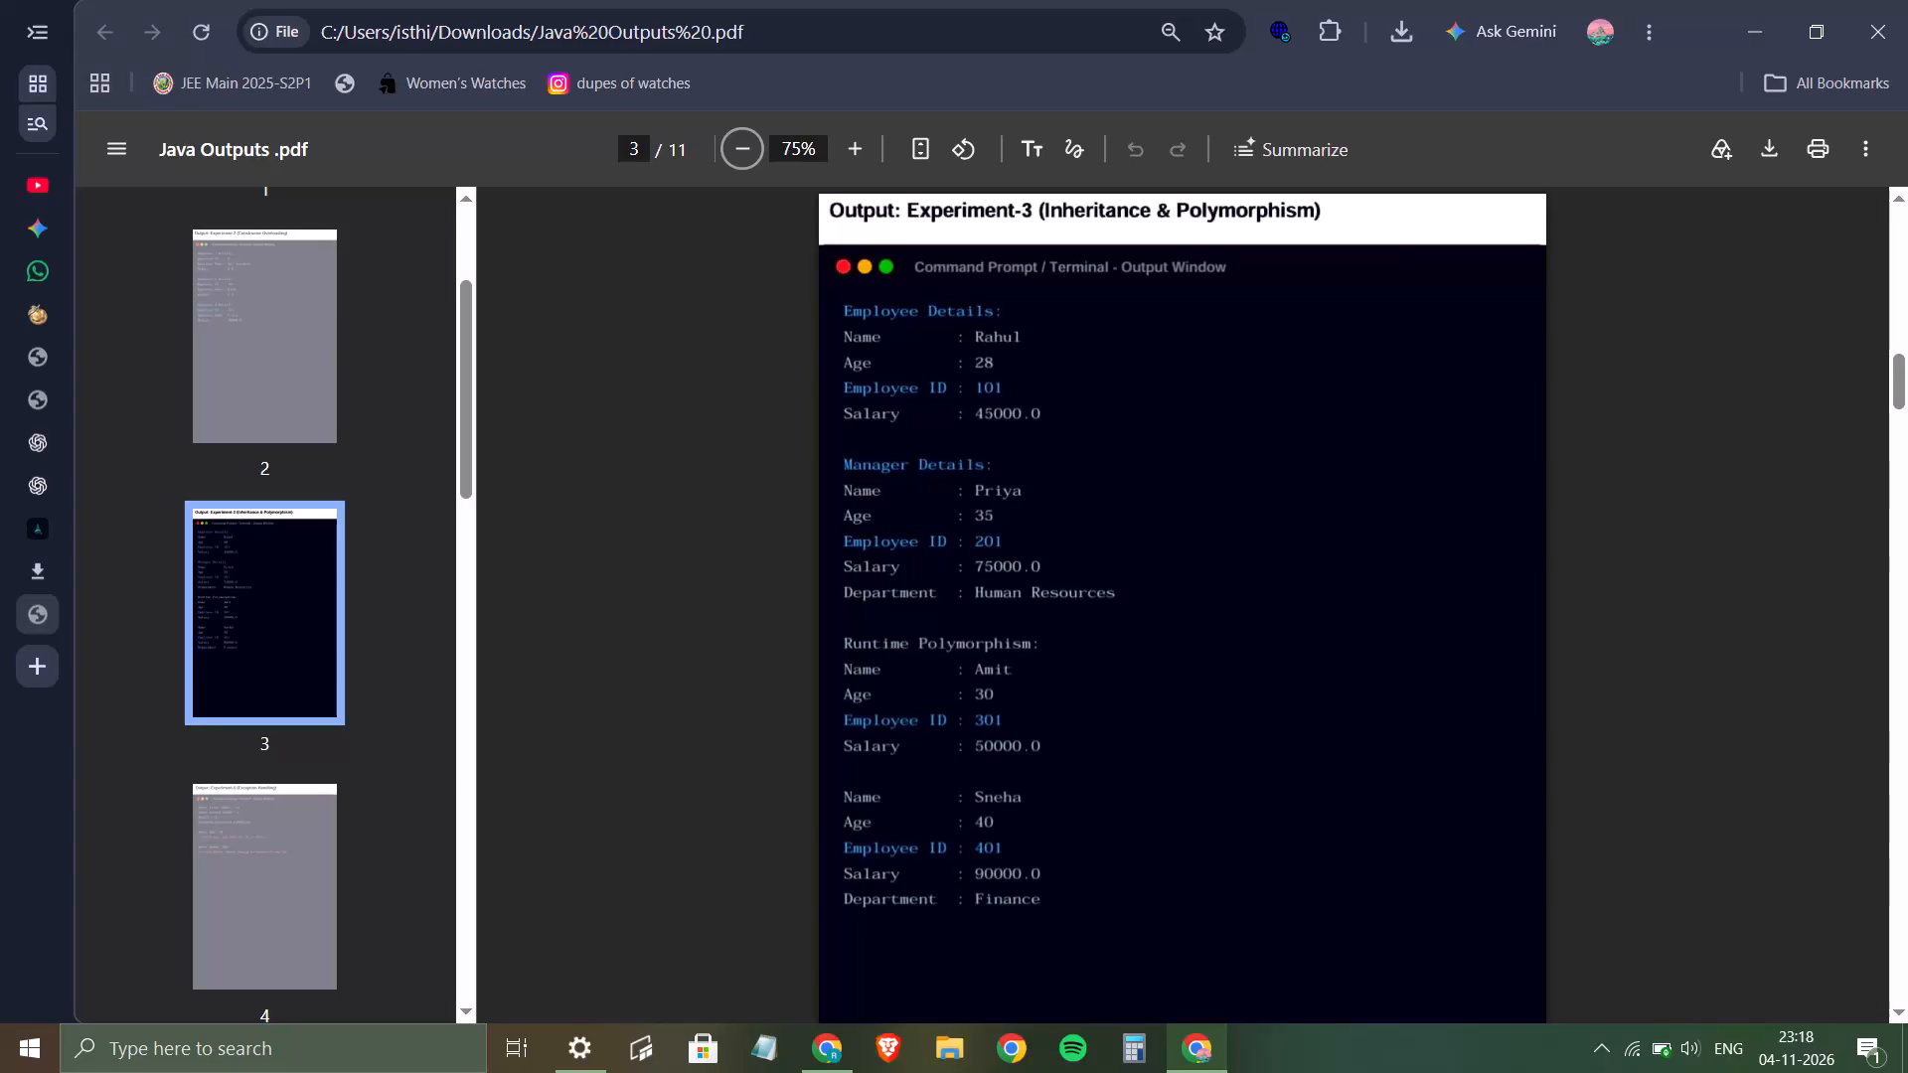
Go to page 1 of the Java Outputs PDF, showing the Experiment-1 (Student Details) output.
left_click(902, 694)
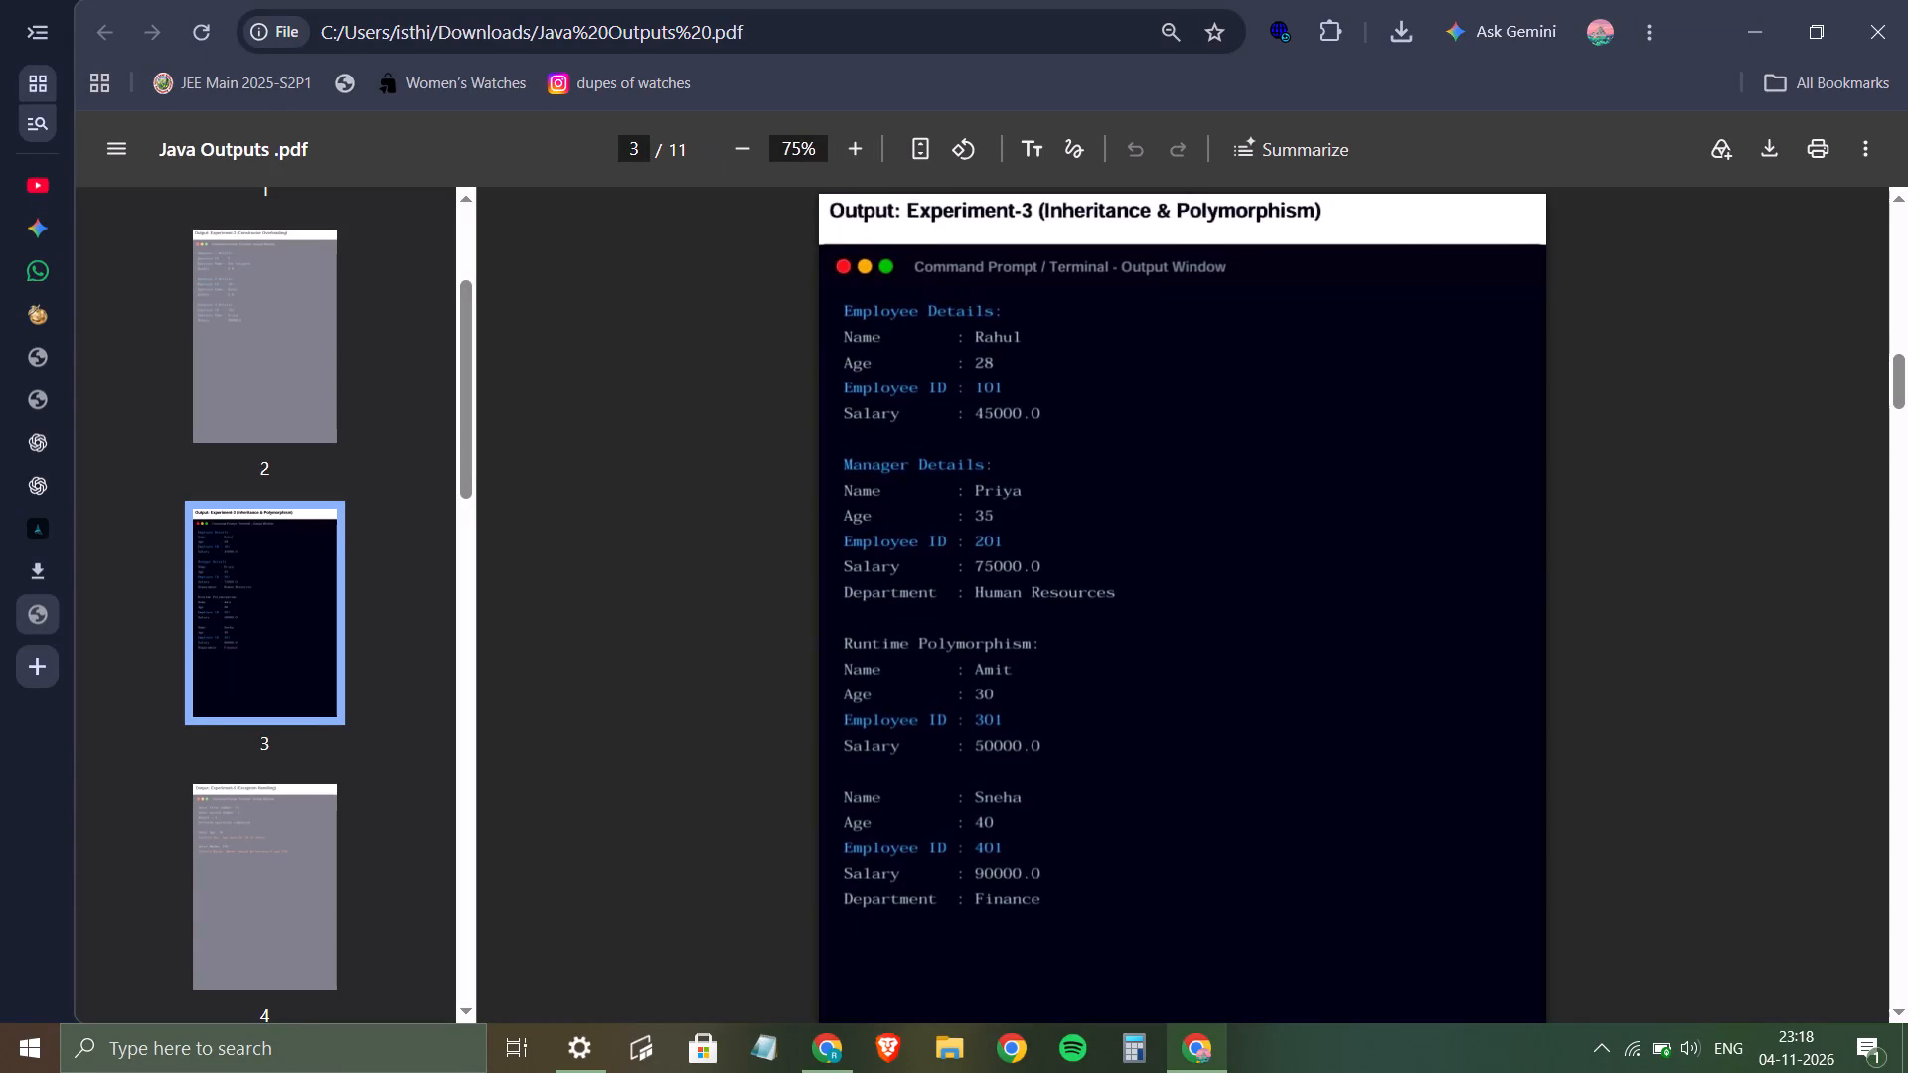
left_click(315, 250)
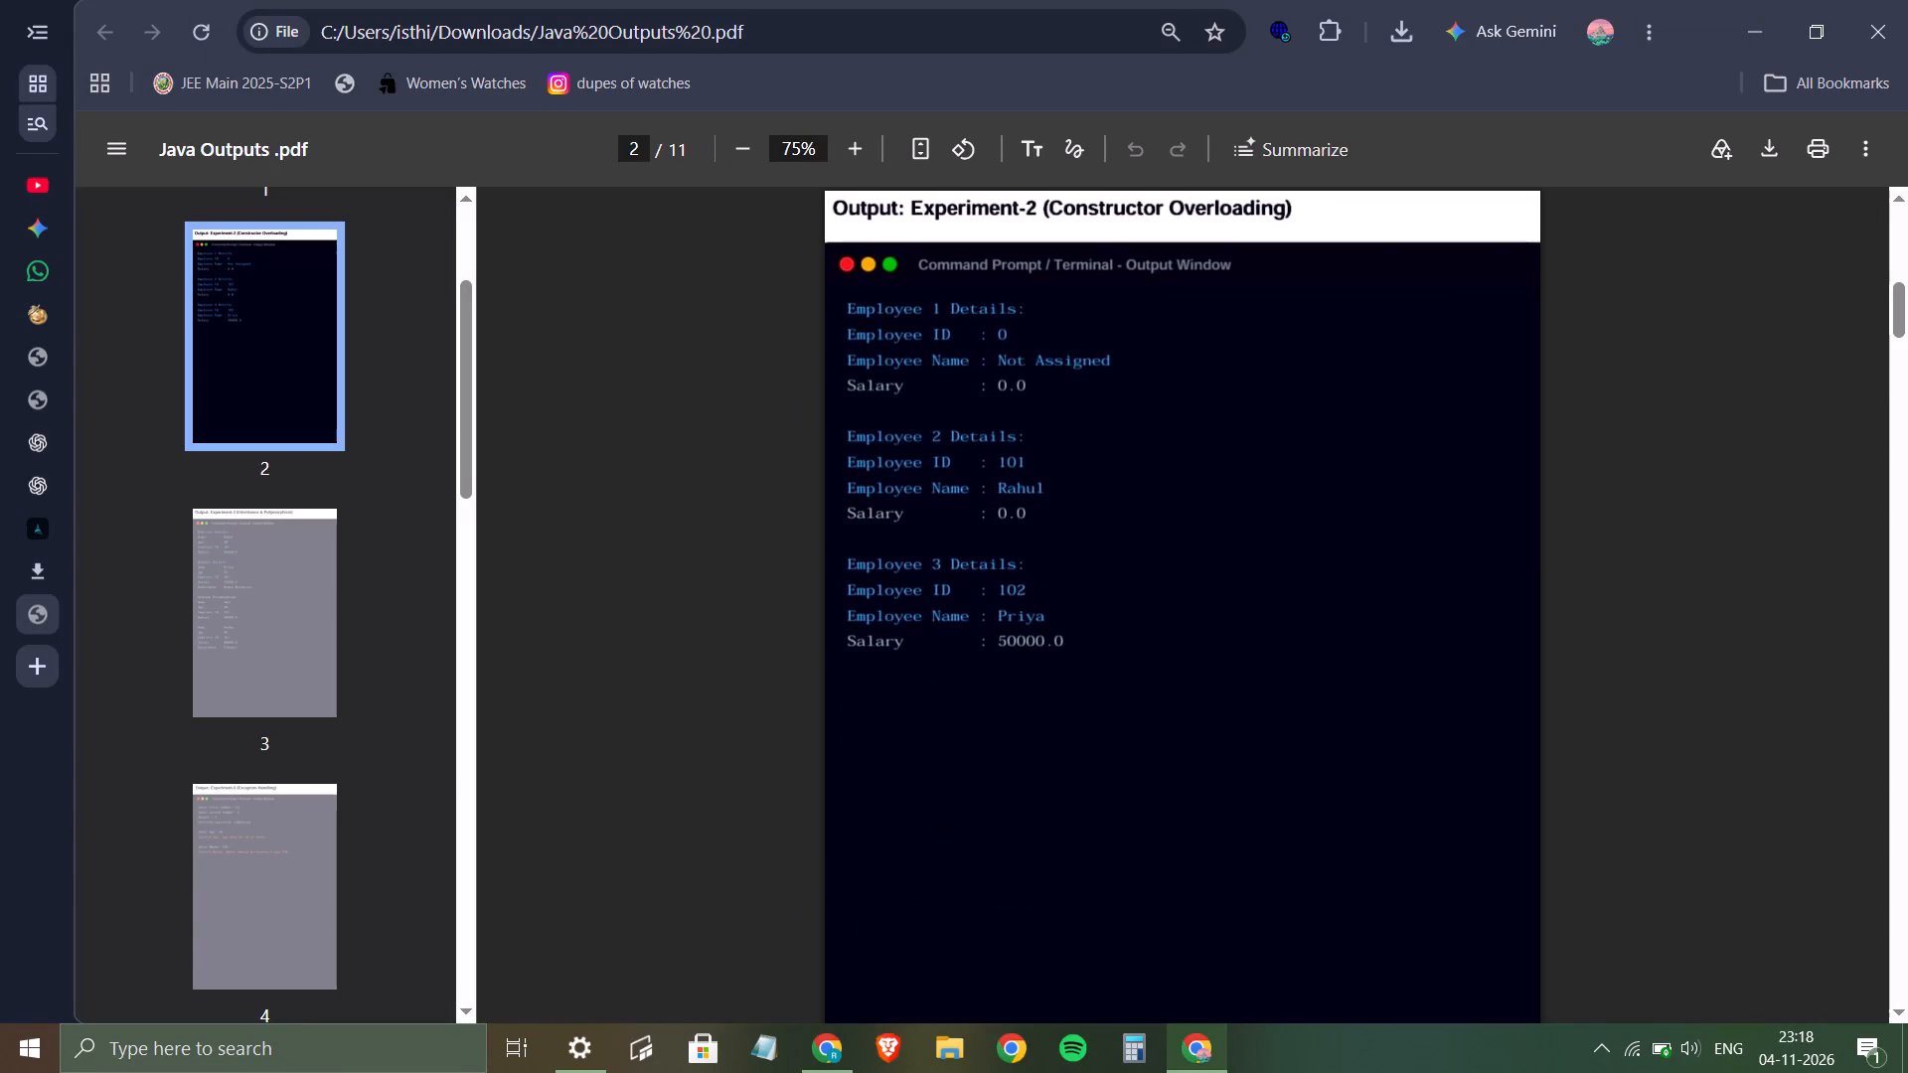
left_click(473, 253)
left_click(276, 317)
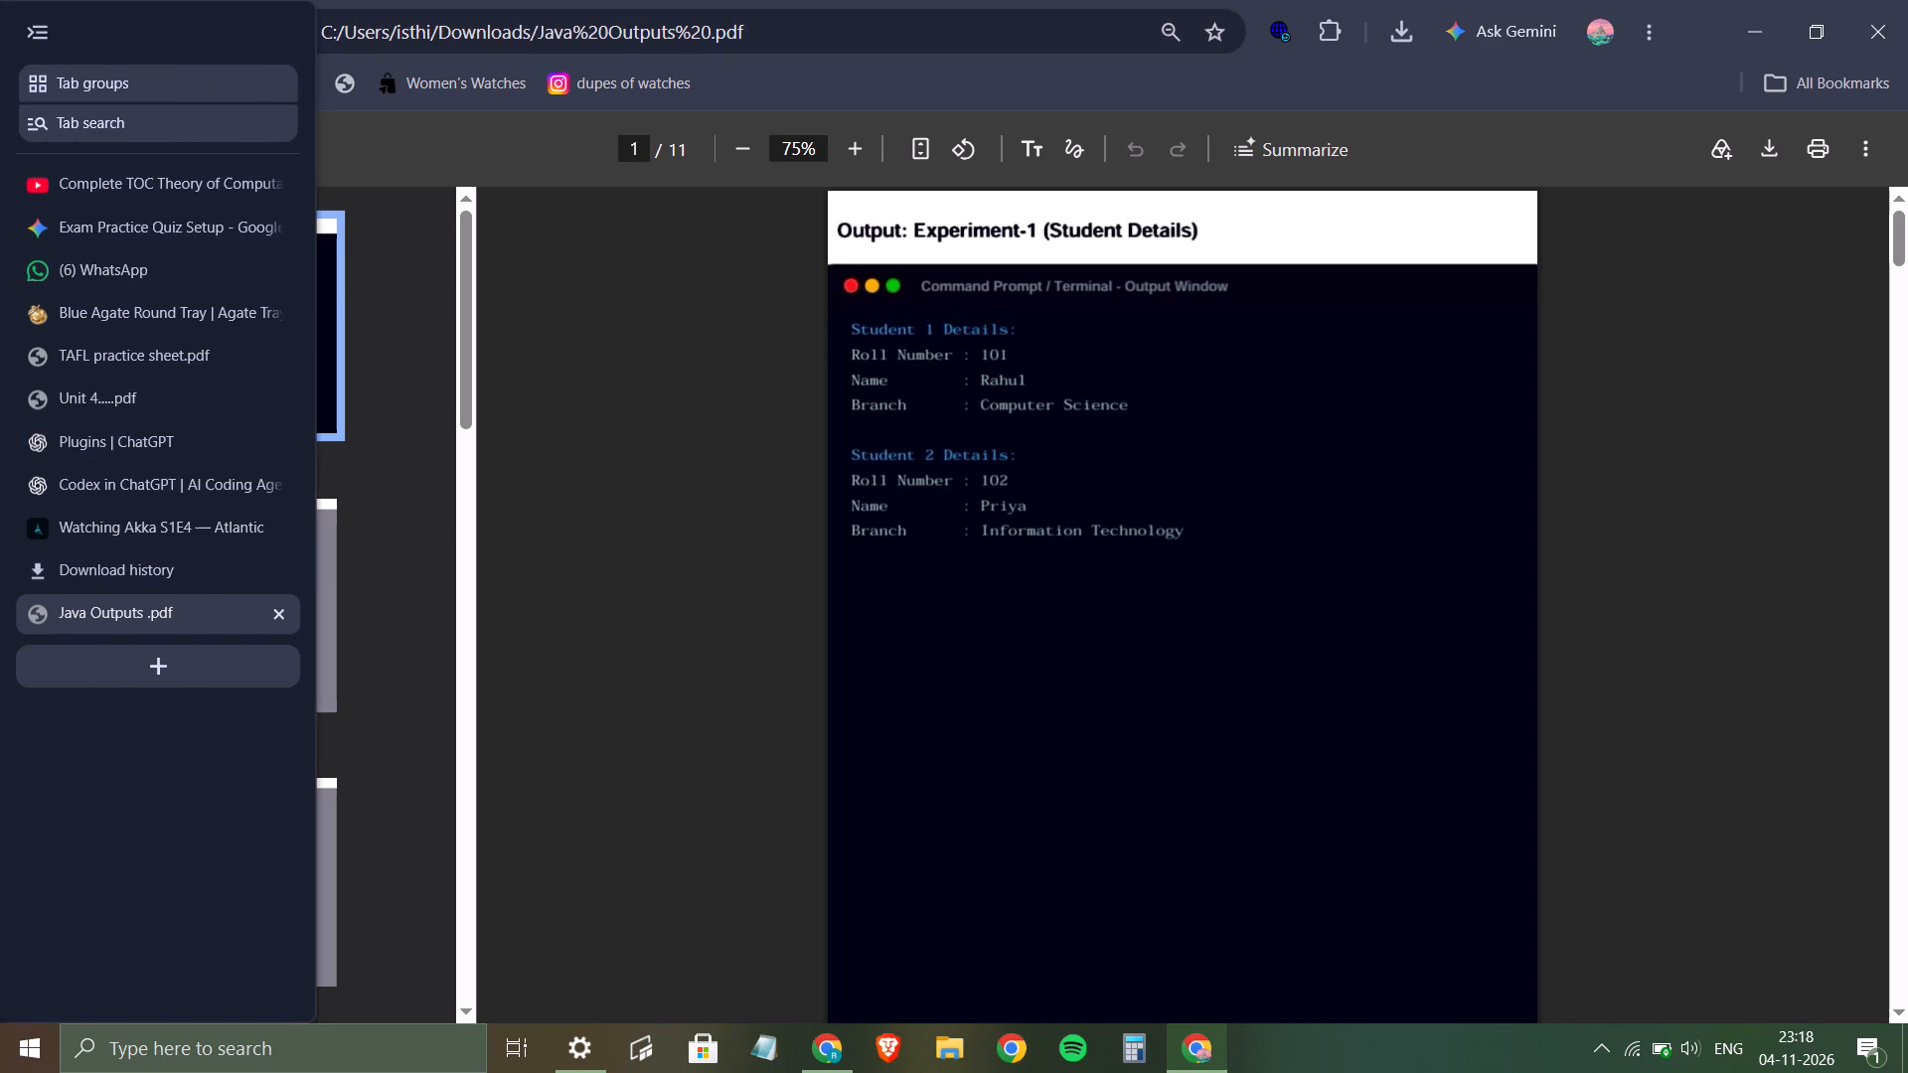
Search Google in a new tab for "how to take screenshot in windows".
left_click(68, 663)
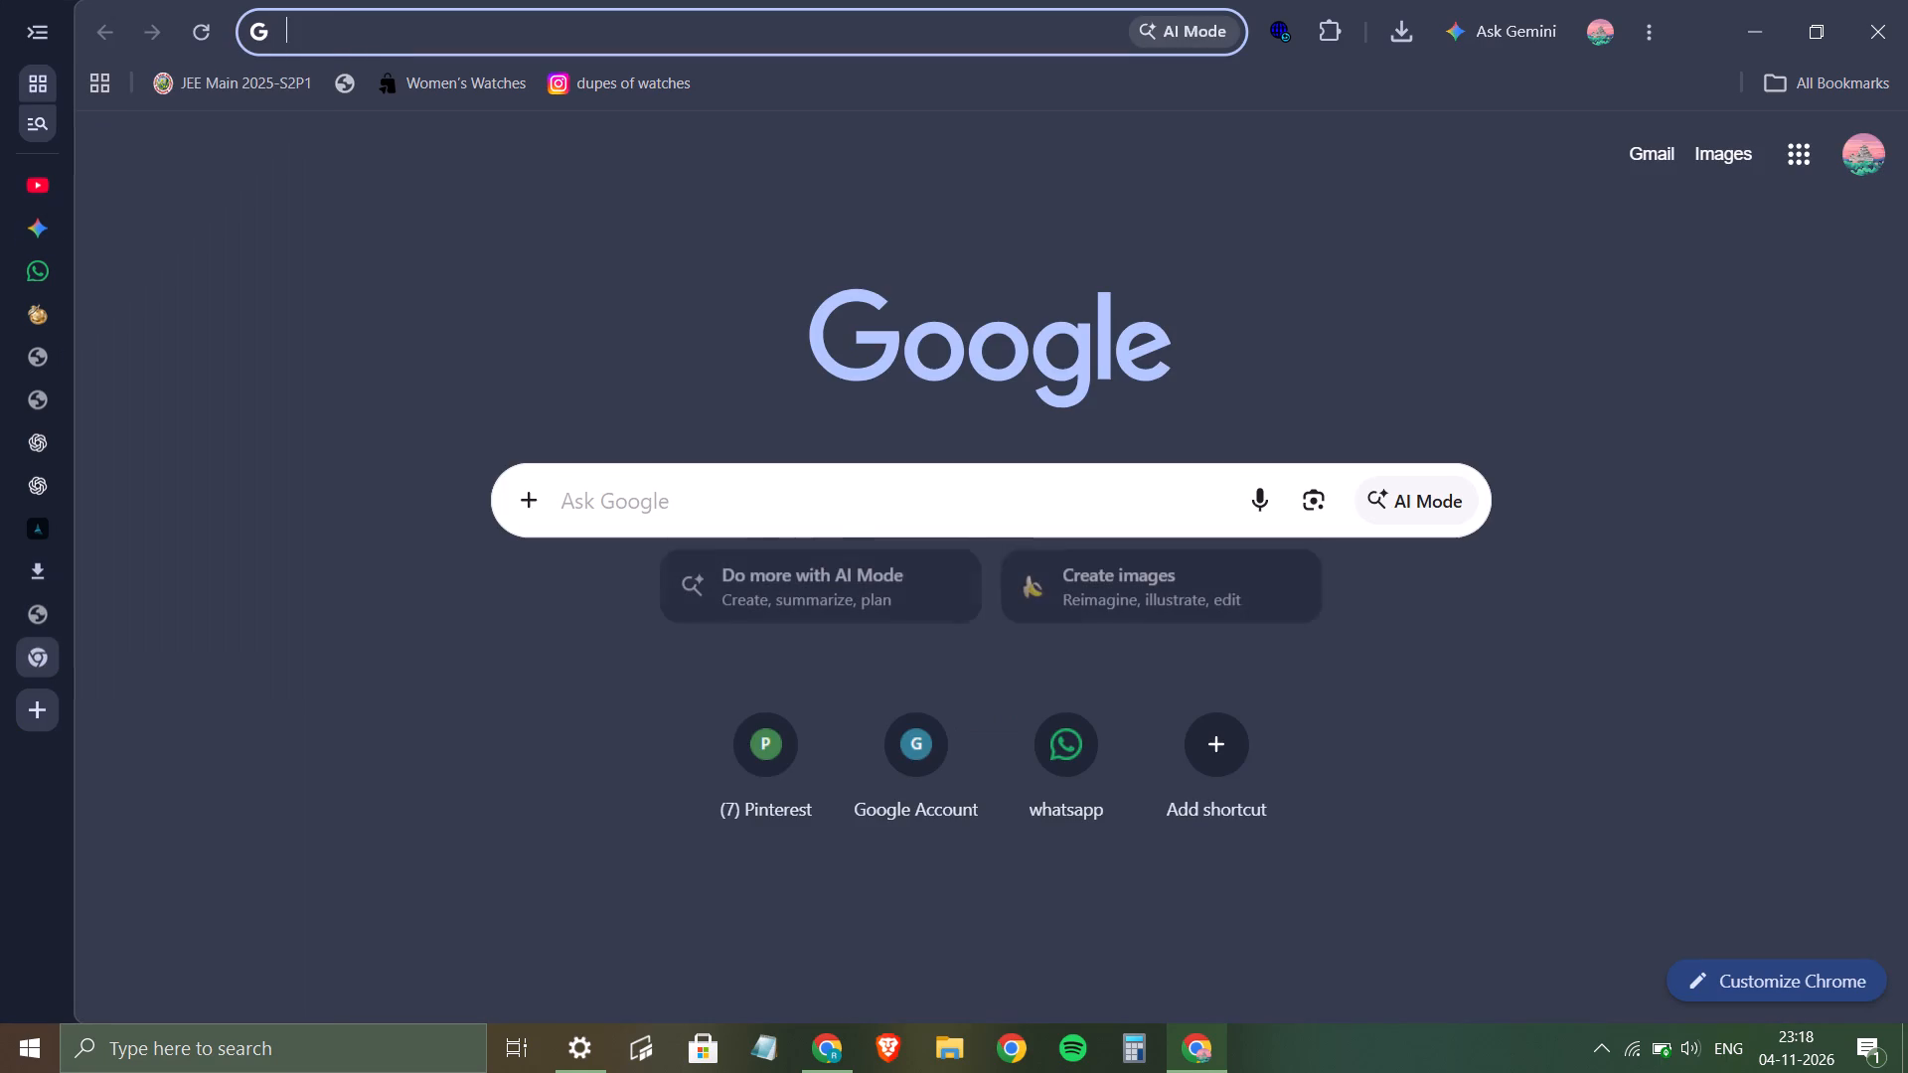
left_click(356, 31)
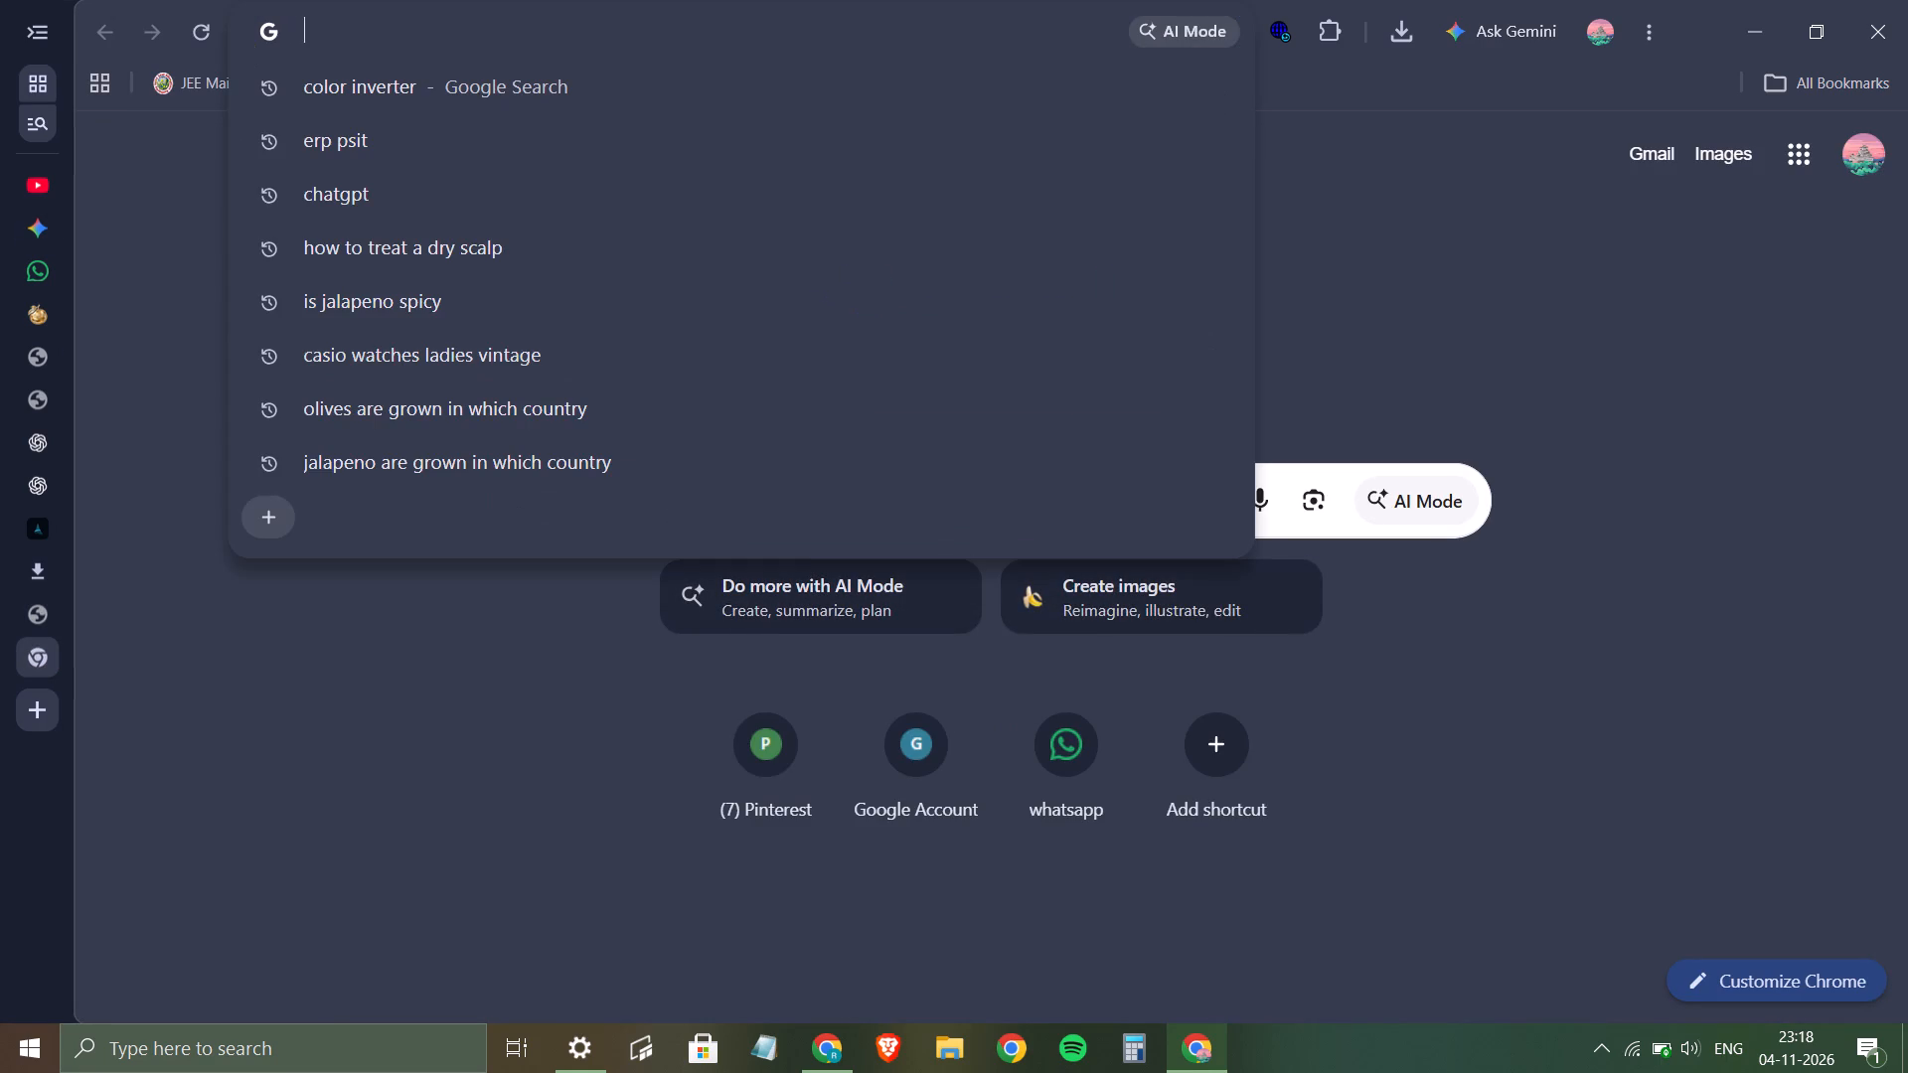
left_click(319, 717)
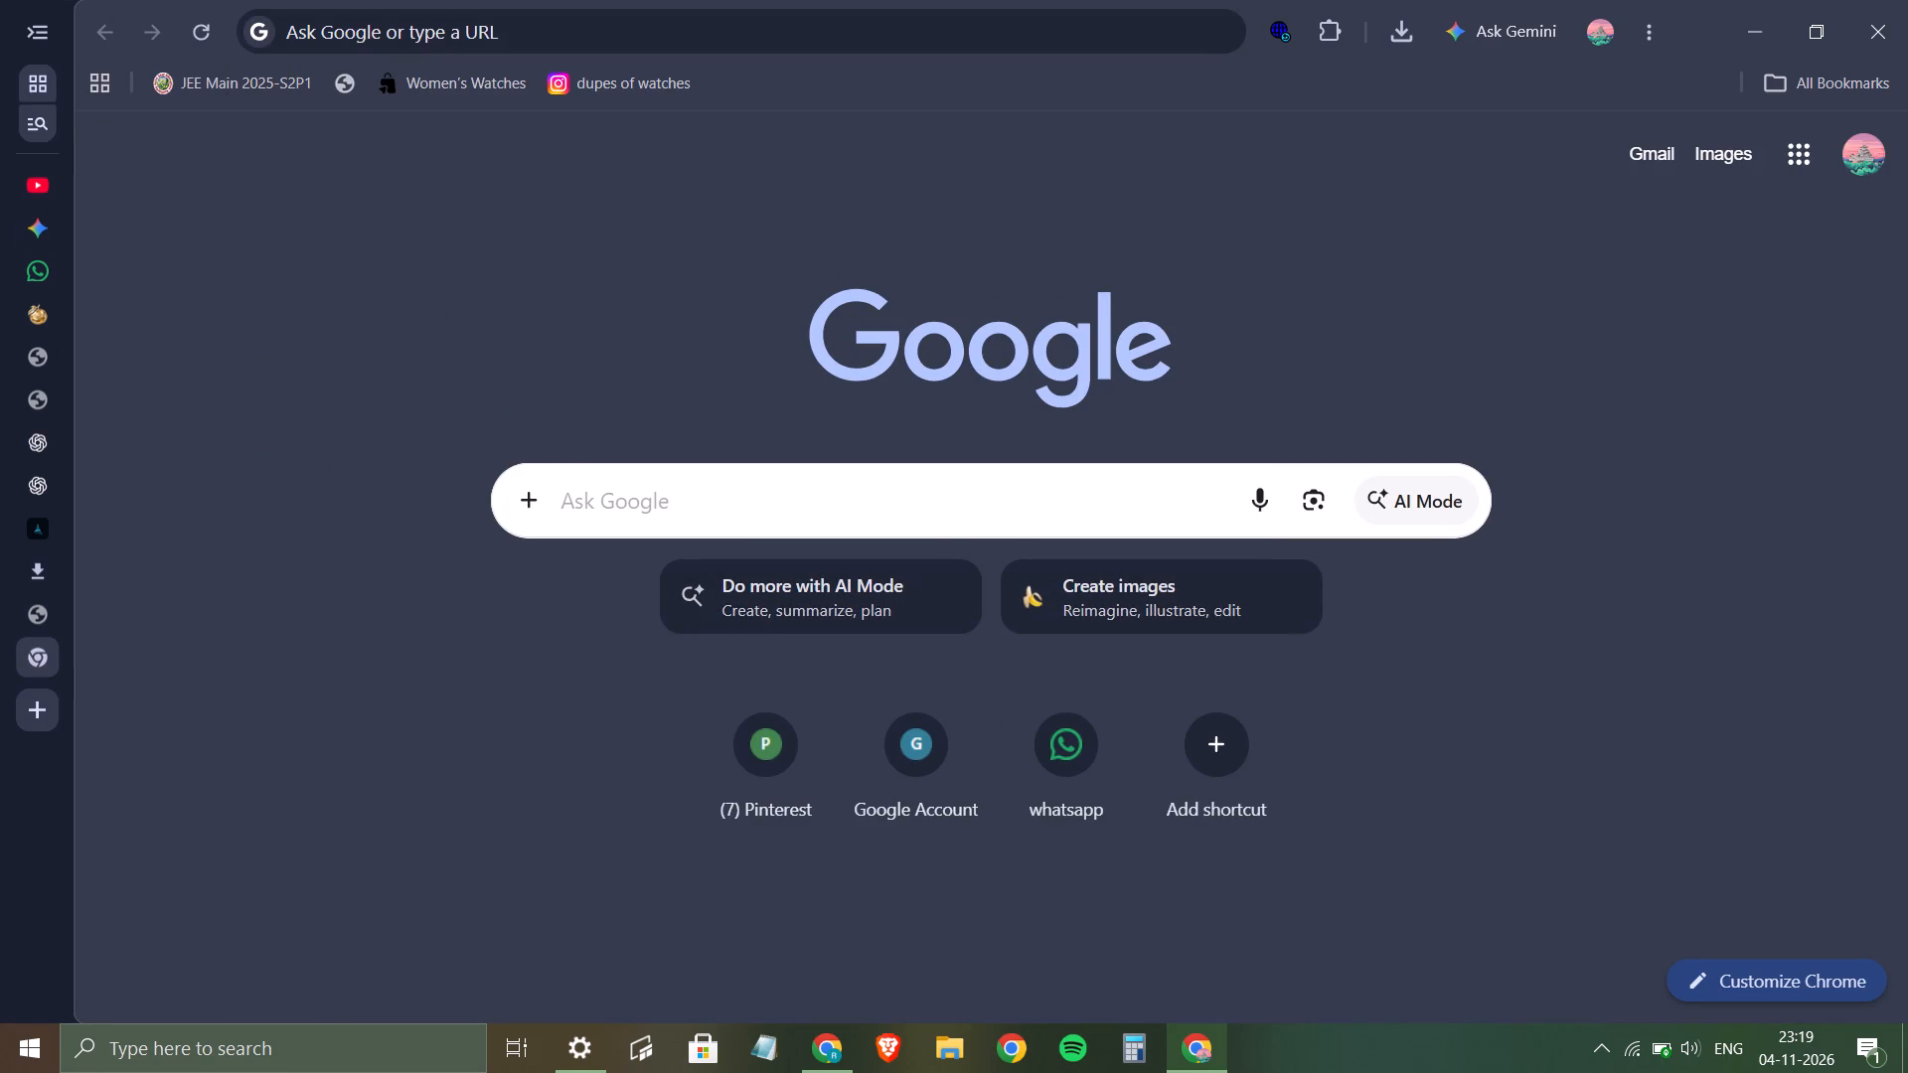
left_click(526, 23)
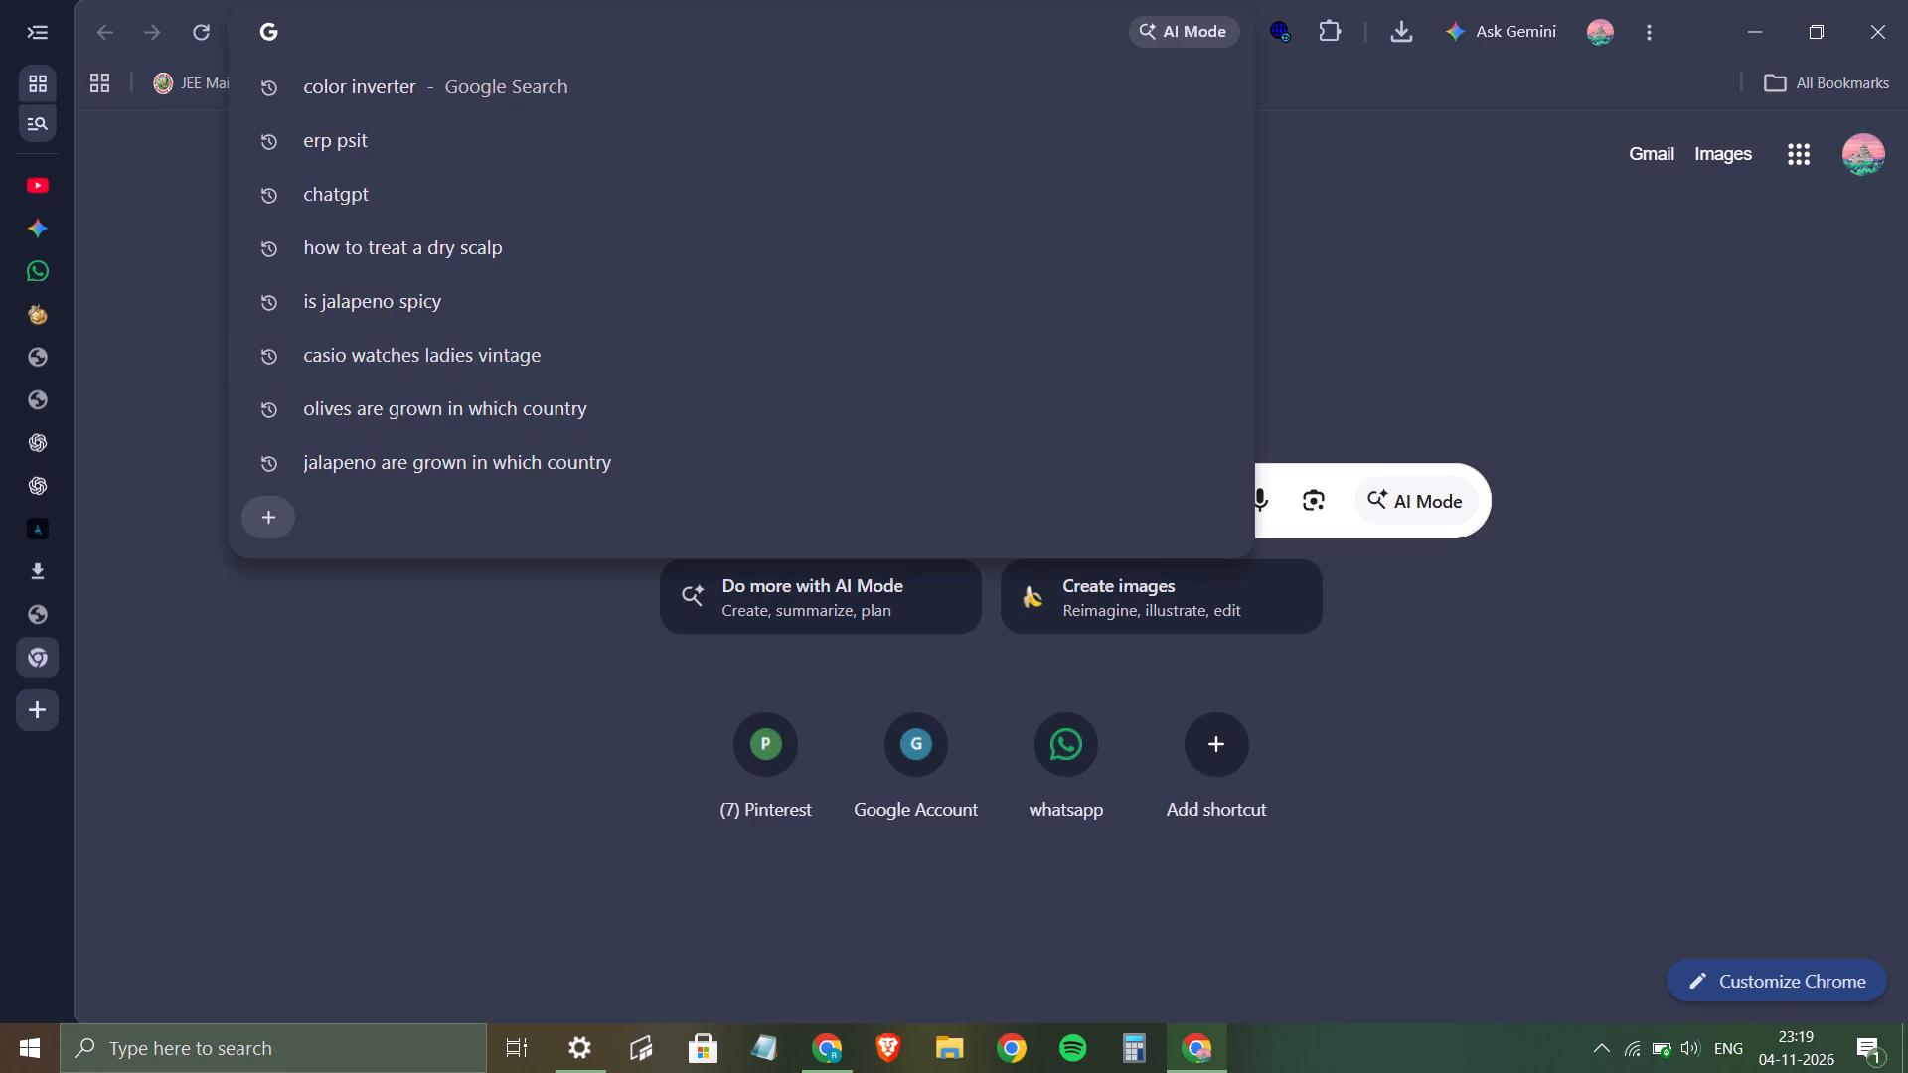
type("how ro")
key("BackSpace")
key("BackSpace")
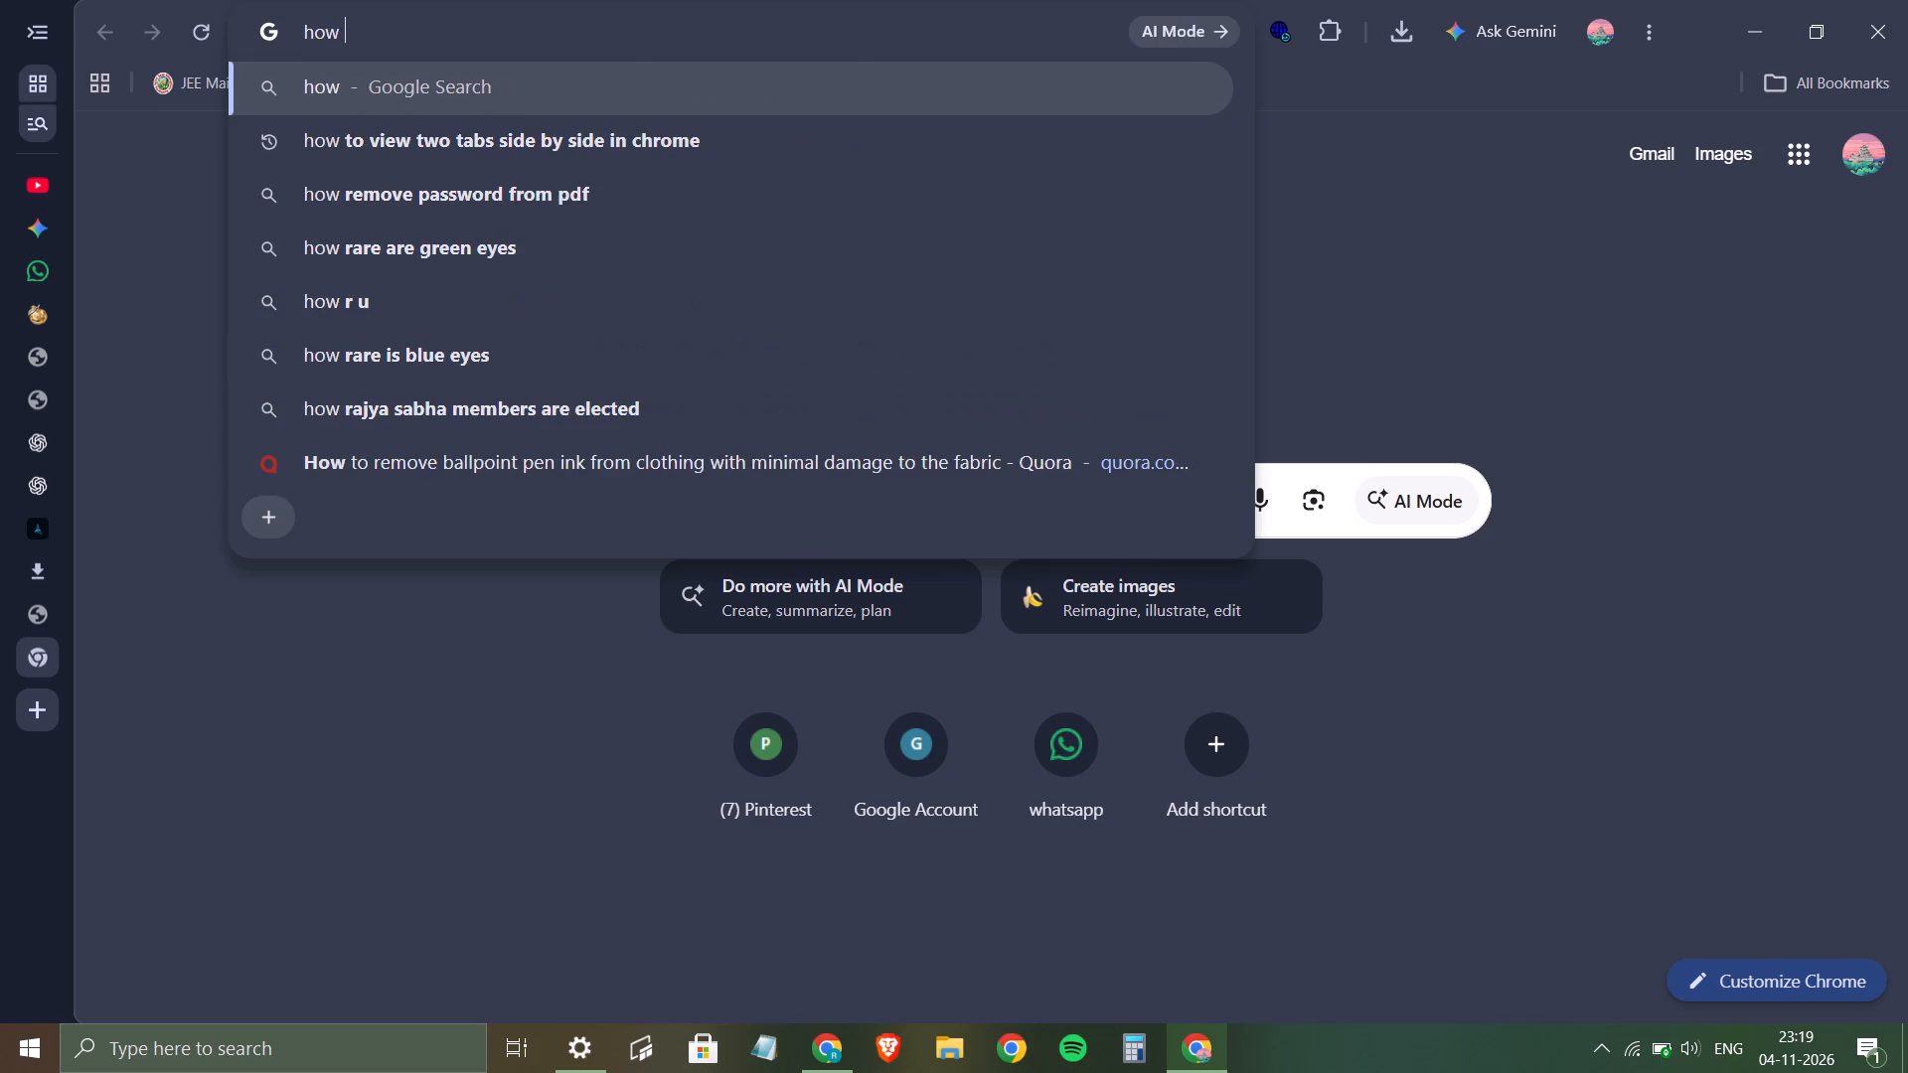
type("to m")
key("BackSpace")
type("tak")
key("space")
key("BackSpace")
type("e")
key("space")
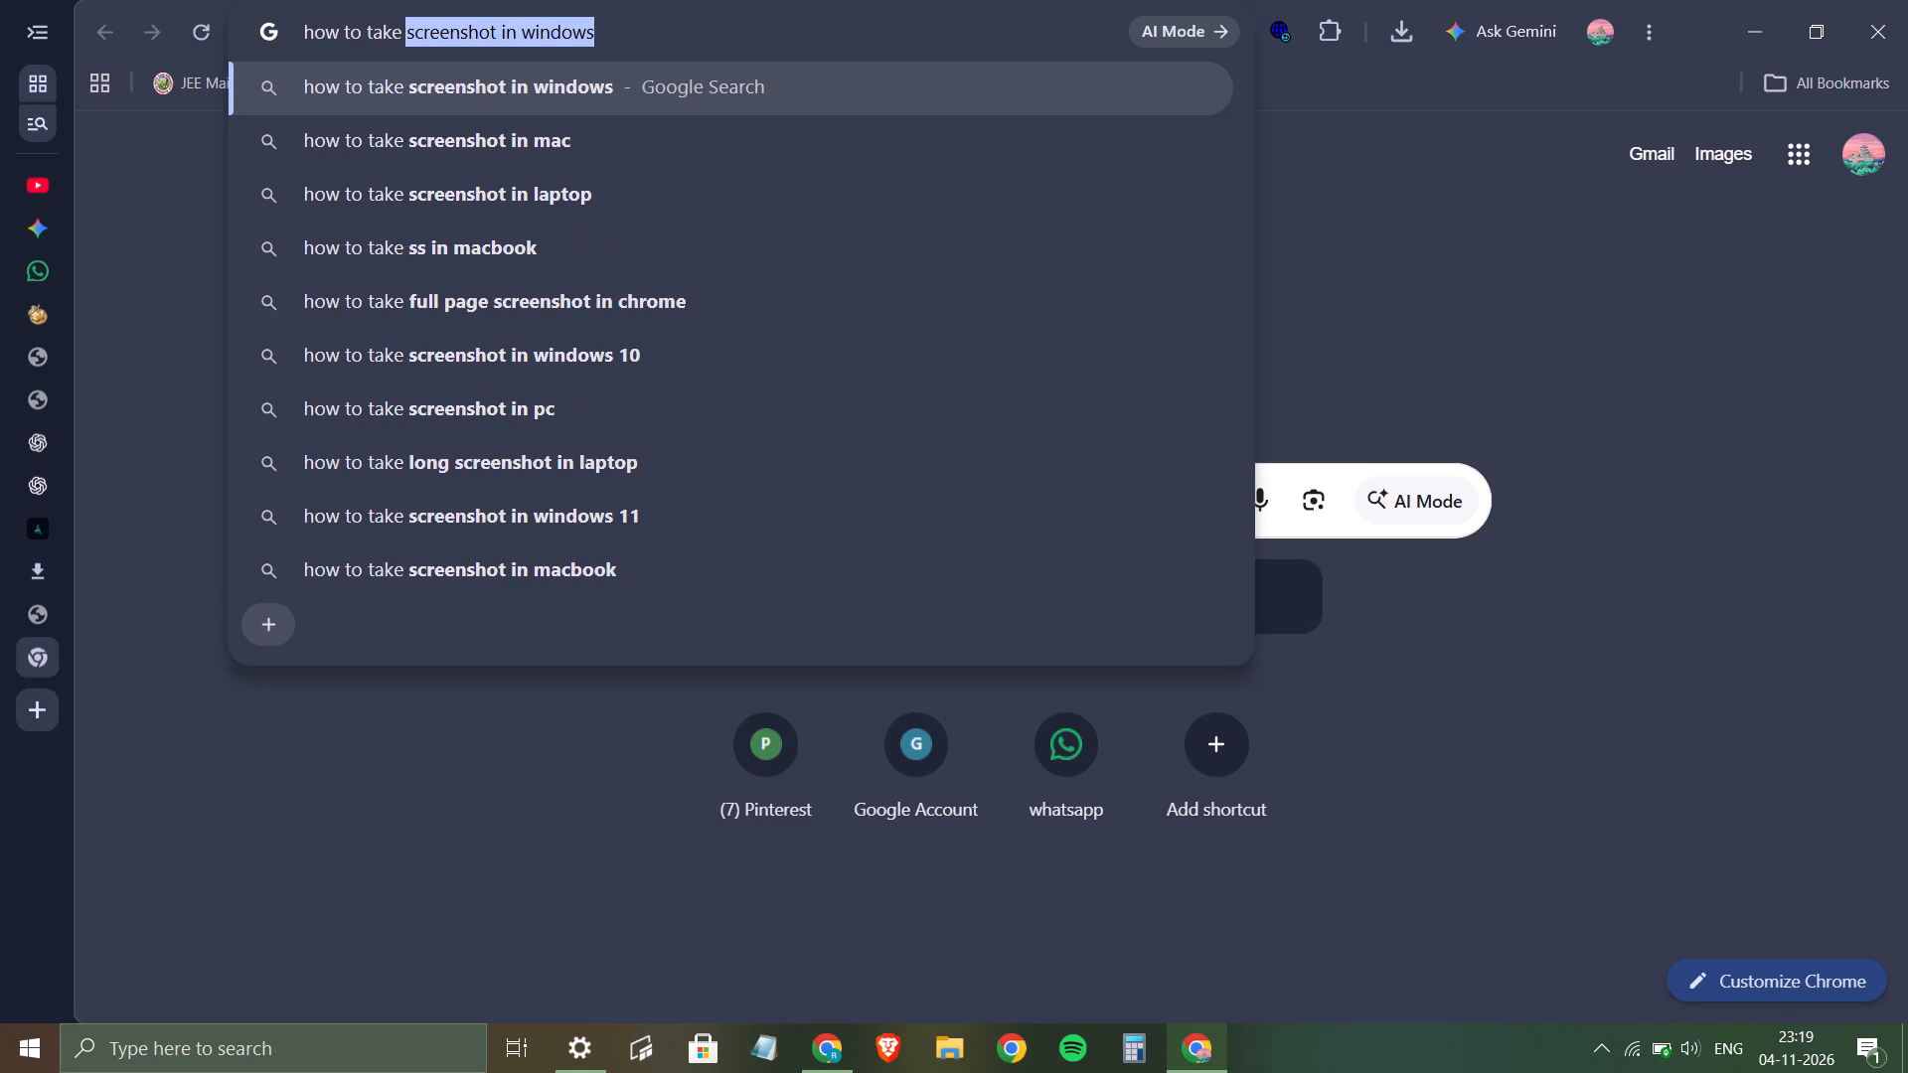
key("Return")
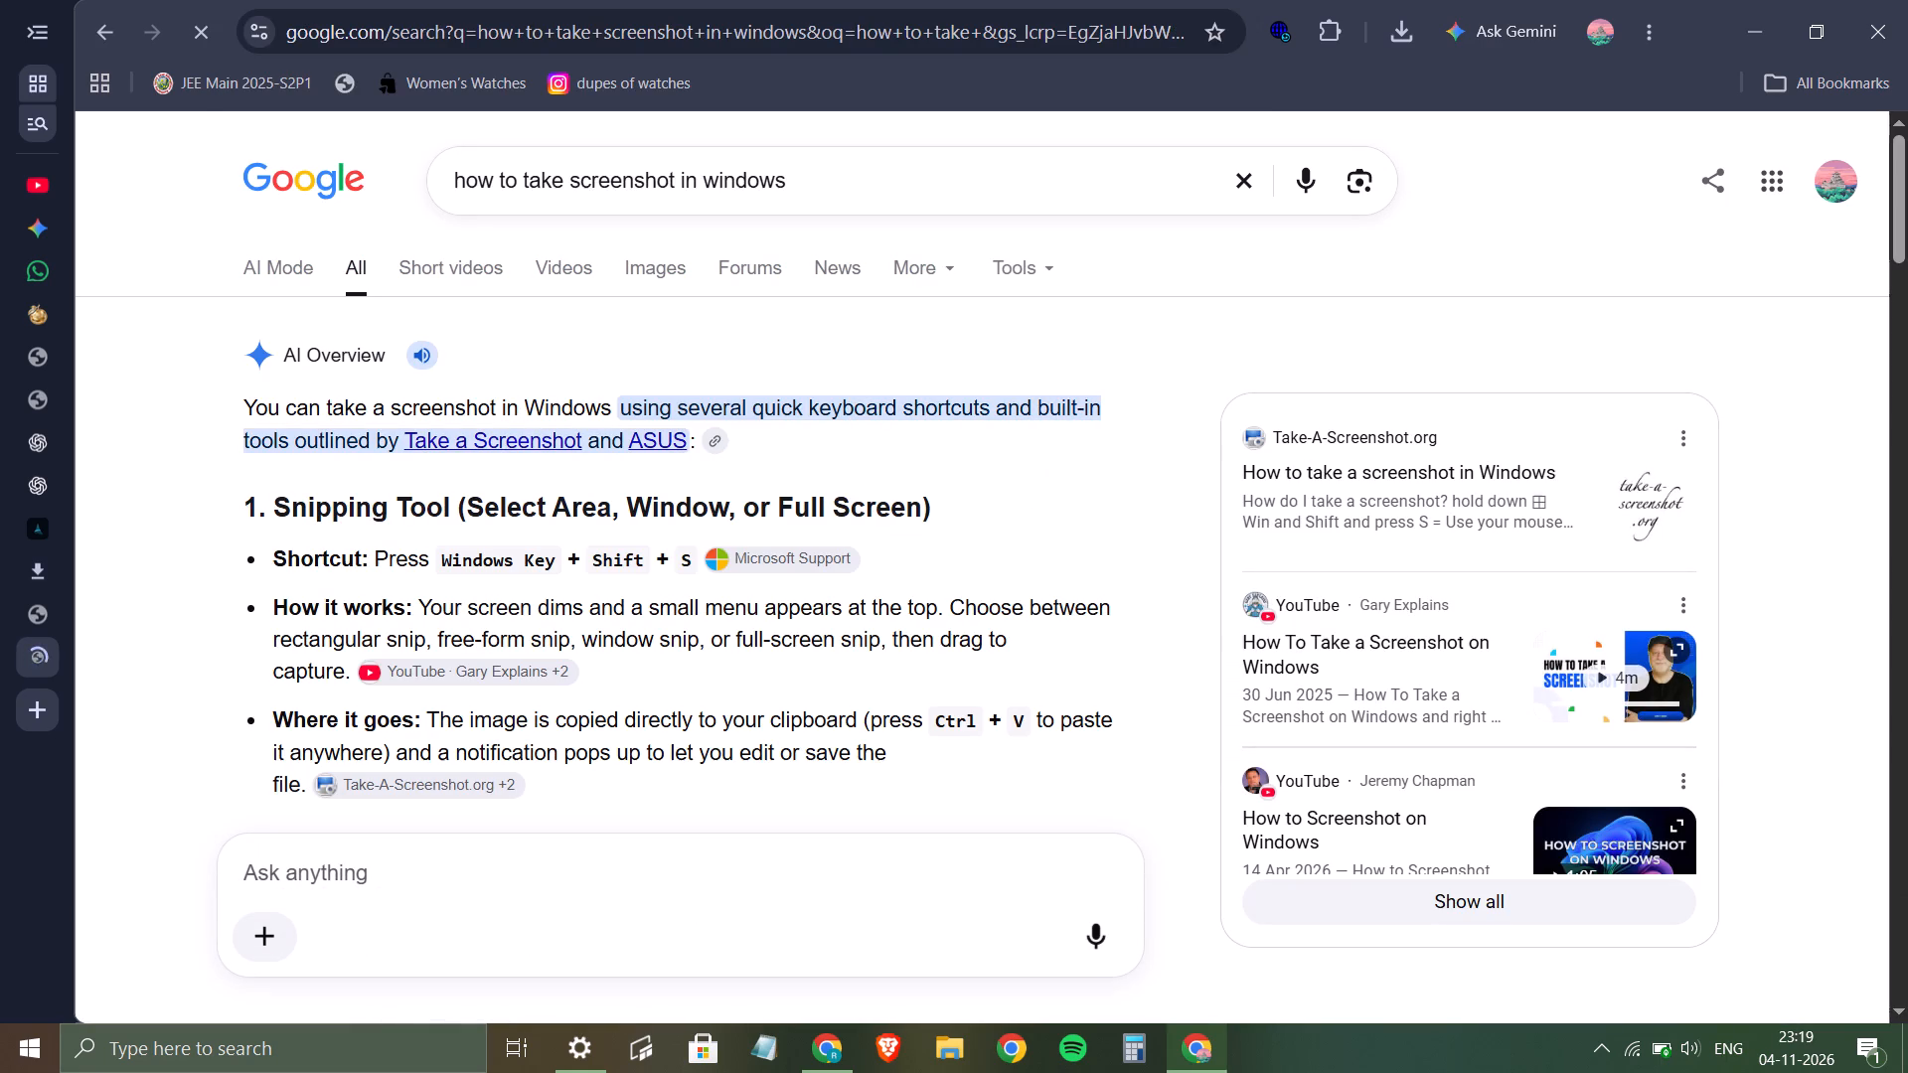
Read through the AI Overview's screenshot methods for Windows, including the Snipping Tool and full-screen options.
left_click(1086, 495)
key("Down")
key("Down")
key("Down")
key("Down")
key("Down")
key("Down")
key("Down")
key("Down")
key("Down")
key("Down")
key("Down")
key("Down")
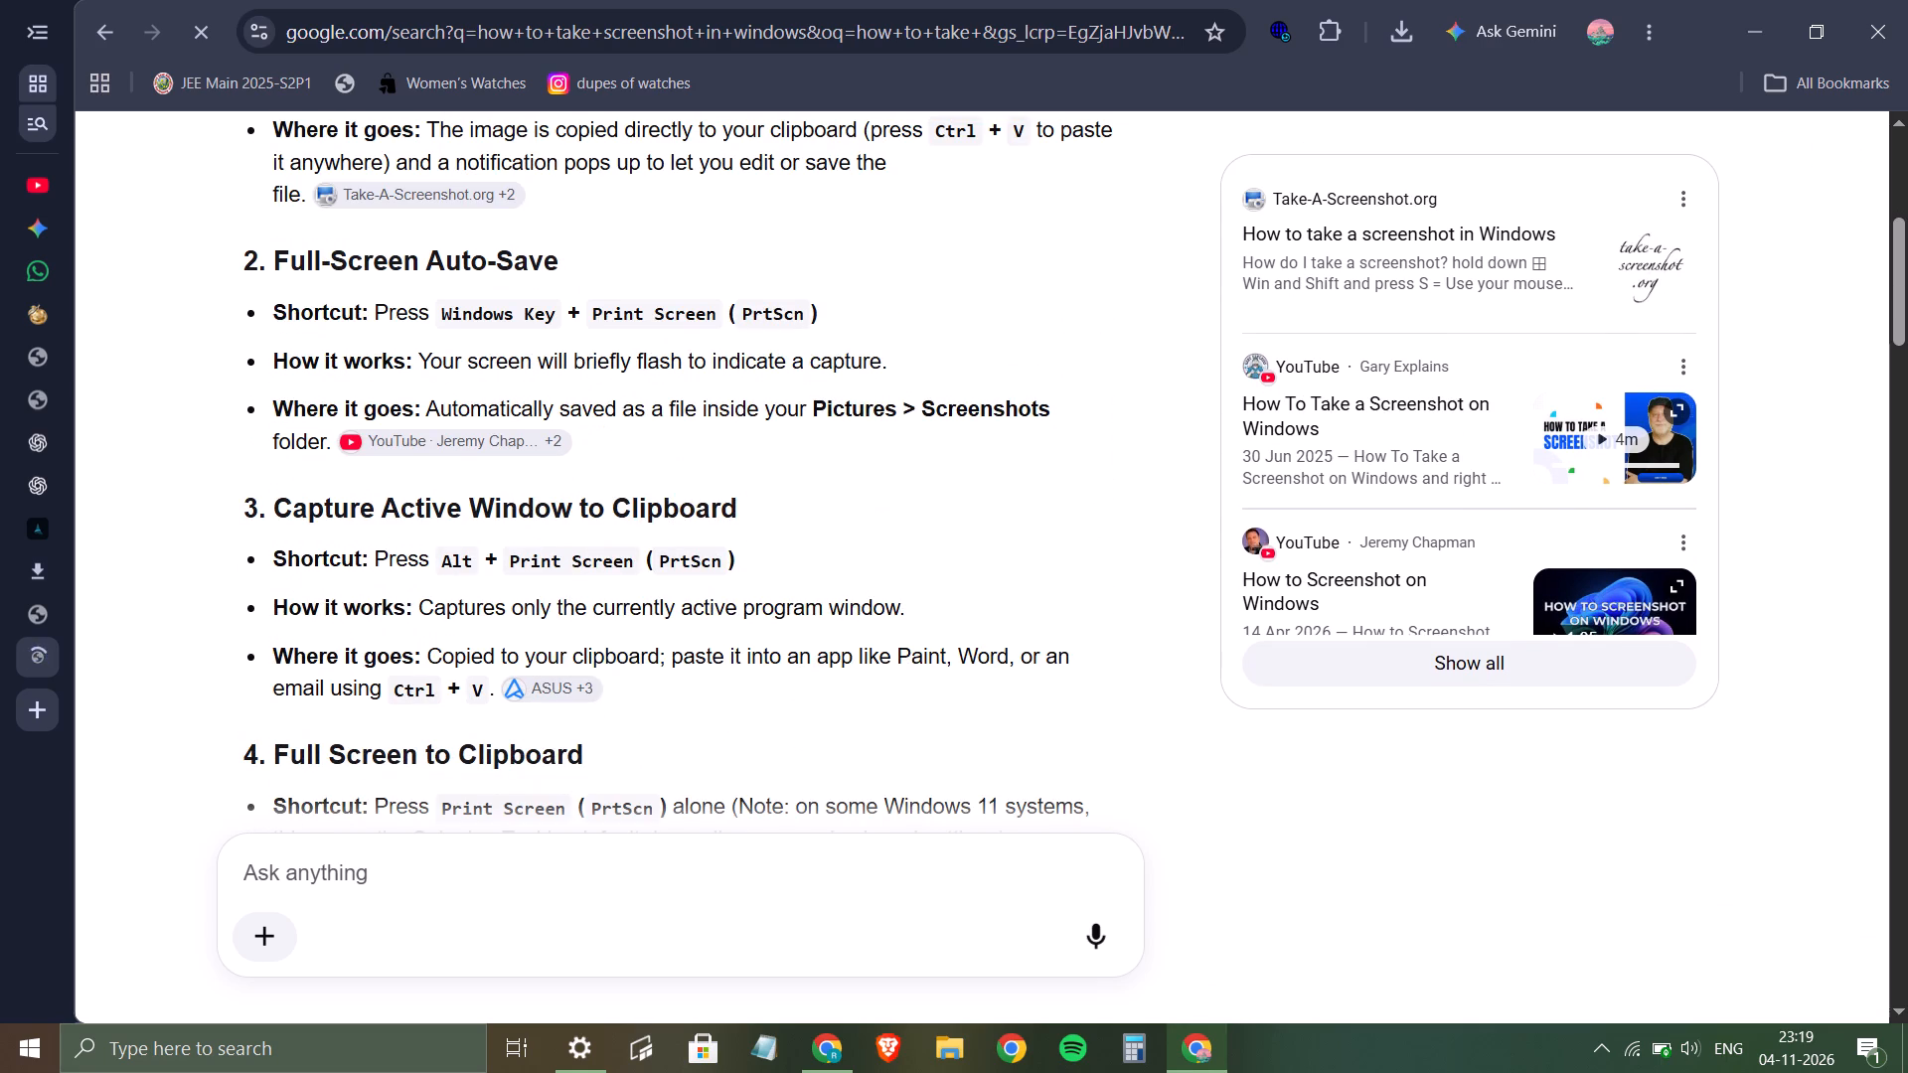
key("Up")
key("Up")
key("Up")
key("Up")
key("Up")
key("Up")
key("Up")
key("Up")
key("Up")
key("Up")
key("Up")
key("Up")
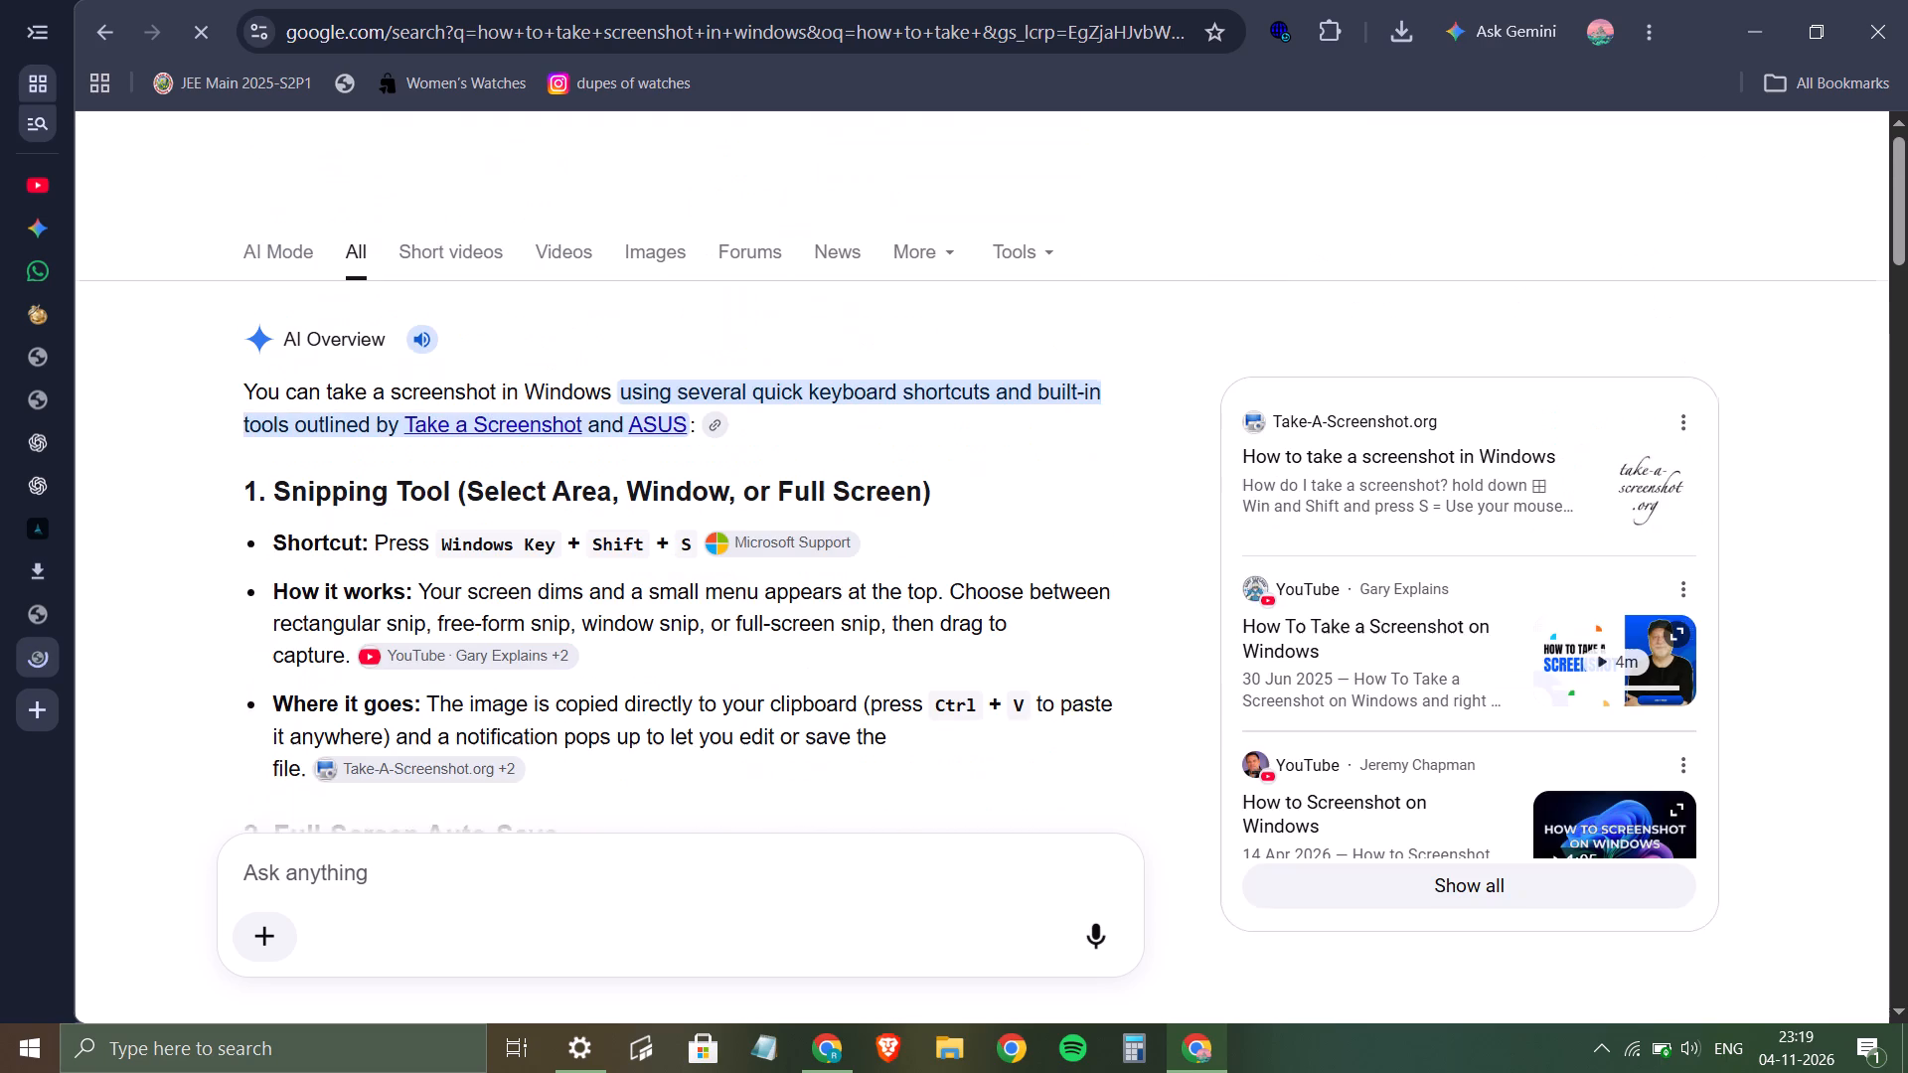
key("Down")
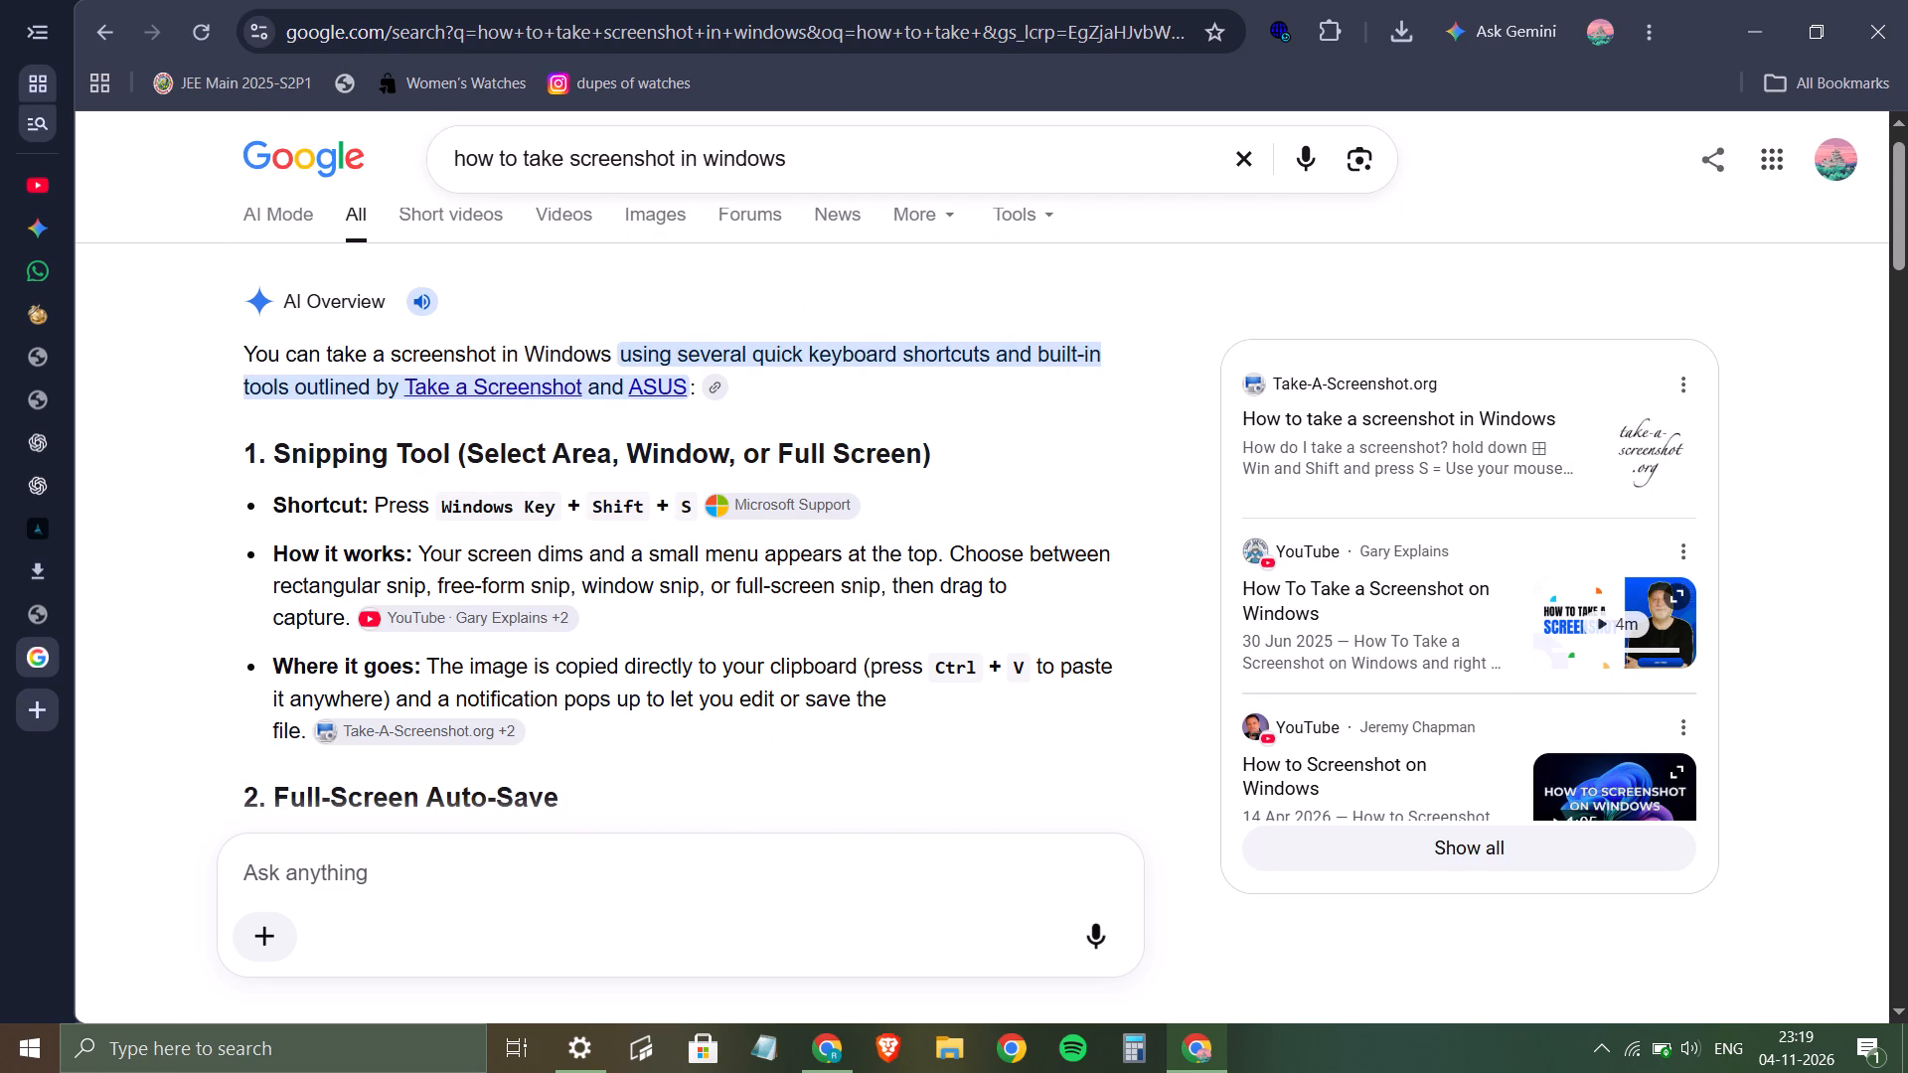
Switch back to the Java Outputs PDF tab at the Experiment-1 output.
left_click(48, 615)
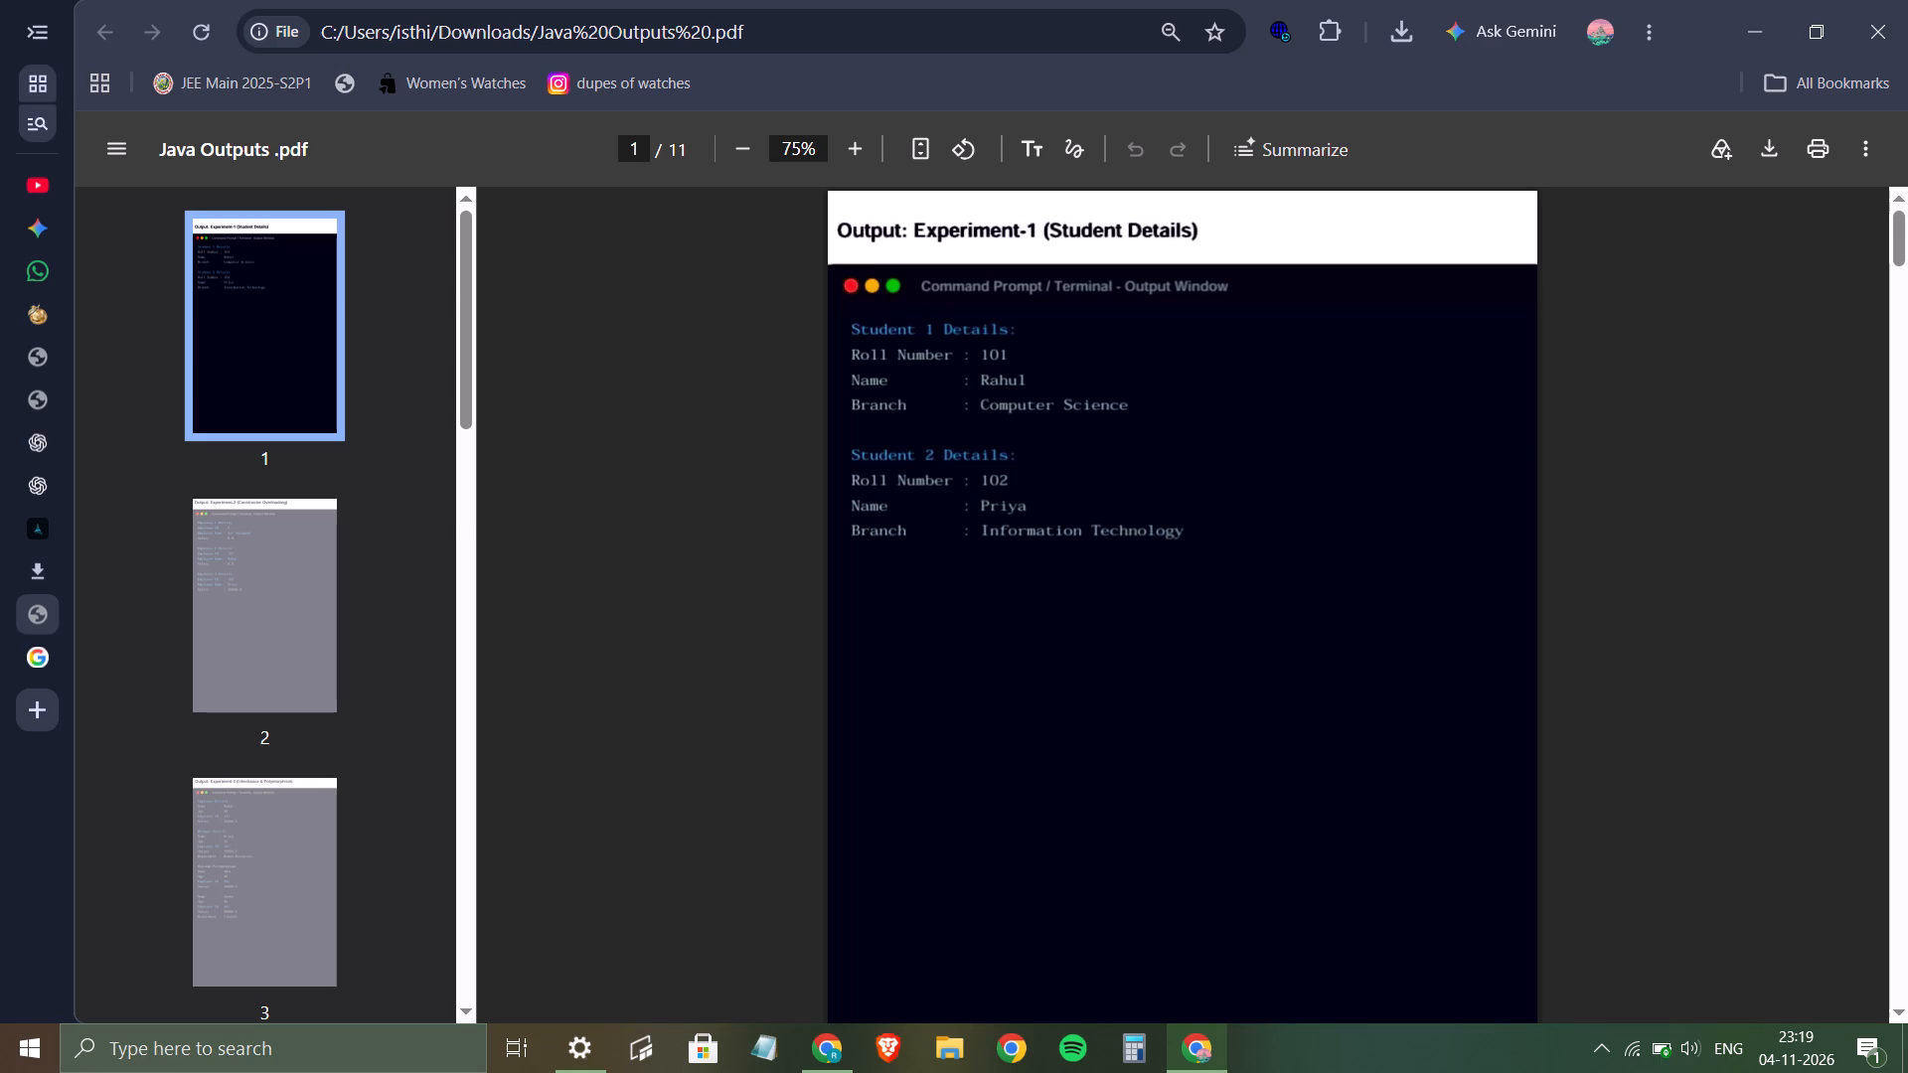
left_click_drag(929, 350, 895, 475)
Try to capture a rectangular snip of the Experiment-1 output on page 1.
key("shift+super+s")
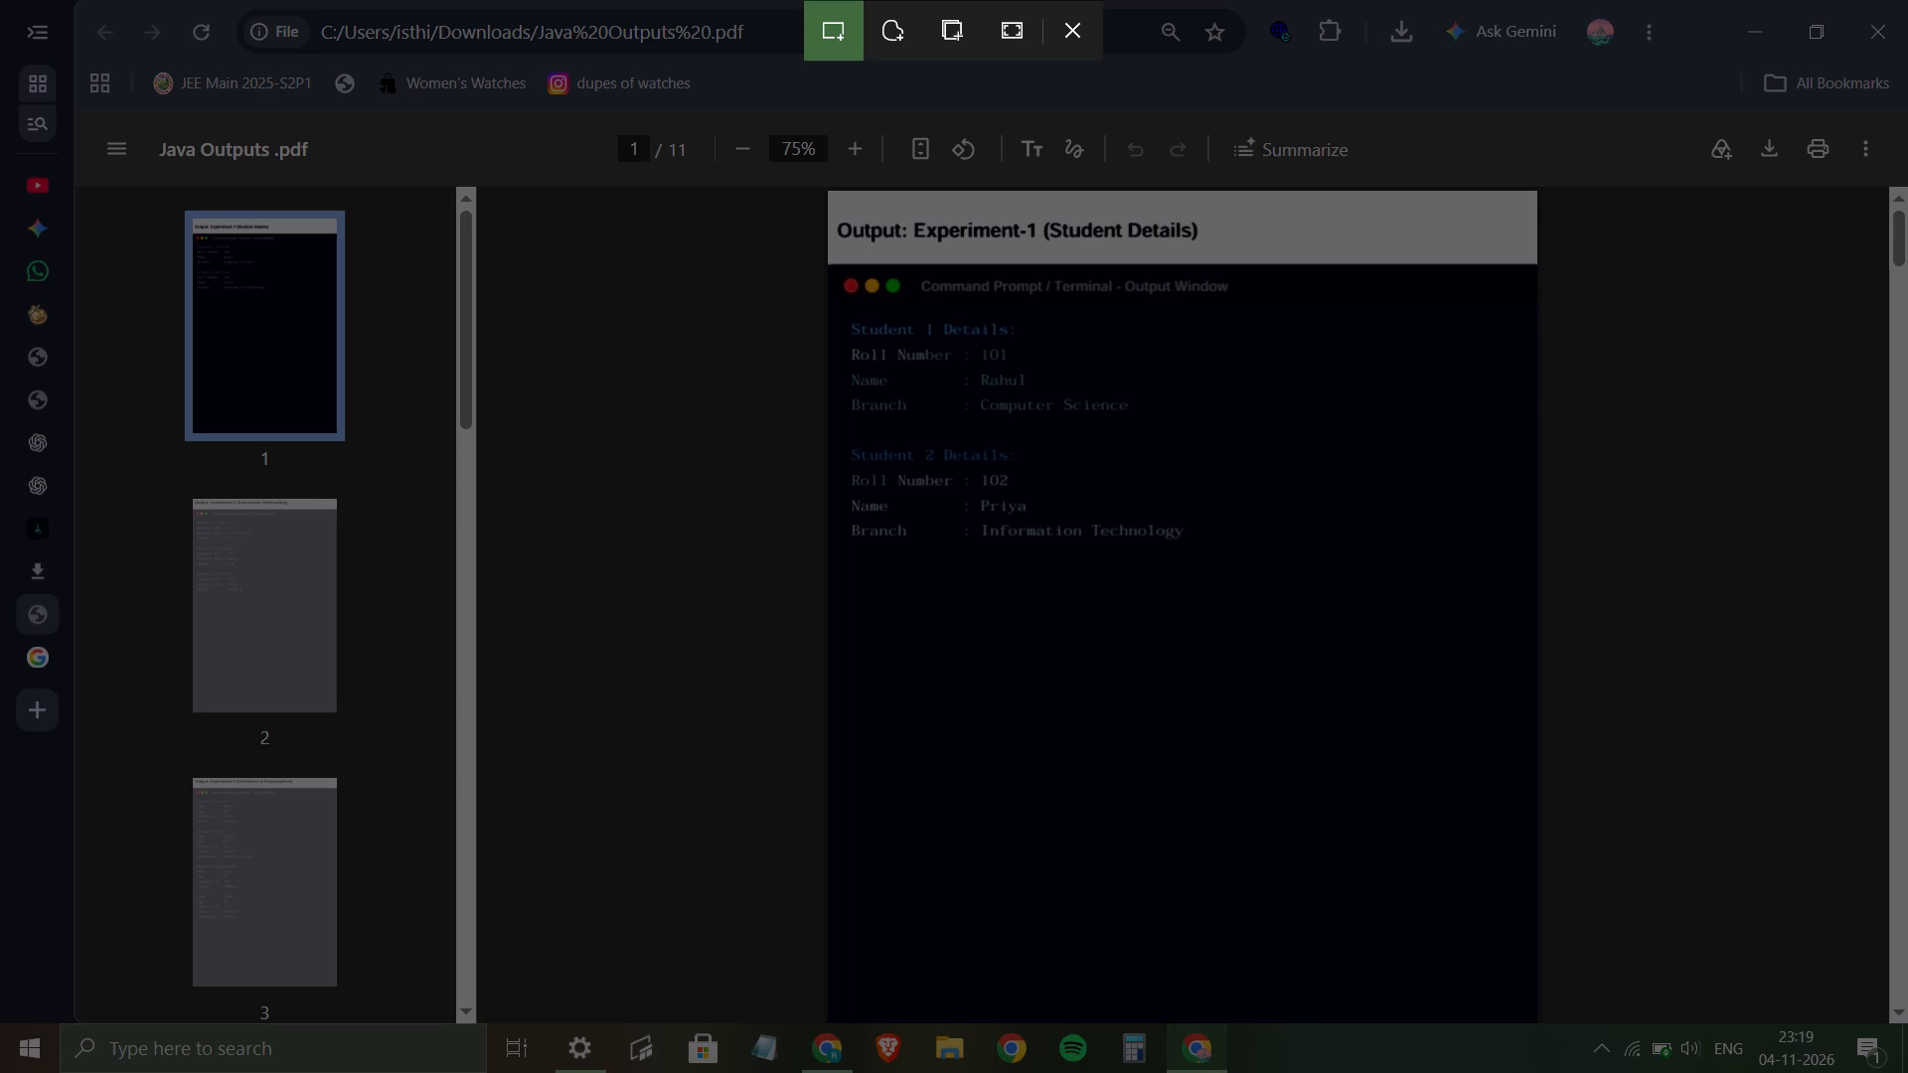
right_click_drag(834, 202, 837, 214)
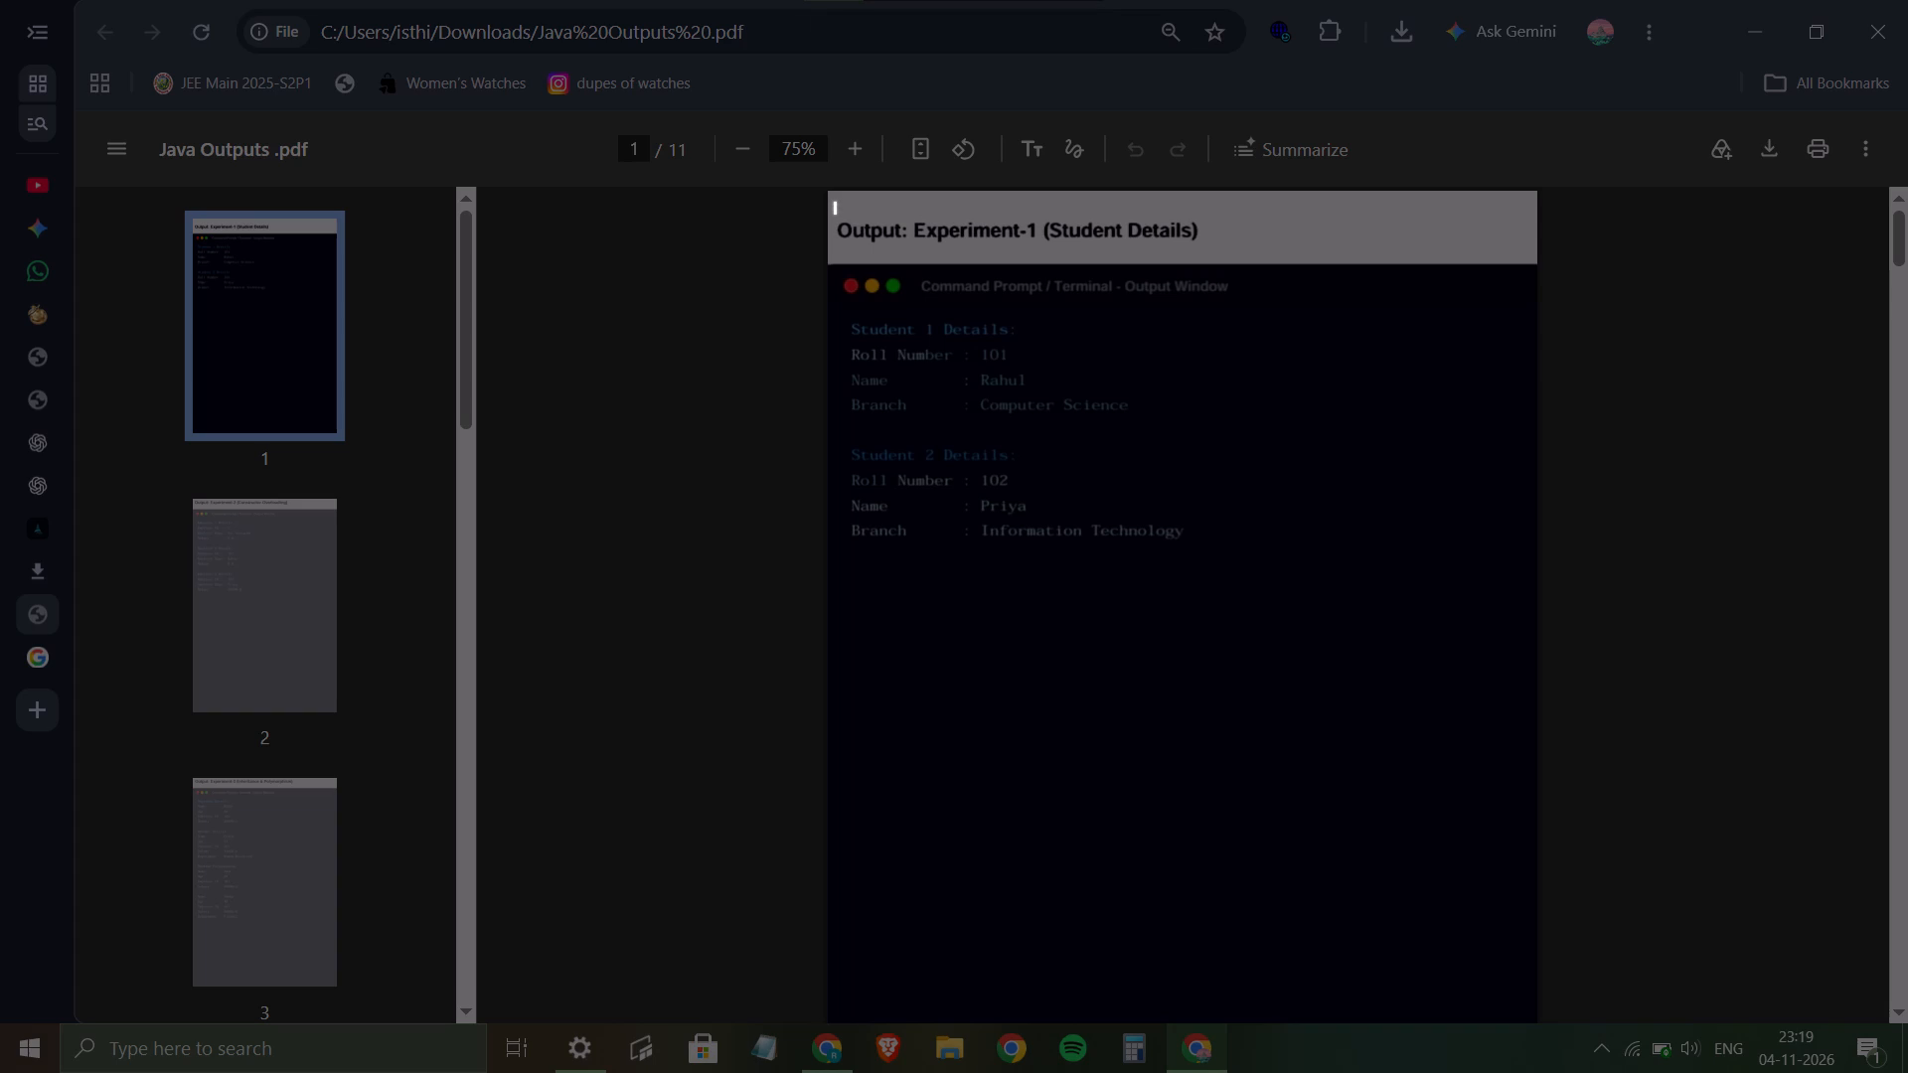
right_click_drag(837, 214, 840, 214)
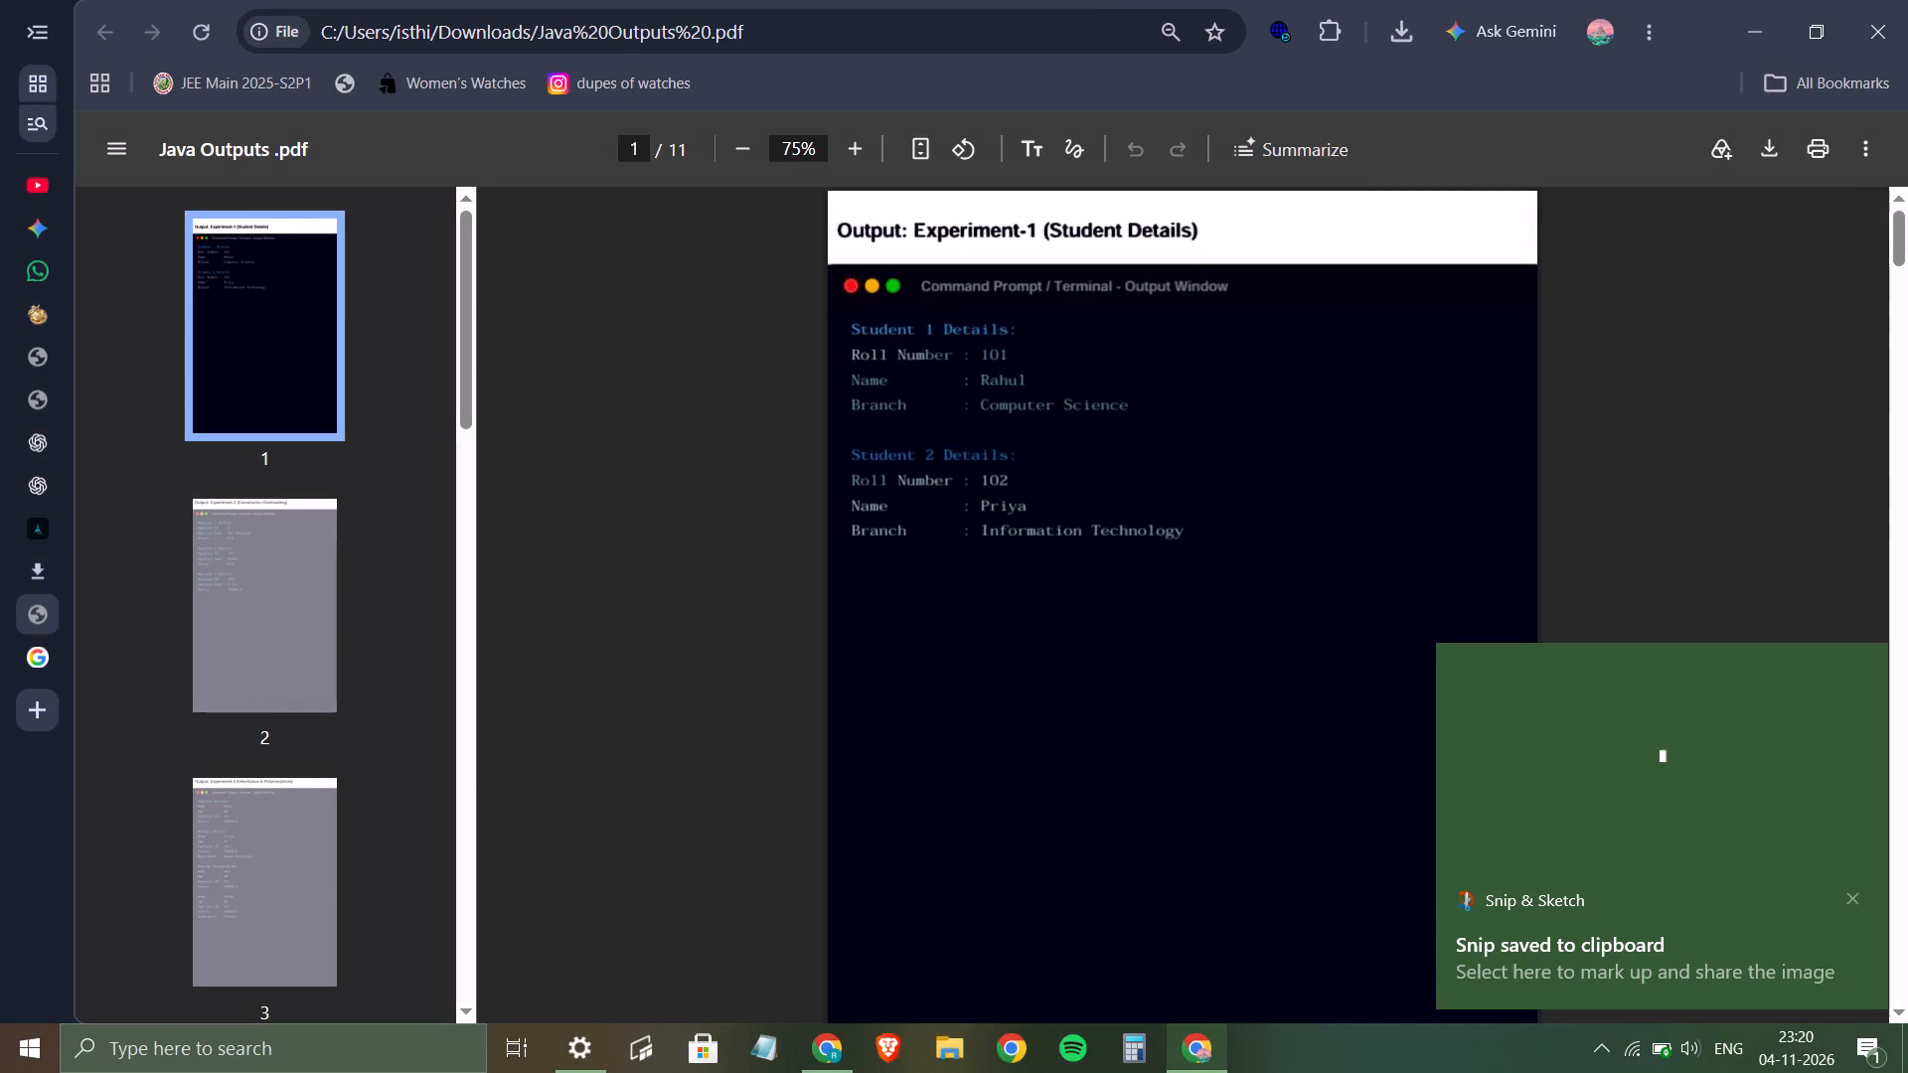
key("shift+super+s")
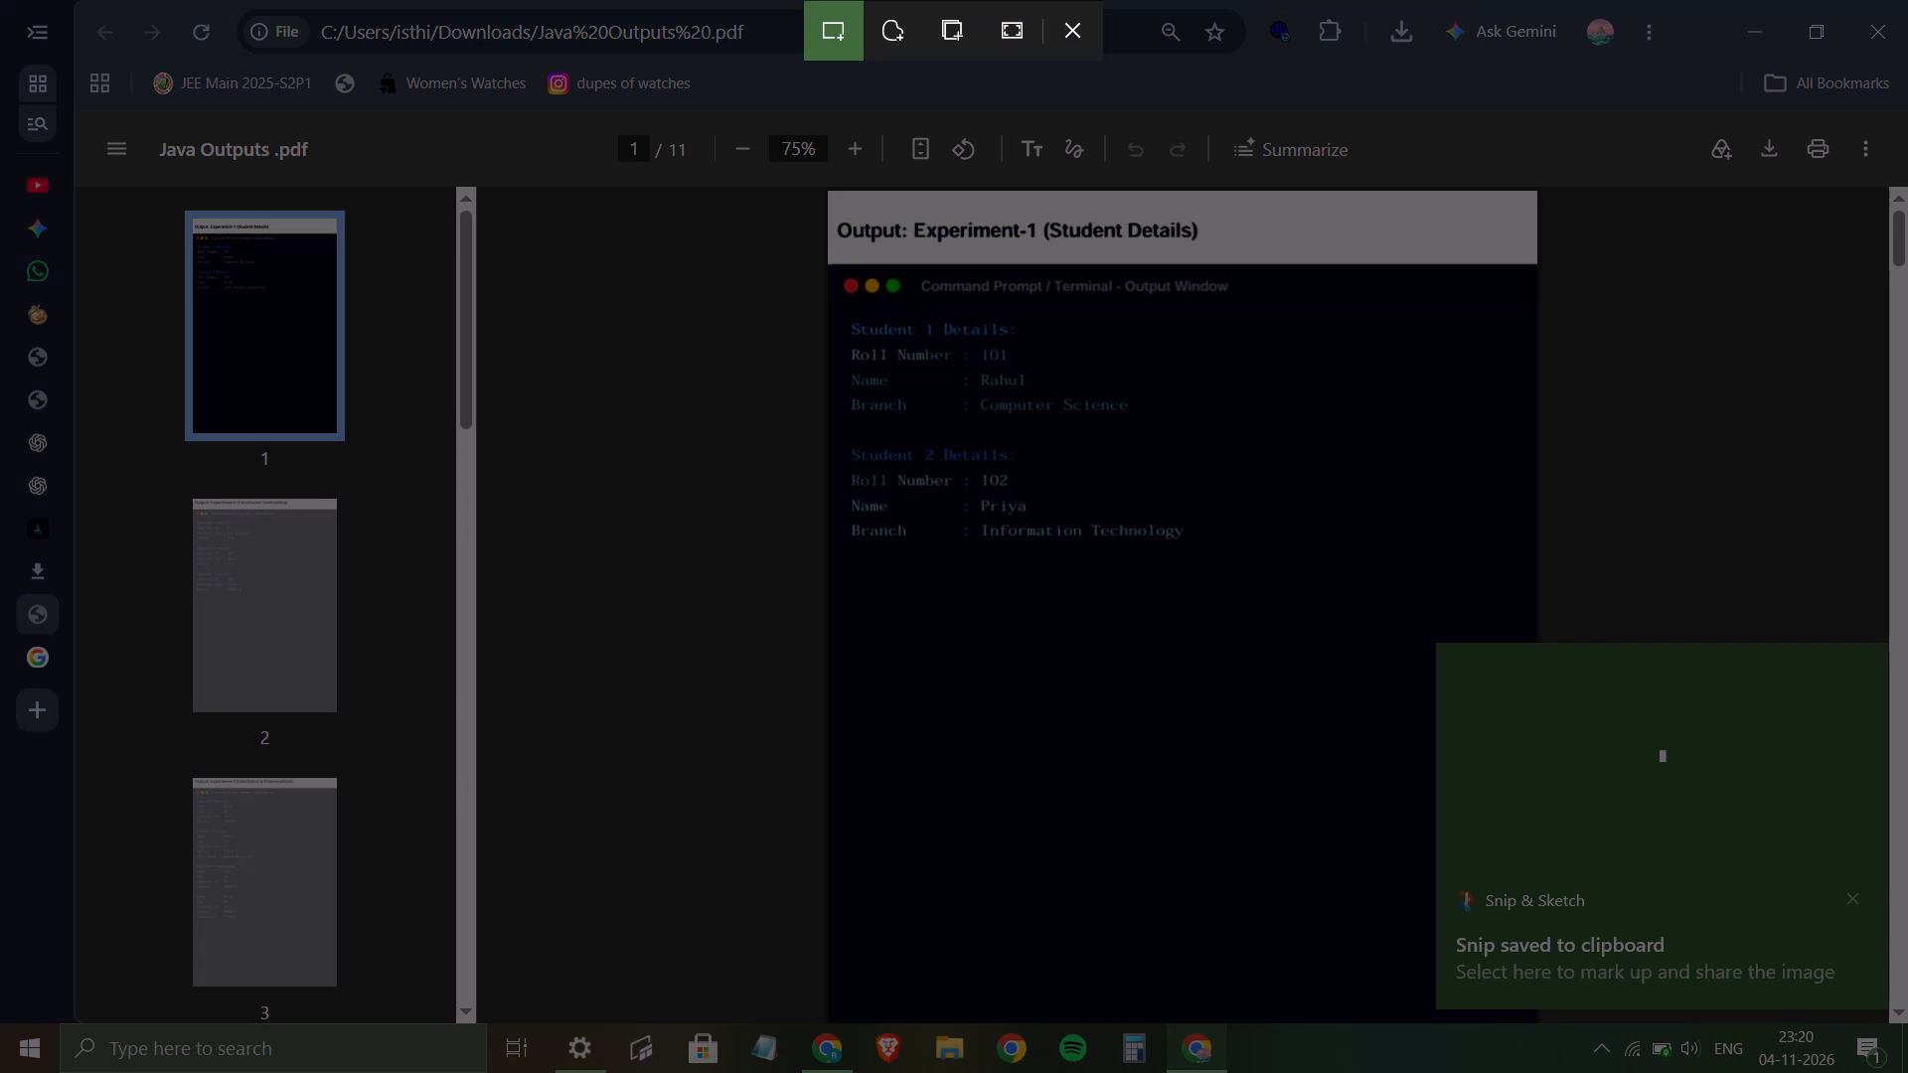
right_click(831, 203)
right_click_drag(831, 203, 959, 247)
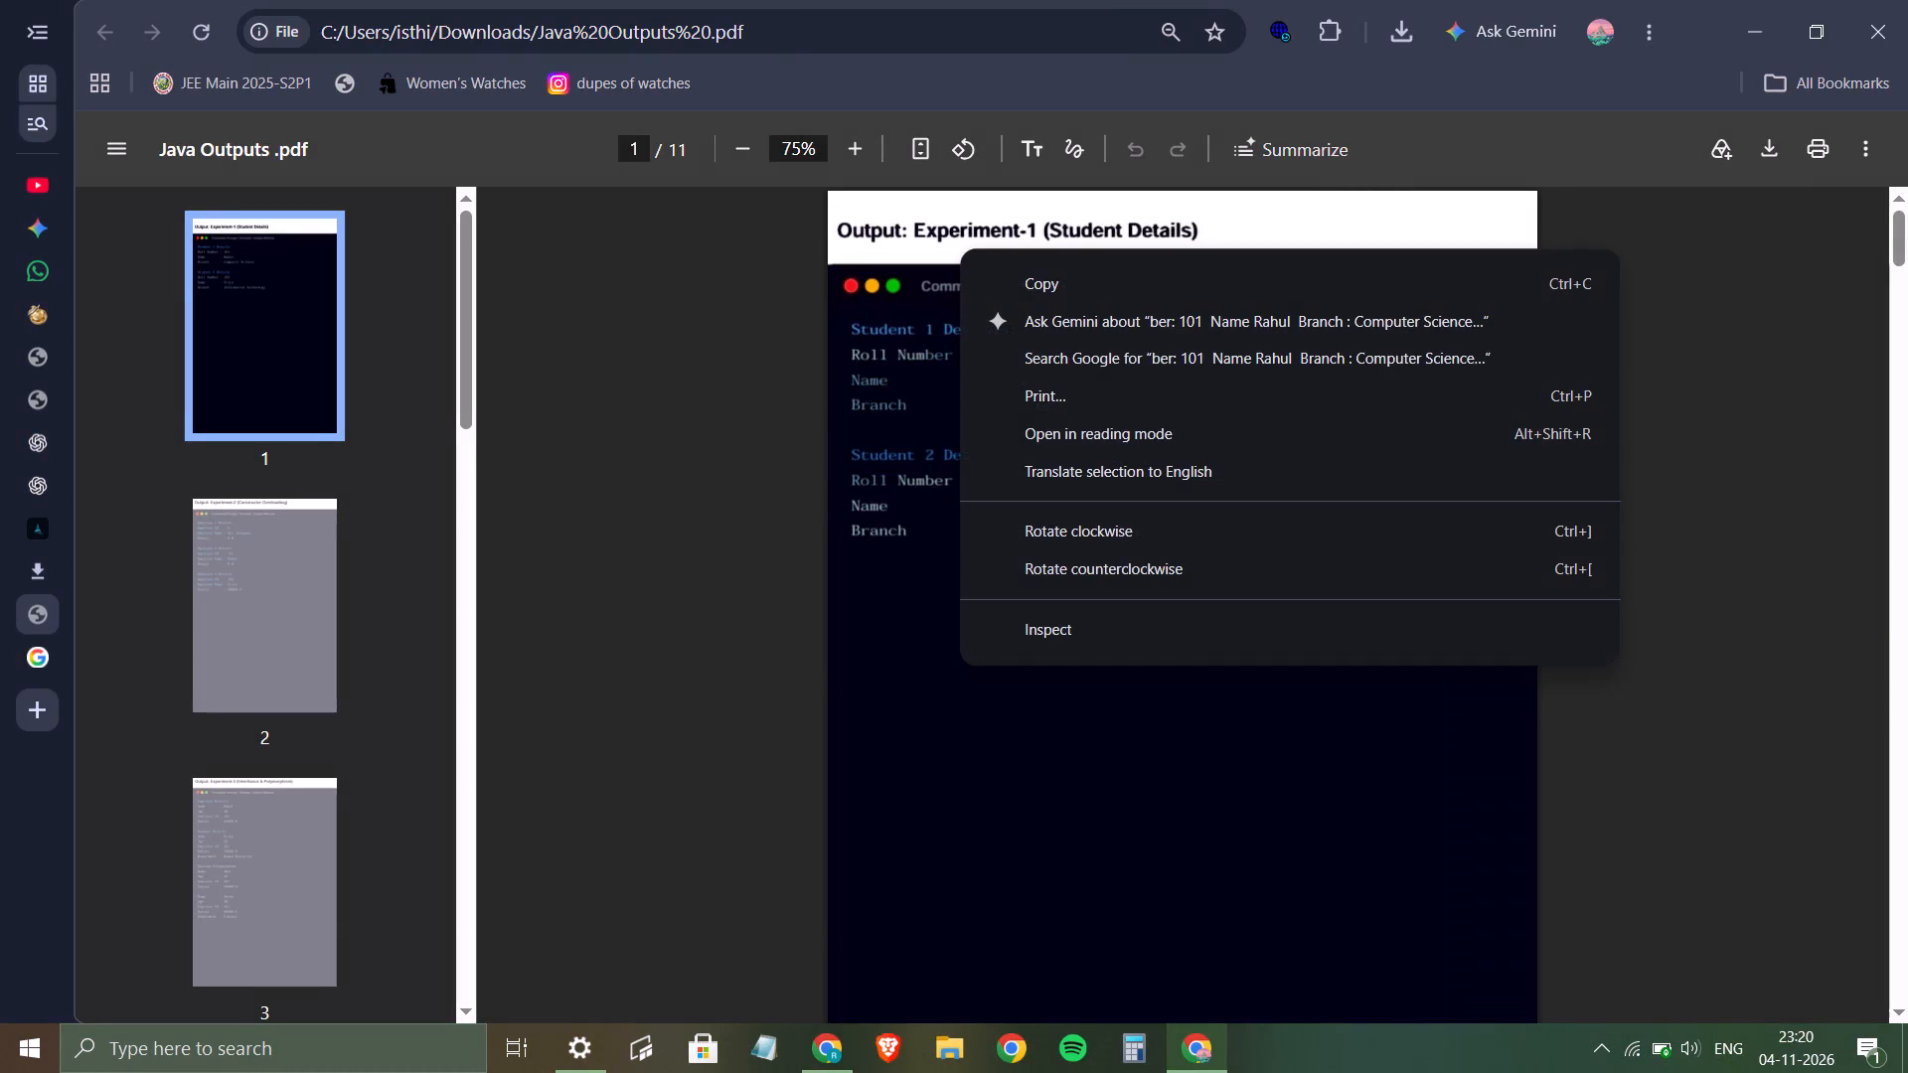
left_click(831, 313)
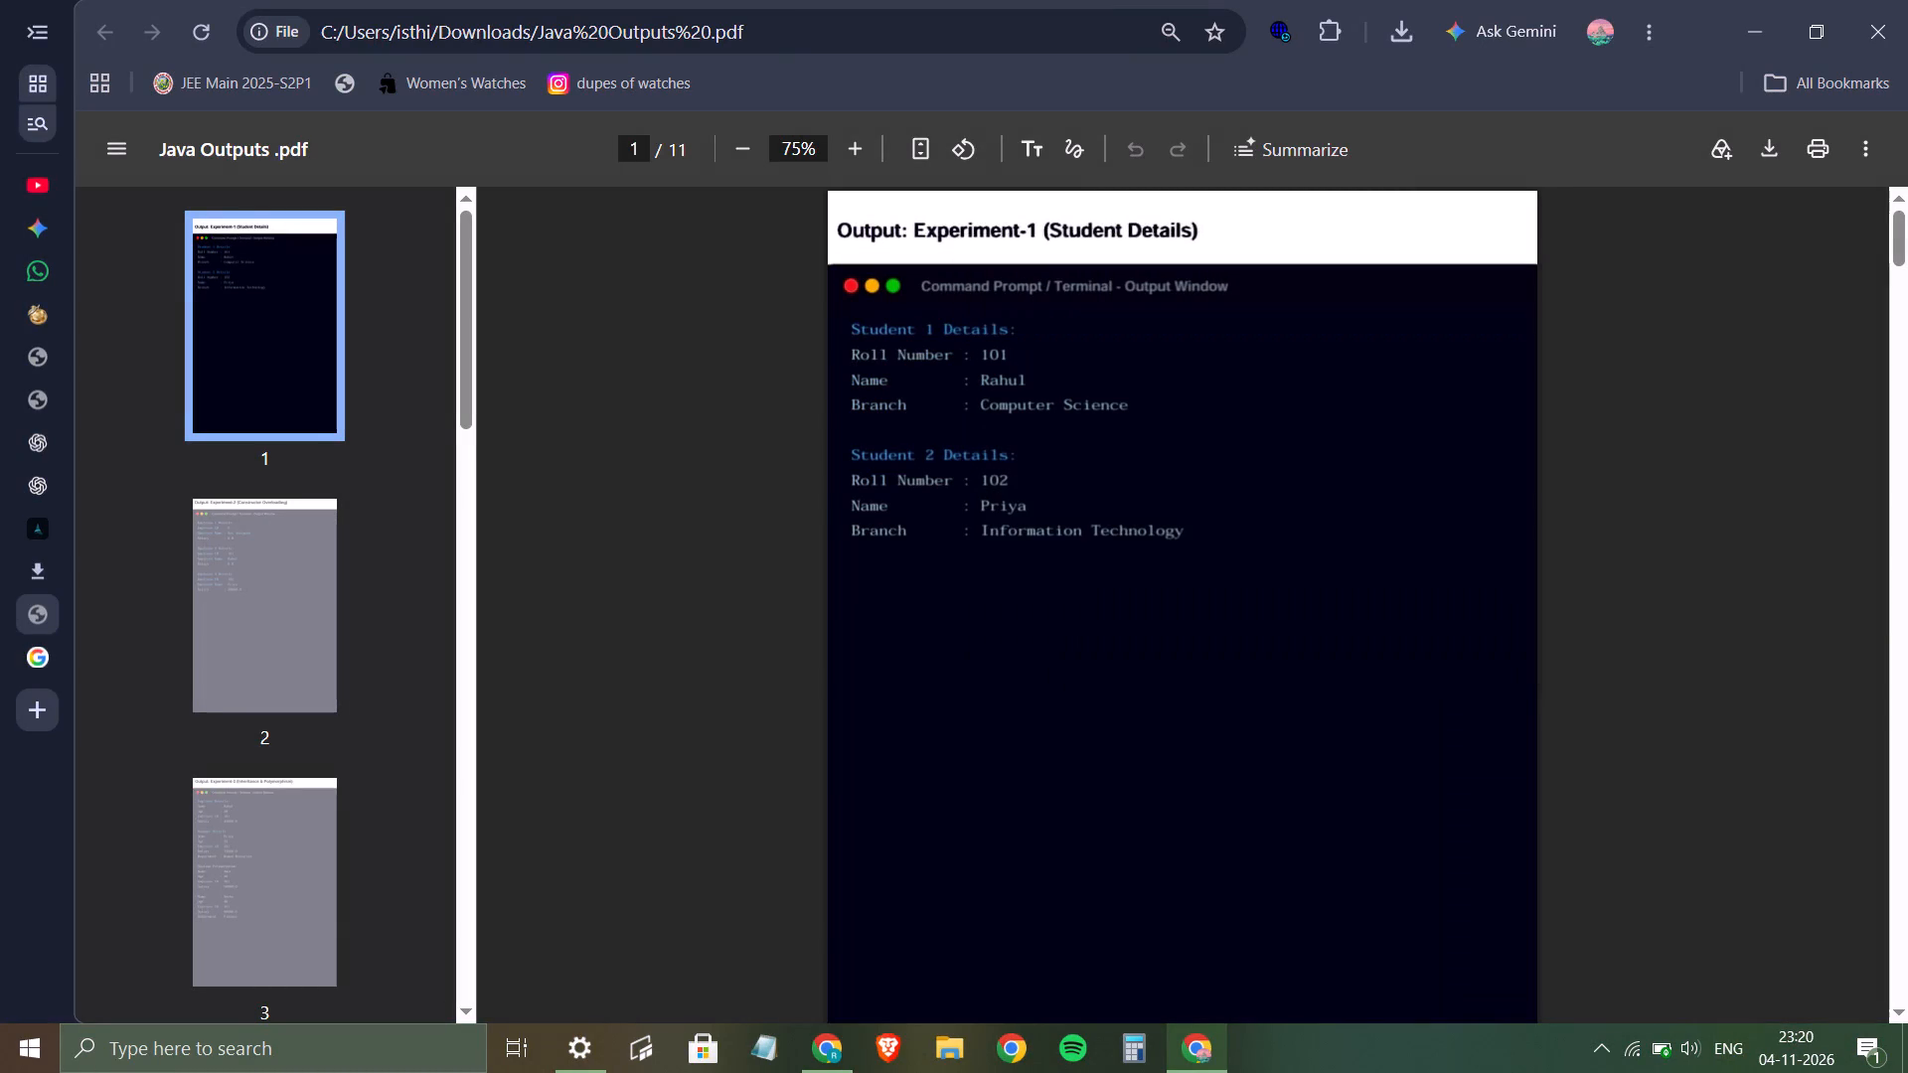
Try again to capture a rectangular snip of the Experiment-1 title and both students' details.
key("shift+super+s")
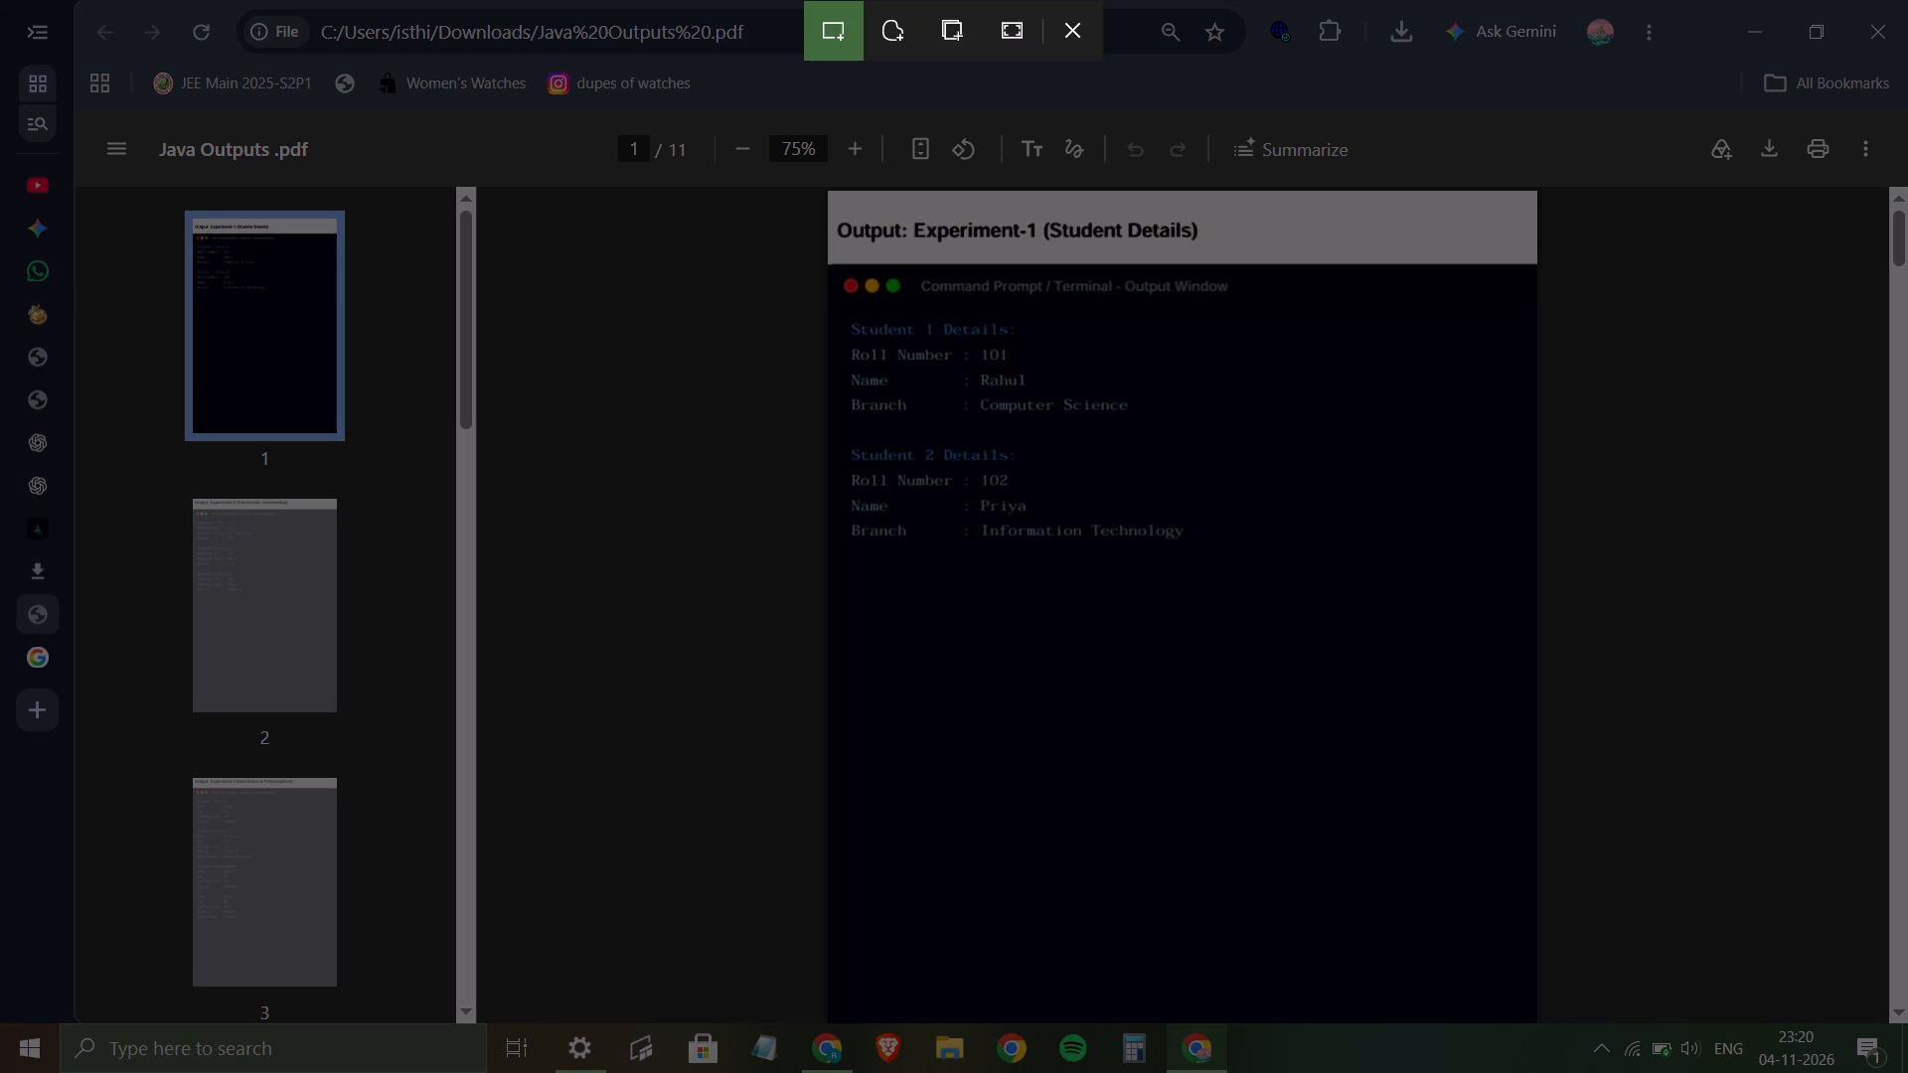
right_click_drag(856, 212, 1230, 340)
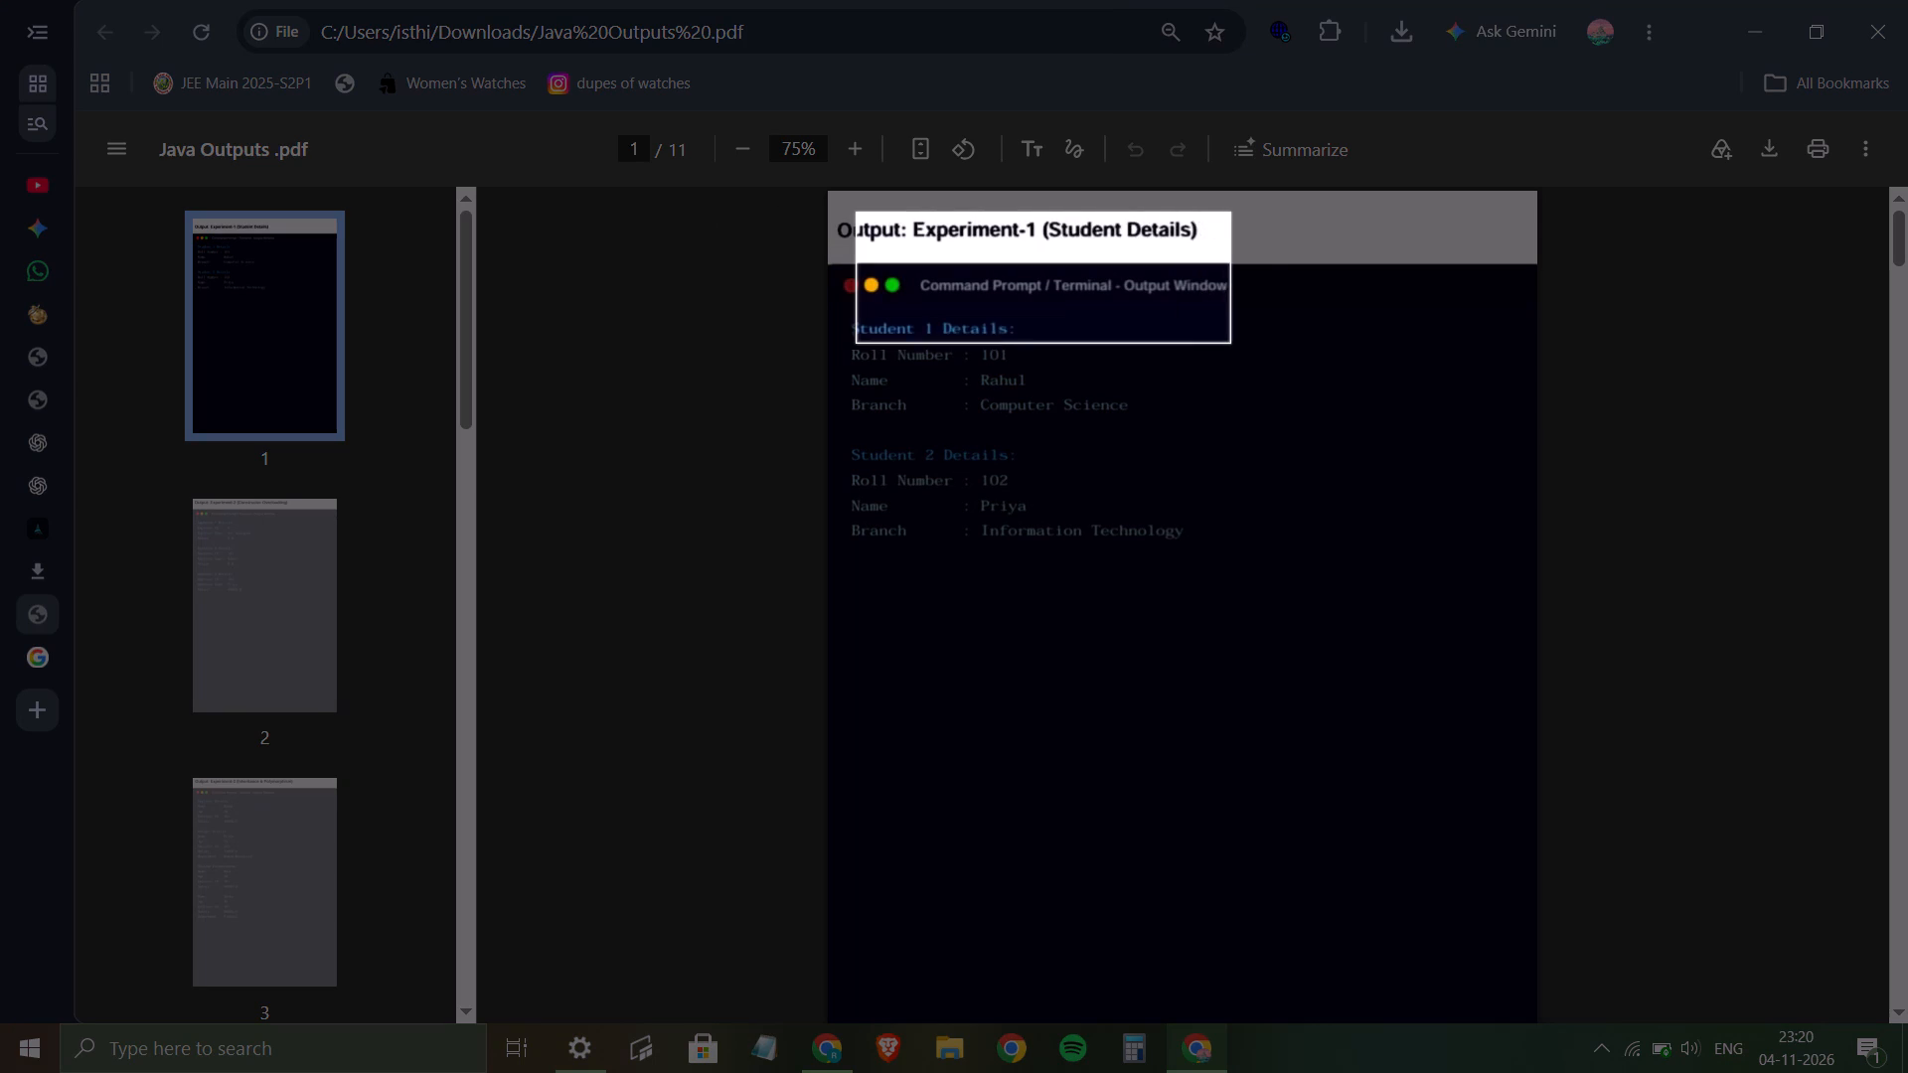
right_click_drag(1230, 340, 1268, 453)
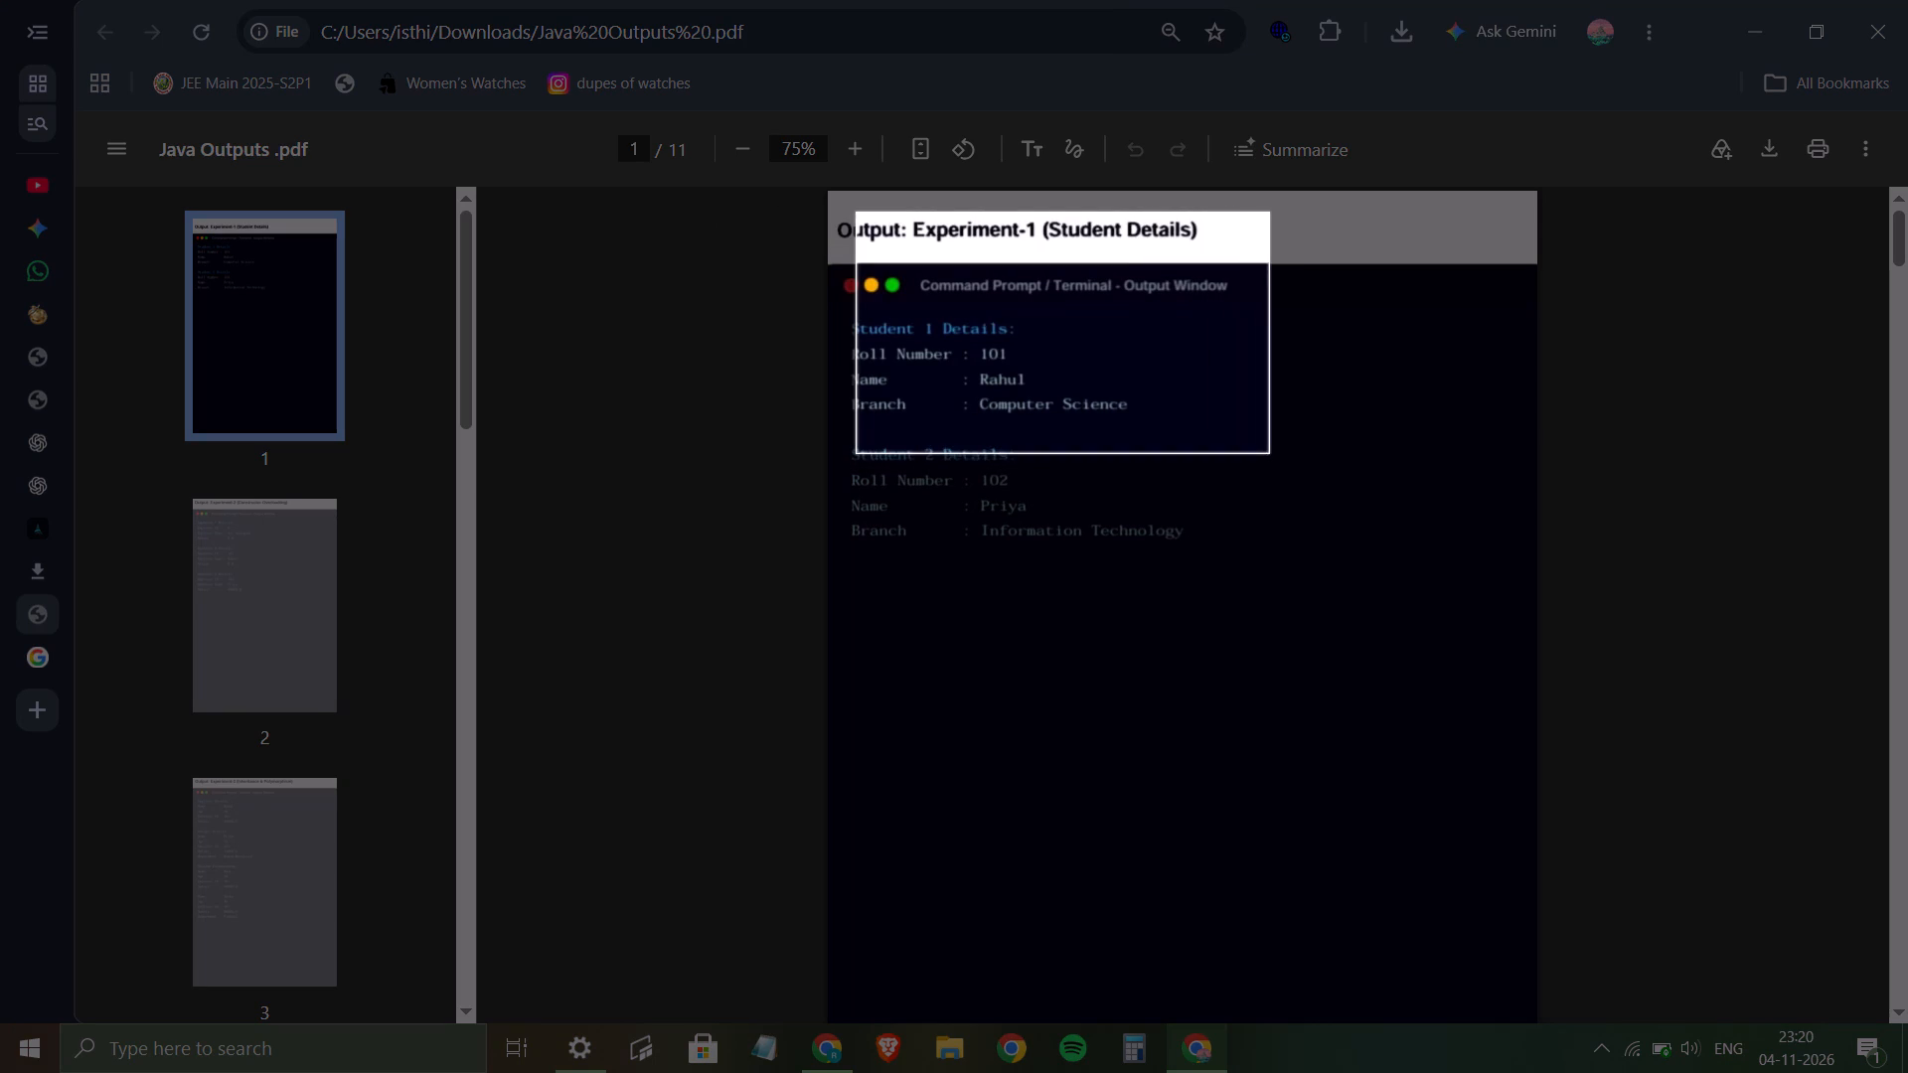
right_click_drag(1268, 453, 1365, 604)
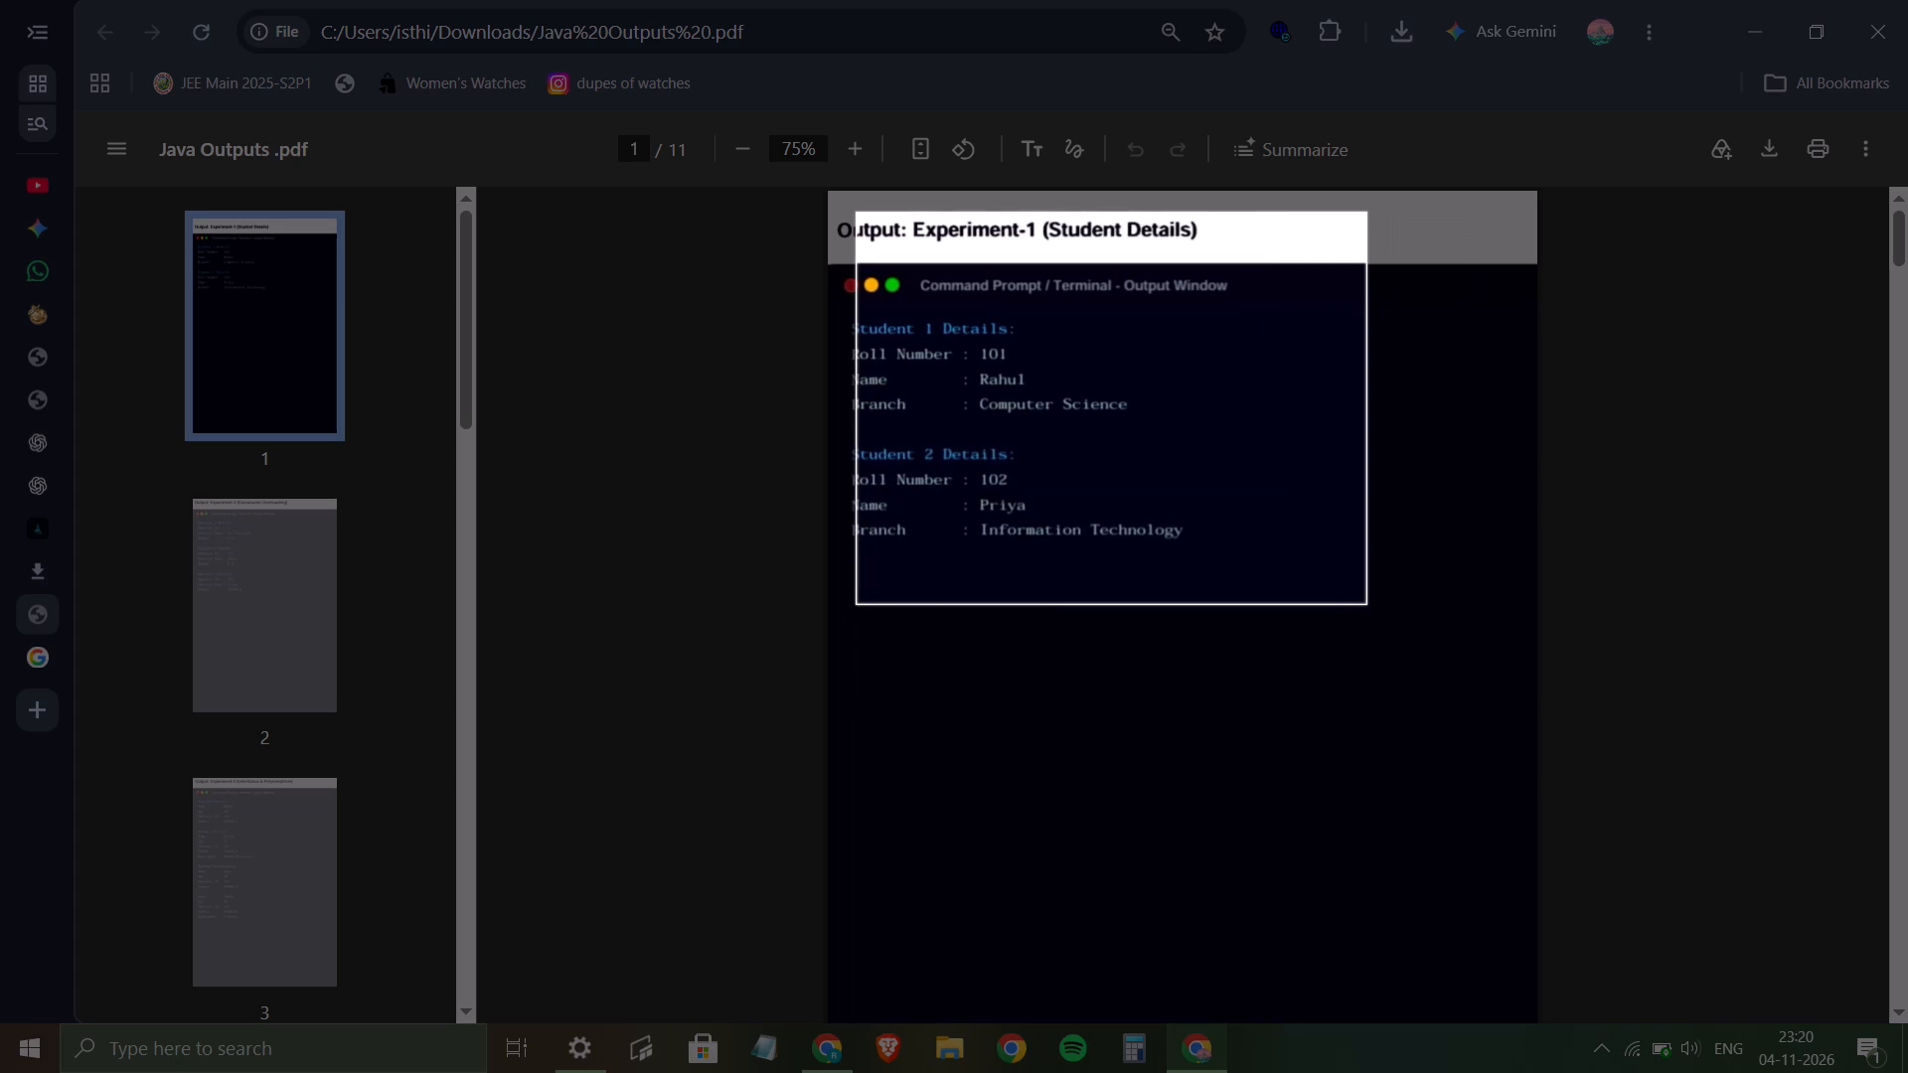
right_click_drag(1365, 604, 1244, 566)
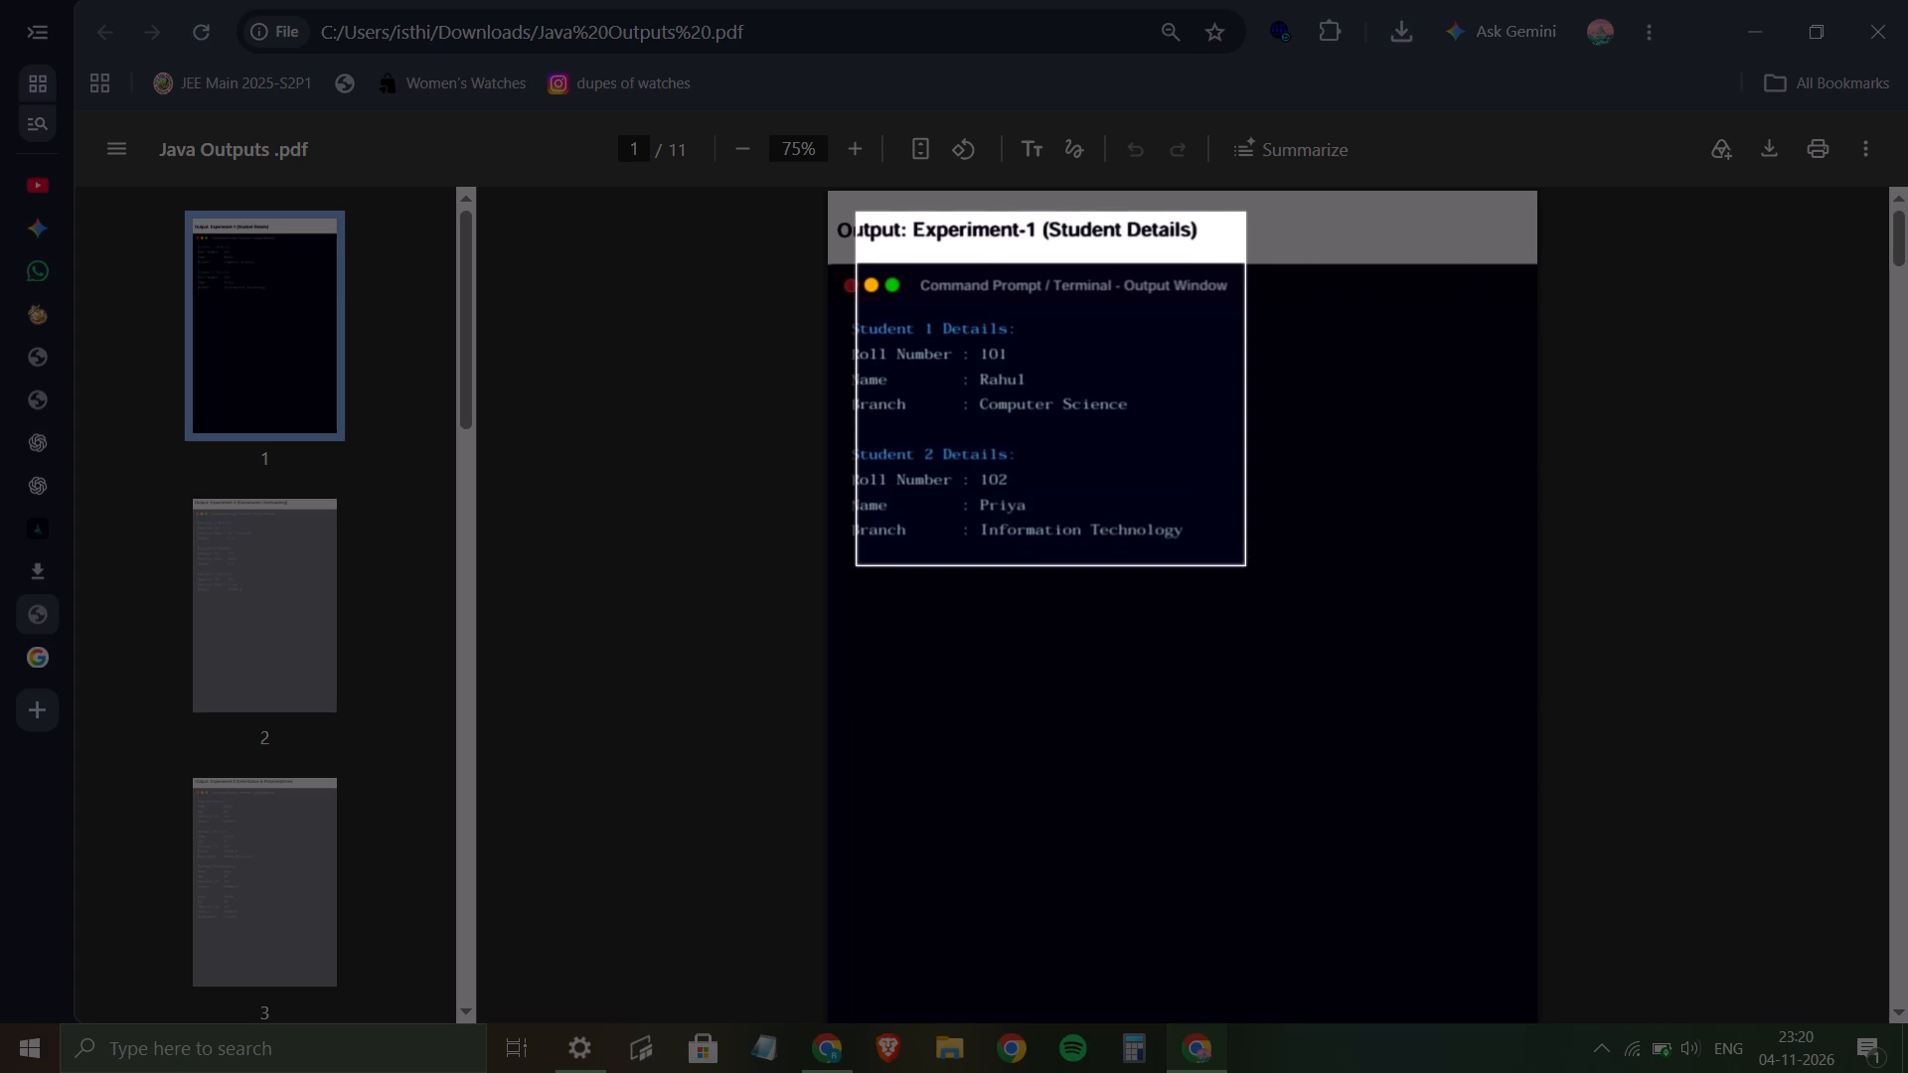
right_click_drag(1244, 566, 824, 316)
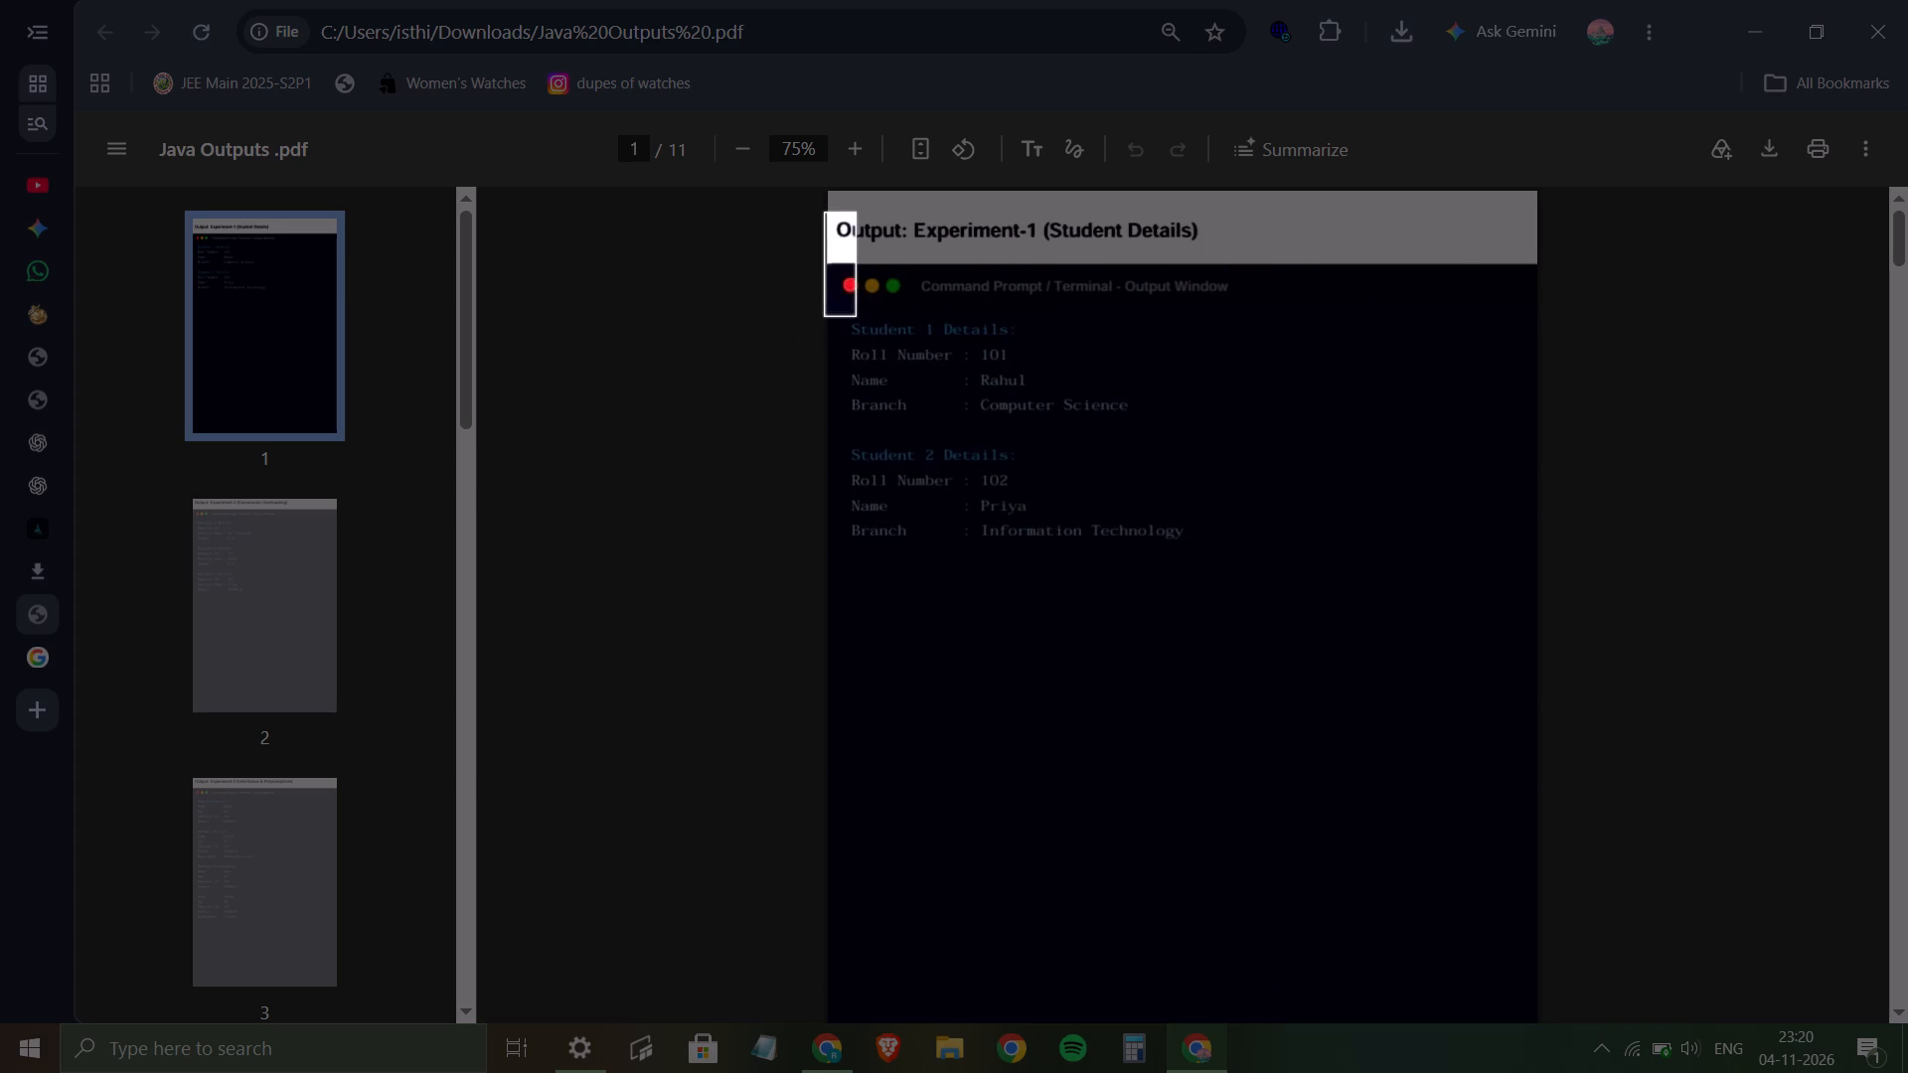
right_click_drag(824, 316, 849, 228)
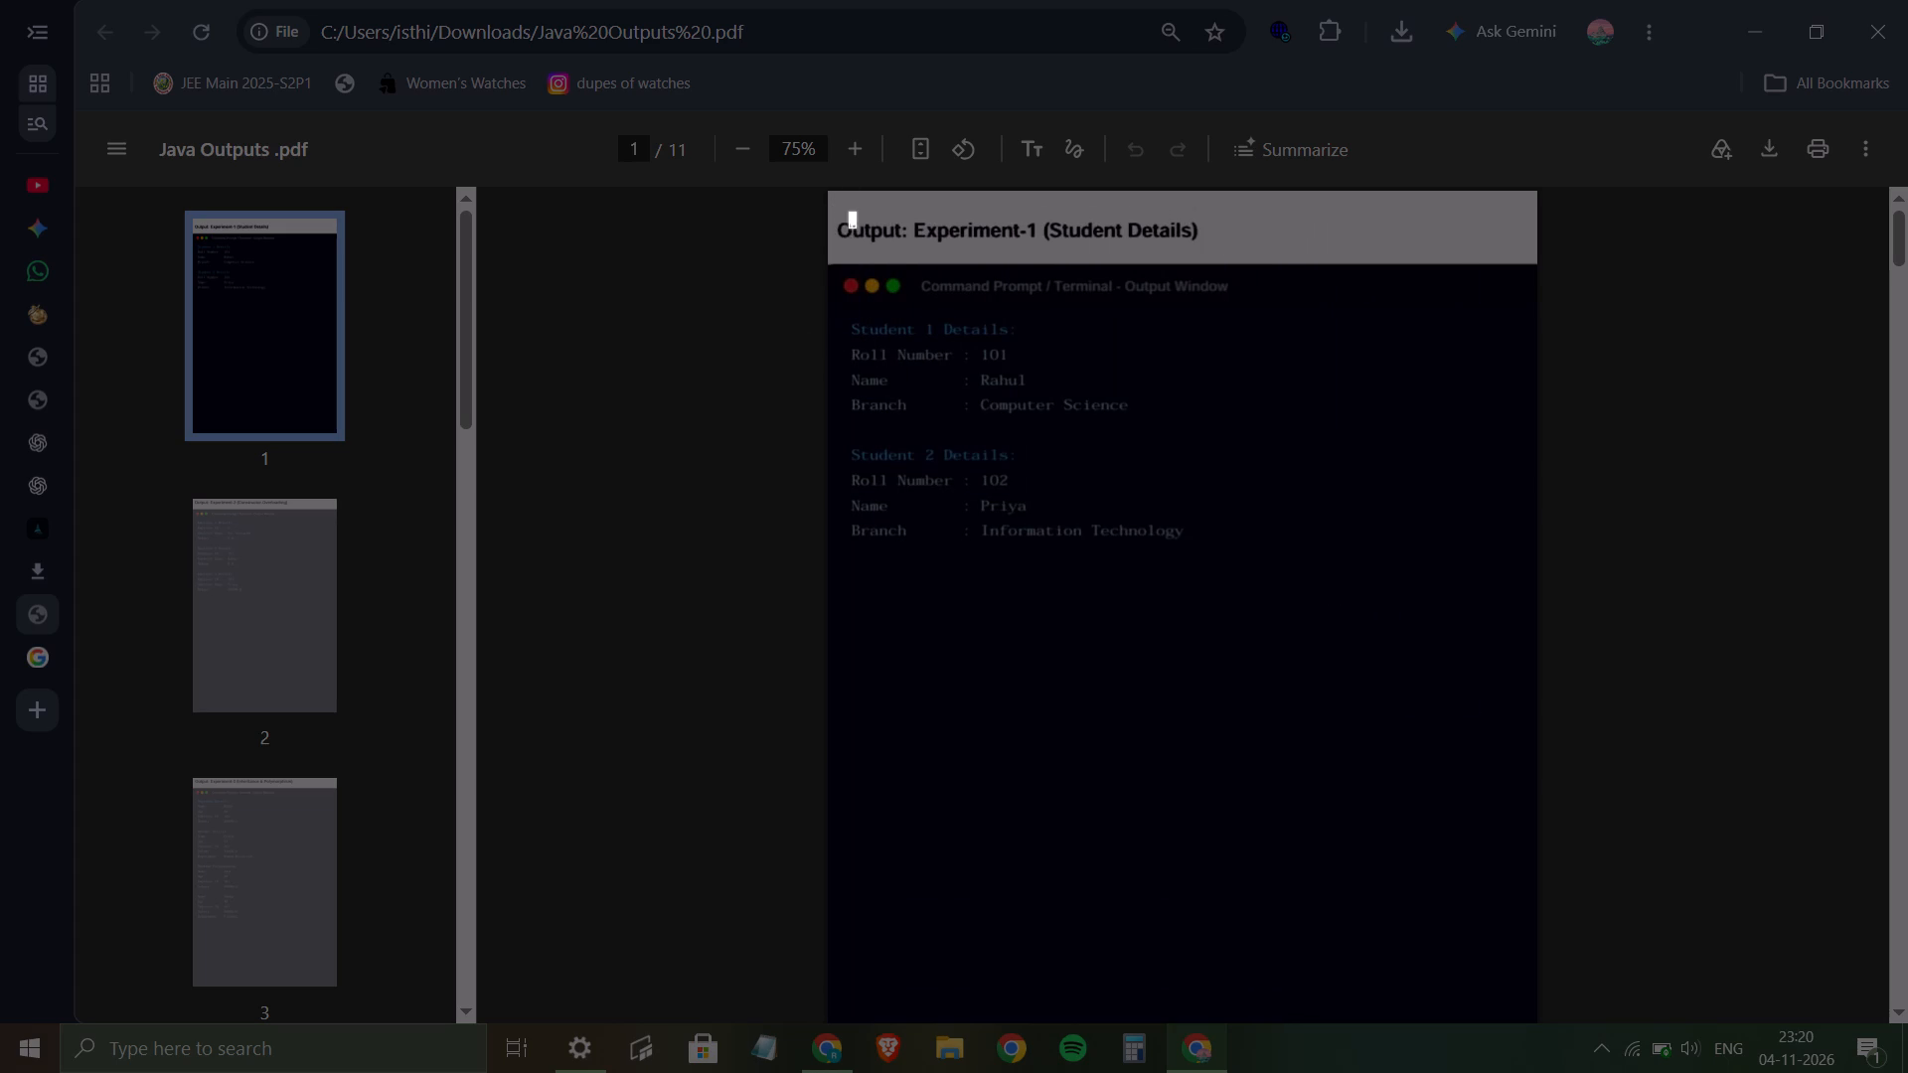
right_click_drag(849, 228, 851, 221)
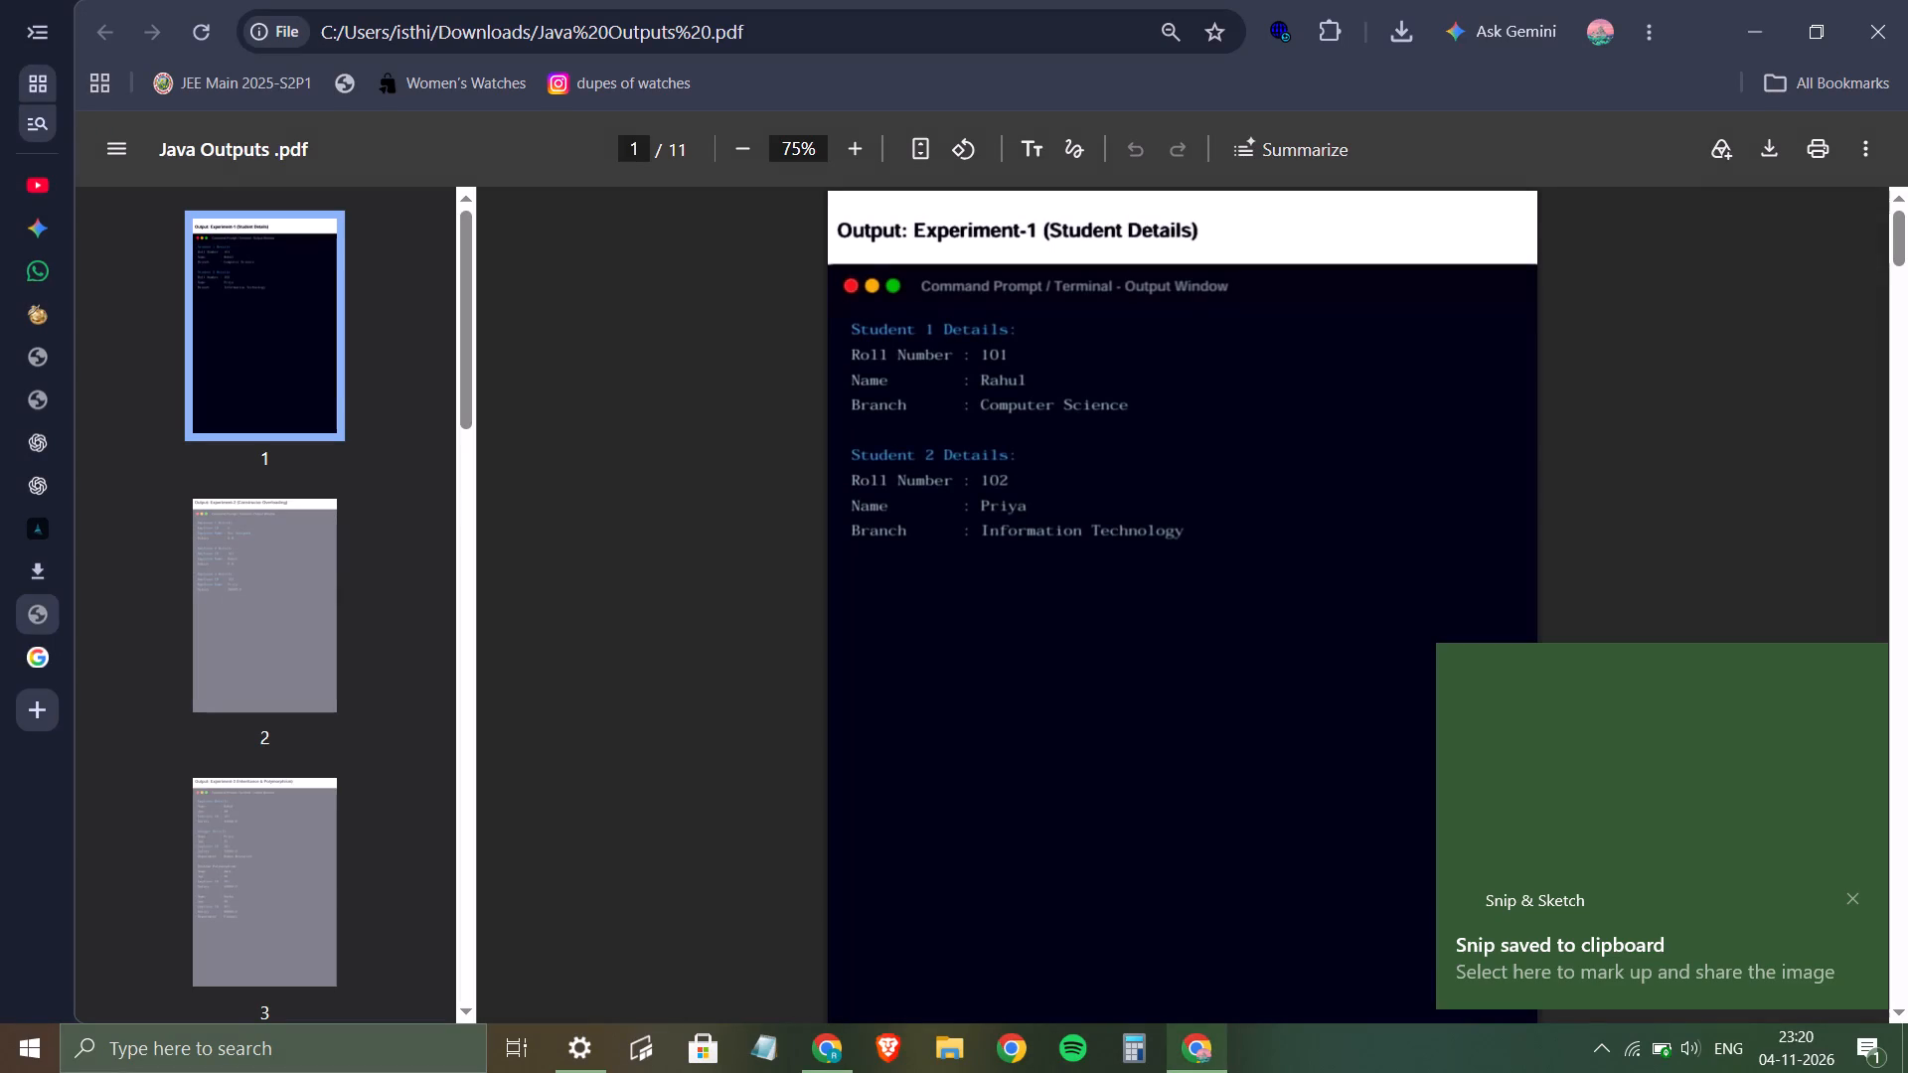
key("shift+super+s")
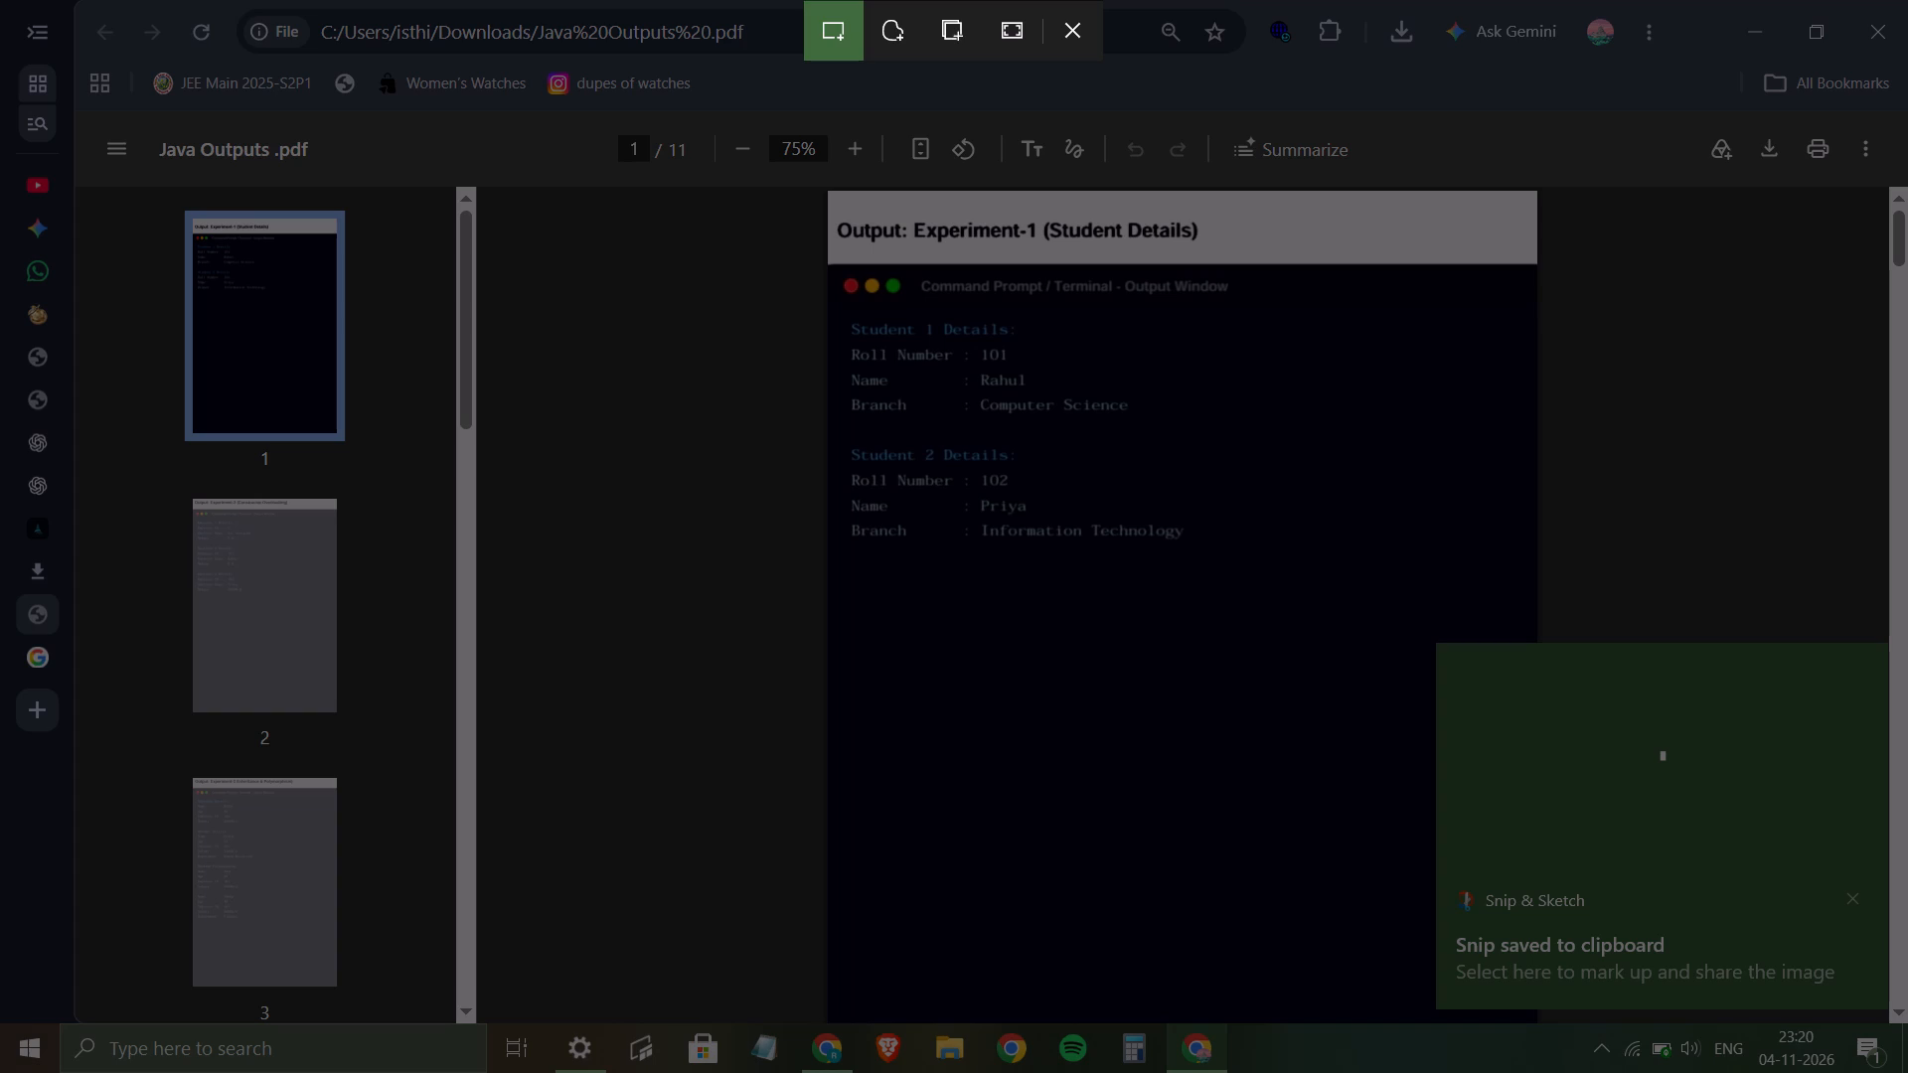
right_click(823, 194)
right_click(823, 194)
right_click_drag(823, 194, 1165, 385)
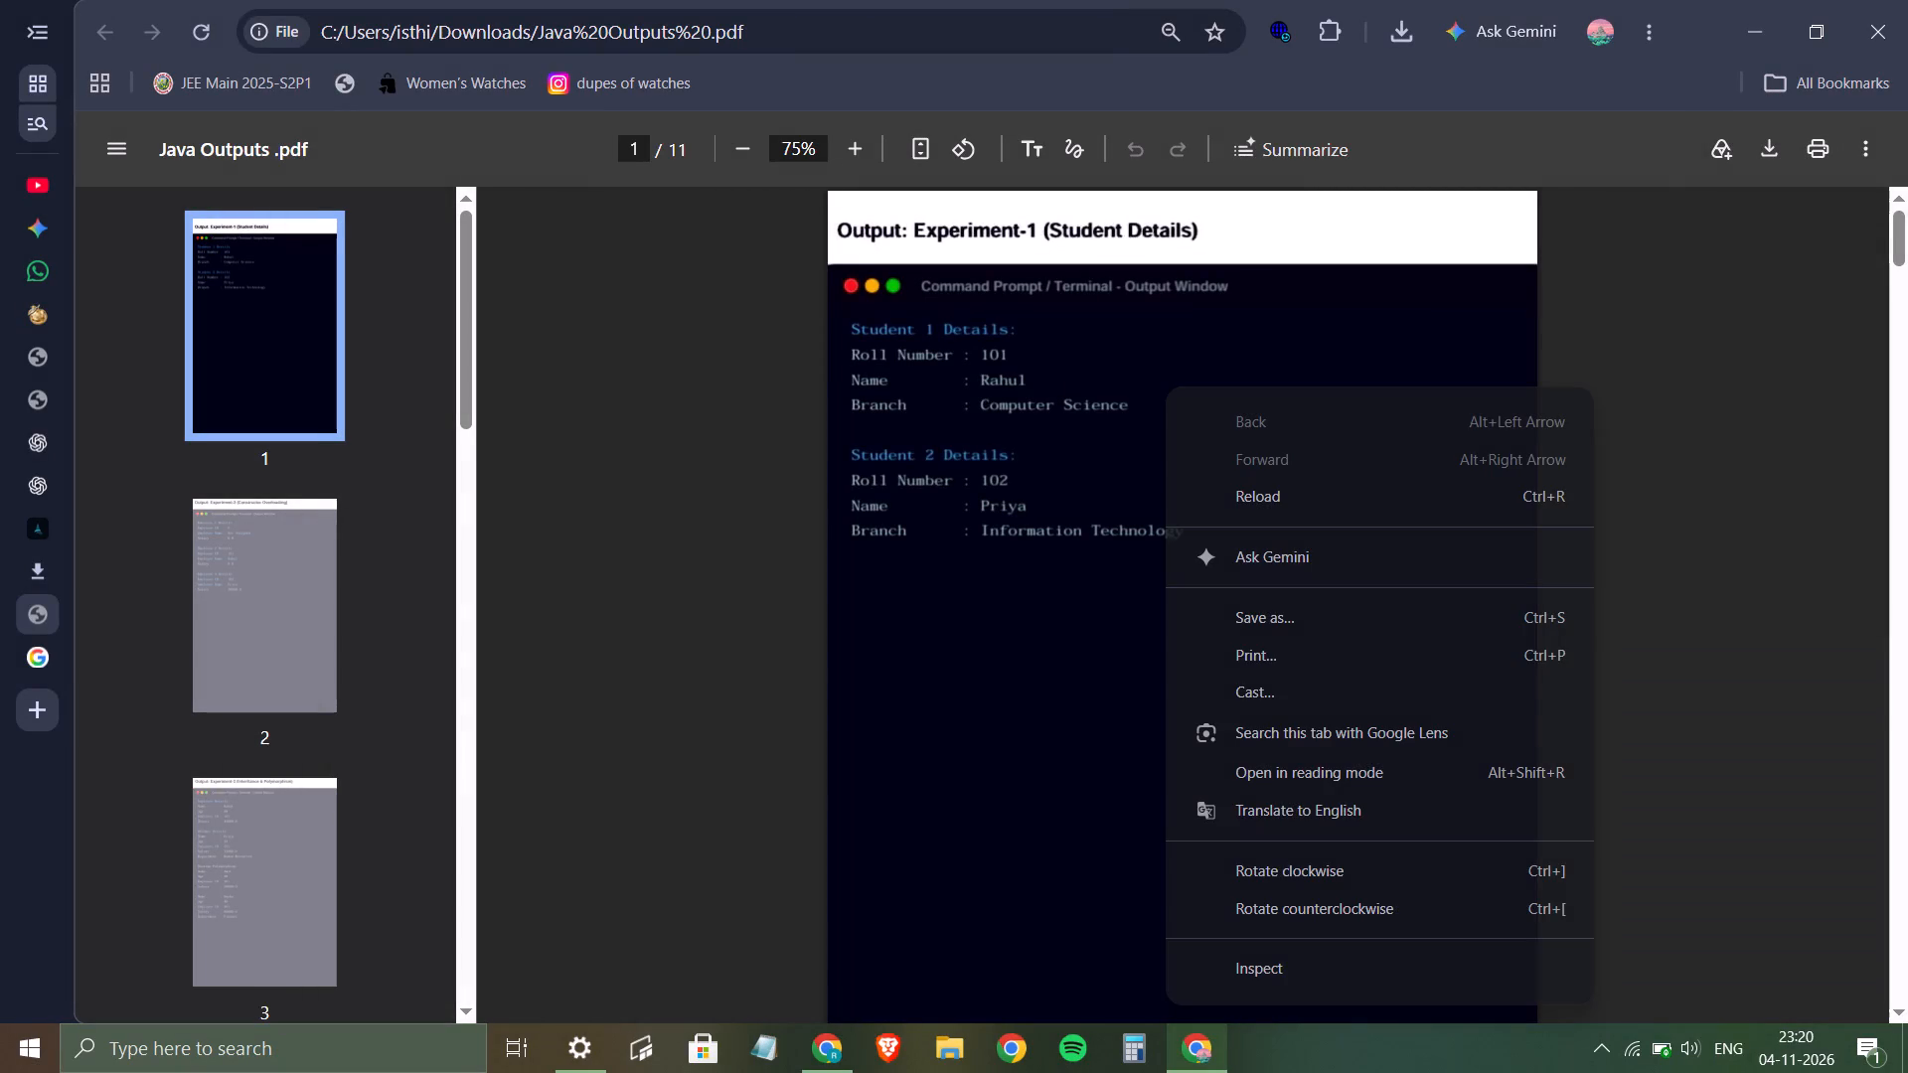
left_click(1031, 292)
Capture a rectangular snip of the Experiment-1 (Student Details) title and both students' details on page 1.
key("shift+super+s")
left_click(1031, 292, "shift")
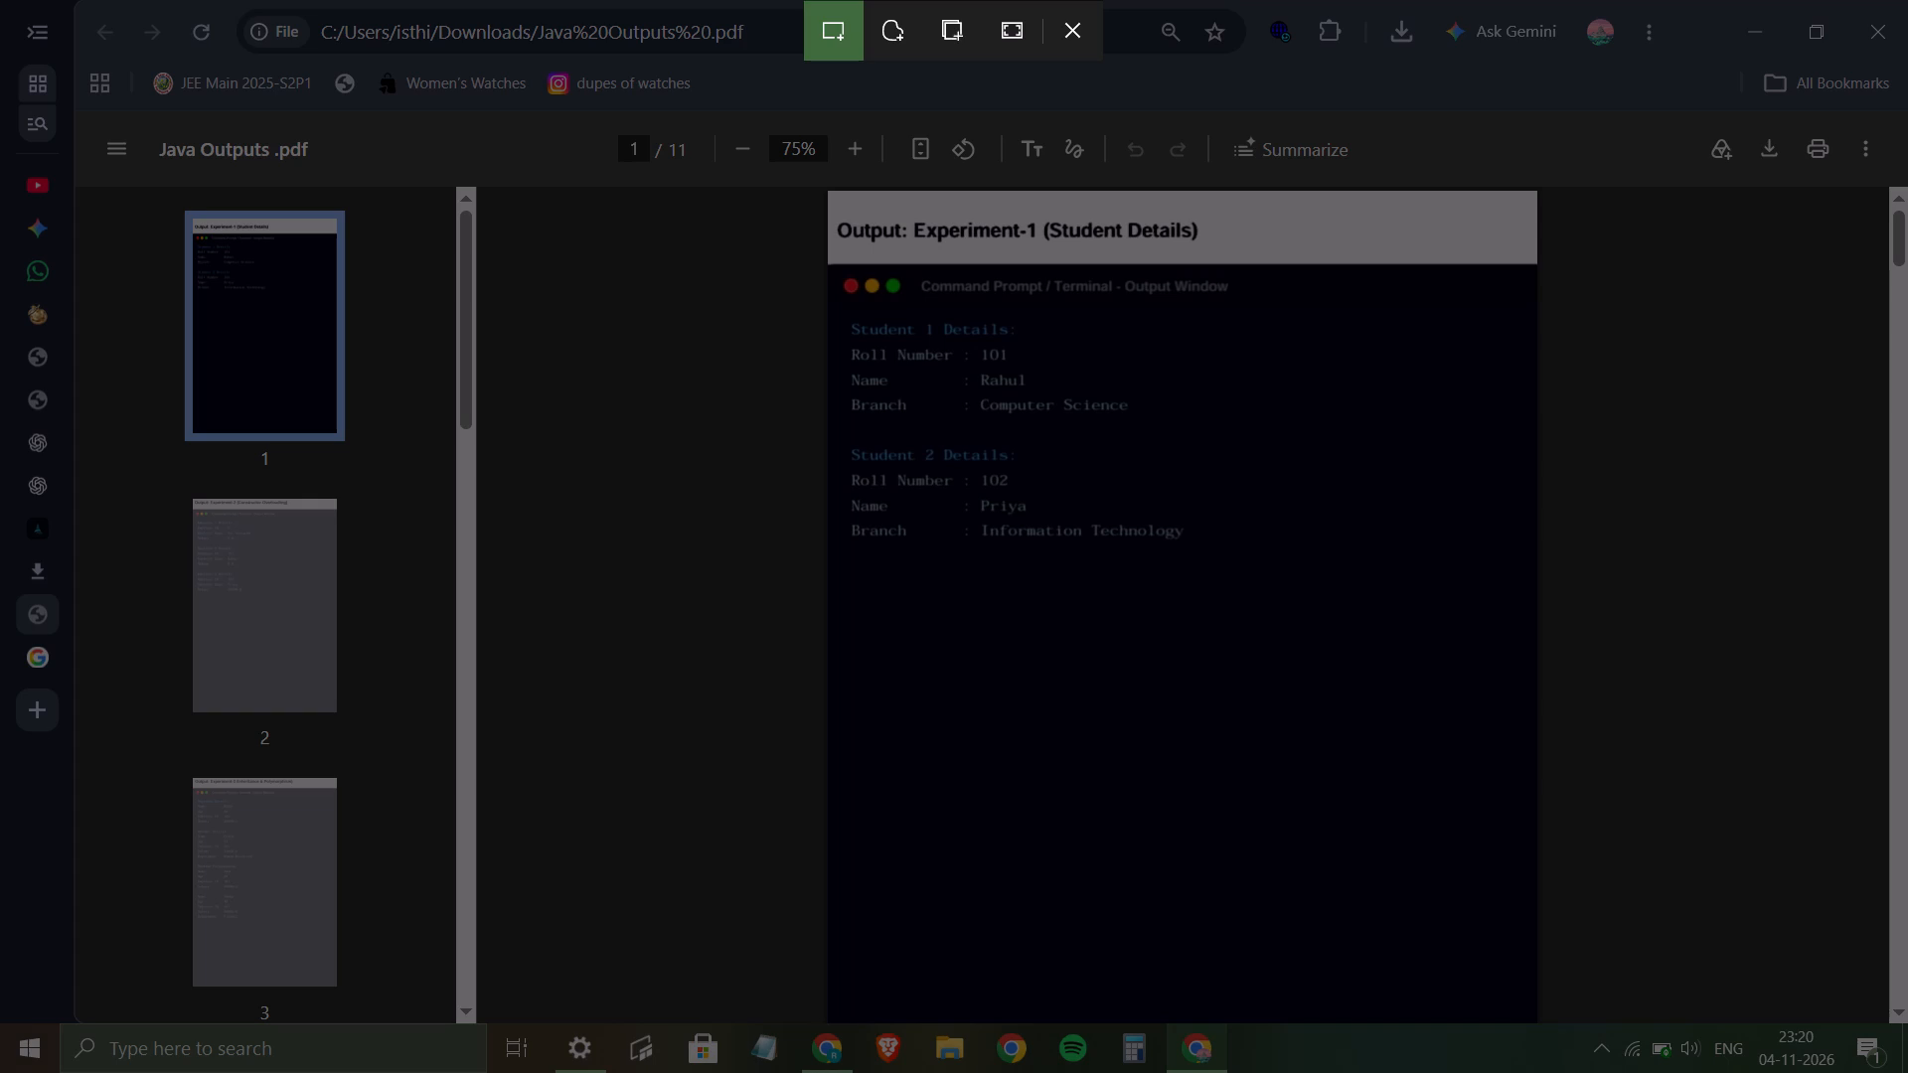
right_click_drag(829, 201, 988, 223)
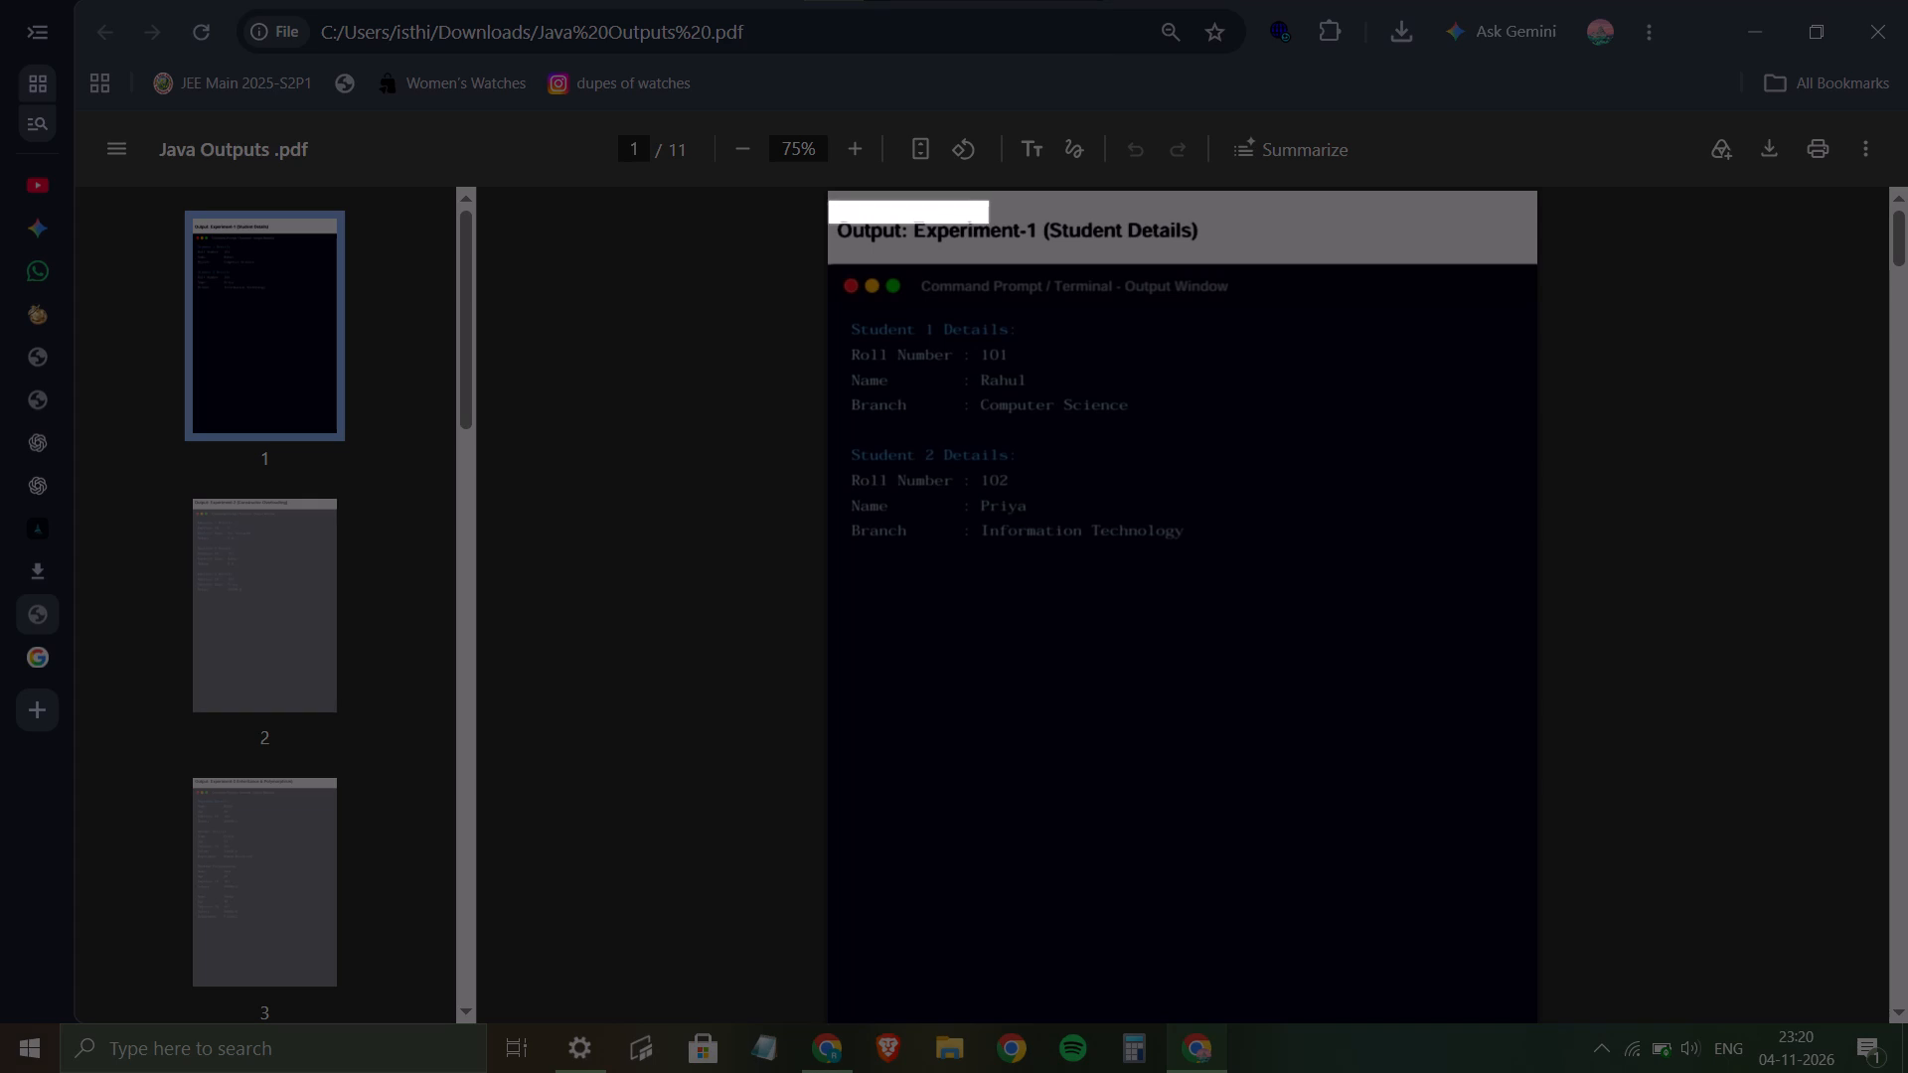
right_click_drag(988, 223, 1245, 577)
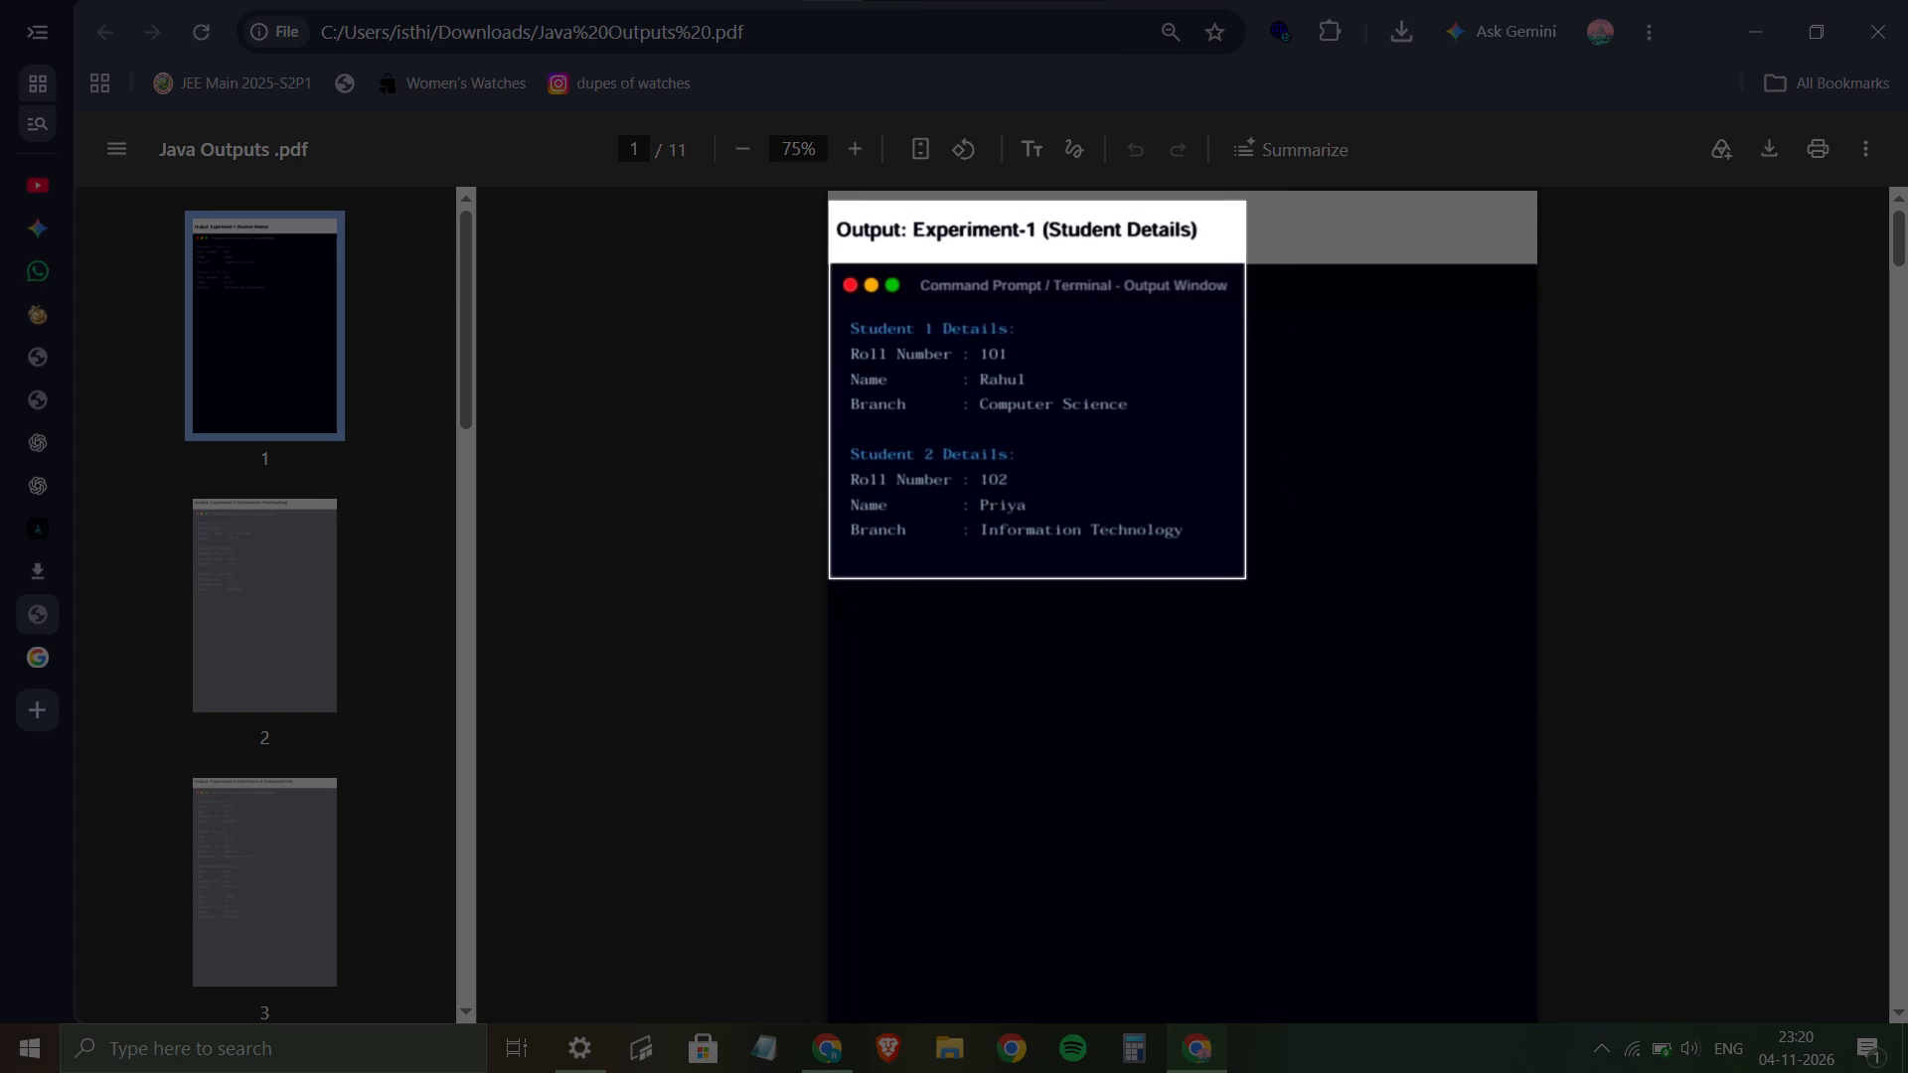
right_click_drag(1245, 577, 1274, 572)
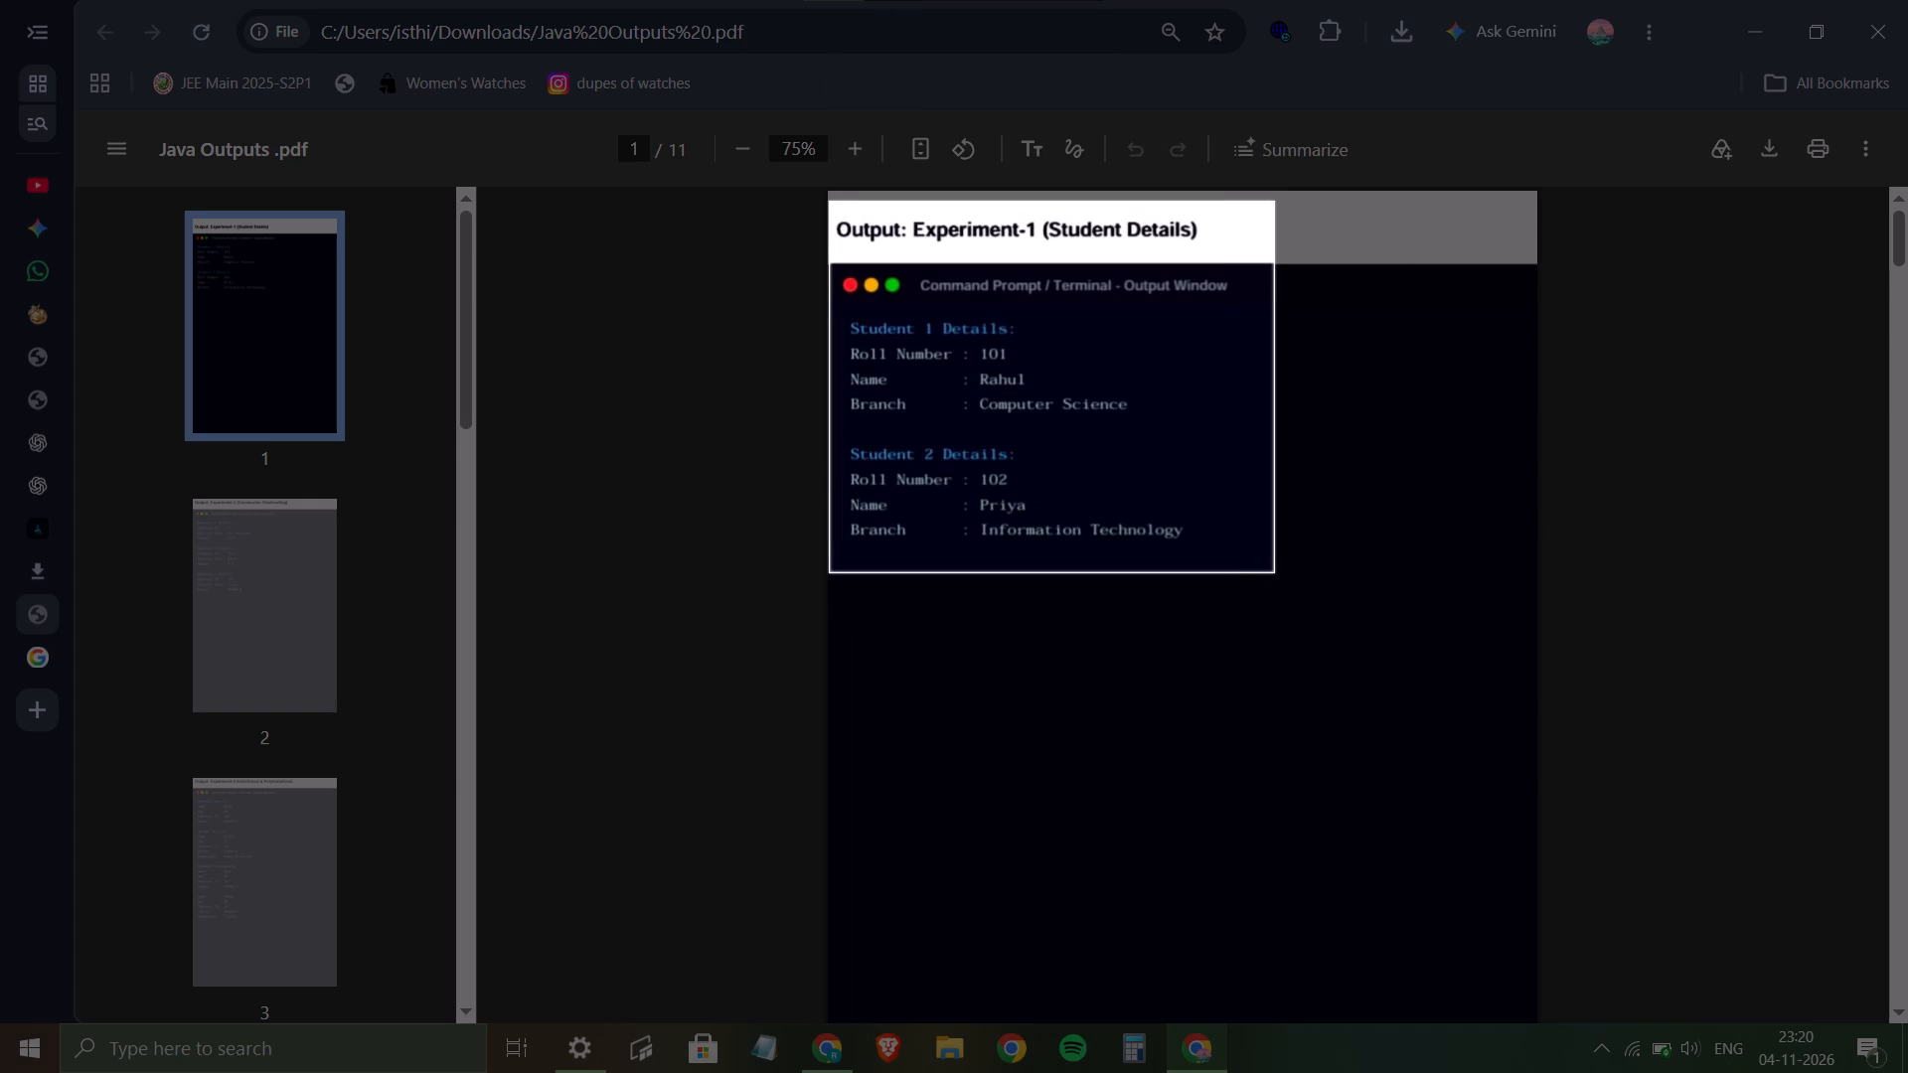
right_click_drag(1274, 572, 1277, 572)
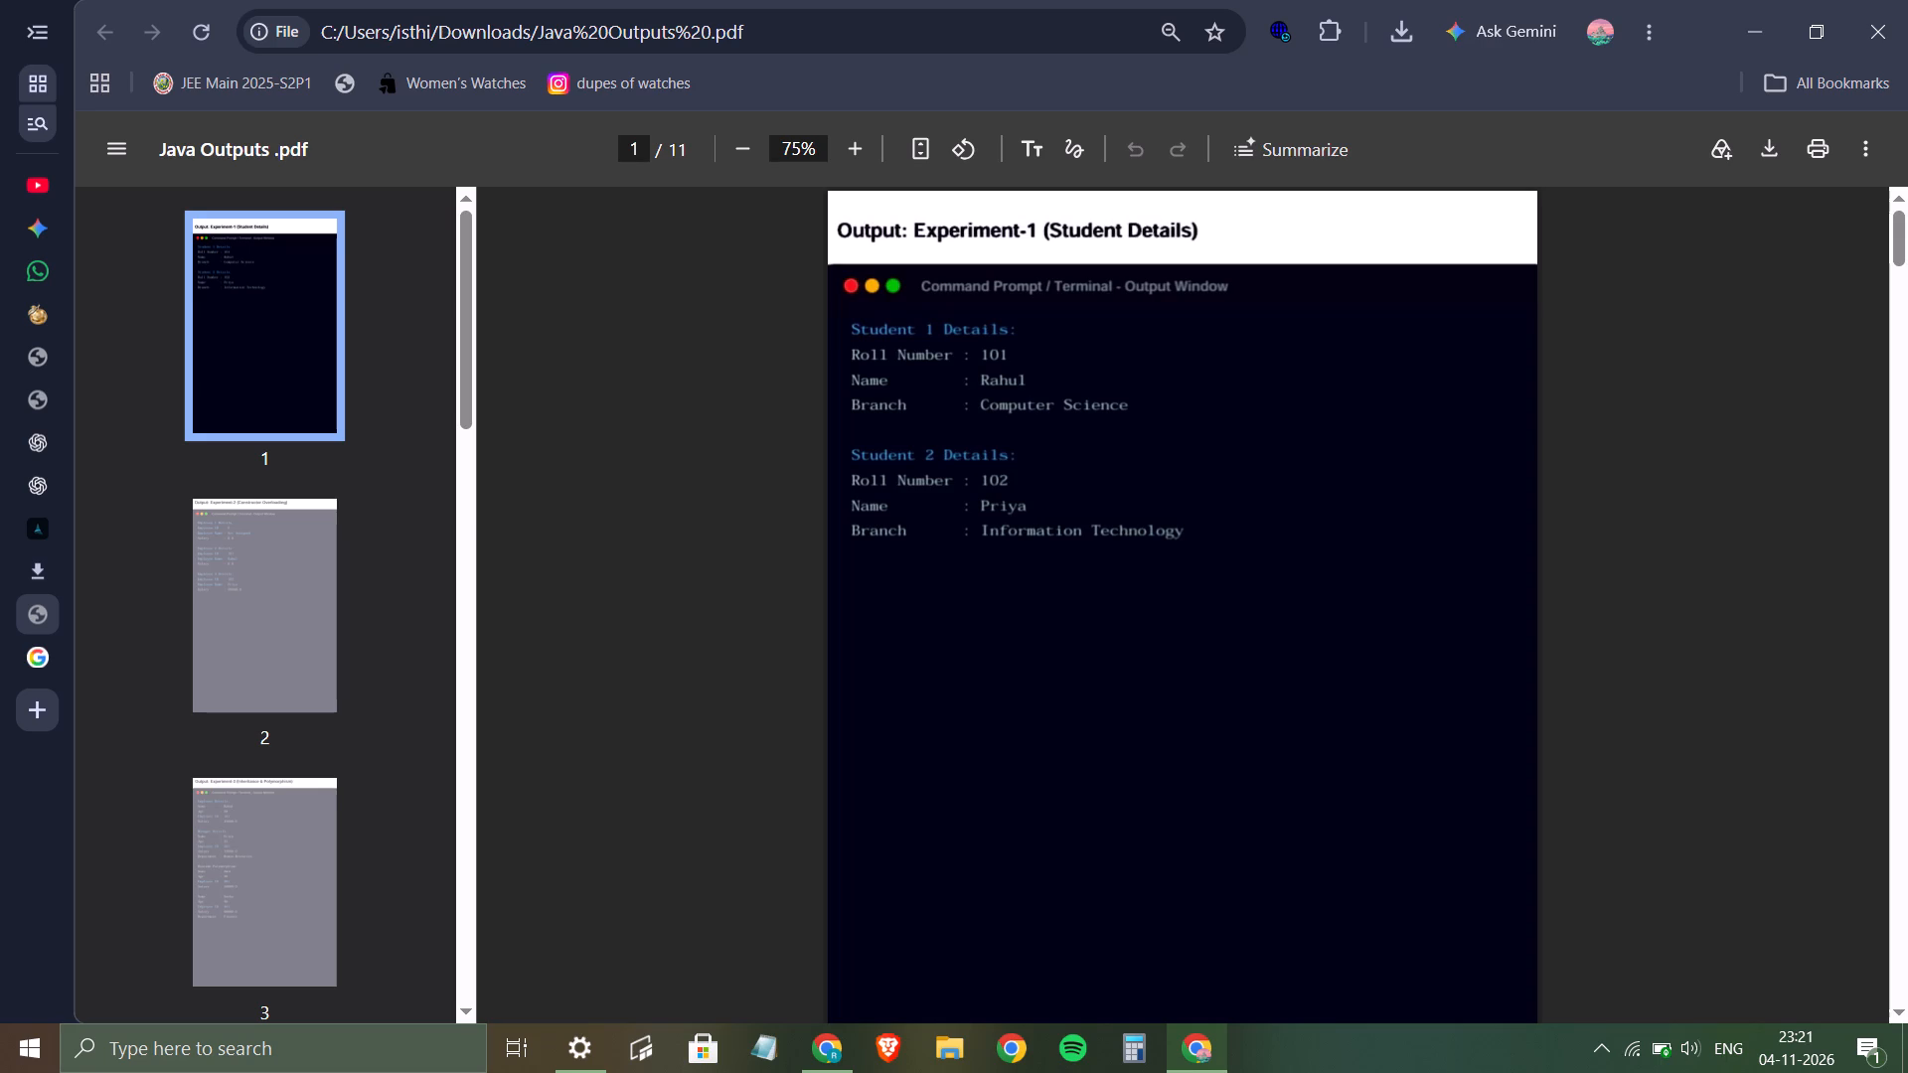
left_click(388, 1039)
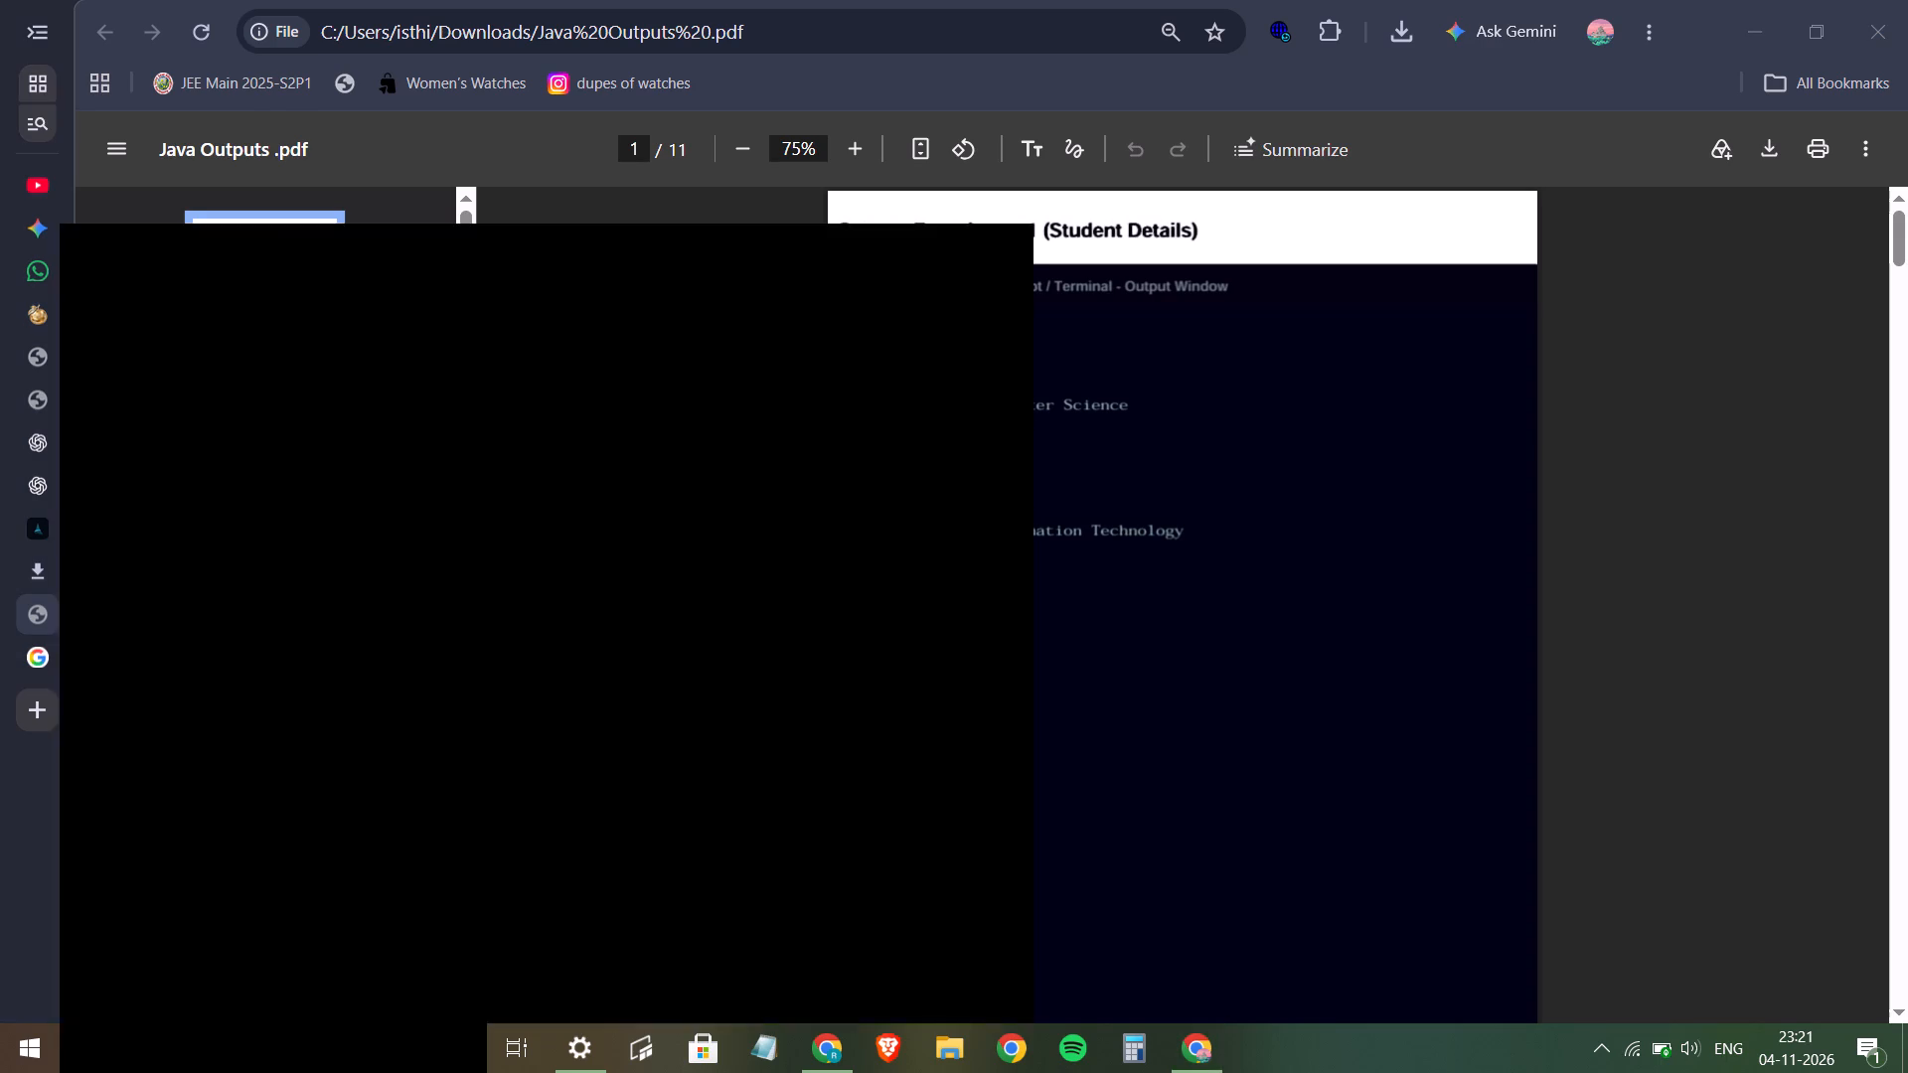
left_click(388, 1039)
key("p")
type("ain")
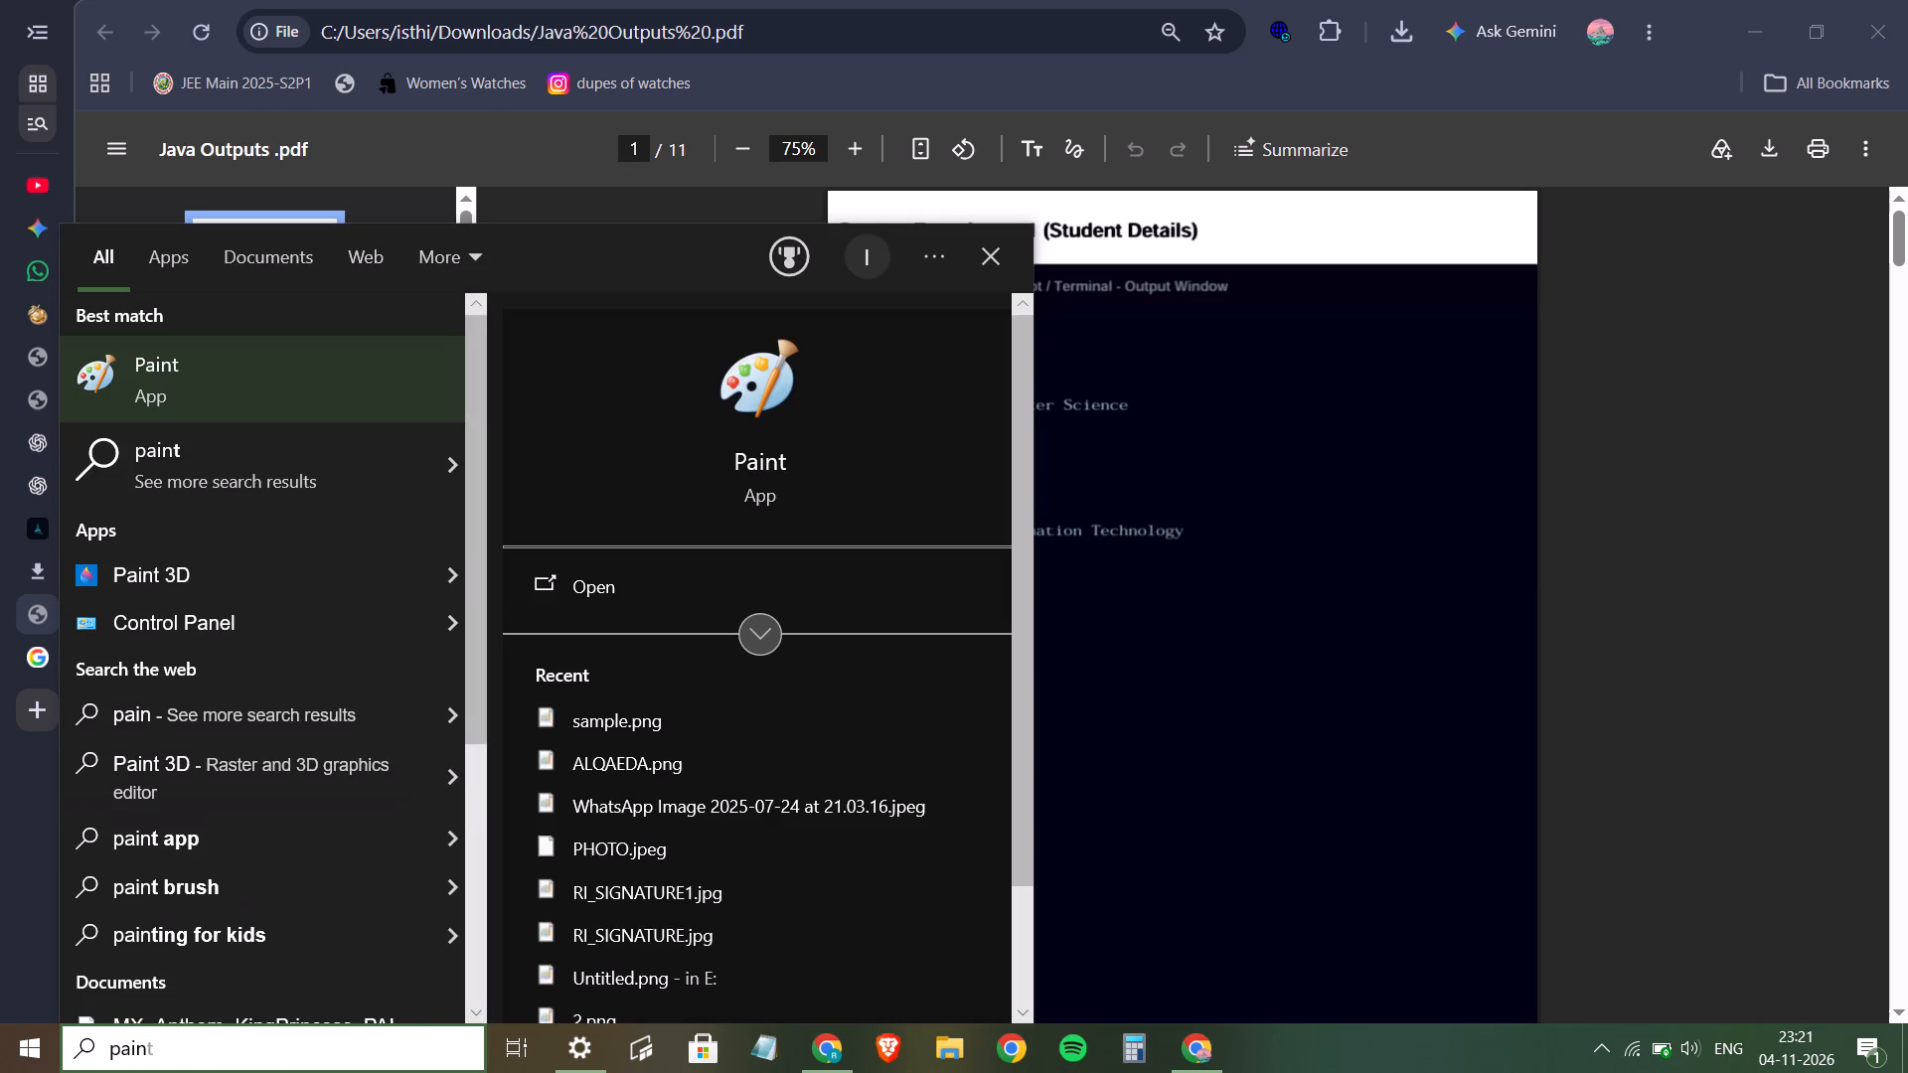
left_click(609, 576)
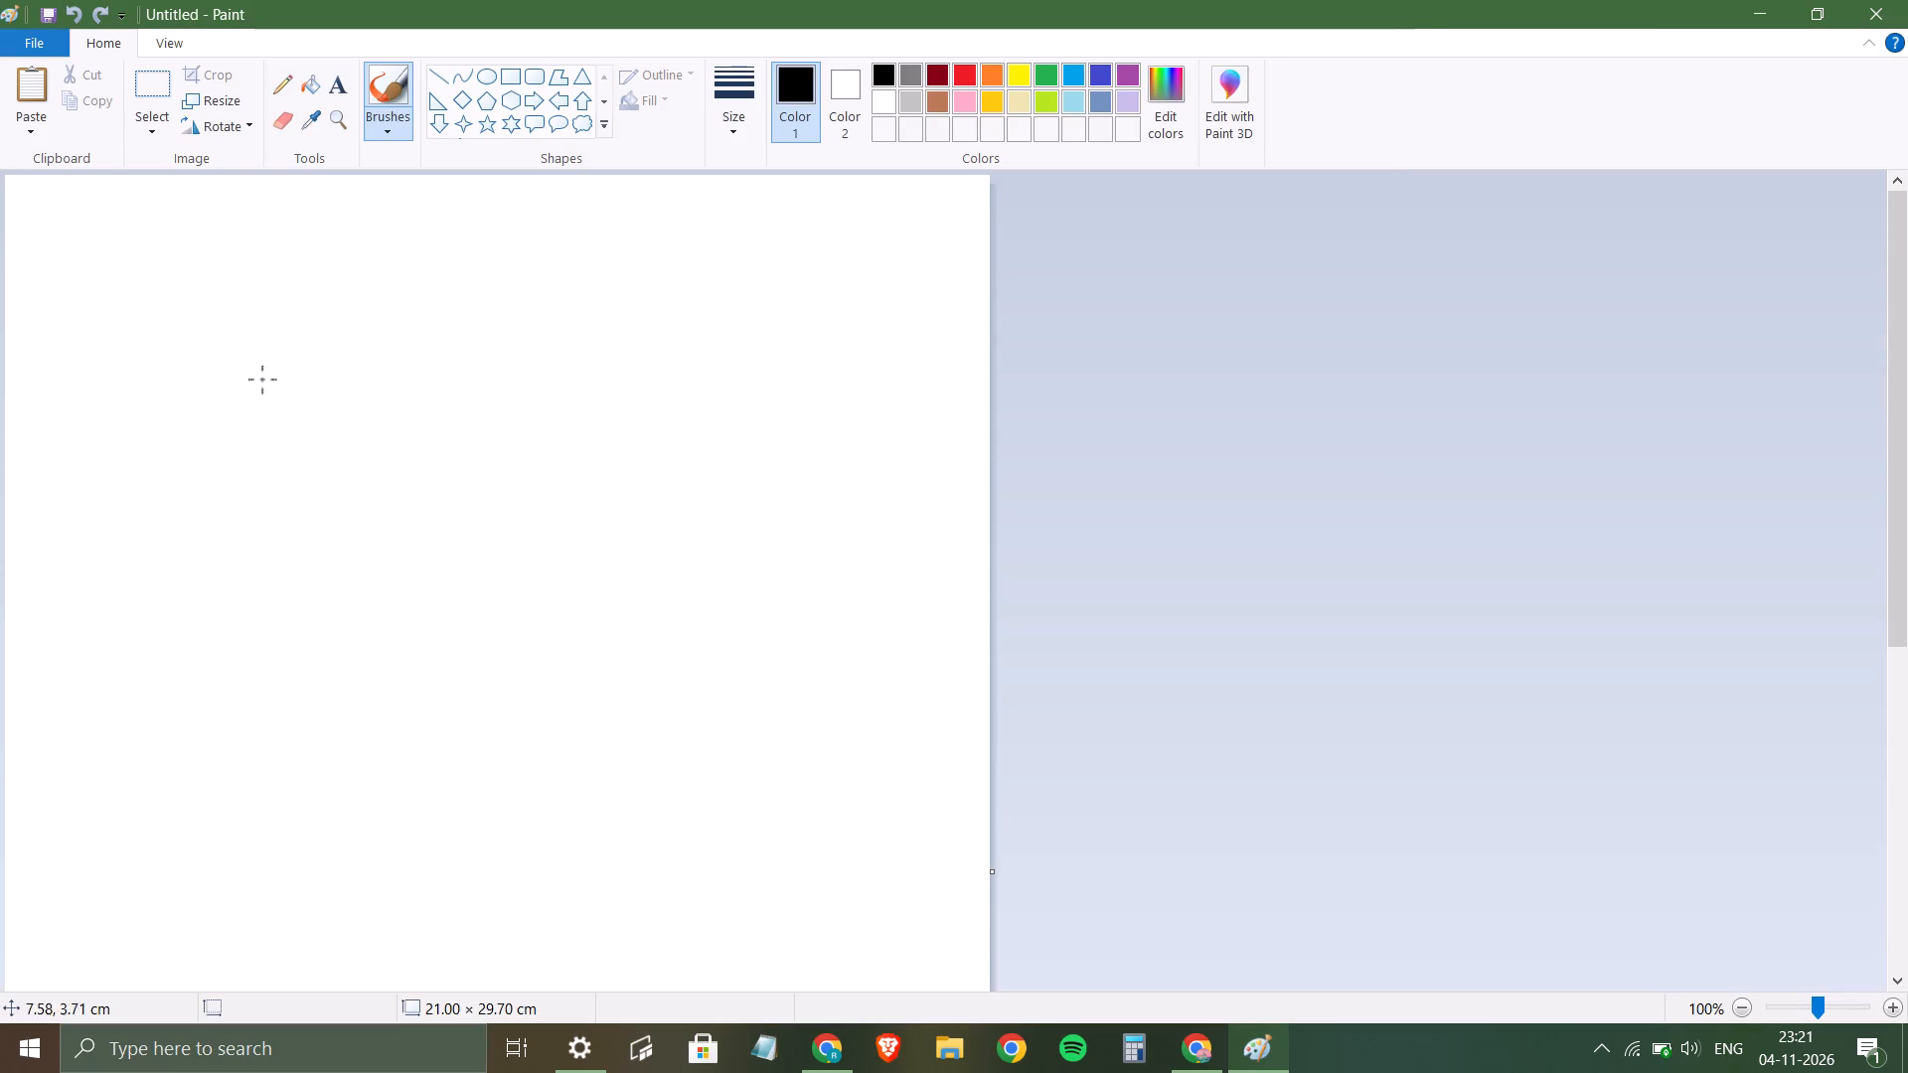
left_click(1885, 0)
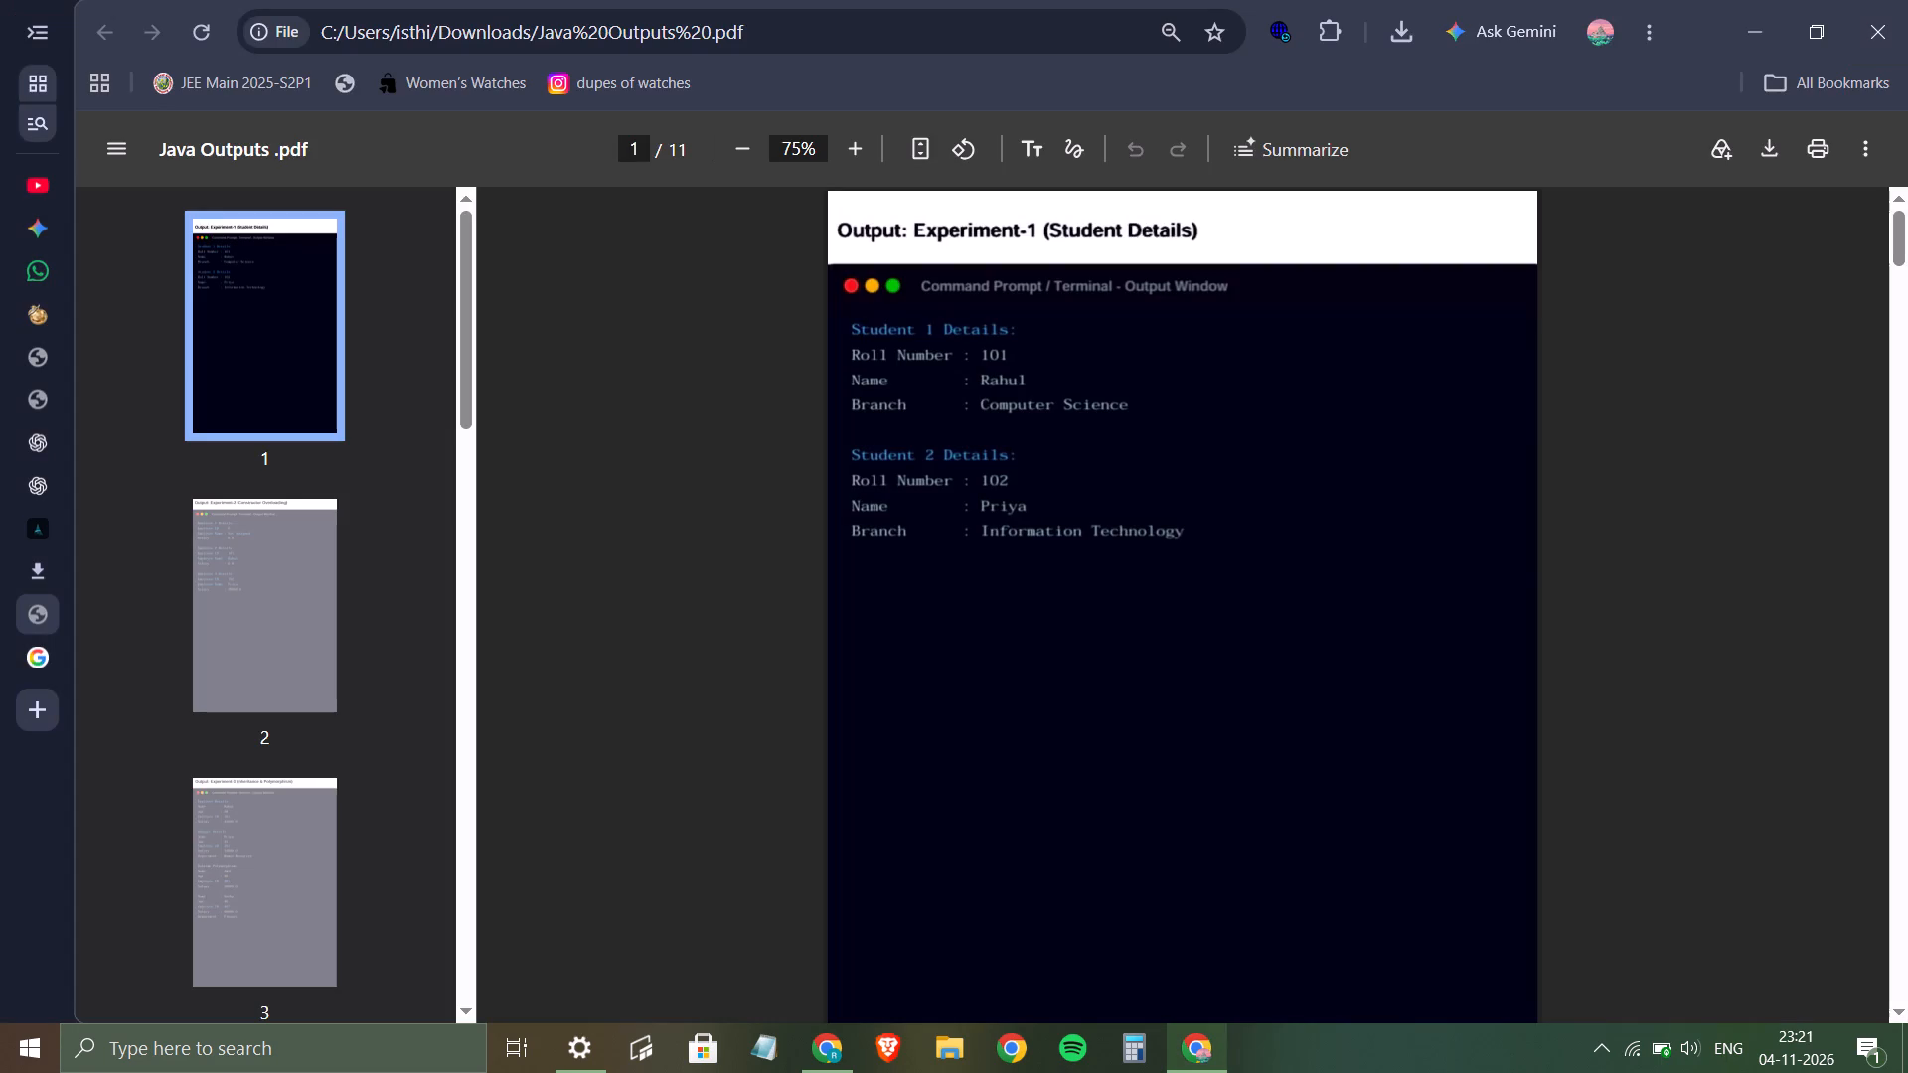
Open a new browser tab and close the Download history tab.
left_click(46, 705)
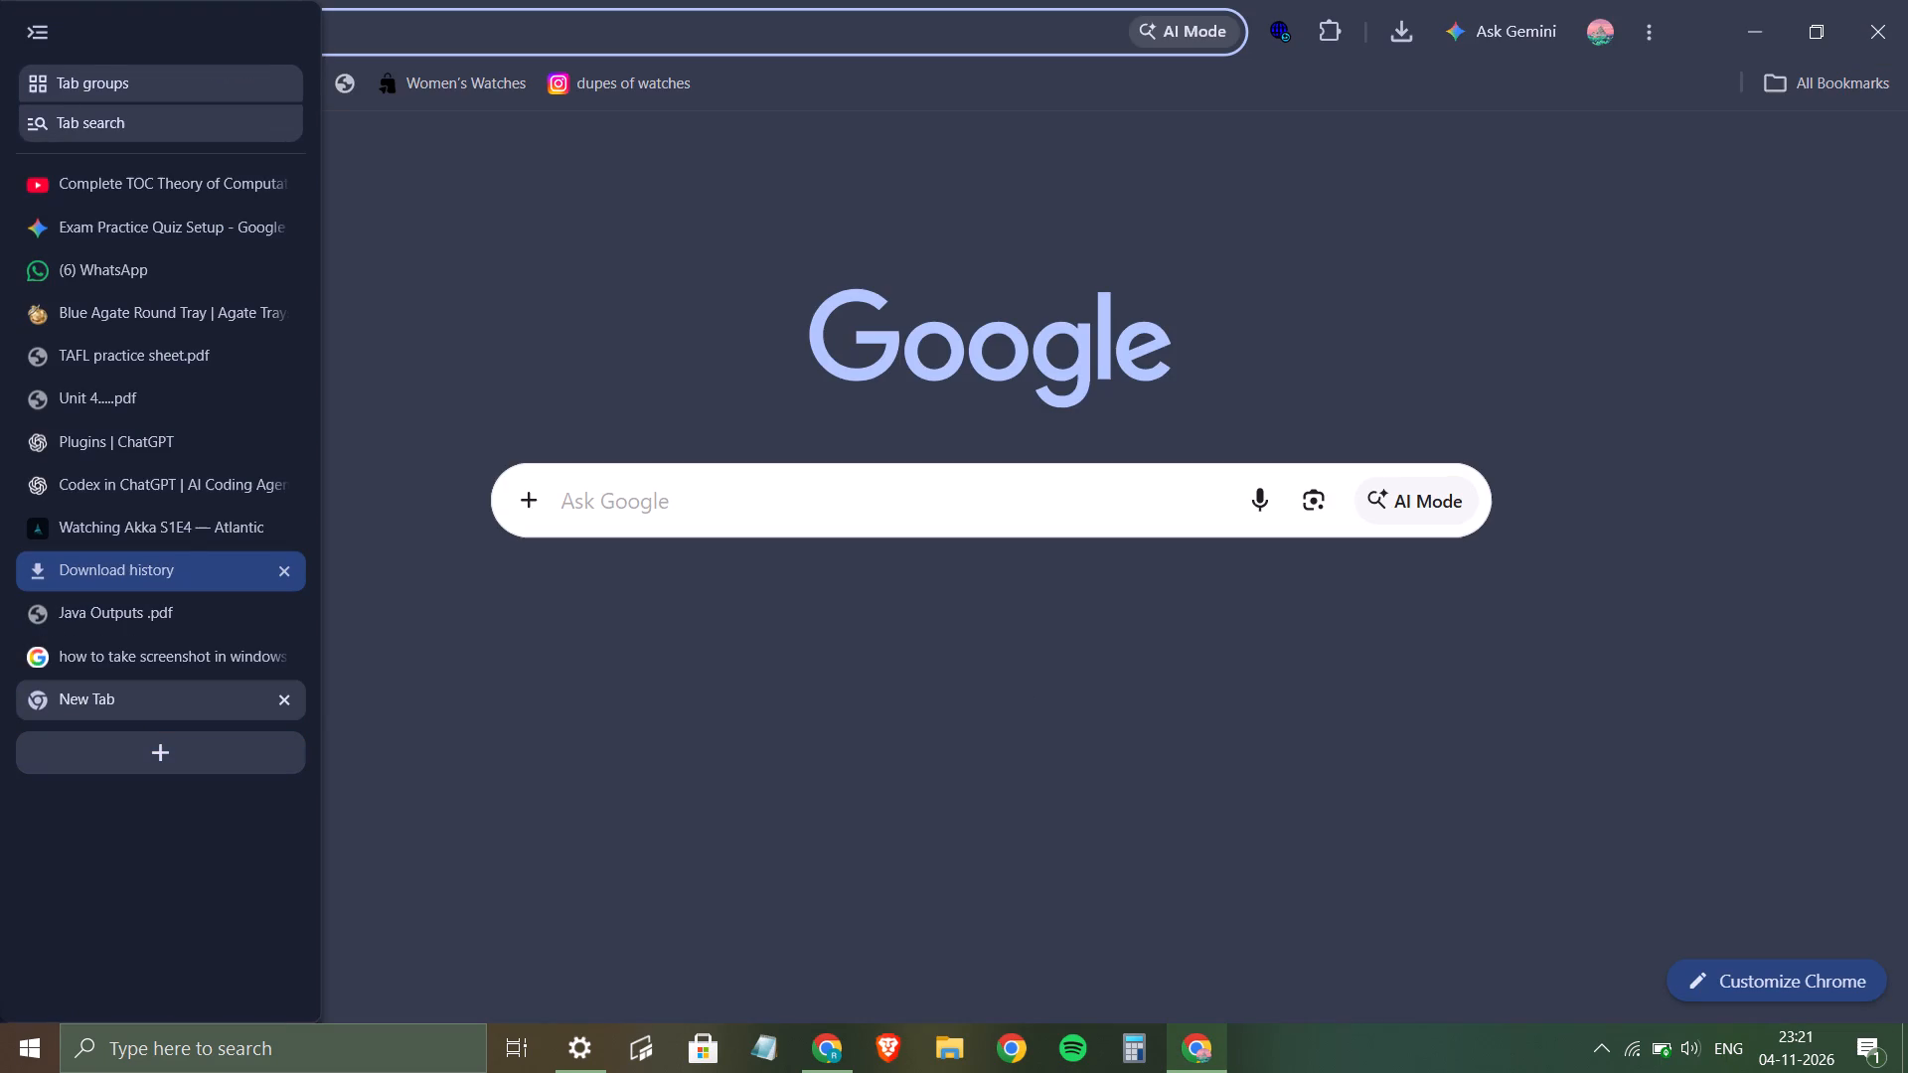
left_click(280, 569)
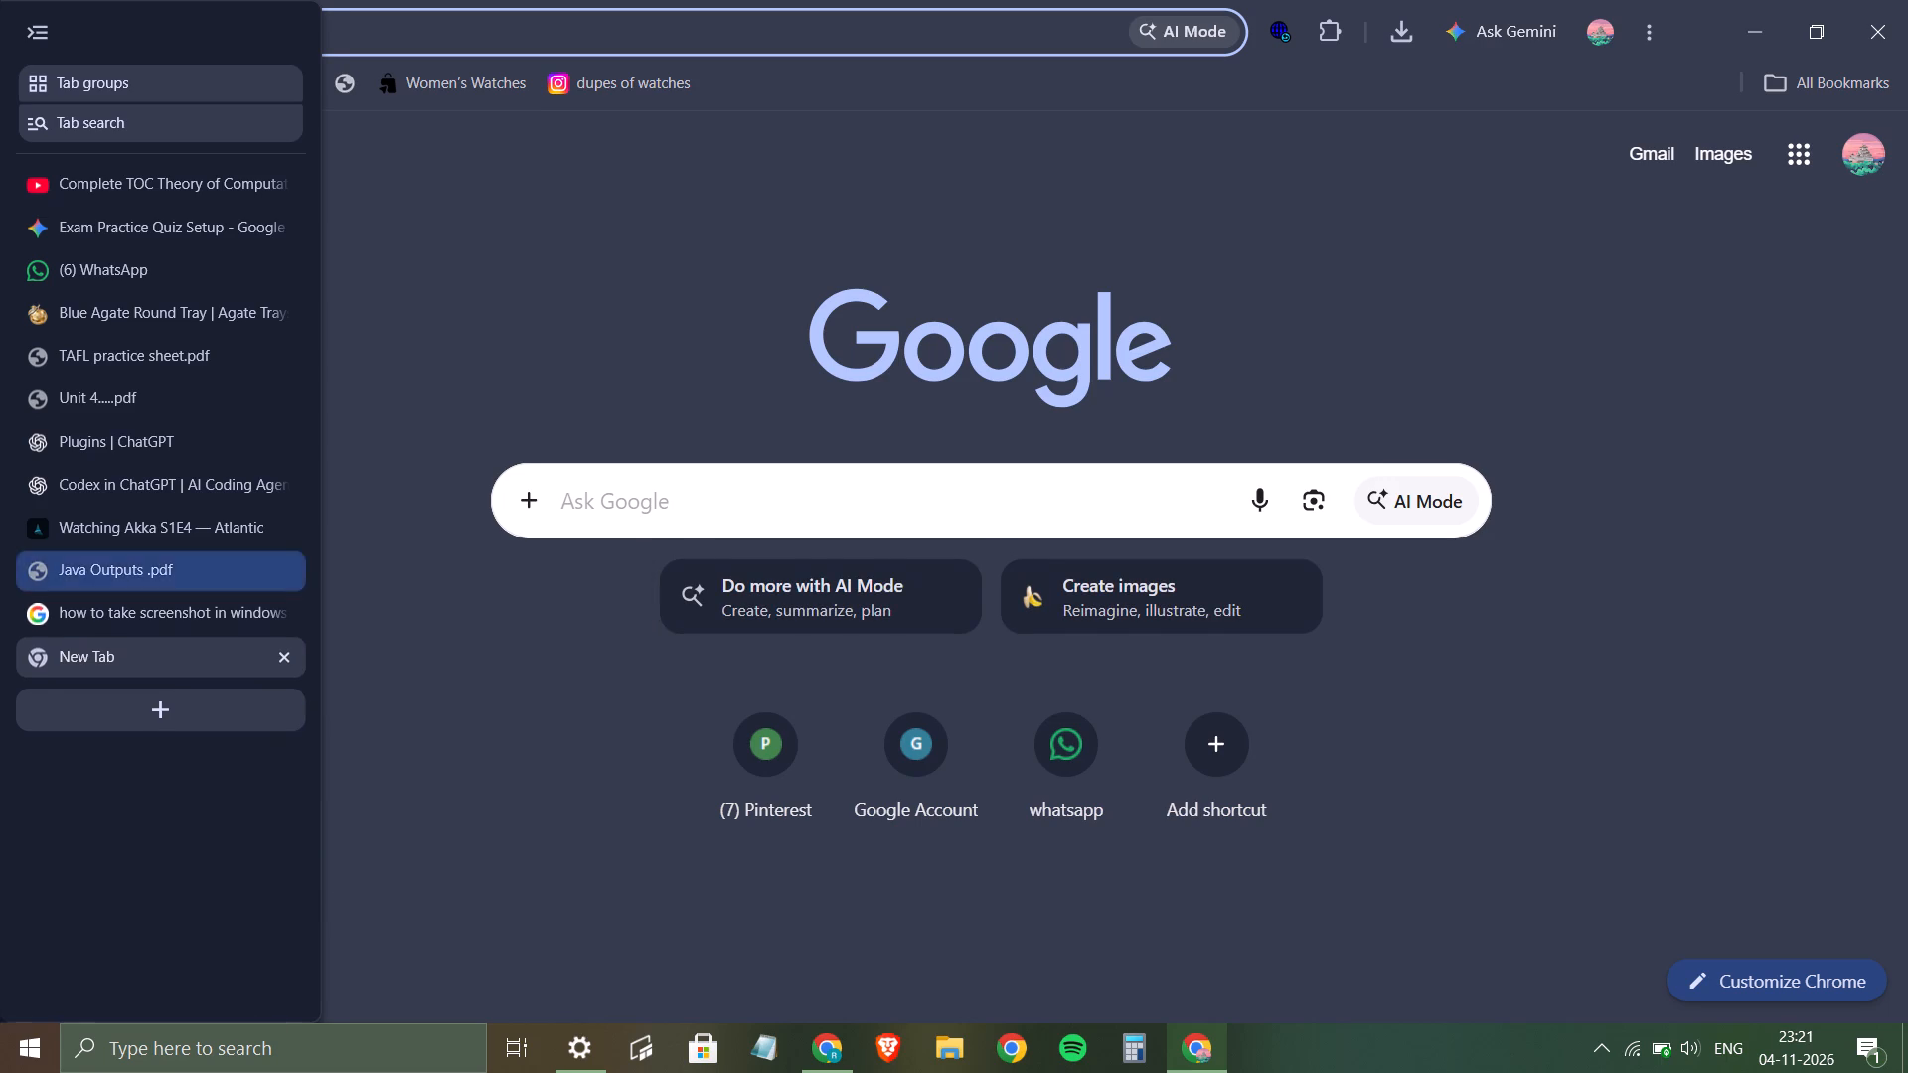
Search Google for canva and open the "Log into your Canva account" result.
left_click(468, 308)
left_click(506, 324)
key("c")
type("anva")
left_click(639, 41)
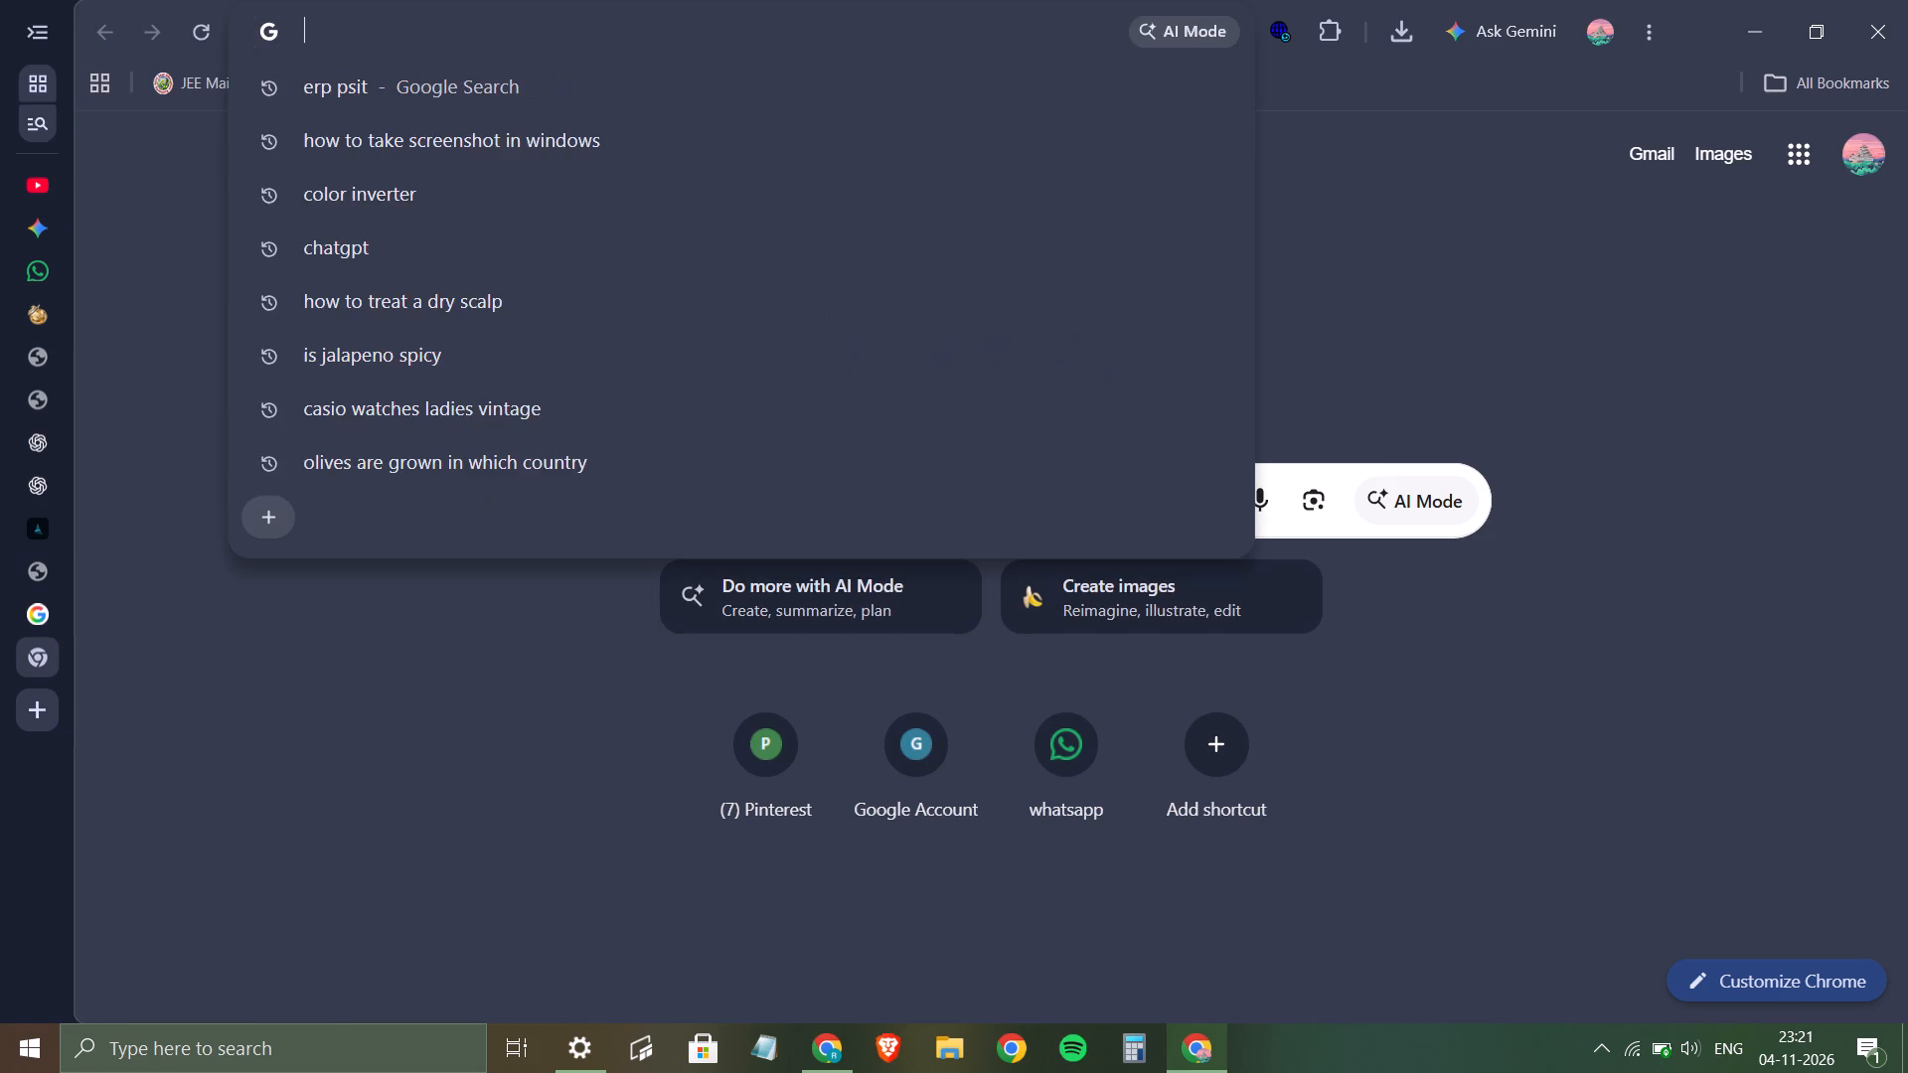
type("canva")
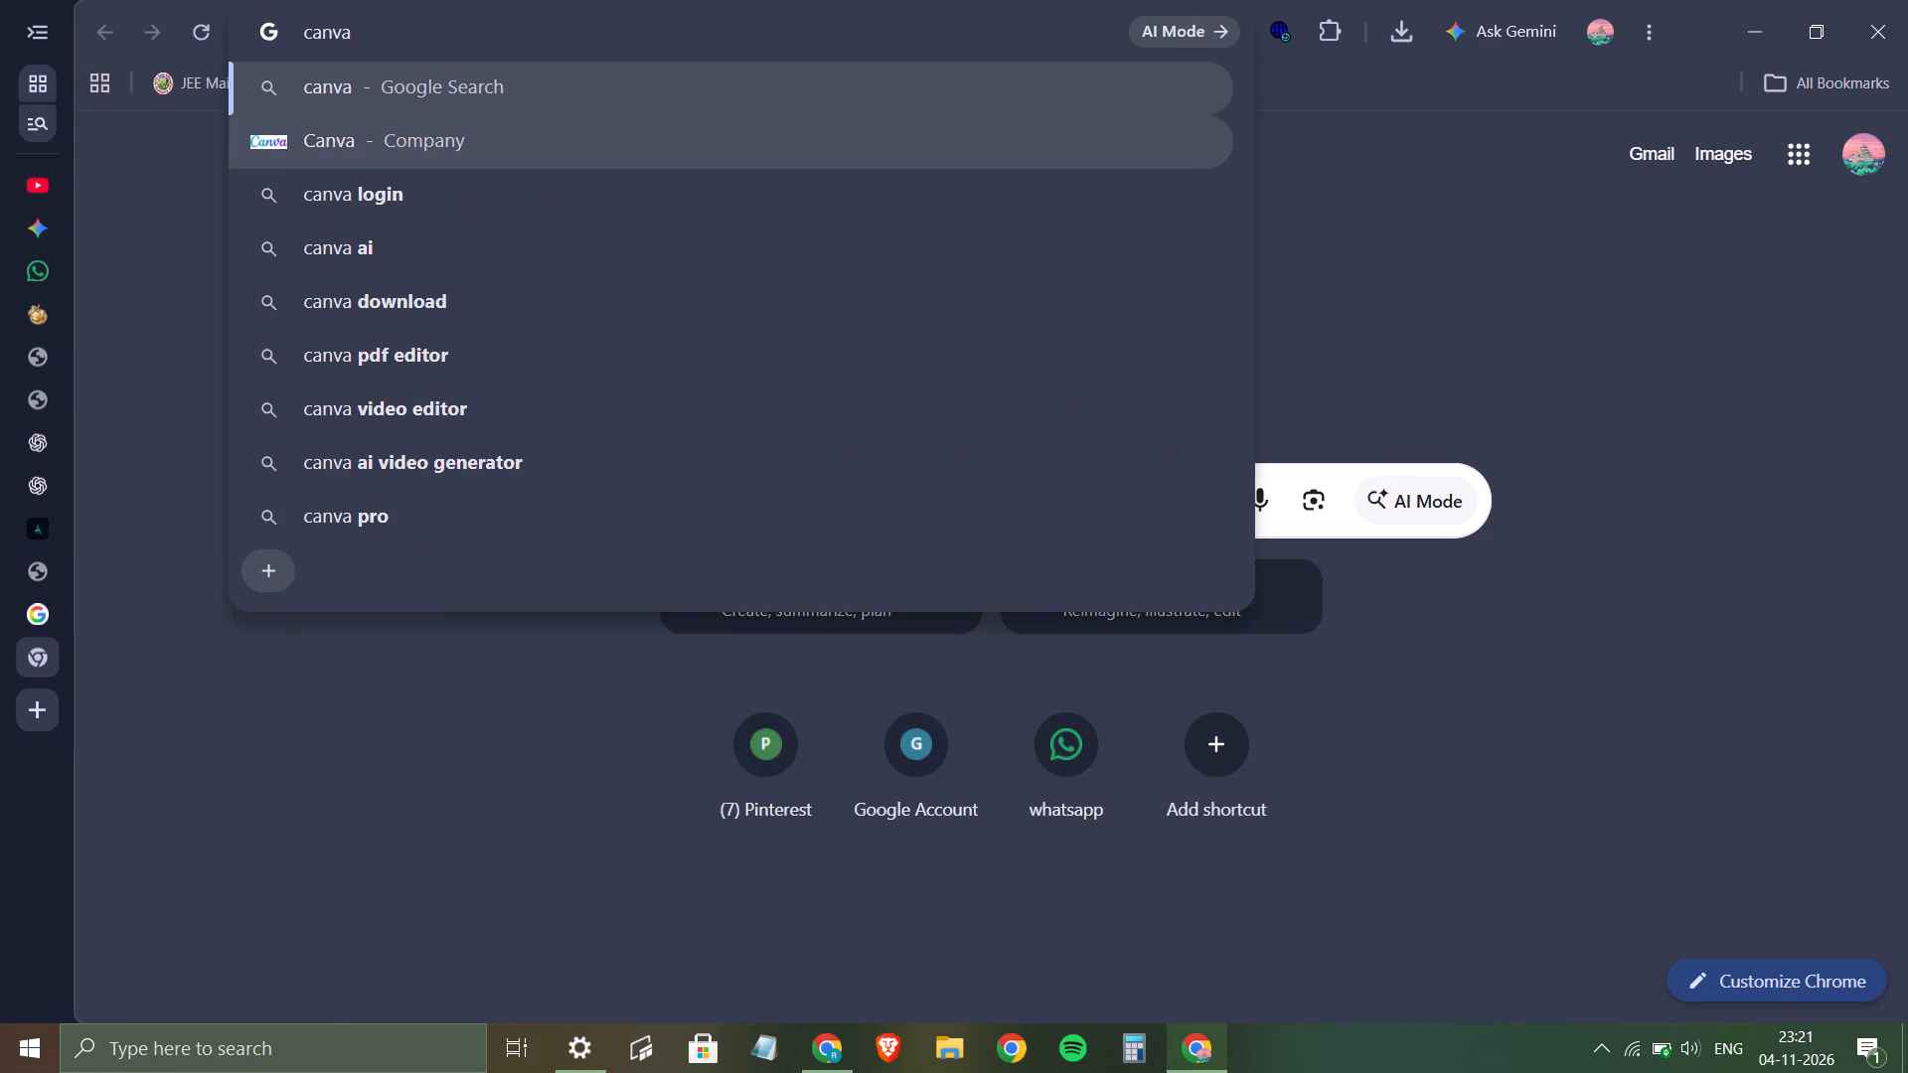
left_click(430, 167)
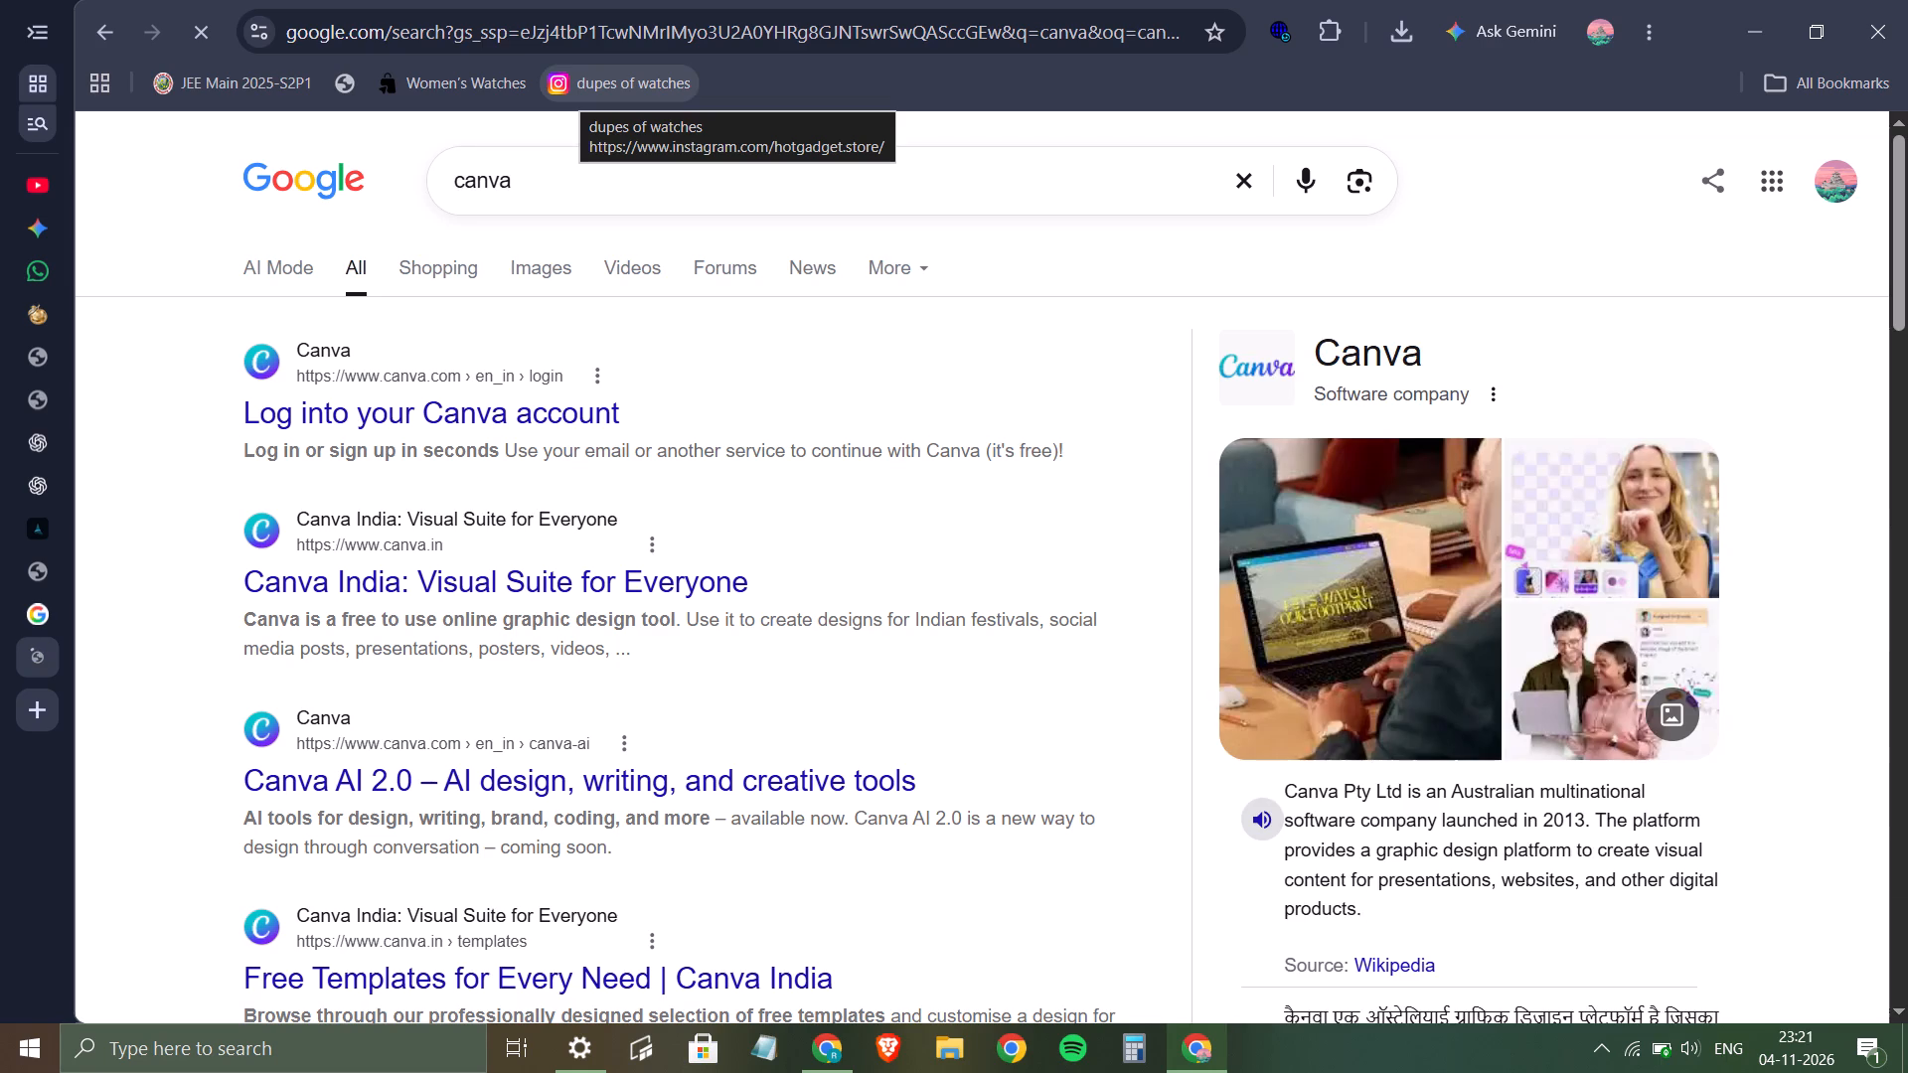
left_click(512, 427)
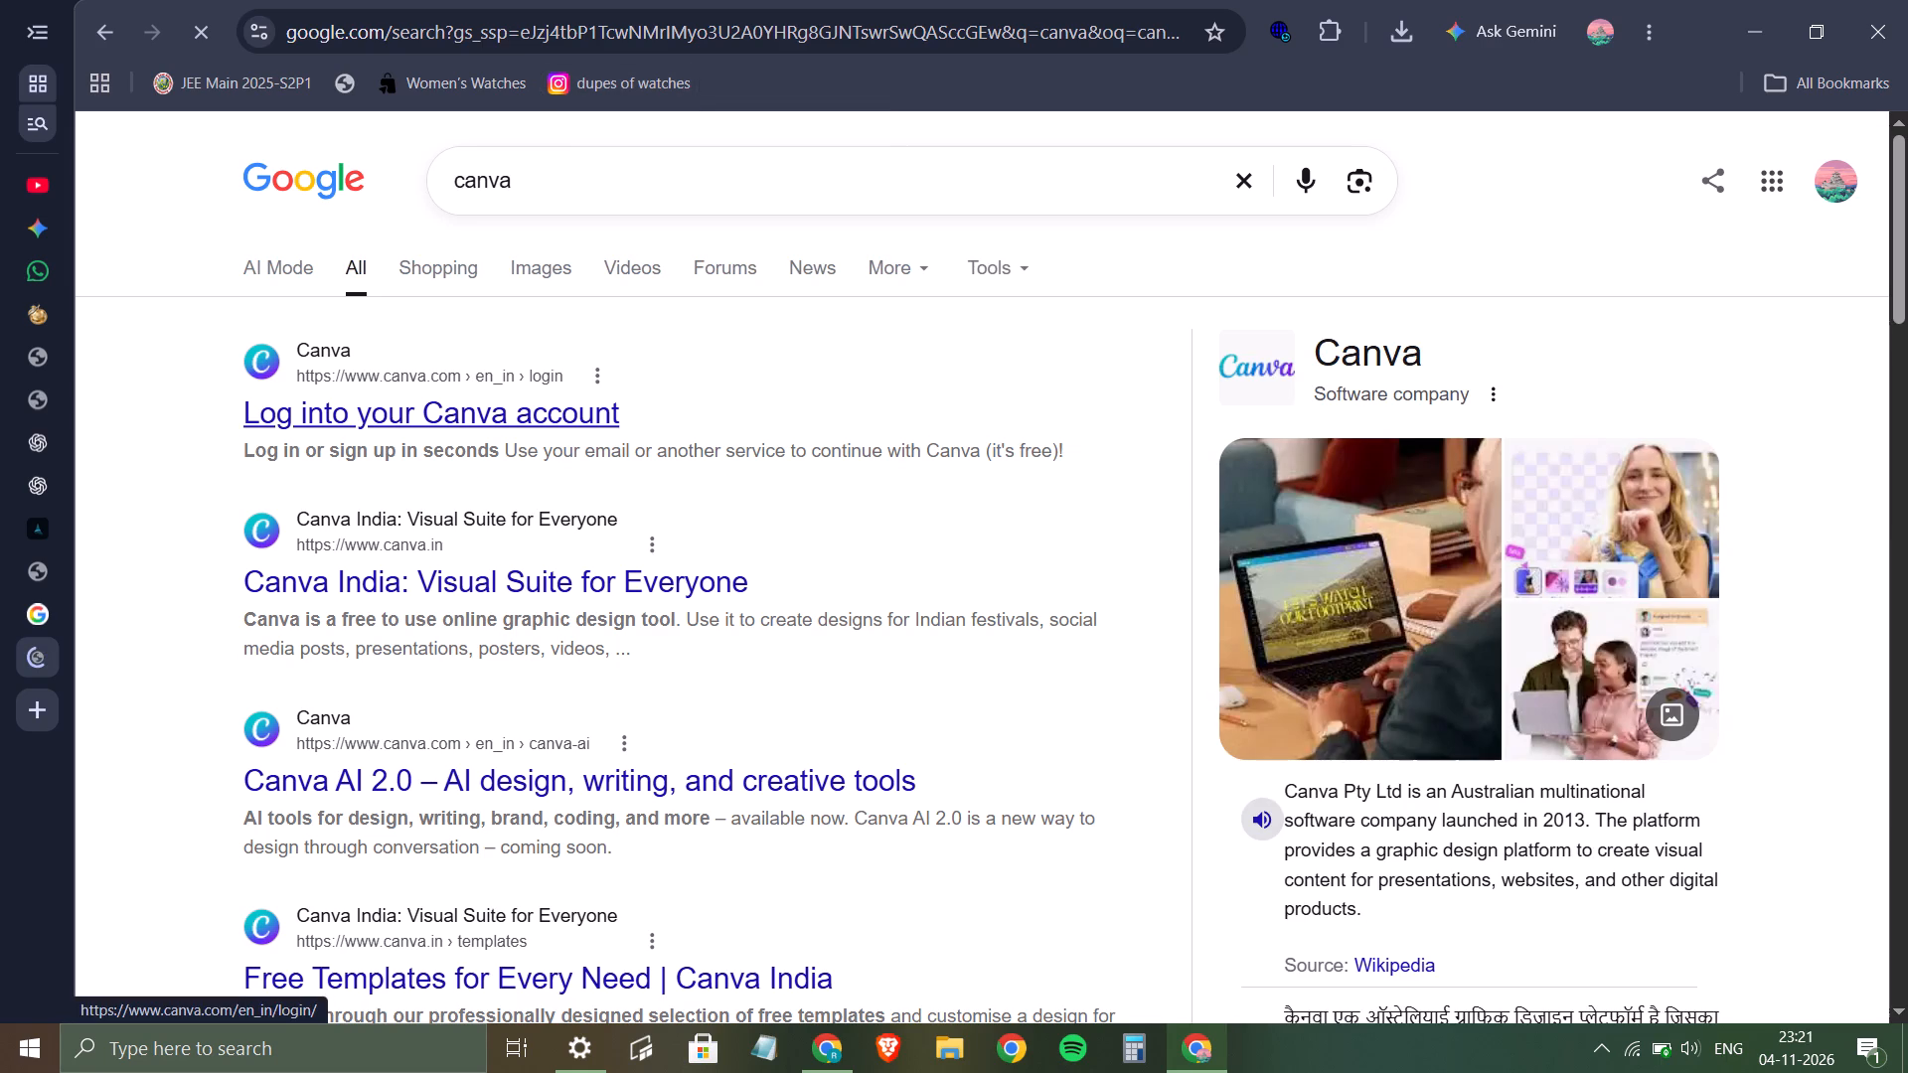
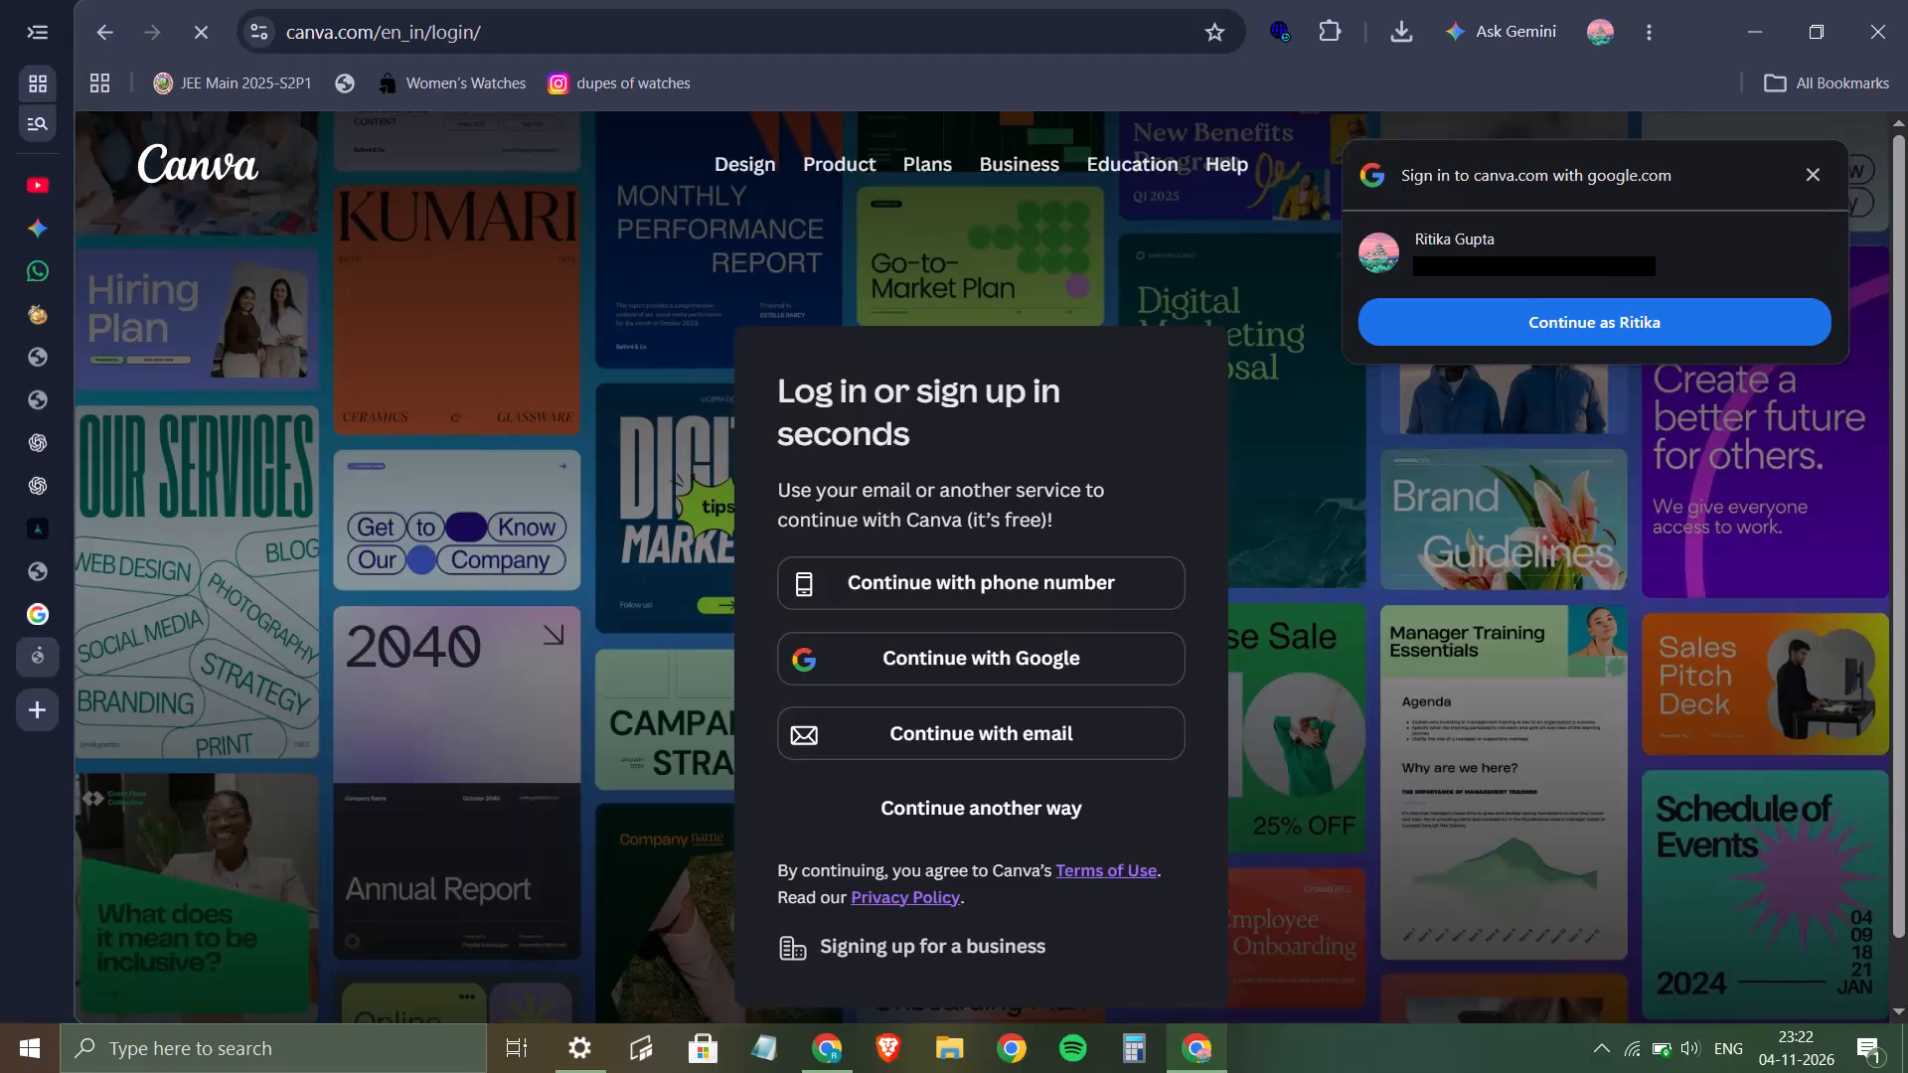
Sign in to Canva by continuing with the suggested Google account.
left_click(1399, 340)
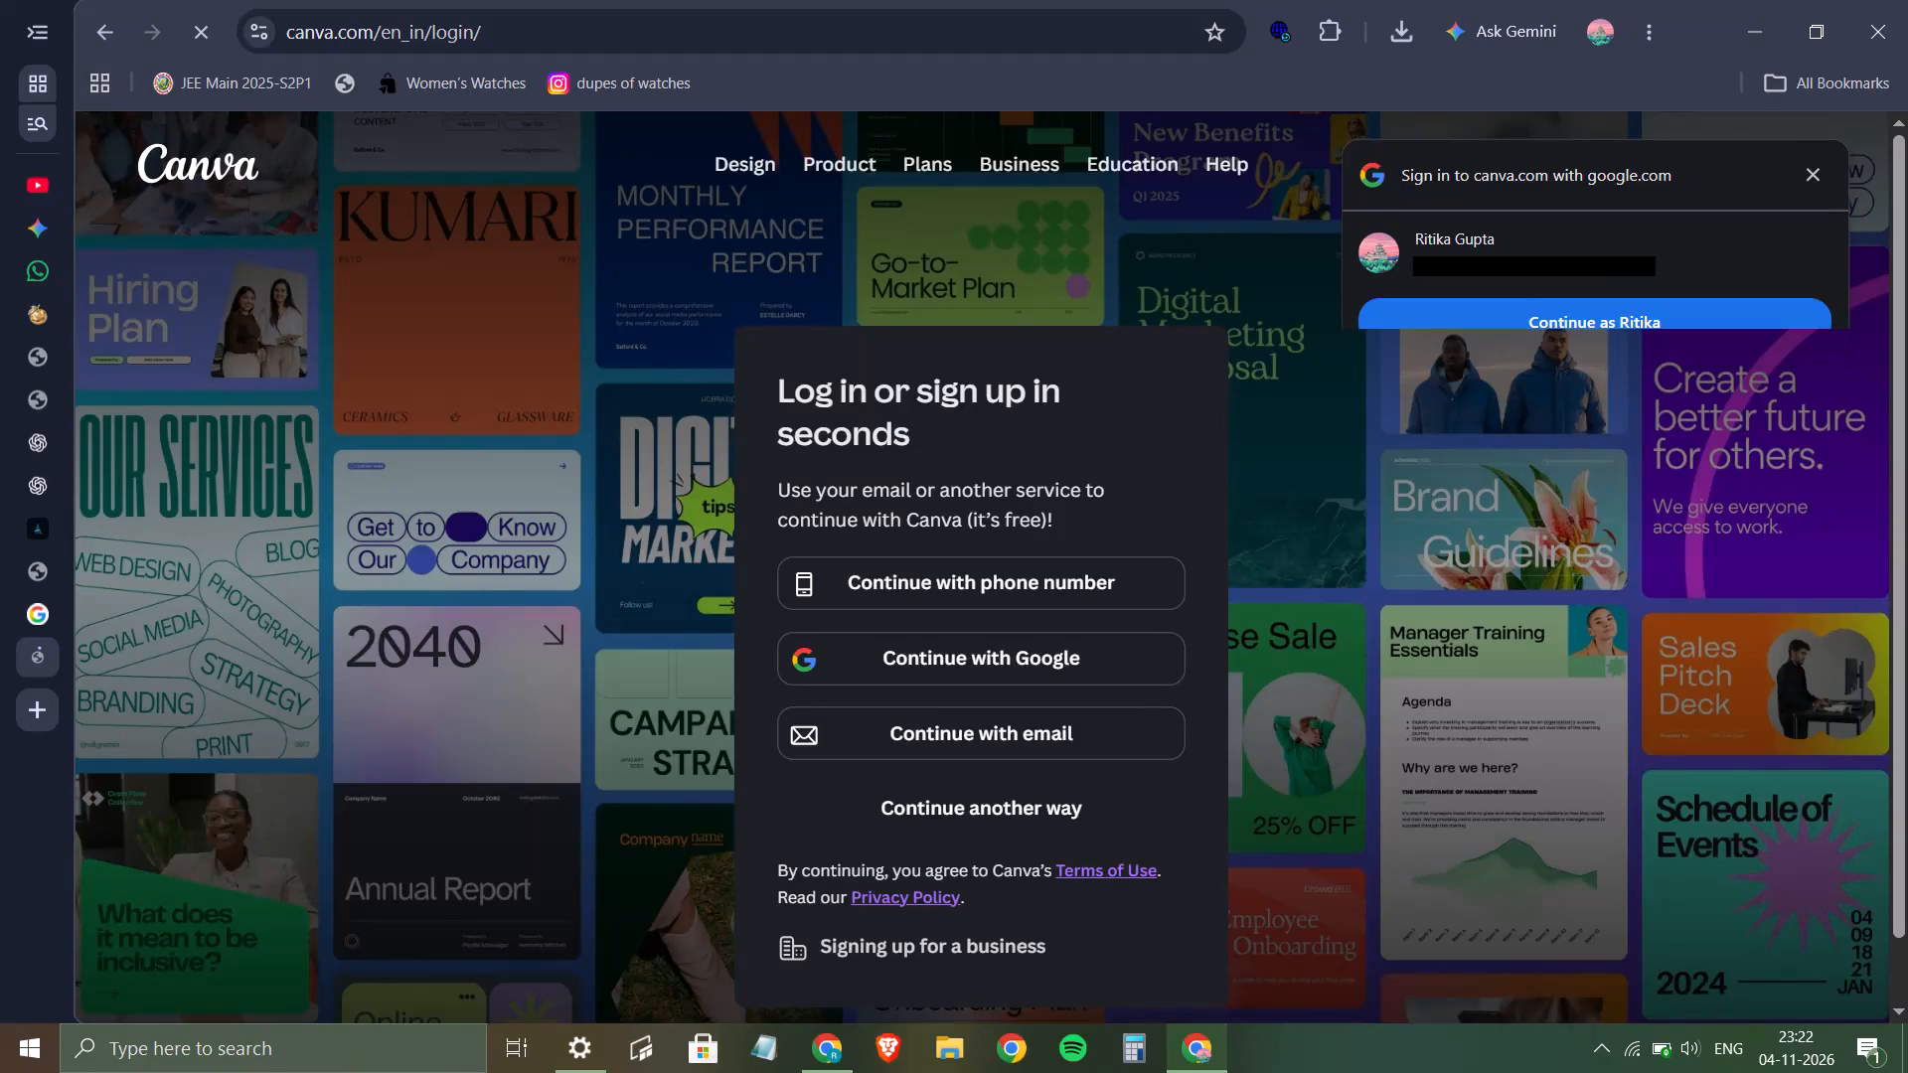
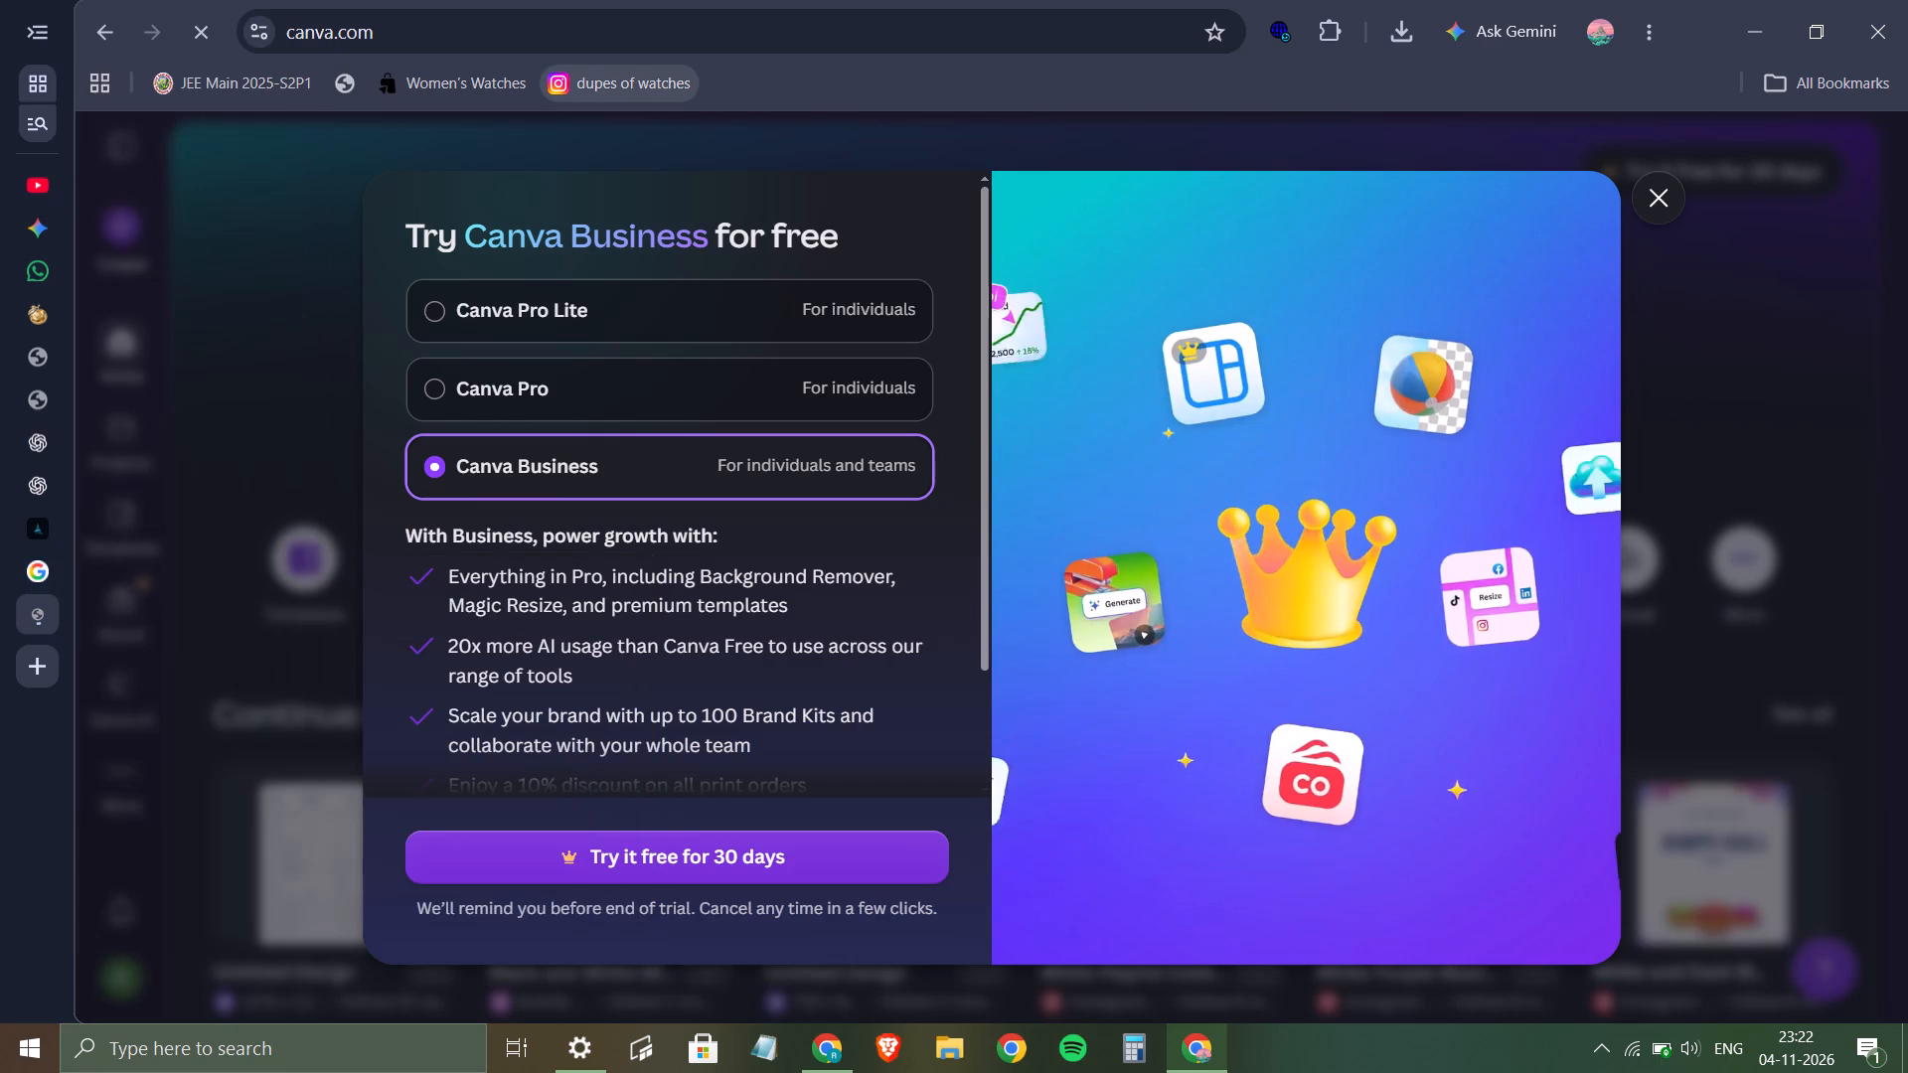
View the Canva Pro Lite plan in the free-trial offer and dismiss the offer.
left_click(837, 309)
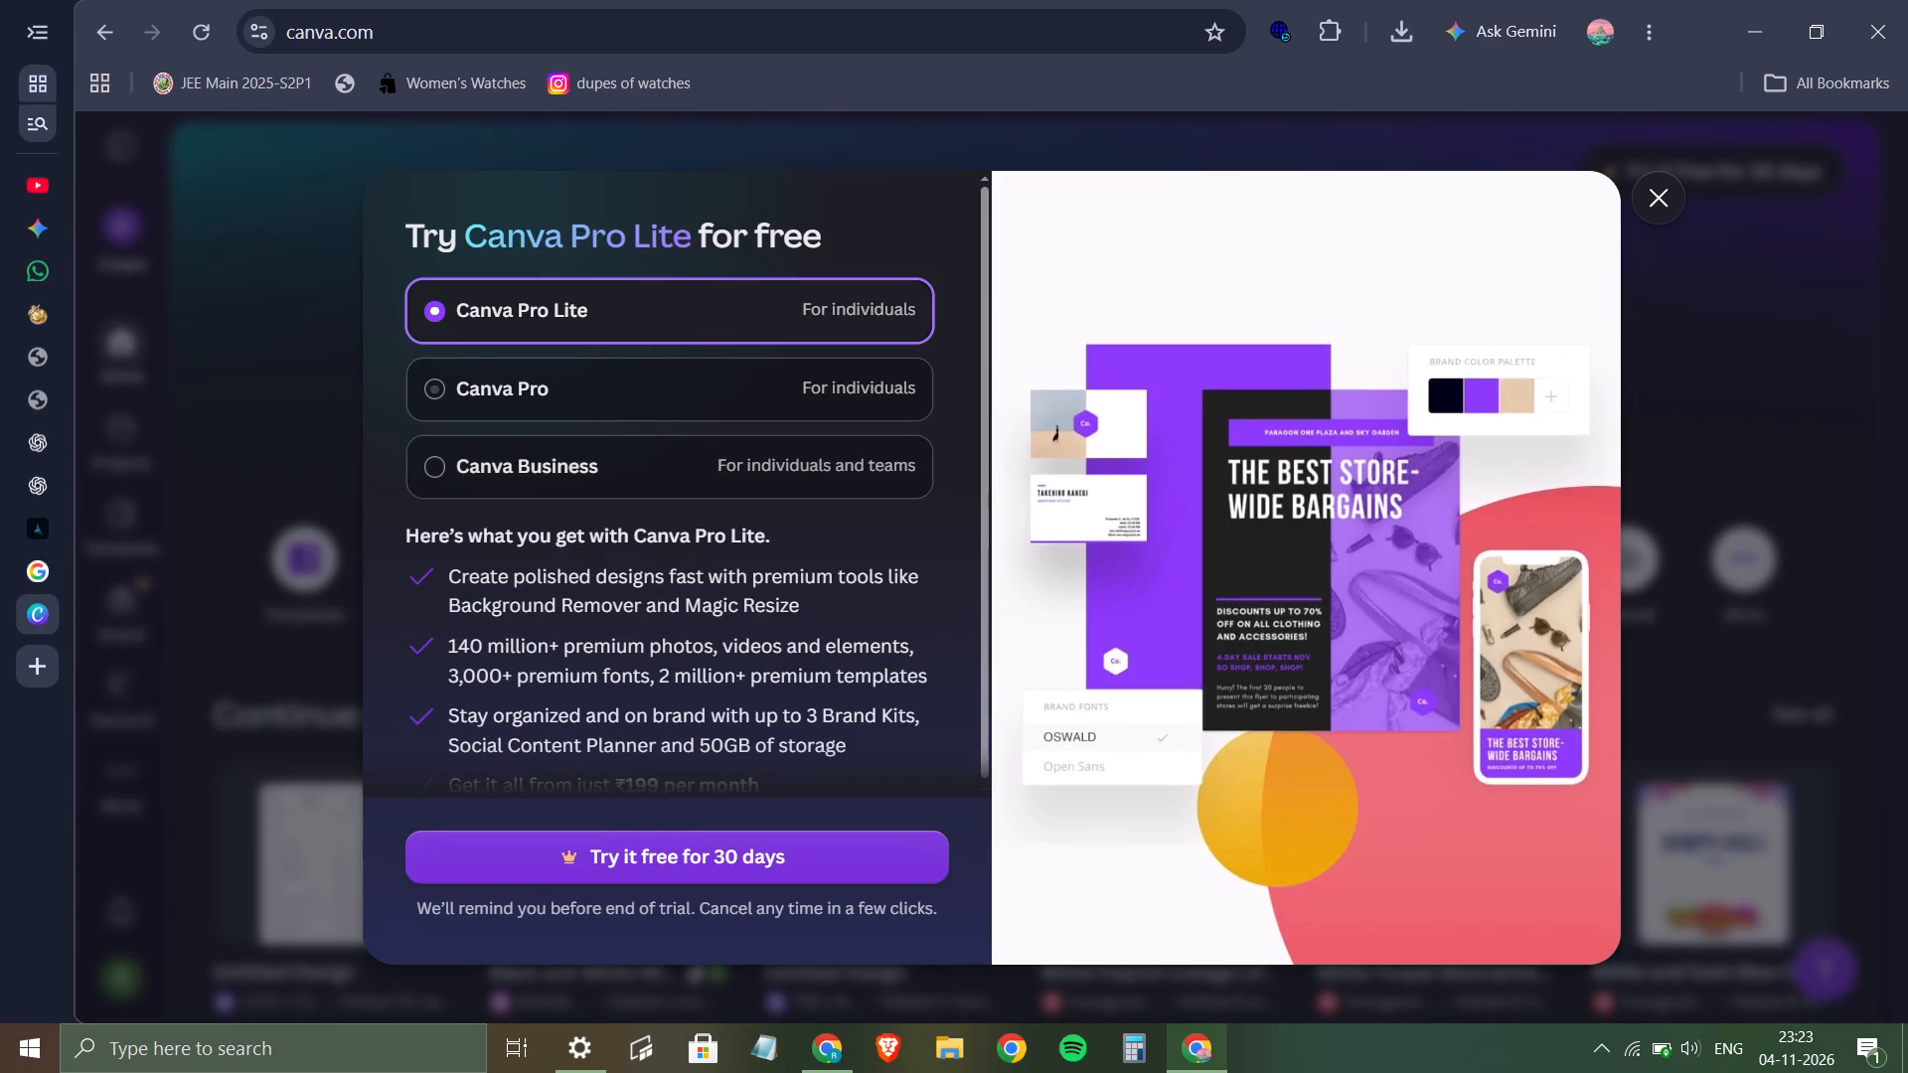
left_click(1668, 201)
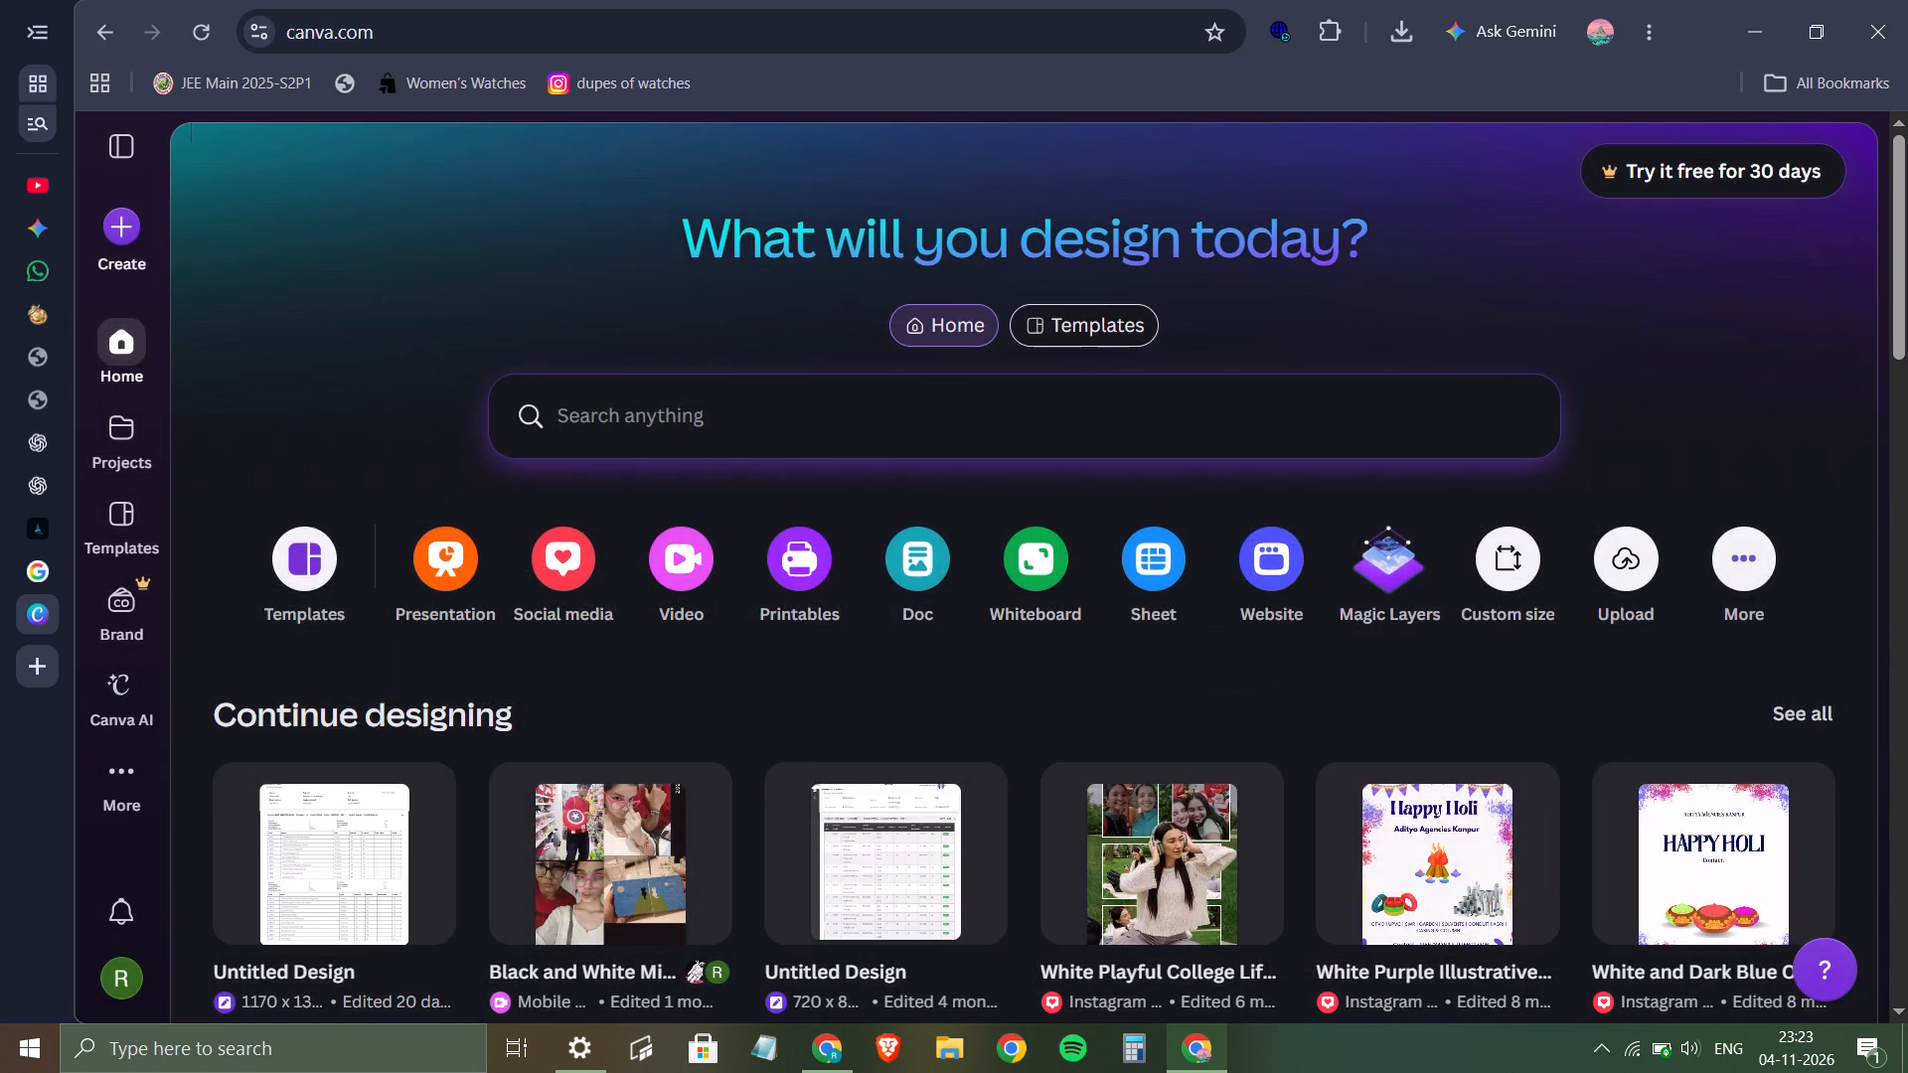
Browse the Printables design types for a new design and switch to the Docs category.
left_click(823, 604)
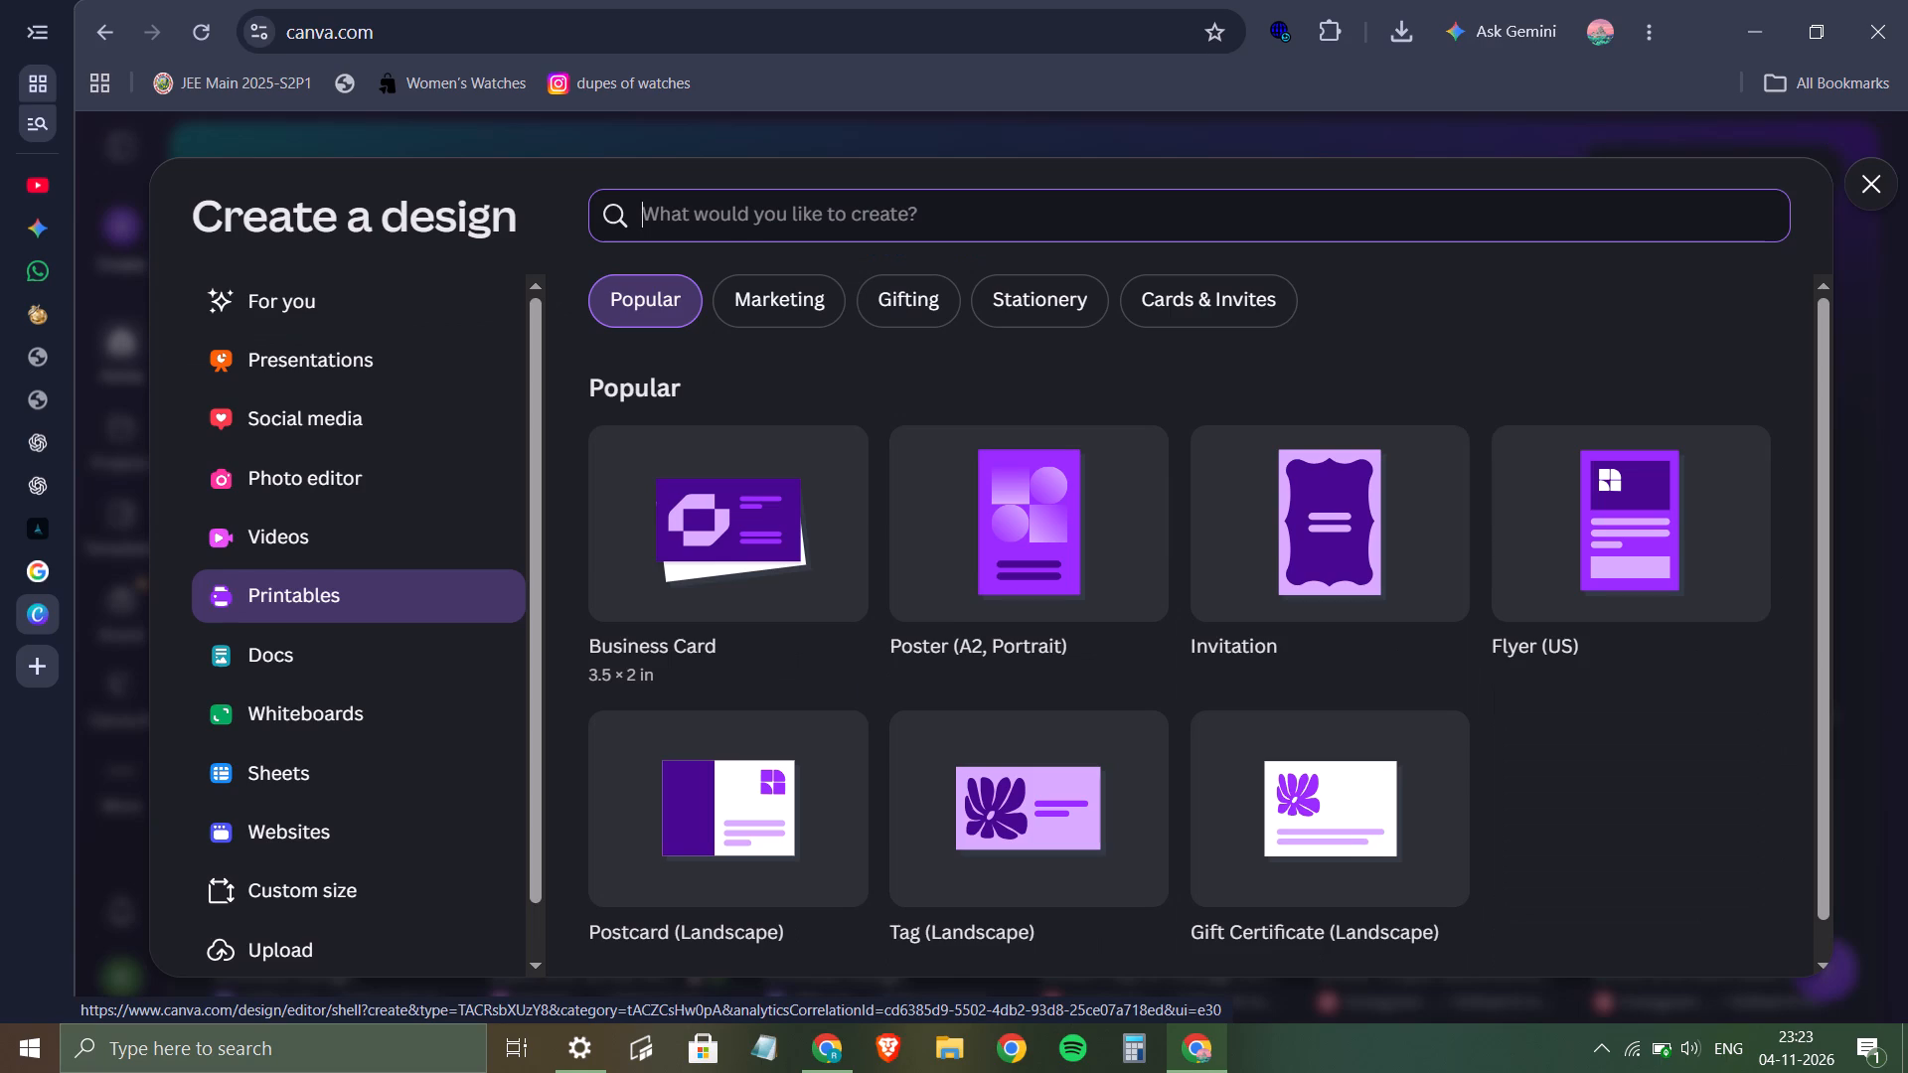
left_click(1826, 957)
left_click(1826, 957)
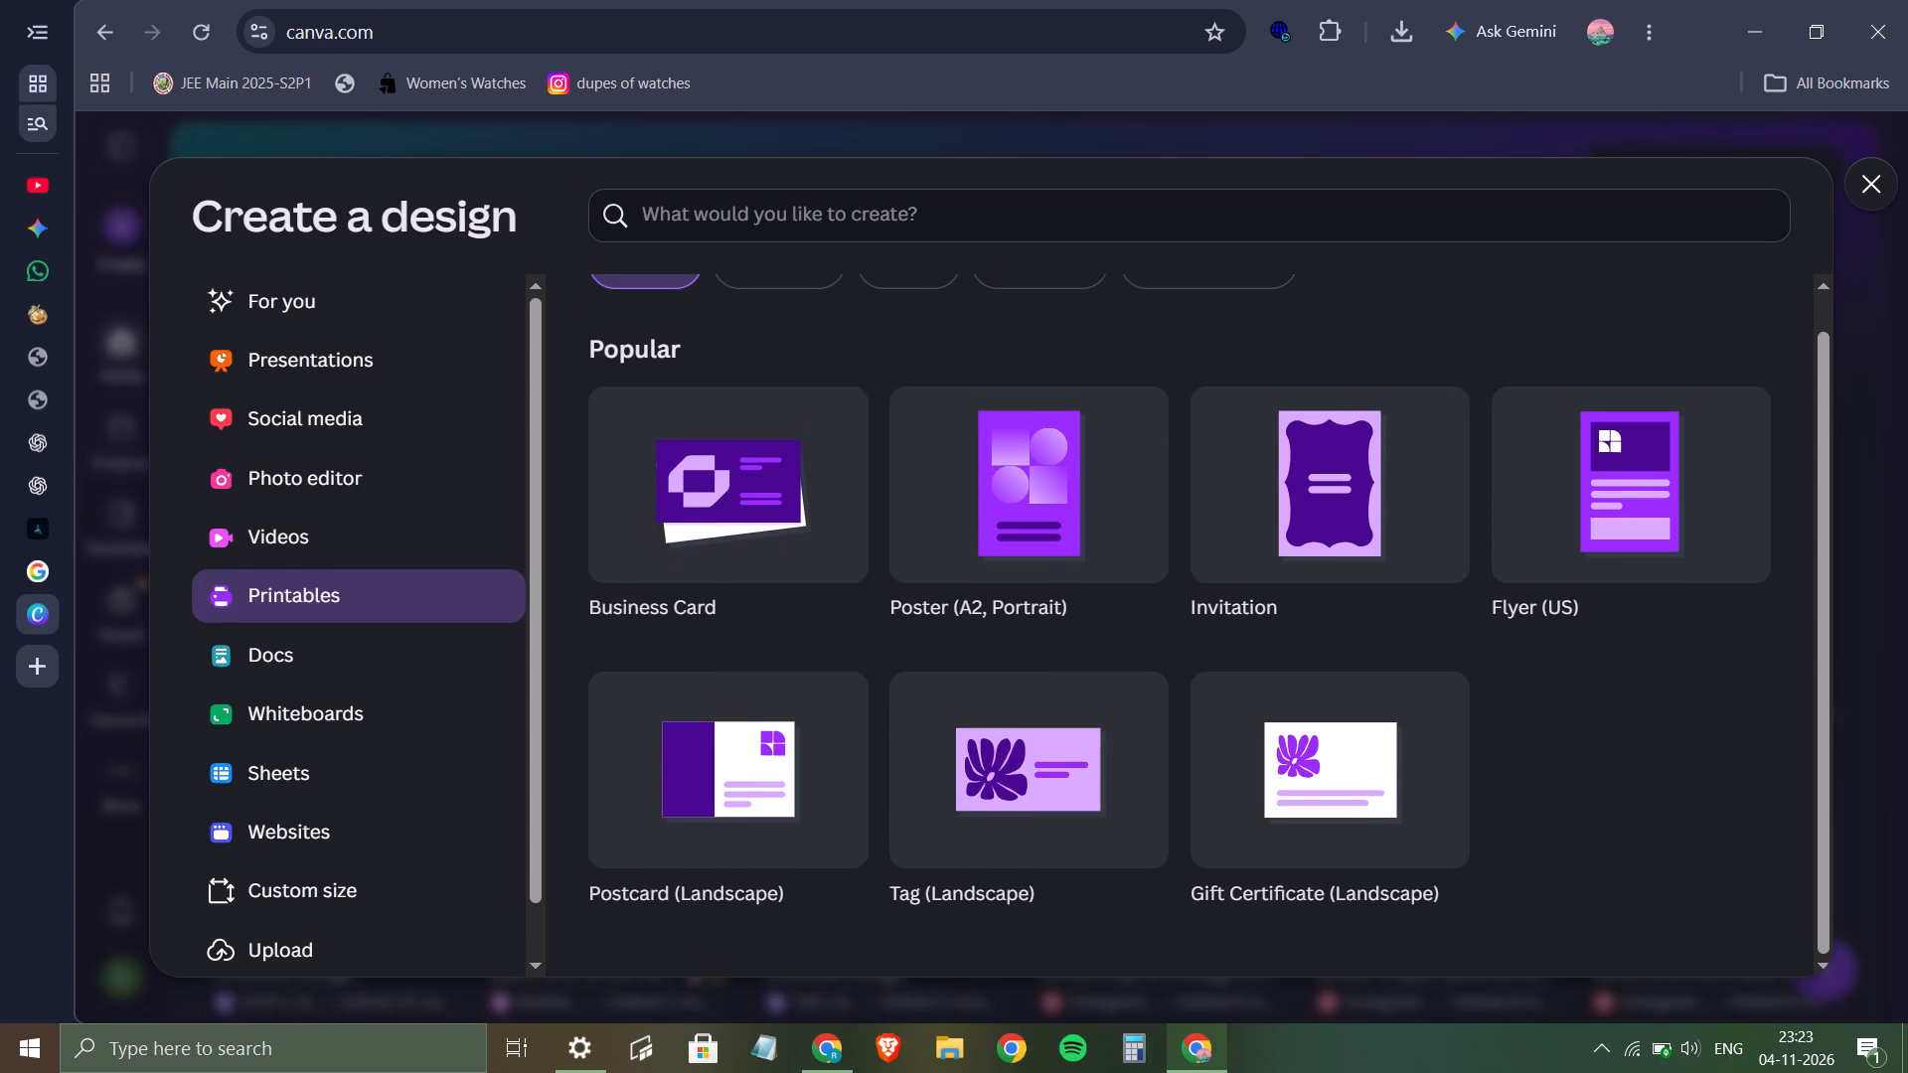
left_click(285, 664)
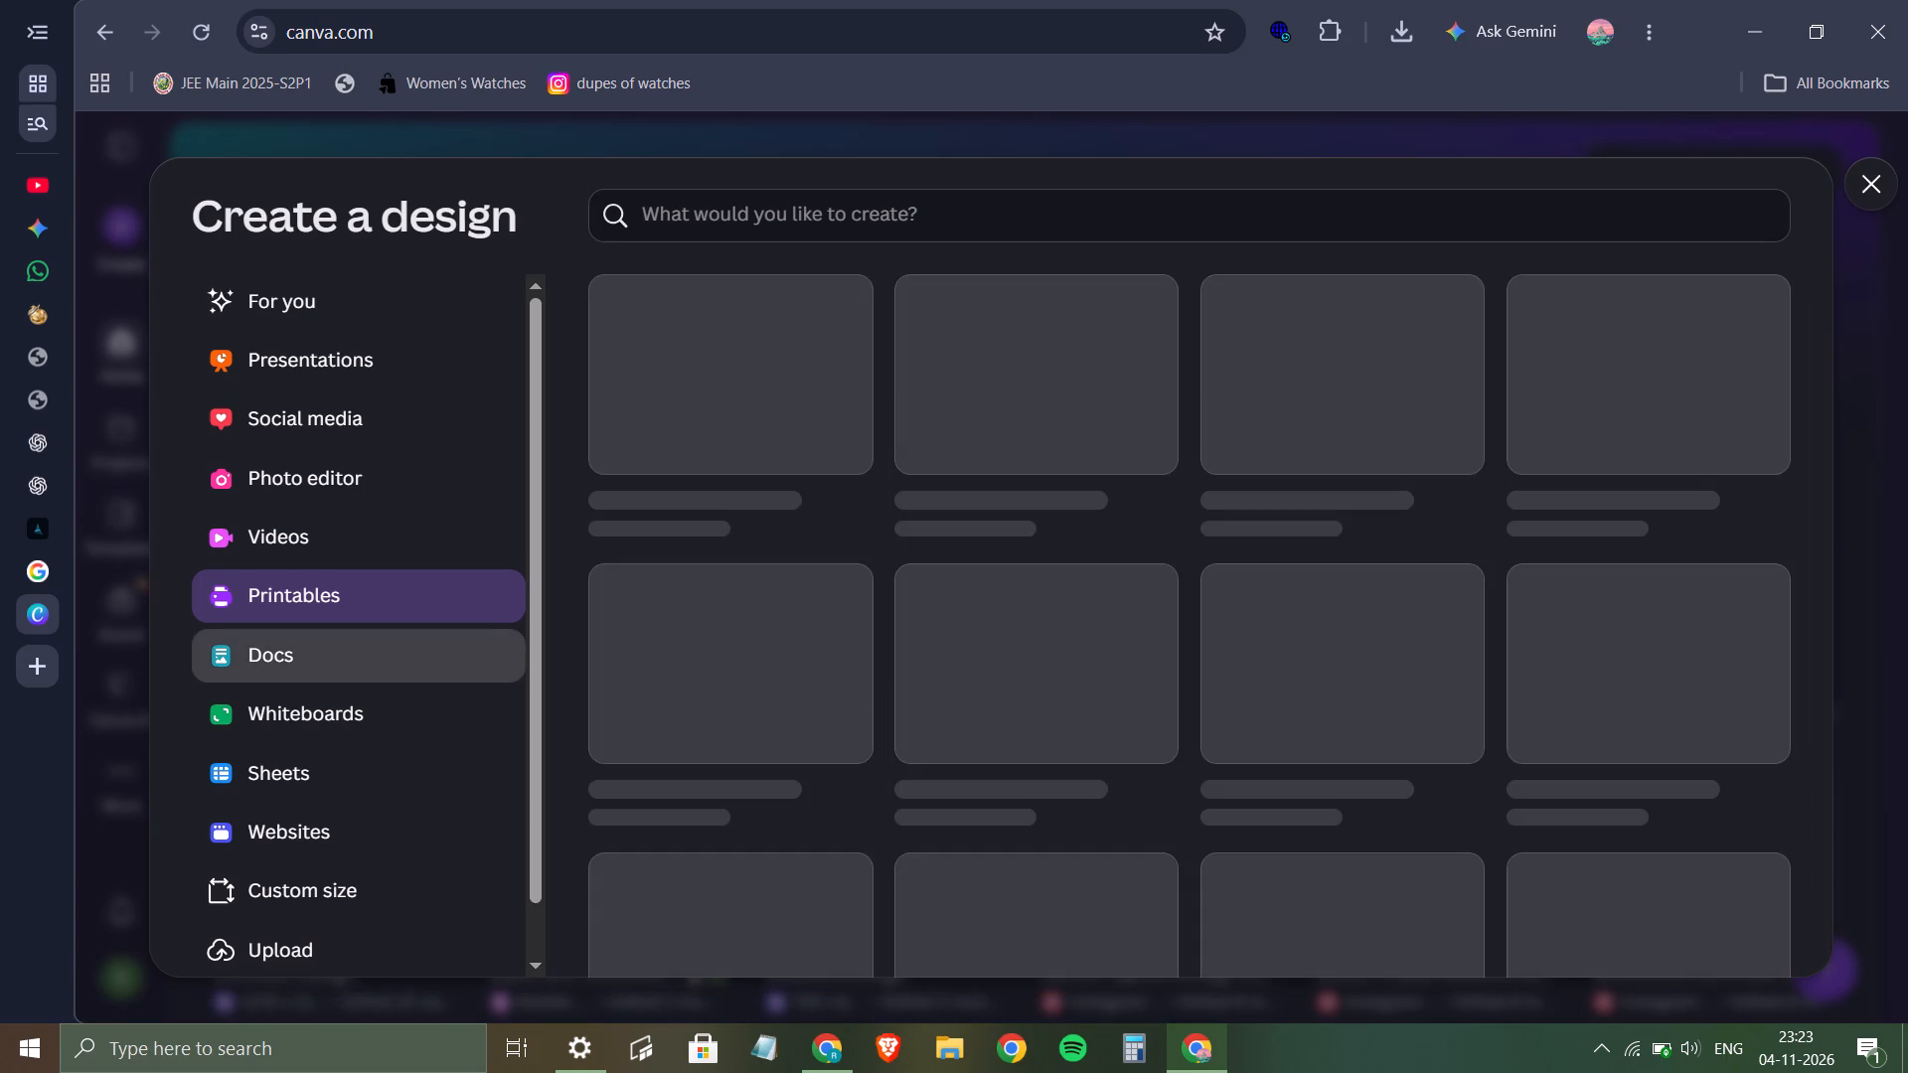
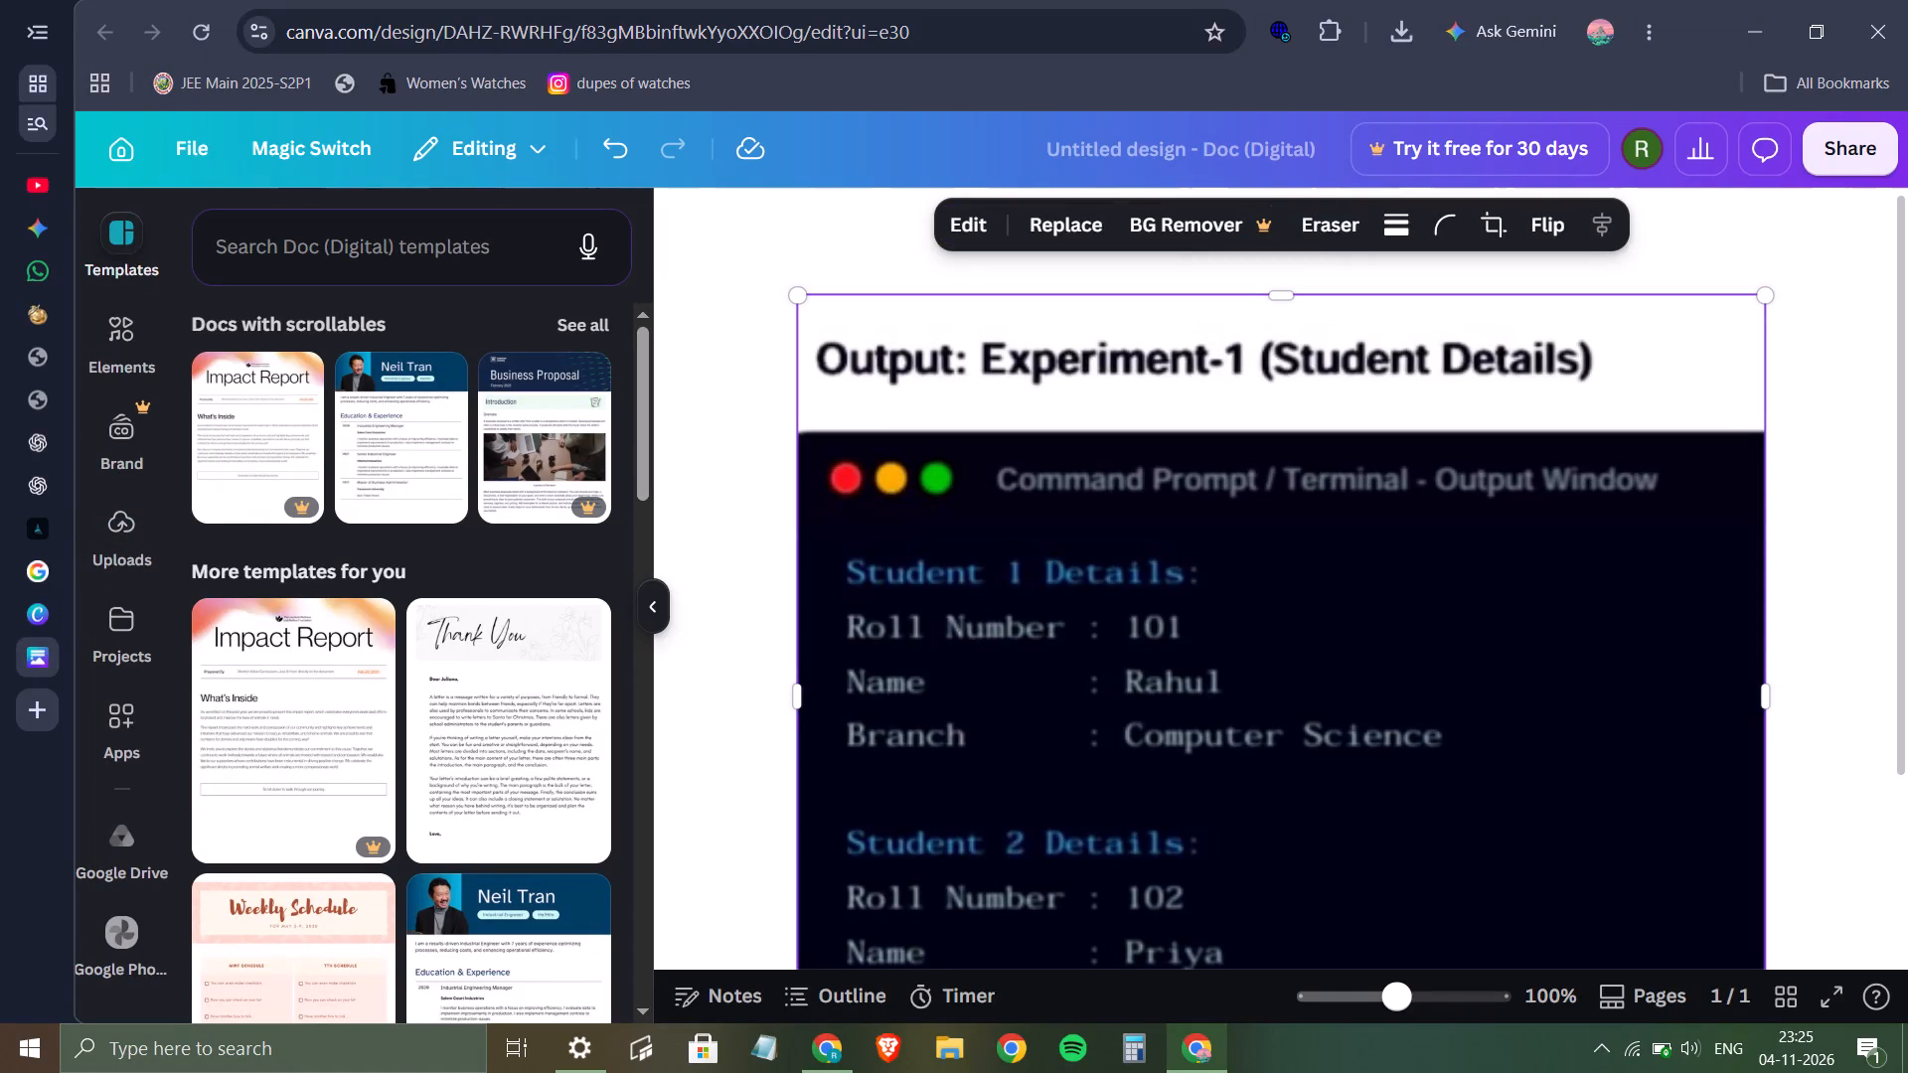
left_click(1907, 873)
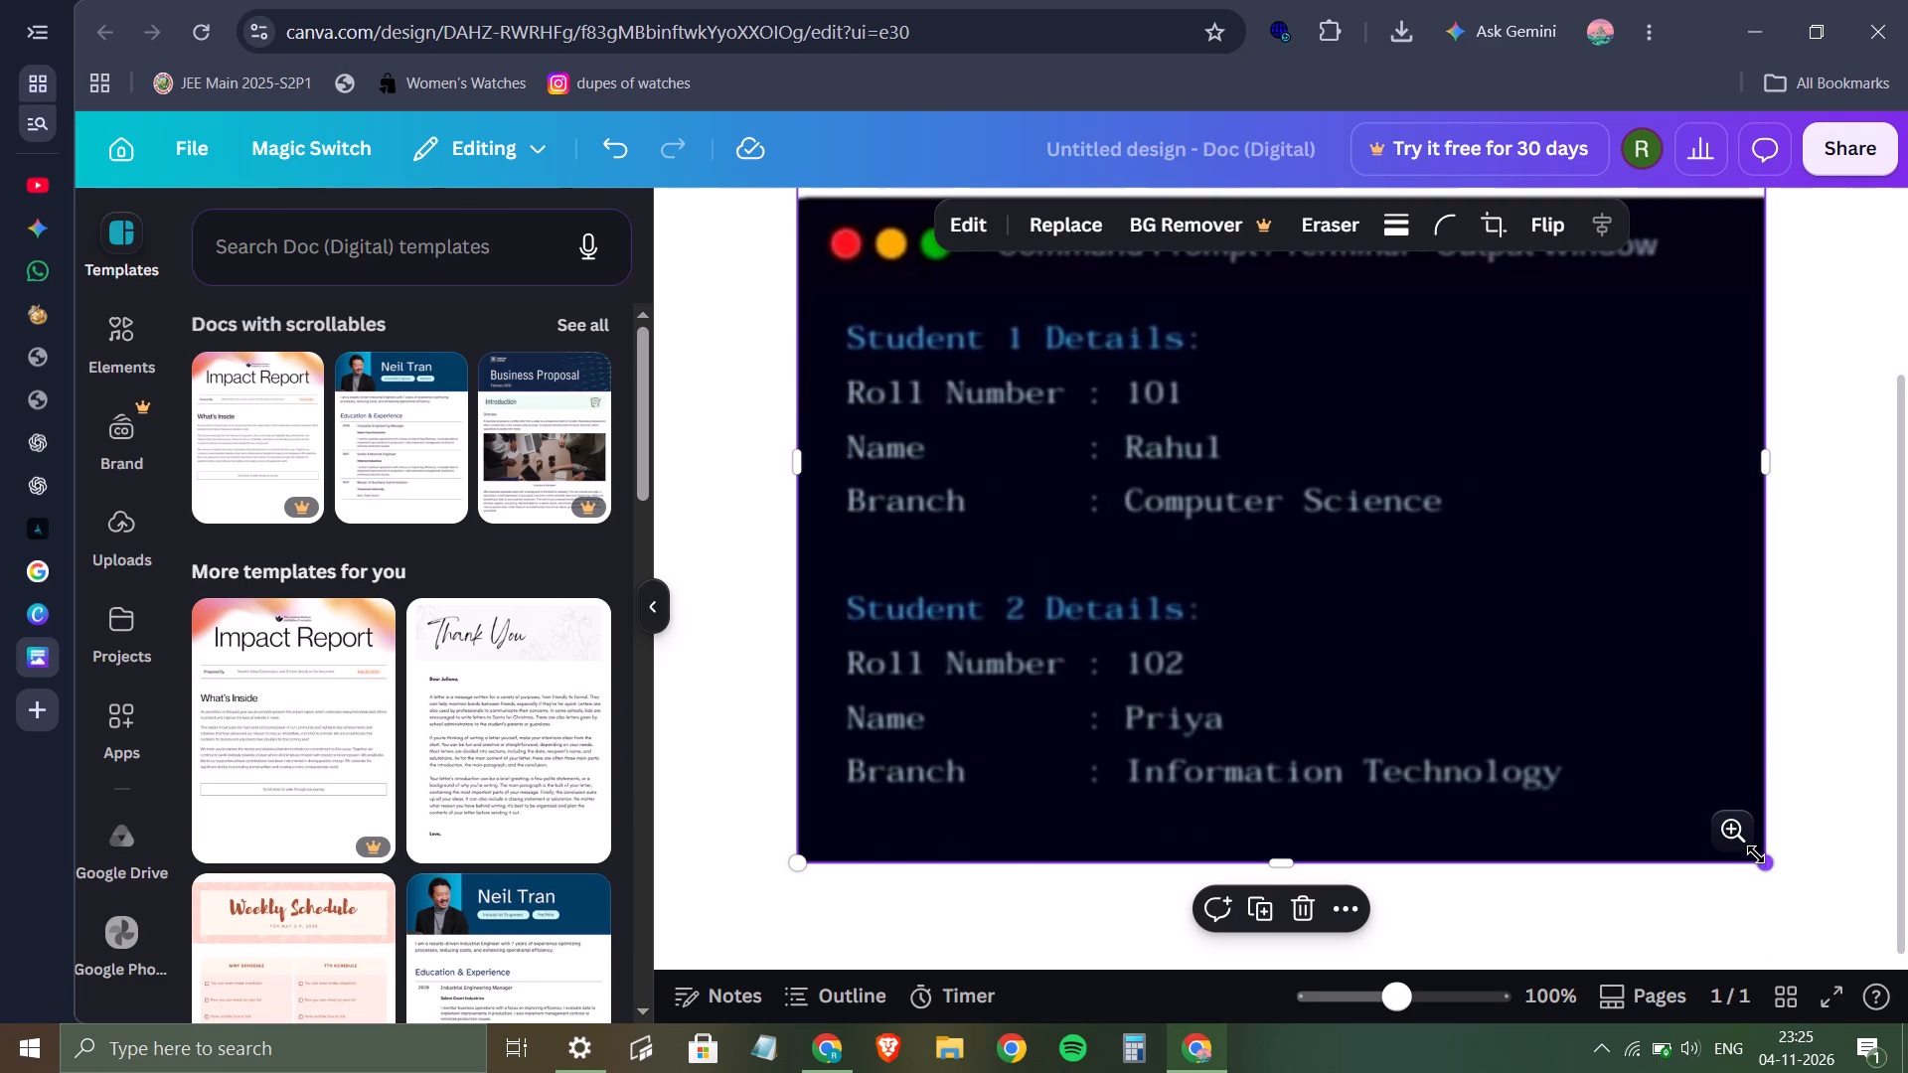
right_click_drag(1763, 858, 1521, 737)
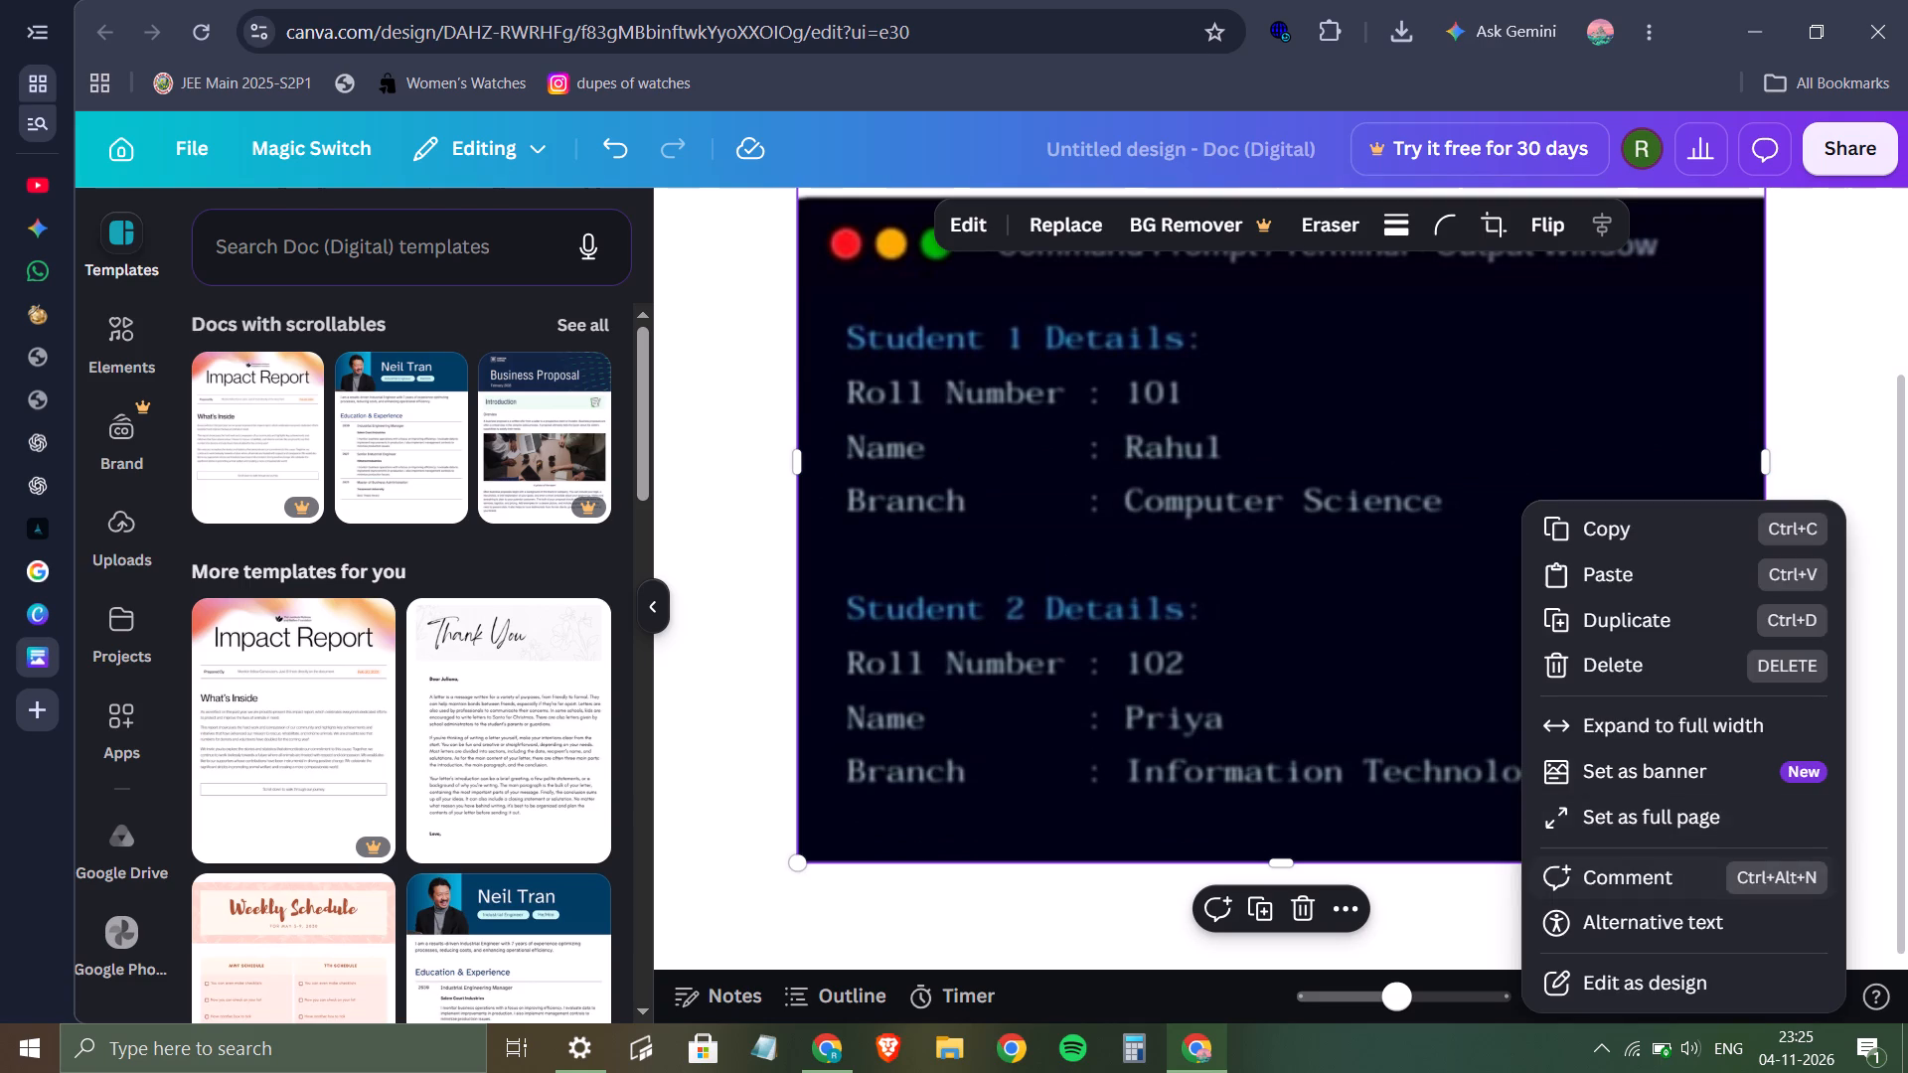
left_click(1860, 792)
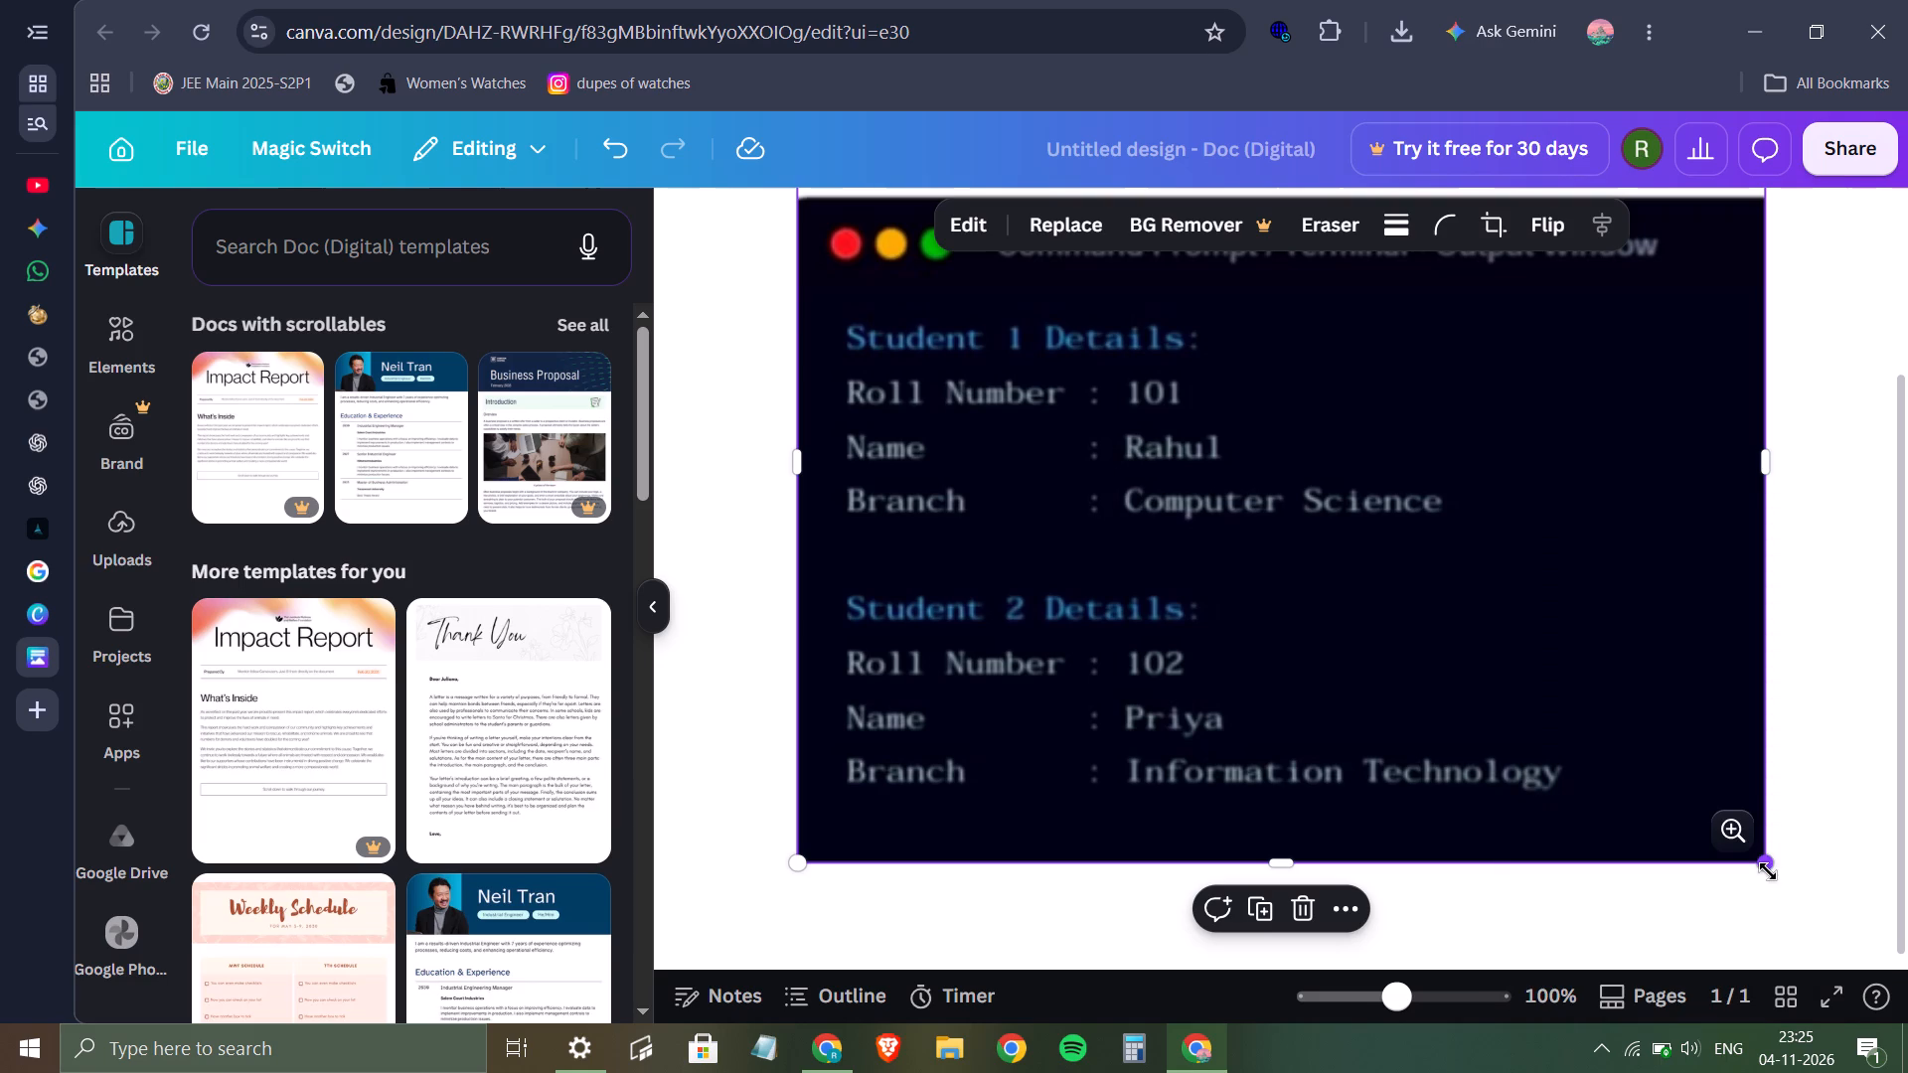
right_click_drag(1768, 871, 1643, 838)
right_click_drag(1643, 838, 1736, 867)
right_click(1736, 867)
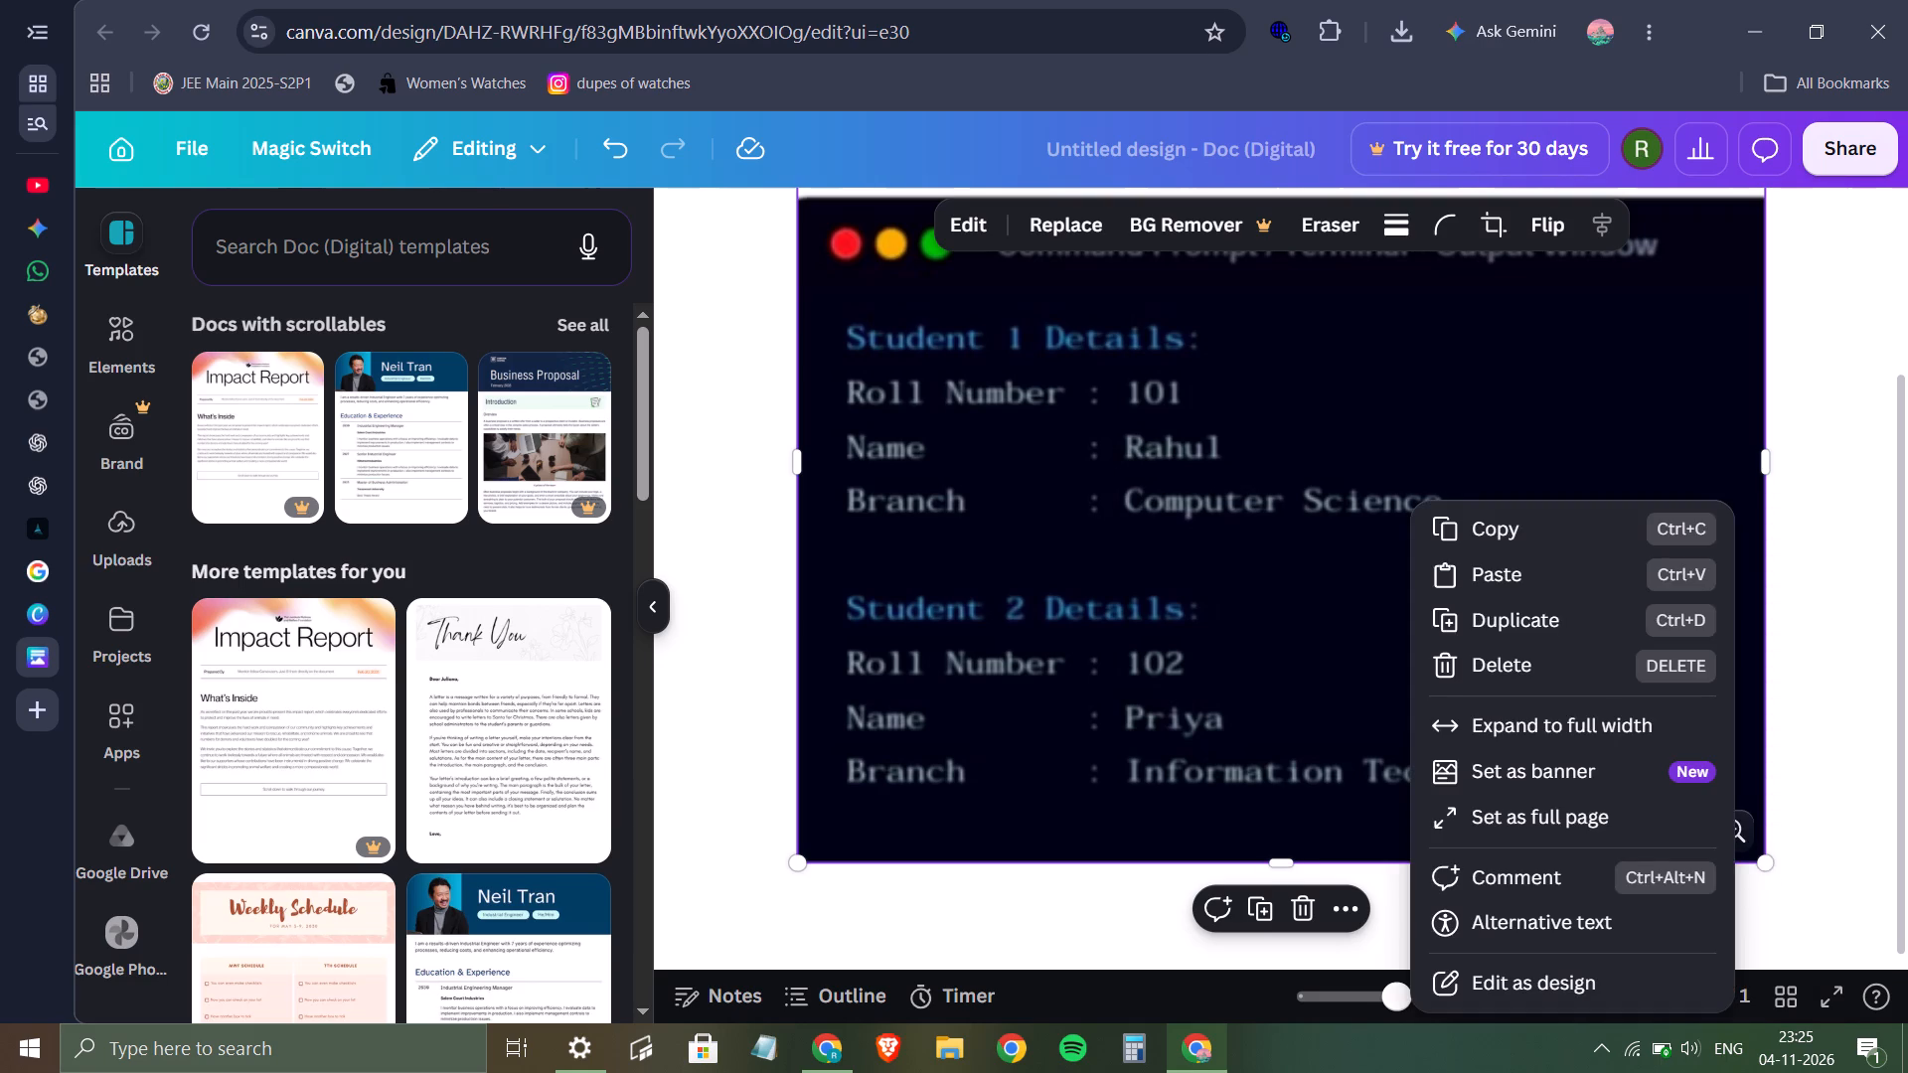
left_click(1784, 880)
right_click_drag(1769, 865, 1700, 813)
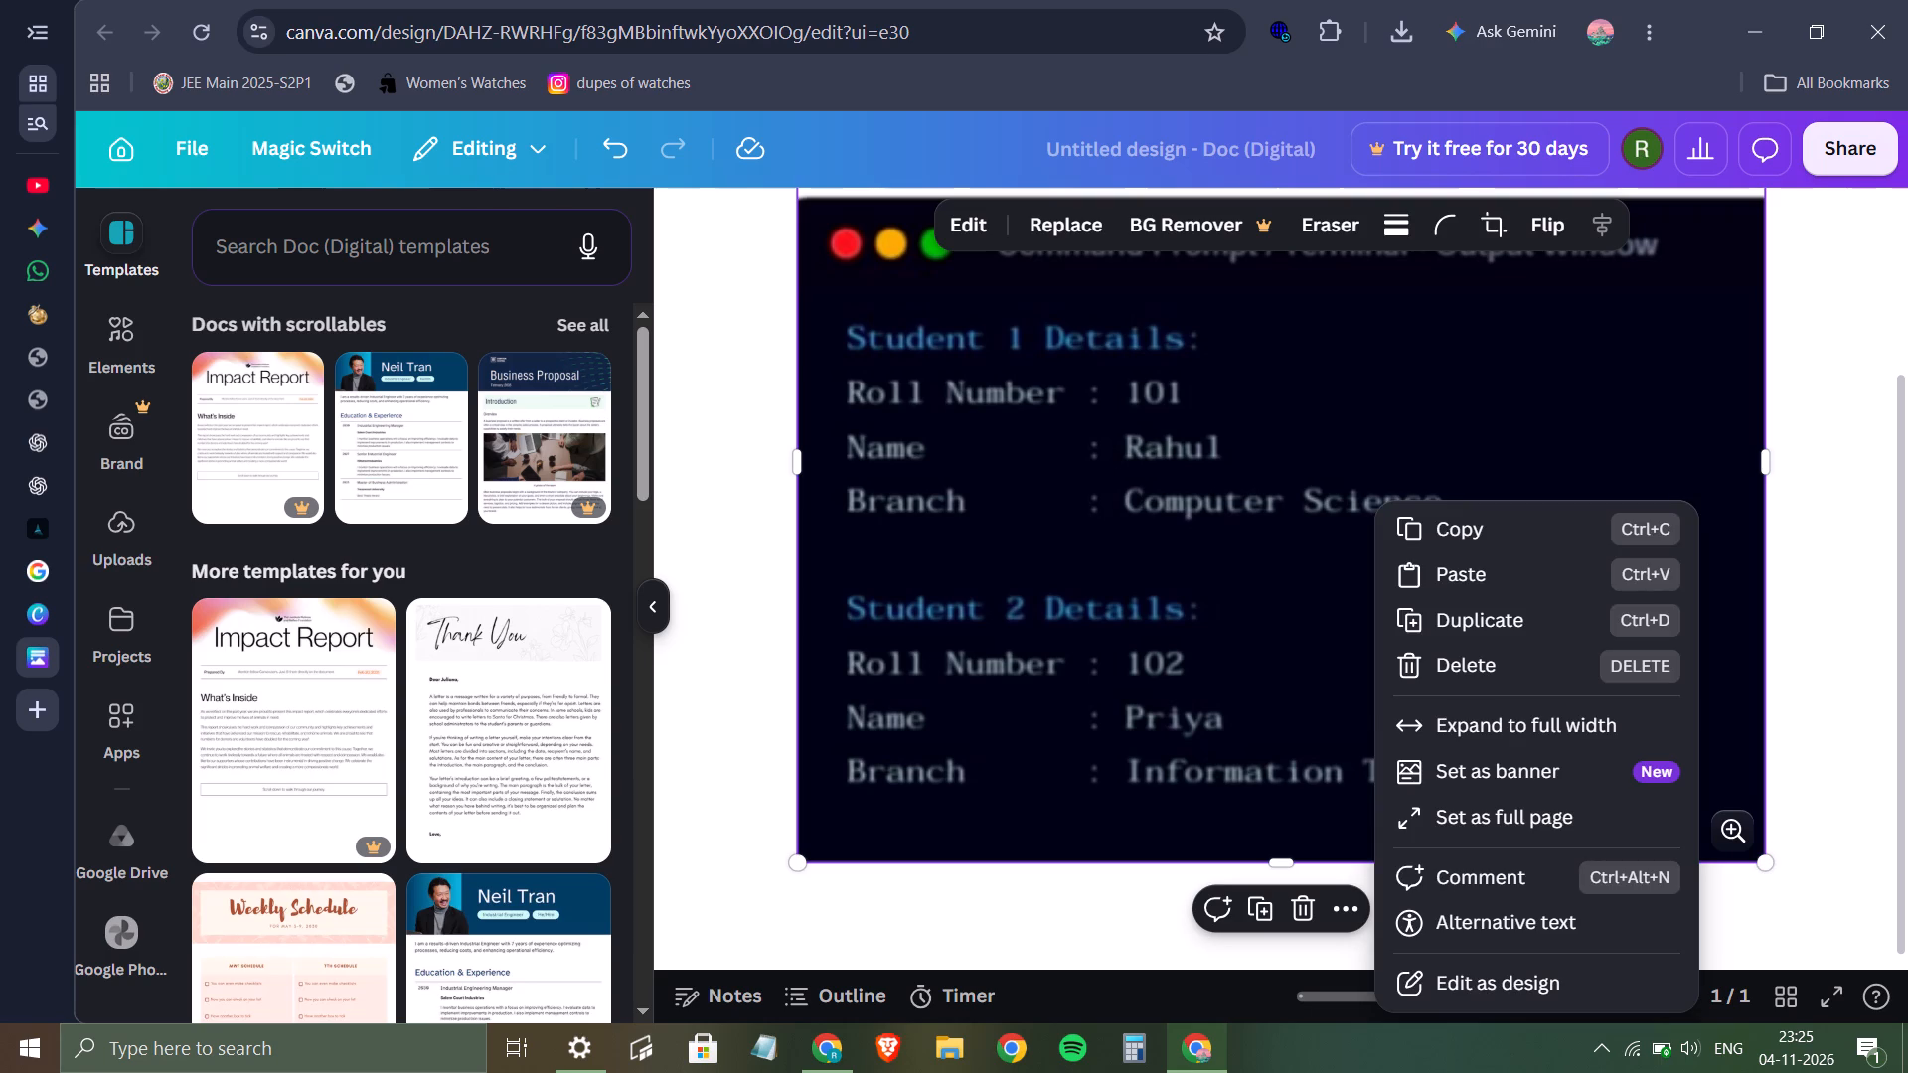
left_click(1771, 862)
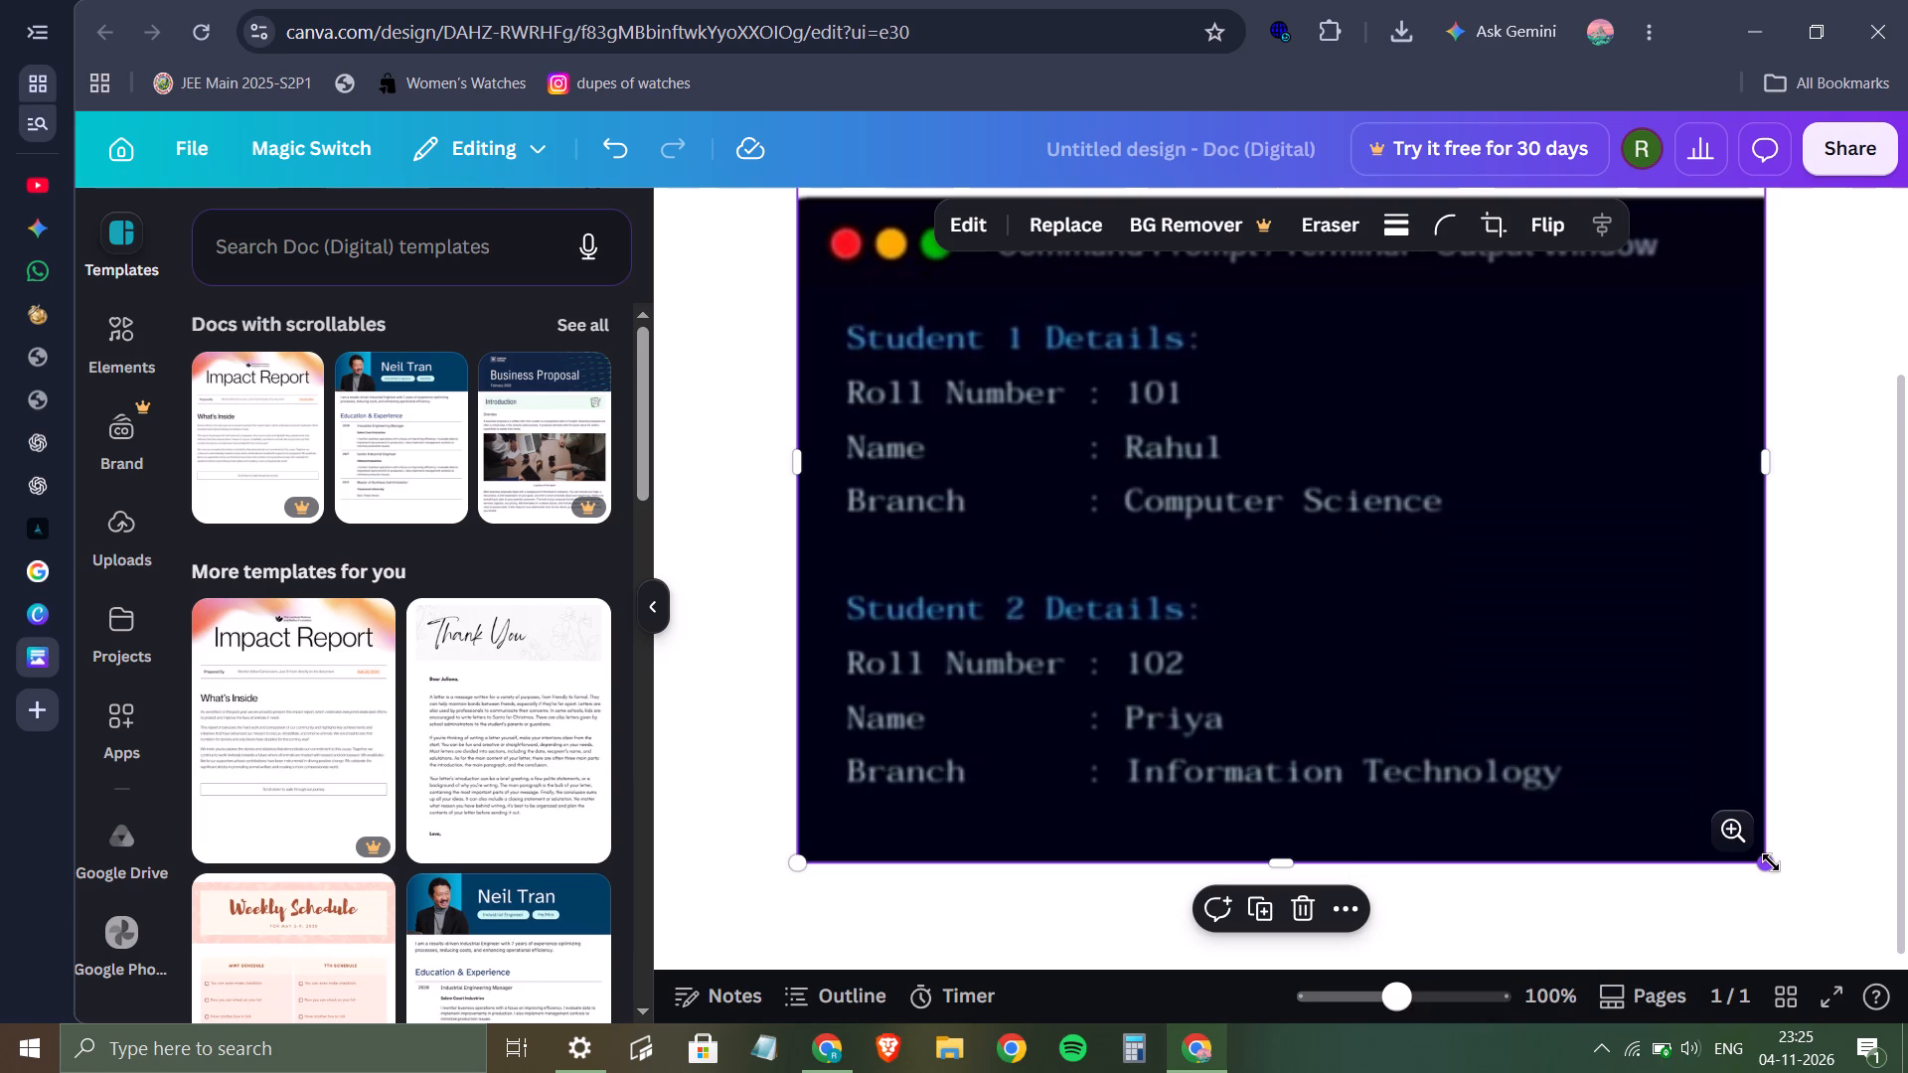
Shrink the Experiment-1 output image proportionally to about half of the document's text width.
left_click(1772, 868)
left_click_drag(1772, 868, 1602, 739)
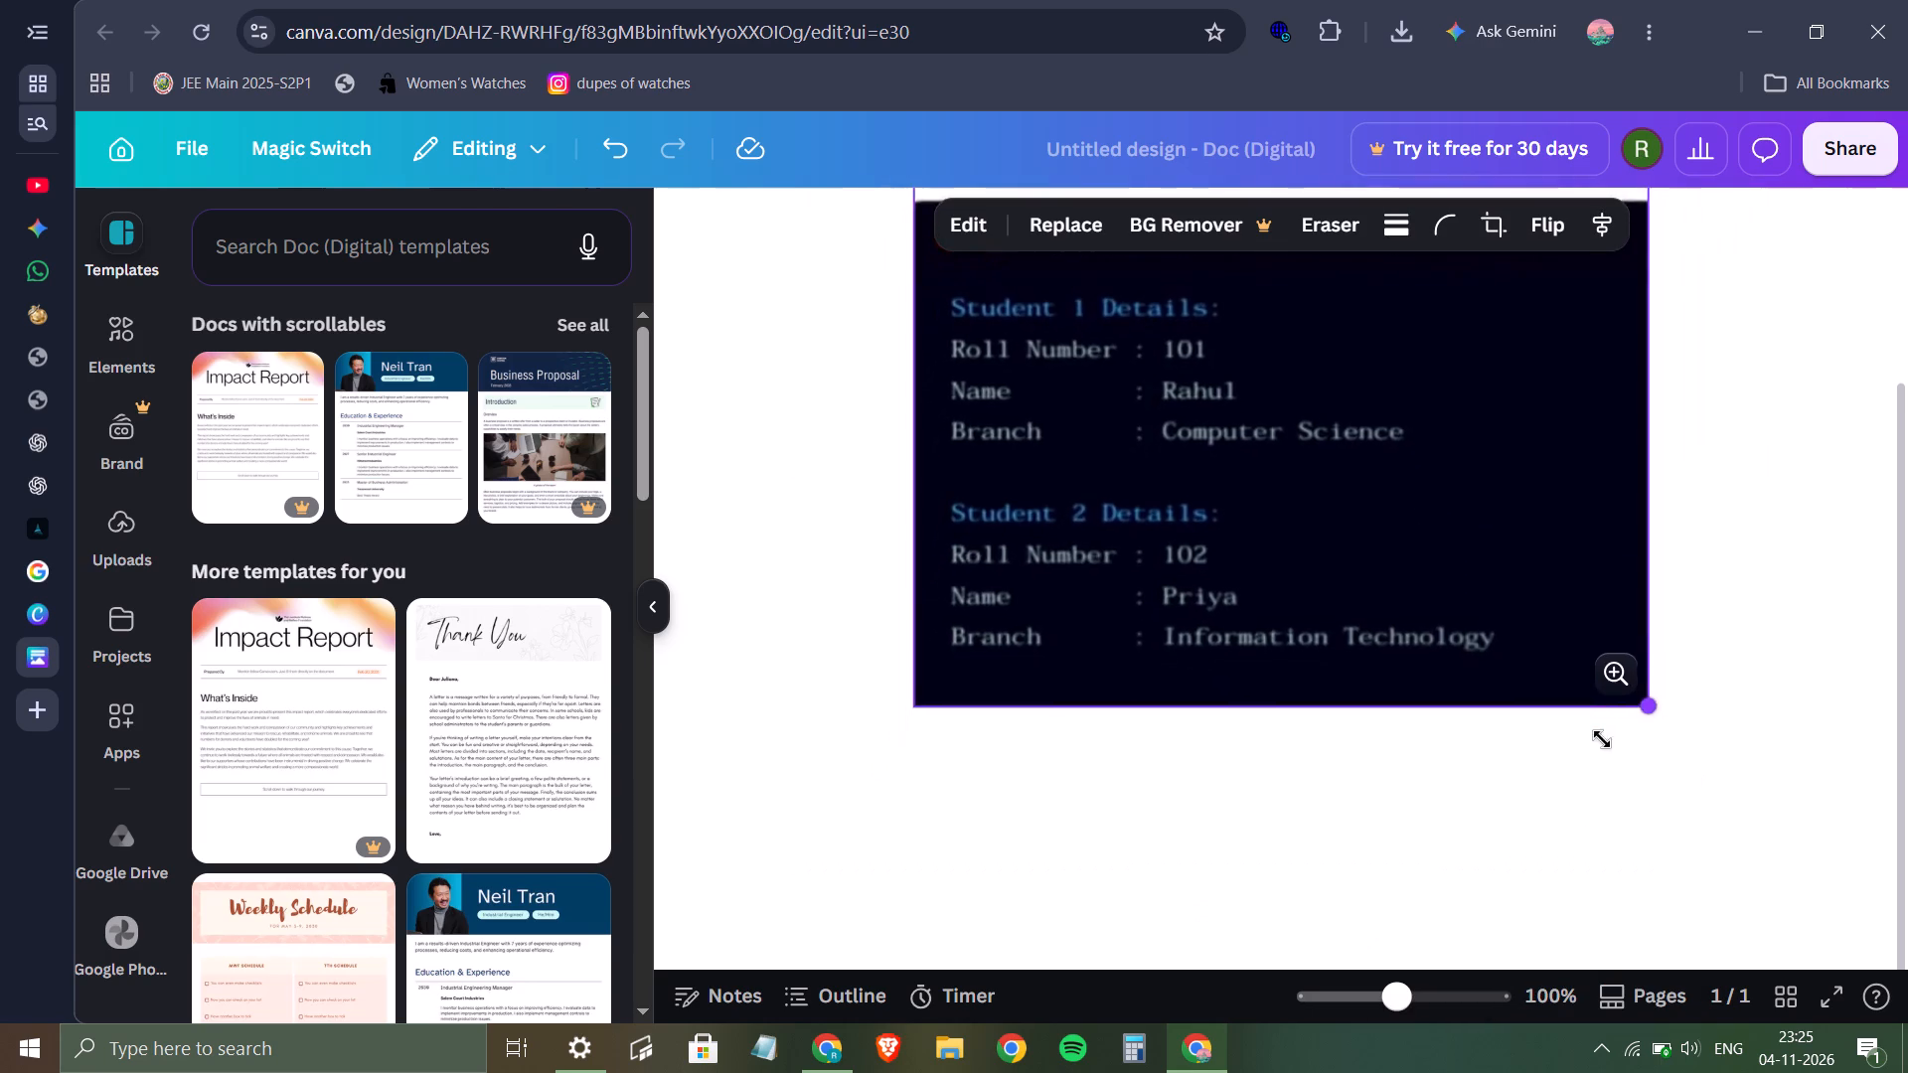
left_click_drag(1602, 739, 1341, 629)
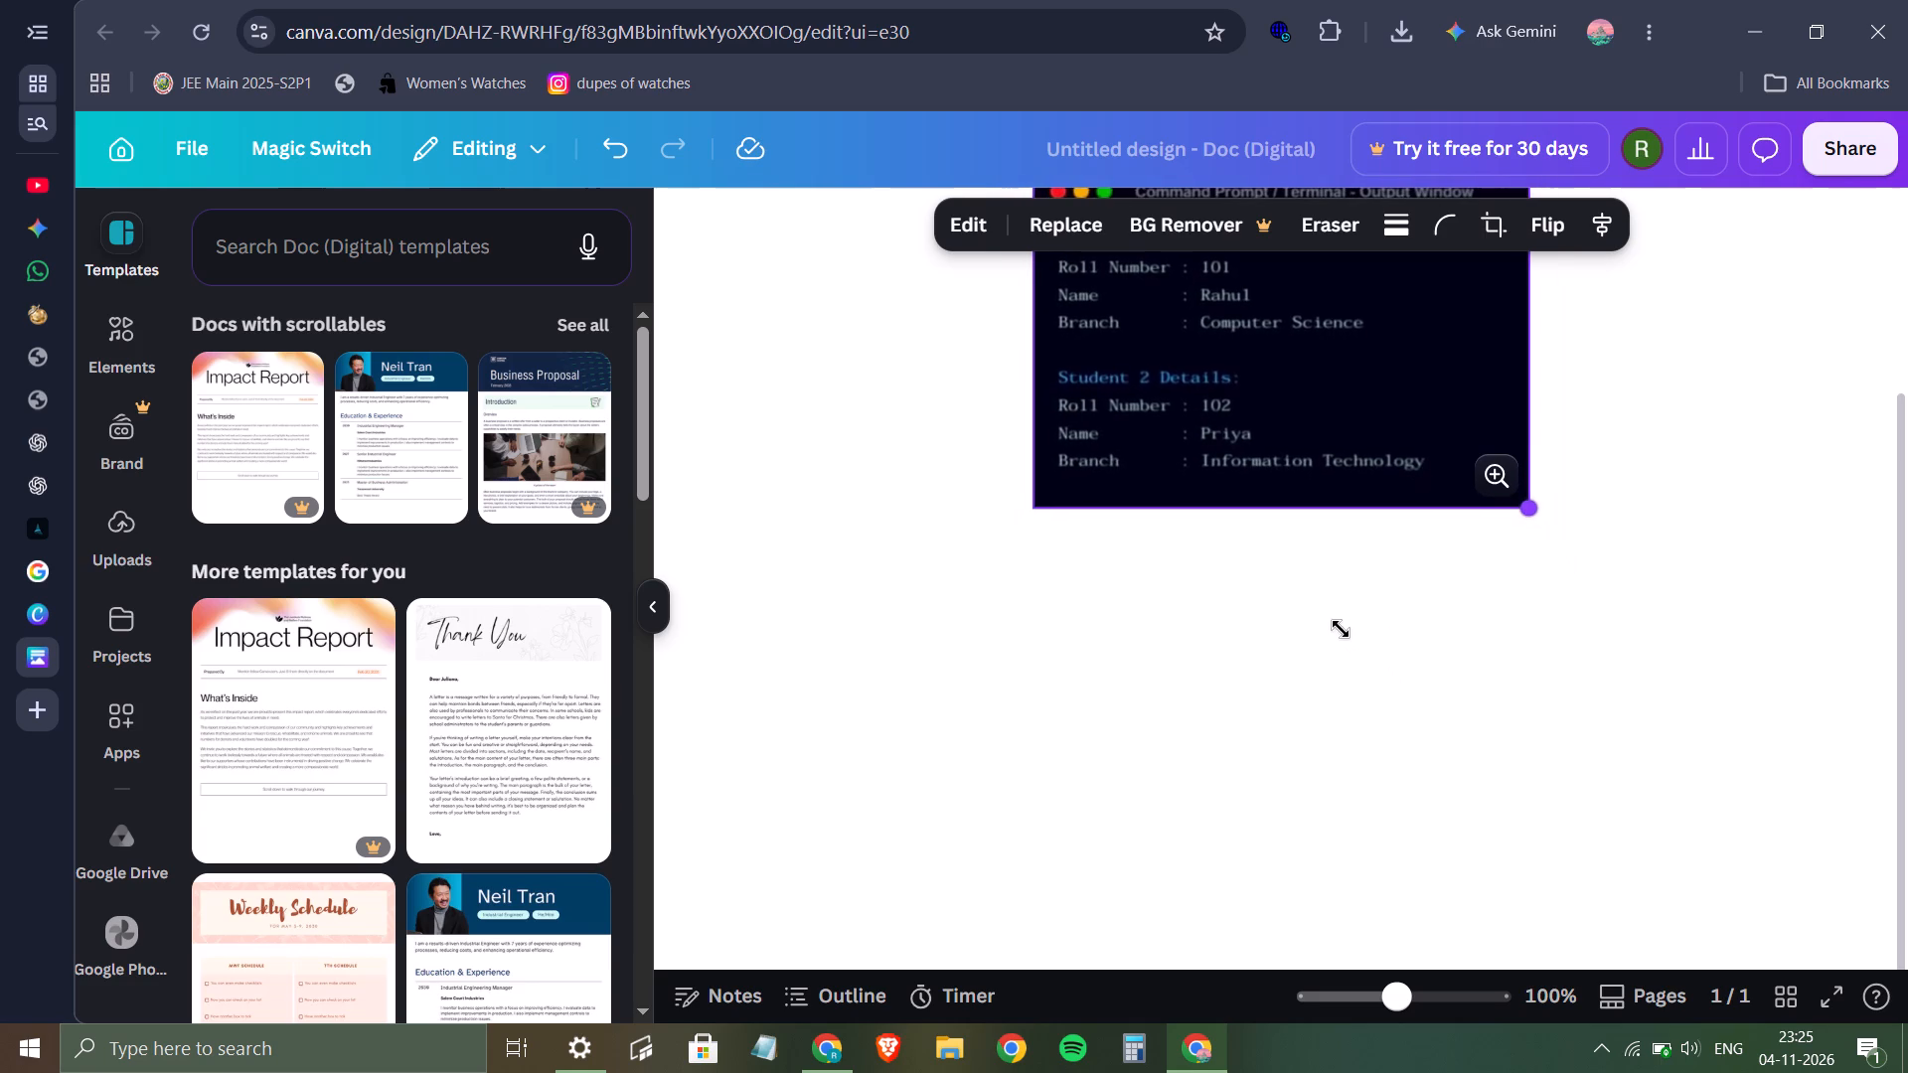
left_click_drag(1341, 629, 1386, 673)
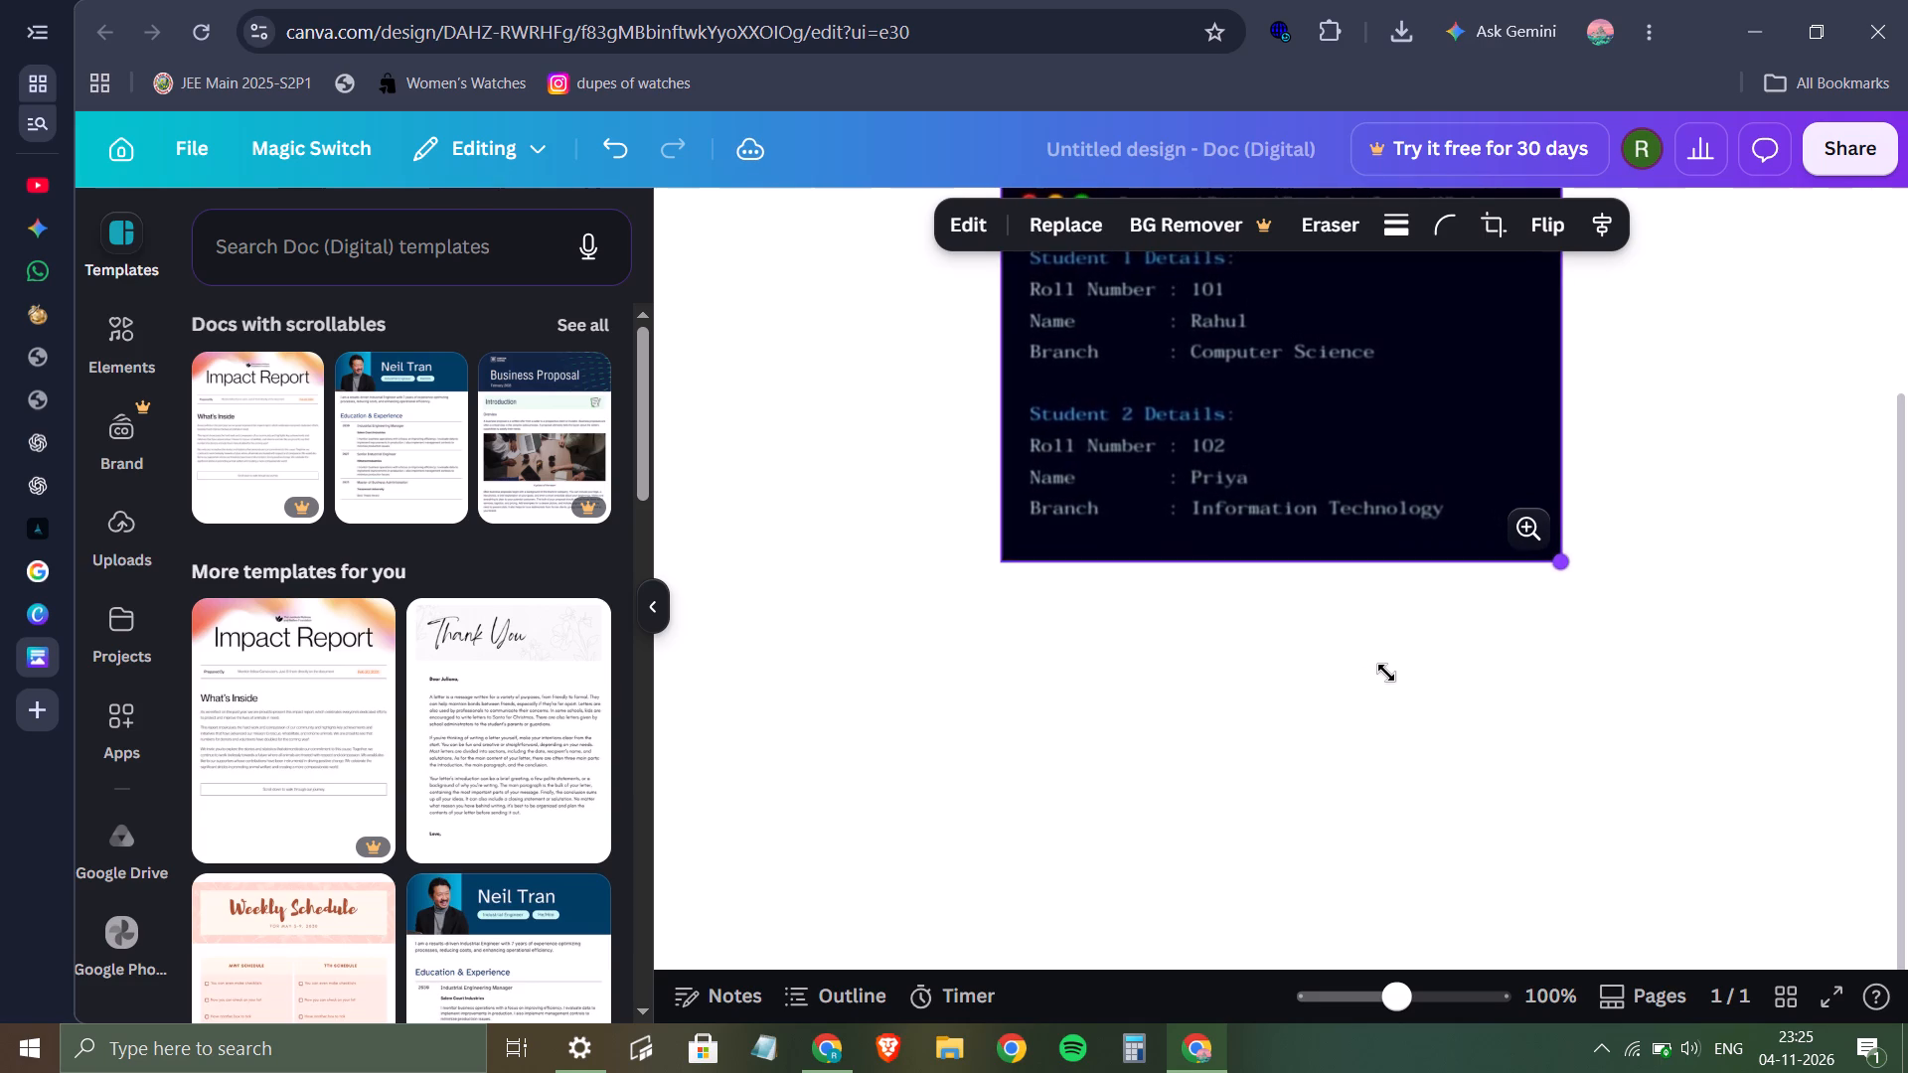
left_click_drag(1386, 673, 1355, 639)
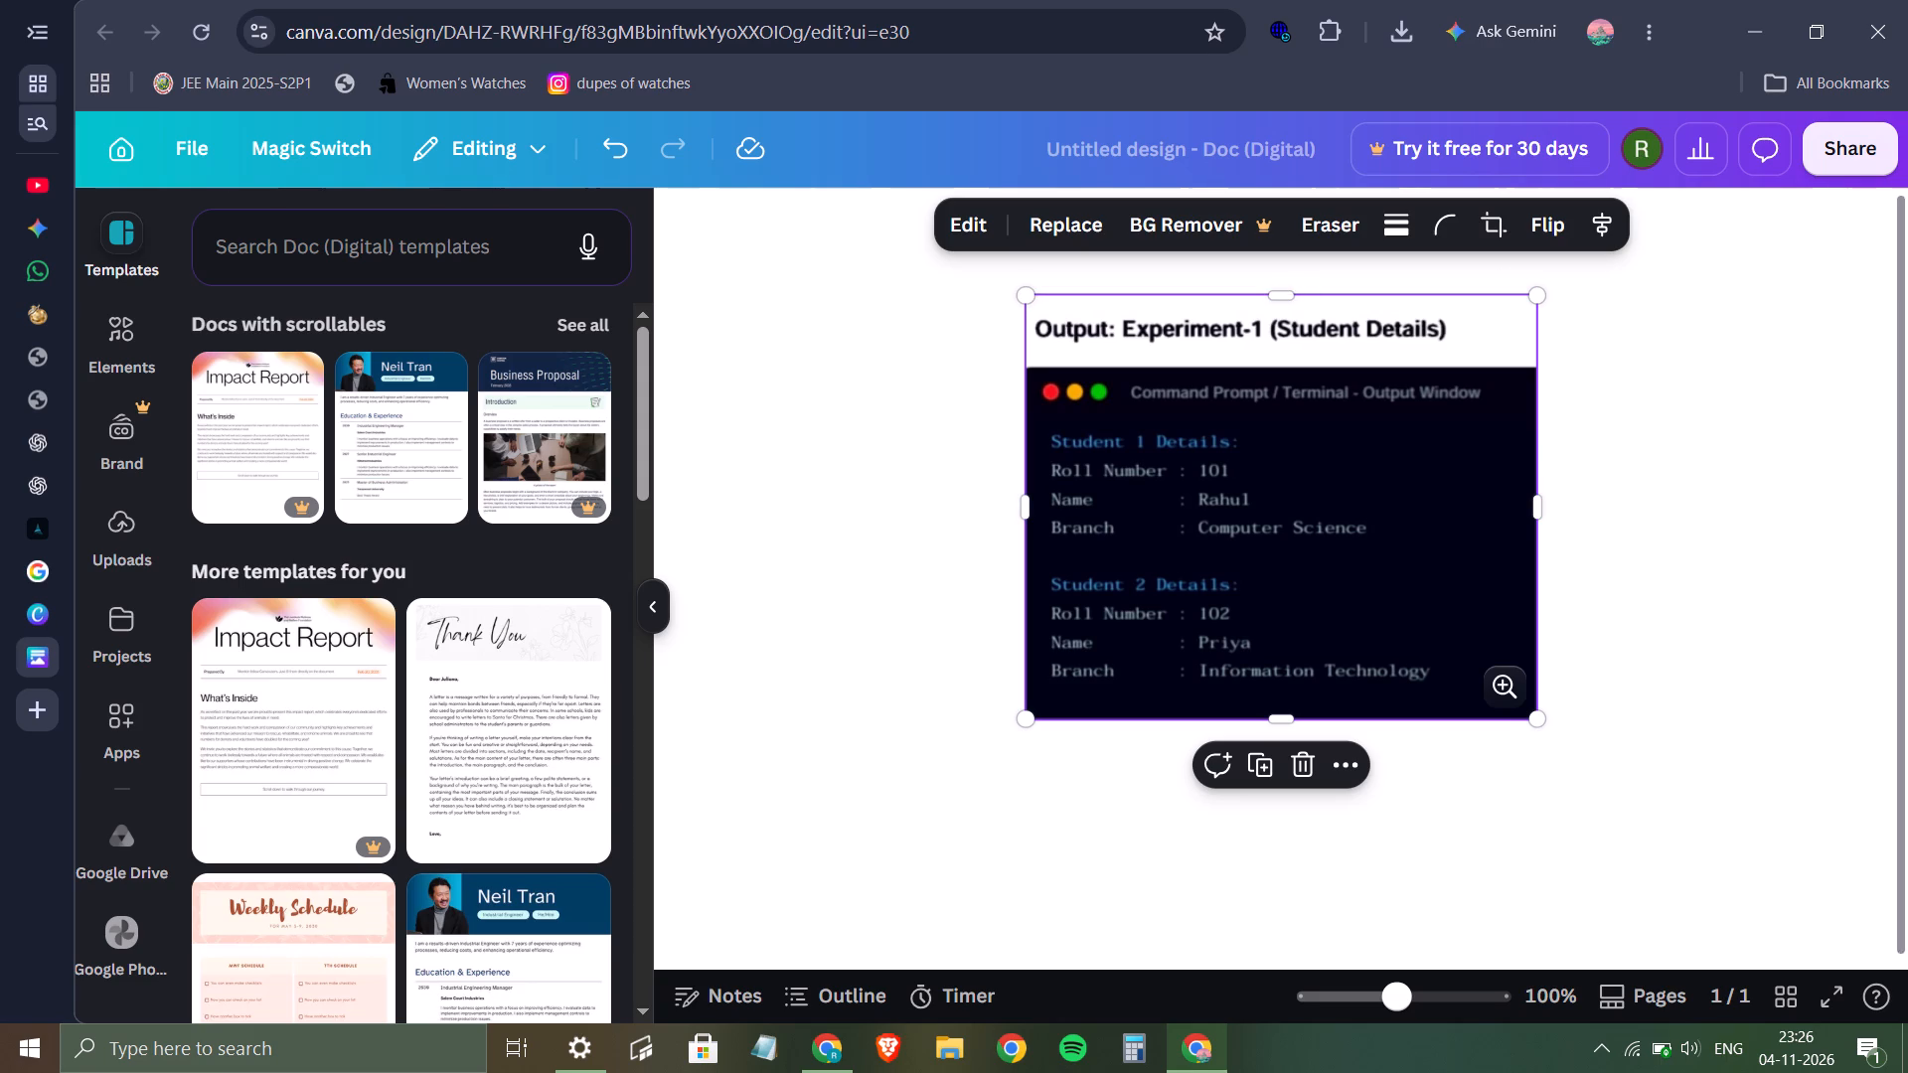
Place the text cursor below the Experiment-1 image and add five line breaks.
left_click(1900, 969)
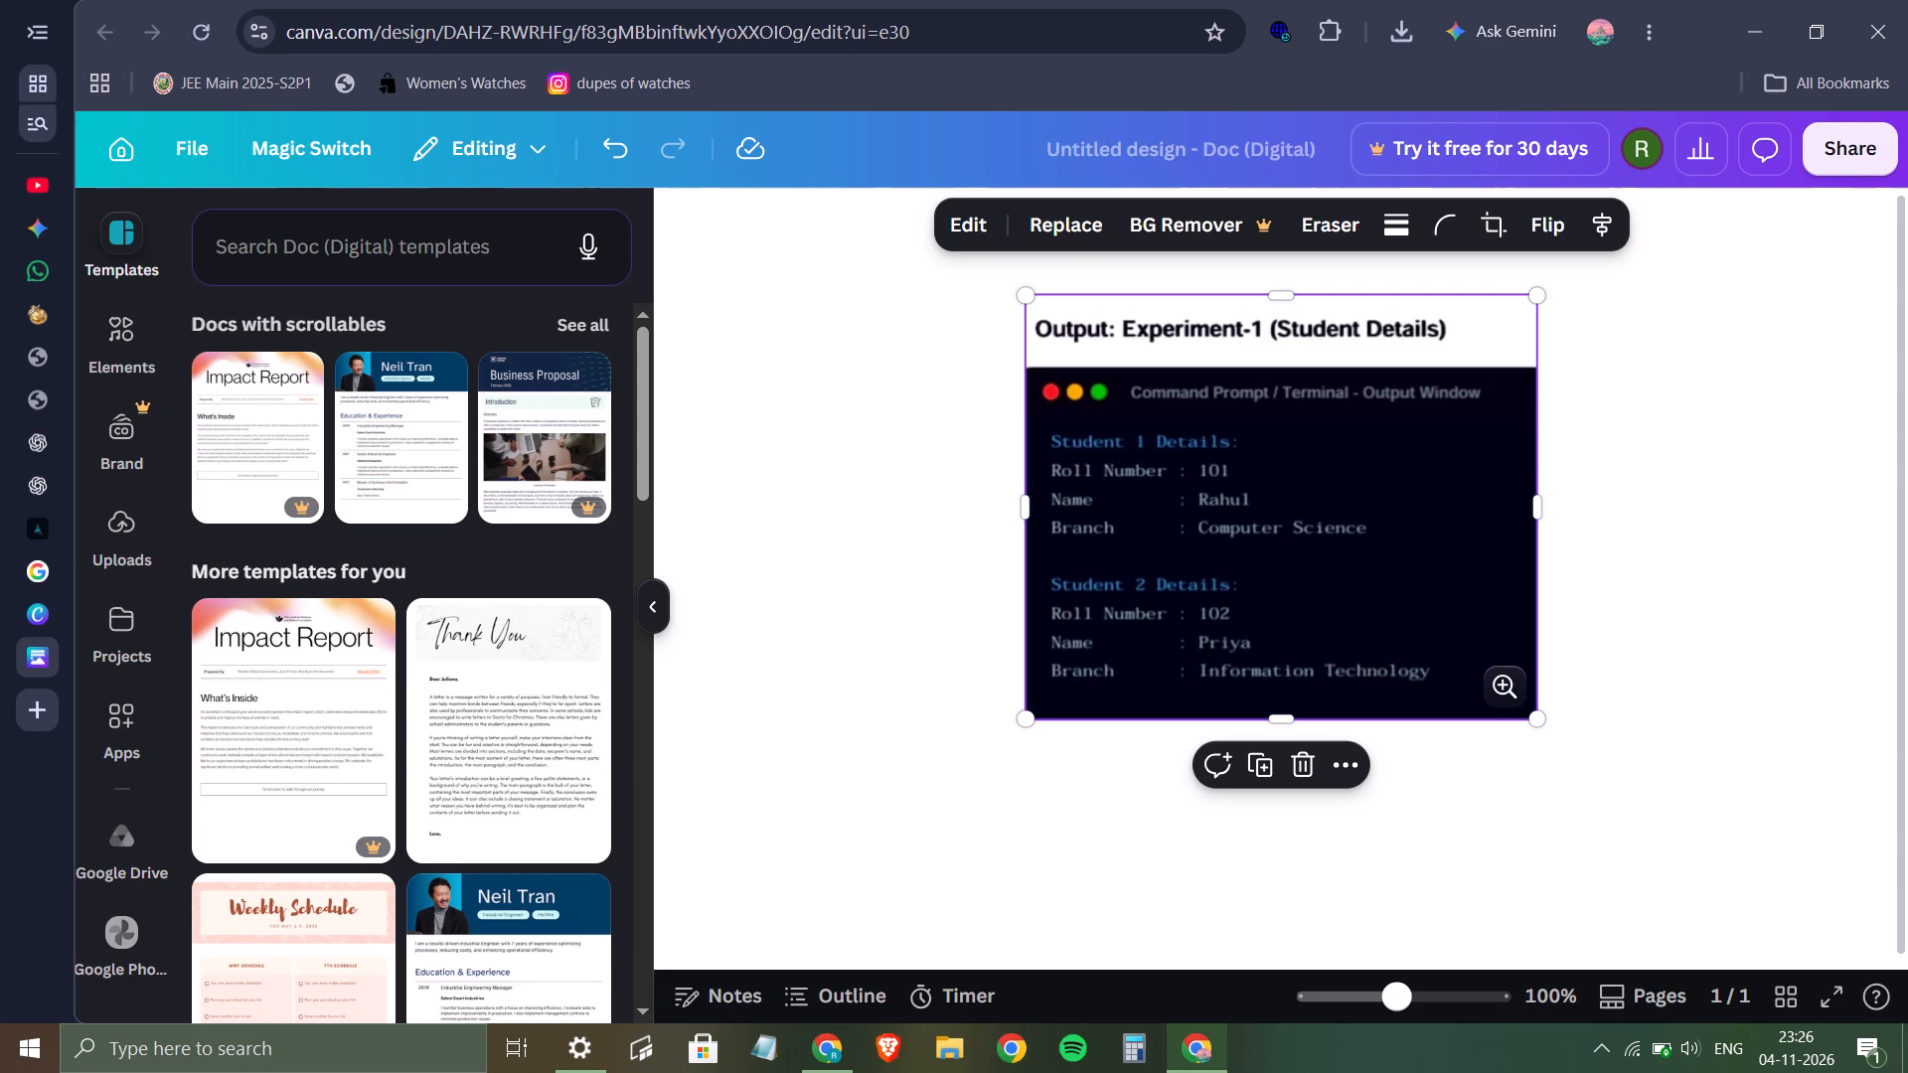
left_click(1770, 721)
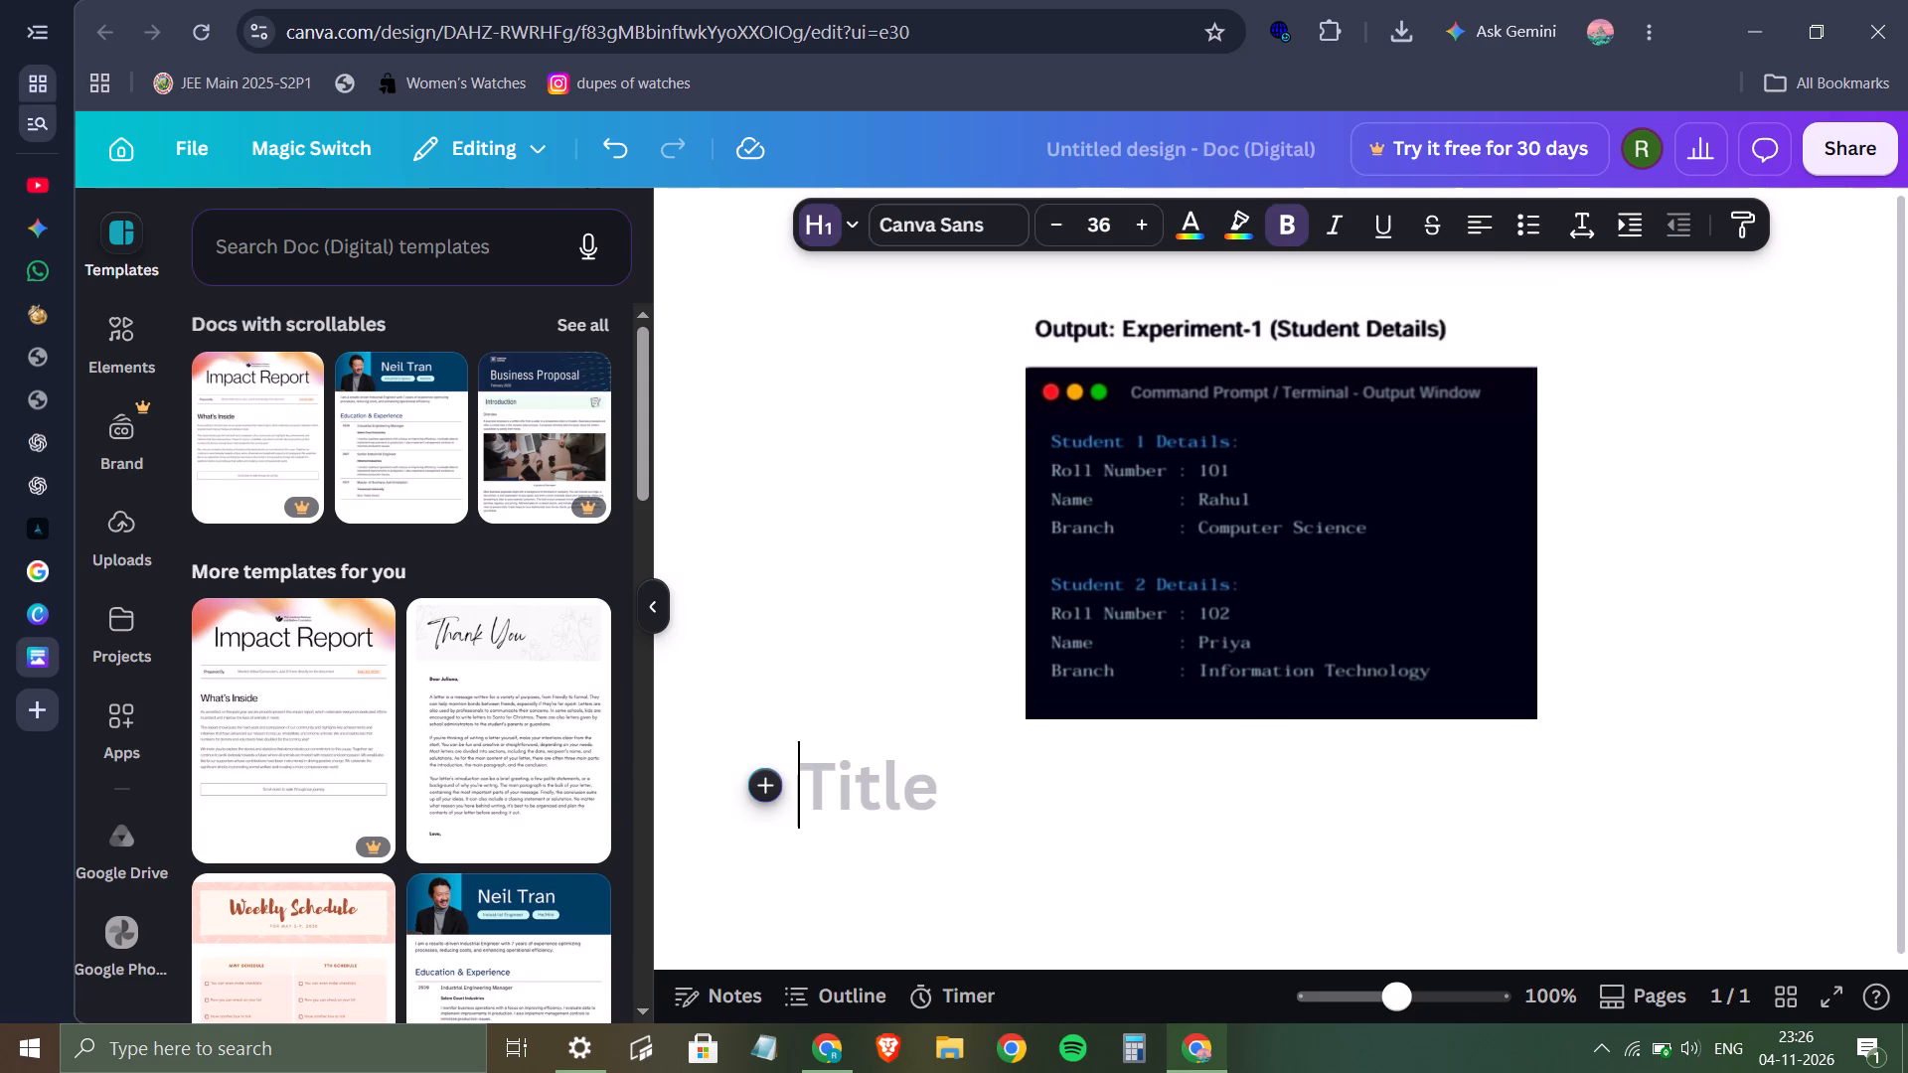
key("Return")
key("Return")
key("Return")
key("Return")
key("Return")
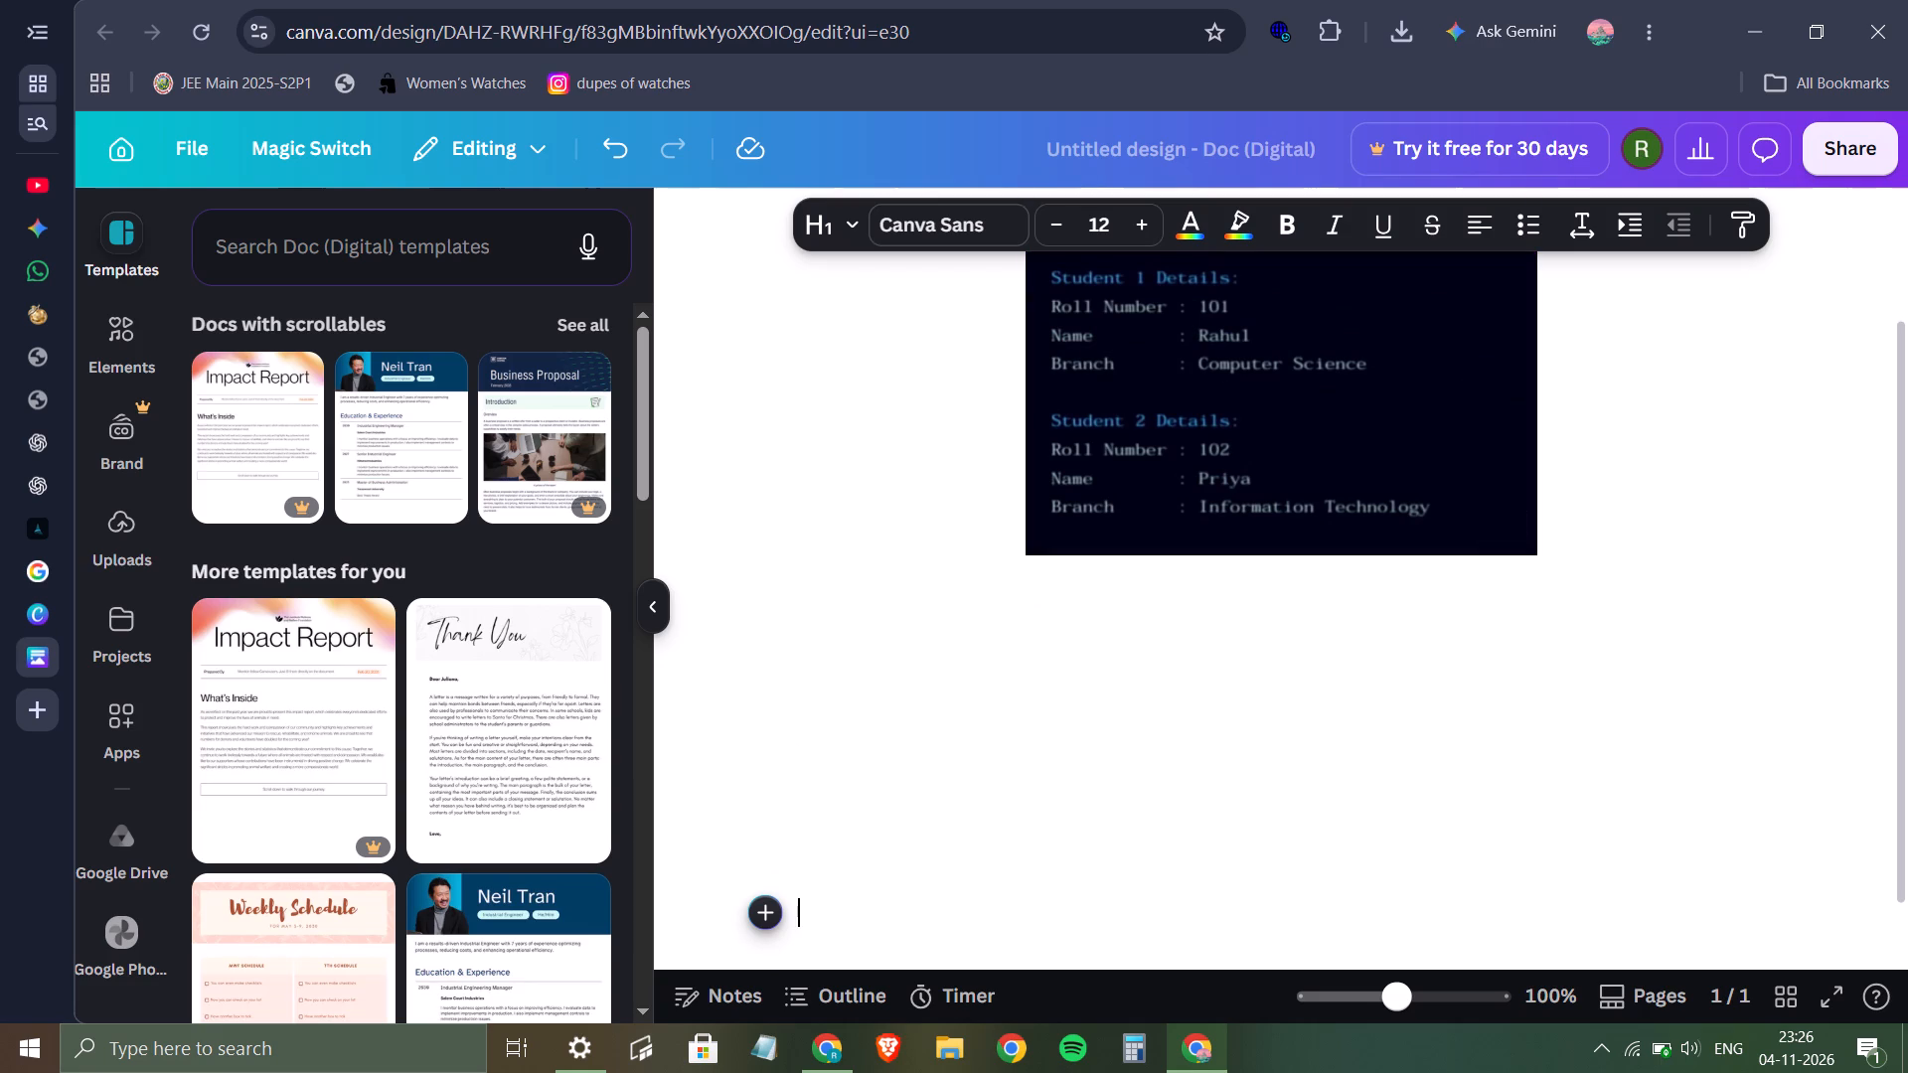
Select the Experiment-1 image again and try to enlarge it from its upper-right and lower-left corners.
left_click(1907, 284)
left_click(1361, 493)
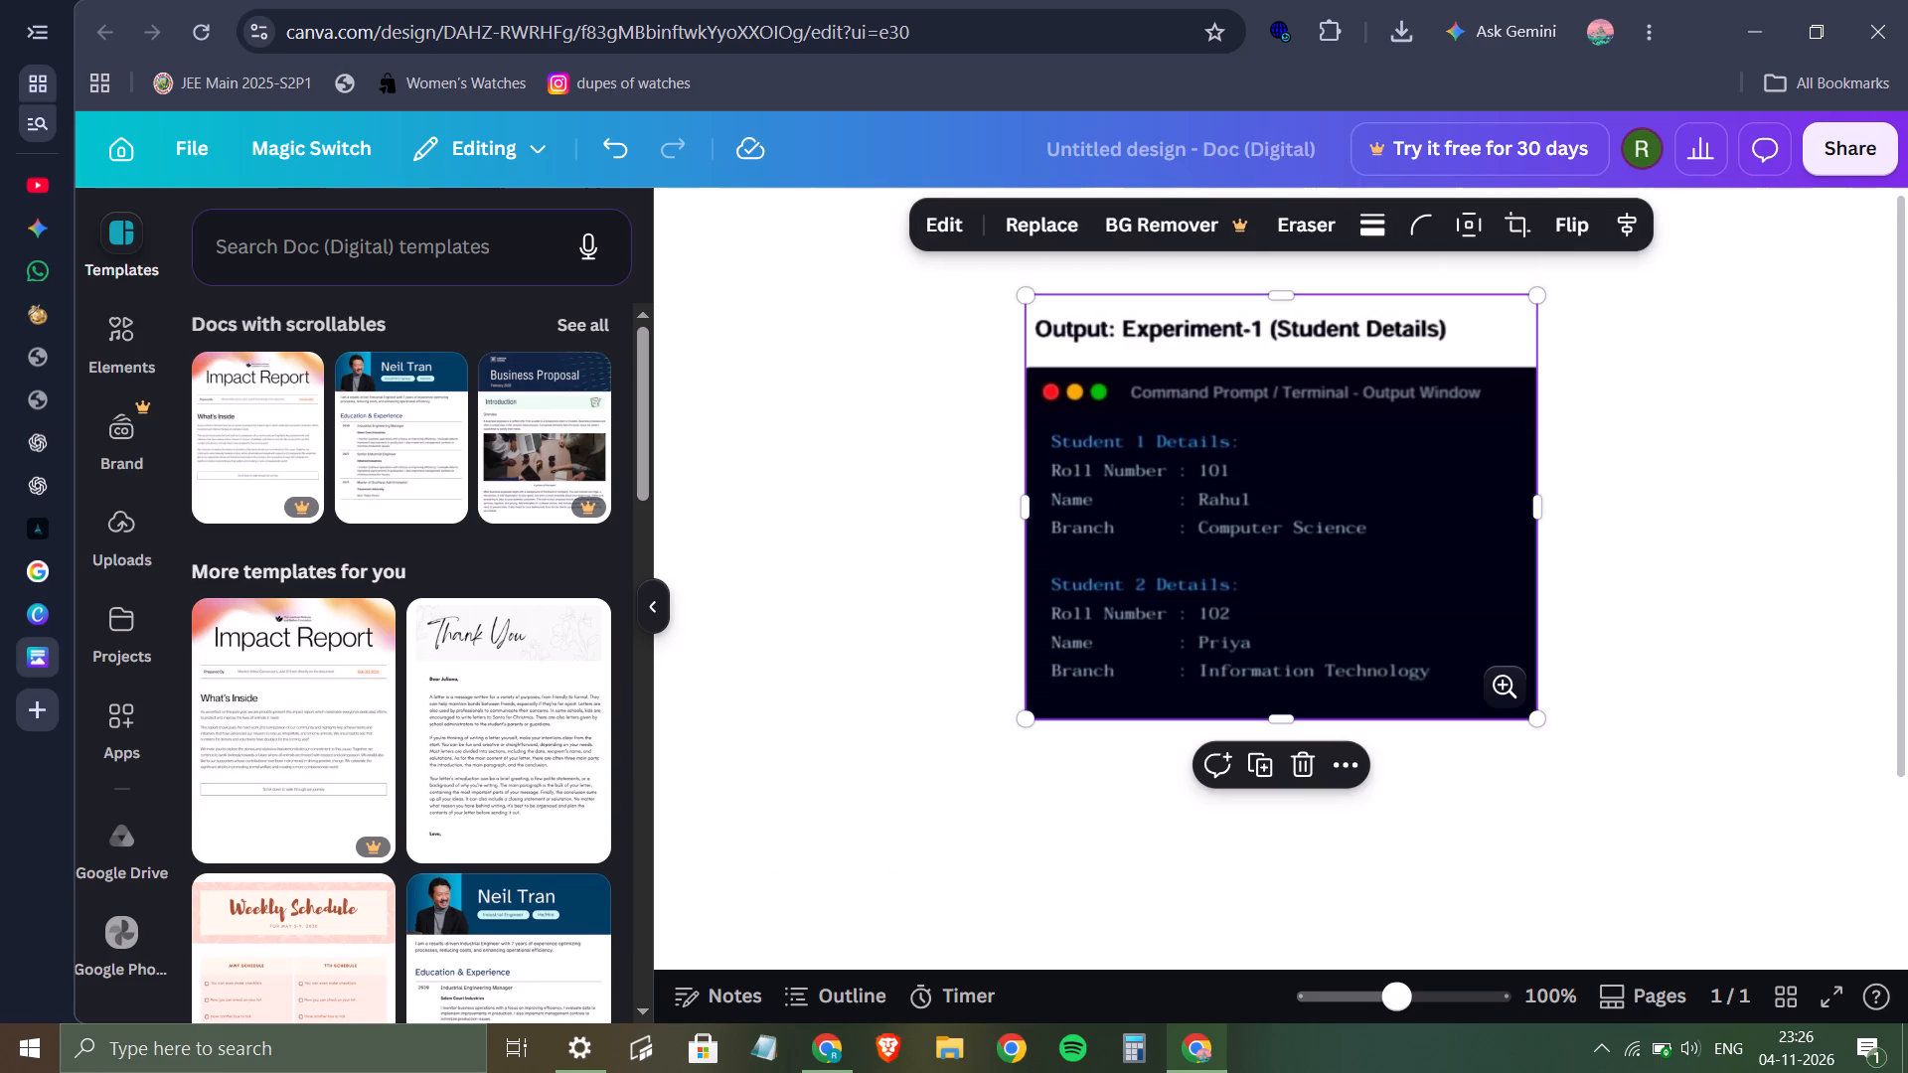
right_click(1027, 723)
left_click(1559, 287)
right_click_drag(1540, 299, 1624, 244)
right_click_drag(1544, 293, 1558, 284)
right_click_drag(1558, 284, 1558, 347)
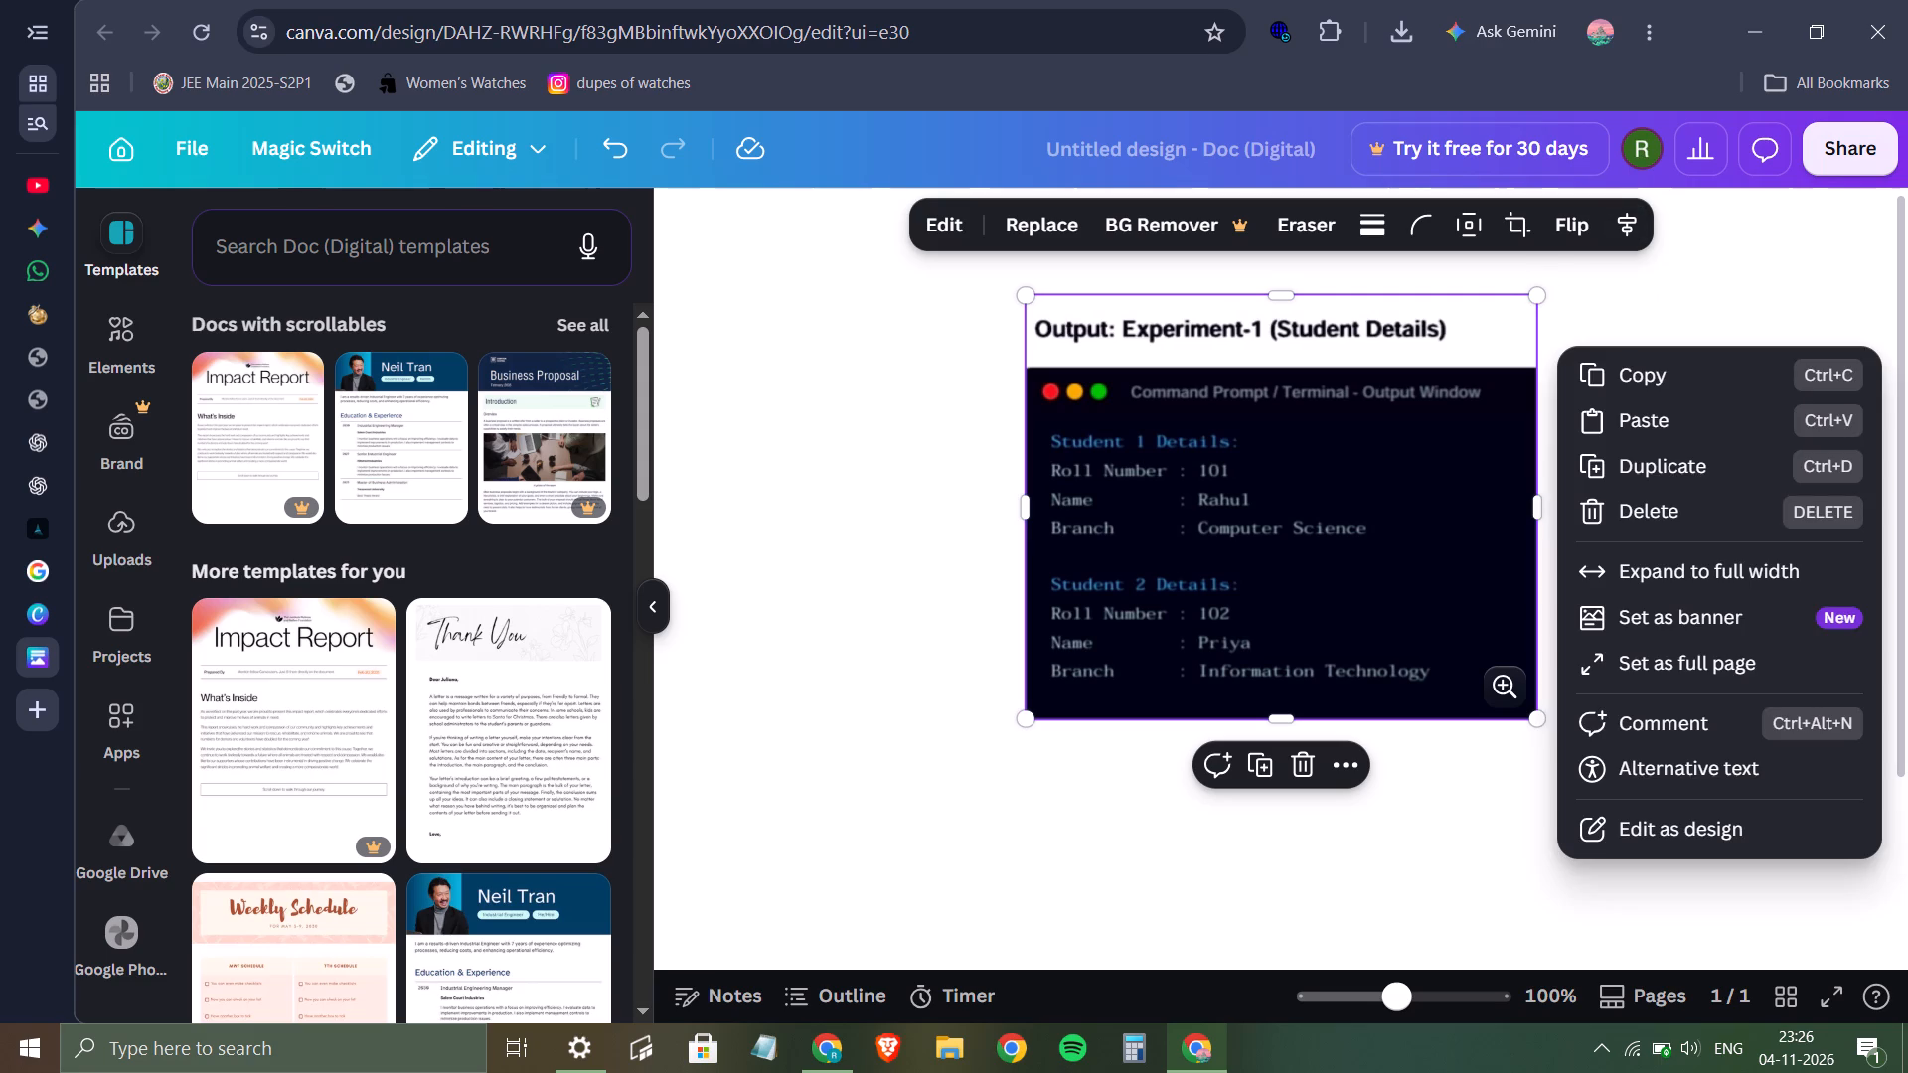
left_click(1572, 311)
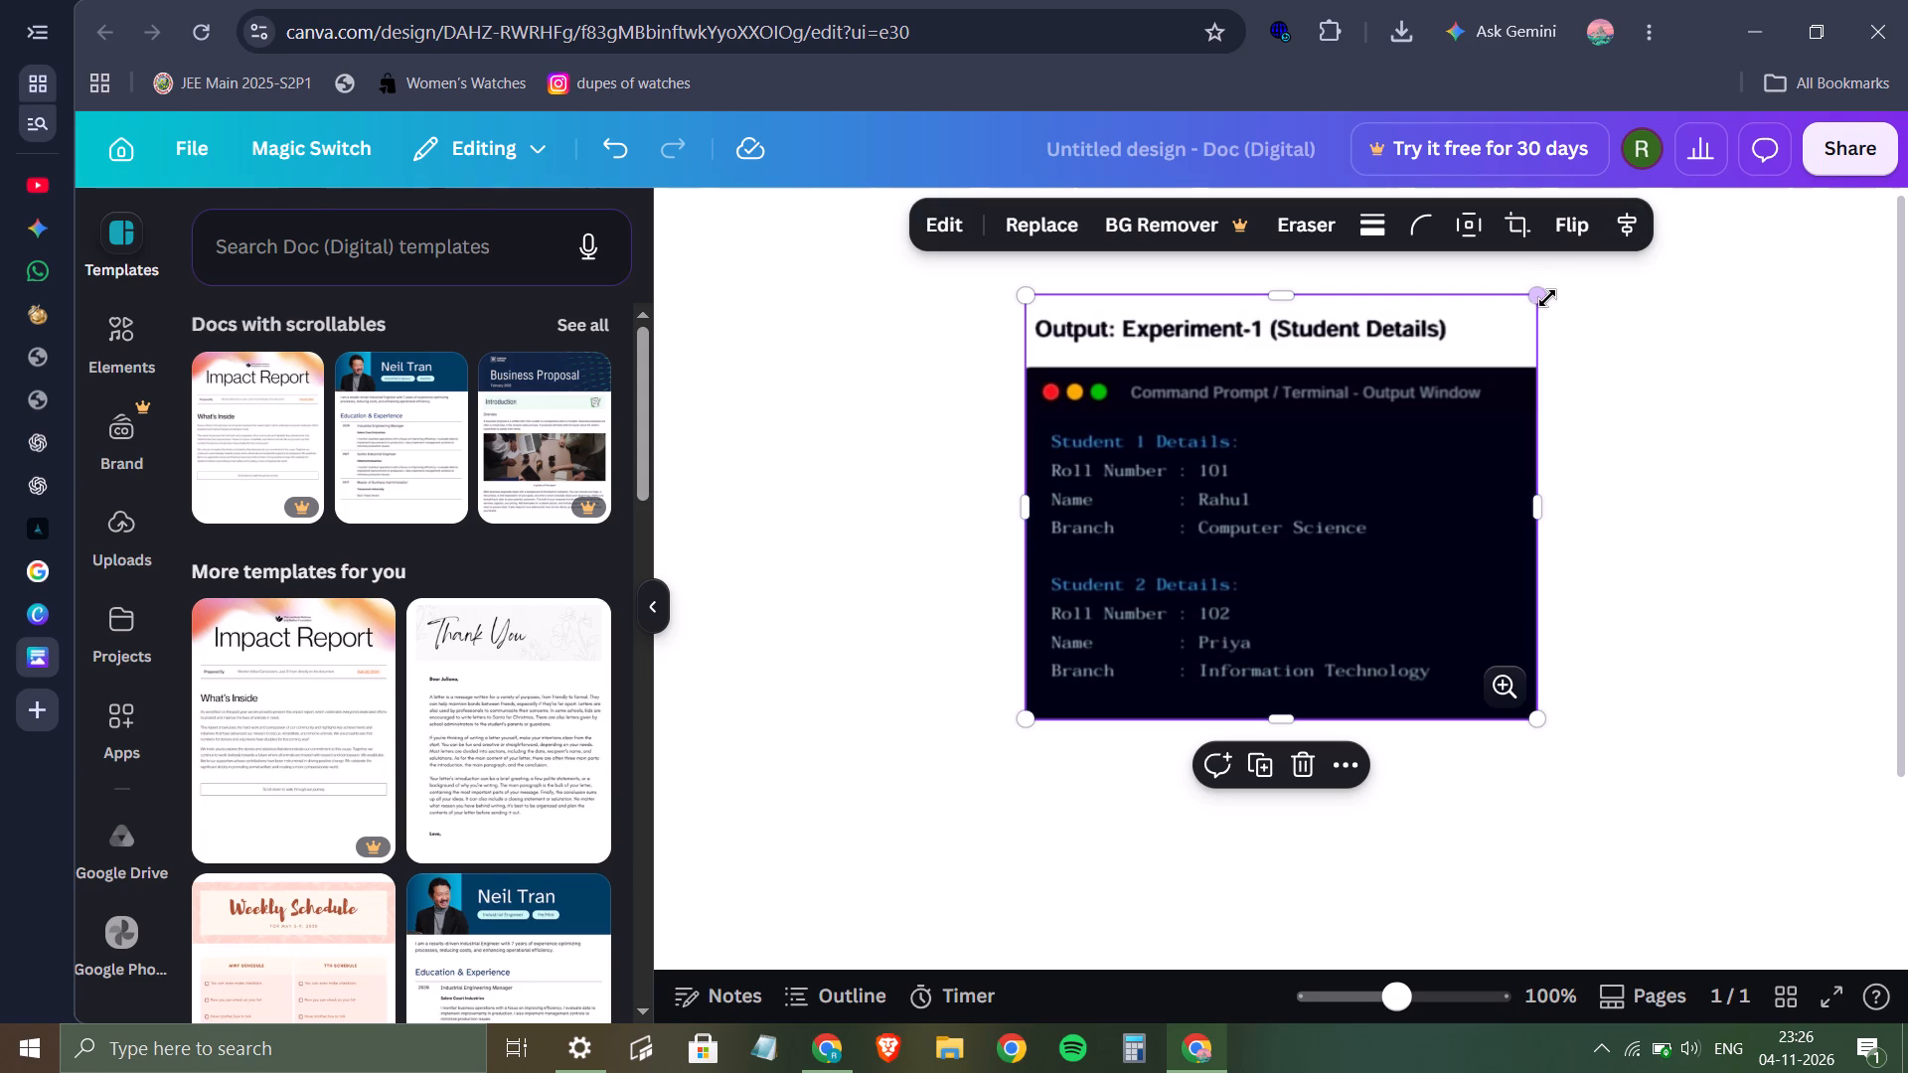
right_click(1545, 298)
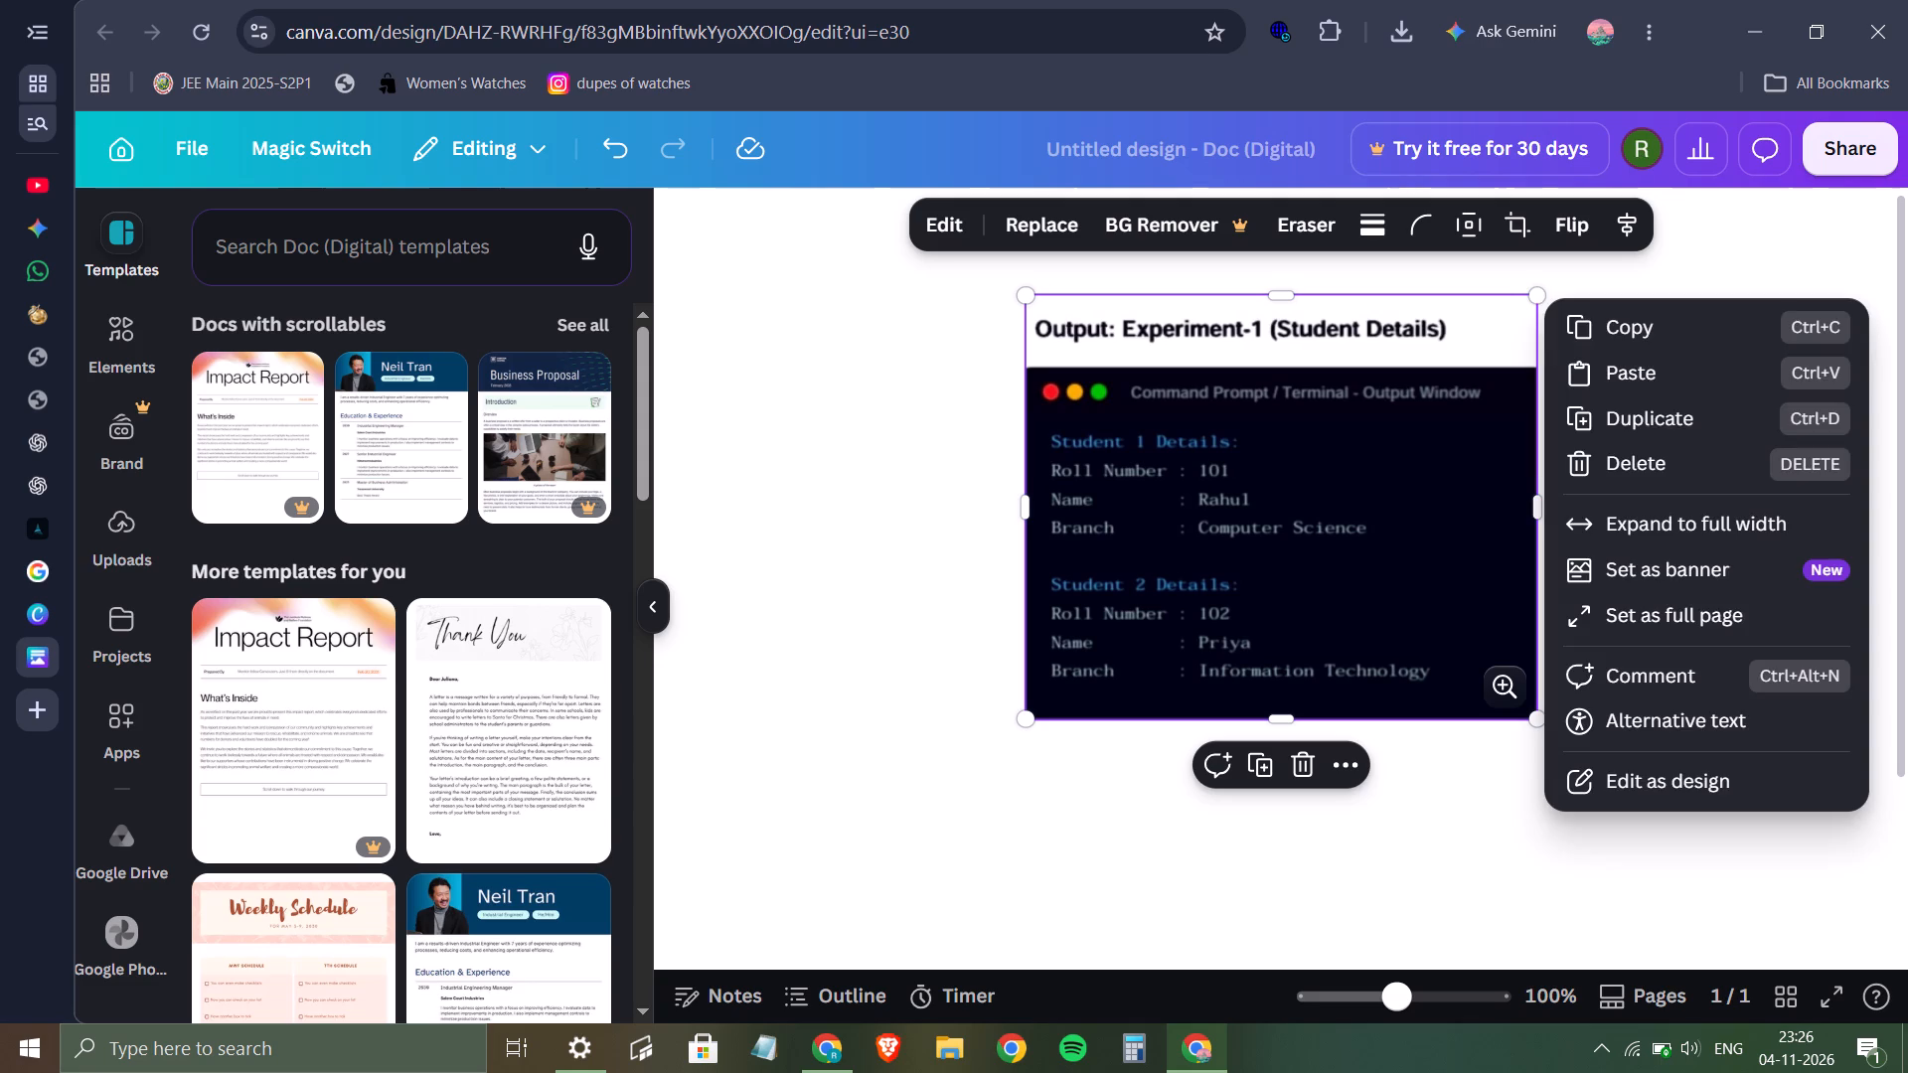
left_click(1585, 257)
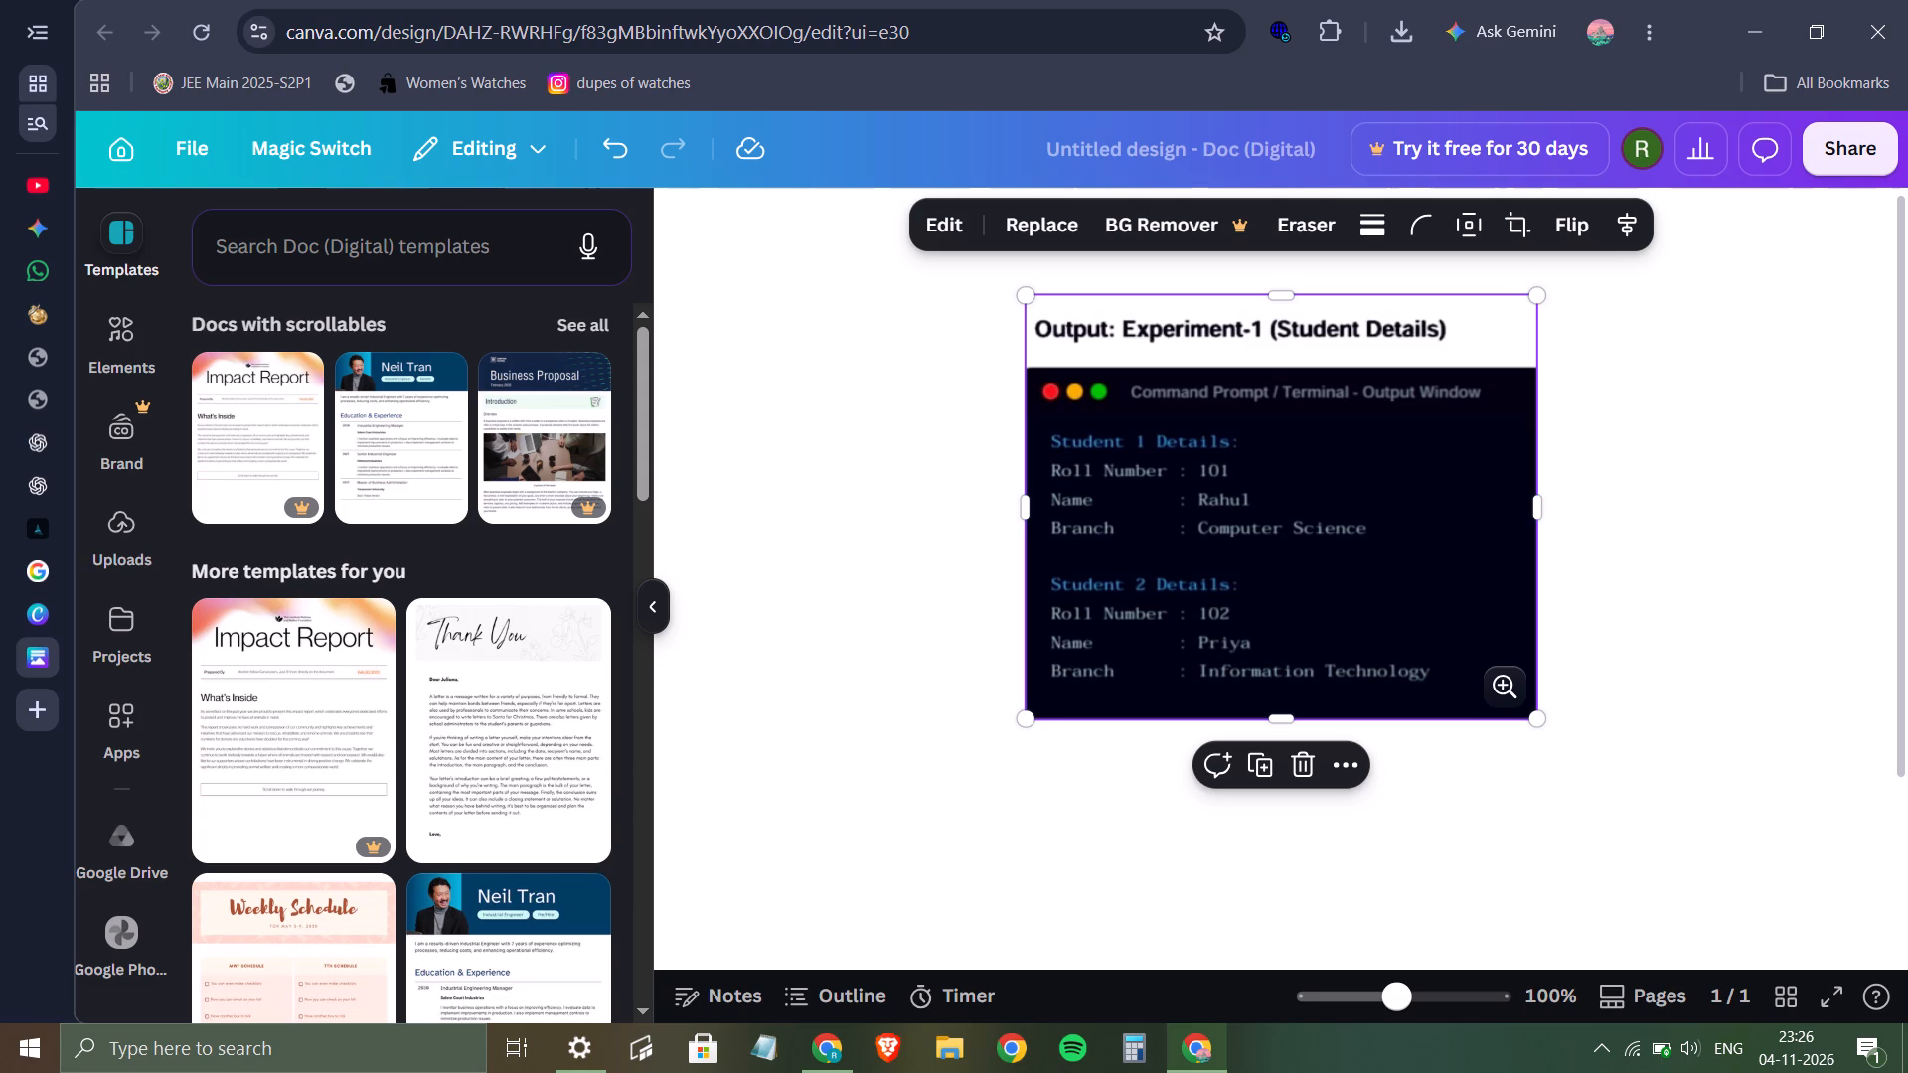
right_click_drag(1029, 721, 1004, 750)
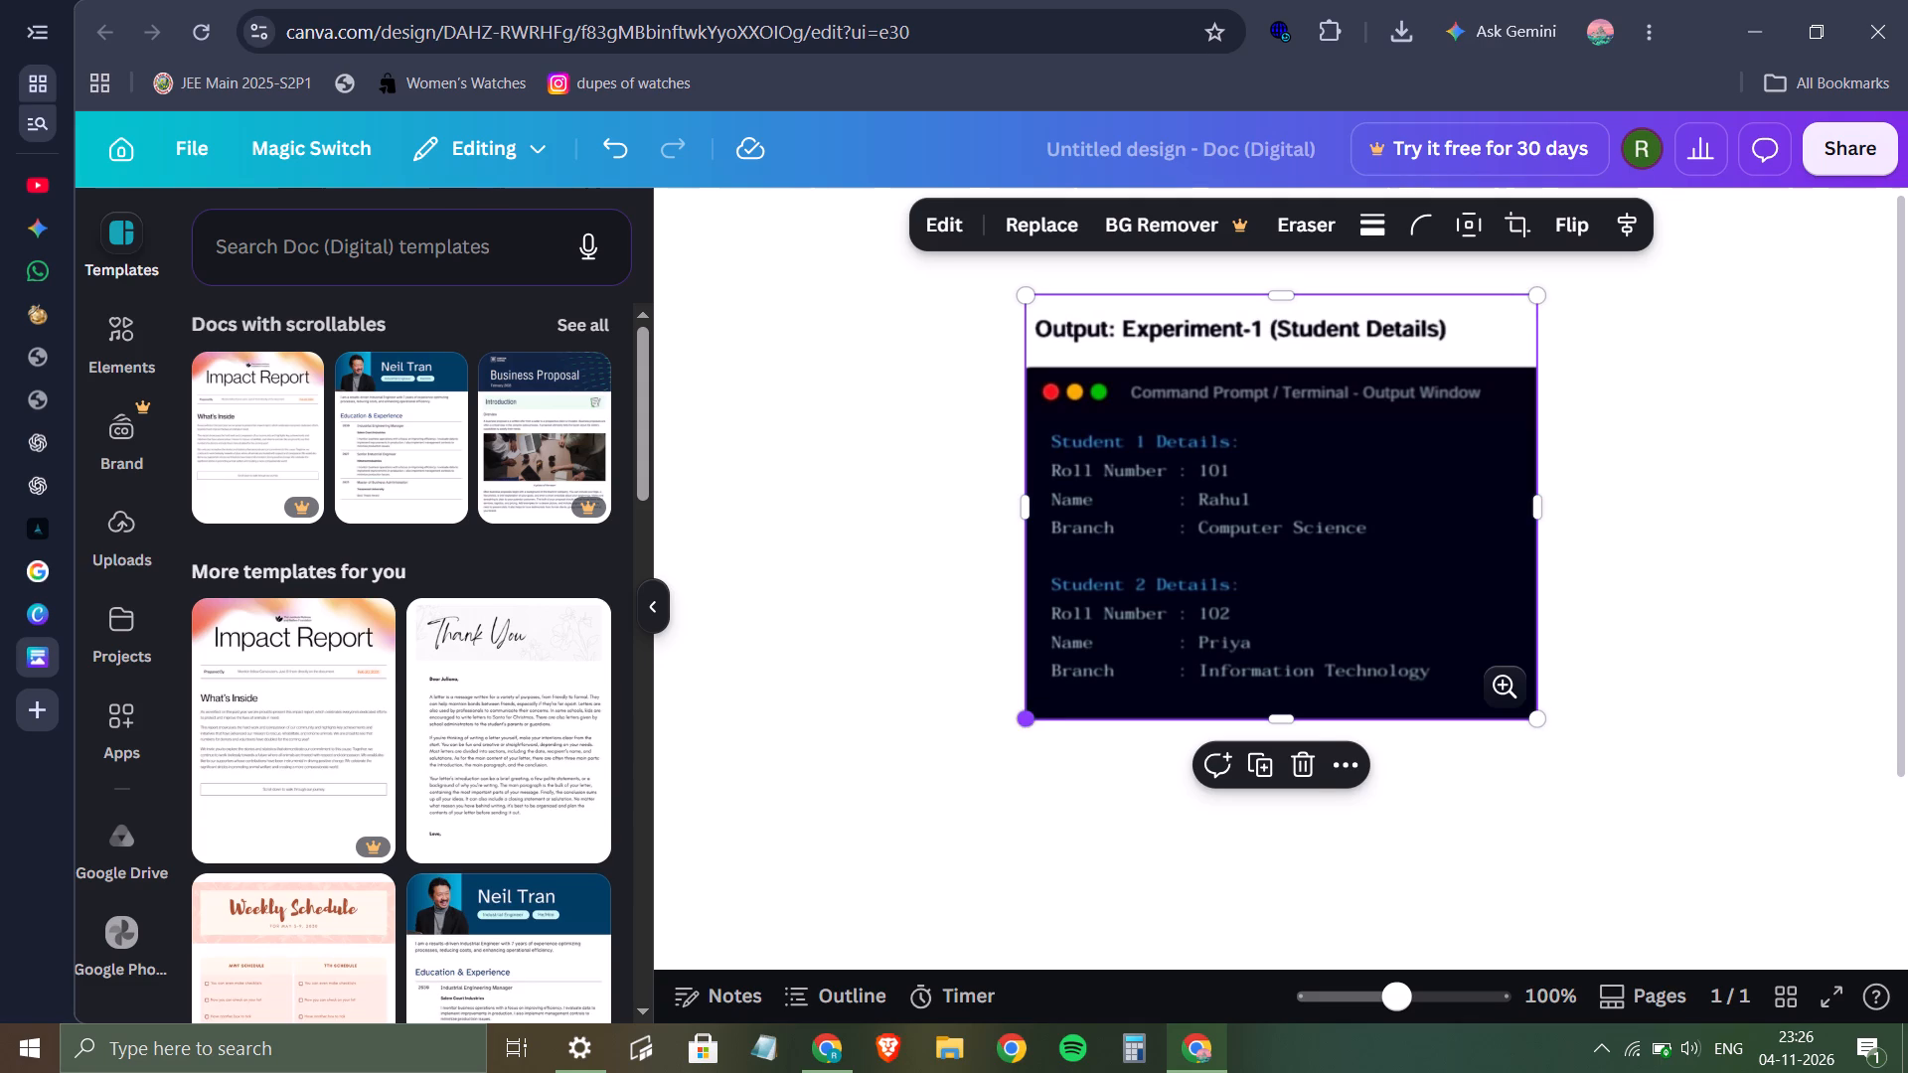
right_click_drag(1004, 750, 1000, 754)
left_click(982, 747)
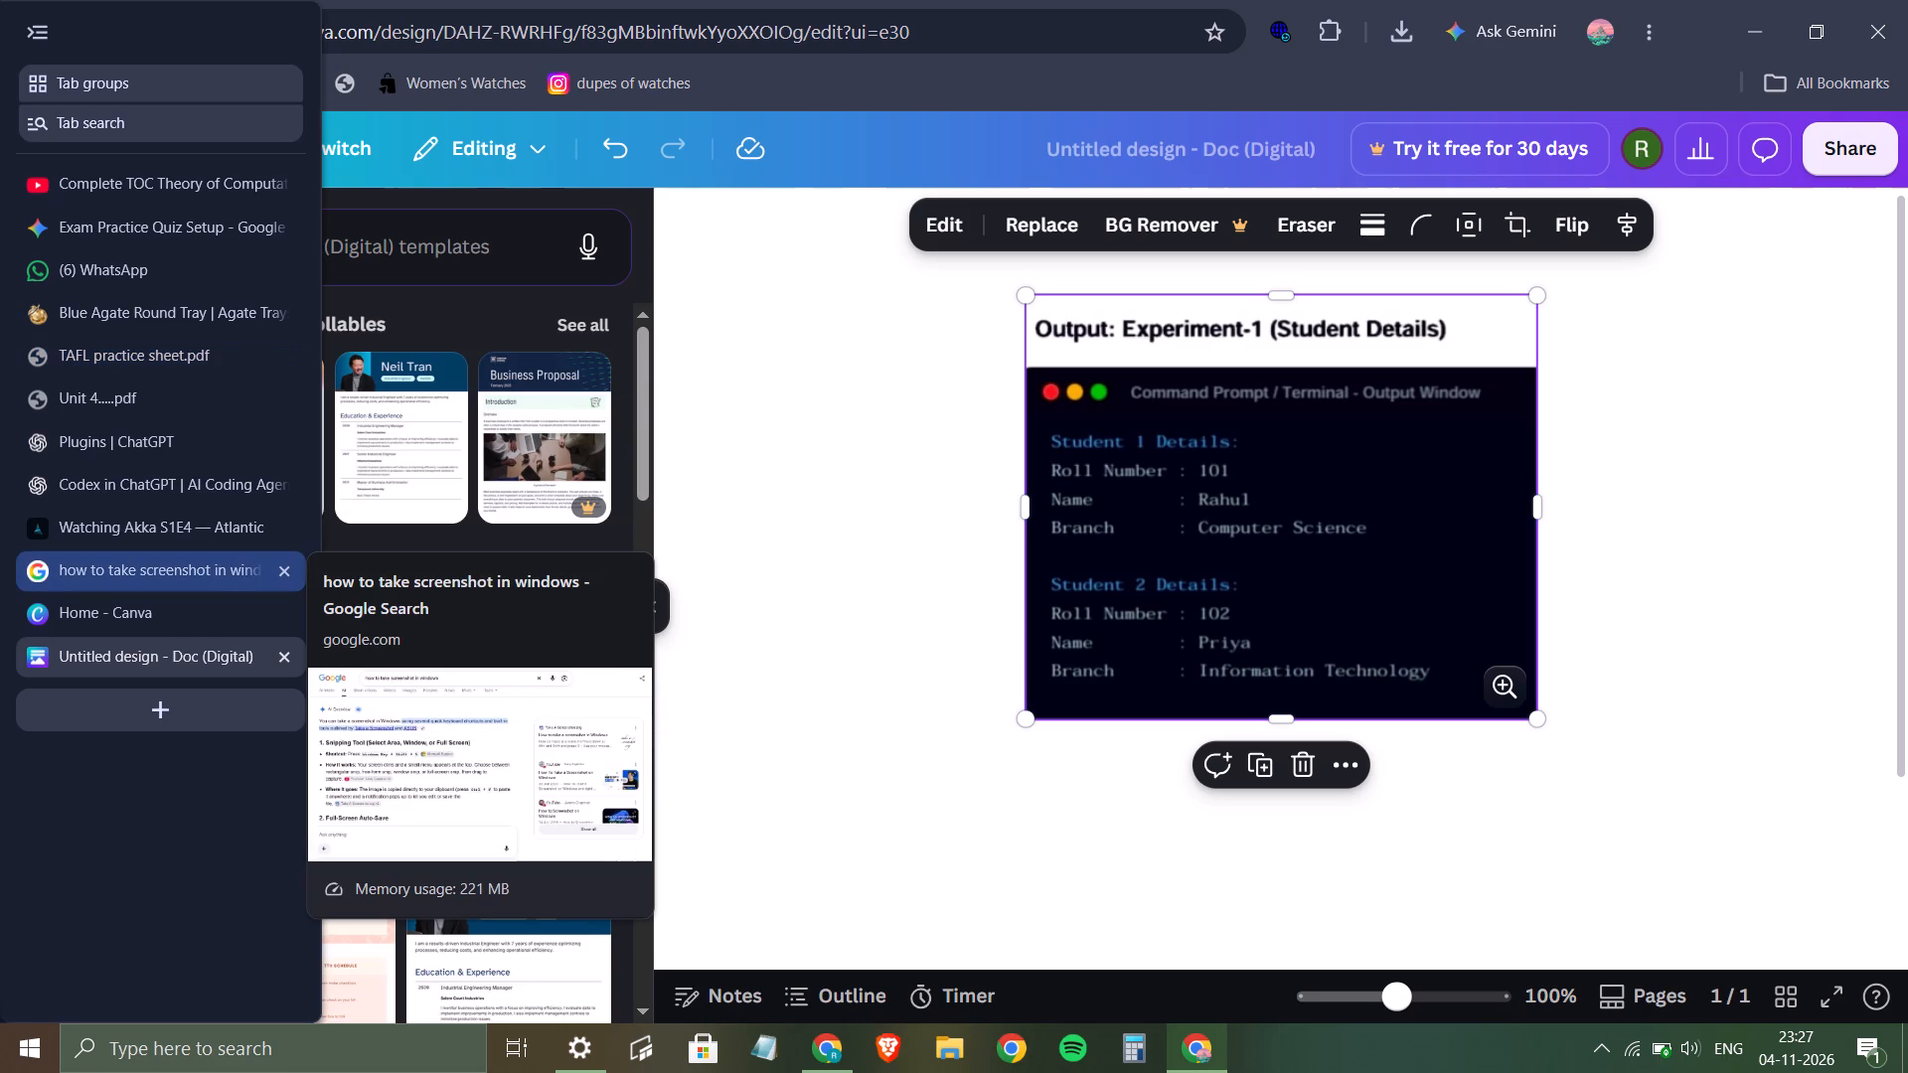
View the open Unit 4 PDF and the Google results for how to take a screenshot in Windows.
left_click(195, 385)
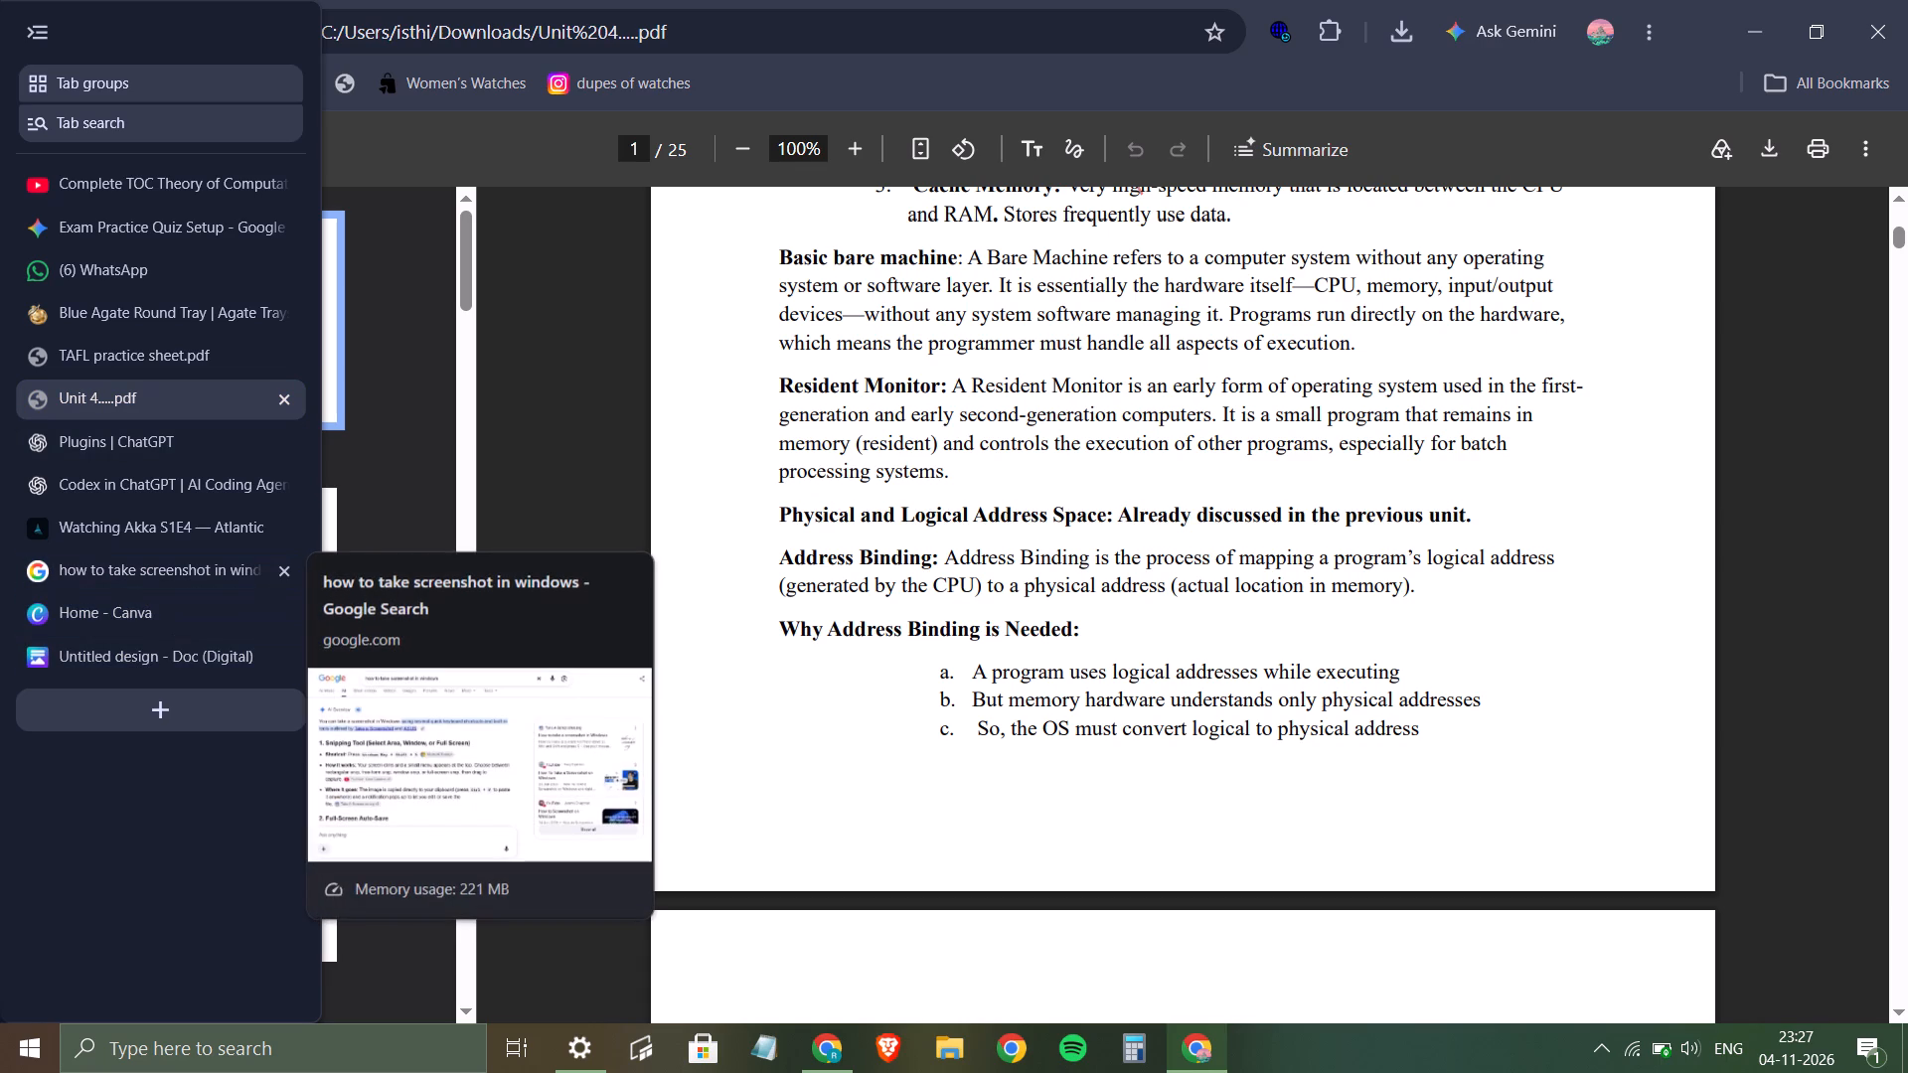
left_click(150, 592)
left_click(159, 577)
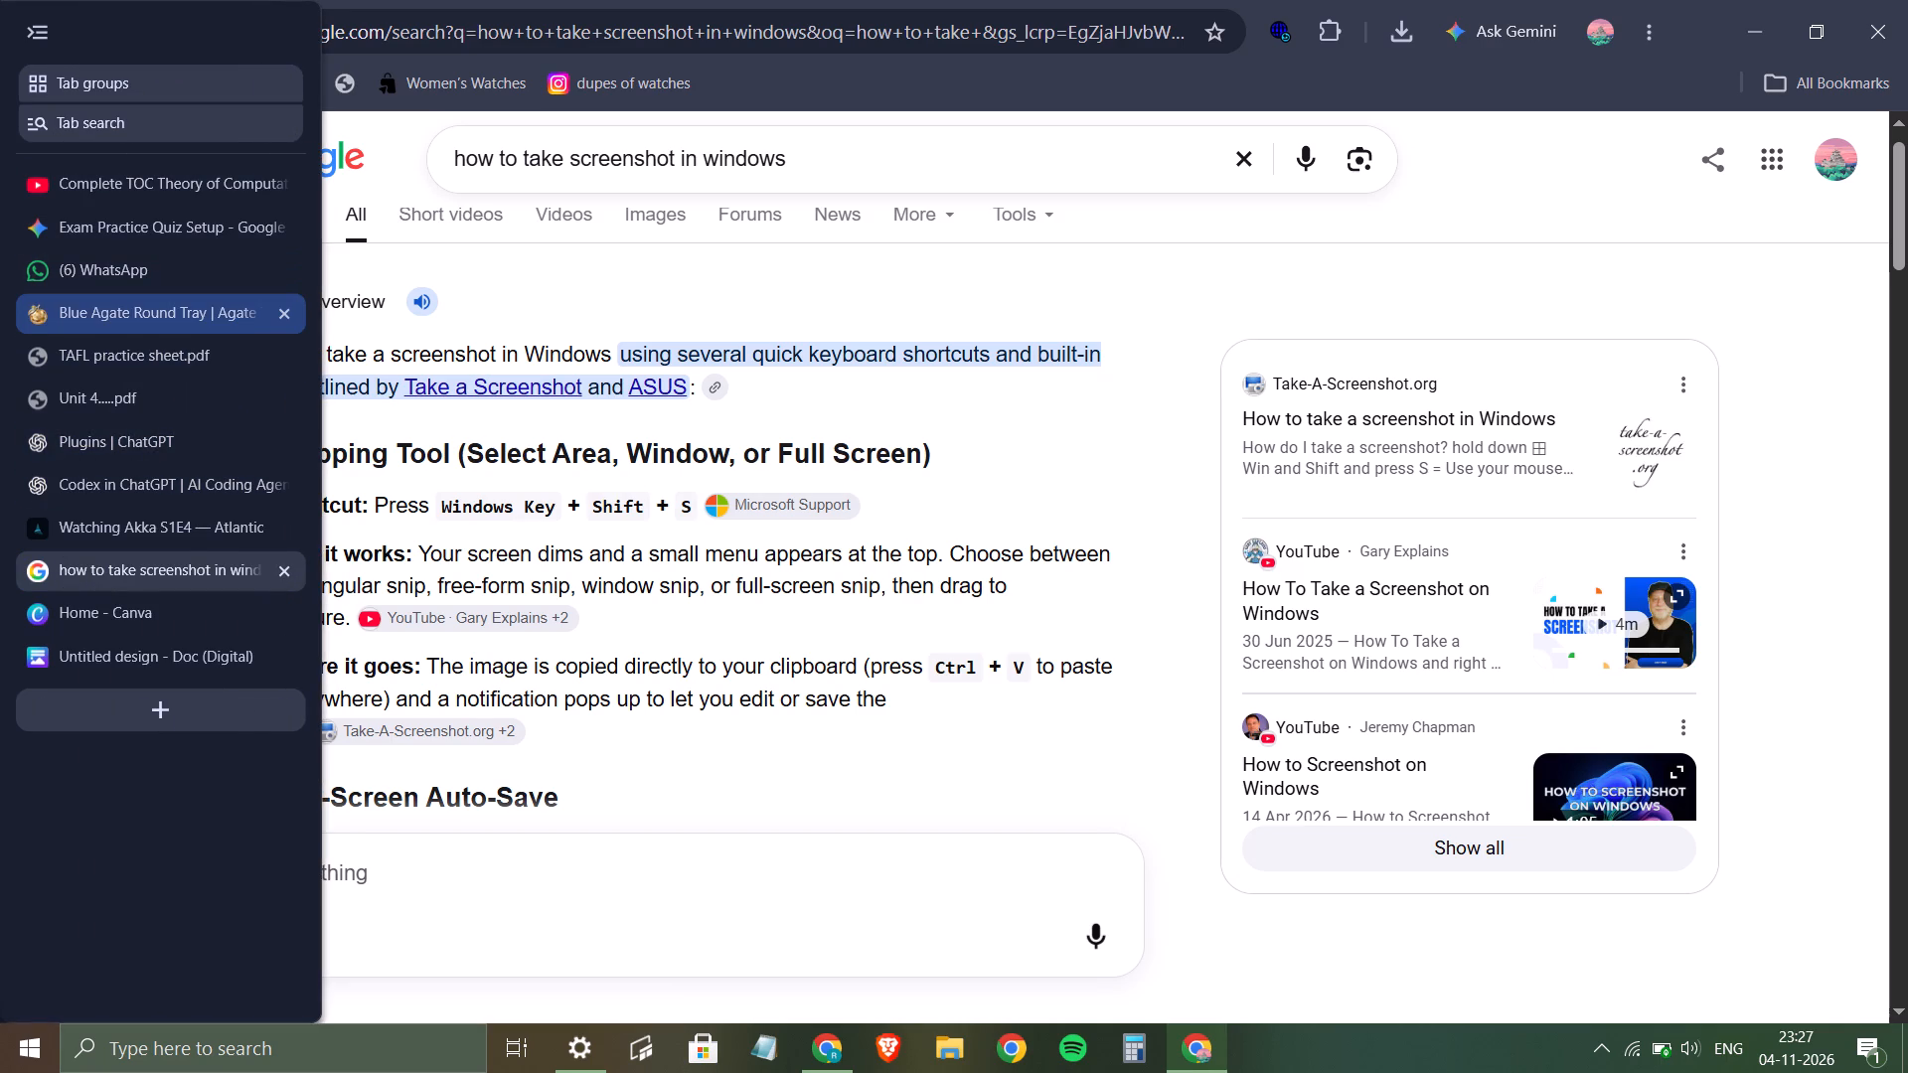
Close the Blue Agate Round Tray browser tab.
left_click(287, 313)
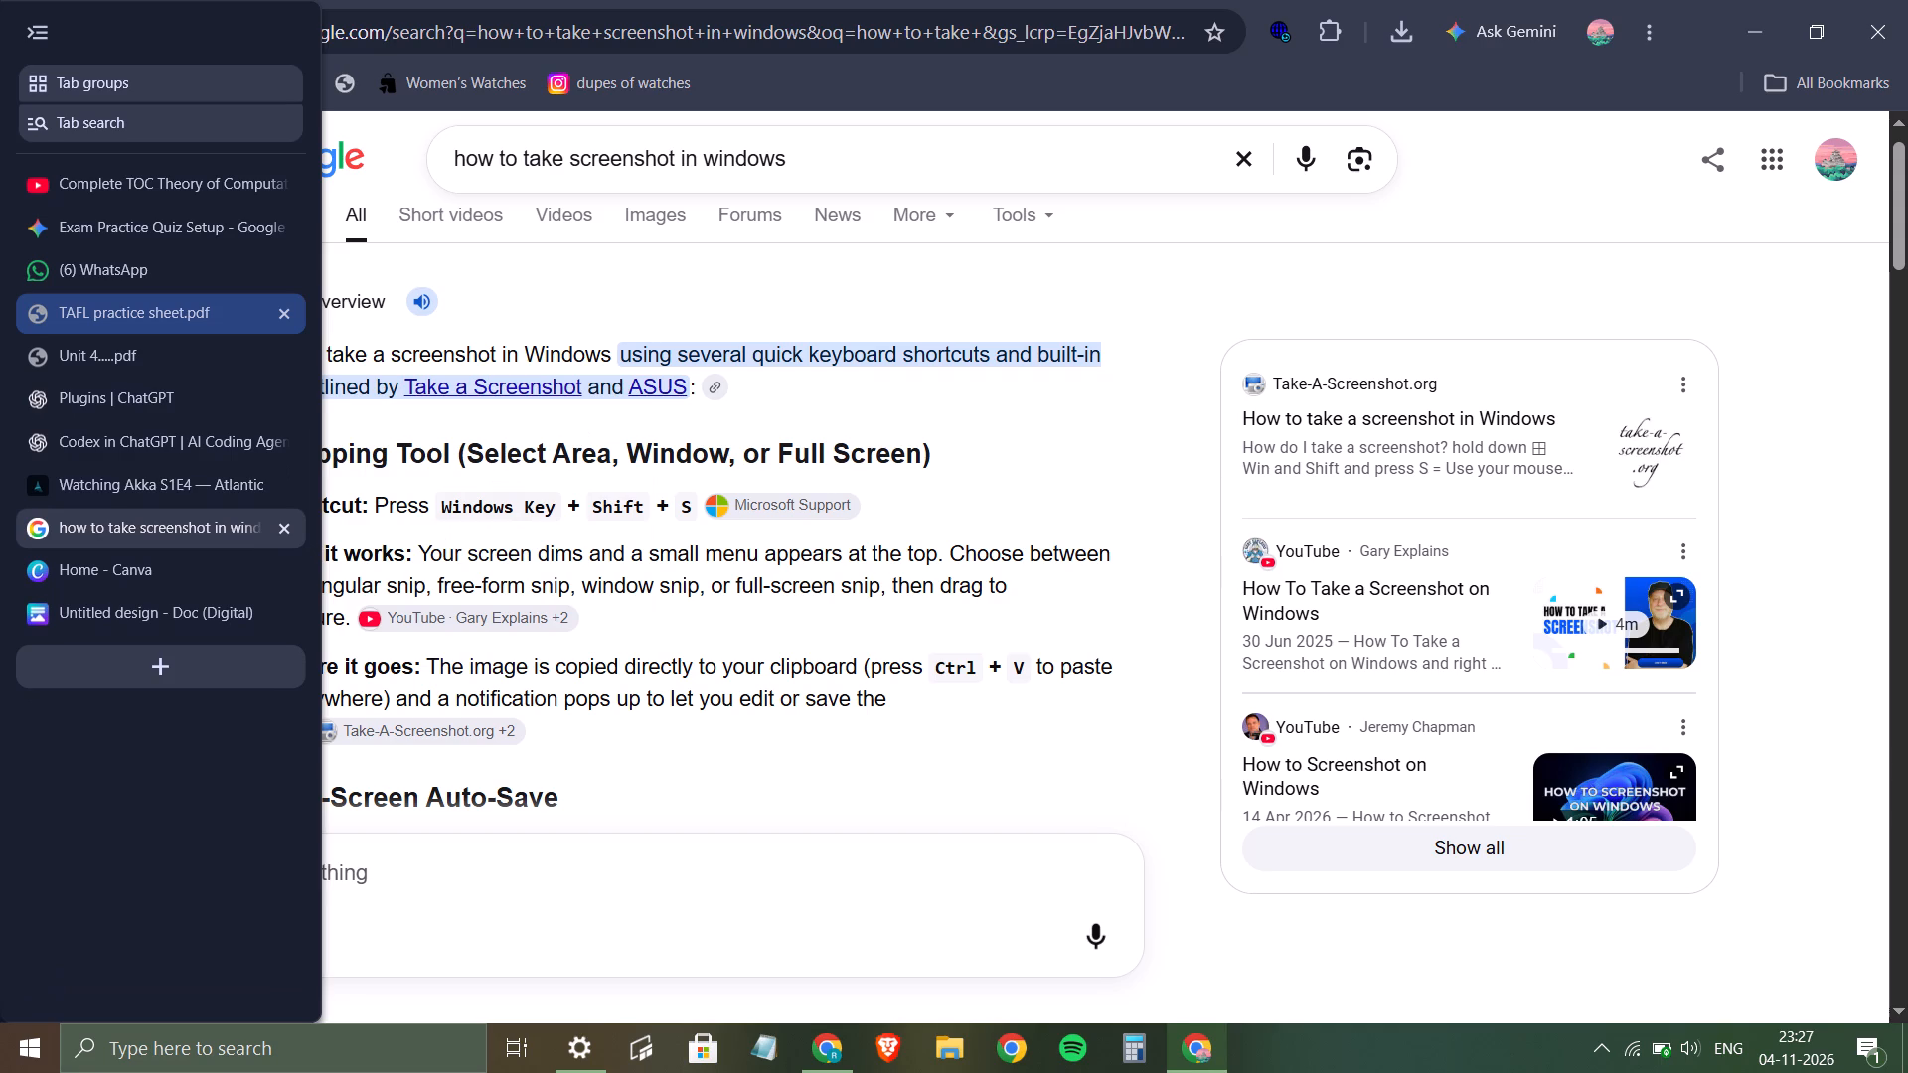
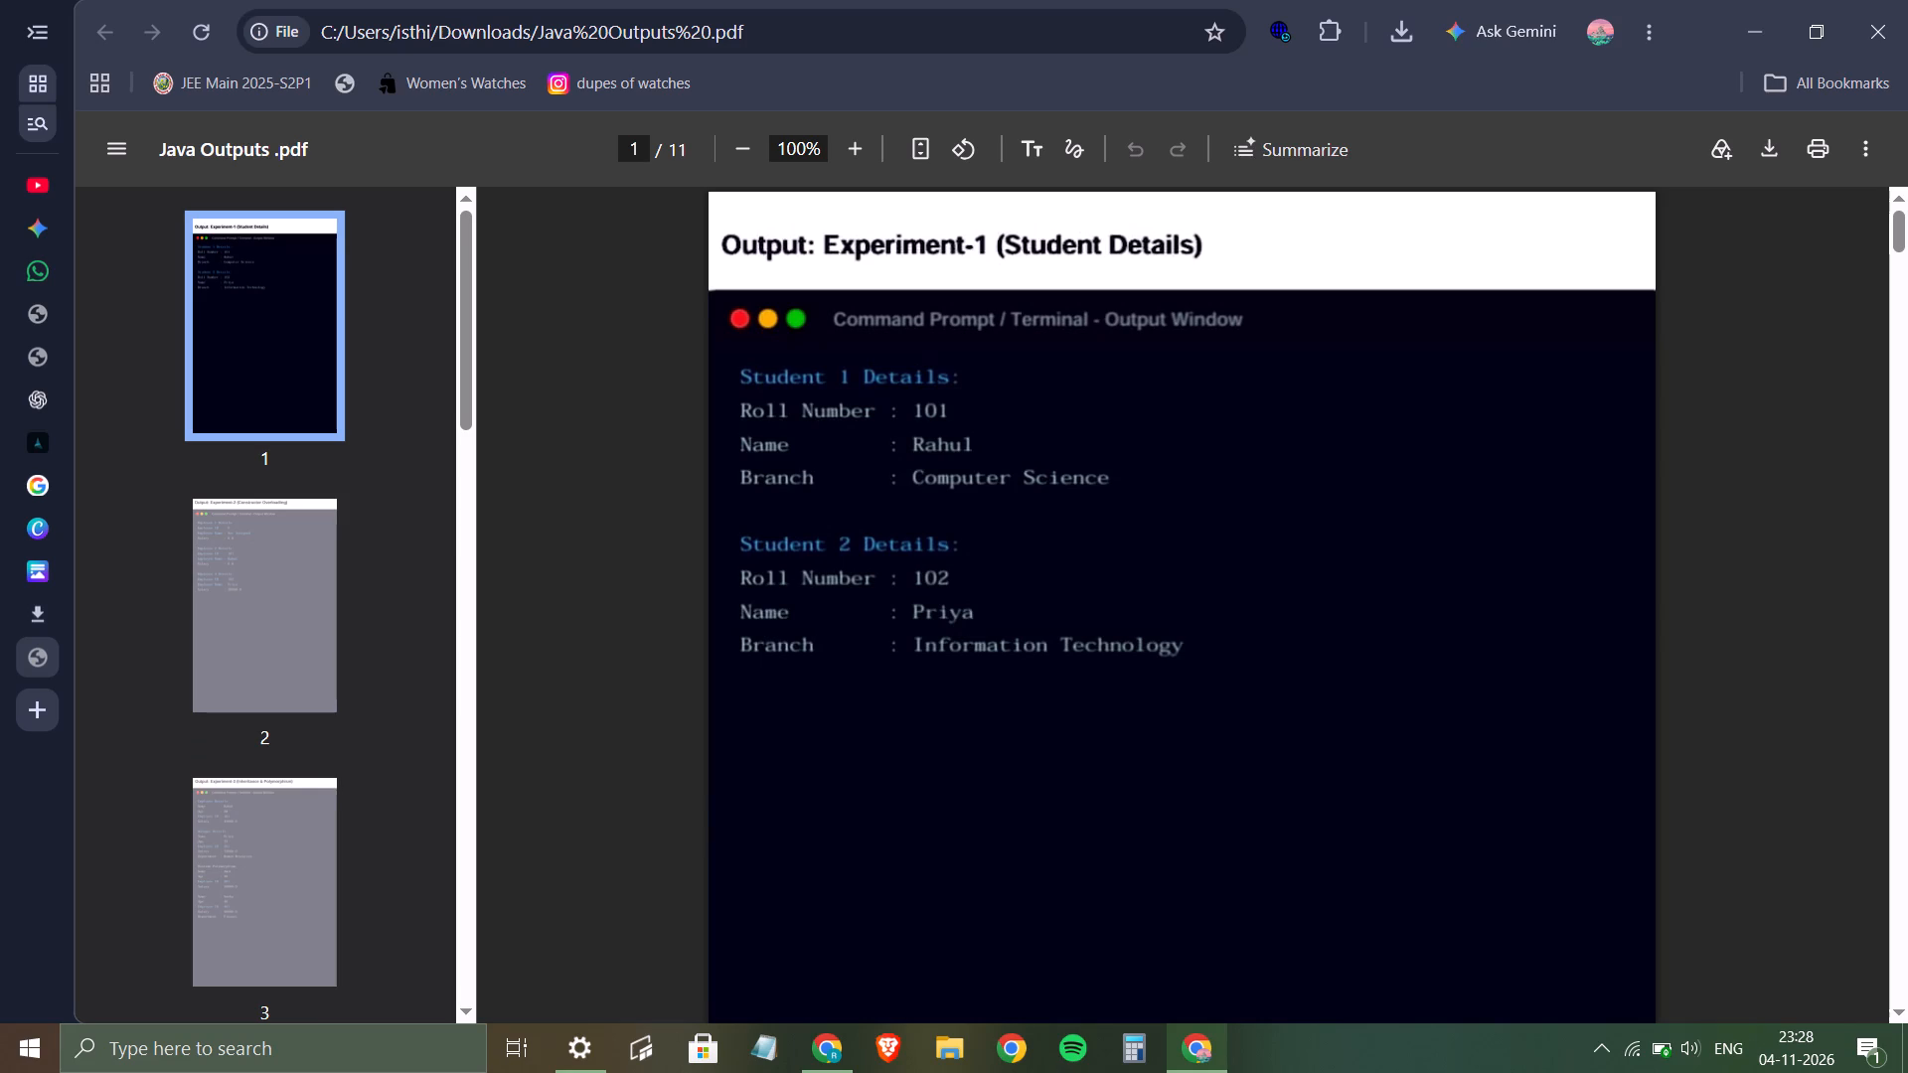
Snip the Experiment-2 (Constructor Overloading) output on page 2 of the PDF, from its heading through the Employee 3 salary line.
key("Down")
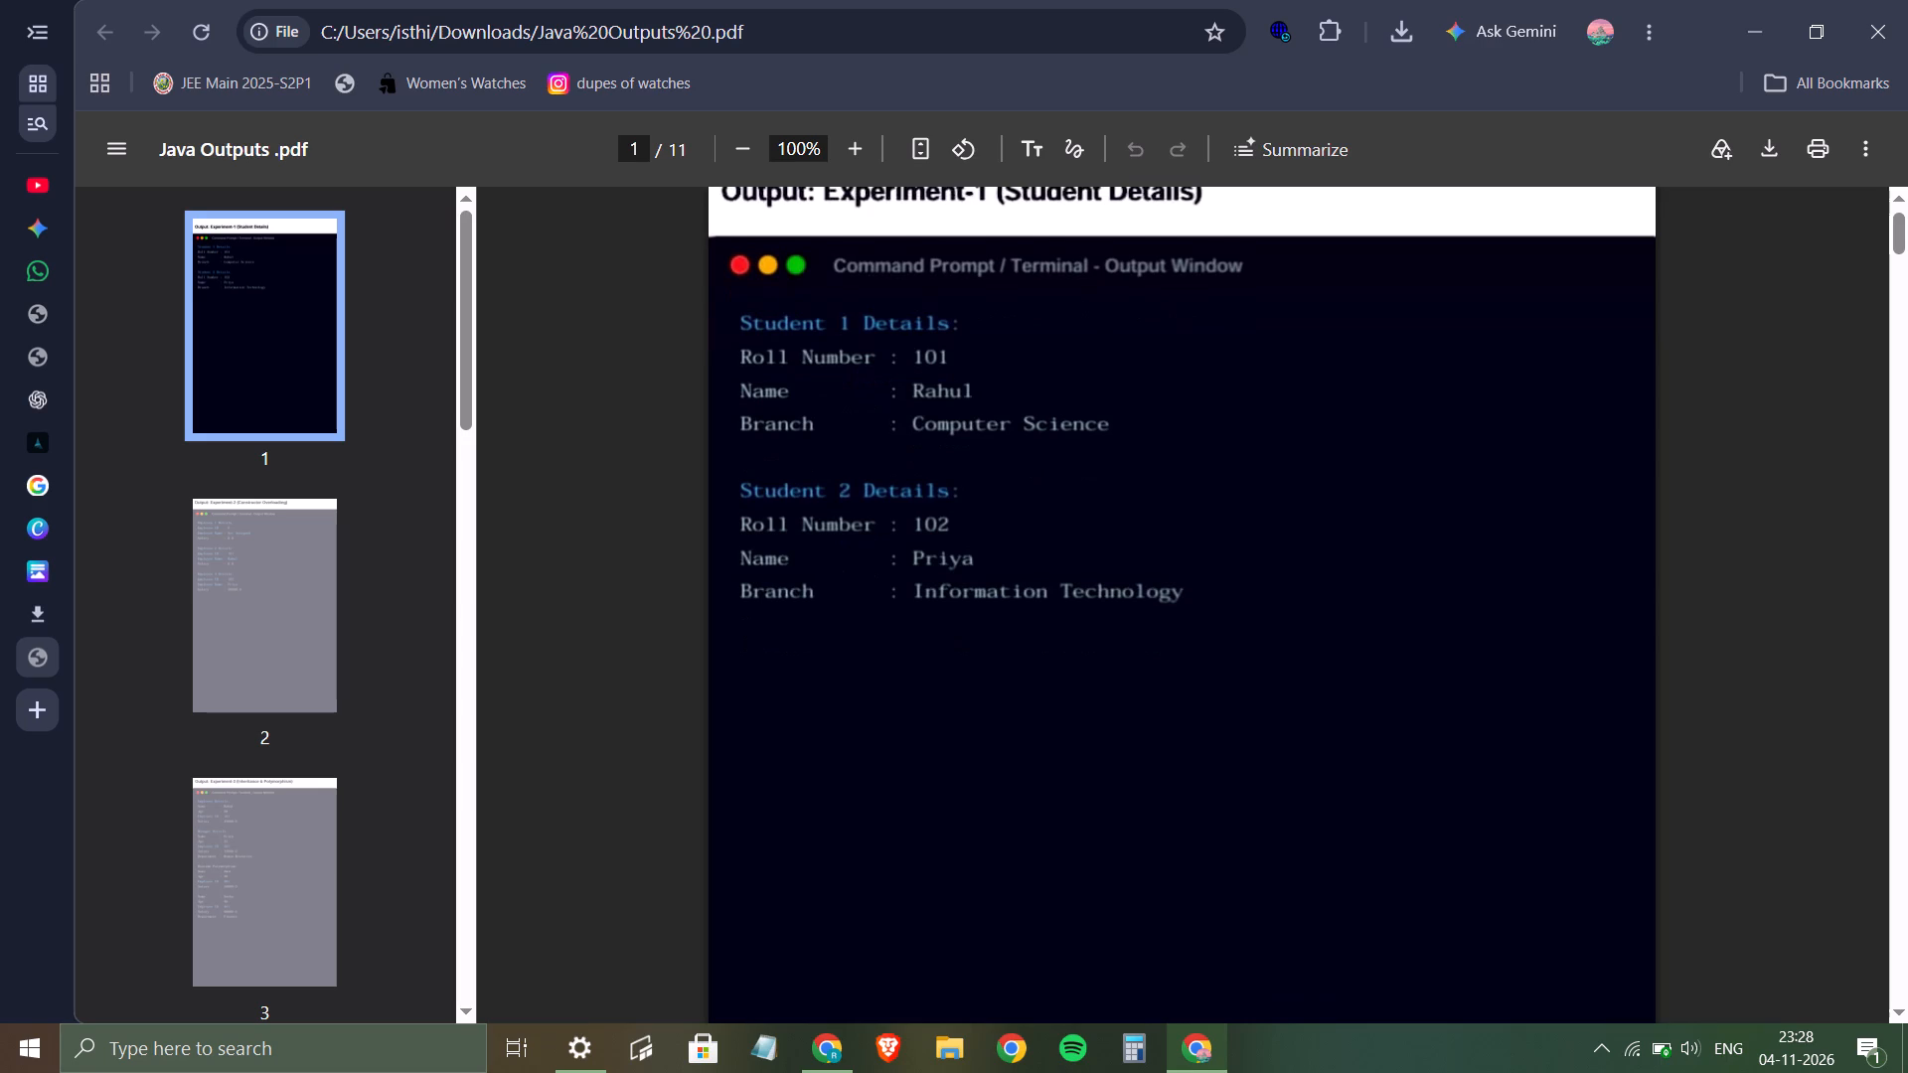
key("Down")
key("Down")
key("Down")
key("Down")
key("Down")
key("Down")
key("Down")
key("Down")
key("Down")
key("Down")
key("Down")
key("Down")
key("Down")
key("Down")
key("Down")
key("Down")
key("Down")
key("Down")
key("Down")
key("Down")
key("Down")
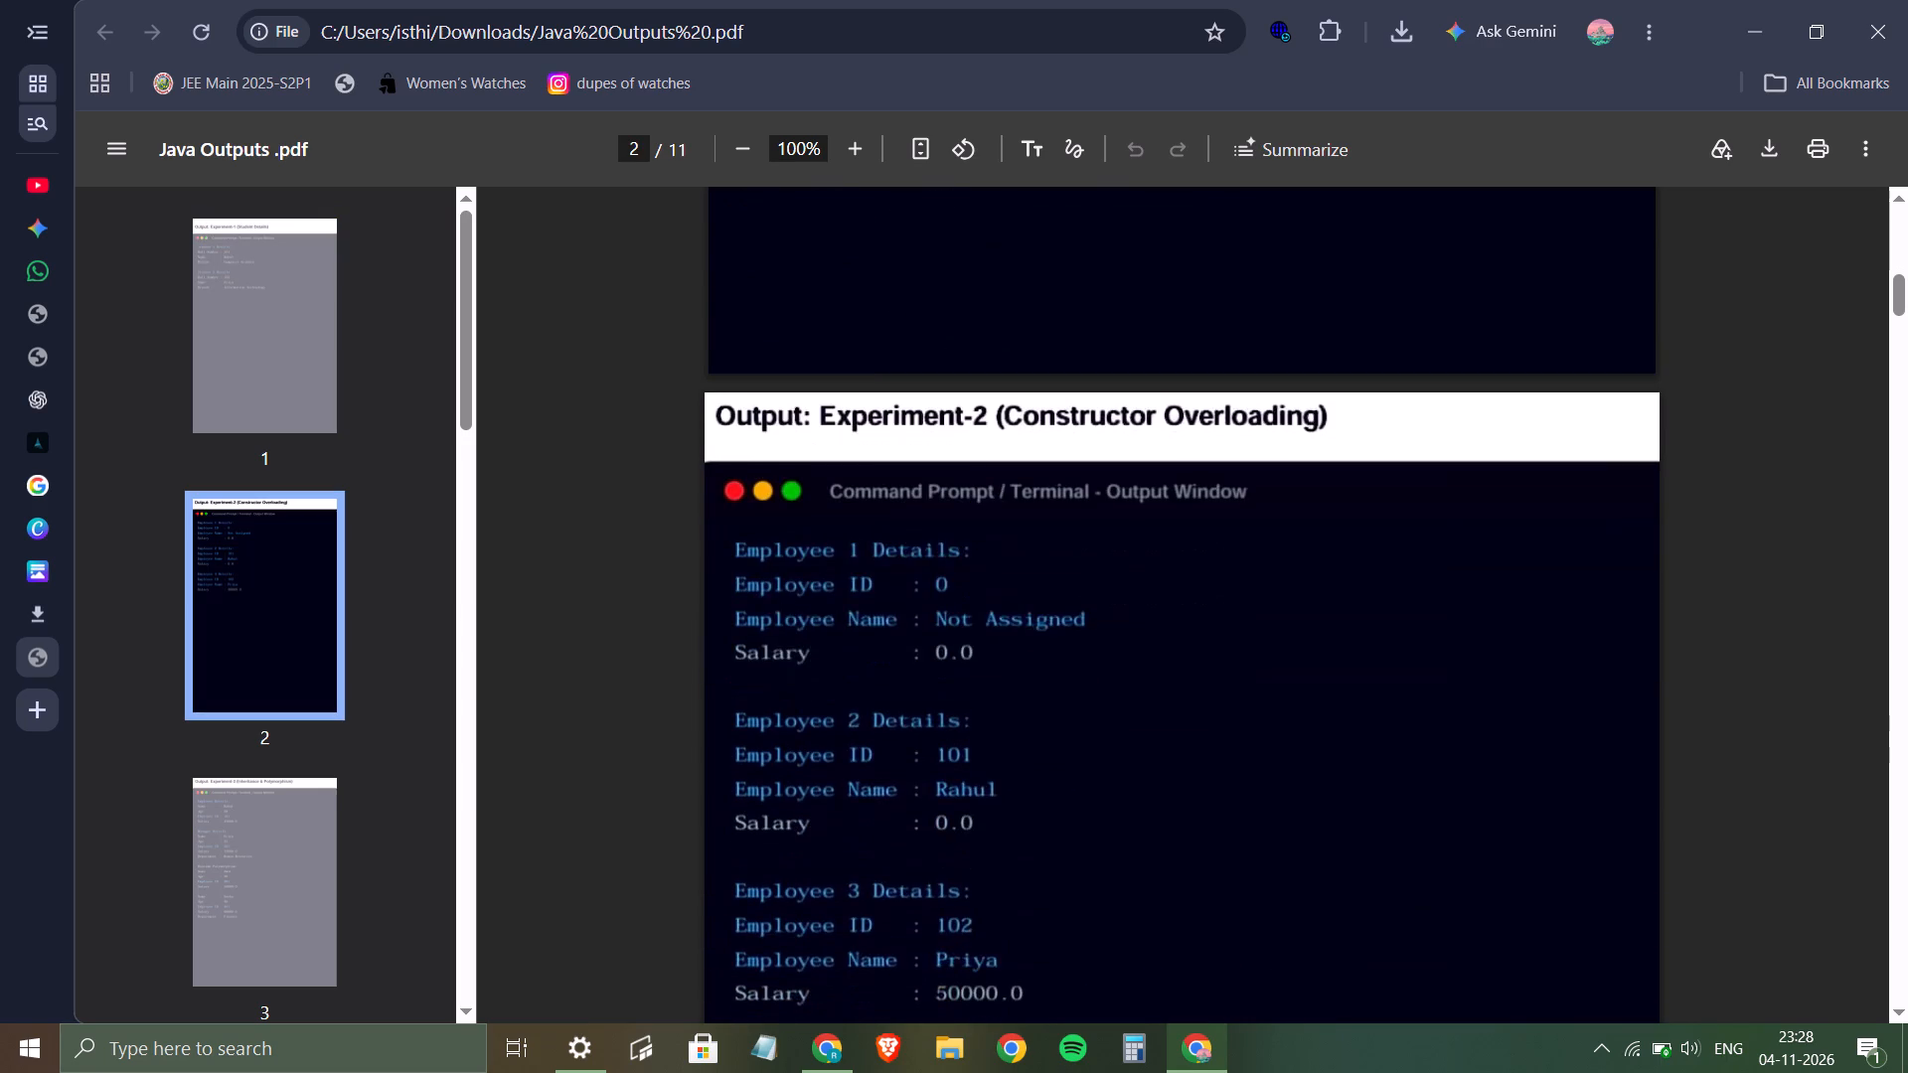
key("Down")
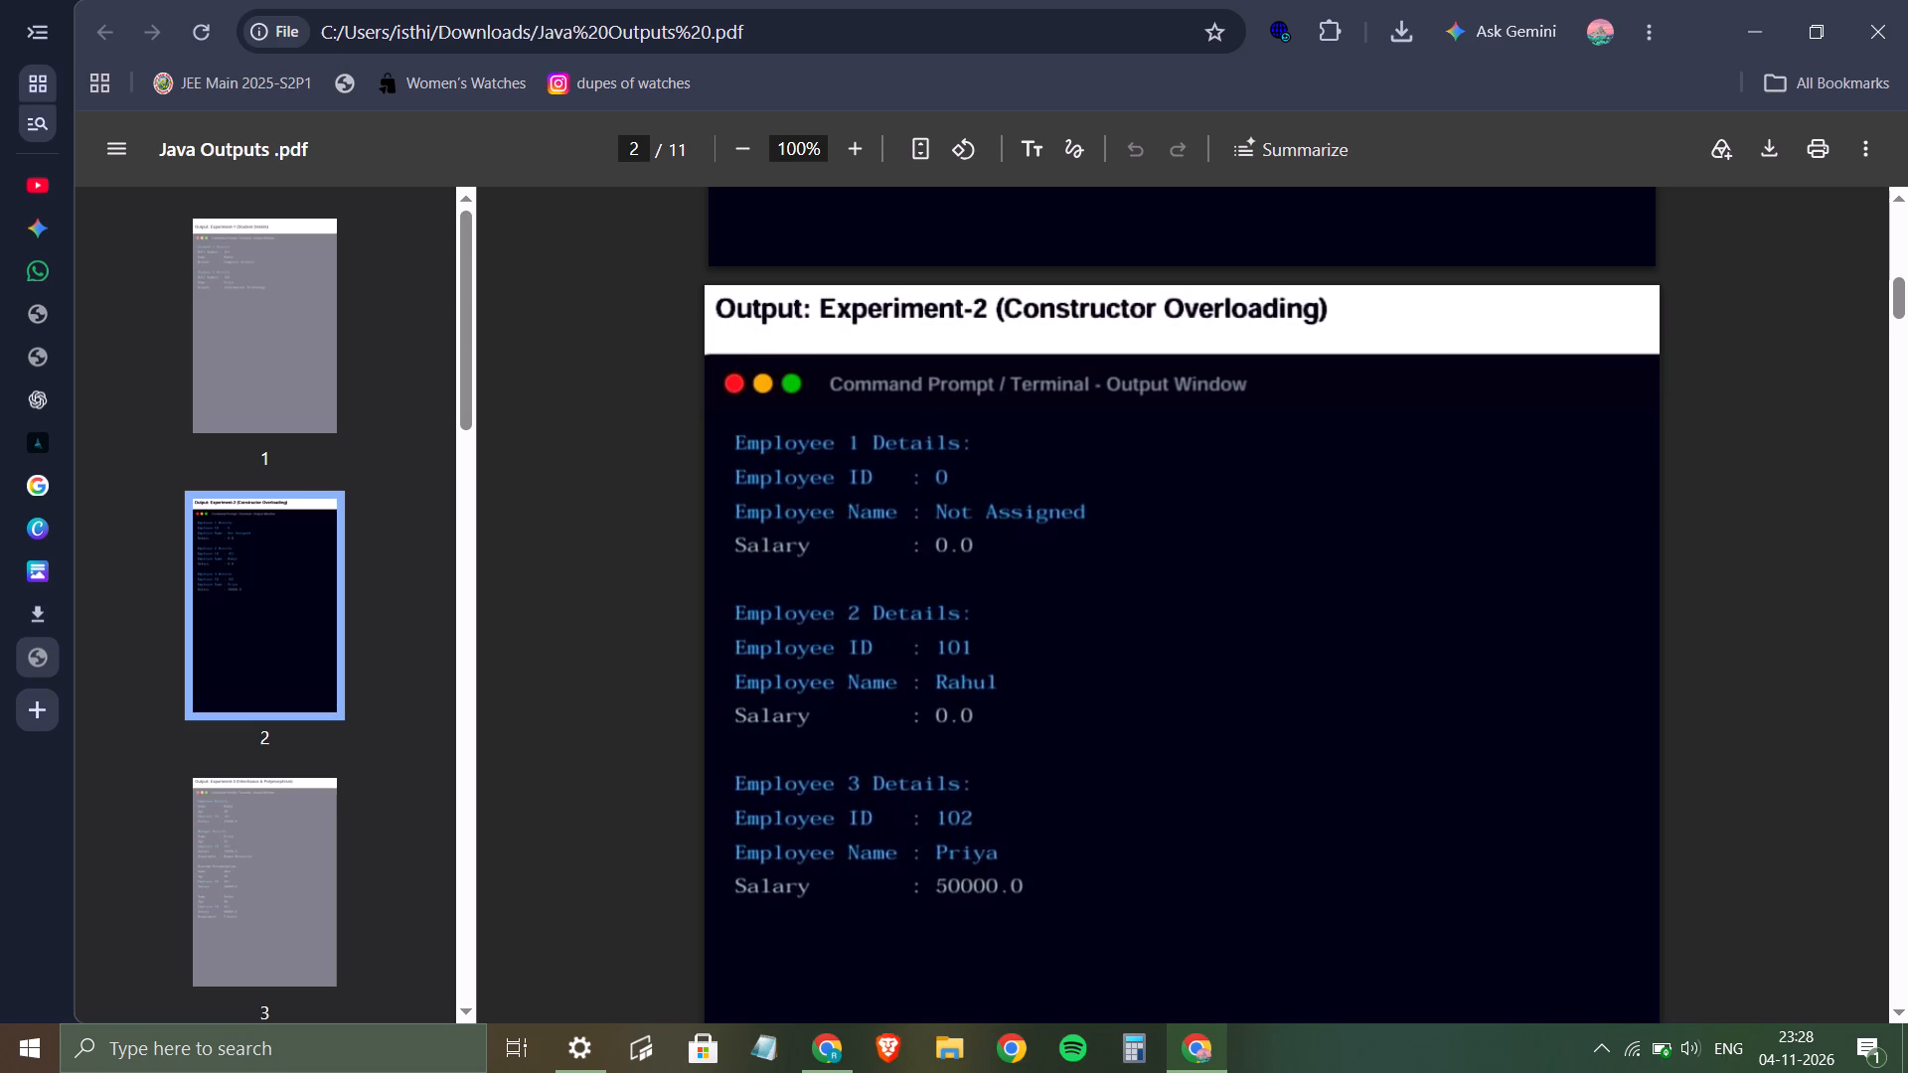
key("shift+super+s")
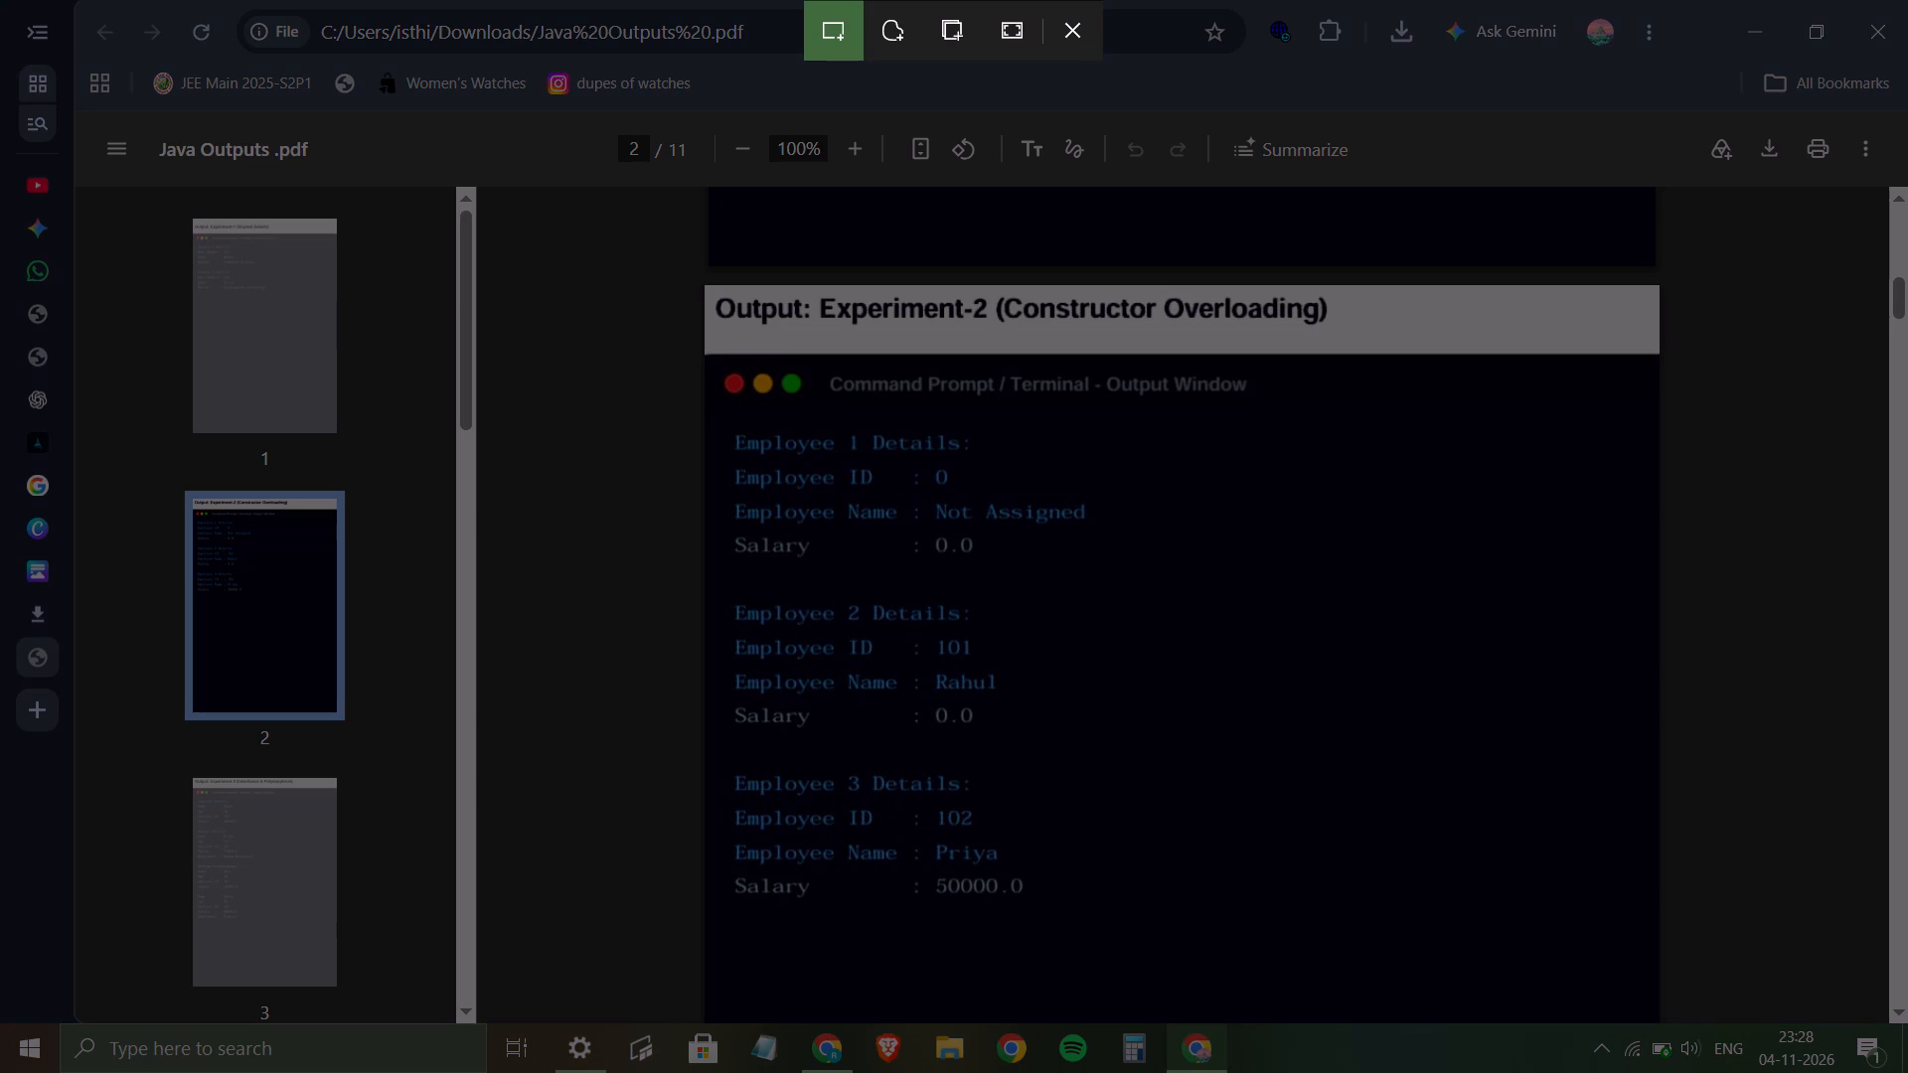
right_click_drag(710, 288, 902, 315)
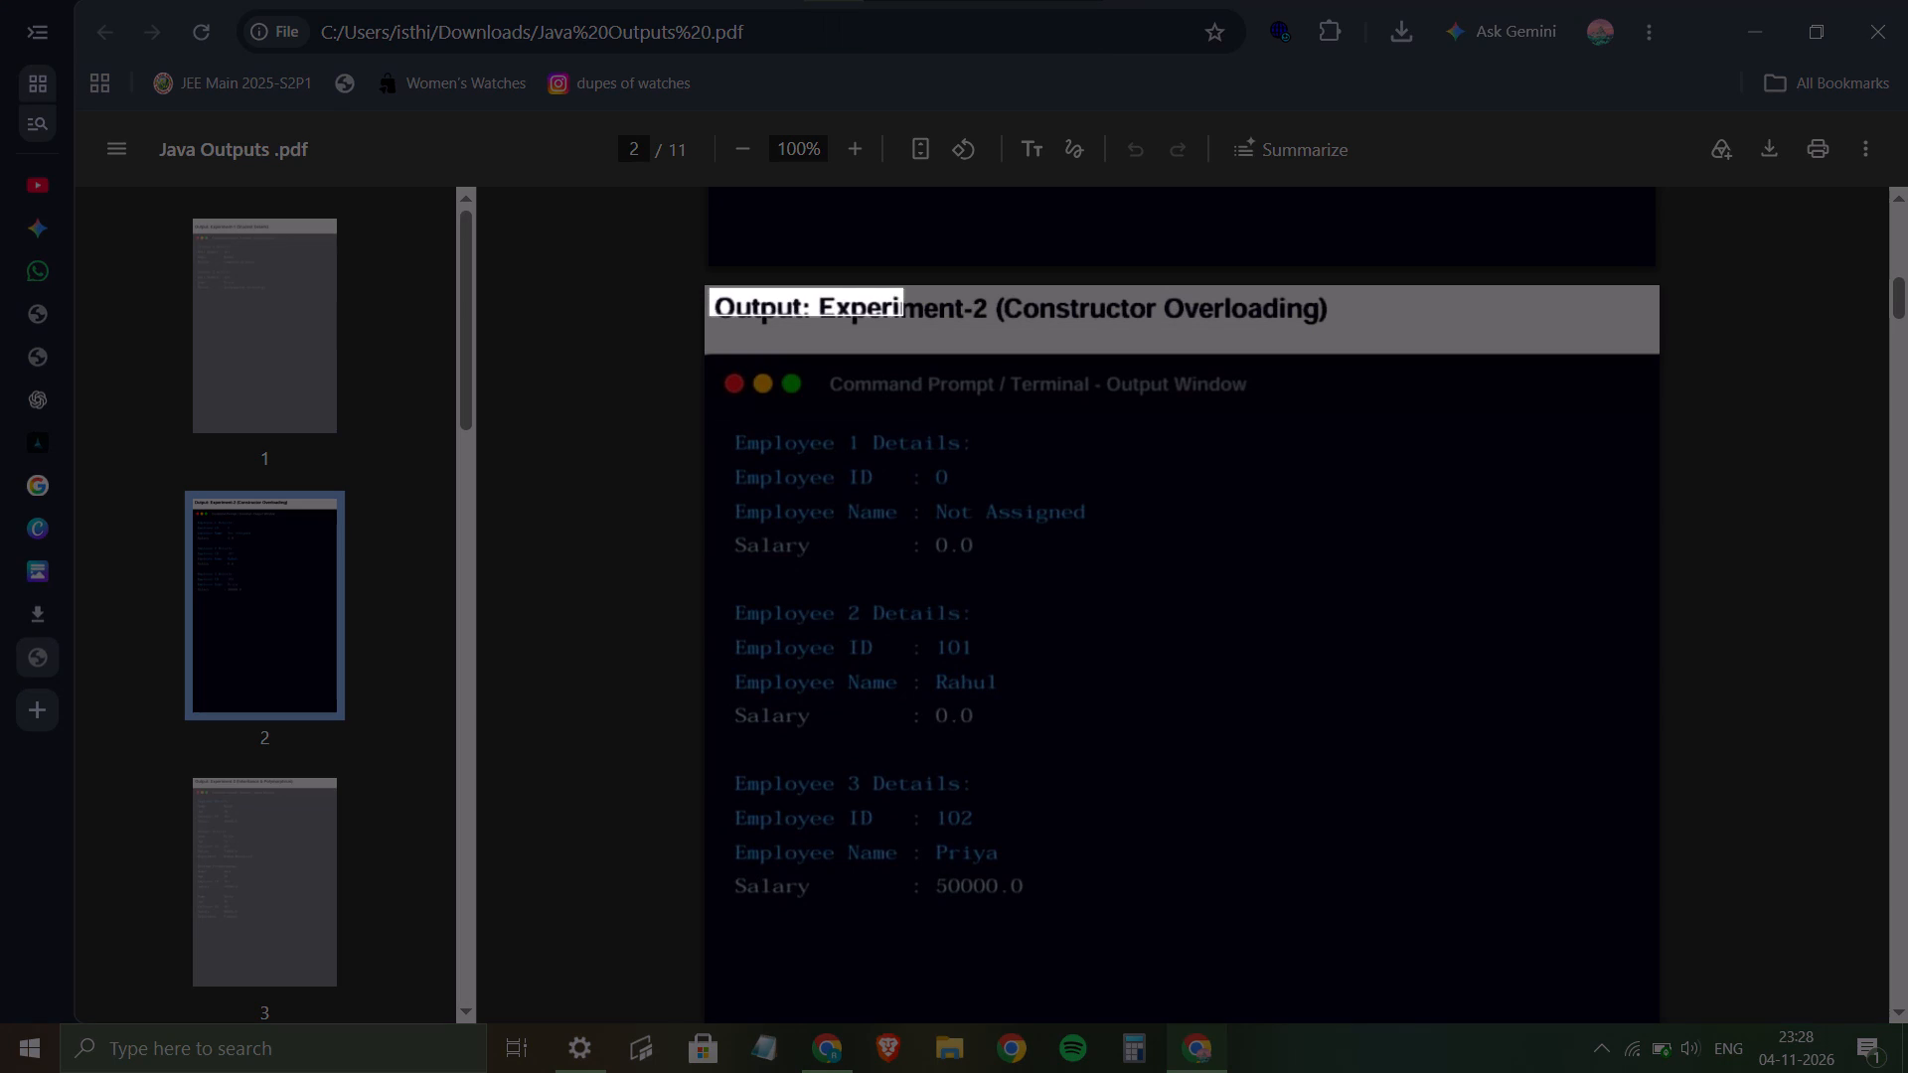
right_click_drag(902, 315, 1421, 318)
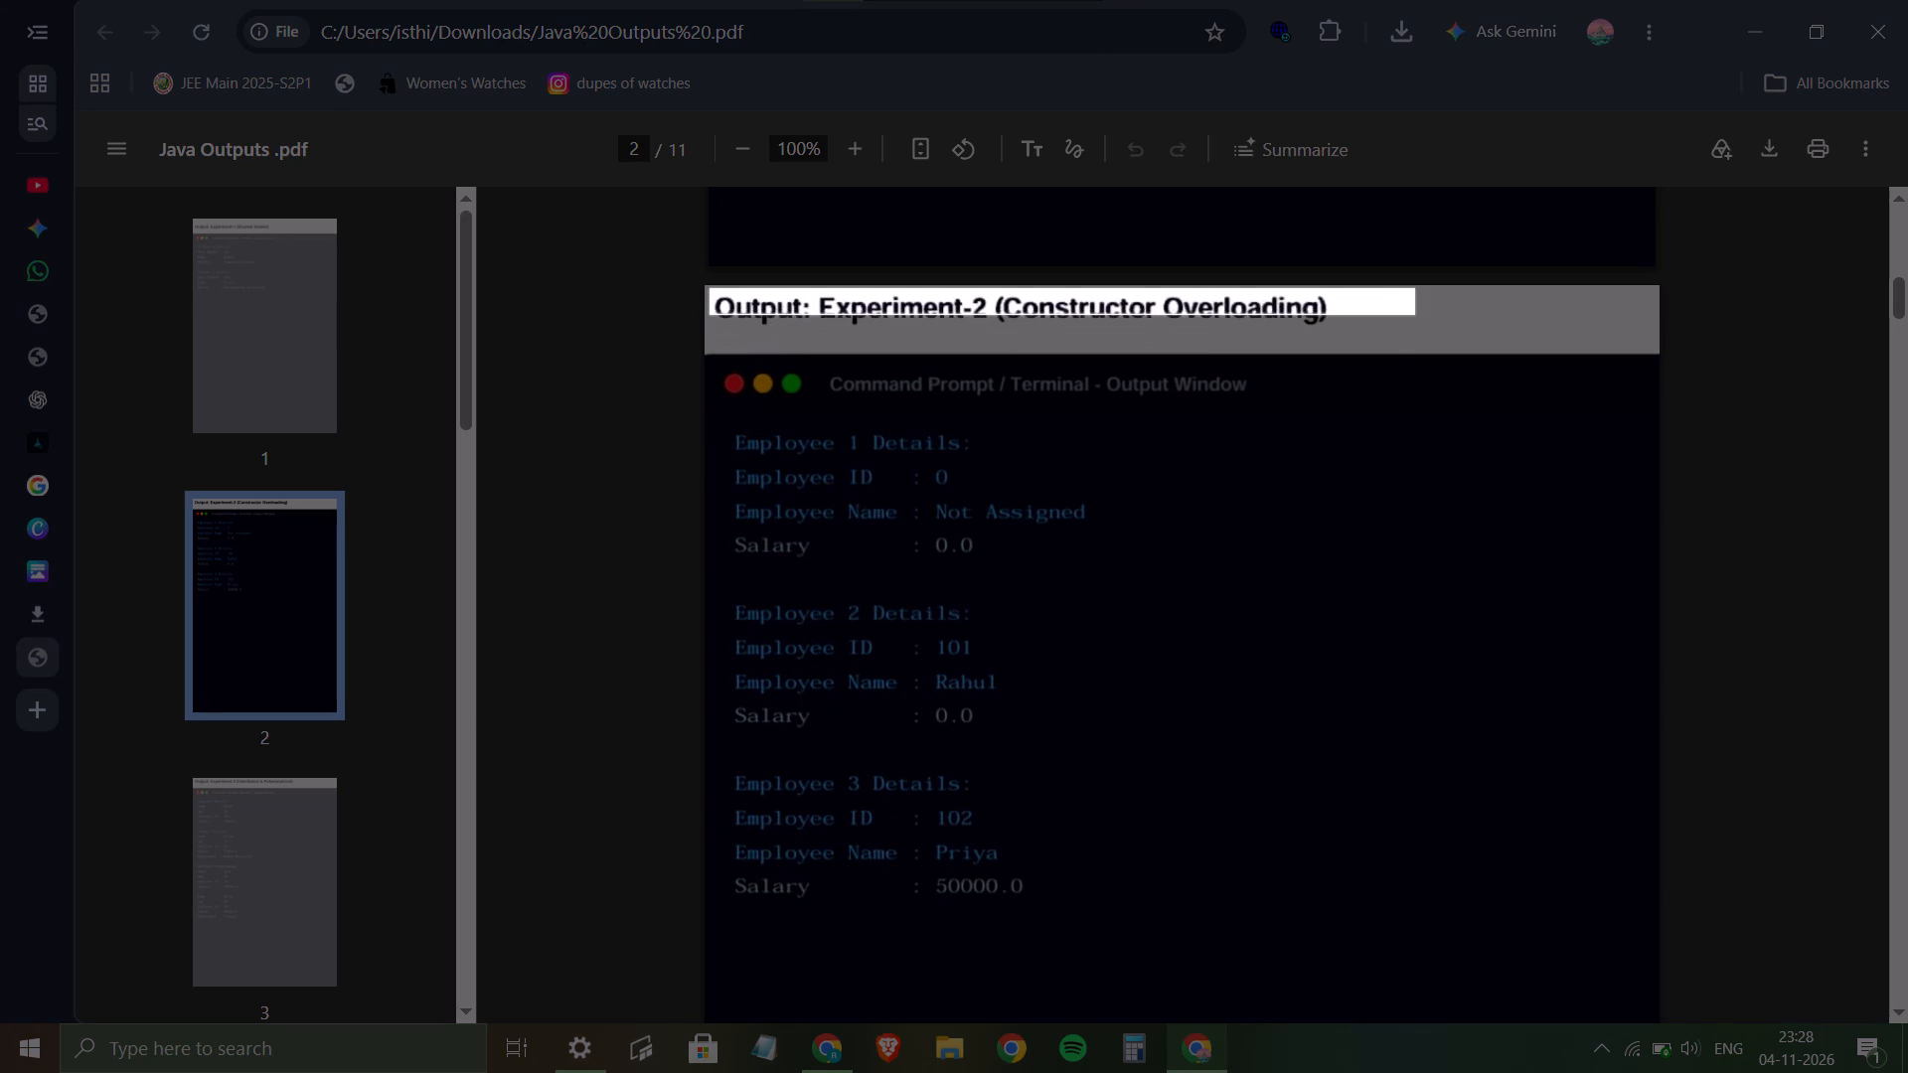
right_click_drag(1421, 318, 1437, 799)
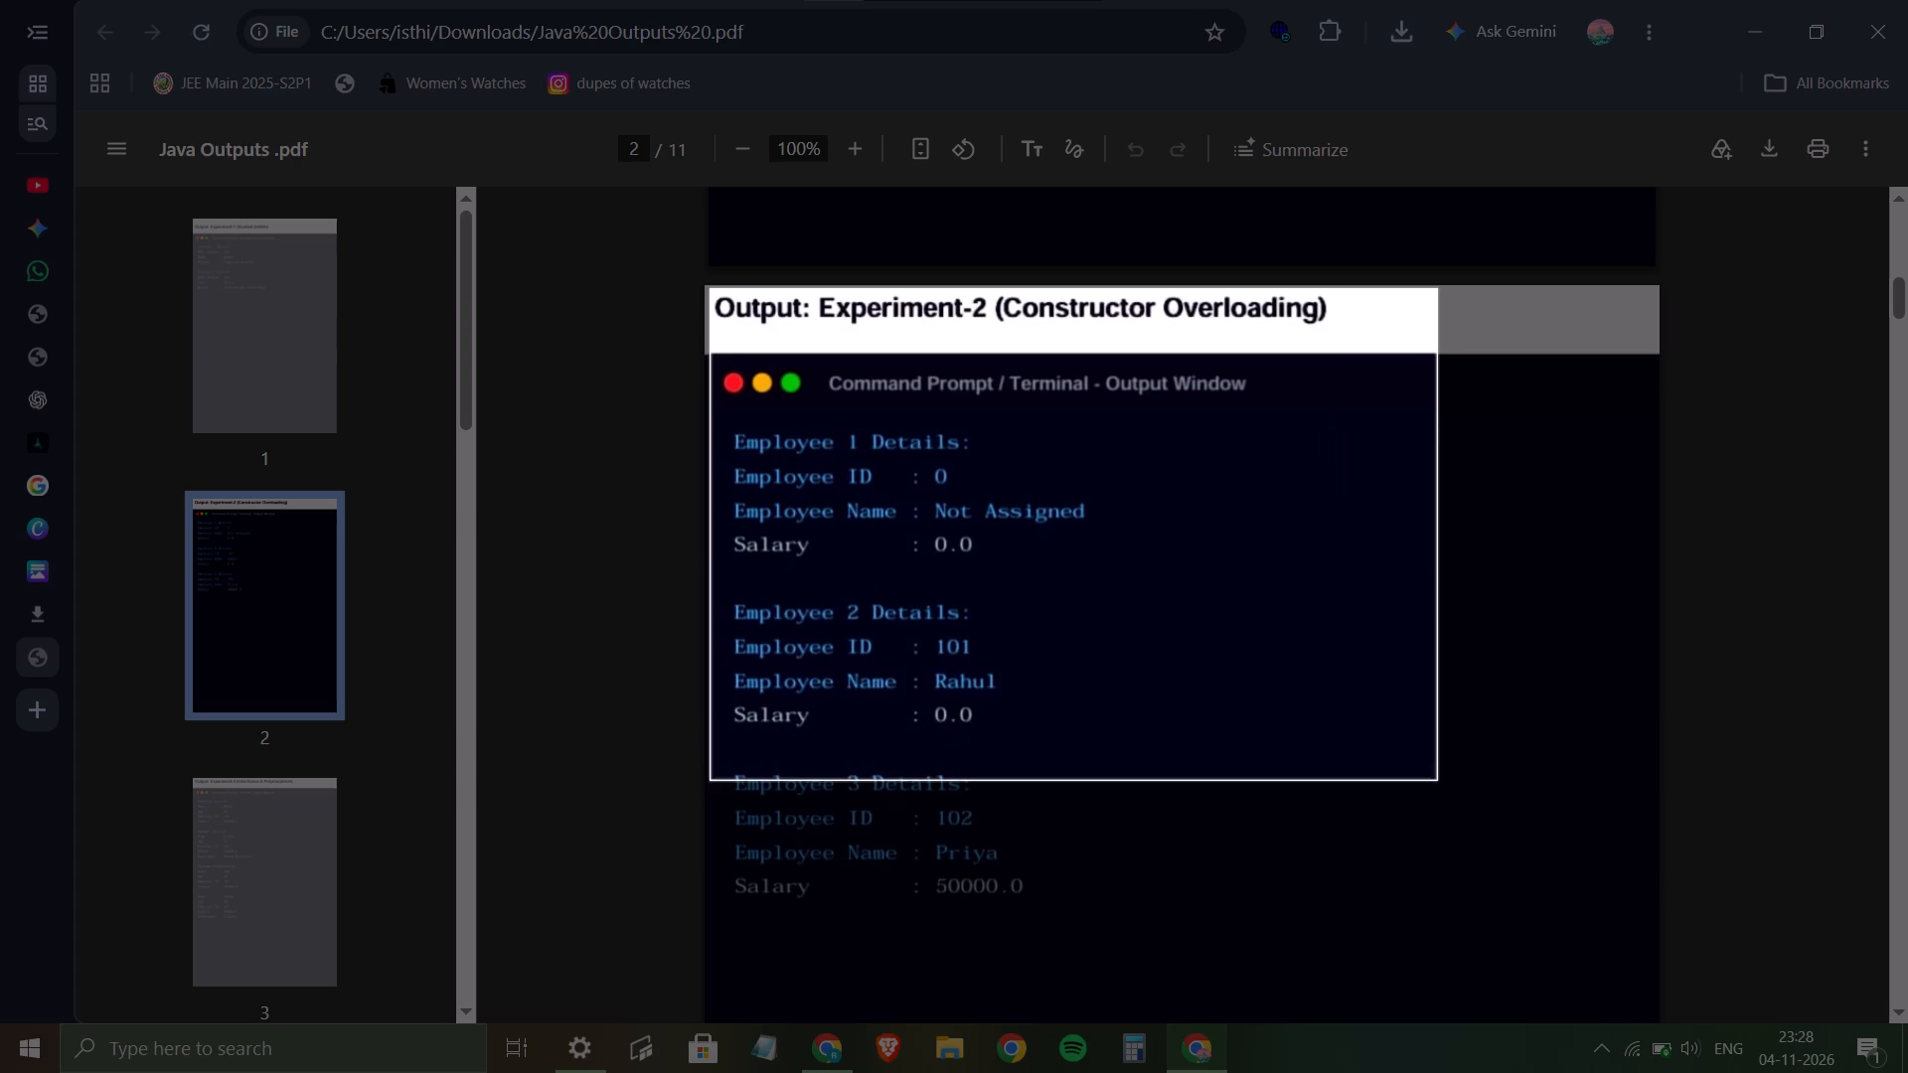
right_click_drag(1437, 799, 1427, 948)
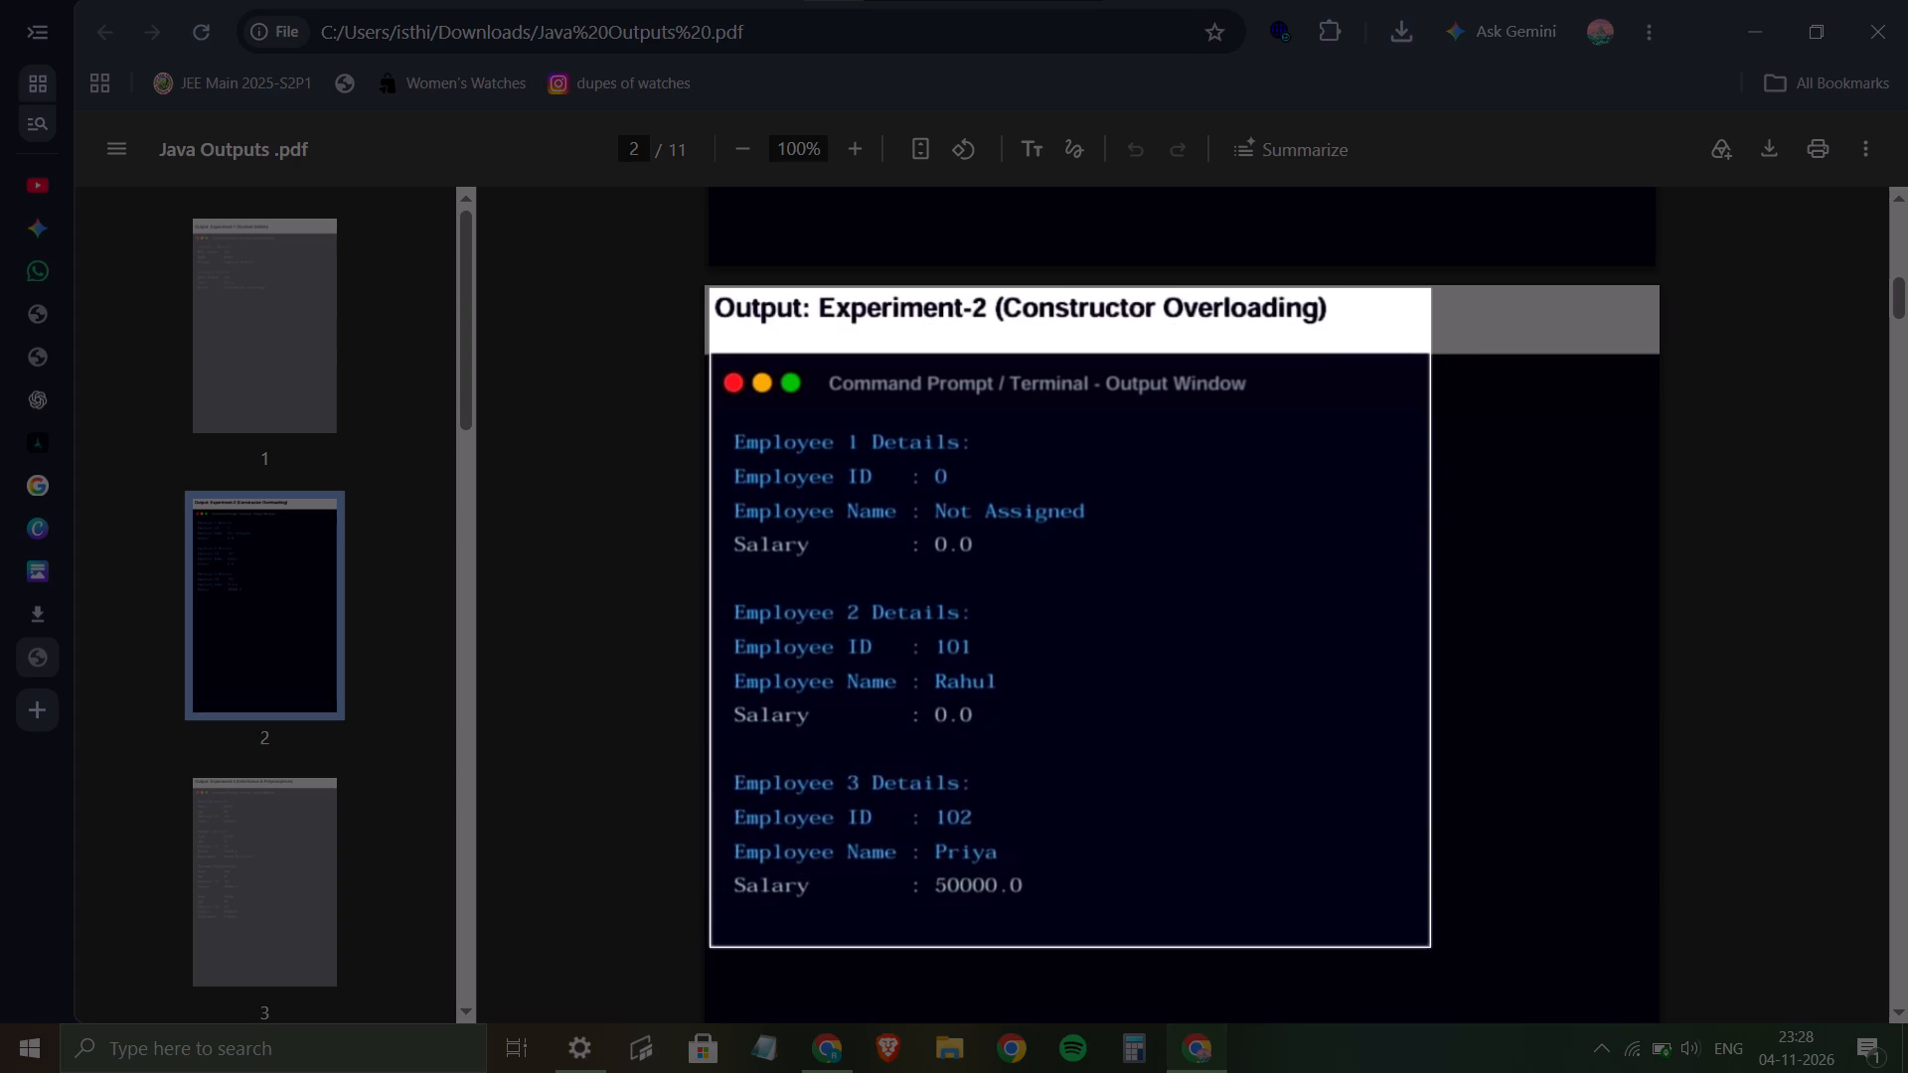
right_click_drag(1427, 948, 1337, 949)
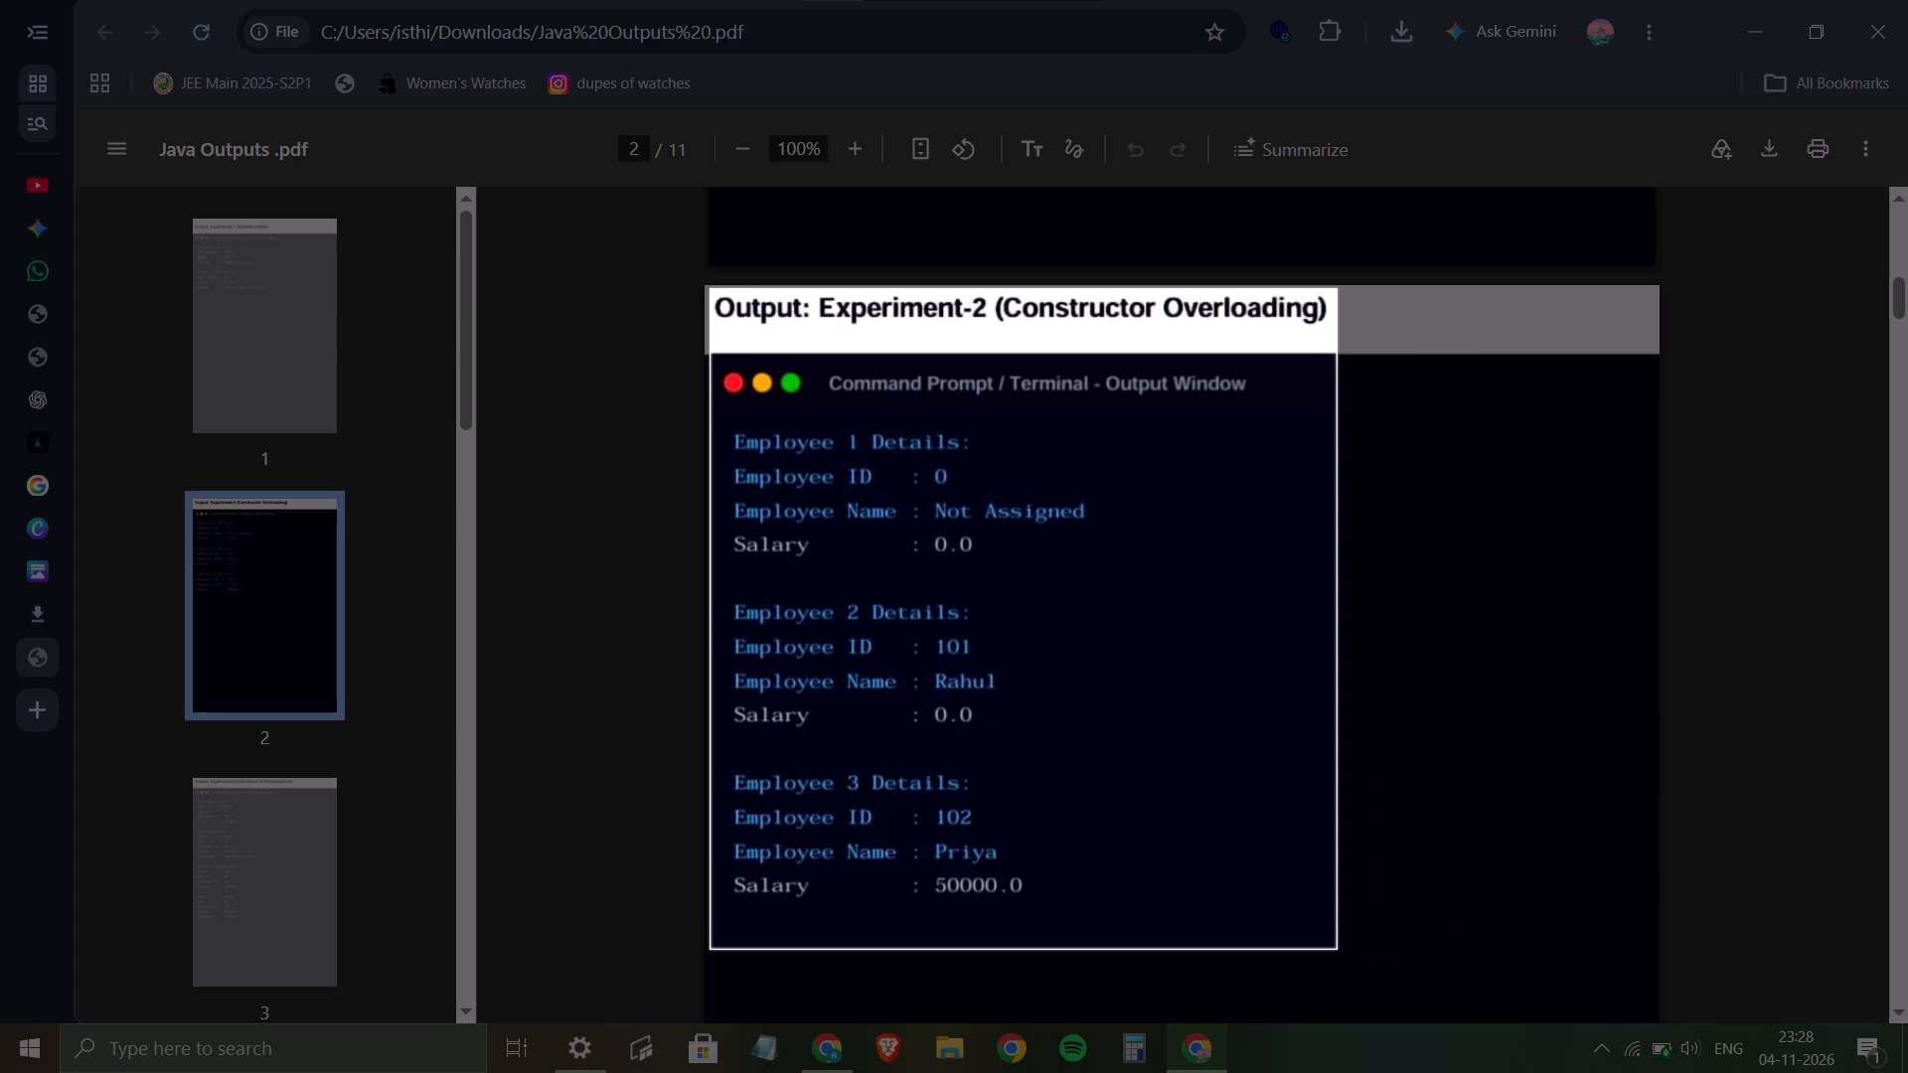
right_click_drag(1337, 949, 1335, 949)
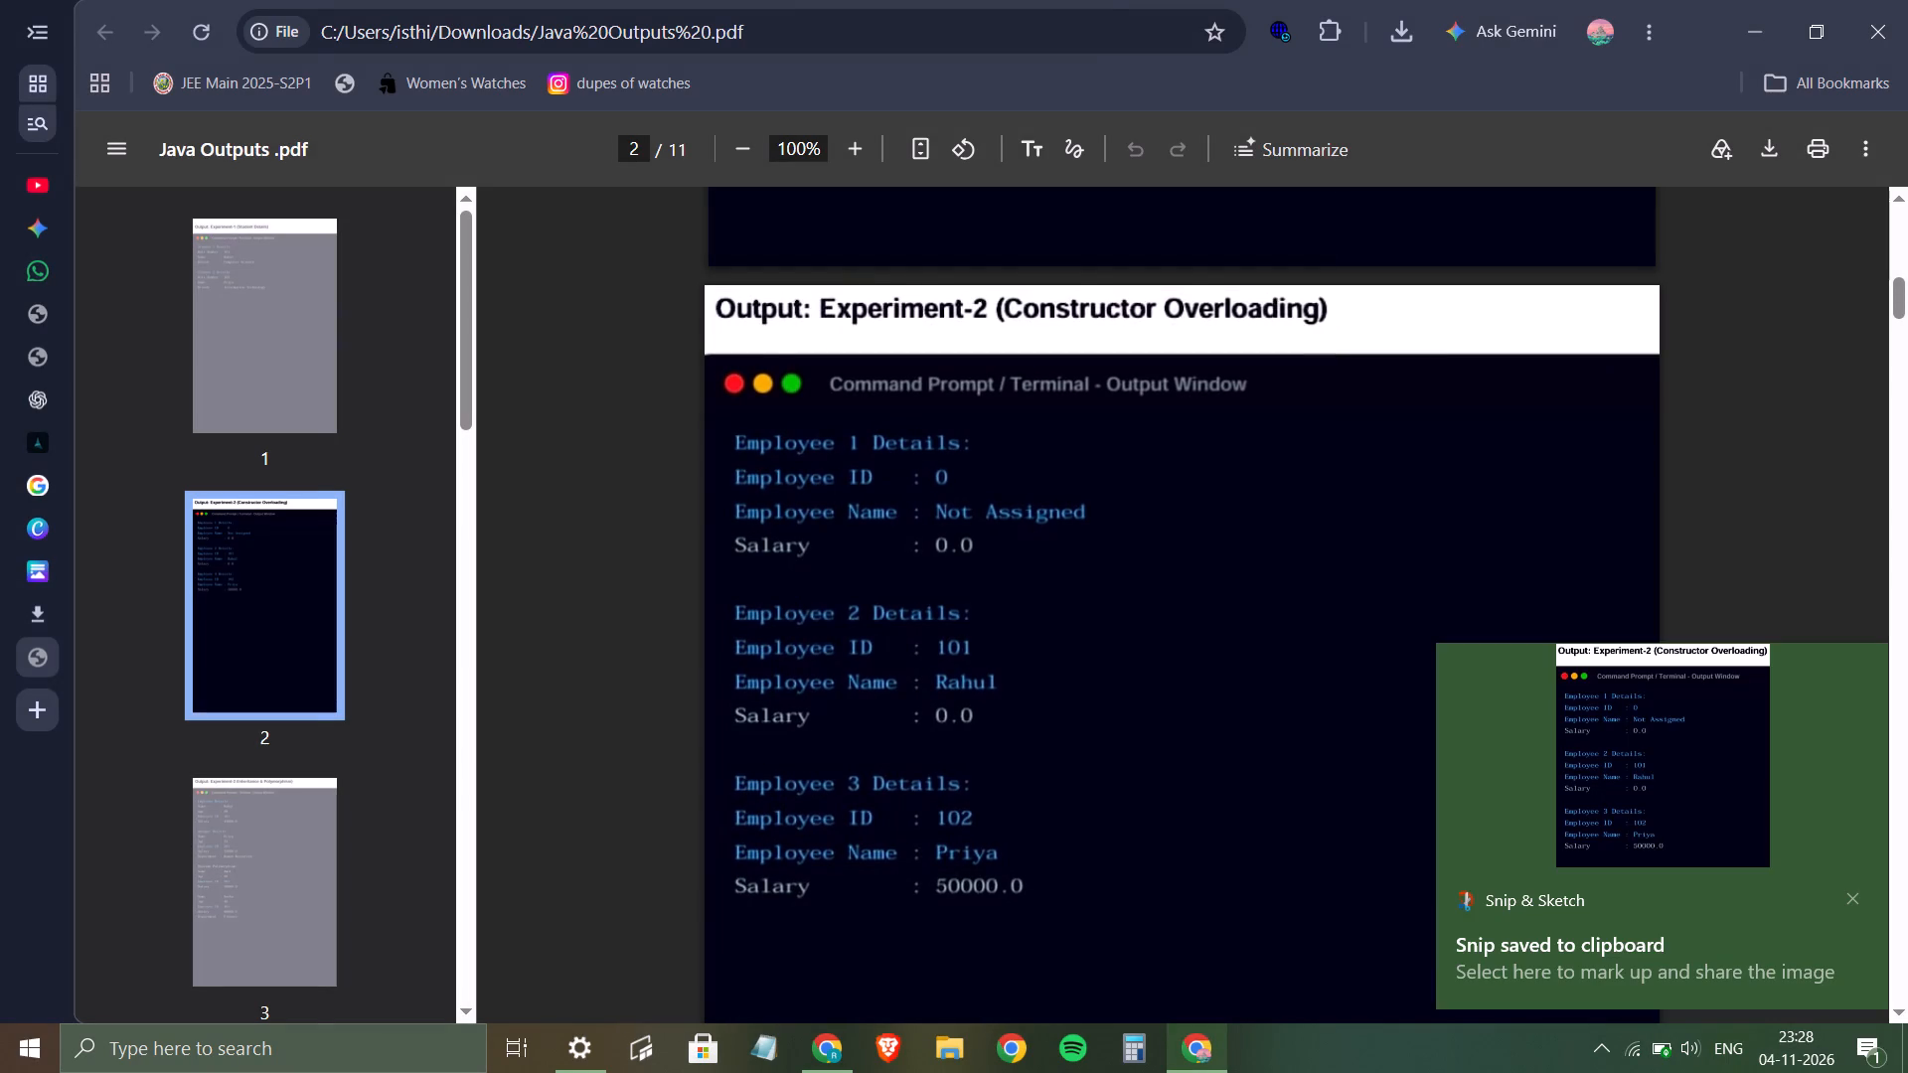
Switch to the Canva Doc and paste the Experiment-2 snip on the empty line below the Experiment-1 image.
left_click(27, 560)
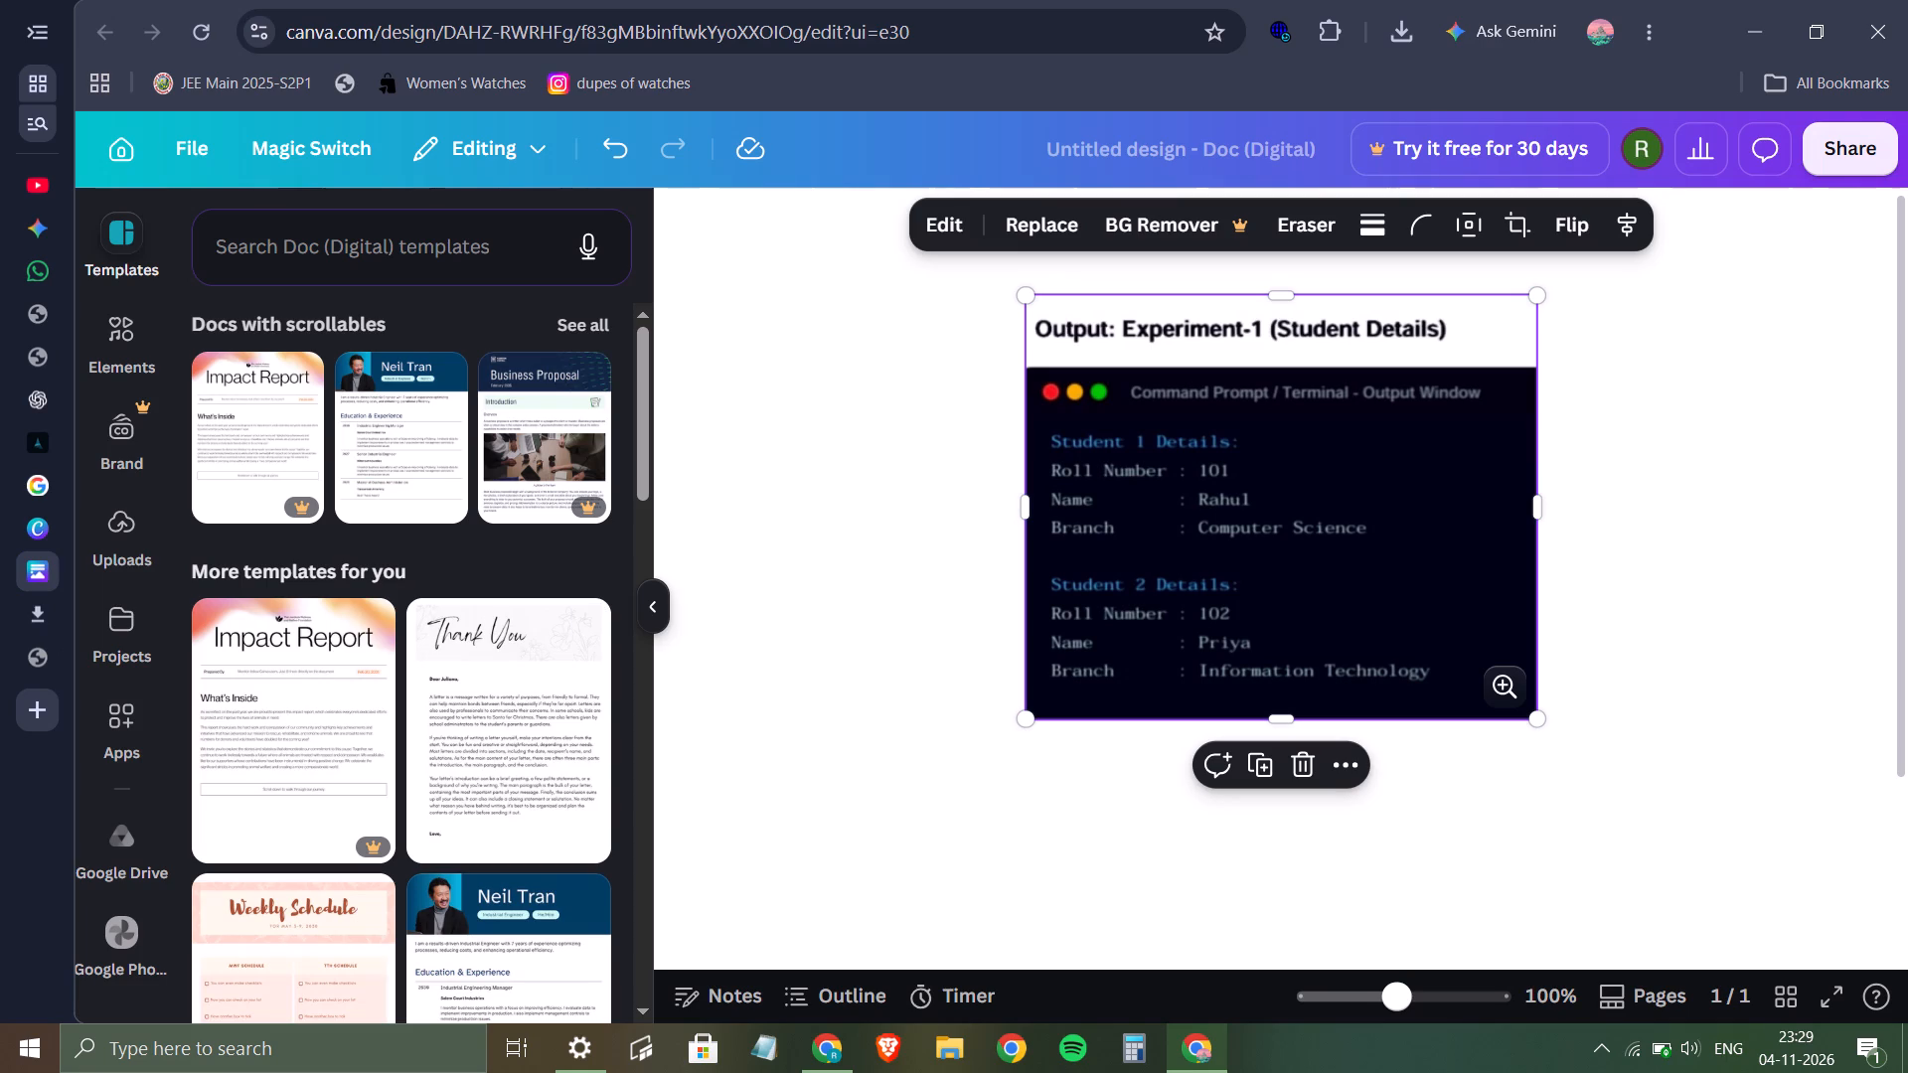
left_click(1907, 877)
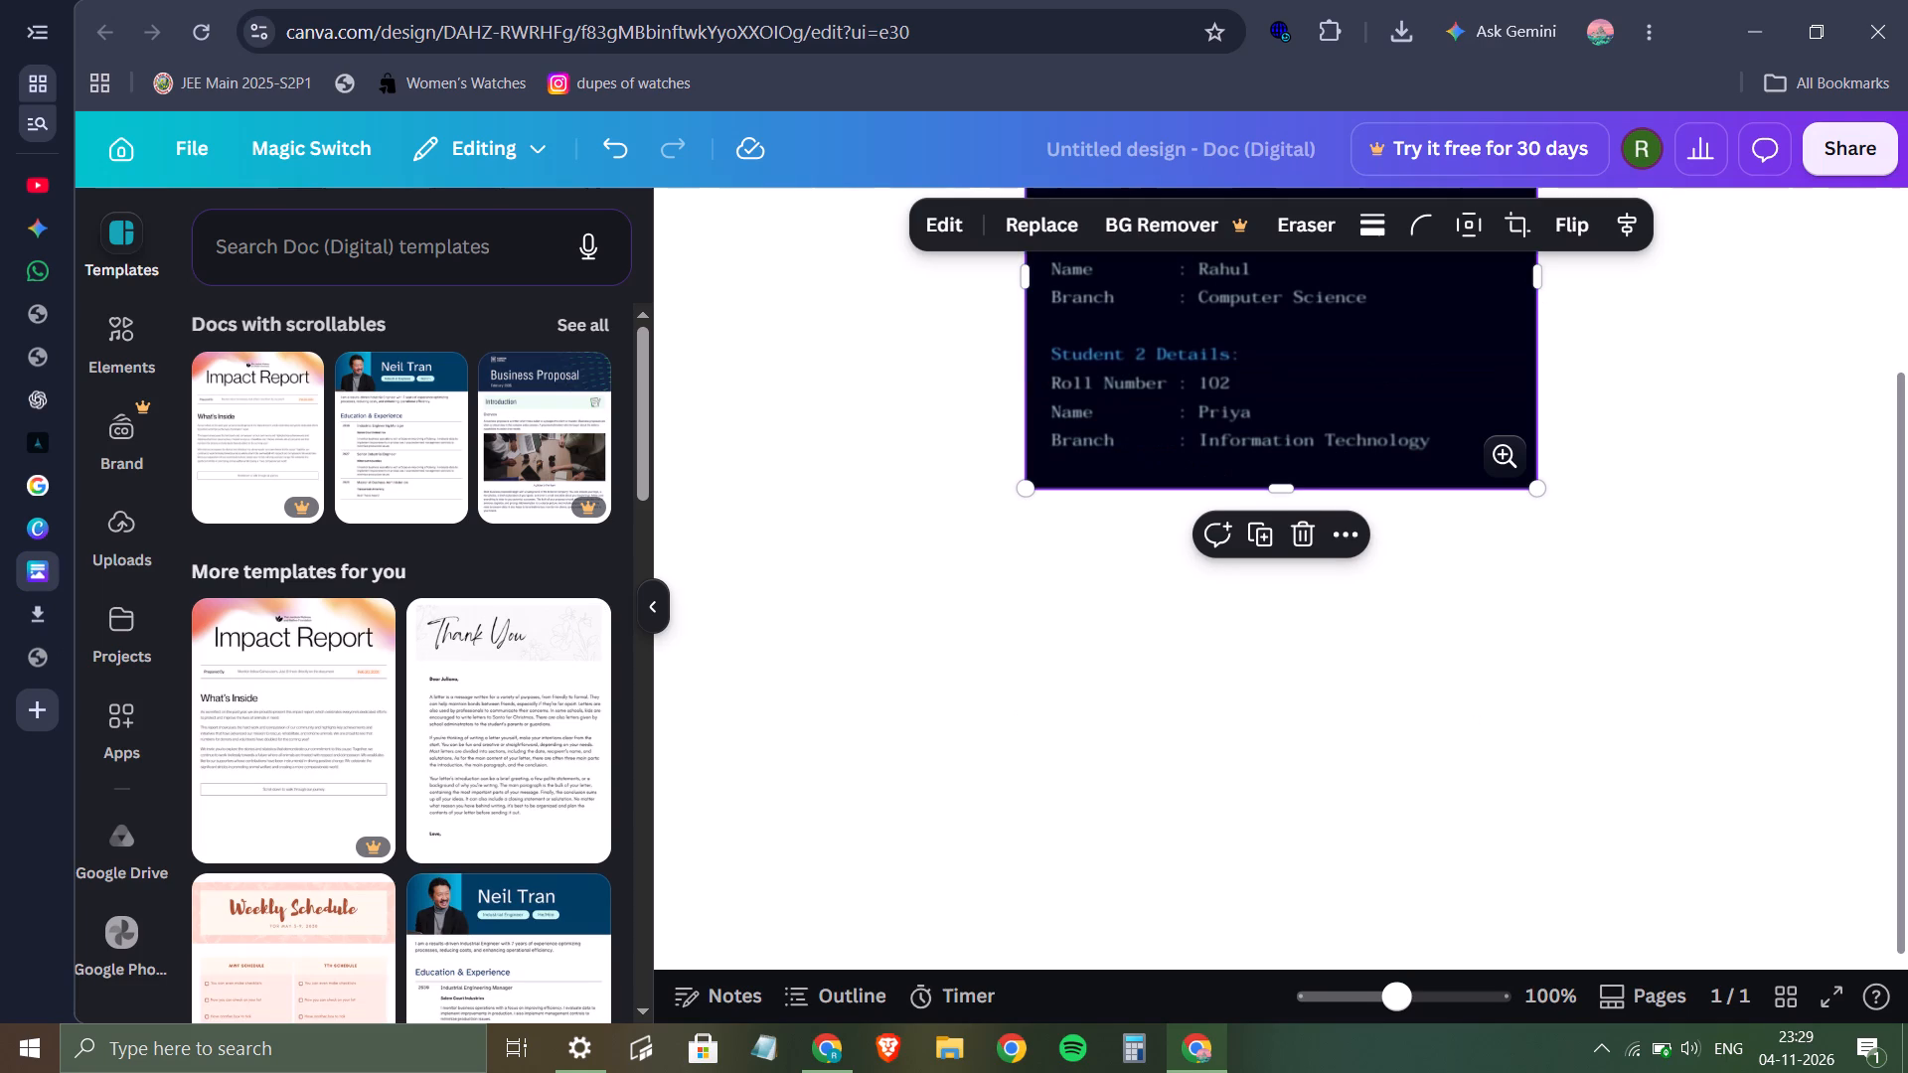
left_click(1774, 737)
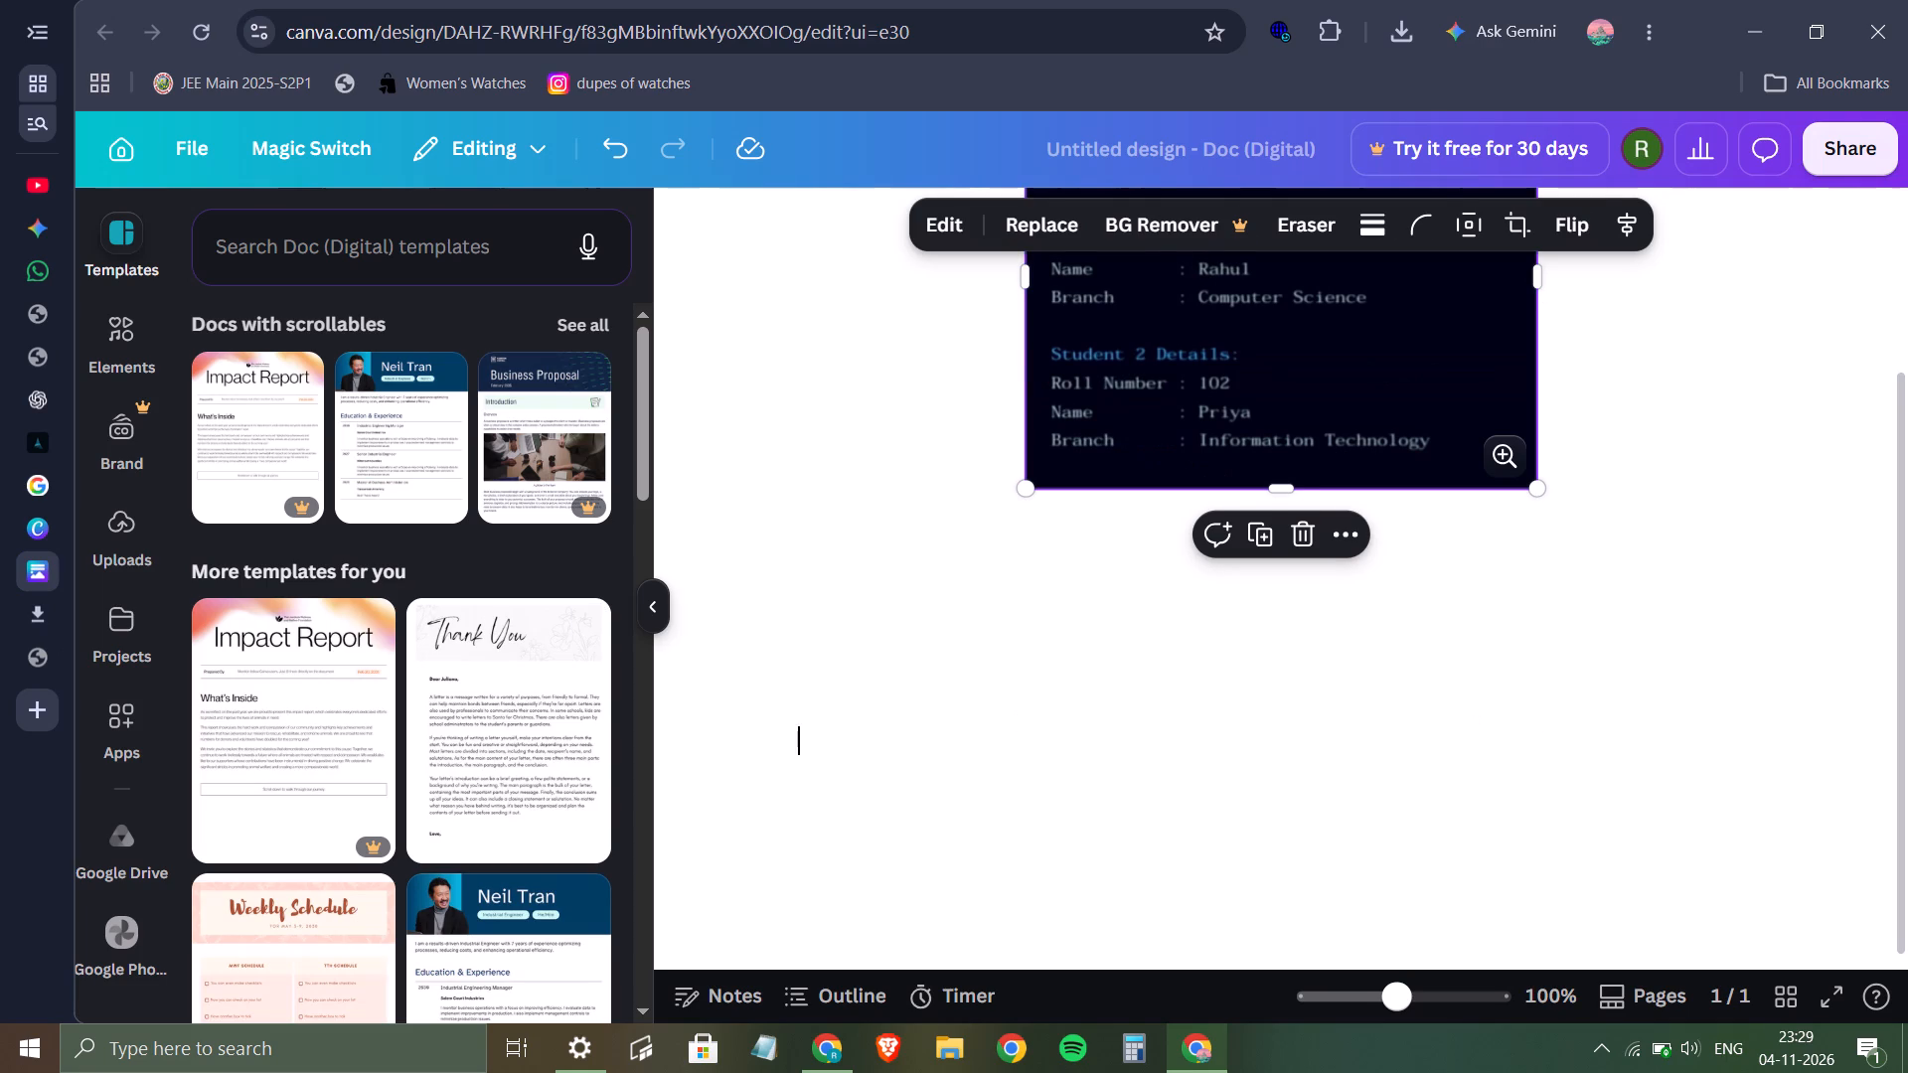
key("ctrl+v")
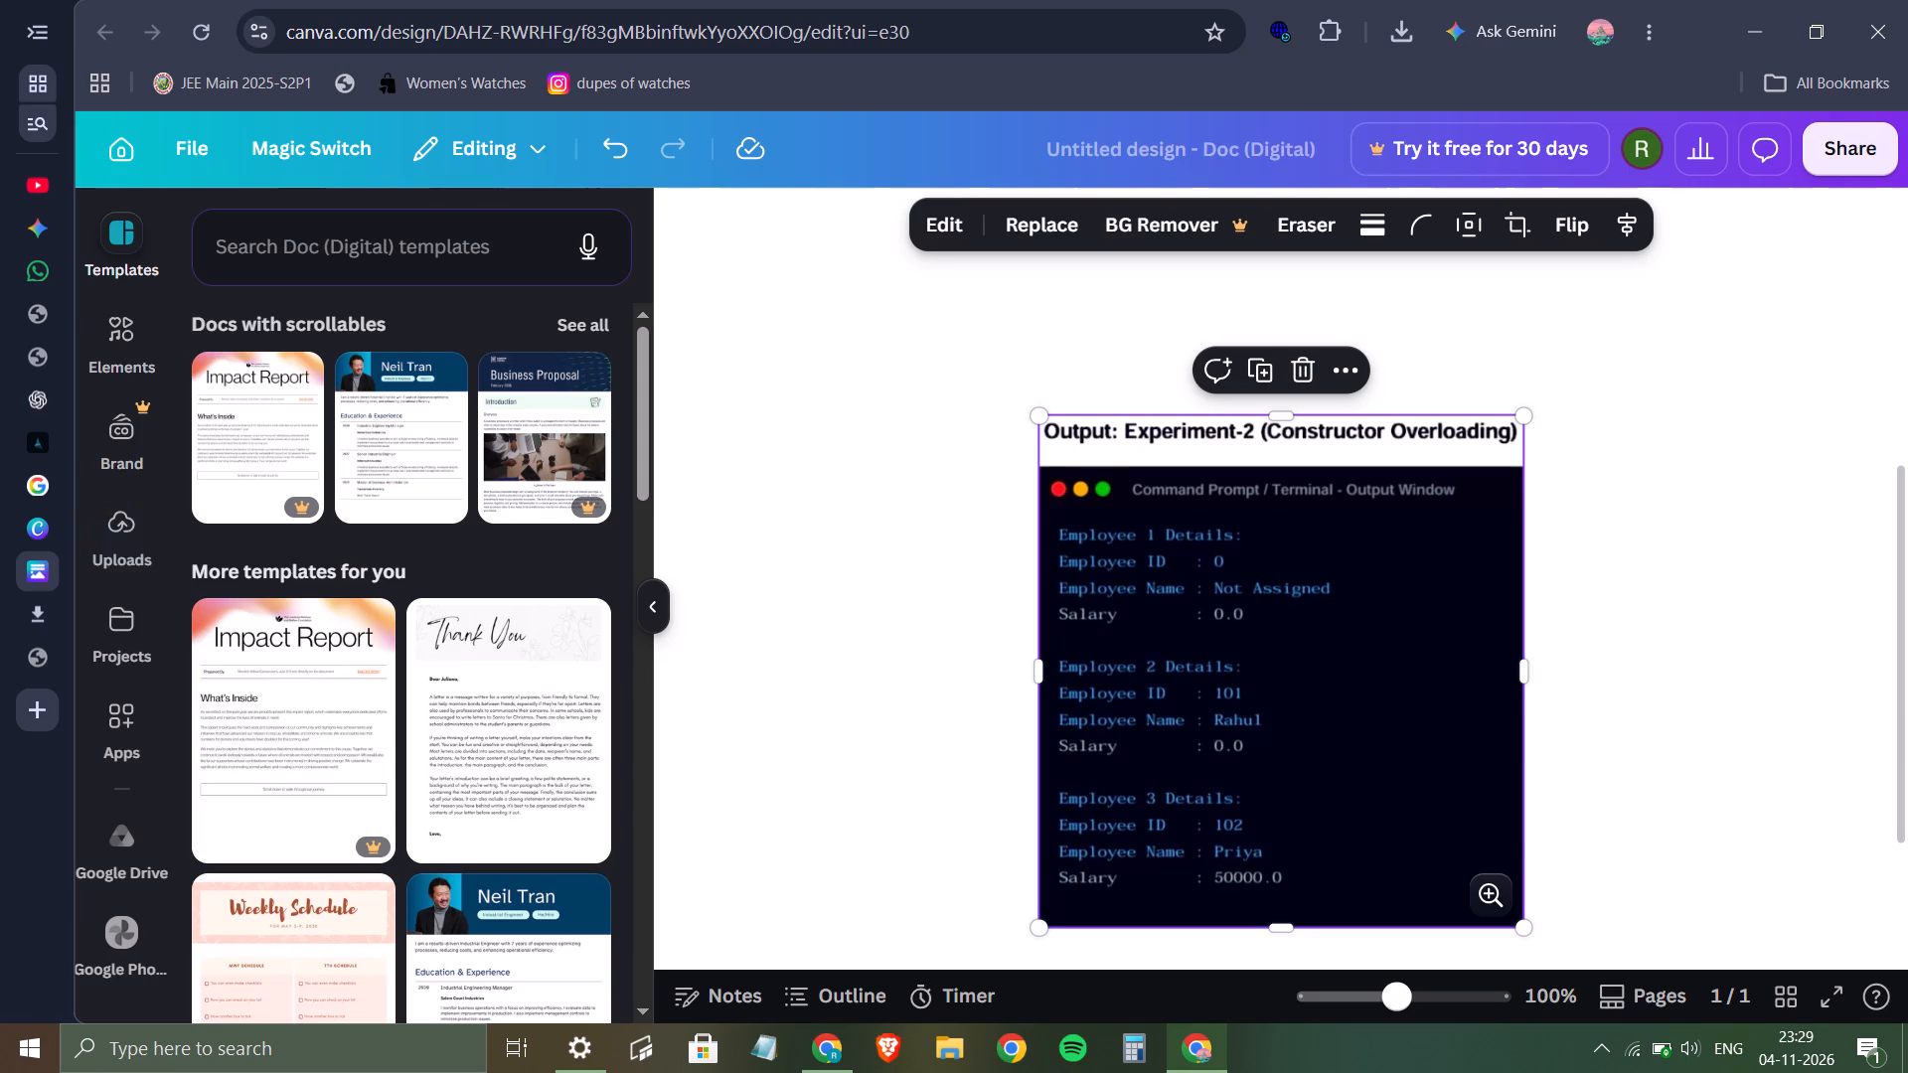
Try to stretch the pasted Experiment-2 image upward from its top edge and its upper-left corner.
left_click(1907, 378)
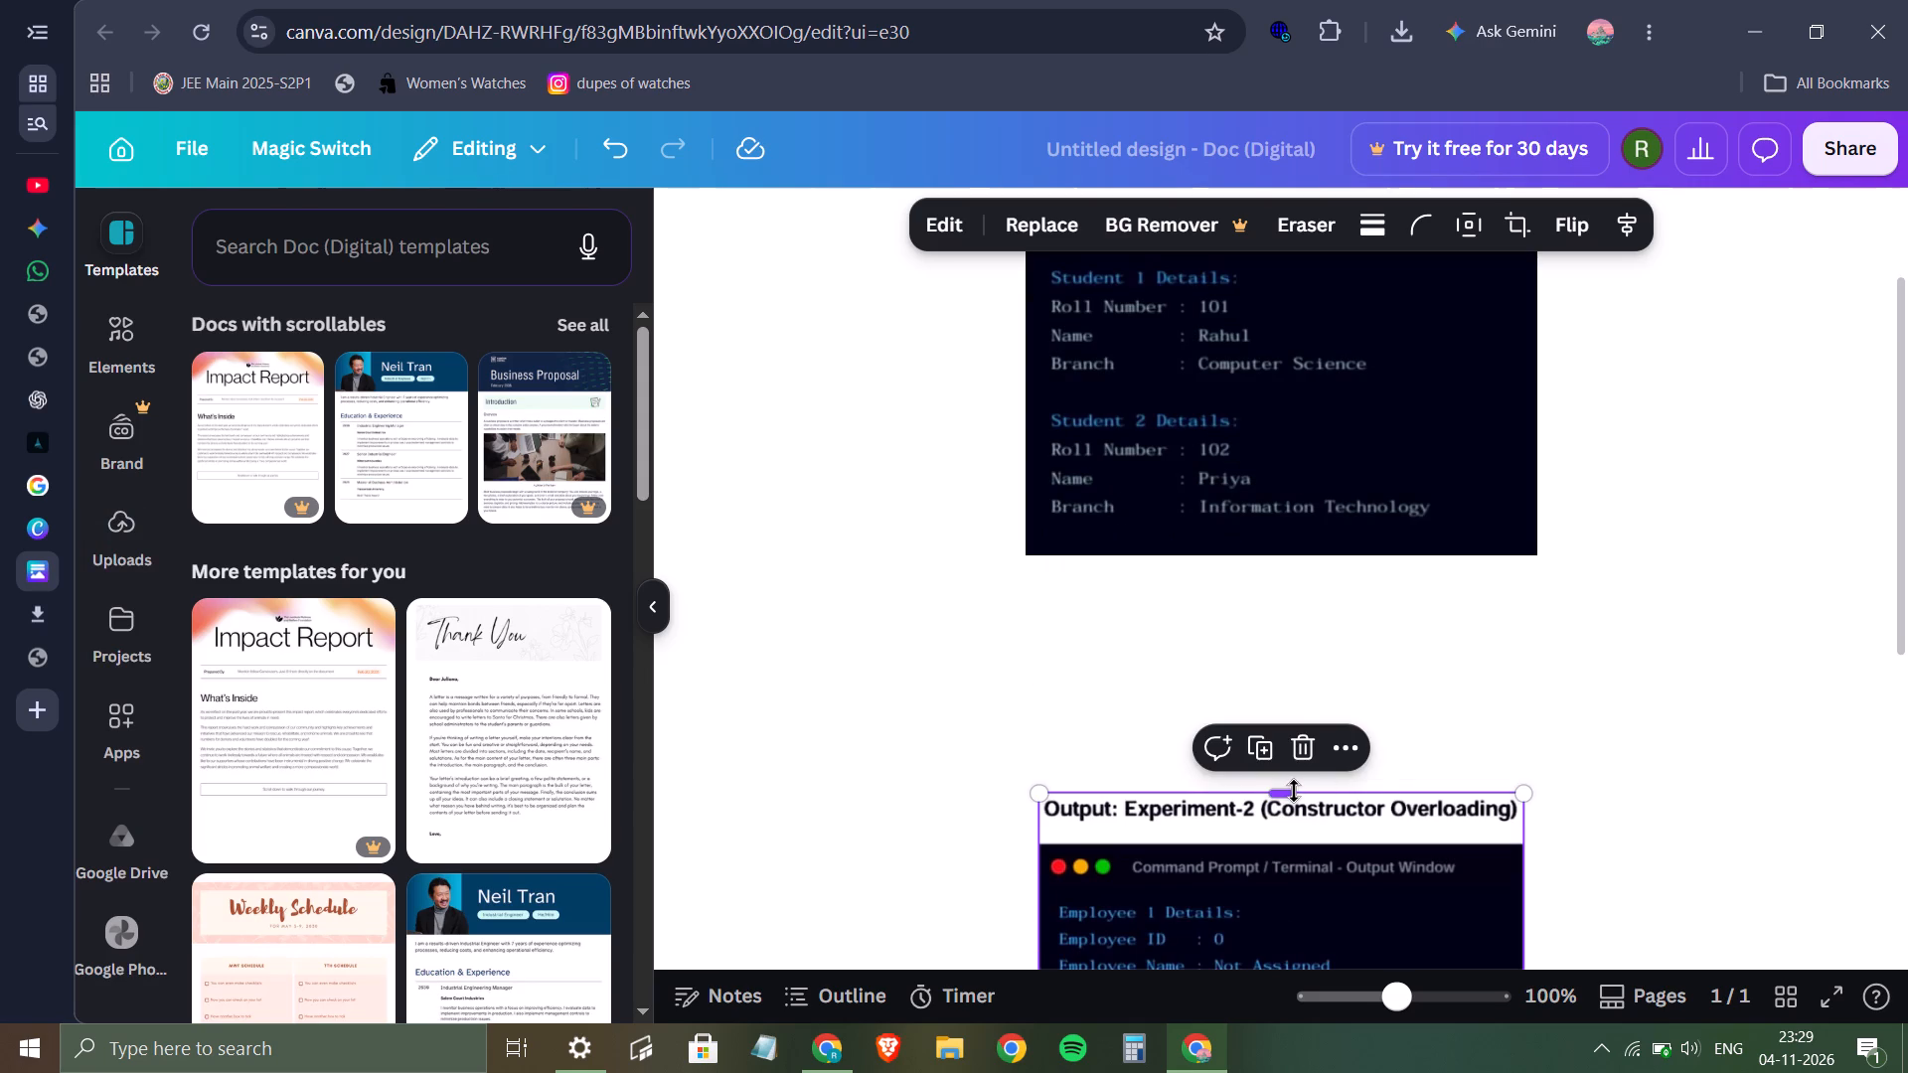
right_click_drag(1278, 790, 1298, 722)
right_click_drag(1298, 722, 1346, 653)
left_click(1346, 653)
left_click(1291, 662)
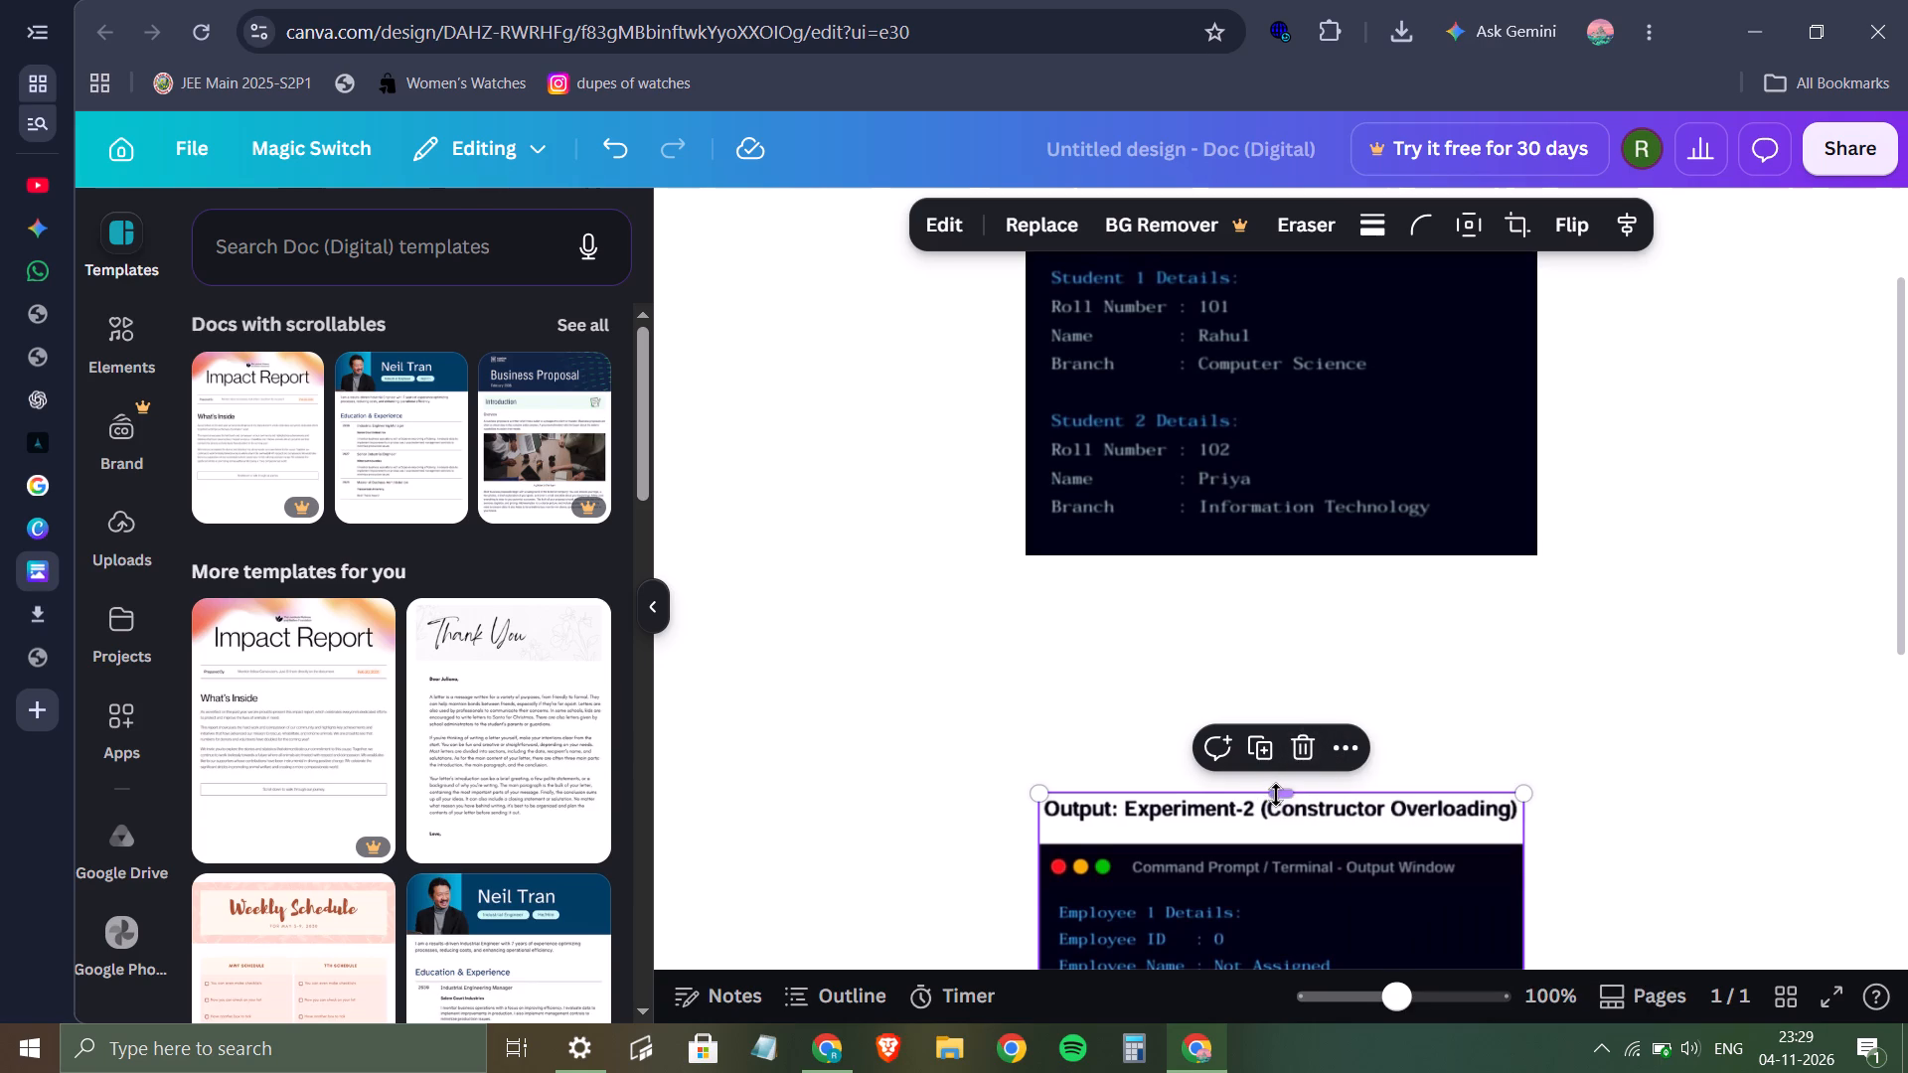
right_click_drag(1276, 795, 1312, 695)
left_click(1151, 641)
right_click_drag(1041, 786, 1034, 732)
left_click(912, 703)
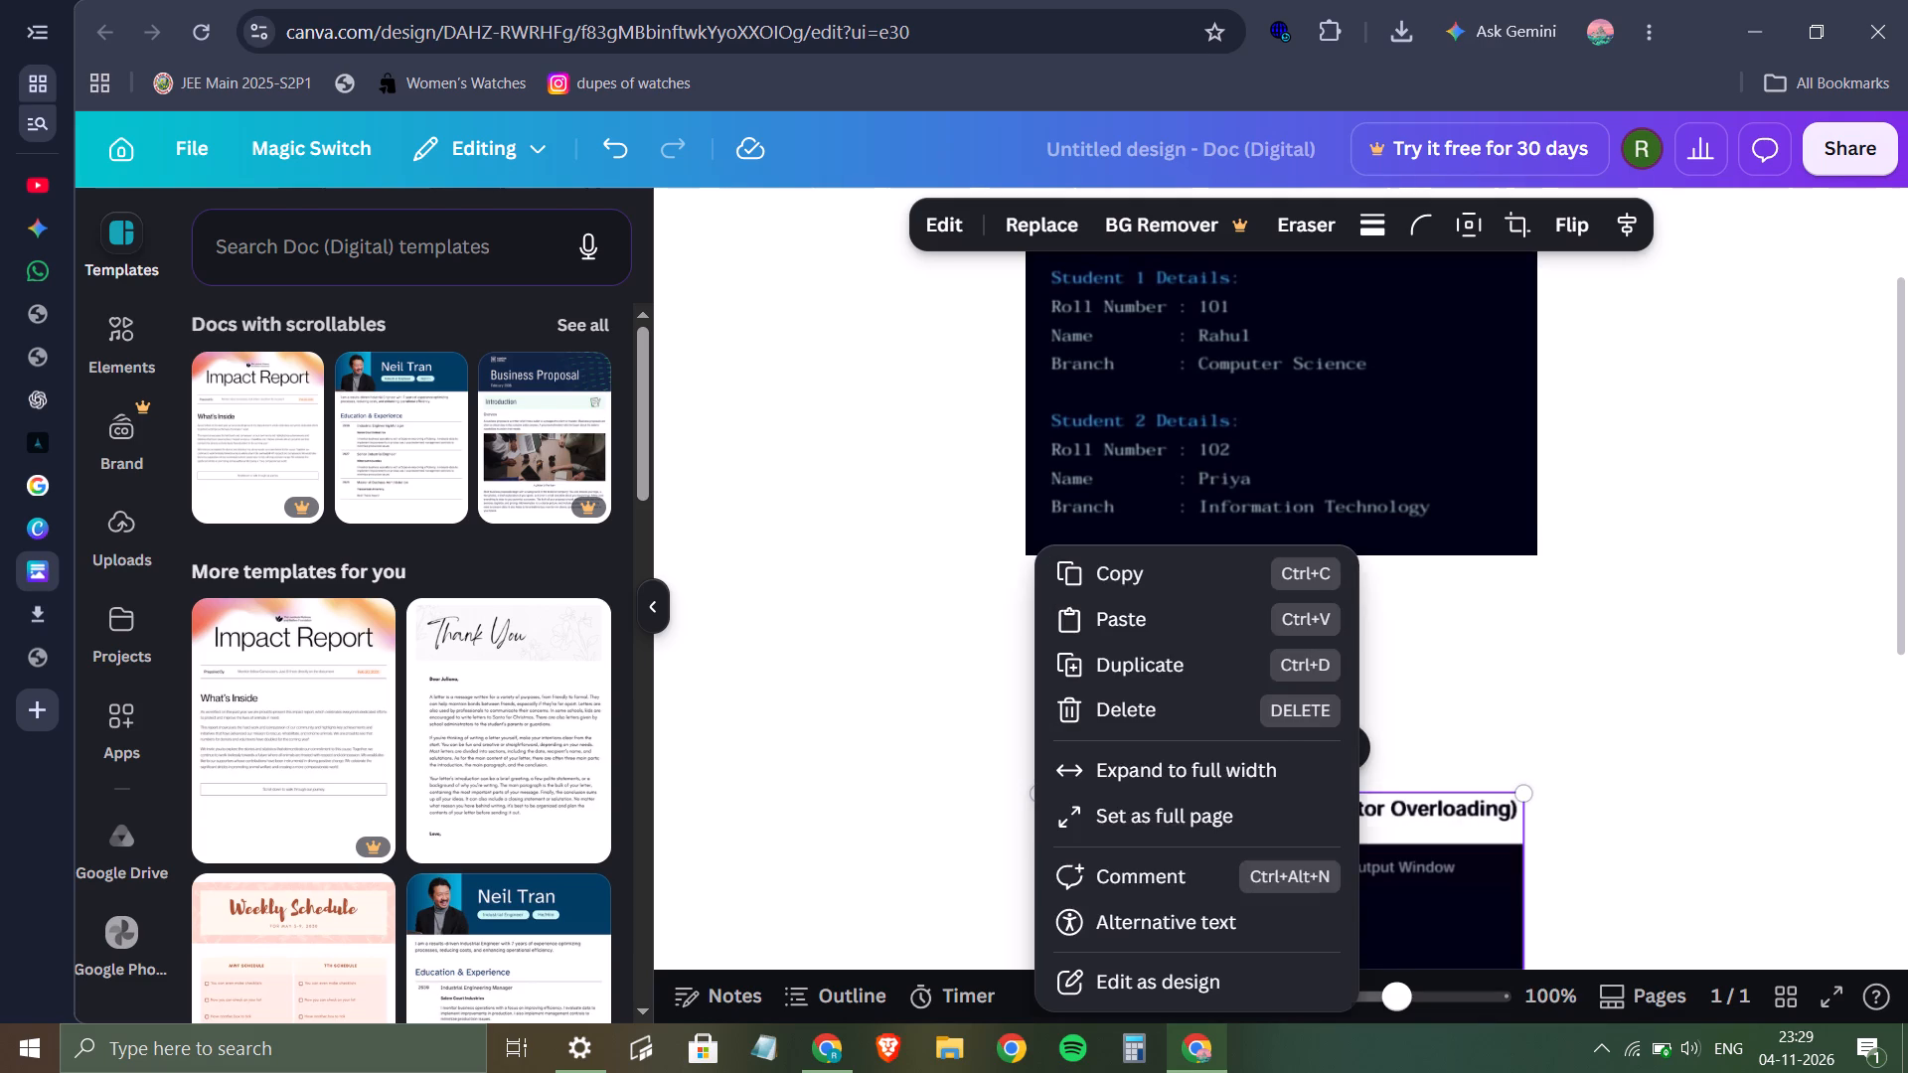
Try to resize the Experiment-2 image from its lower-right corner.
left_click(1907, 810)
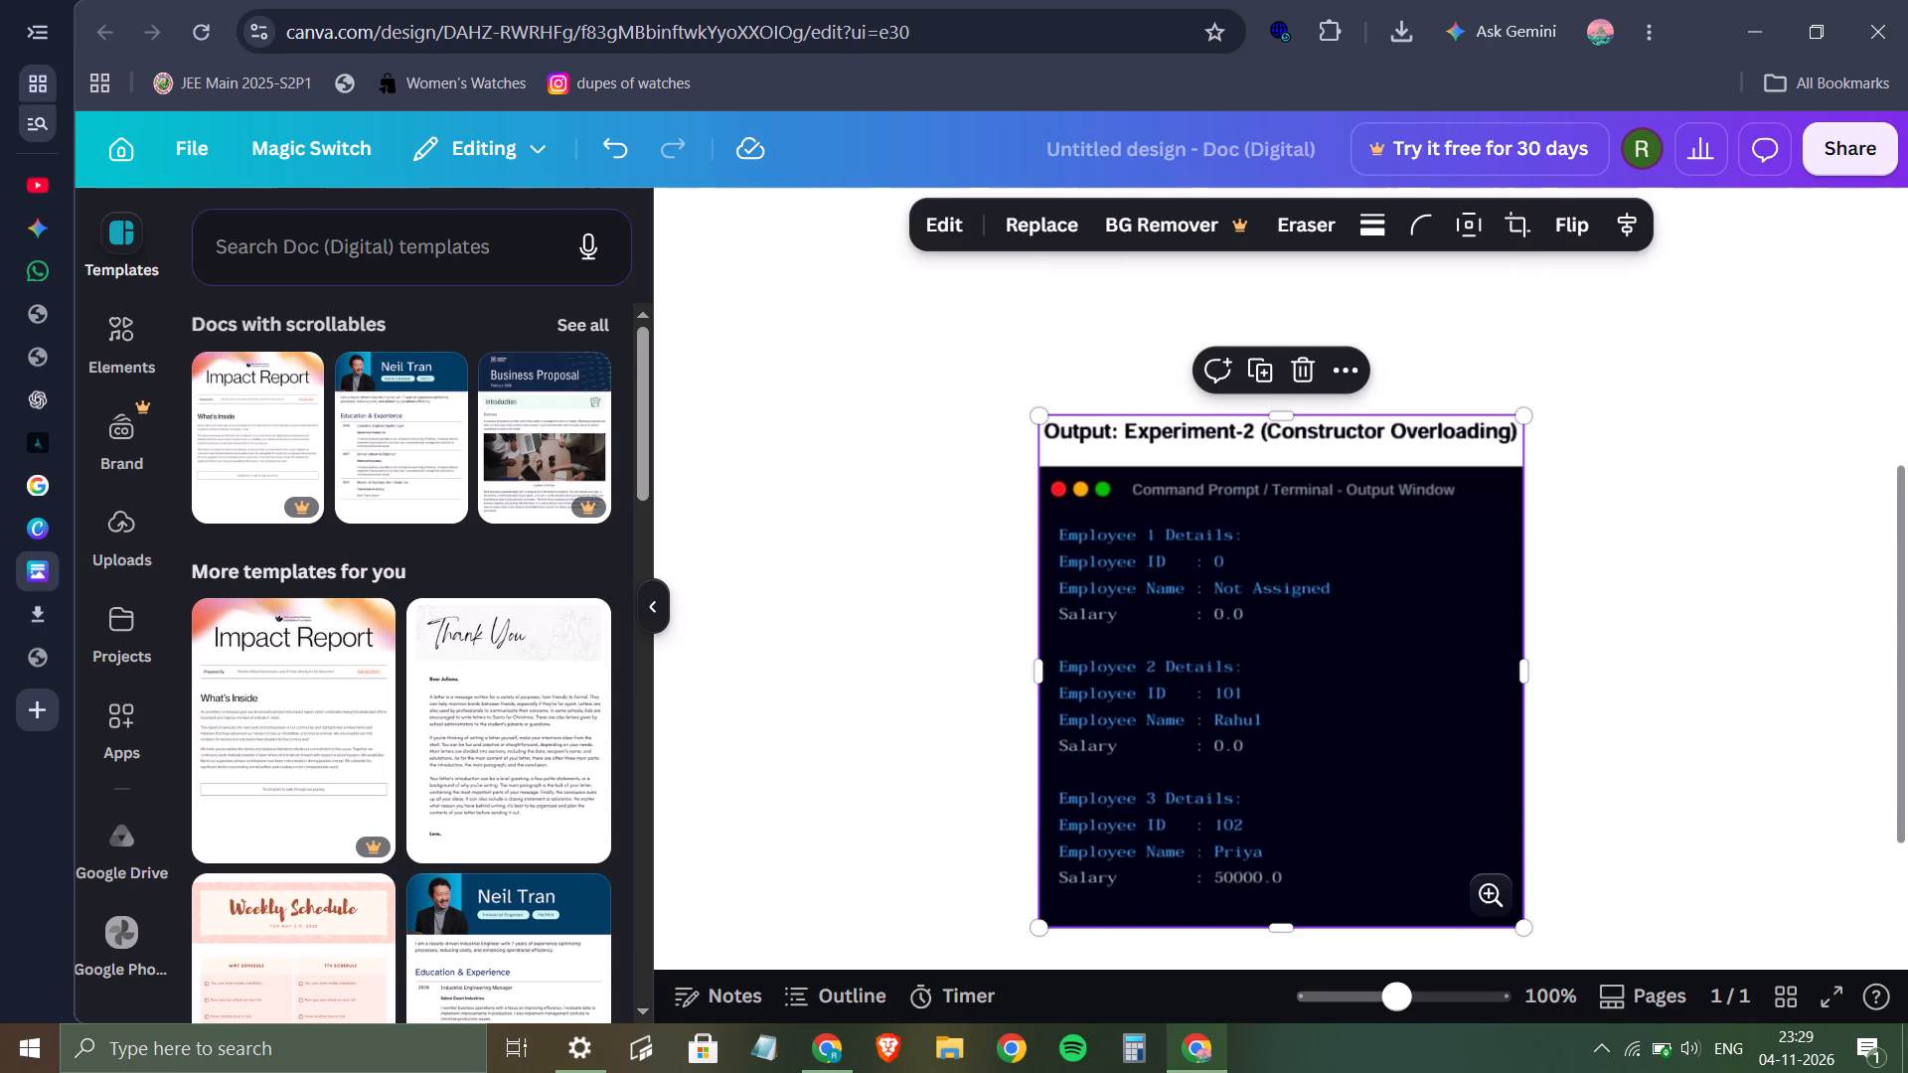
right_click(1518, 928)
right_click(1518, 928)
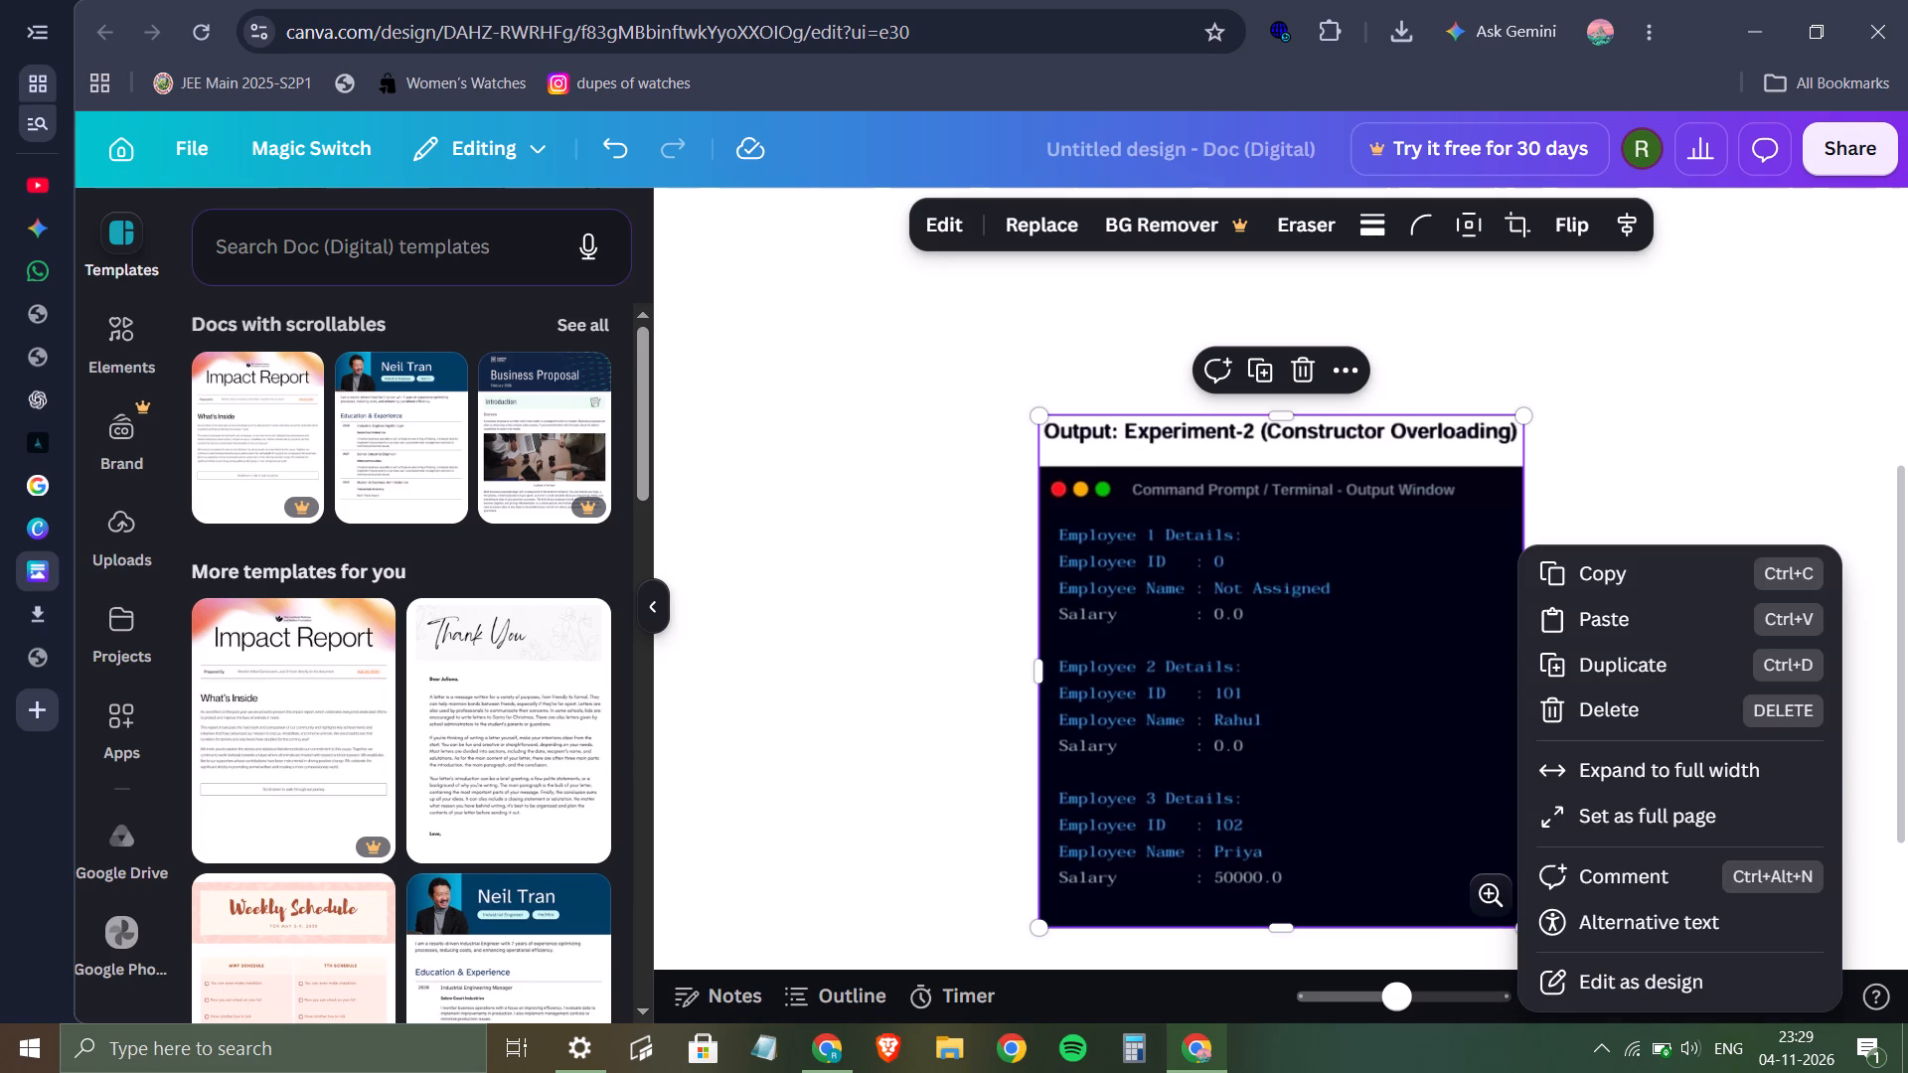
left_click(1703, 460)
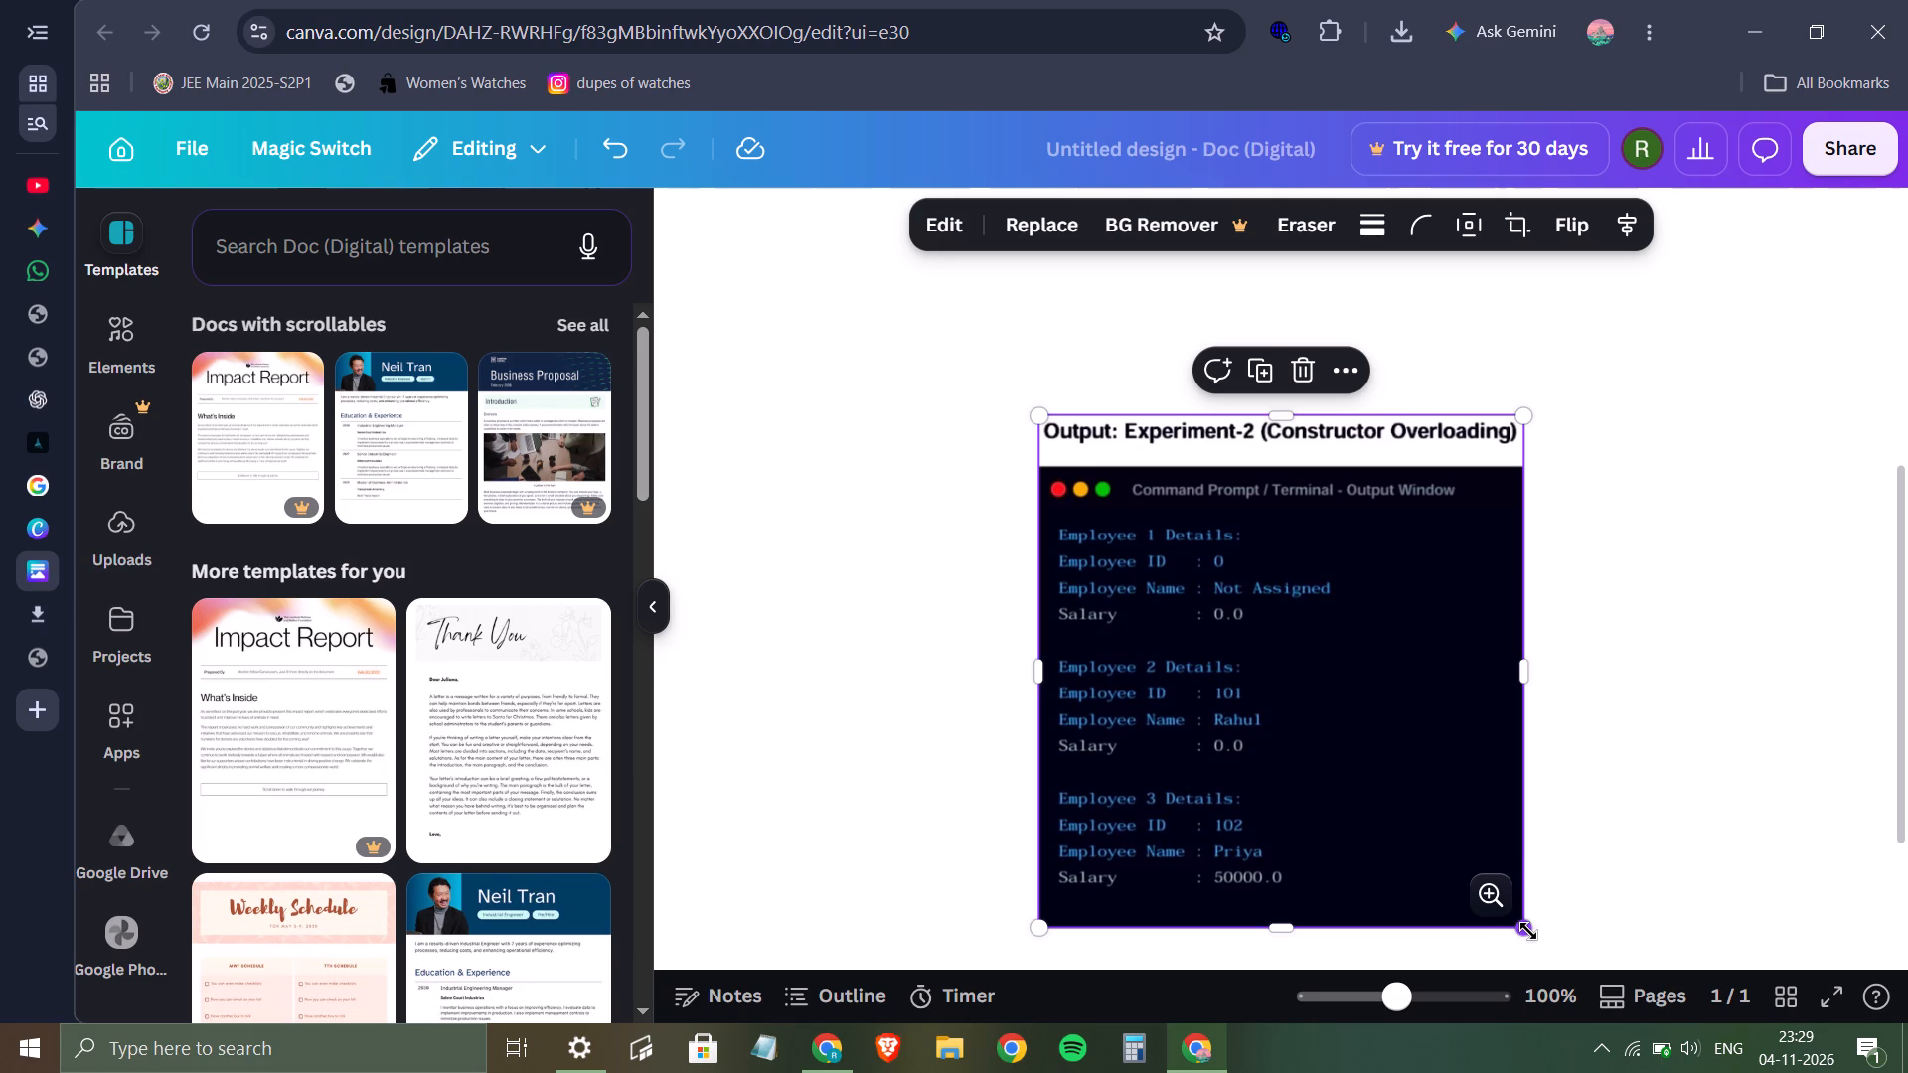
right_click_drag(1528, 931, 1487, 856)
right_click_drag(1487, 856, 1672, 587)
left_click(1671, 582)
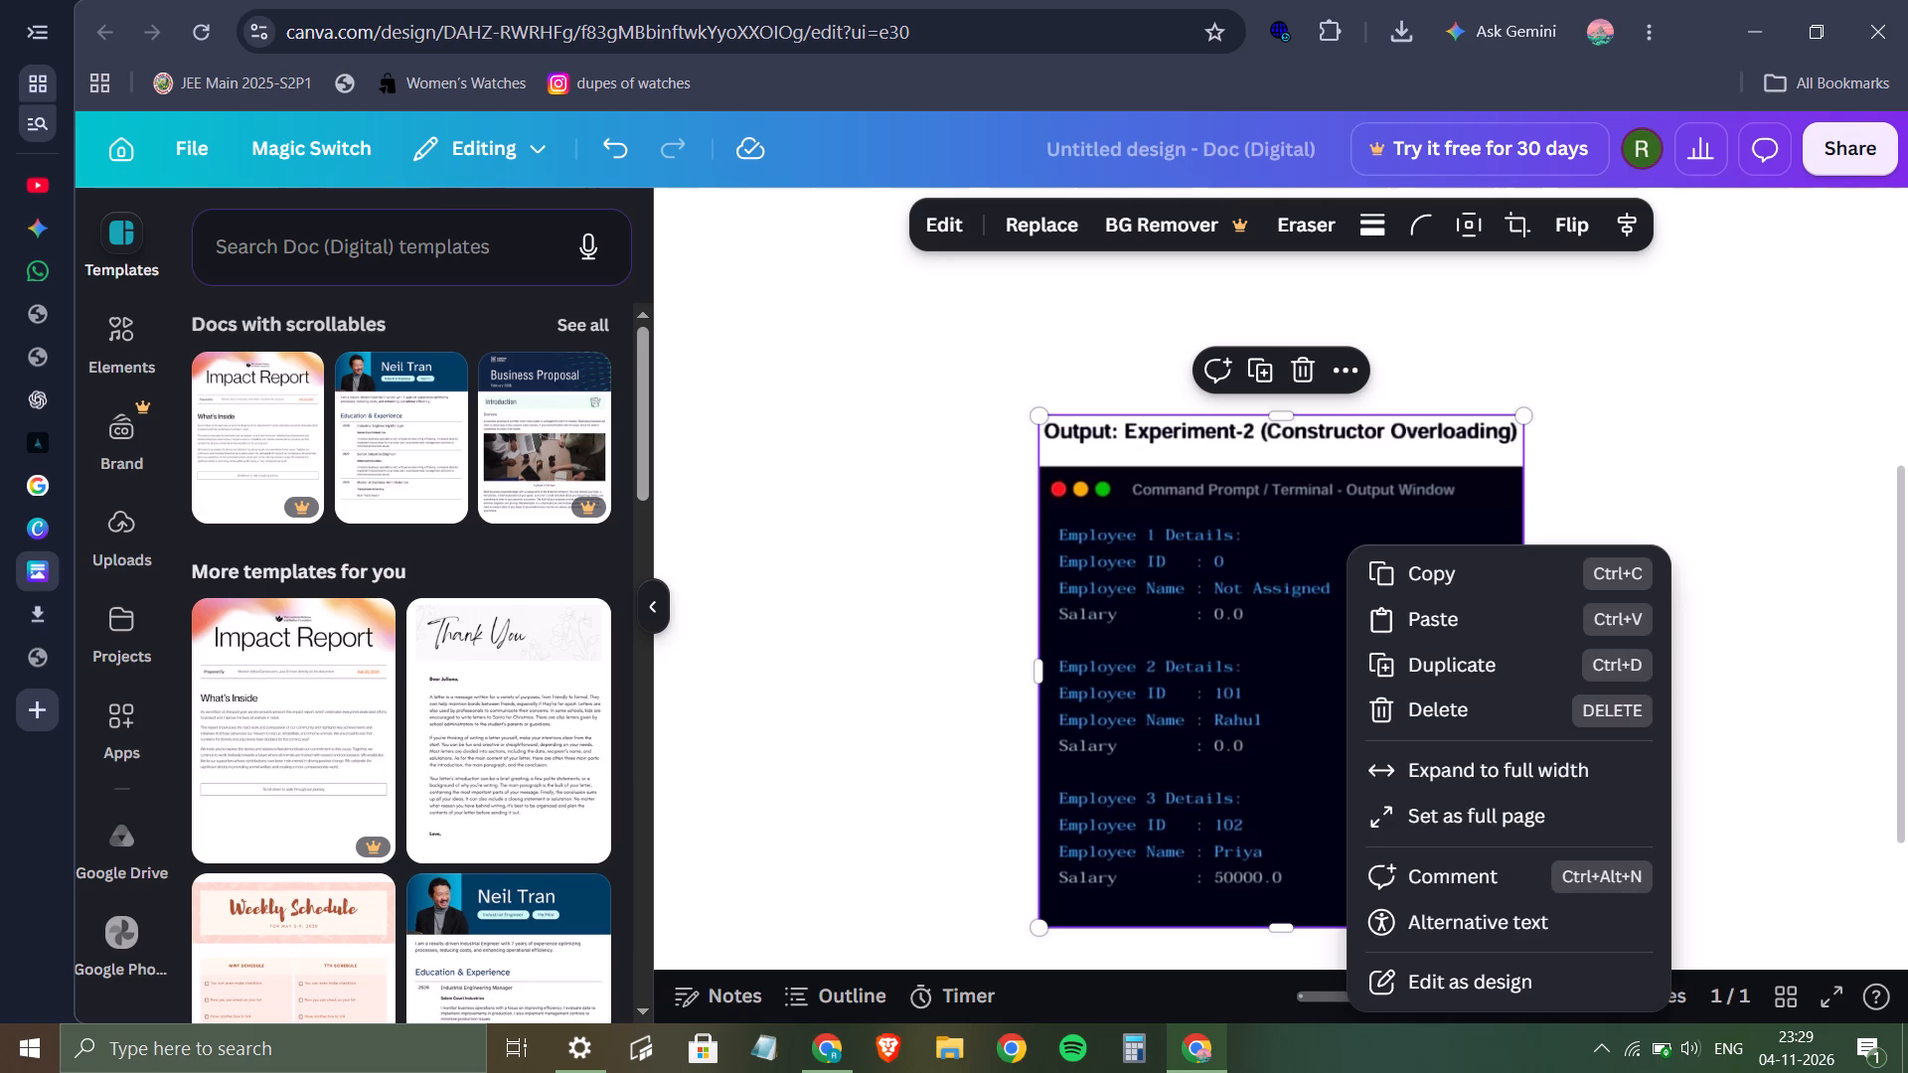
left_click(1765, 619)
left_click(1905, 913)
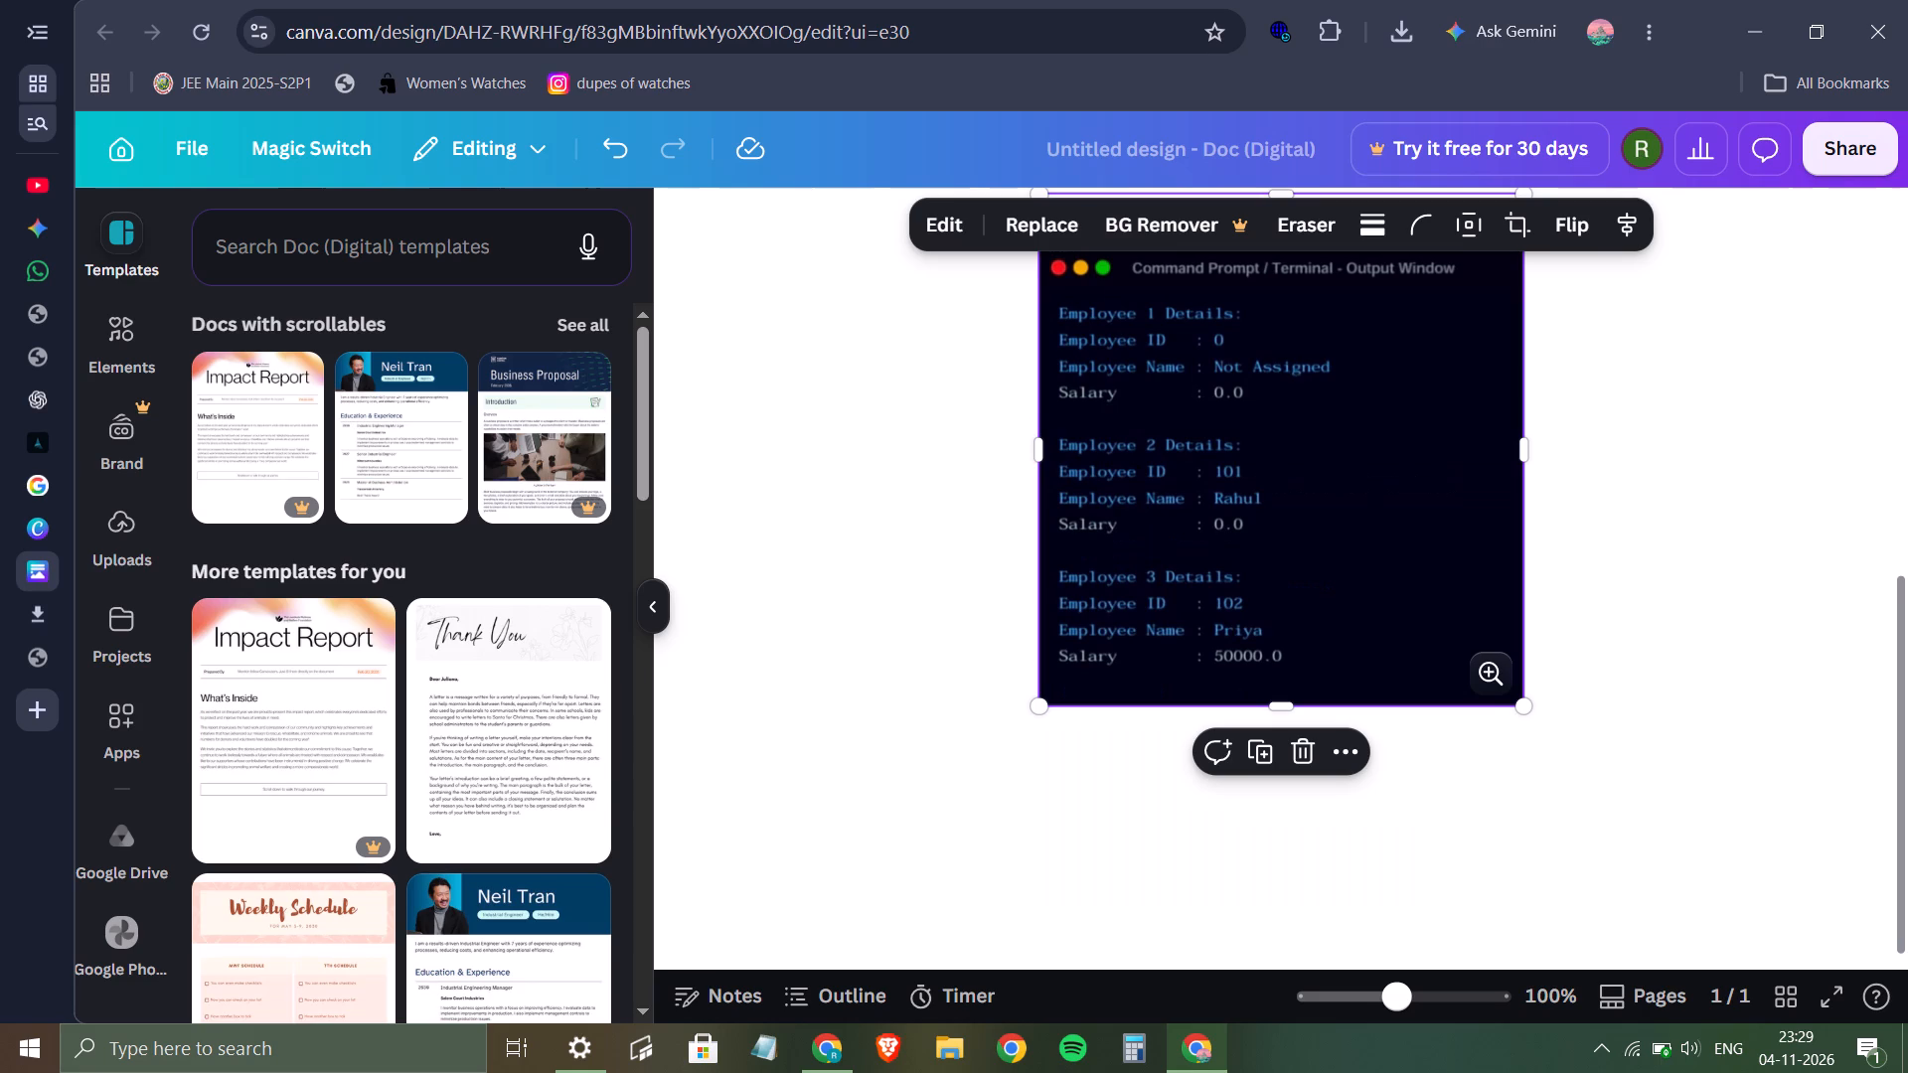
left_click(1812, 912)
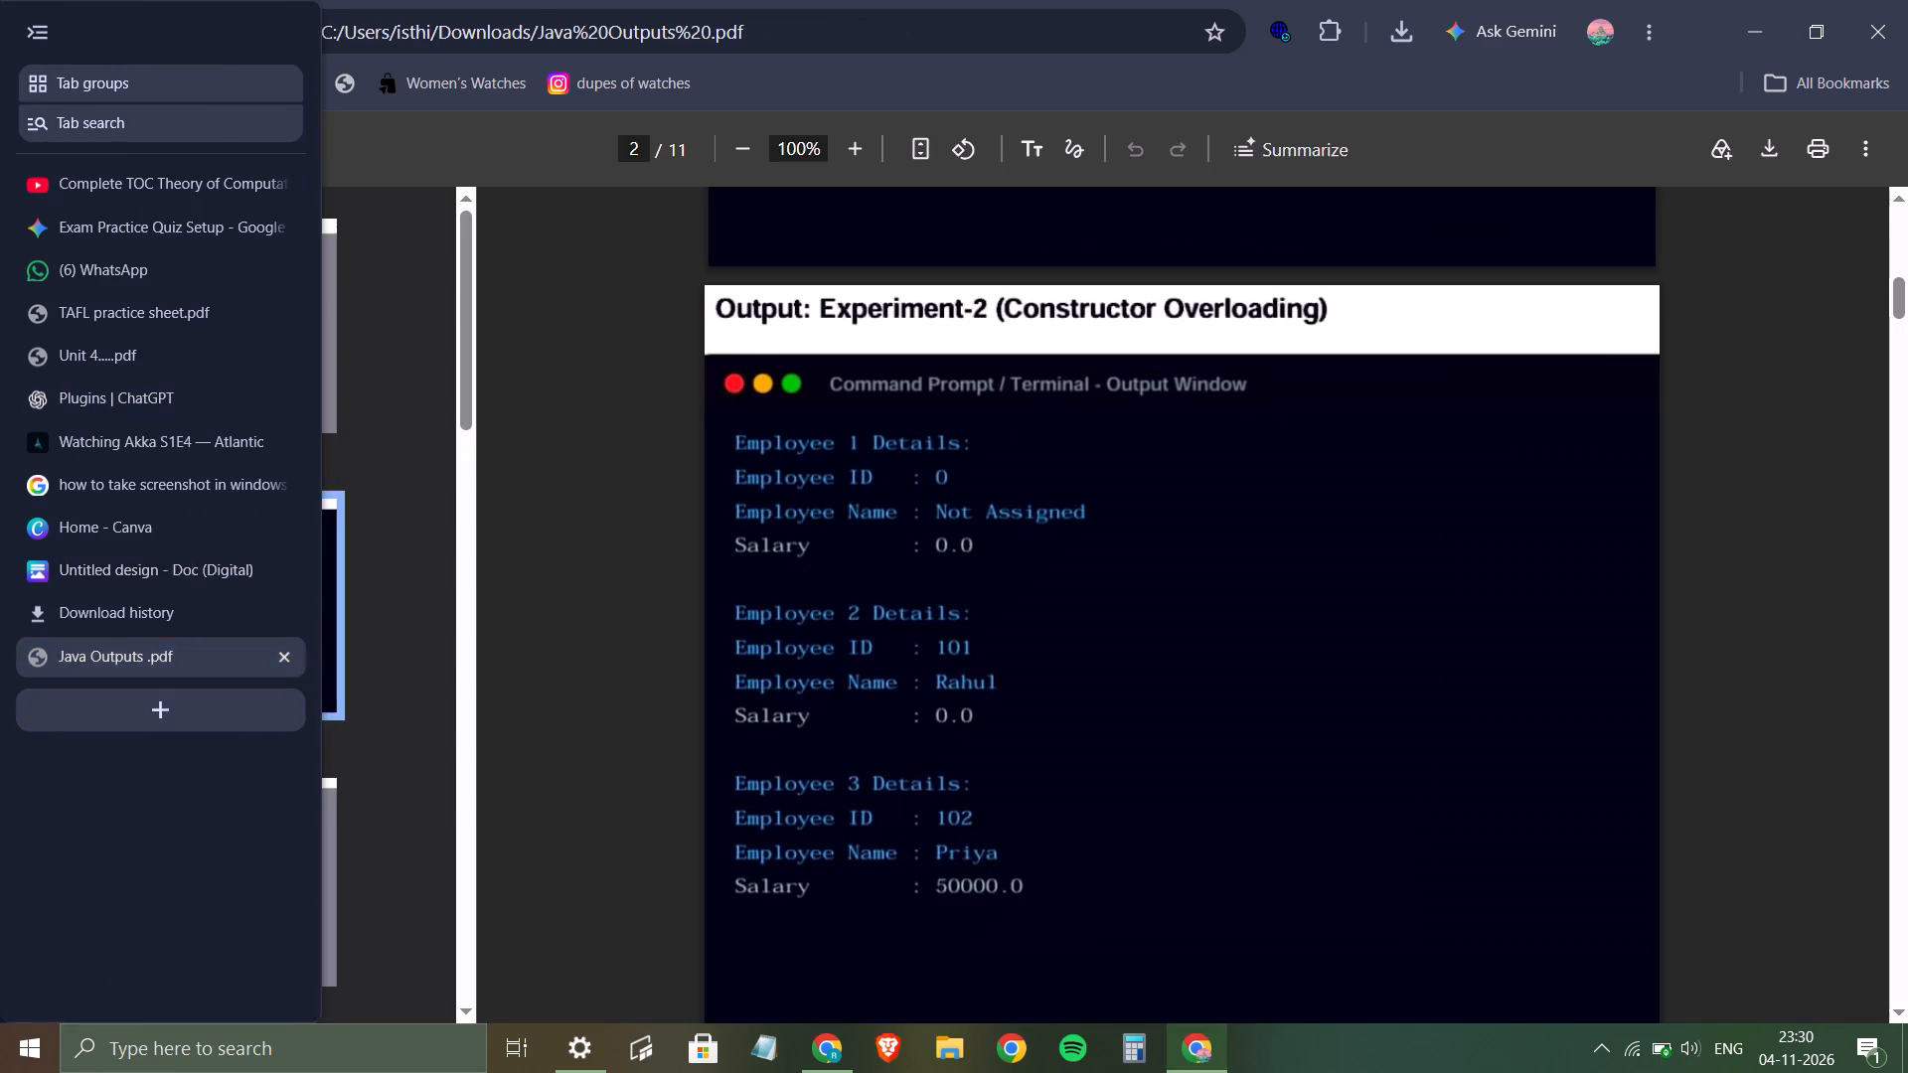
left_click(1021, 660)
key("Down")
key("Down")
key("Down")
key("Down")
key("Down")
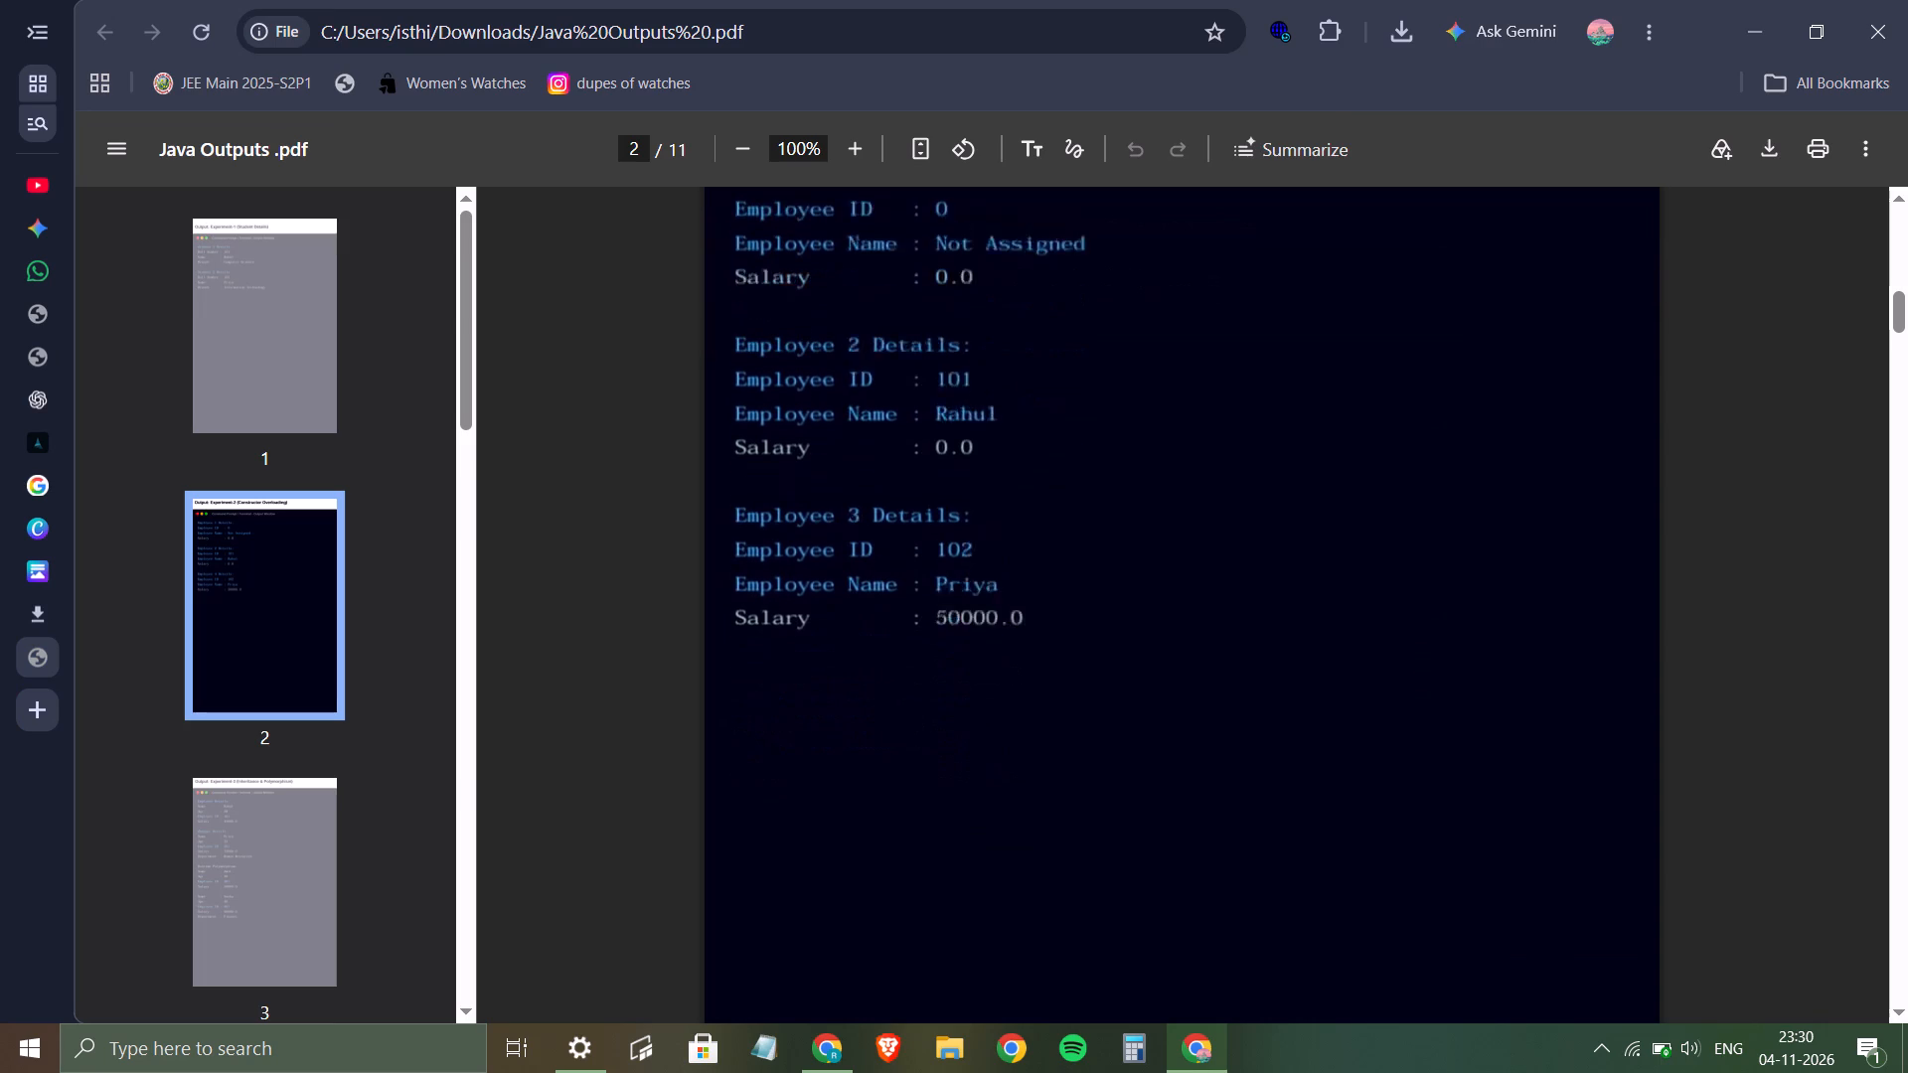
key("Down")
key("Down")
key("Down")
key("Down")
key("Down")
key("Down")
key("Down")
key("Down")
key("Down")
key("Down")
key("Down")
key("Down")
key("Down")
key("Down")
key("Down")
key("Down")
key("Down")
key("Down")
key("Down")
key("Down")
key("Down")
key("Down")
key("Down")
key("Down")
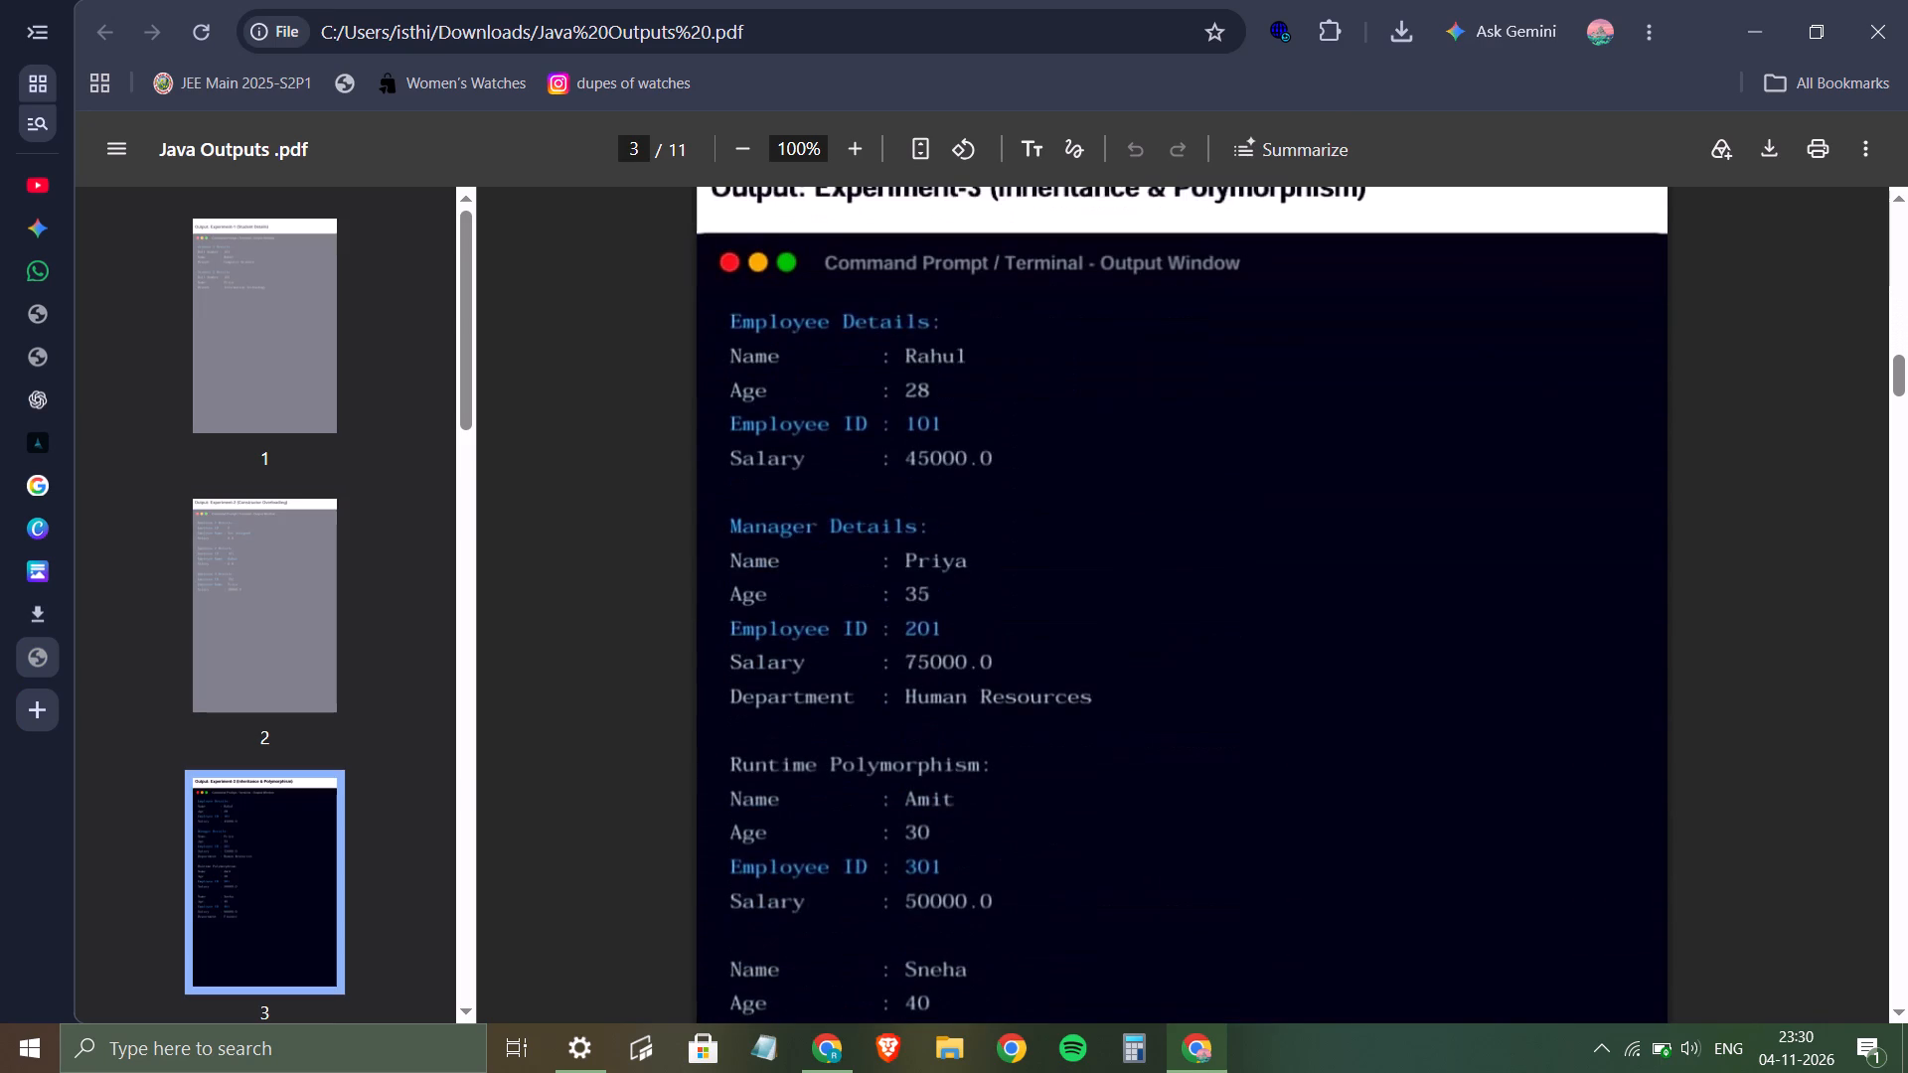
key("Down")
key("Down")
key("Down")
key("Down")
key("Down")
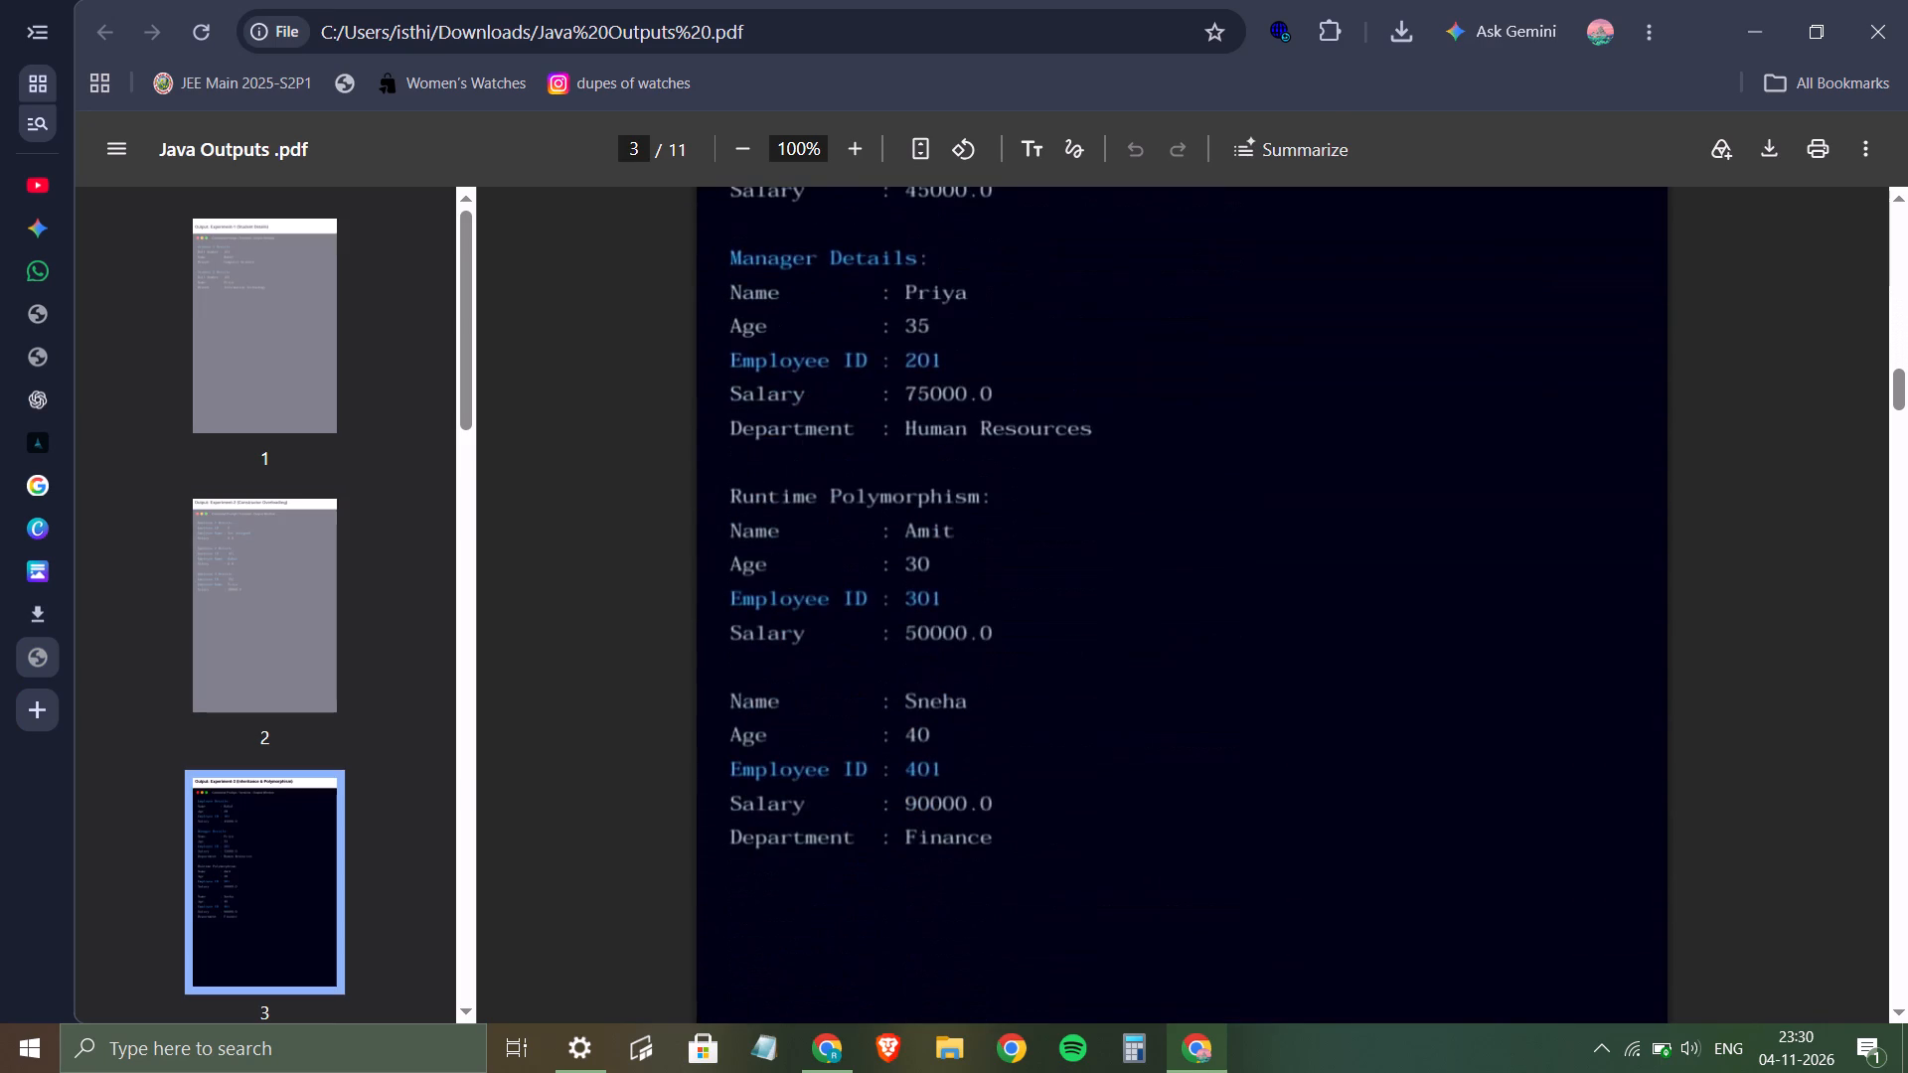
key("Up")
key("Up")
key("Up")
key("Up")
key("Up")
key("Up")
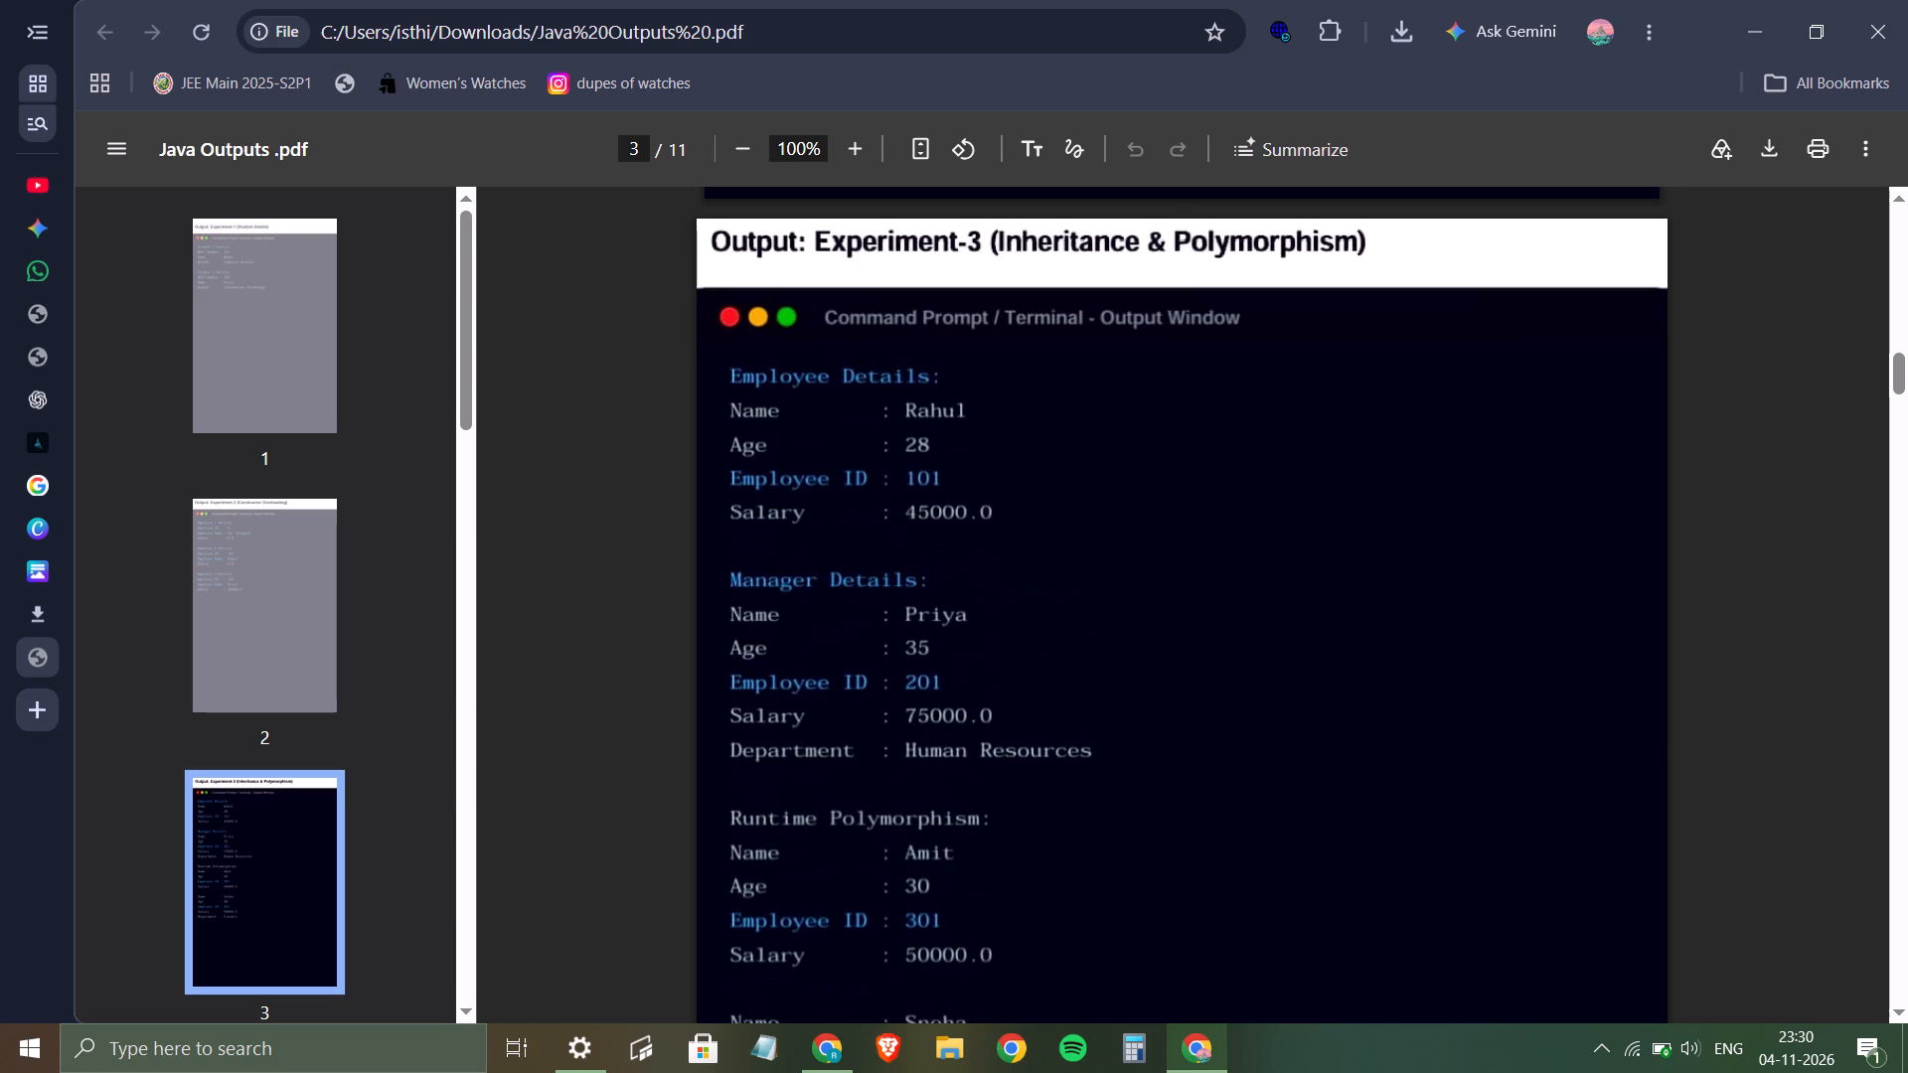
key("Down")
key("Up")
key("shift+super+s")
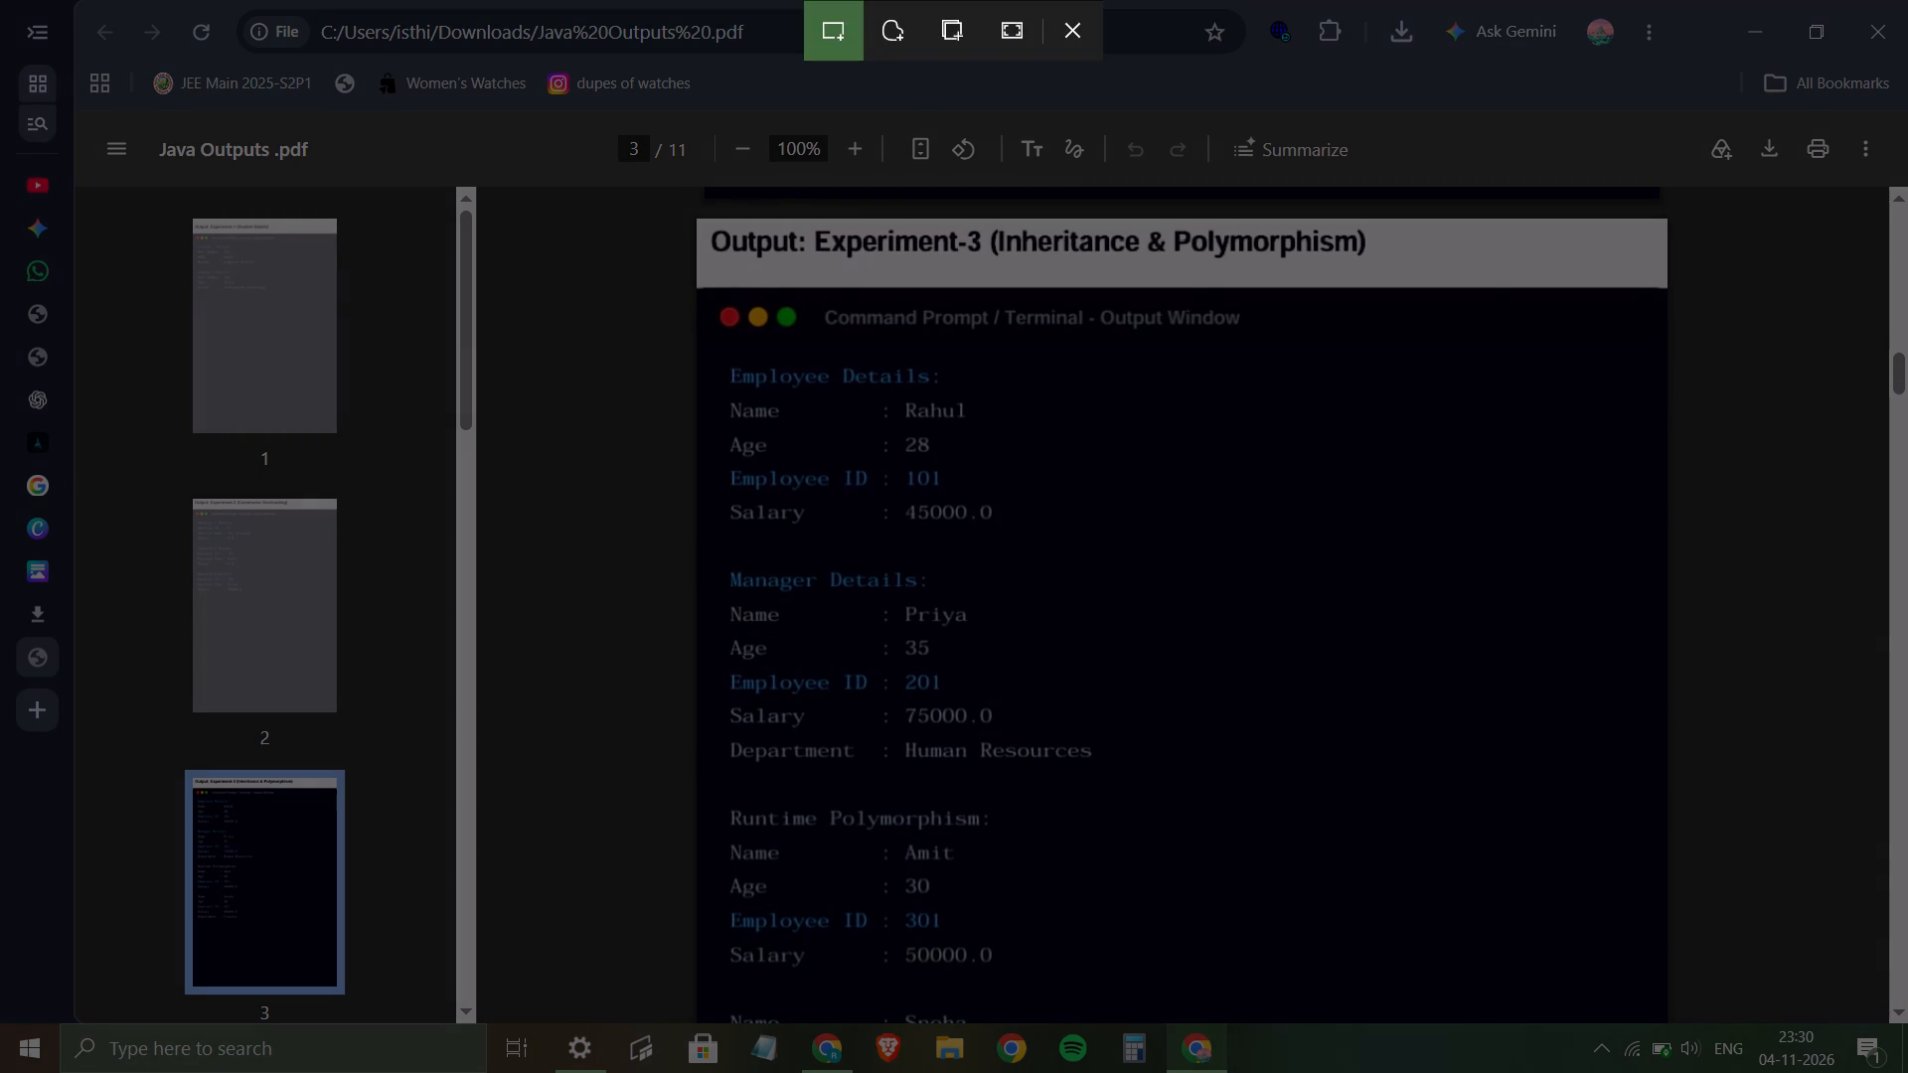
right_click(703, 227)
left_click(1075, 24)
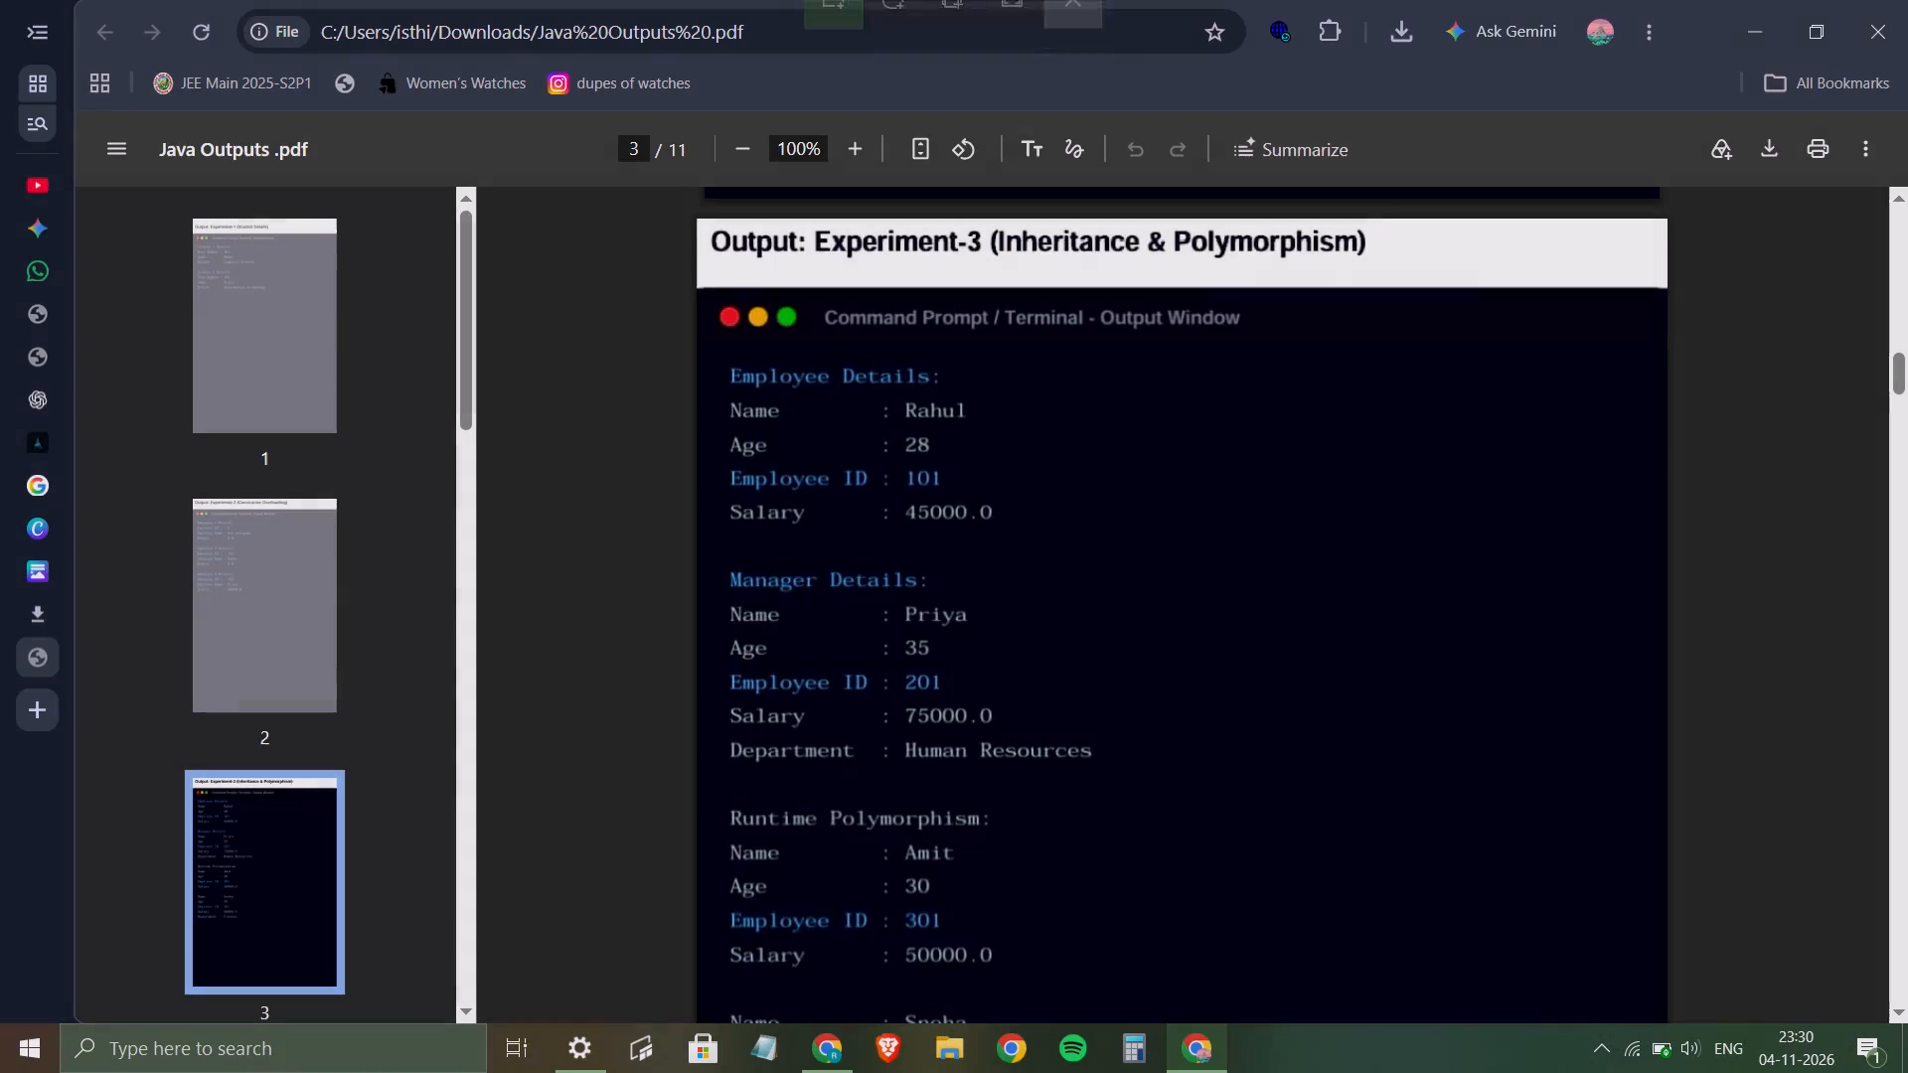
Zoom the PDF out to 80% and fit the whole Experiment-3 output, from its heading to the last Department line, in view.
left_click(740, 166)
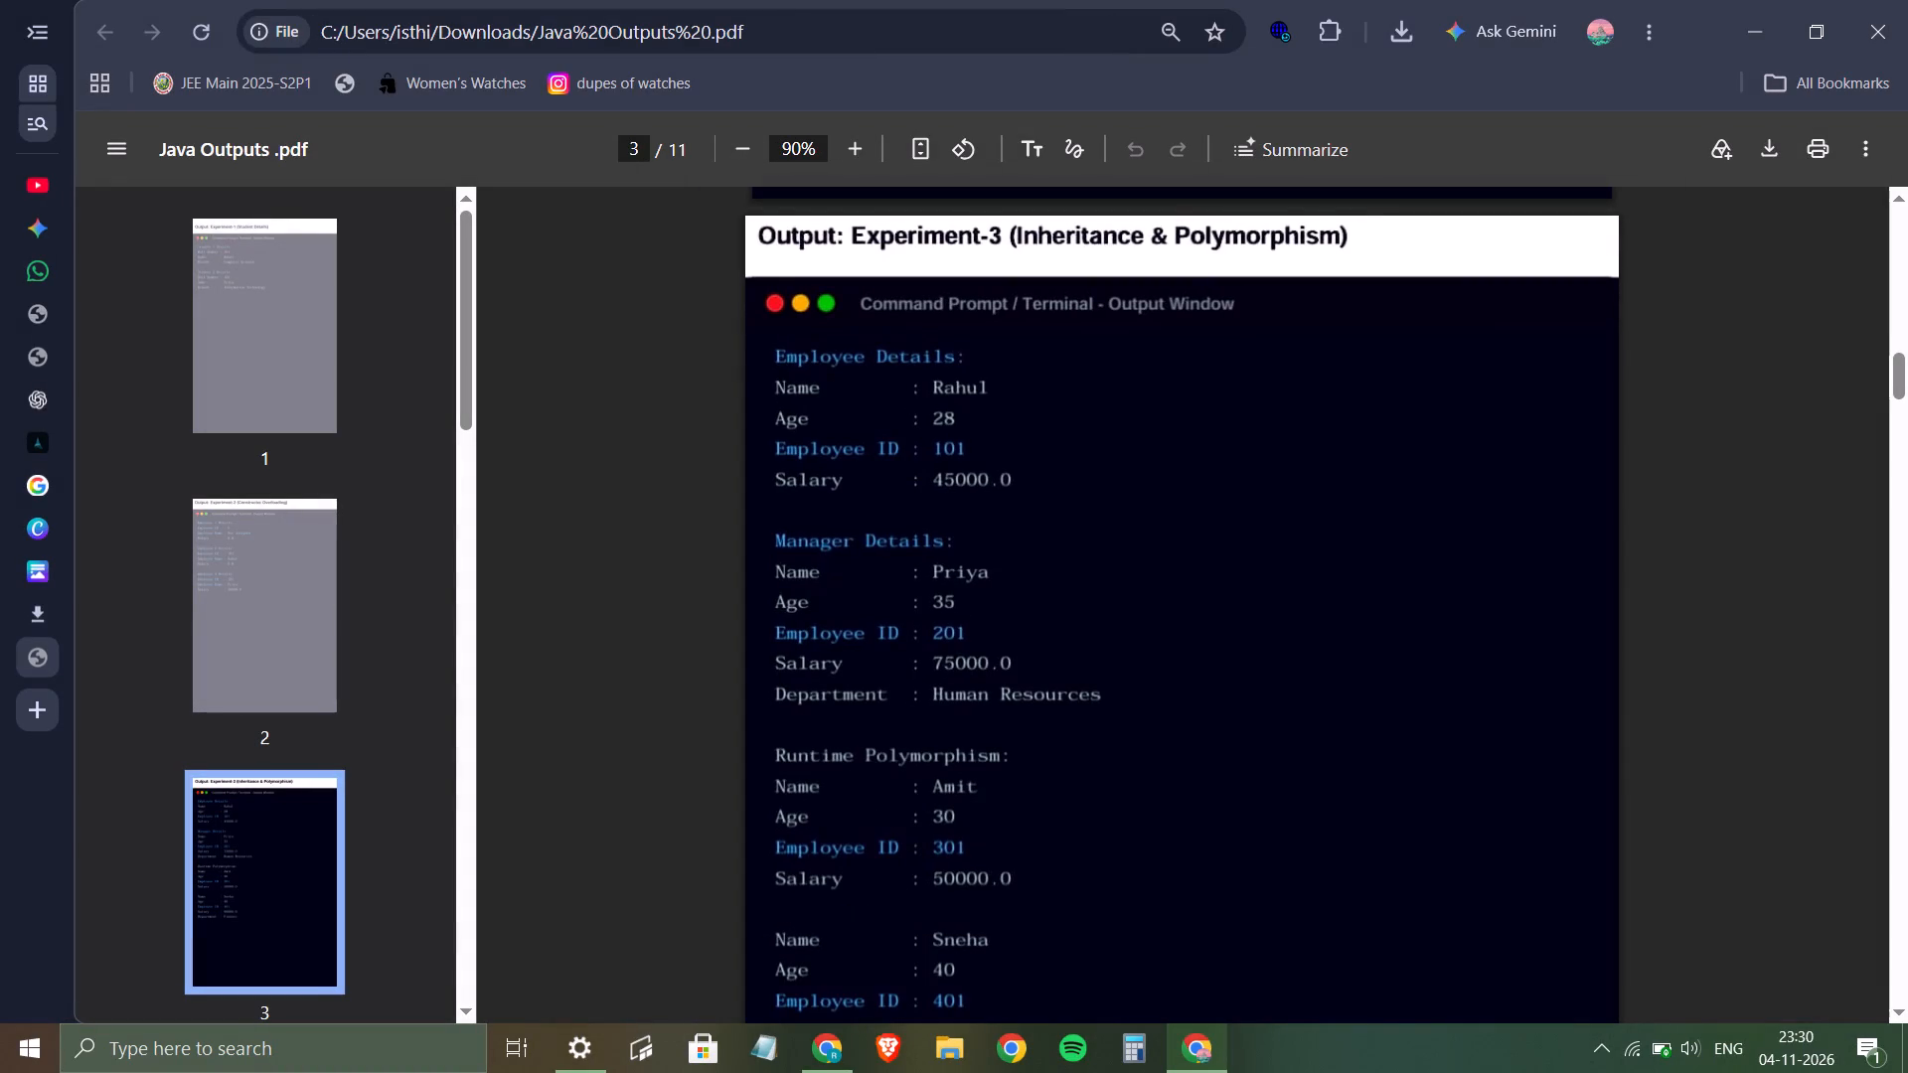
left_click(1276, 663)
key("Down")
key("Down")
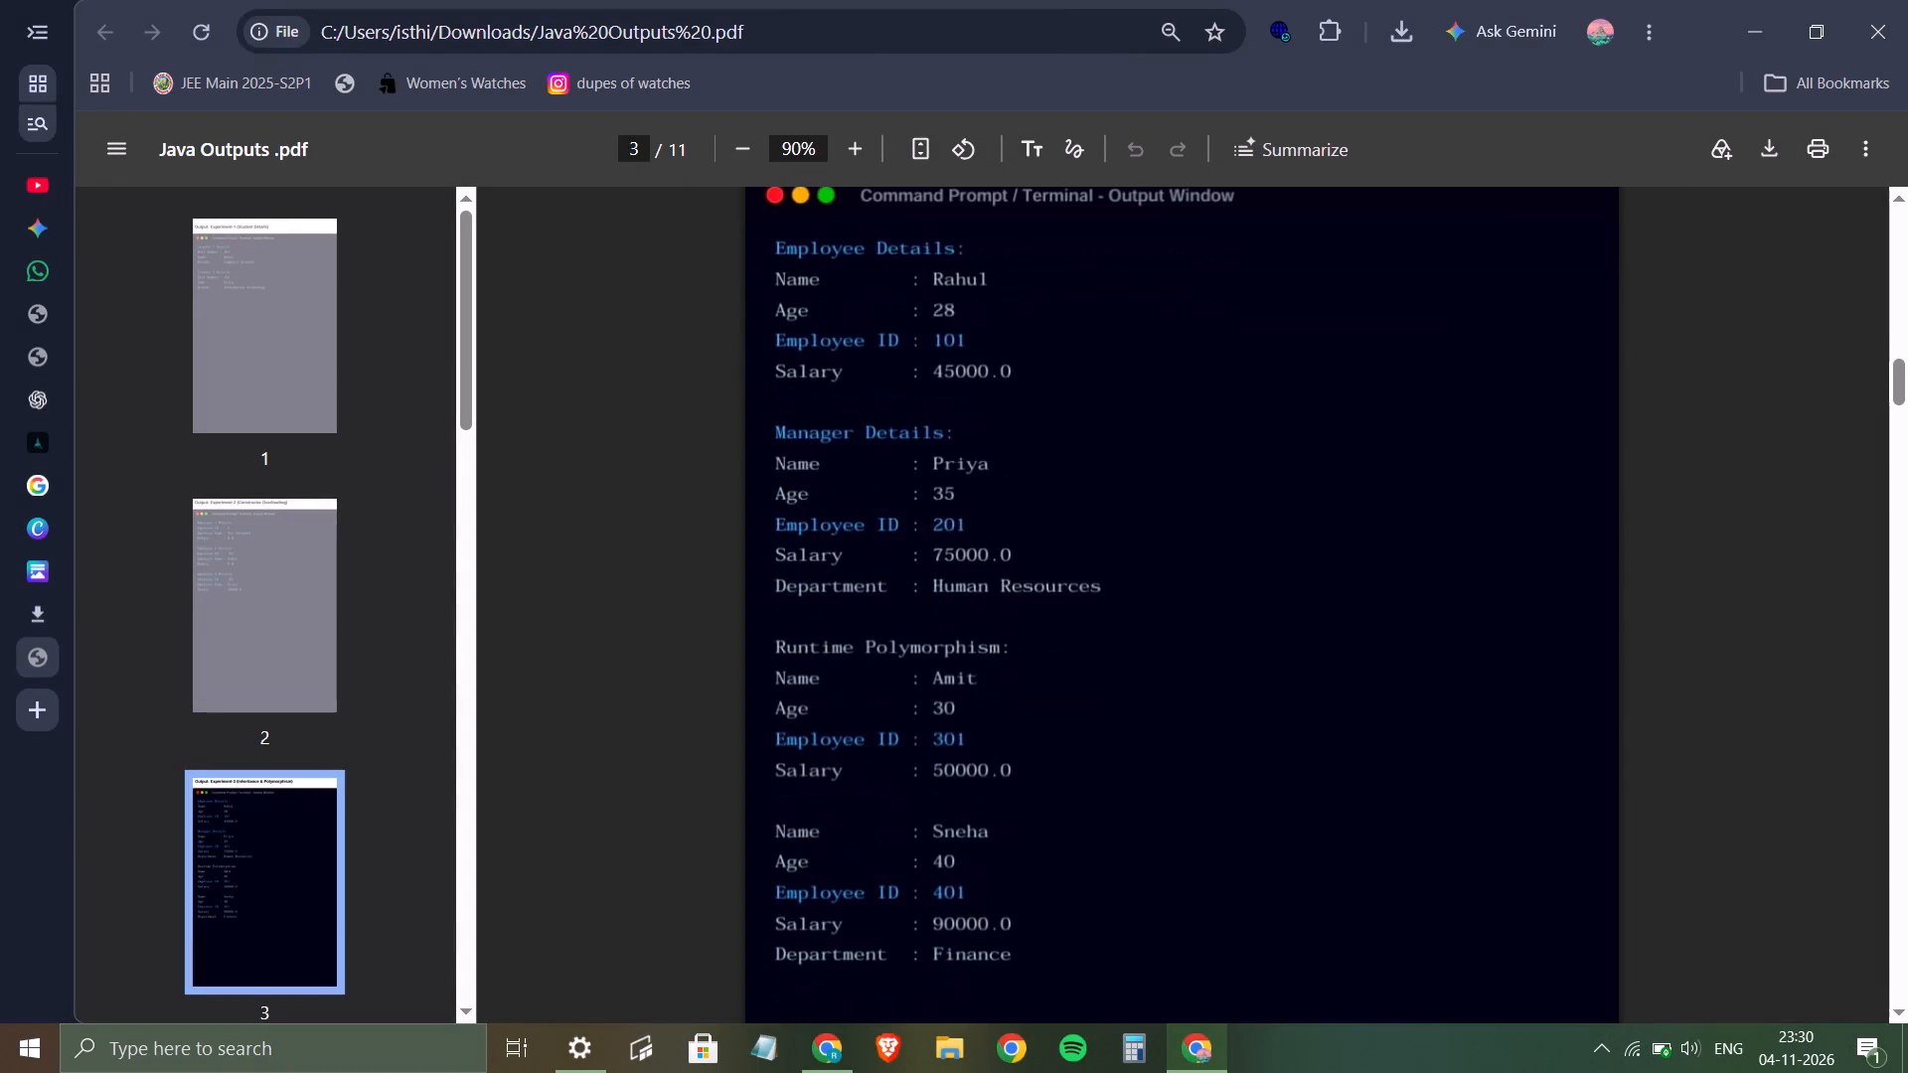
key("Up")
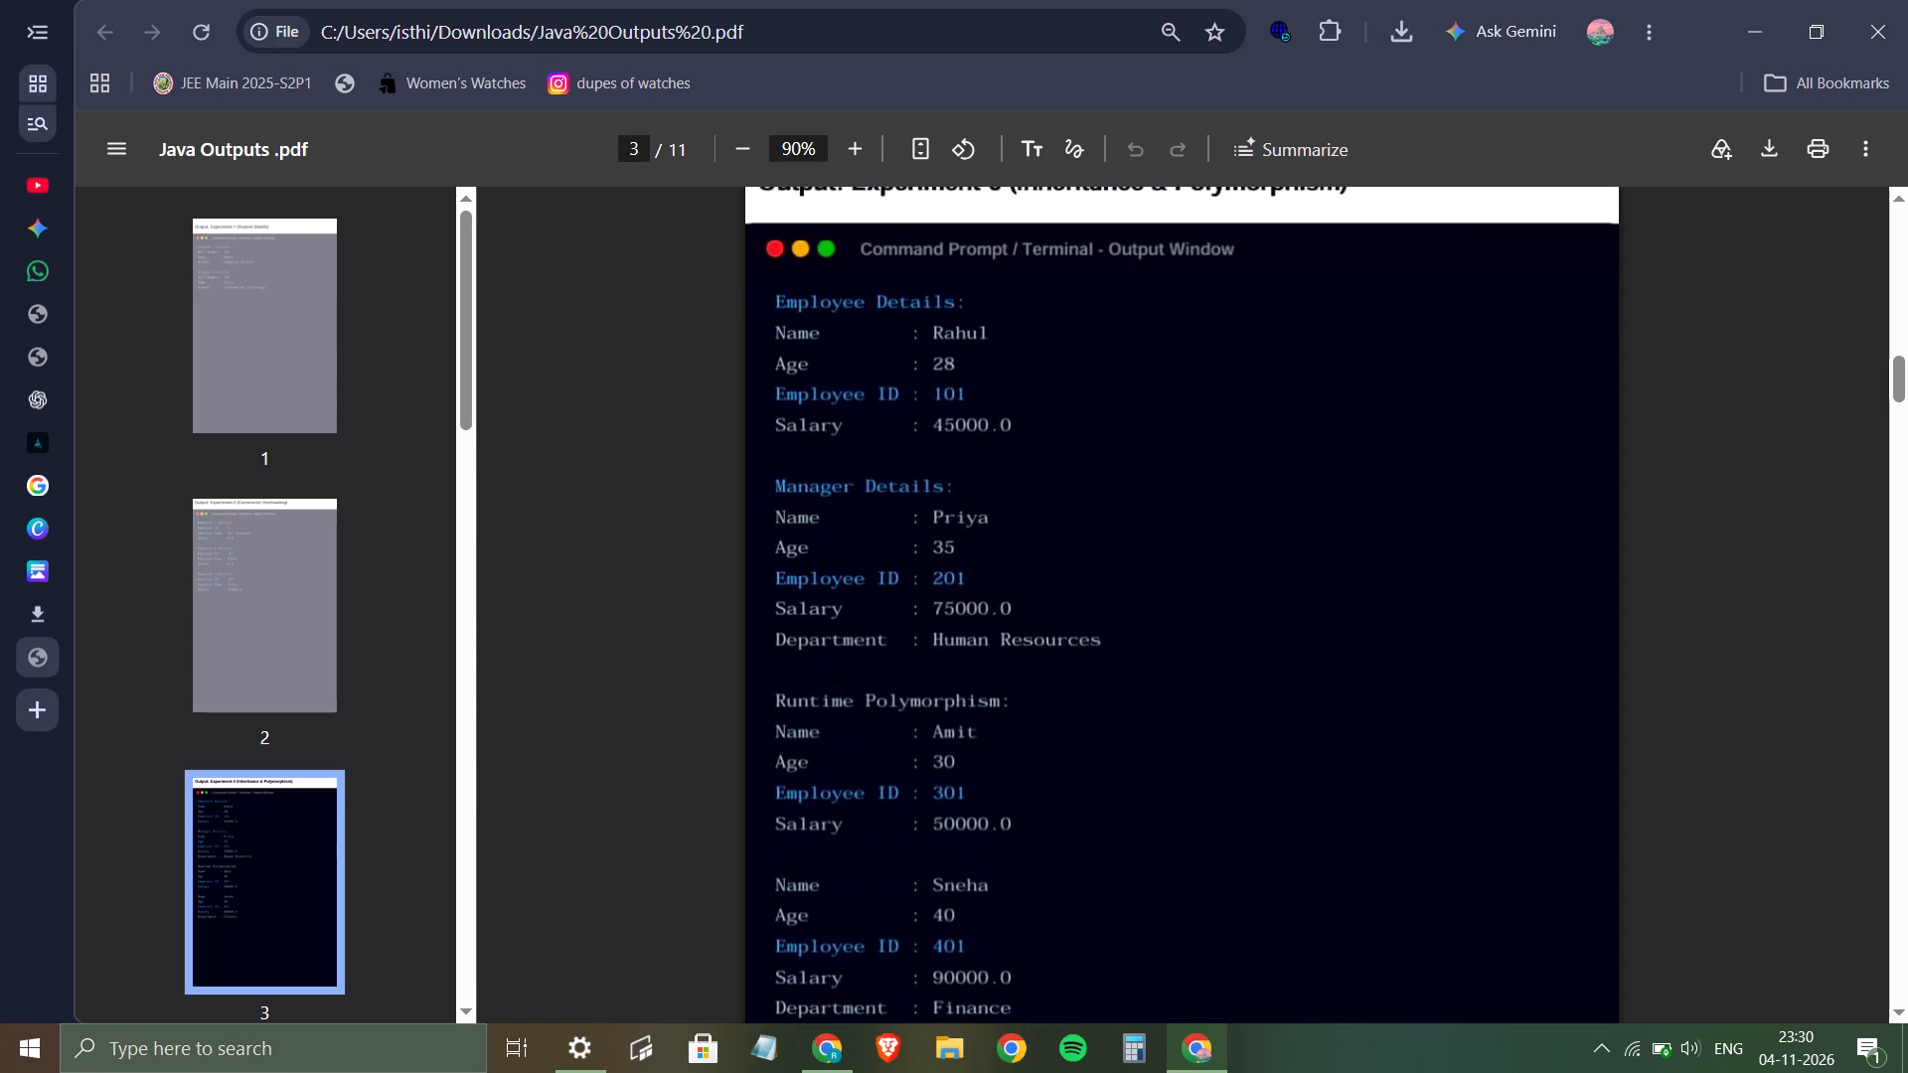
key("Up")
key("Down")
left_click(733, 136)
left_click(1110, 483)
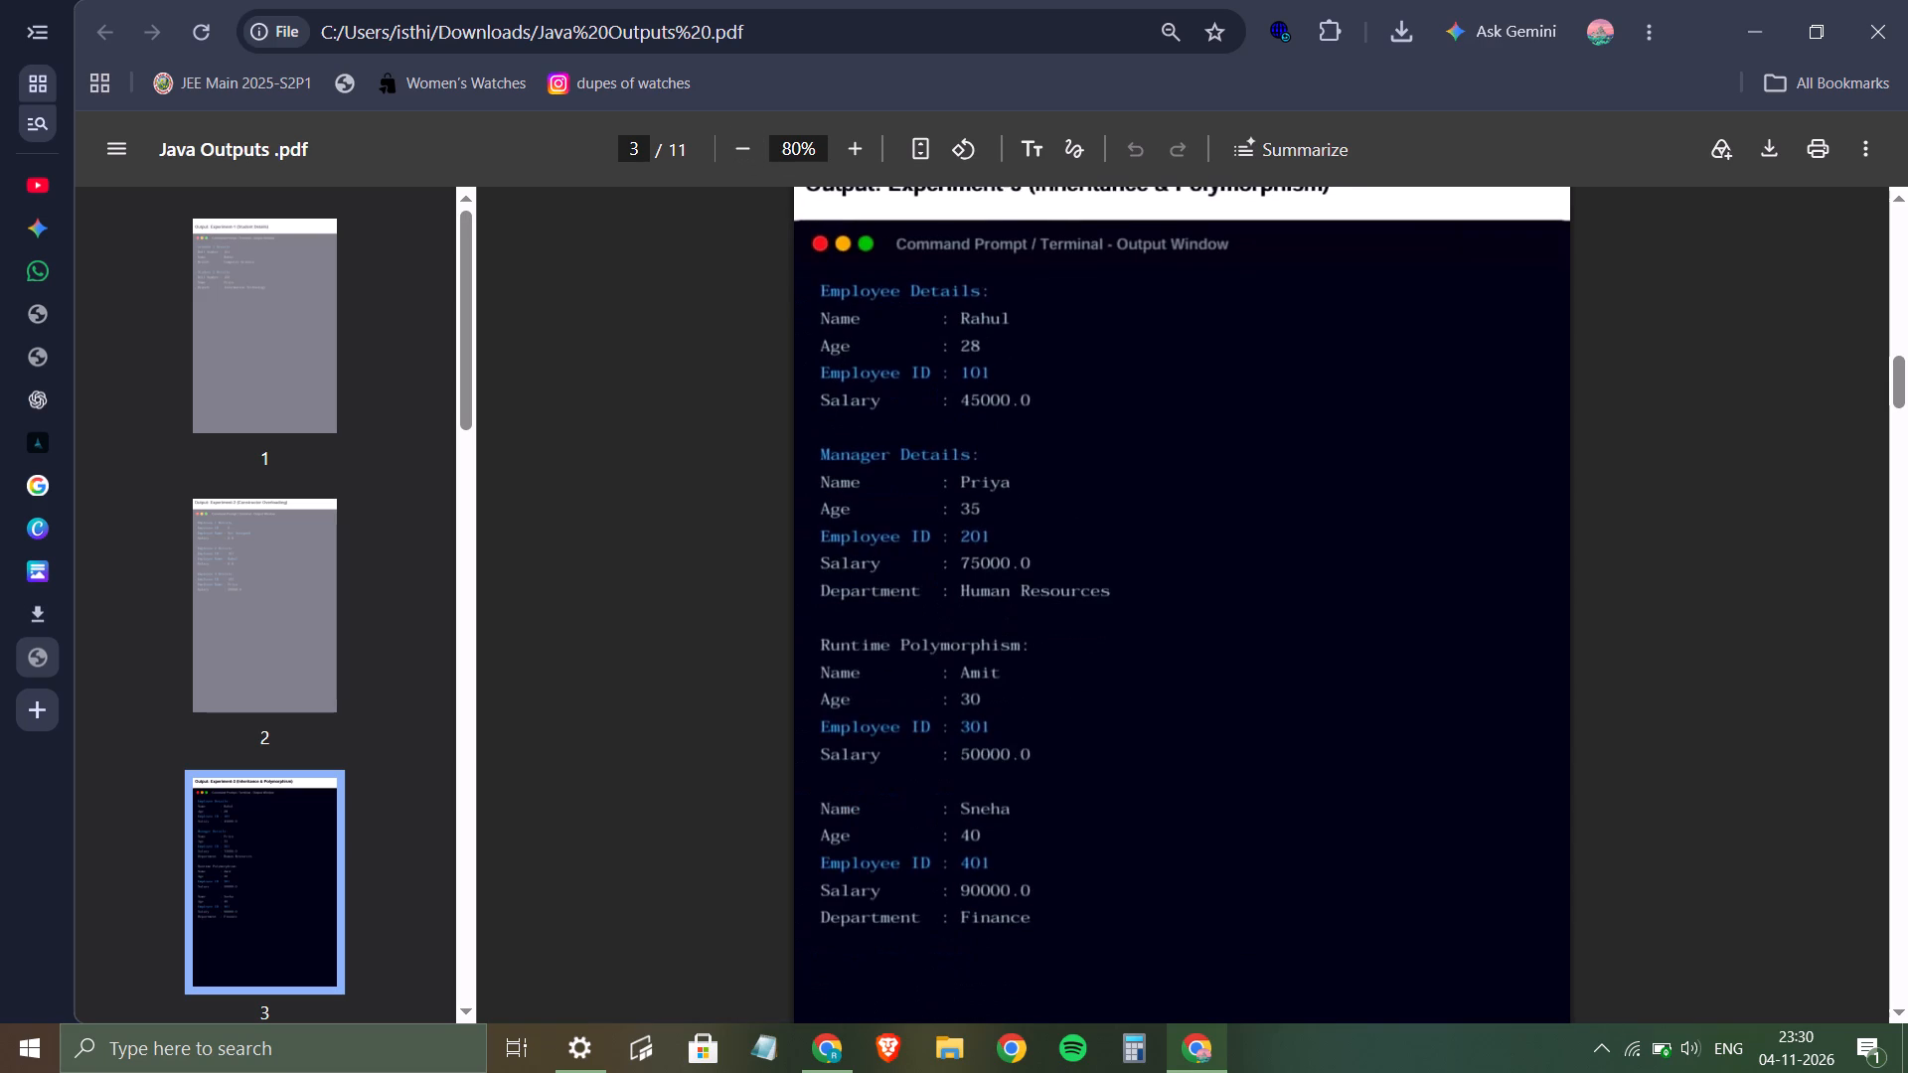
key("Up")
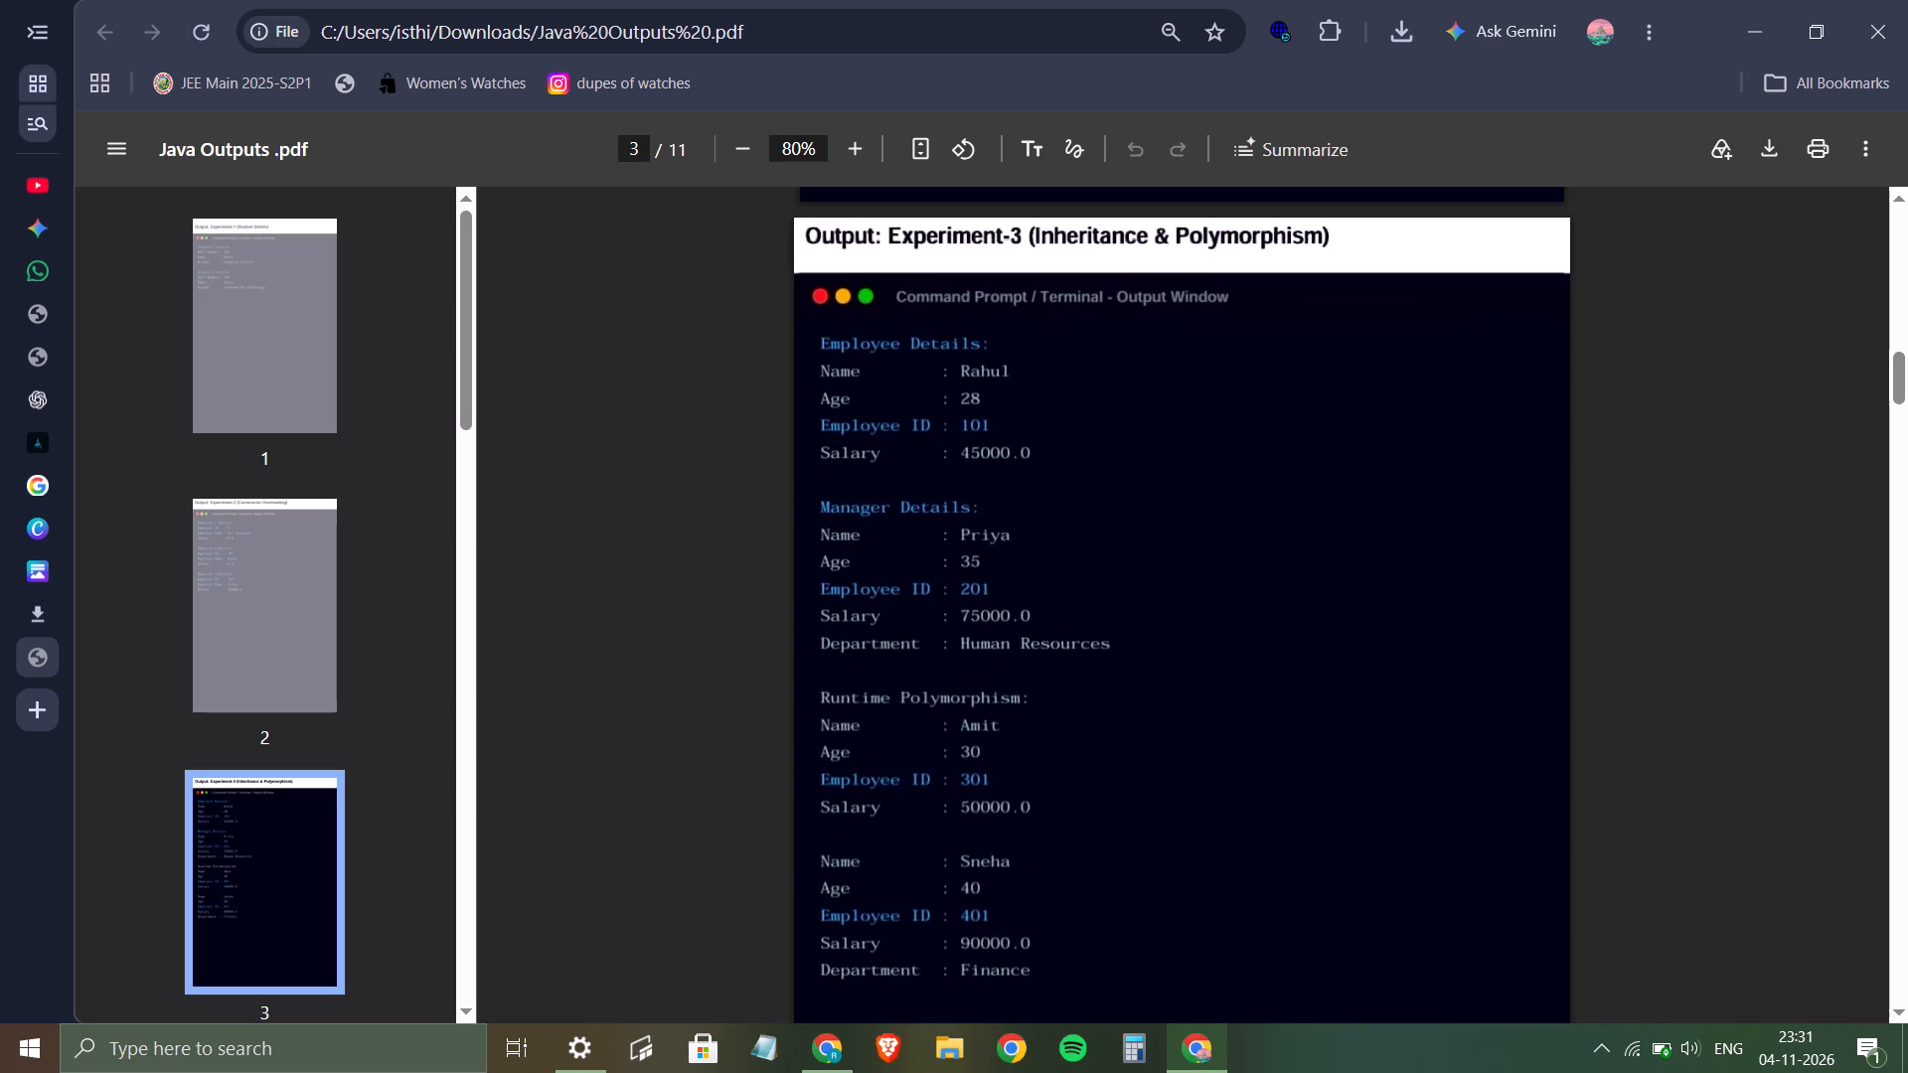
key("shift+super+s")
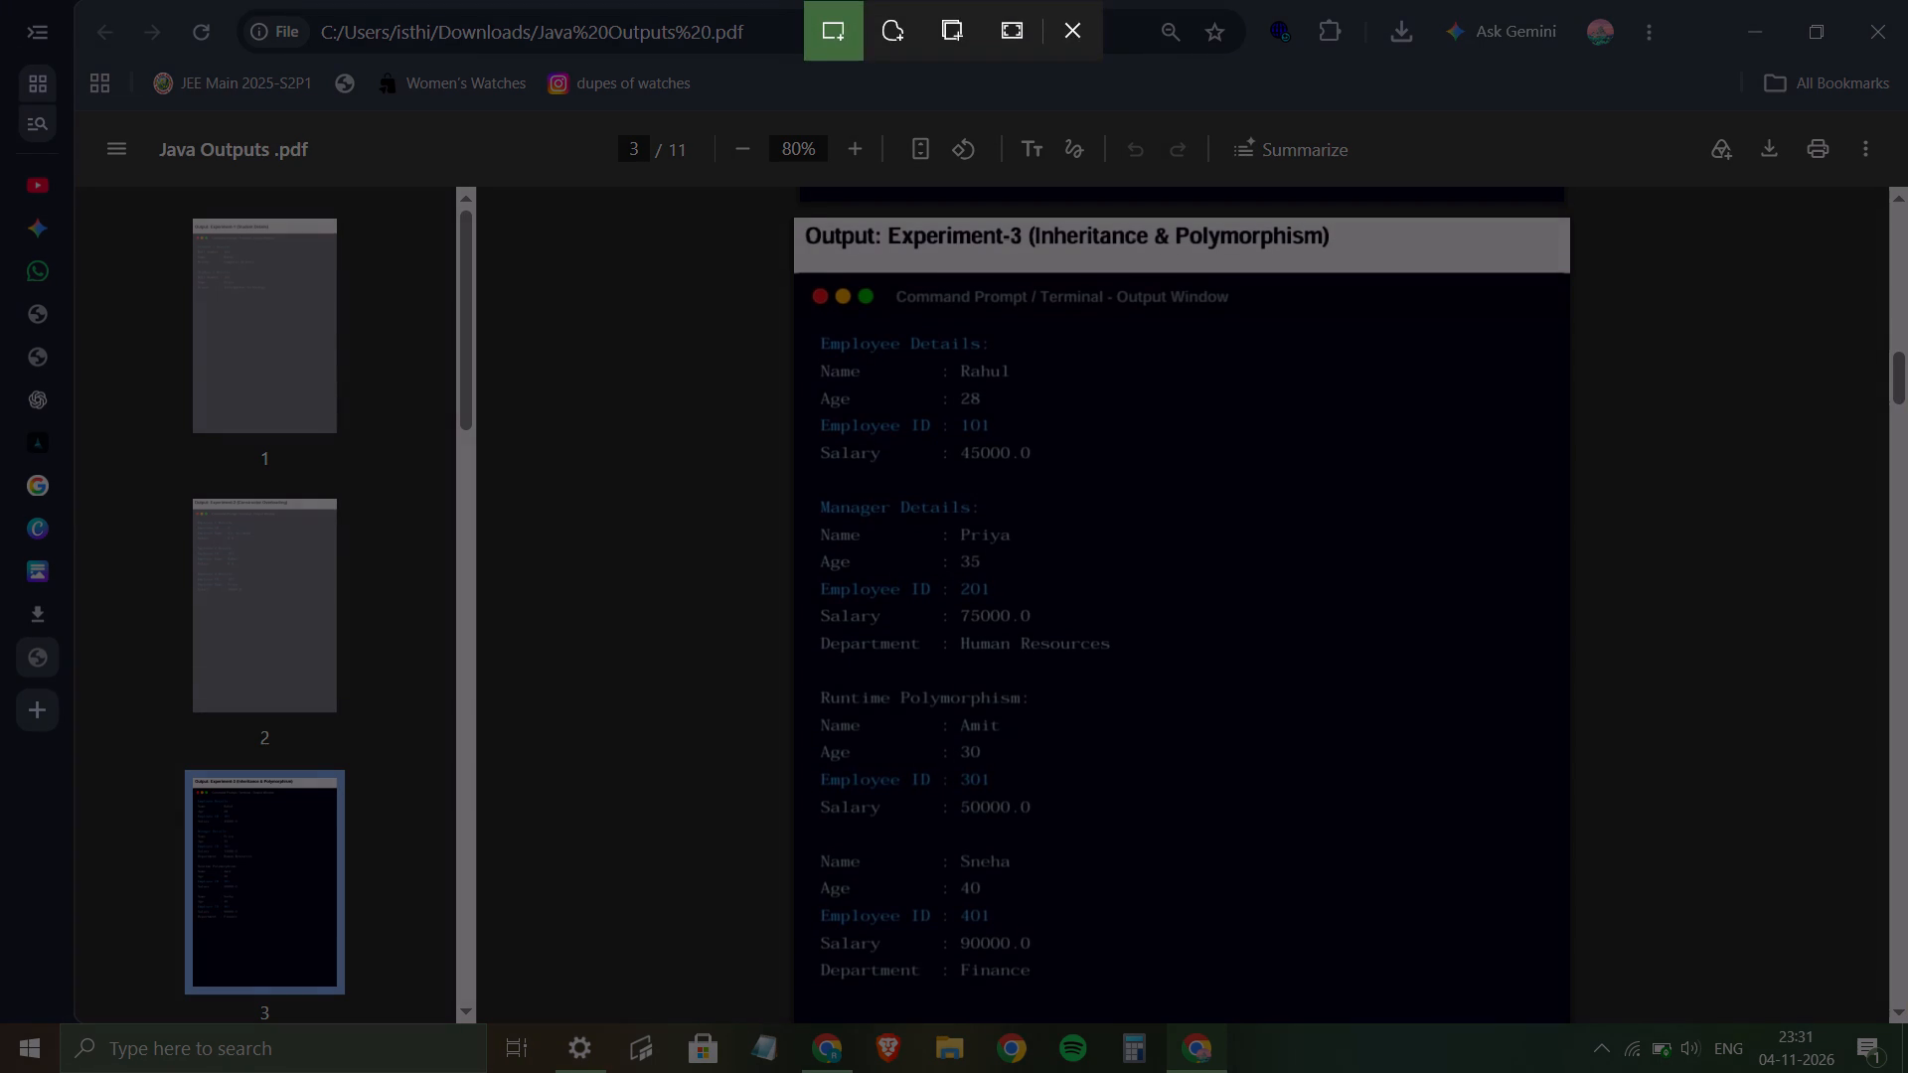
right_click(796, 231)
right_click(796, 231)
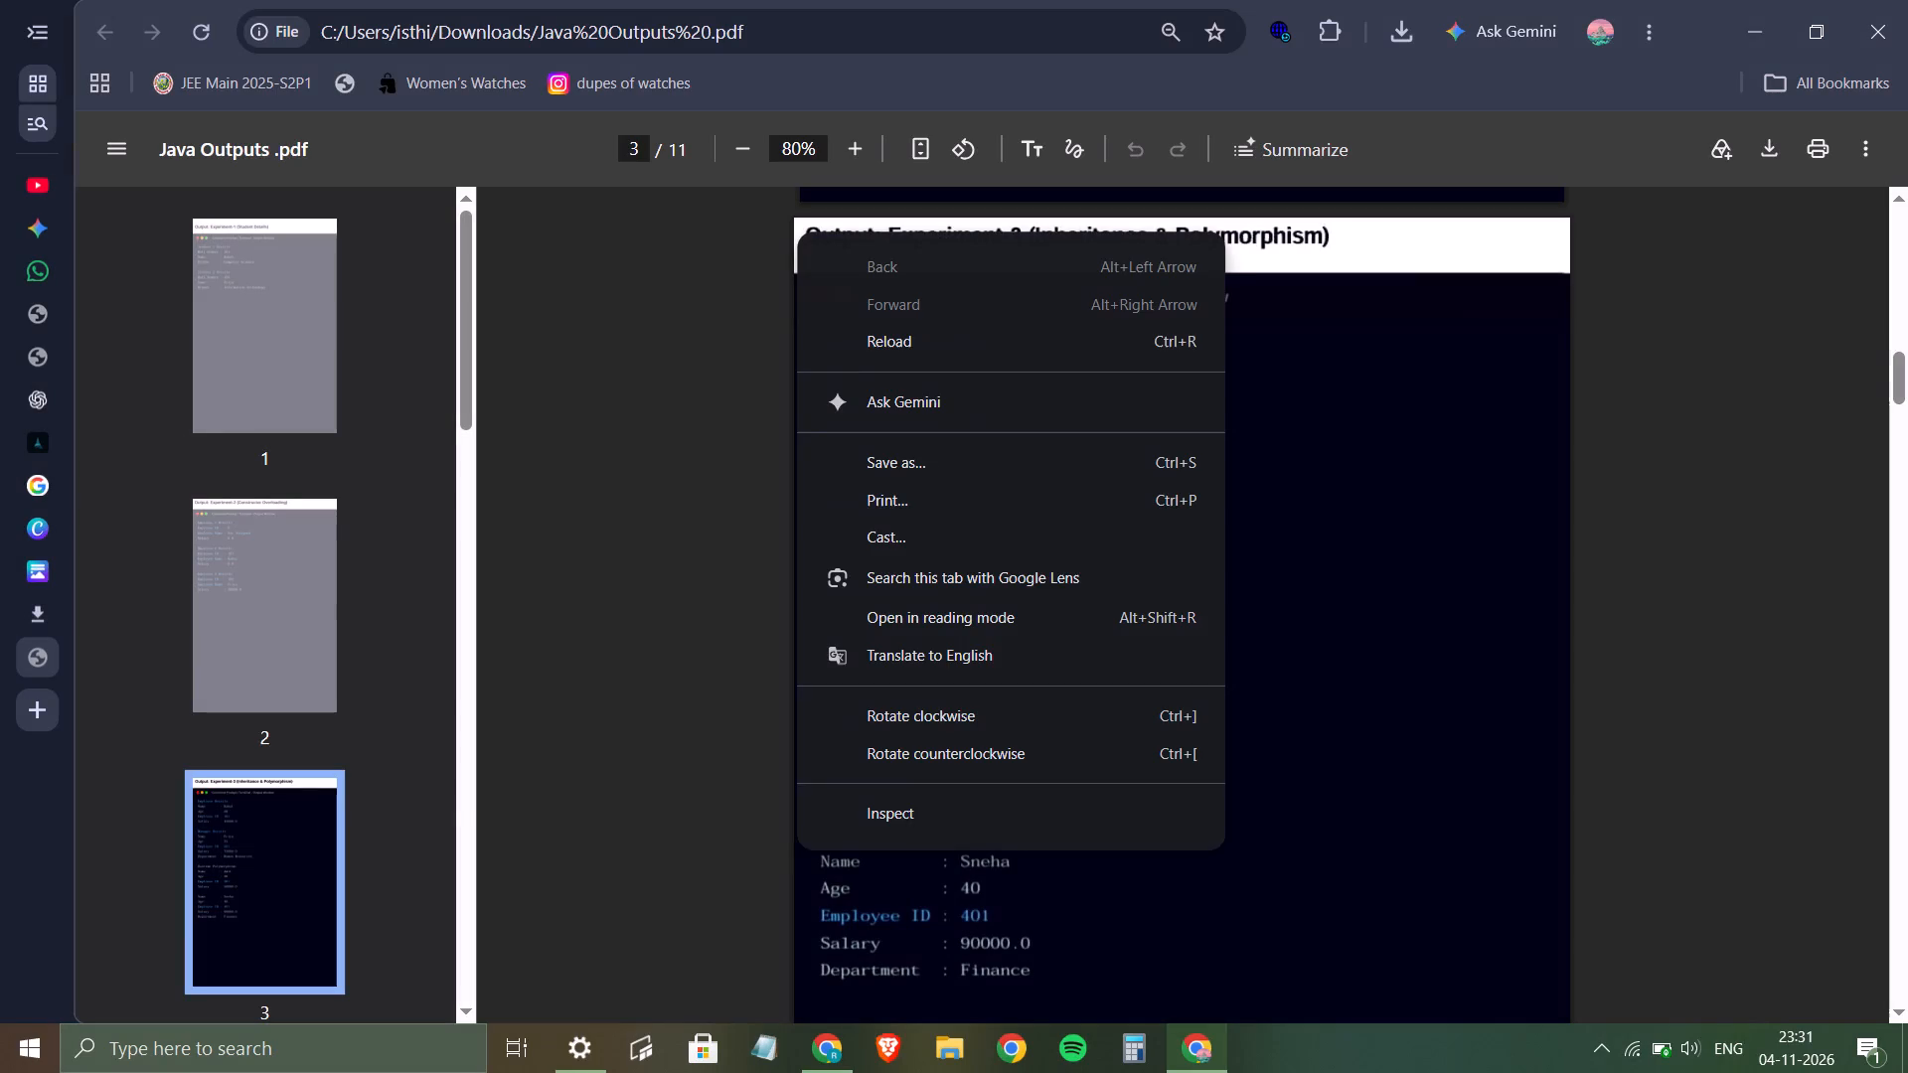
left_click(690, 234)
Snip a rectangular region covering the Experiment-3 output from its heading down to the Department : Finance line.
key("shift+super+s")
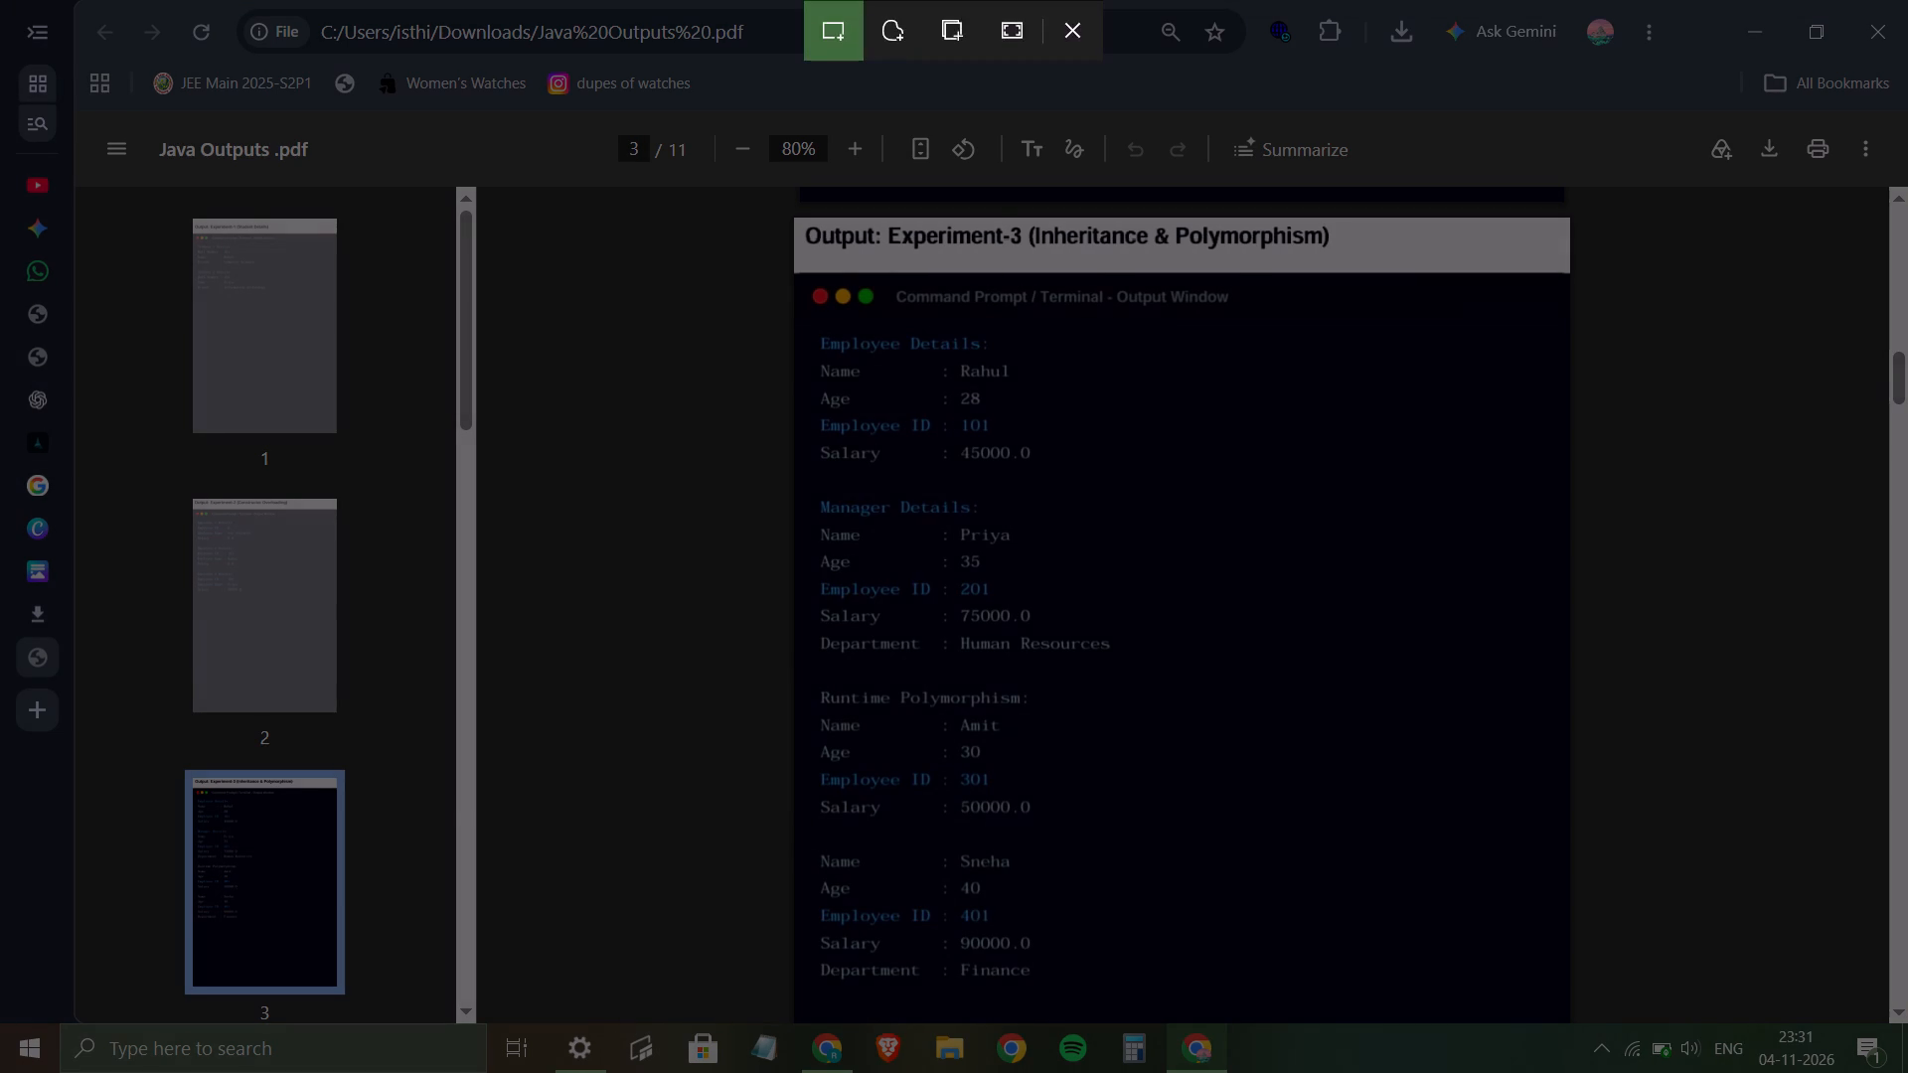
right_click_drag(790, 223, 1399, 269)
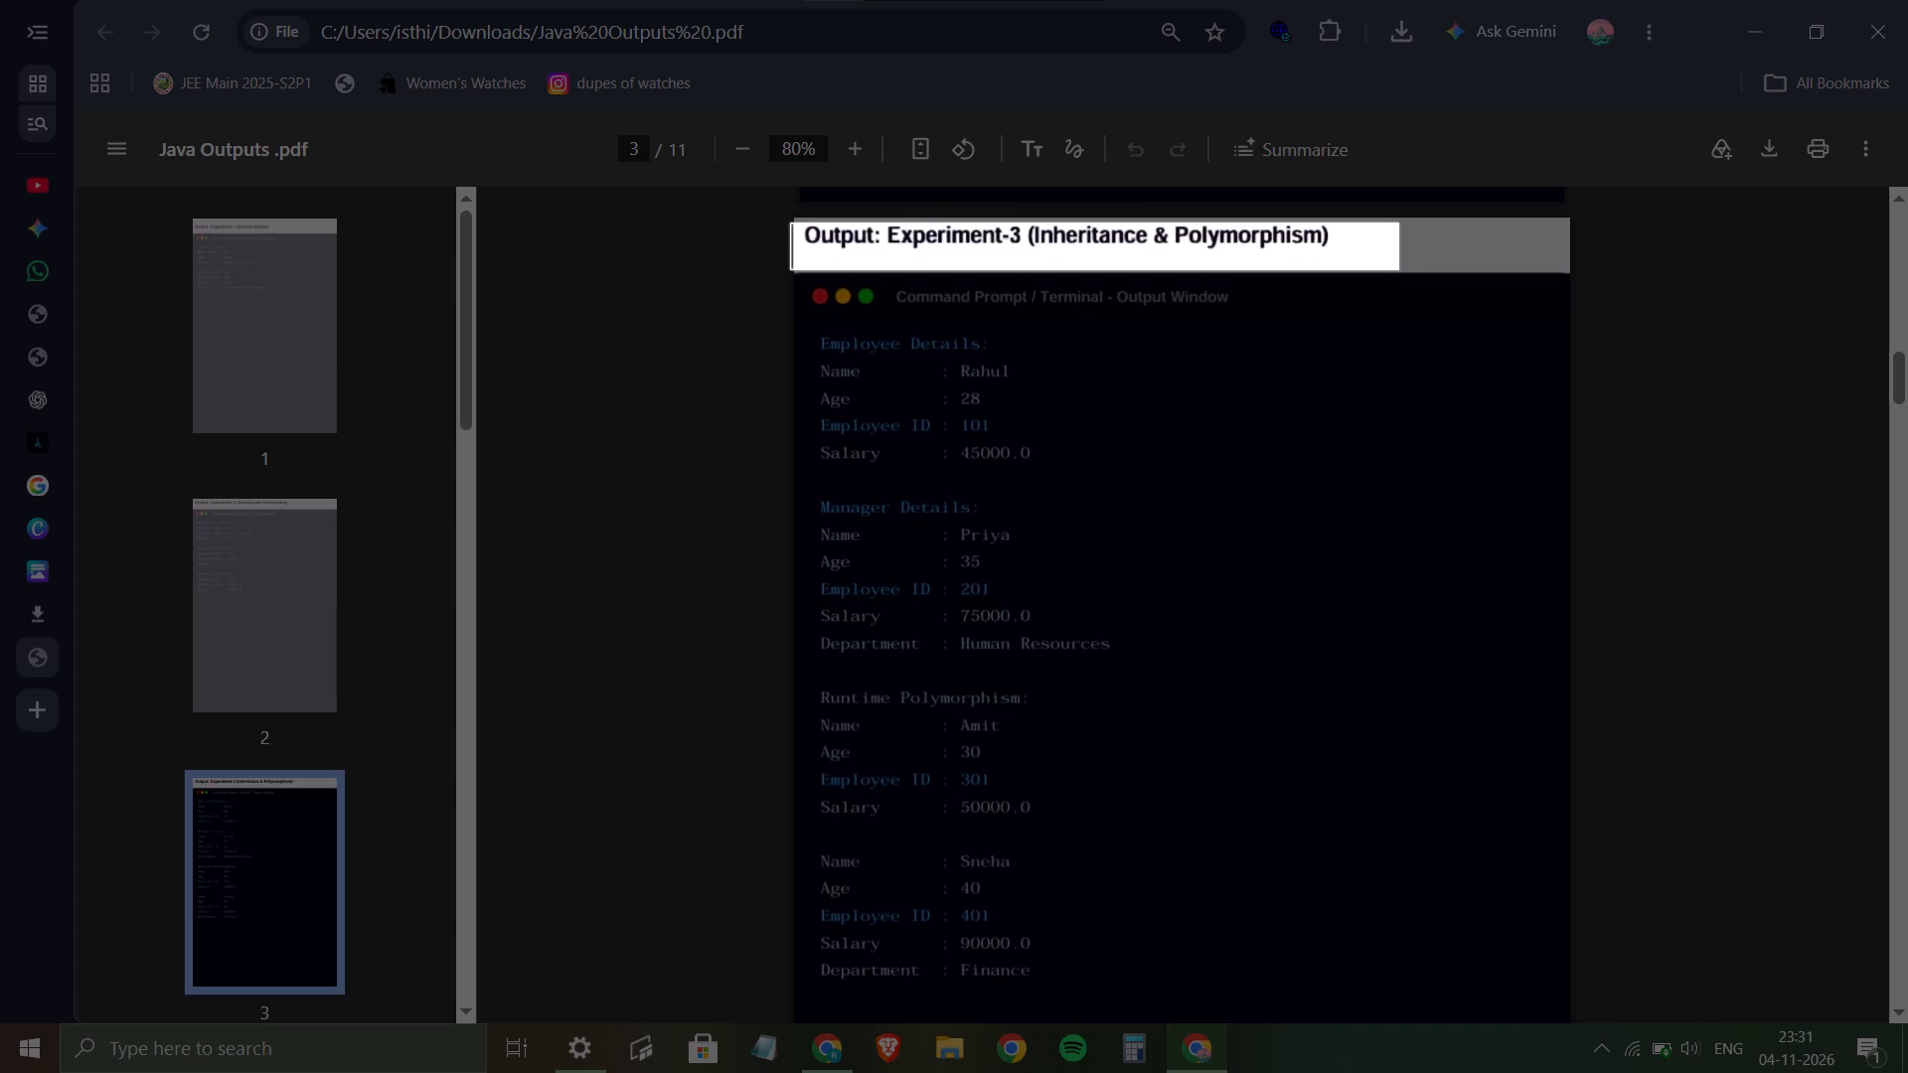
right_click_drag(1399, 269, 1419, 811)
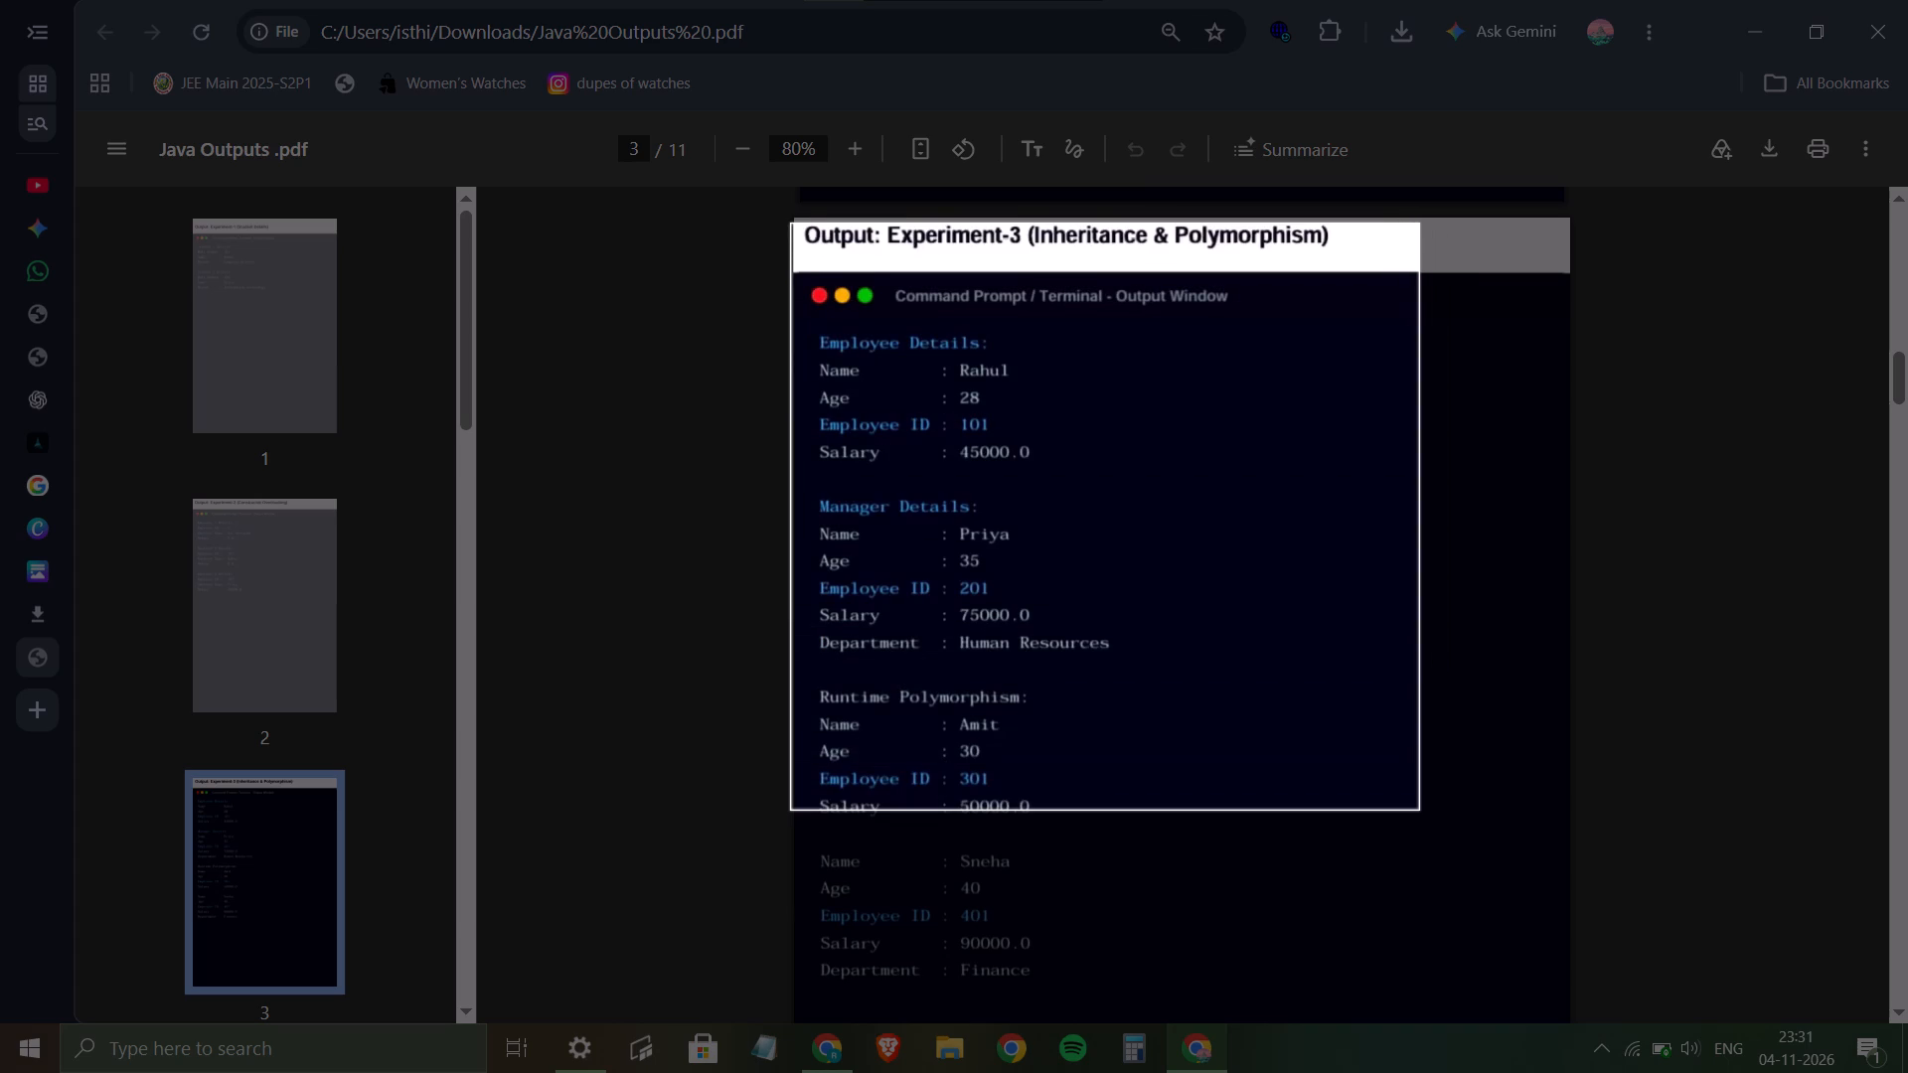
right_click_drag(1419, 811, 1318, 1023)
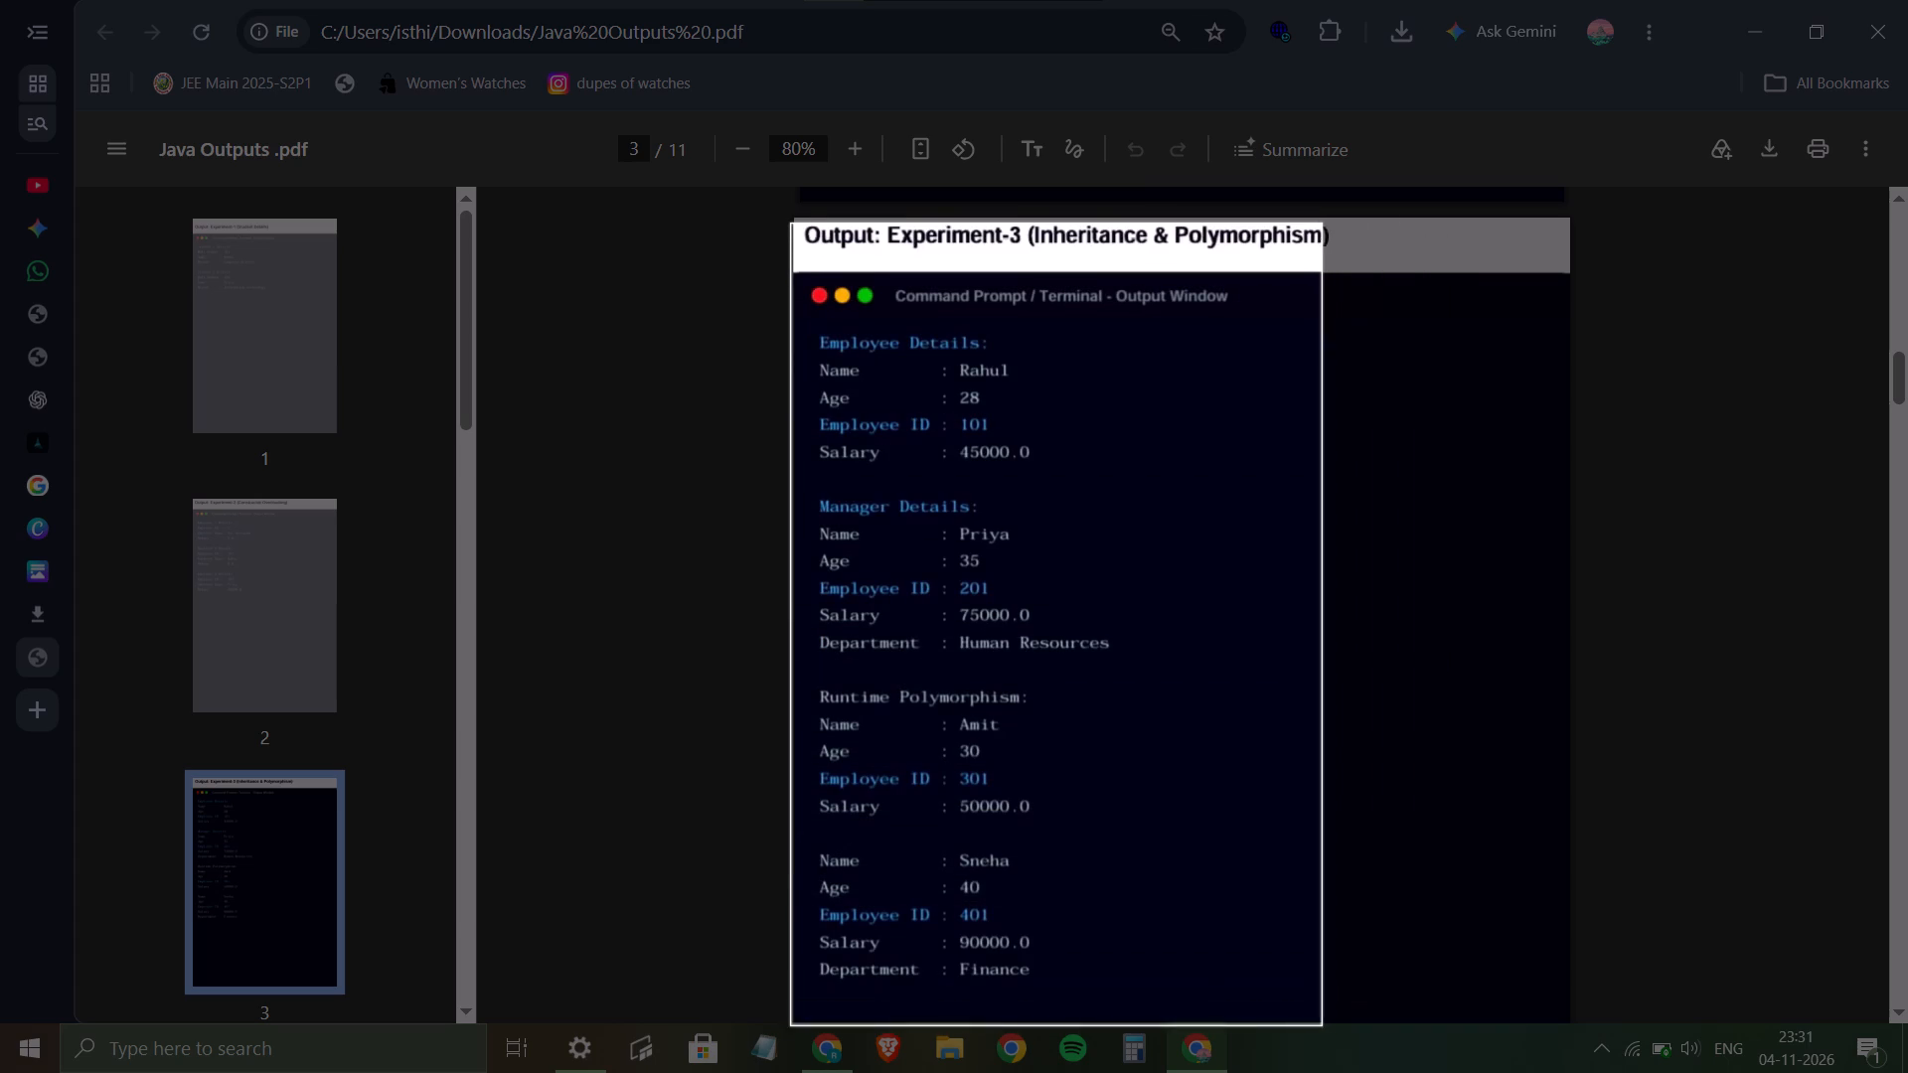
right_click_drag(1318, 1023, 1359, 988)
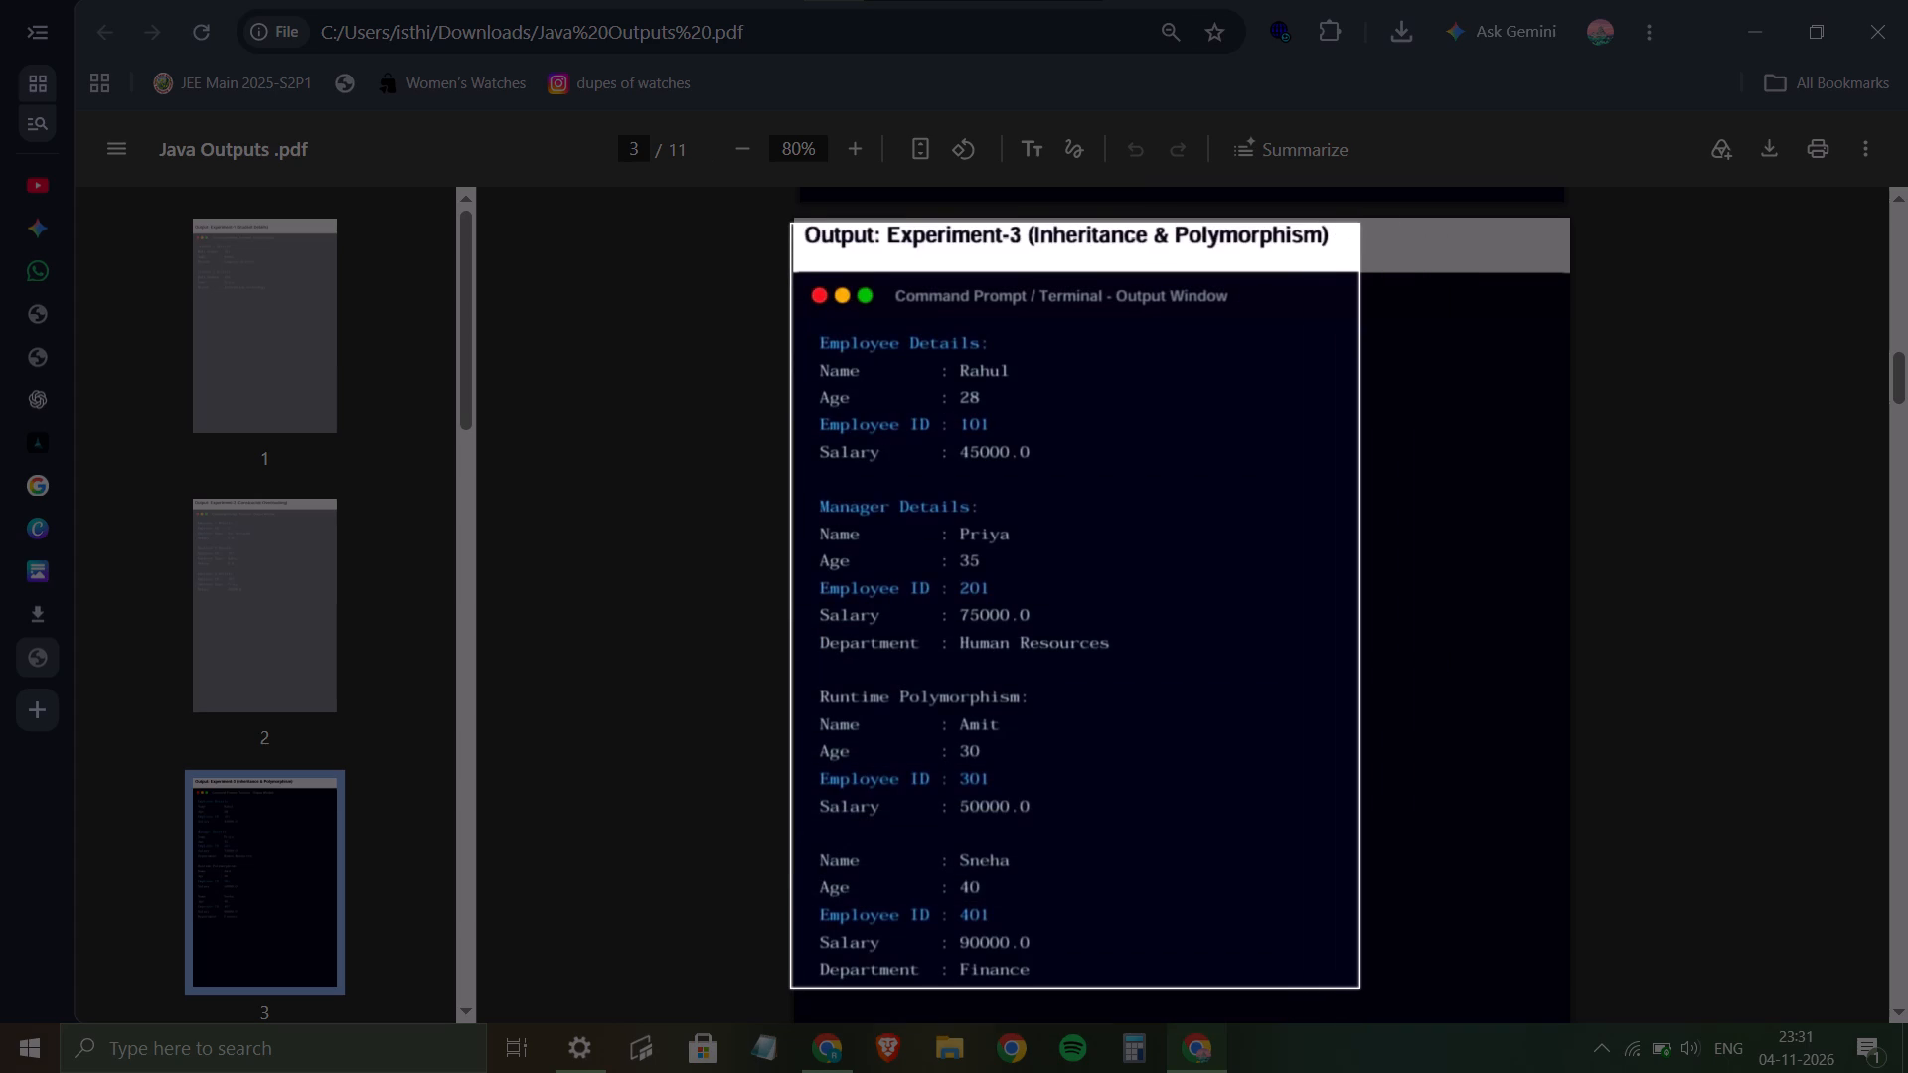
right_click_drag(1359, 988, 1361, 986)
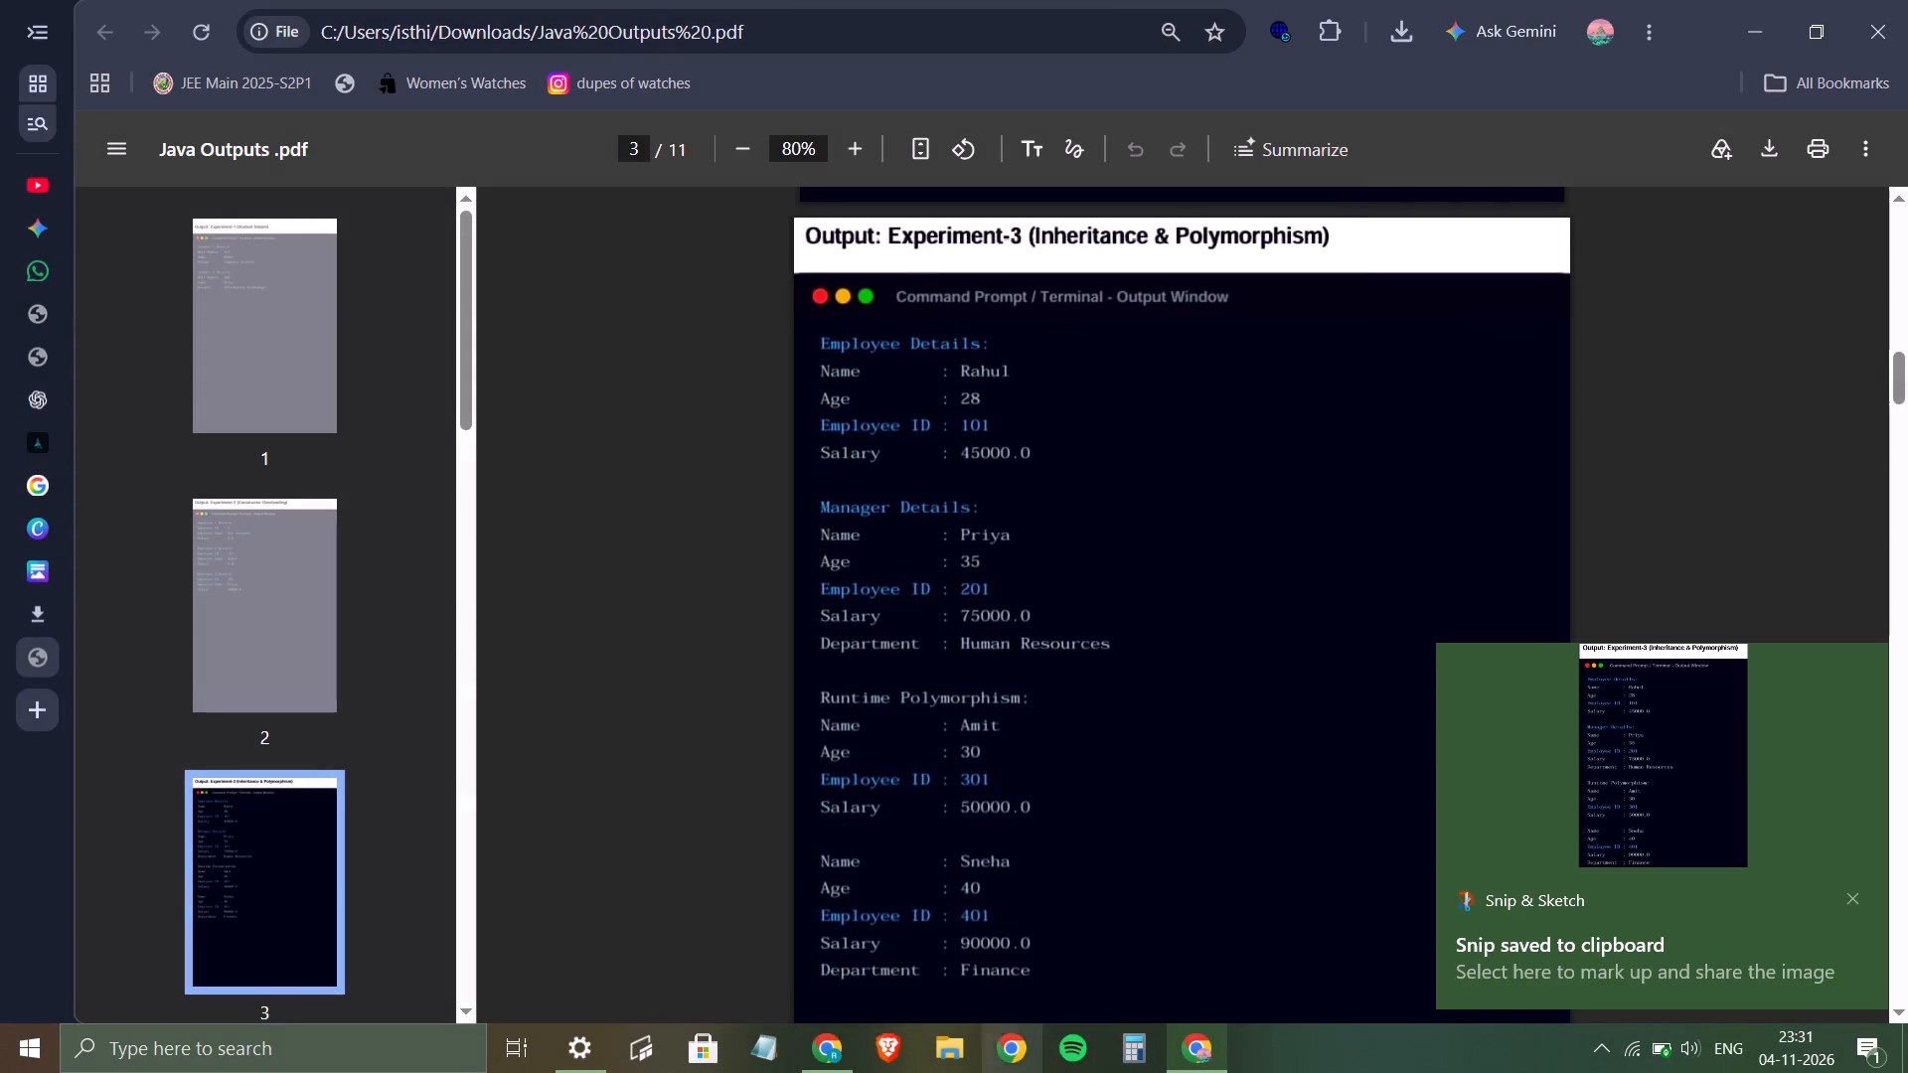
Switch to the Canva Doc and paste the Experiment-3 snip on the empty line below the Experiment-2 image.
left_click(27, 562)
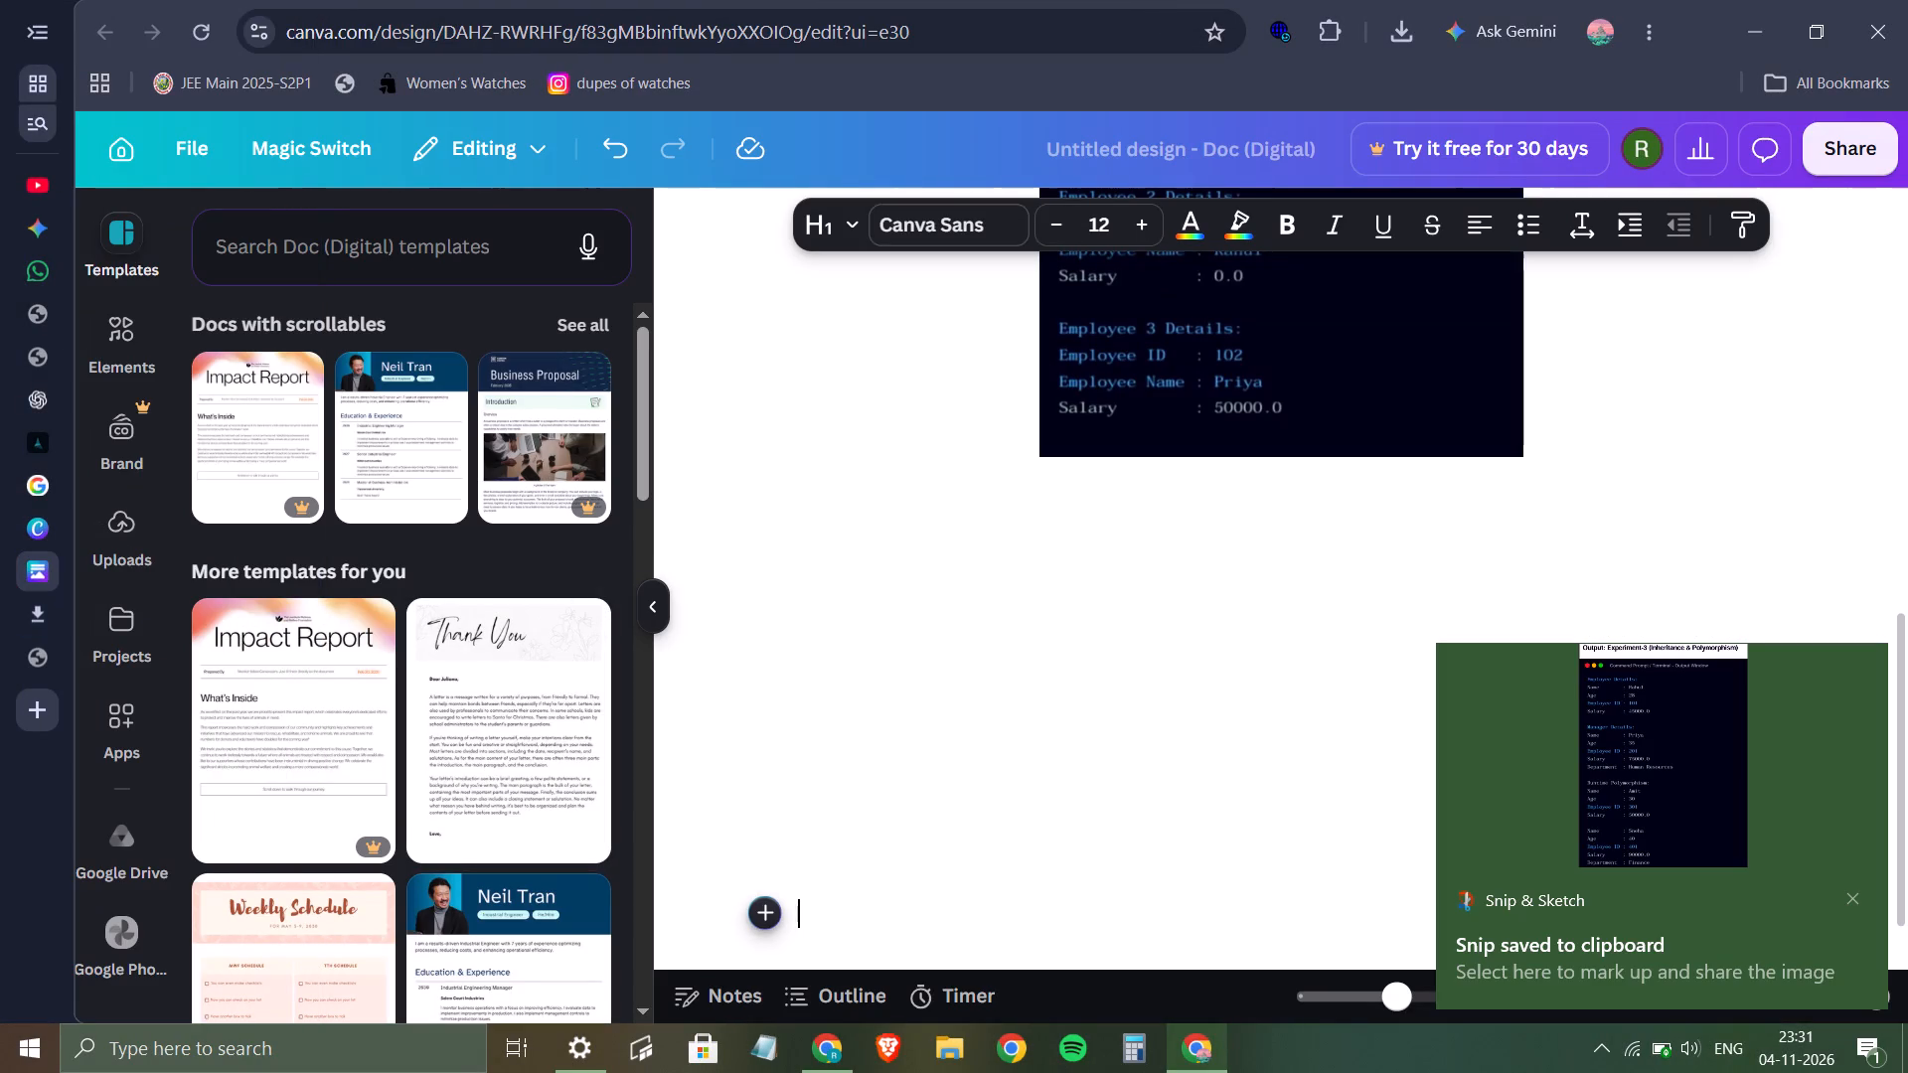
key("ctrl+v")
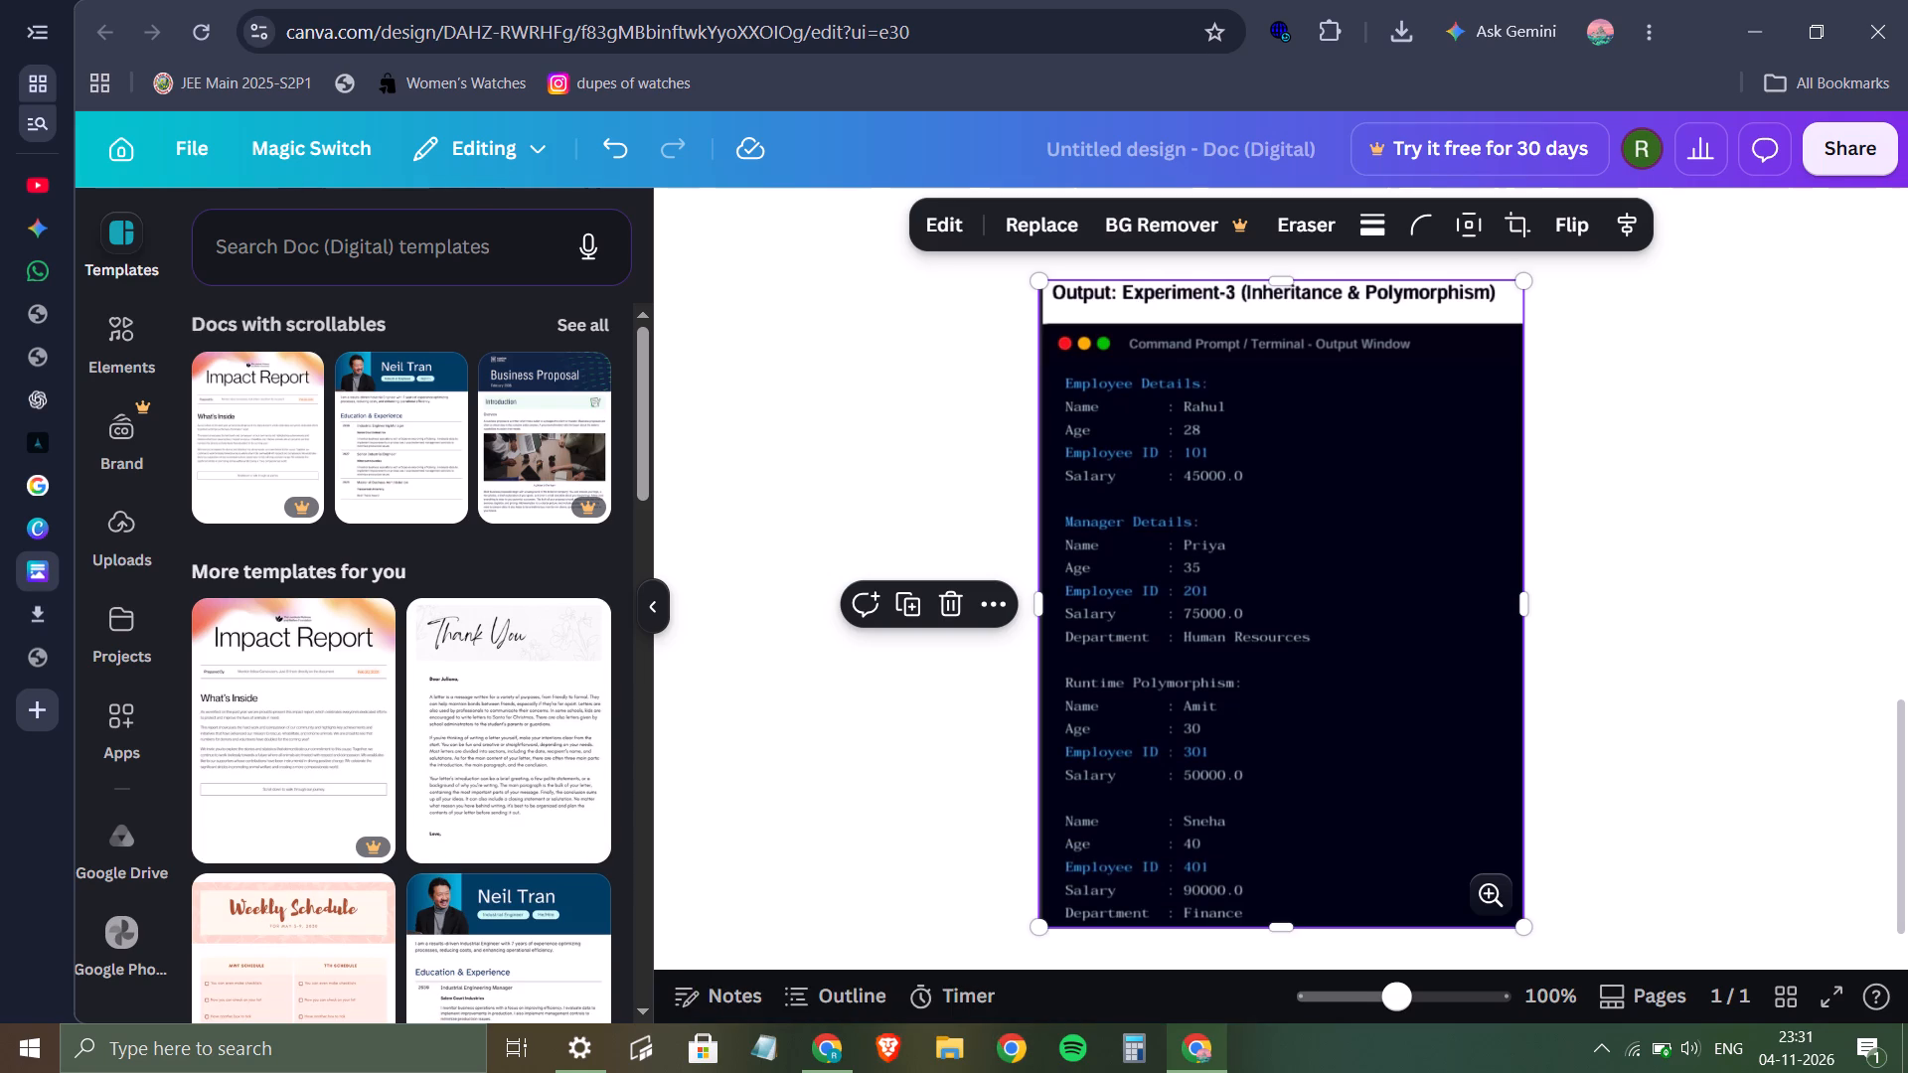
Enlarge the pasted Experiment-3 image proportionally from its upper-left corner.
left_click(1907, 525)
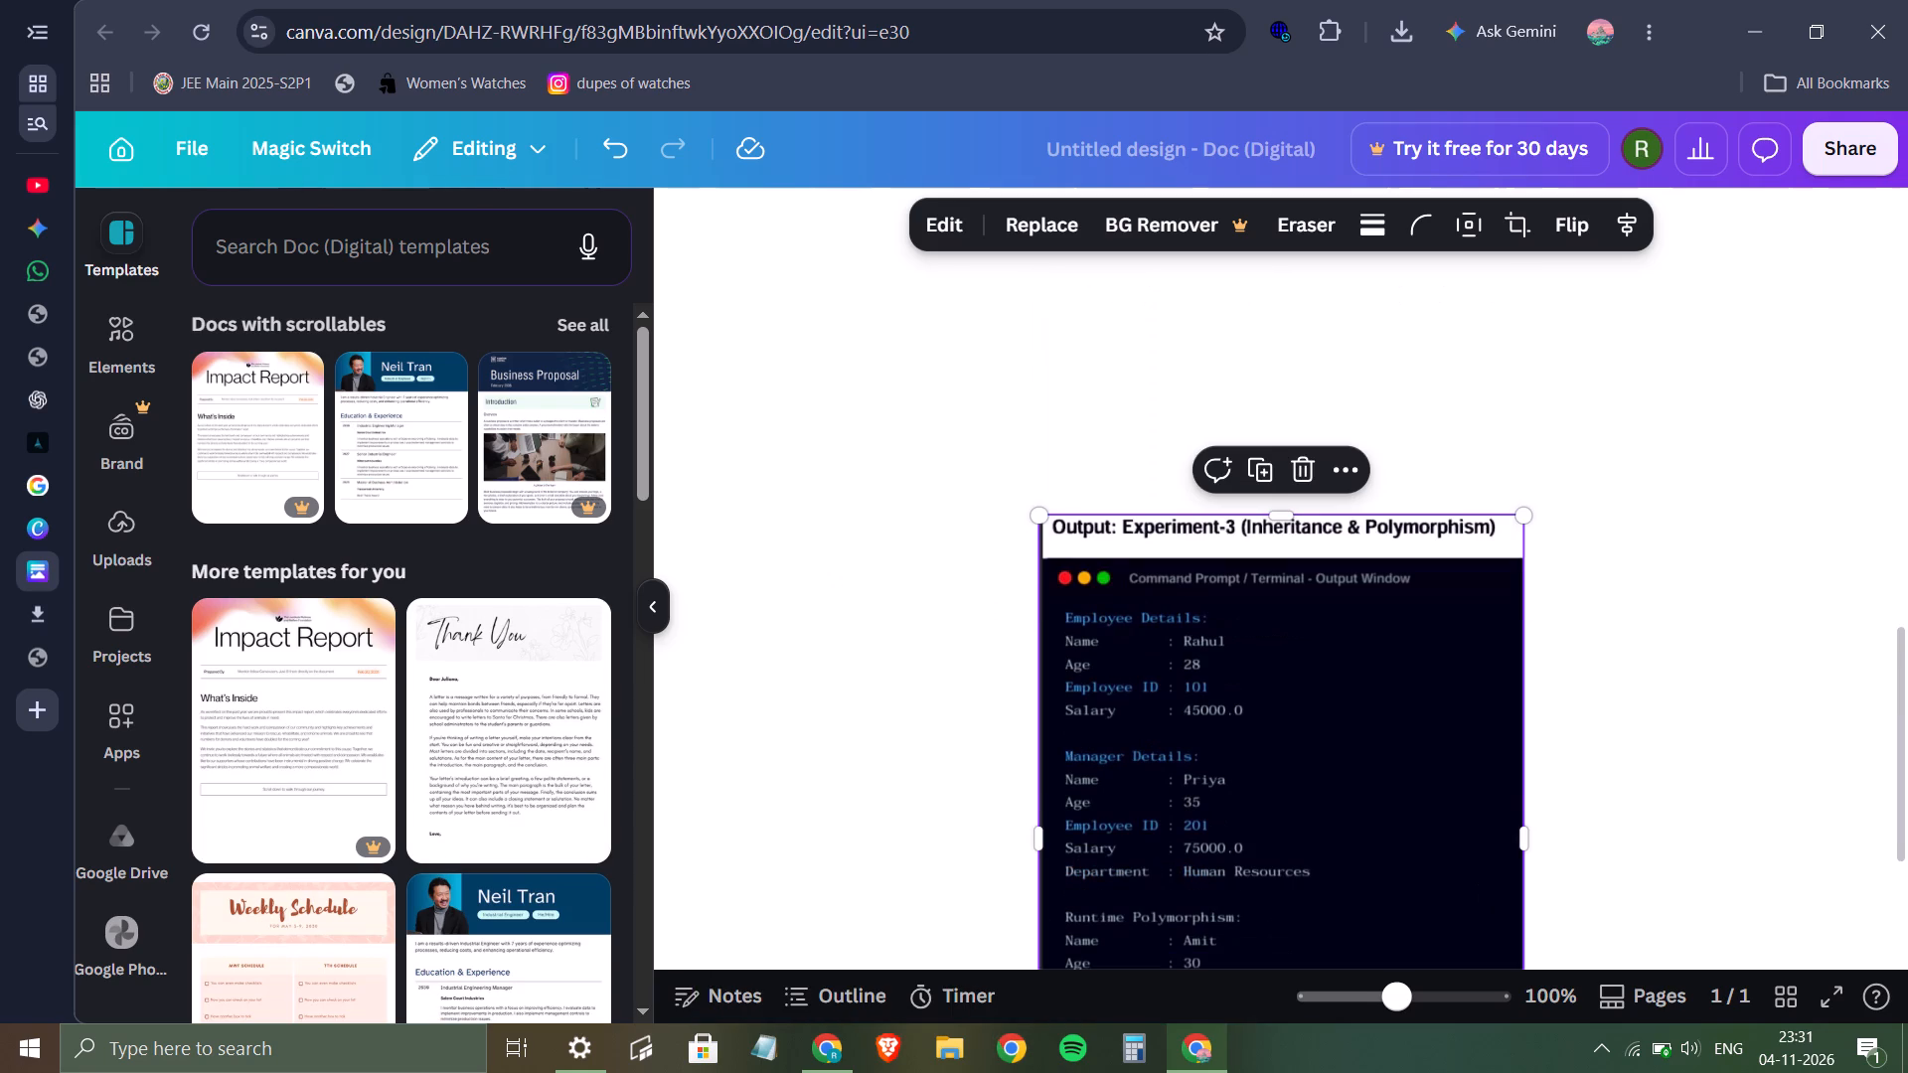
left_click(1907, 398)
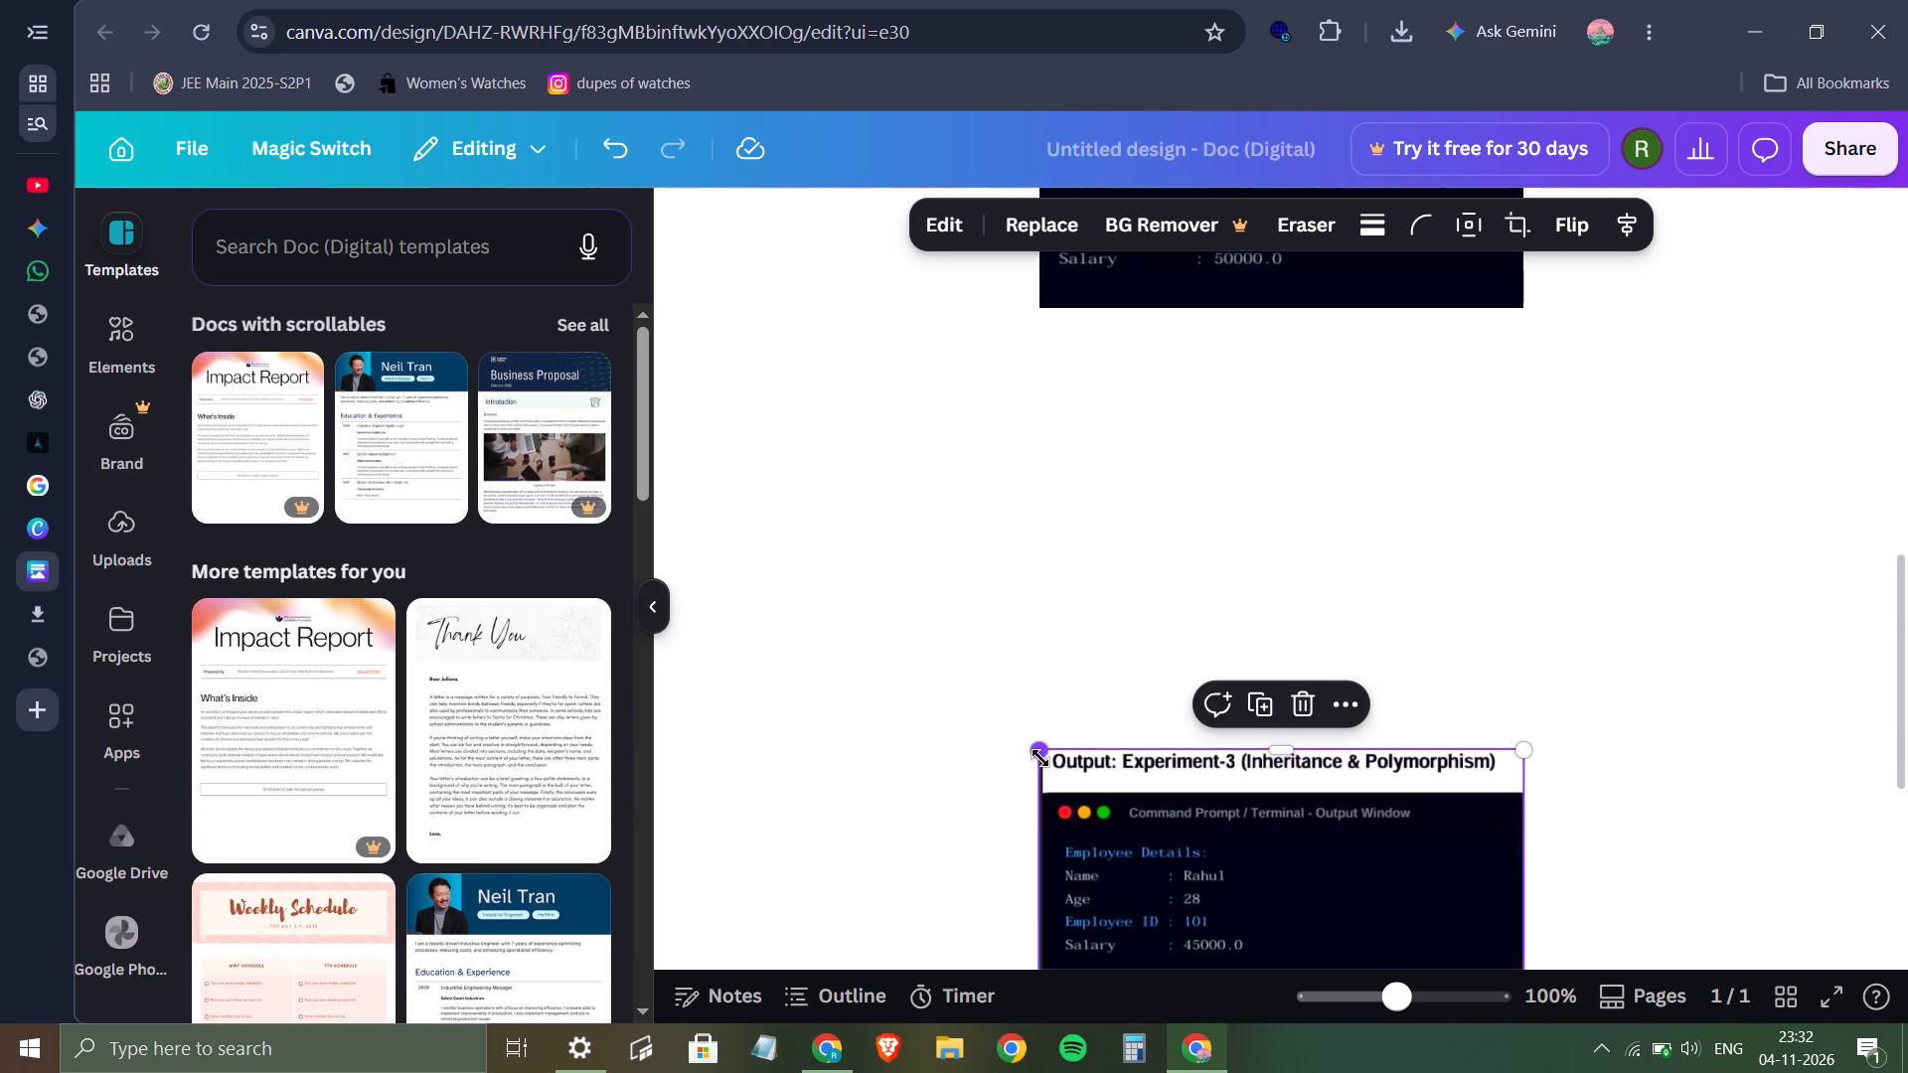
right_click_drag(1040, 758, 956, 613)
left_click(845, 564)
right_click_drag(1038, 755, 917, 573)
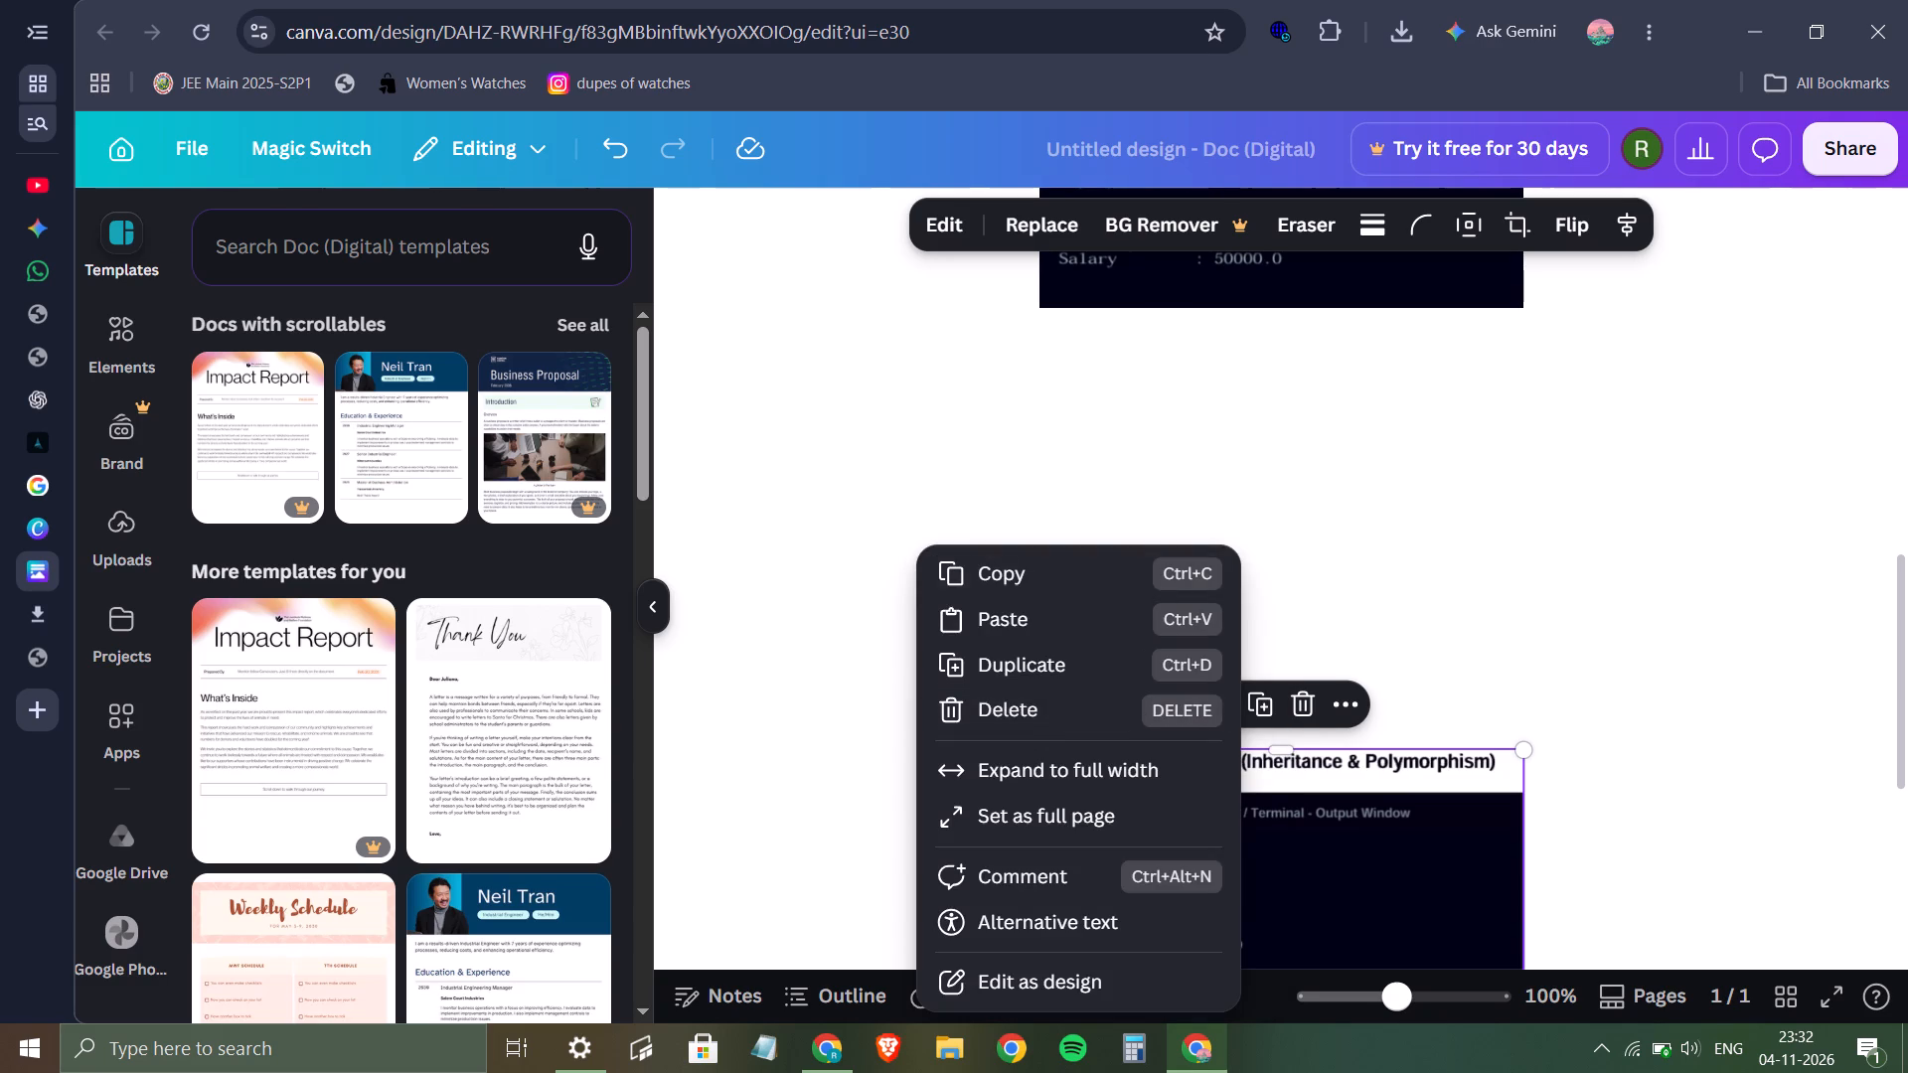
left_click(1389, 461)
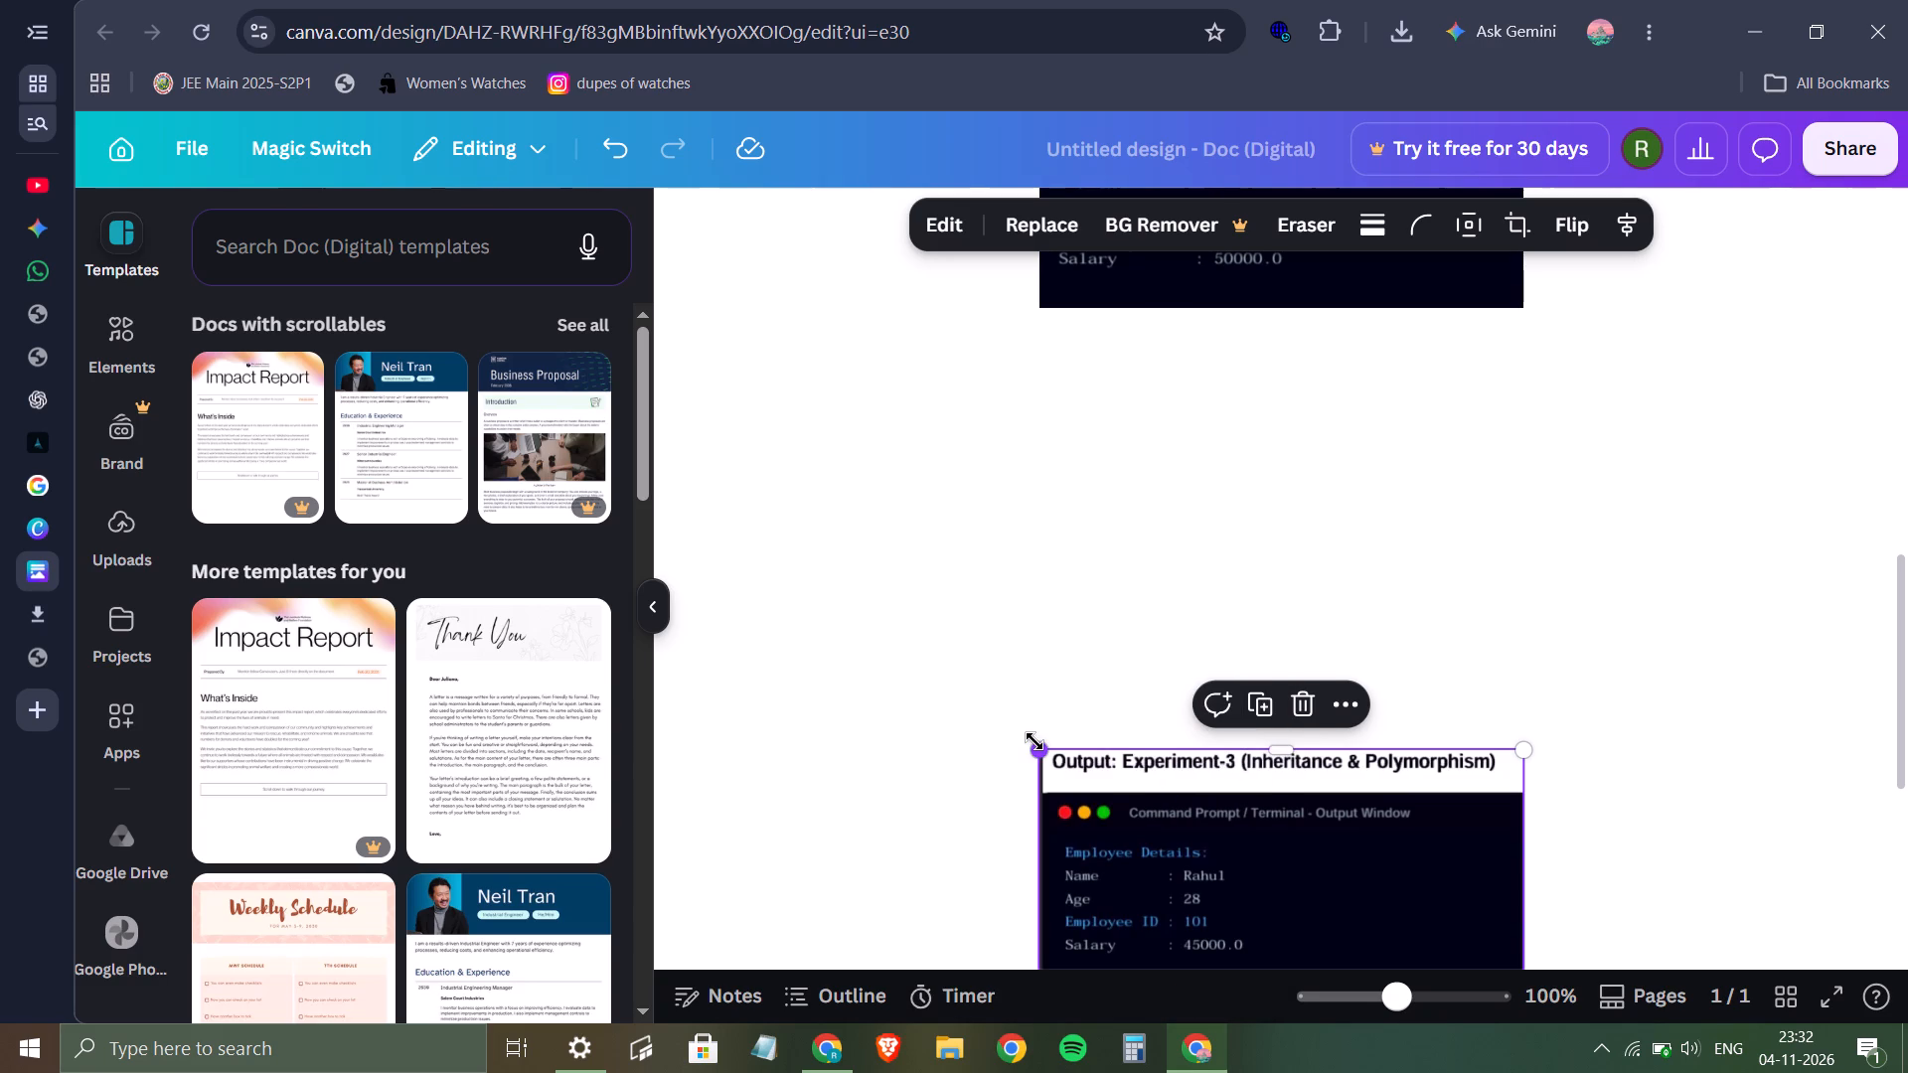
left_click_drag(1034, 741, 899, 540)
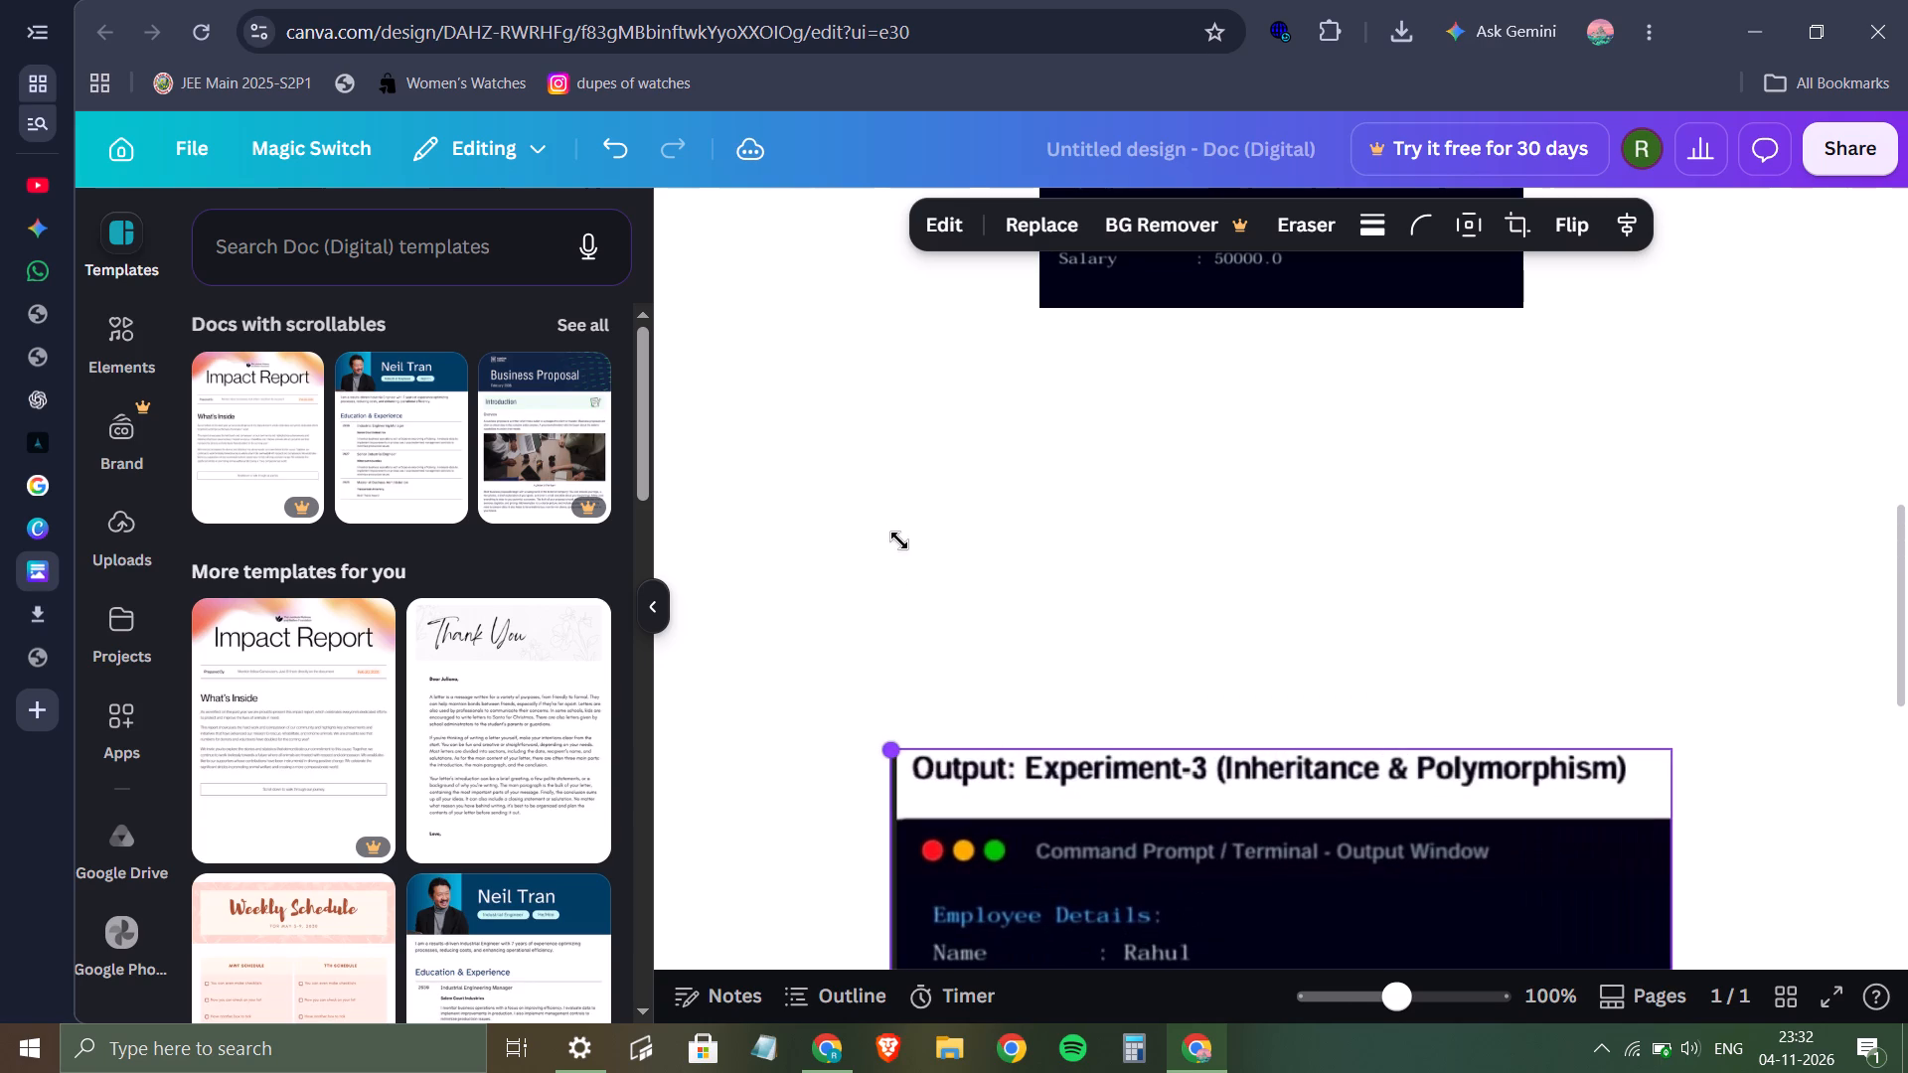
left_click_drag(899, 540, 933, 541)
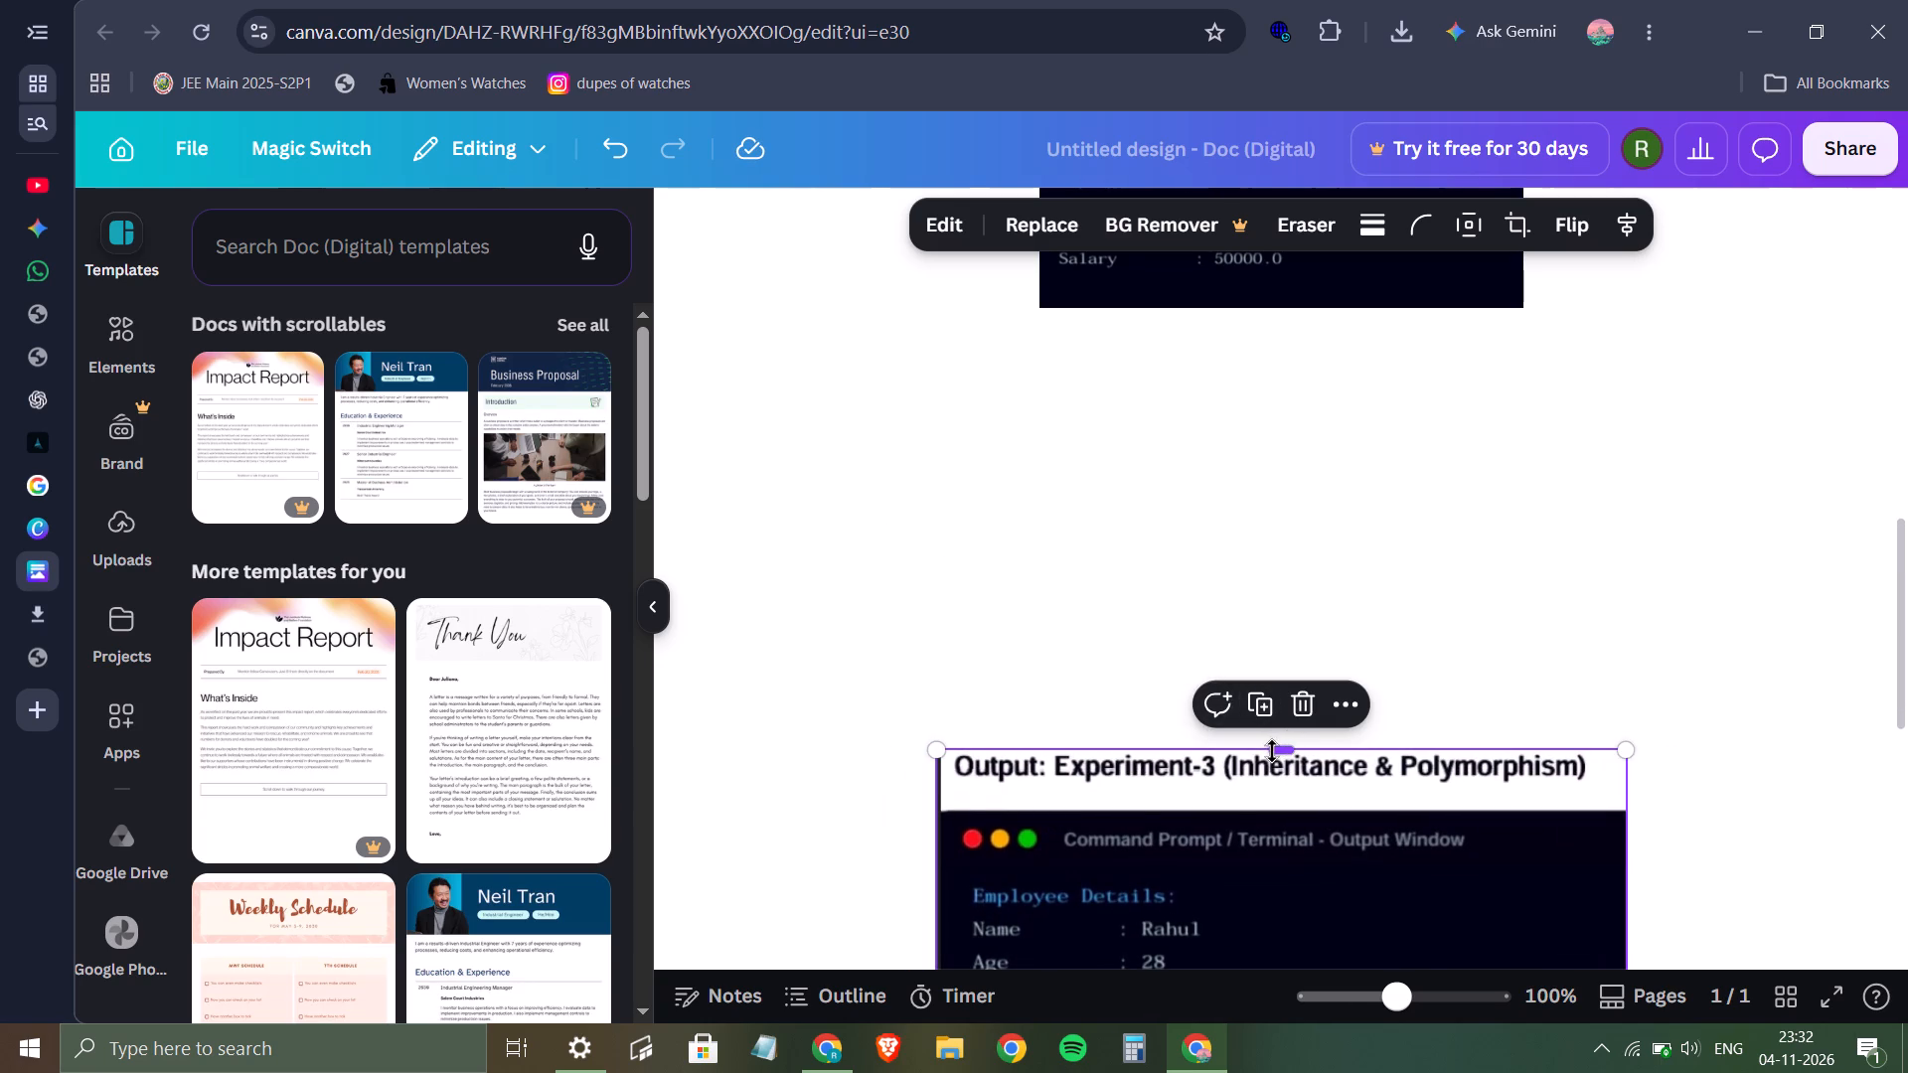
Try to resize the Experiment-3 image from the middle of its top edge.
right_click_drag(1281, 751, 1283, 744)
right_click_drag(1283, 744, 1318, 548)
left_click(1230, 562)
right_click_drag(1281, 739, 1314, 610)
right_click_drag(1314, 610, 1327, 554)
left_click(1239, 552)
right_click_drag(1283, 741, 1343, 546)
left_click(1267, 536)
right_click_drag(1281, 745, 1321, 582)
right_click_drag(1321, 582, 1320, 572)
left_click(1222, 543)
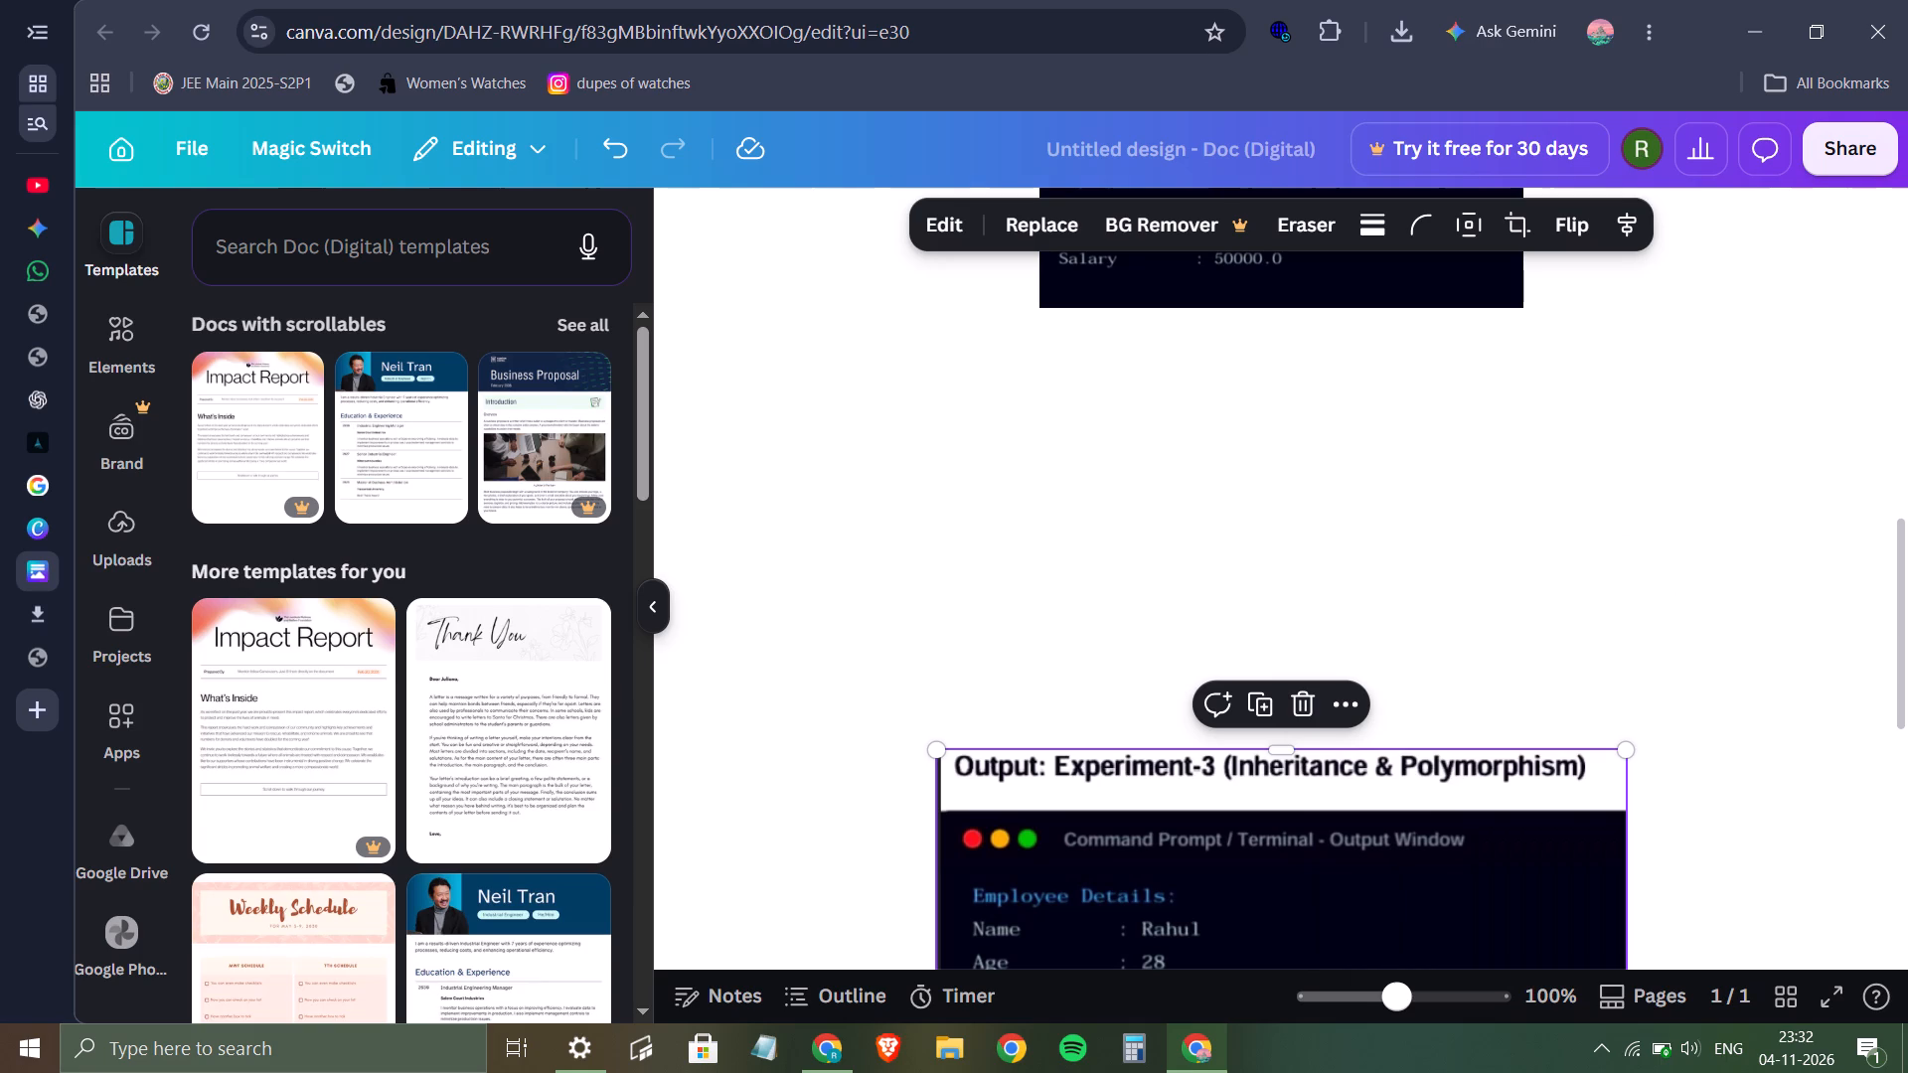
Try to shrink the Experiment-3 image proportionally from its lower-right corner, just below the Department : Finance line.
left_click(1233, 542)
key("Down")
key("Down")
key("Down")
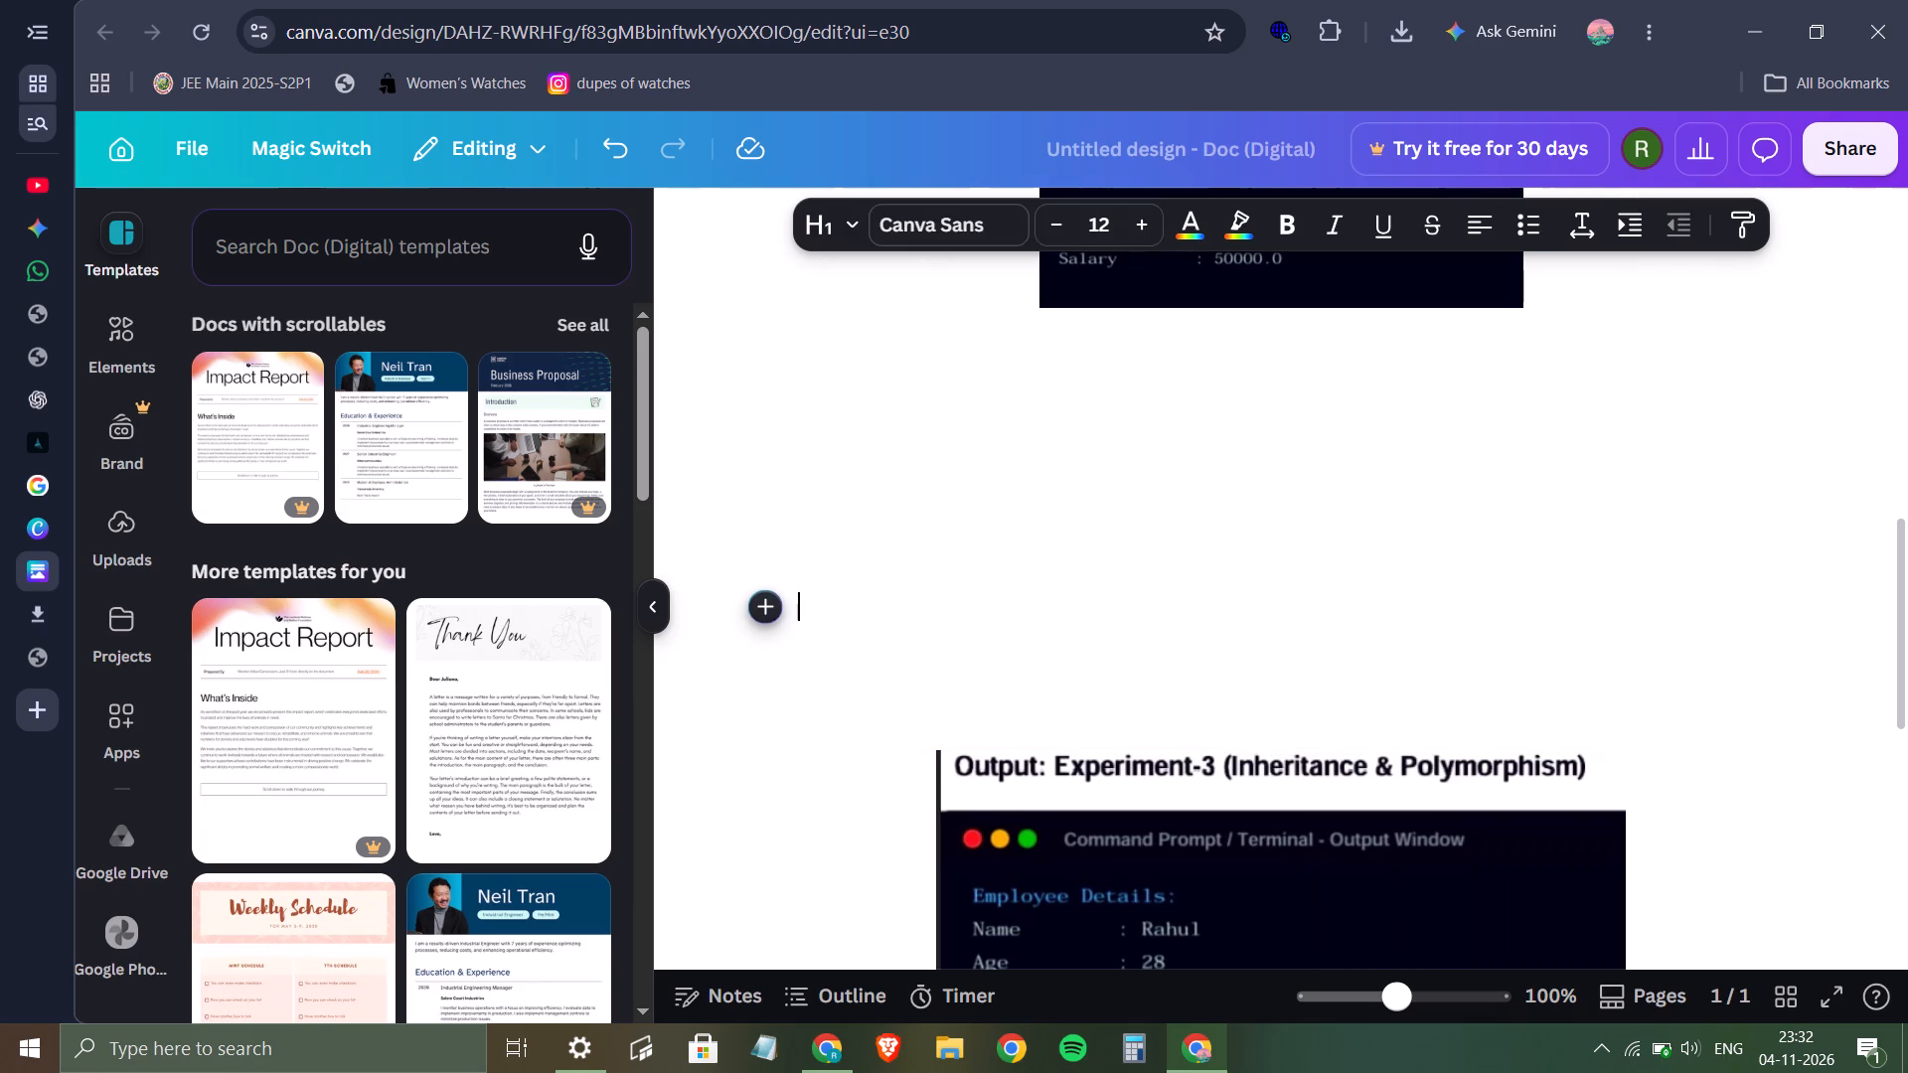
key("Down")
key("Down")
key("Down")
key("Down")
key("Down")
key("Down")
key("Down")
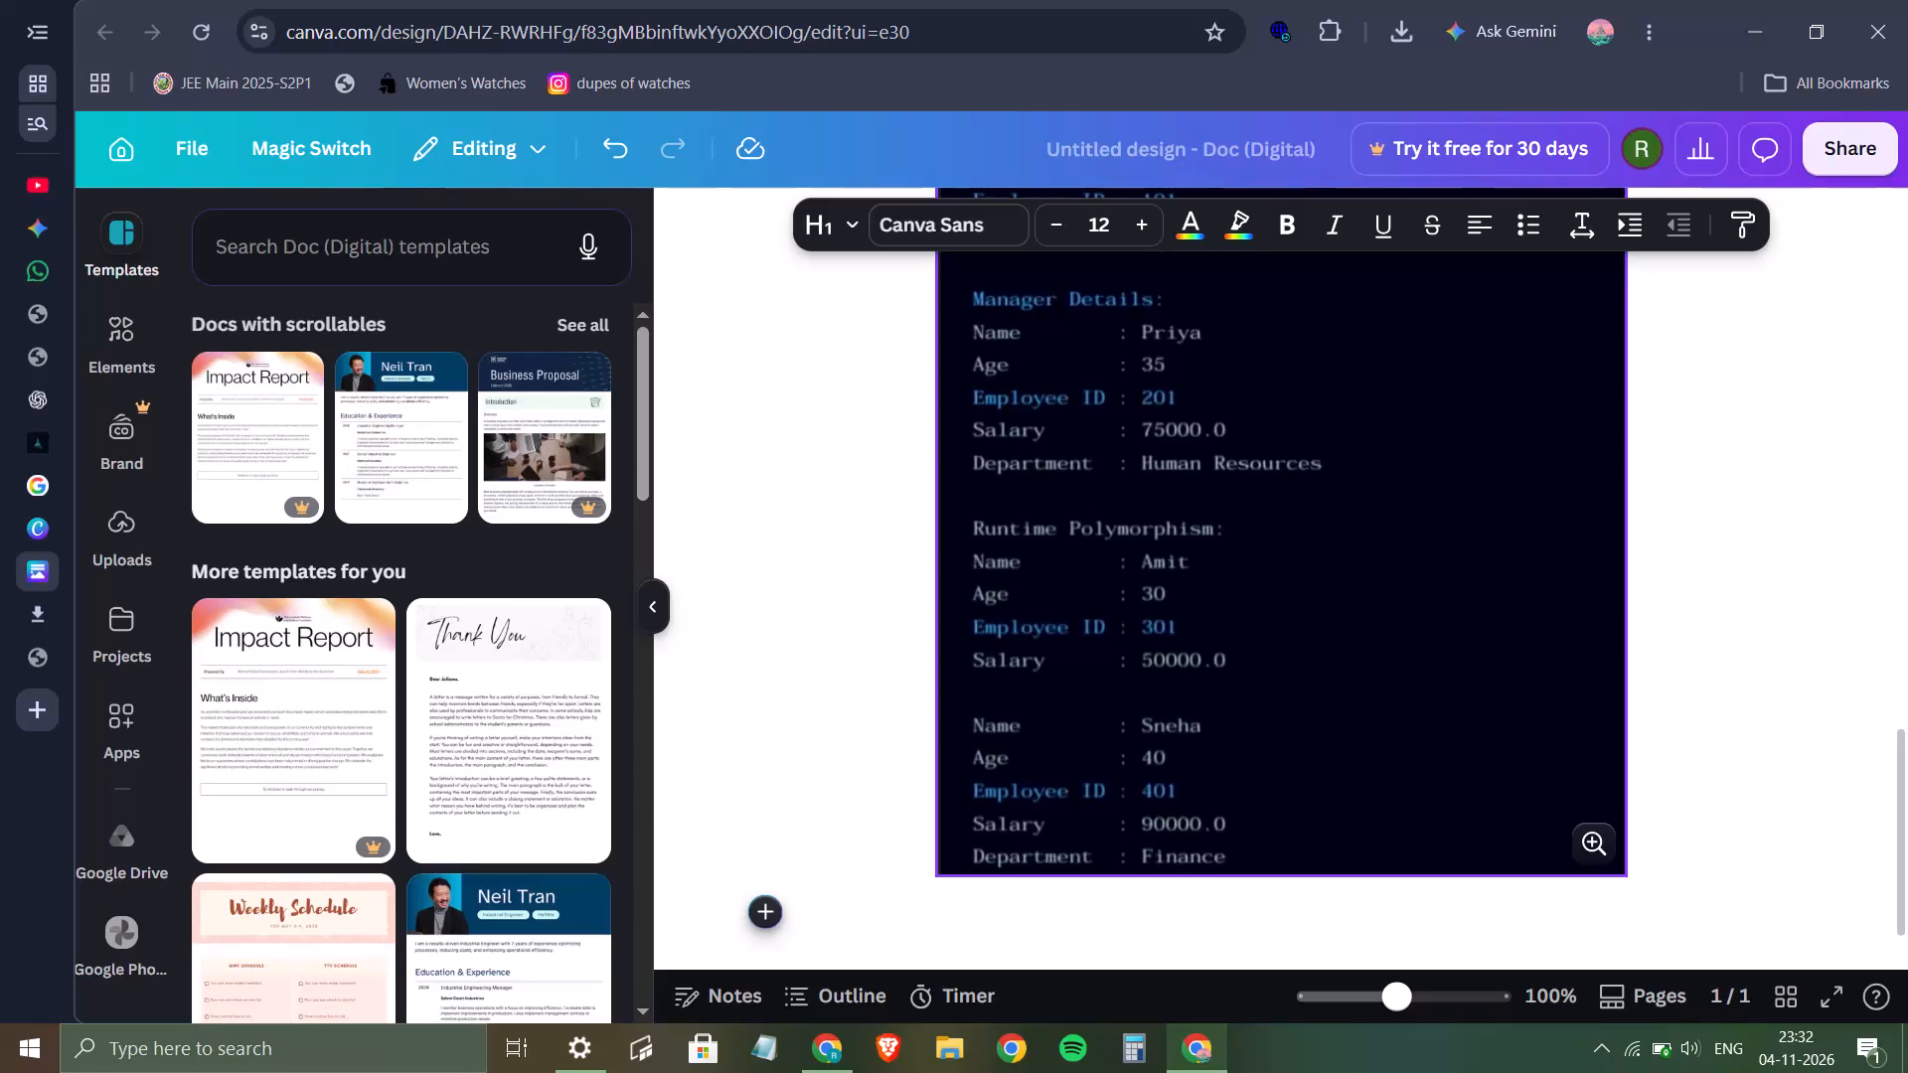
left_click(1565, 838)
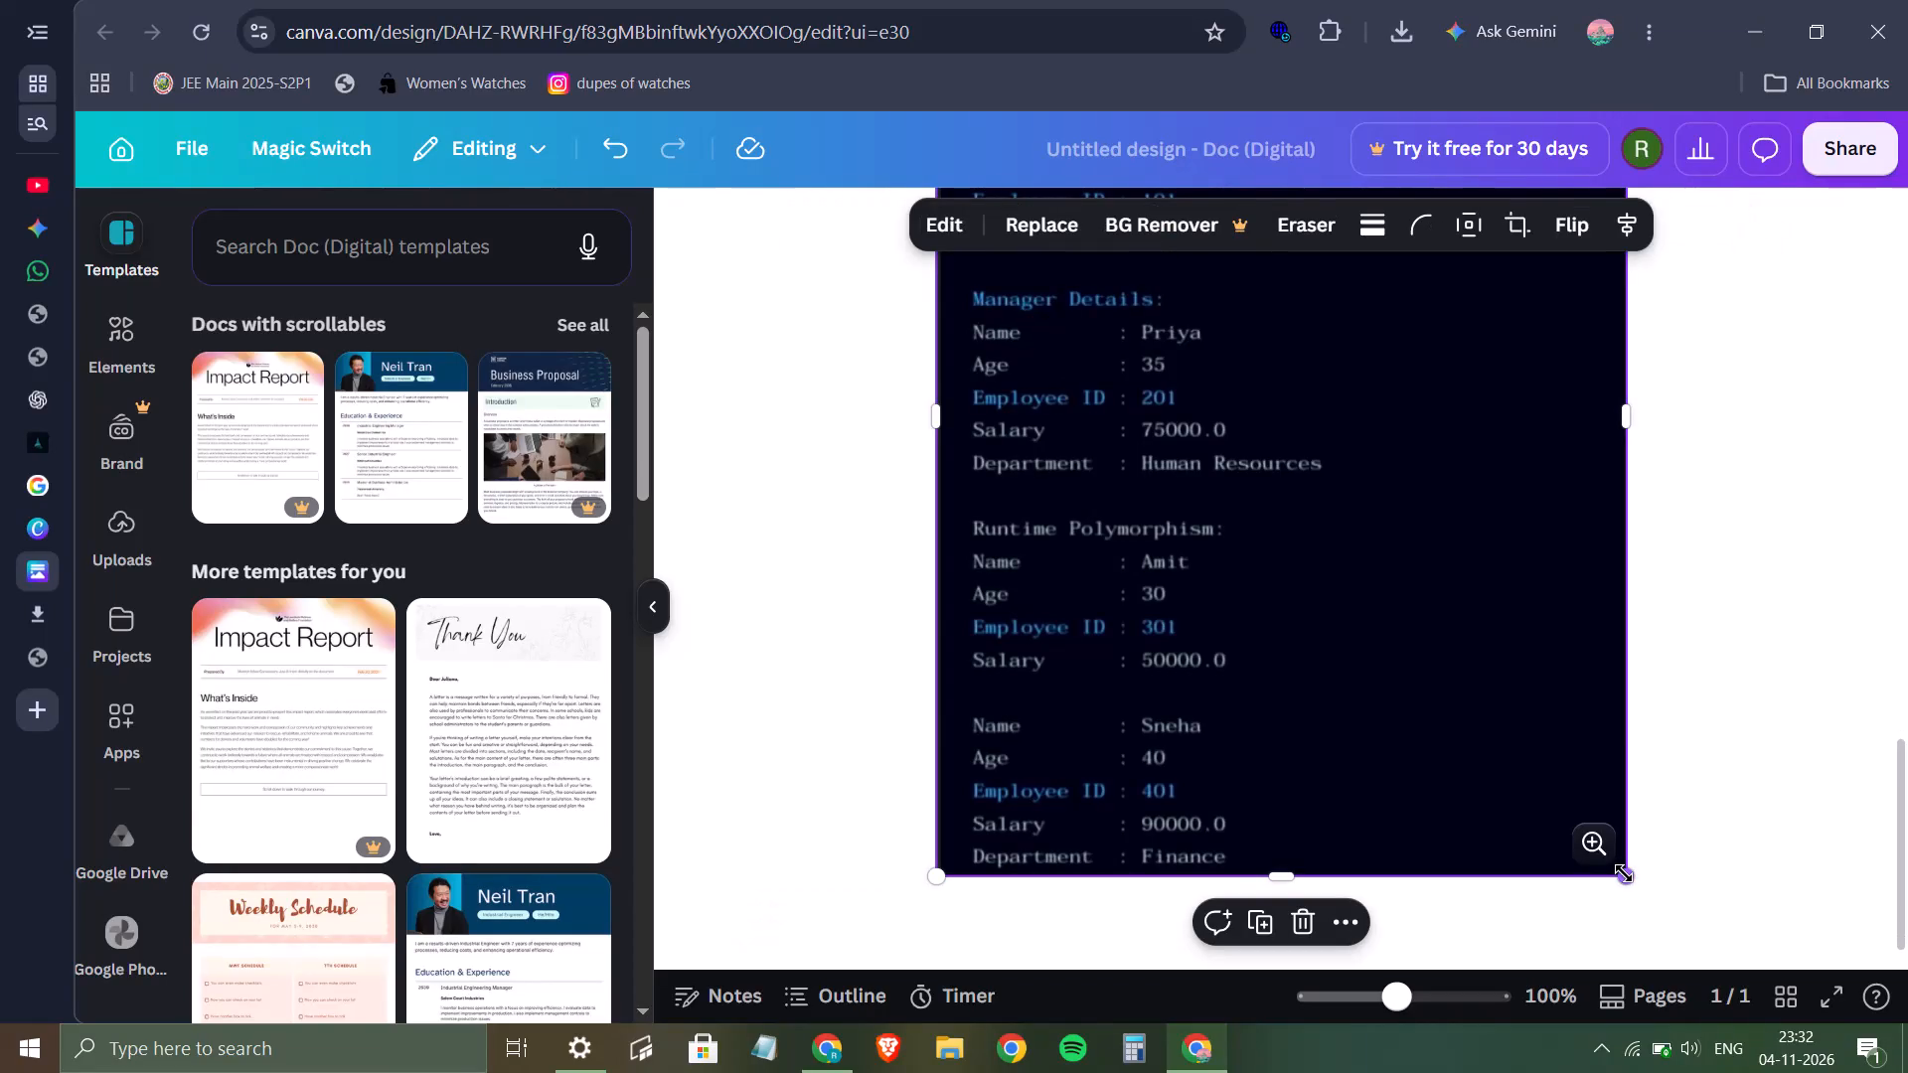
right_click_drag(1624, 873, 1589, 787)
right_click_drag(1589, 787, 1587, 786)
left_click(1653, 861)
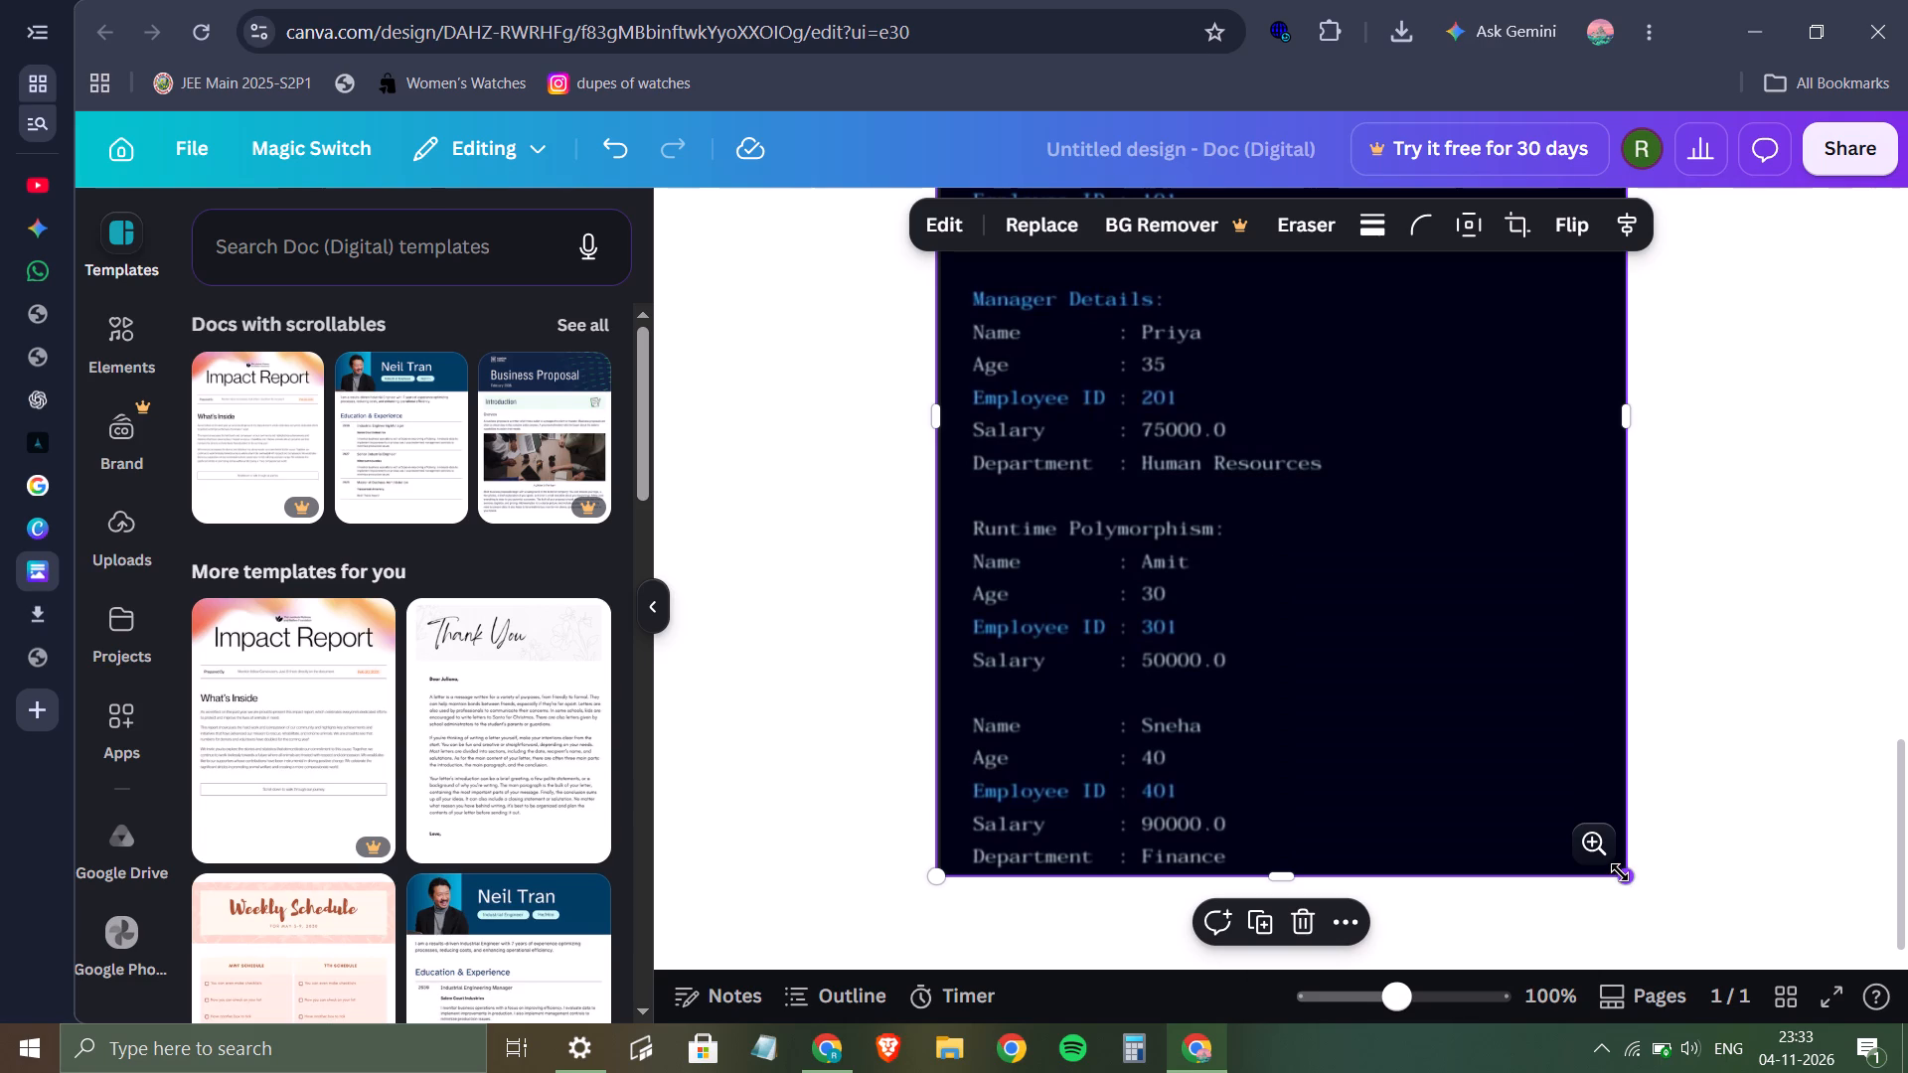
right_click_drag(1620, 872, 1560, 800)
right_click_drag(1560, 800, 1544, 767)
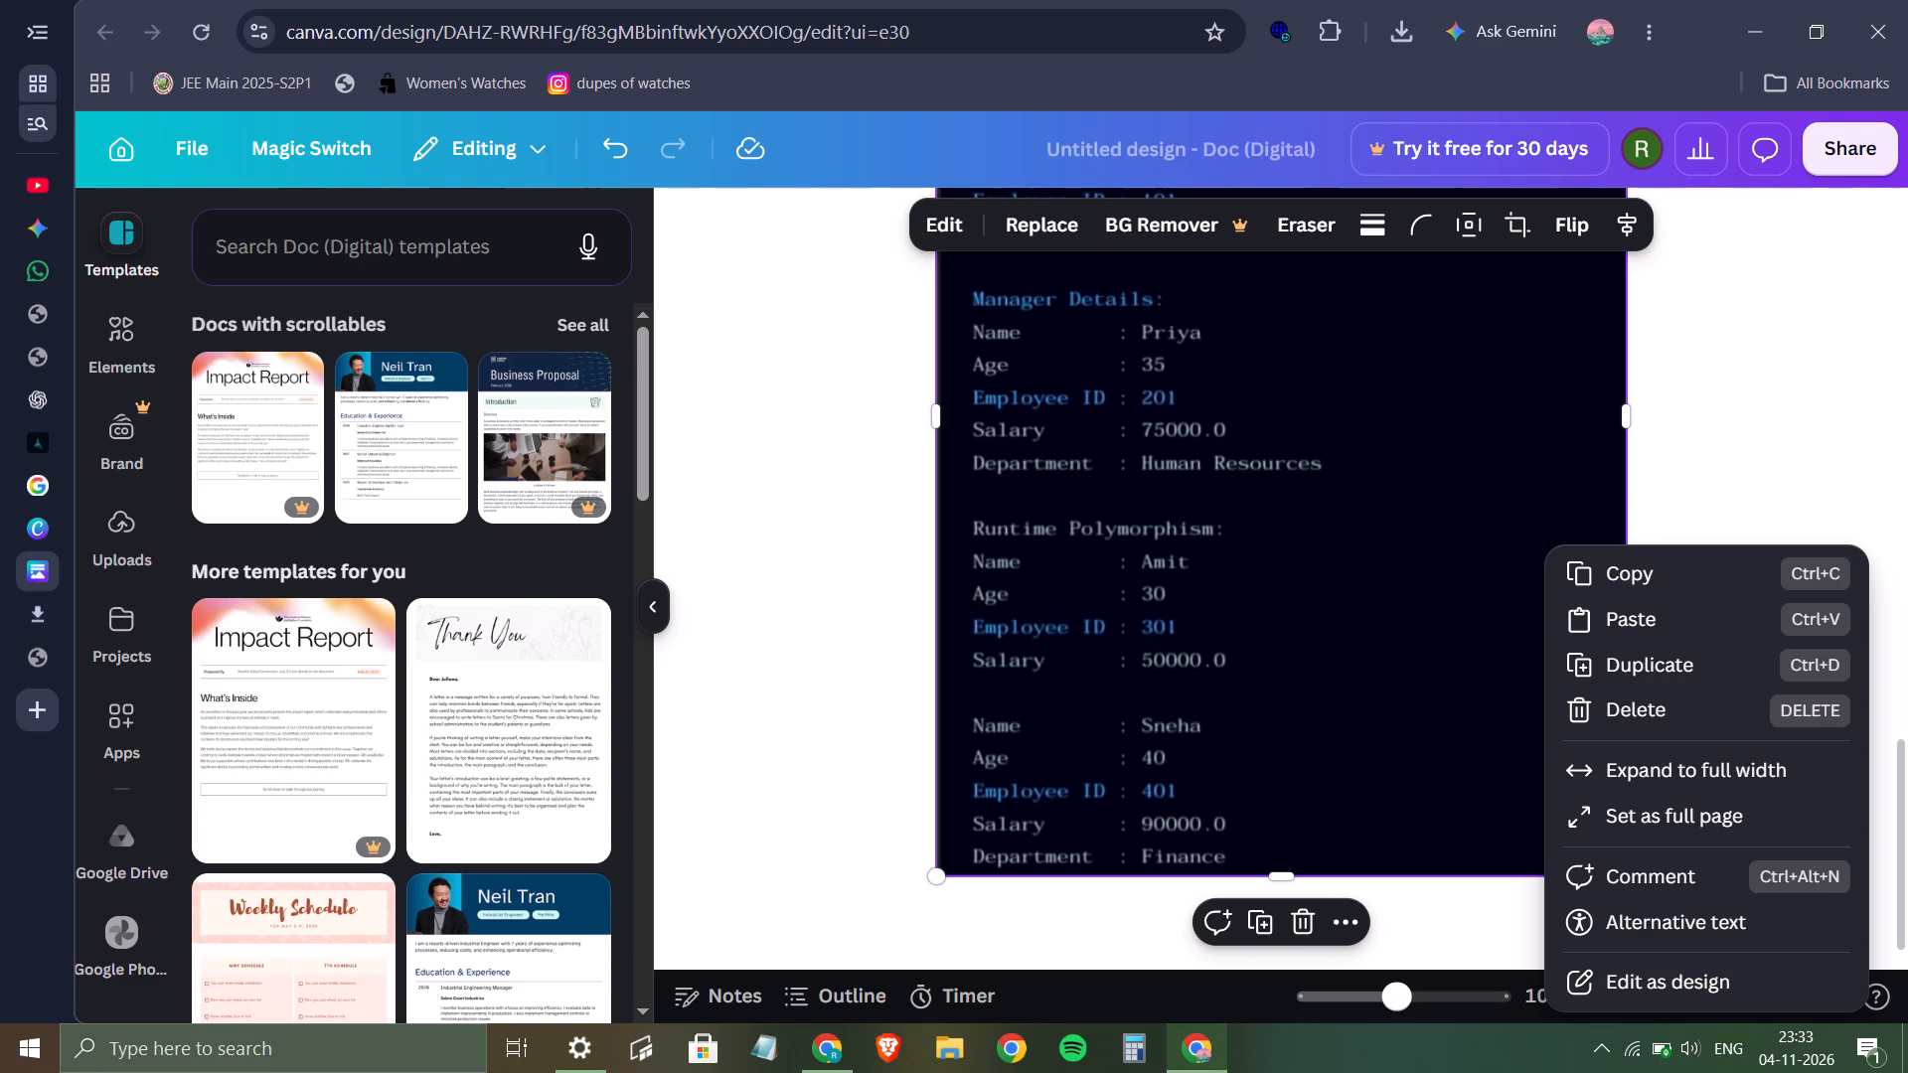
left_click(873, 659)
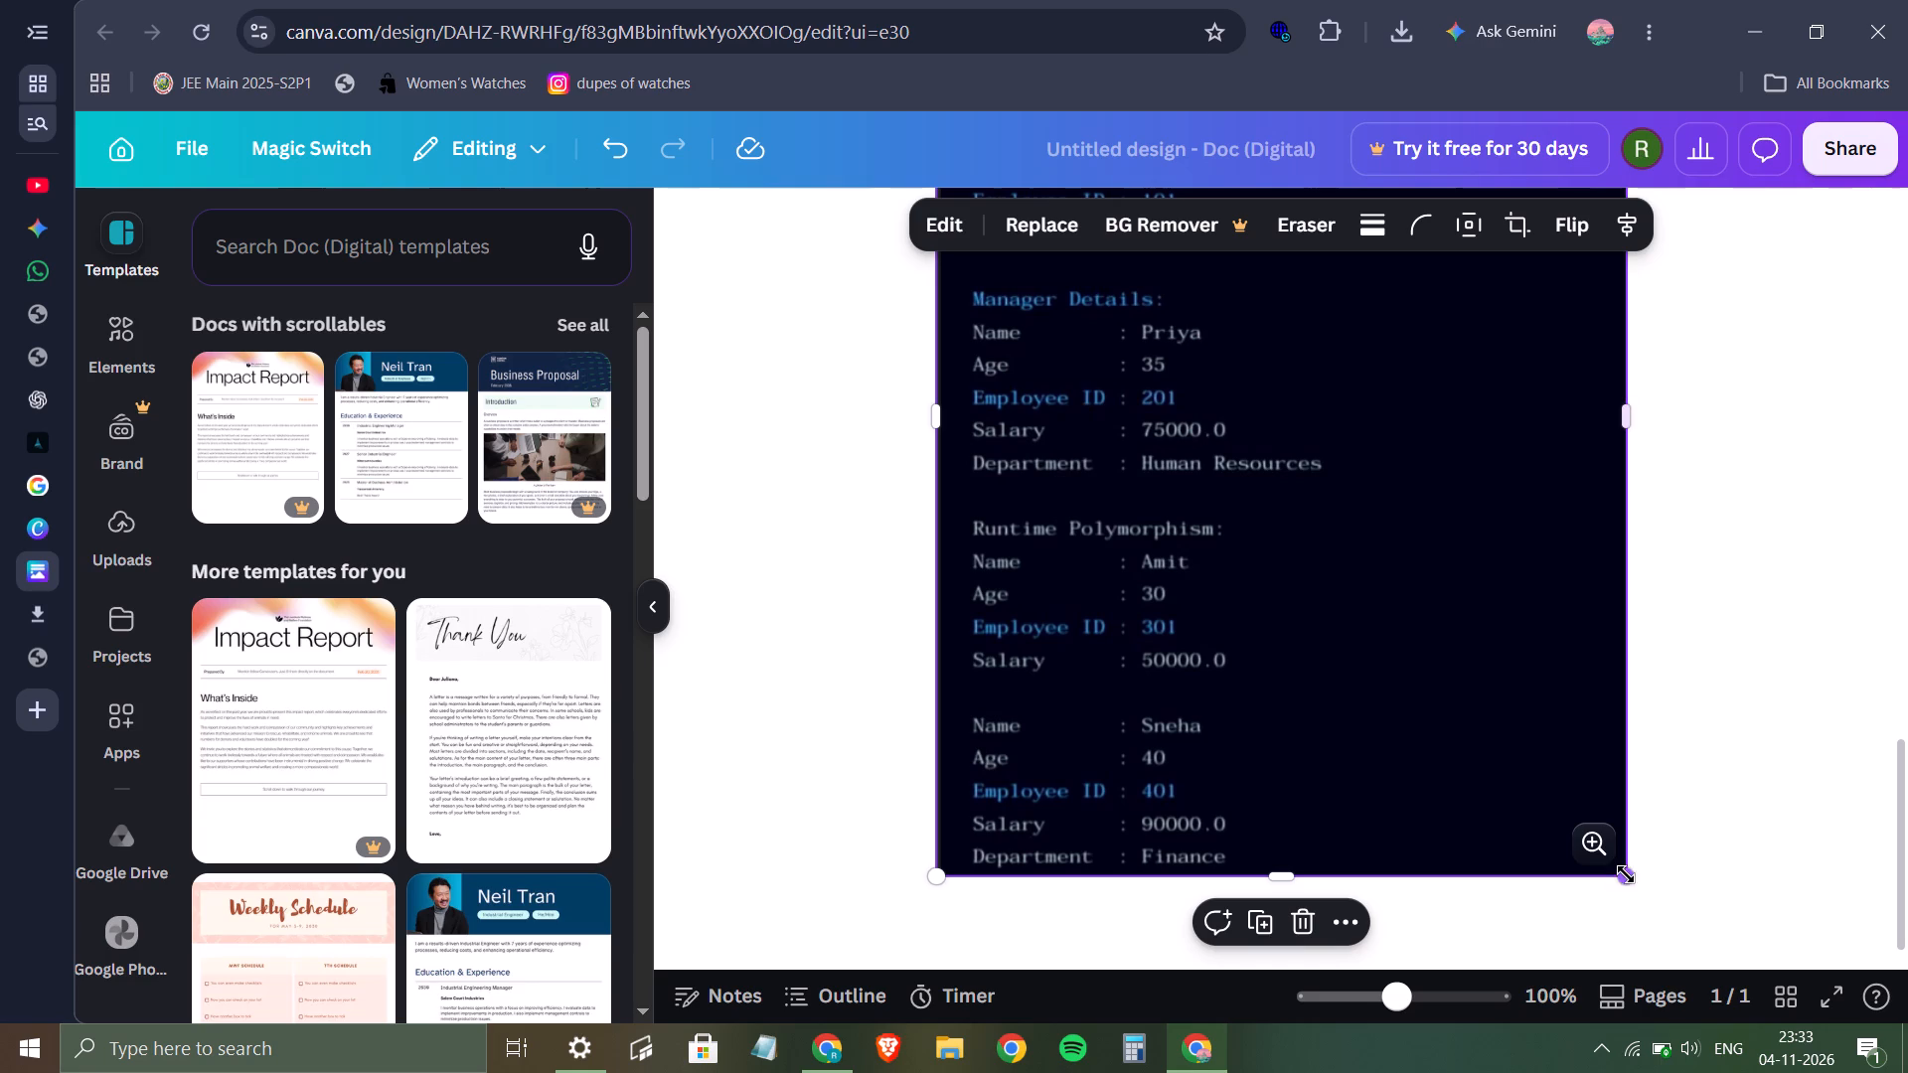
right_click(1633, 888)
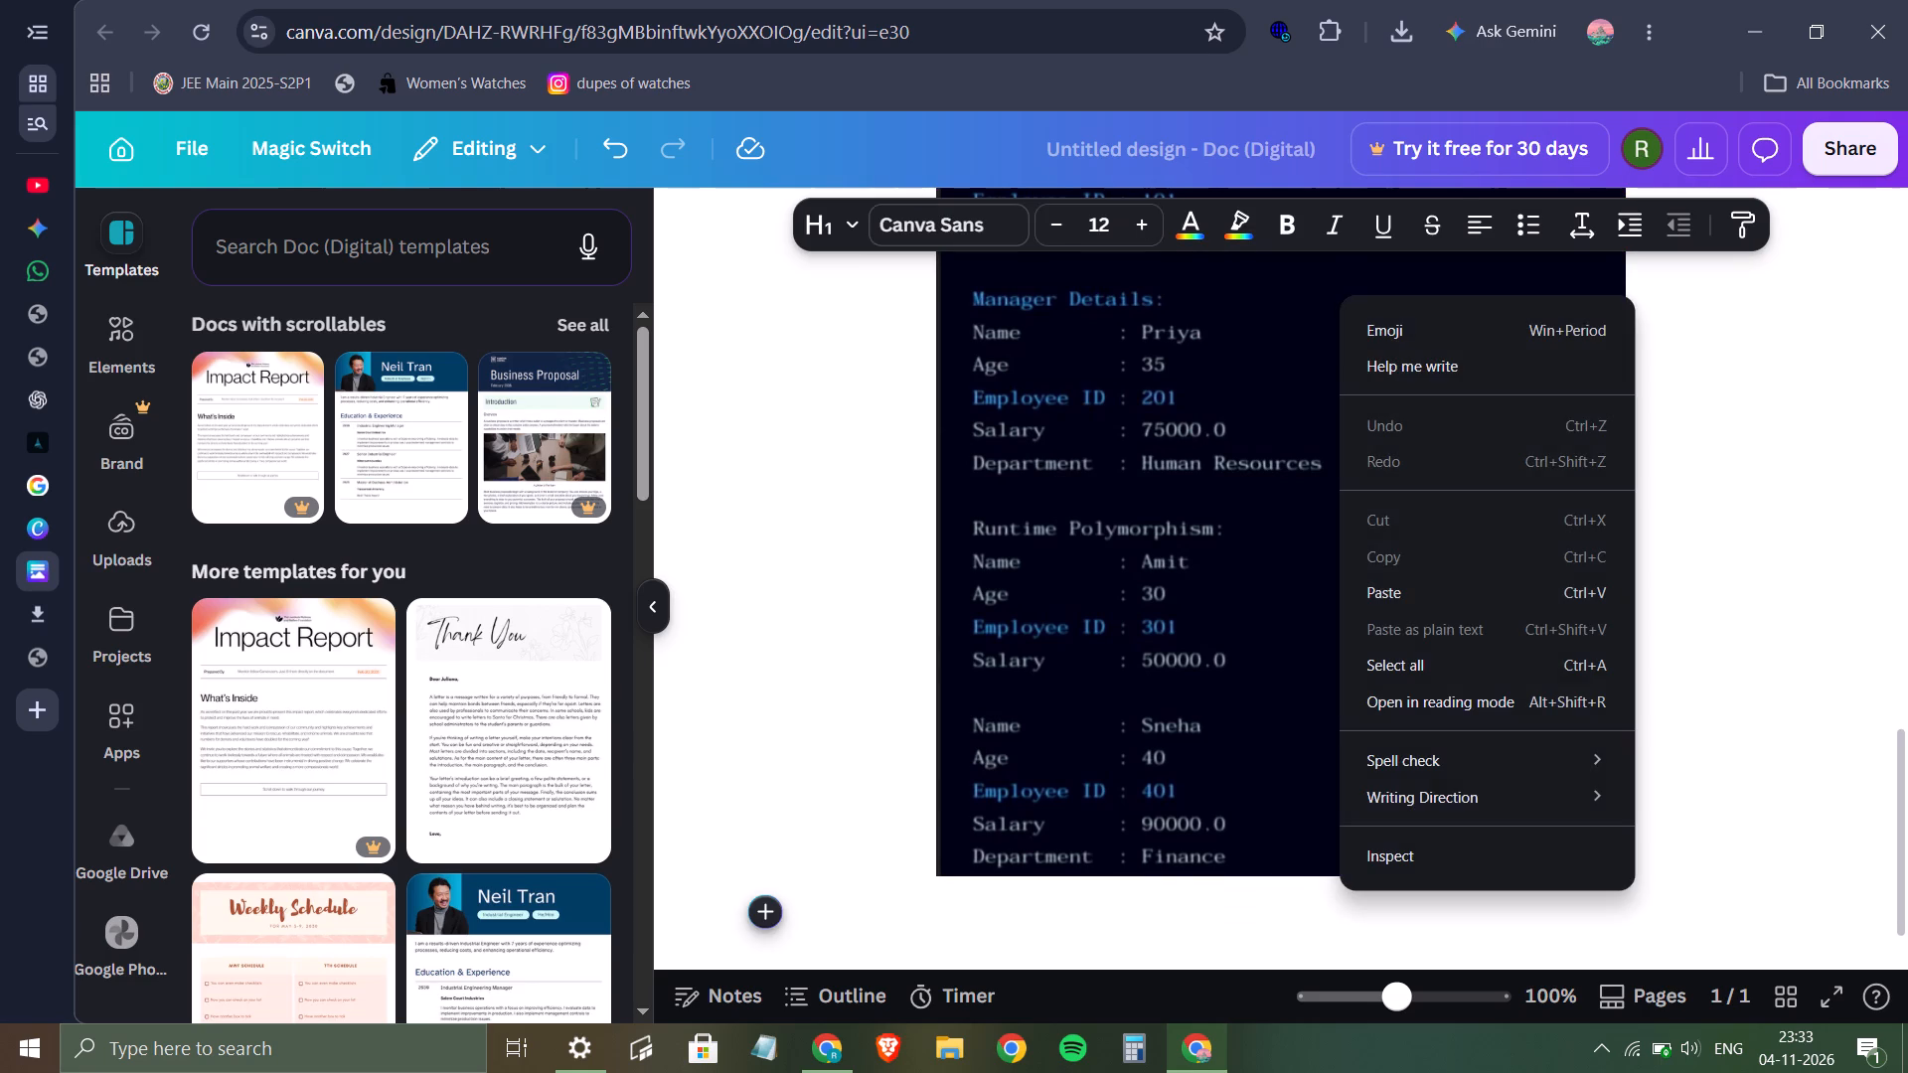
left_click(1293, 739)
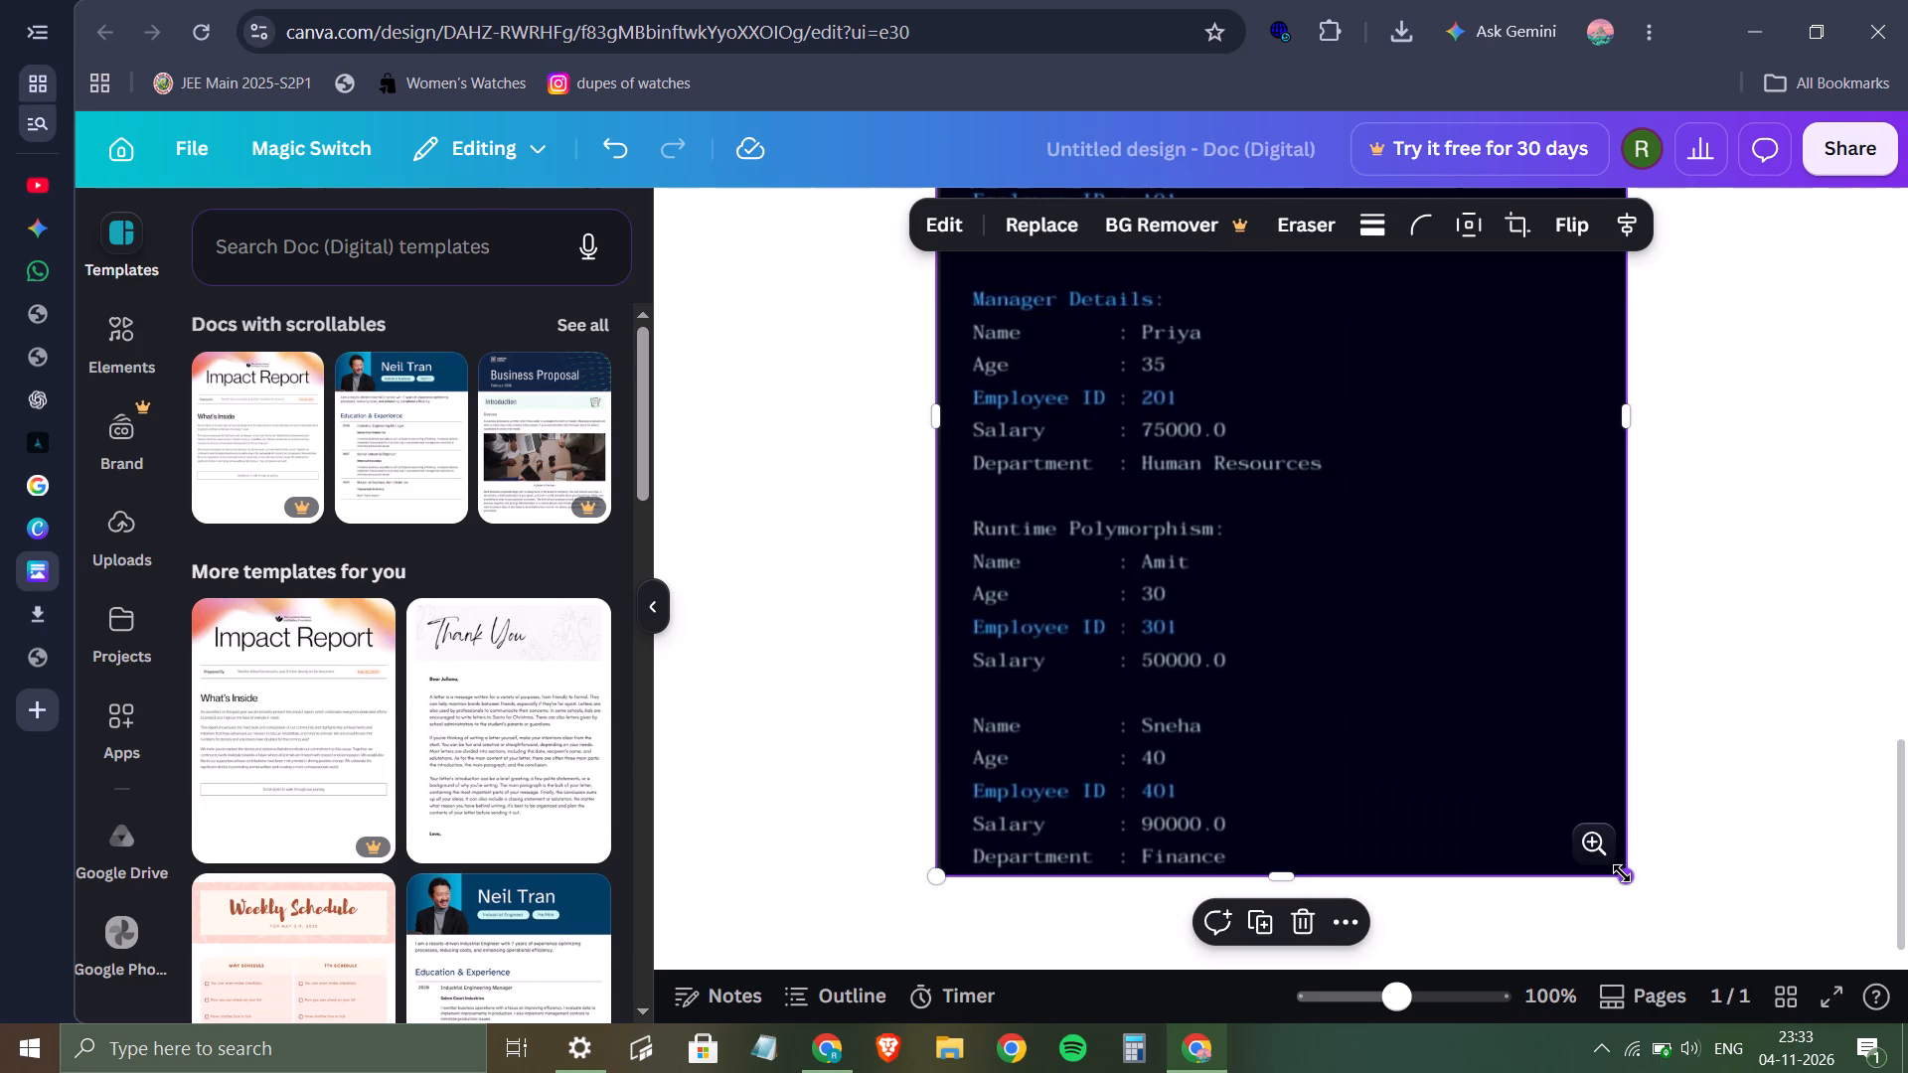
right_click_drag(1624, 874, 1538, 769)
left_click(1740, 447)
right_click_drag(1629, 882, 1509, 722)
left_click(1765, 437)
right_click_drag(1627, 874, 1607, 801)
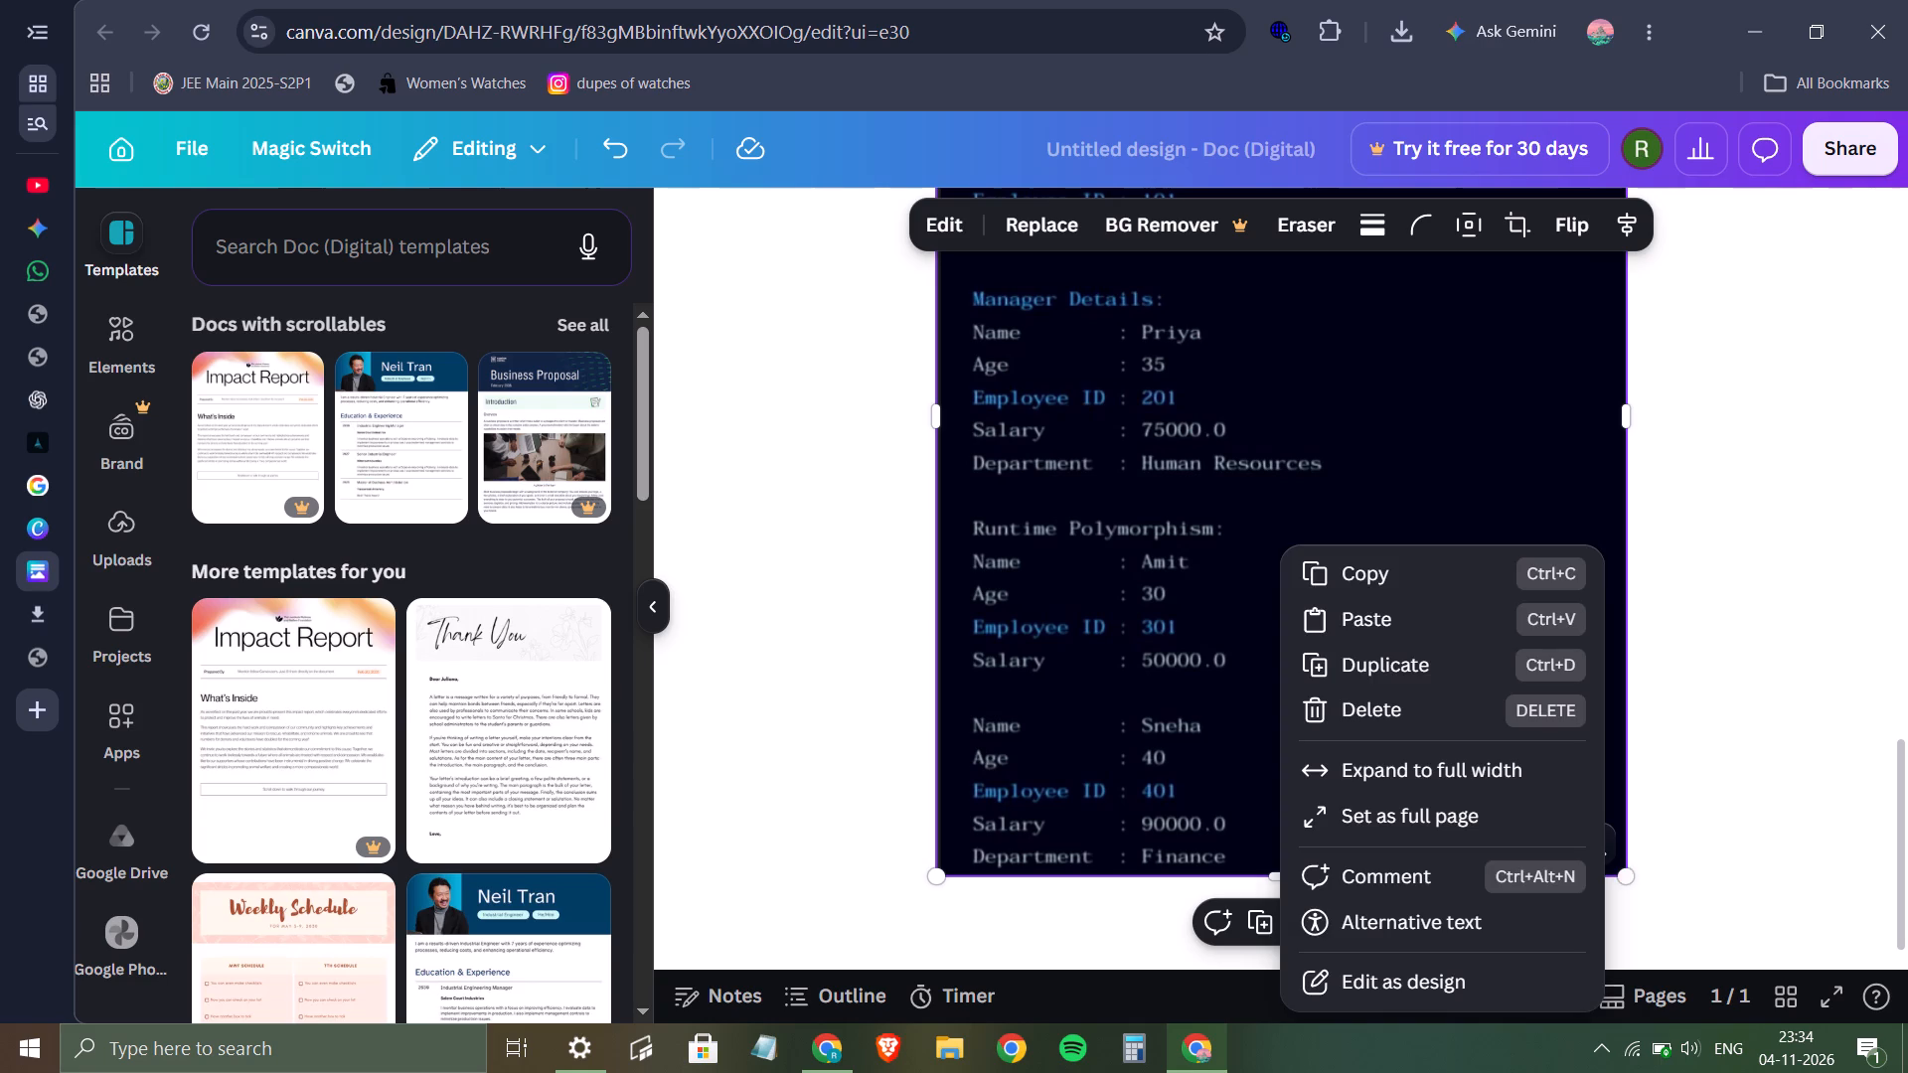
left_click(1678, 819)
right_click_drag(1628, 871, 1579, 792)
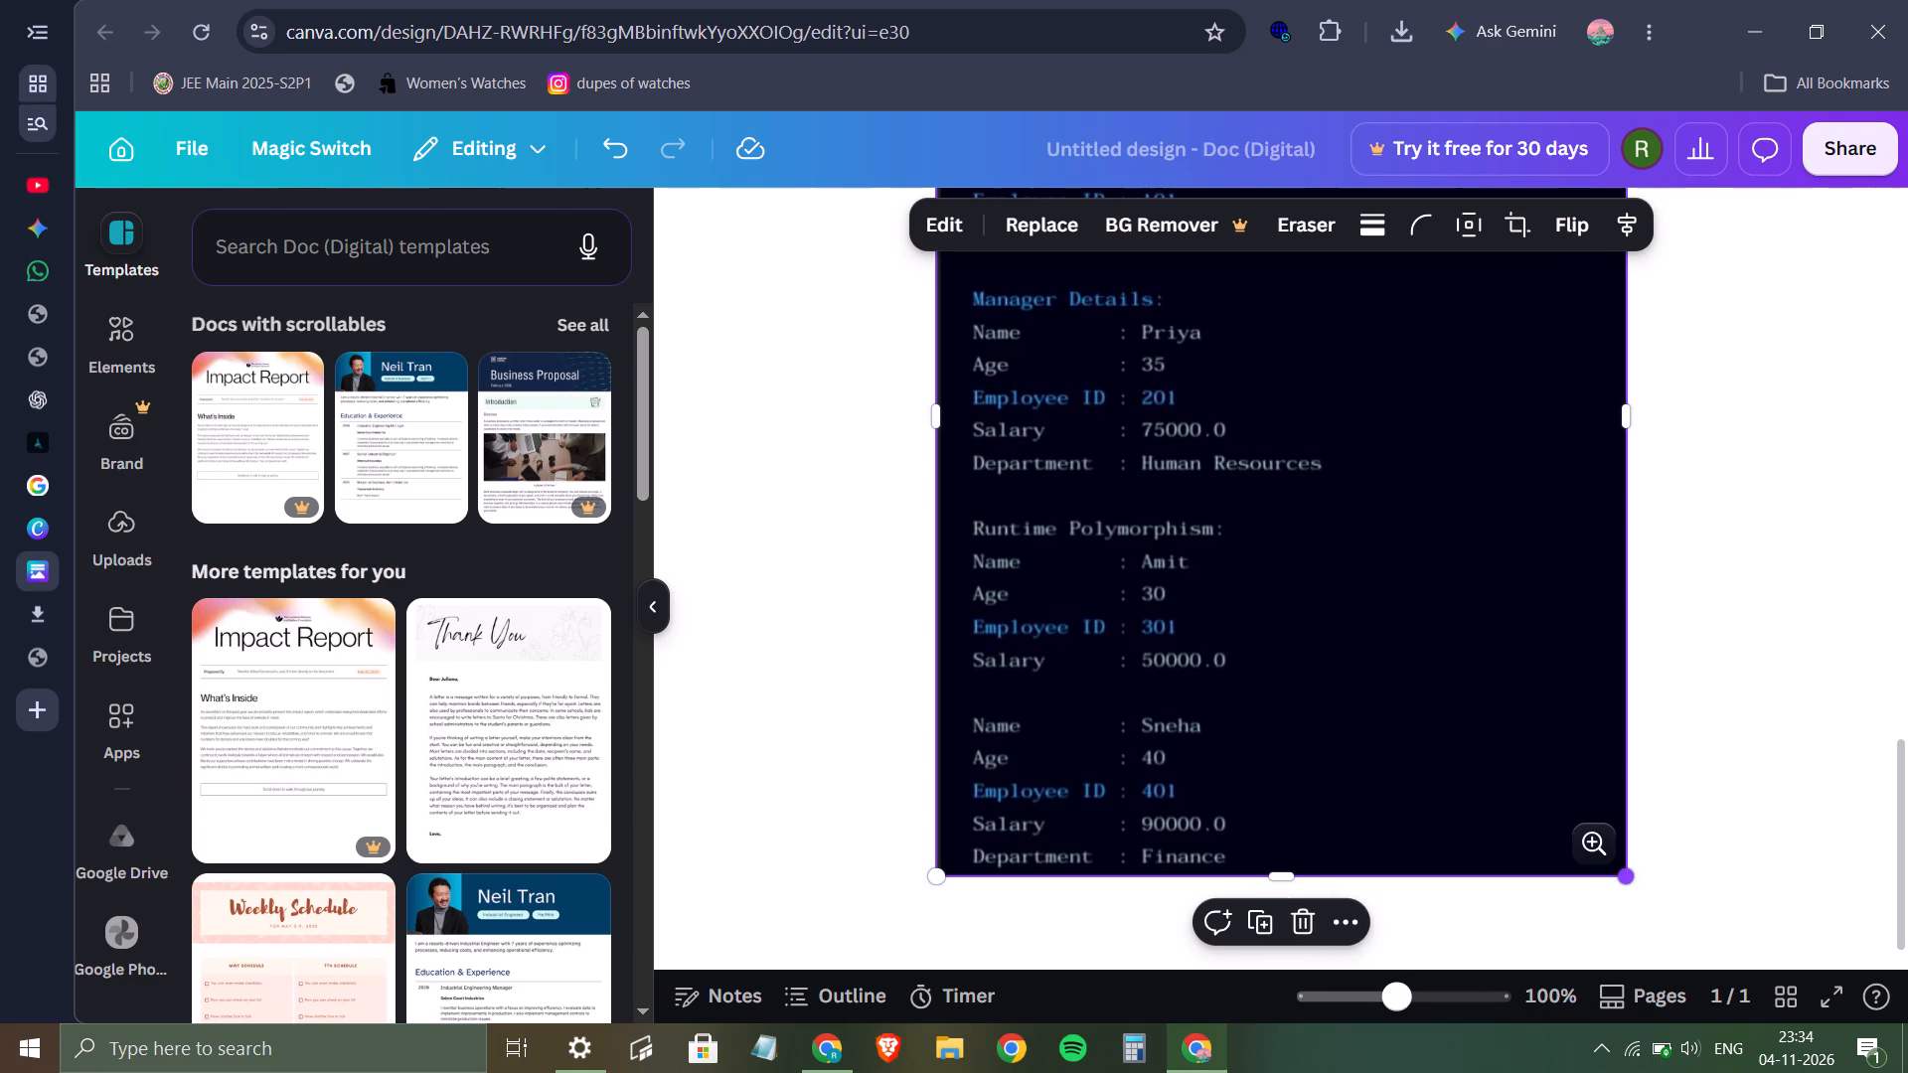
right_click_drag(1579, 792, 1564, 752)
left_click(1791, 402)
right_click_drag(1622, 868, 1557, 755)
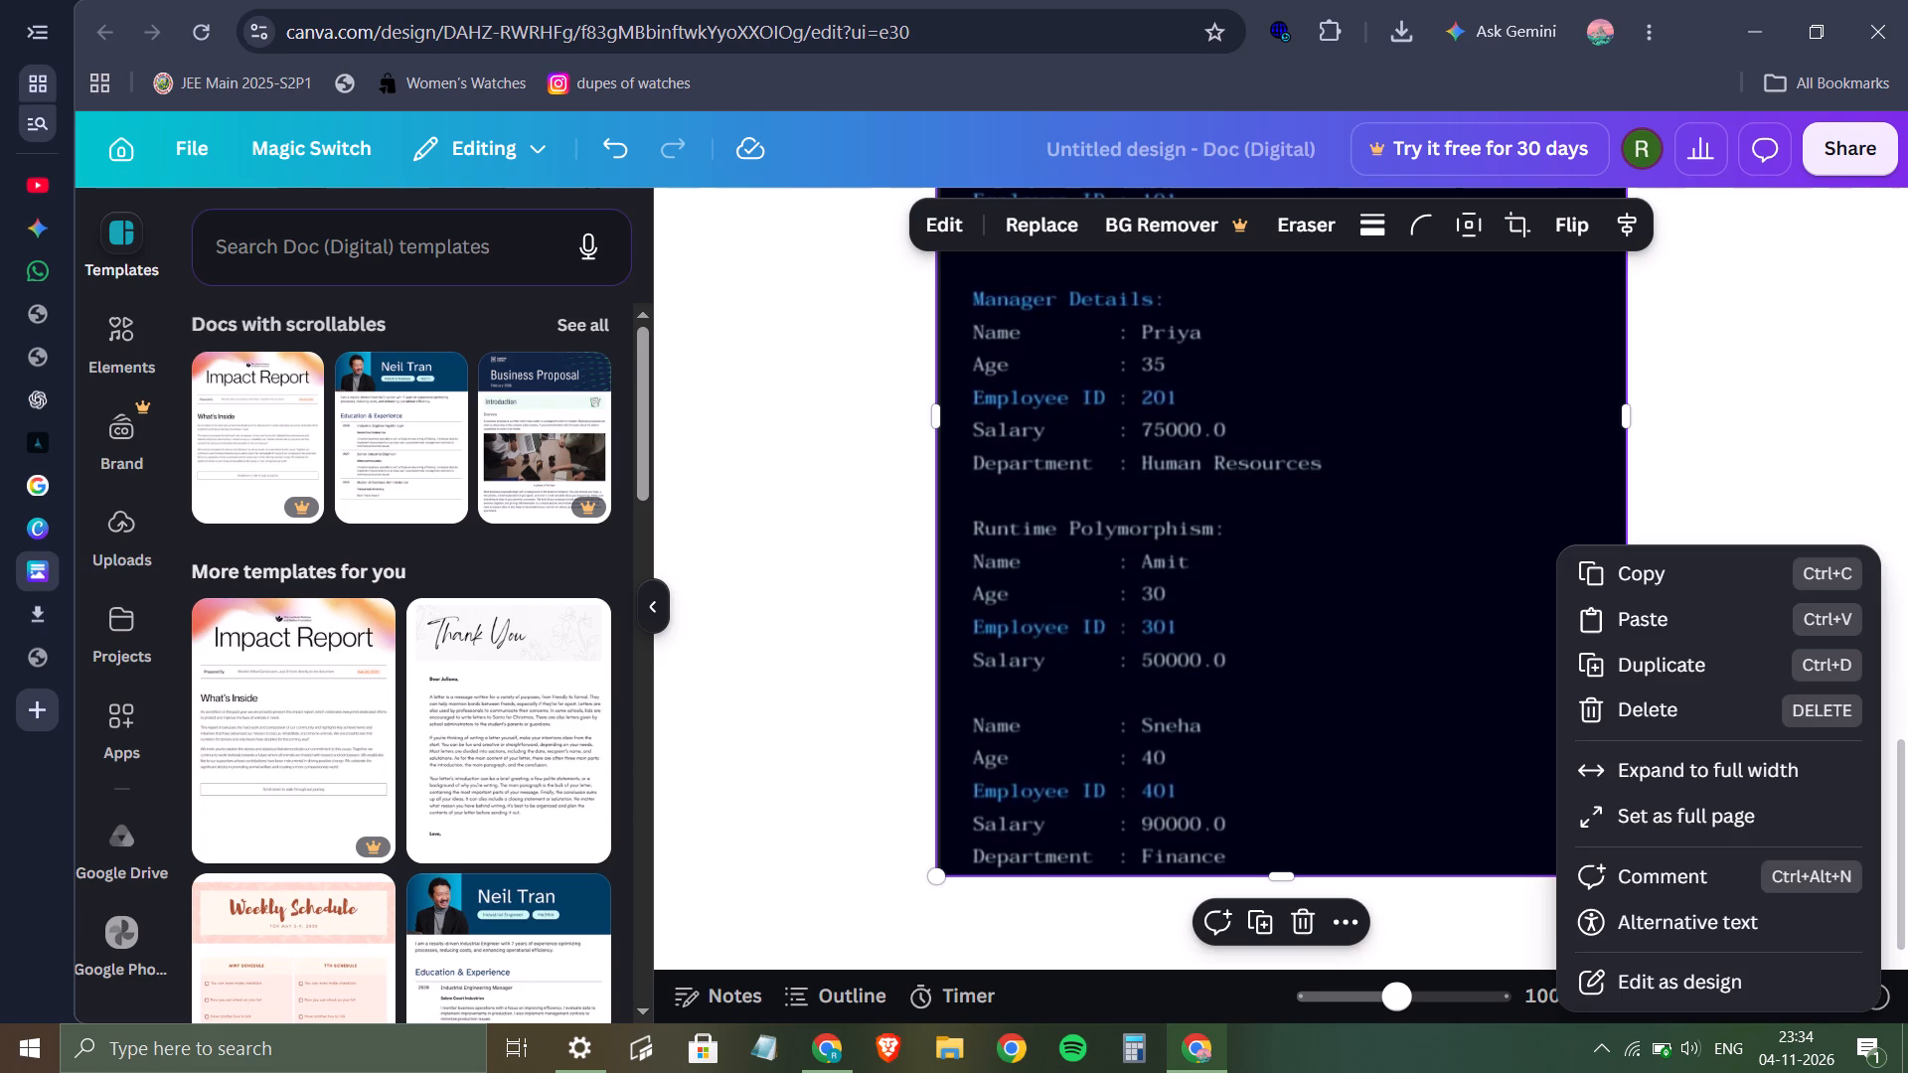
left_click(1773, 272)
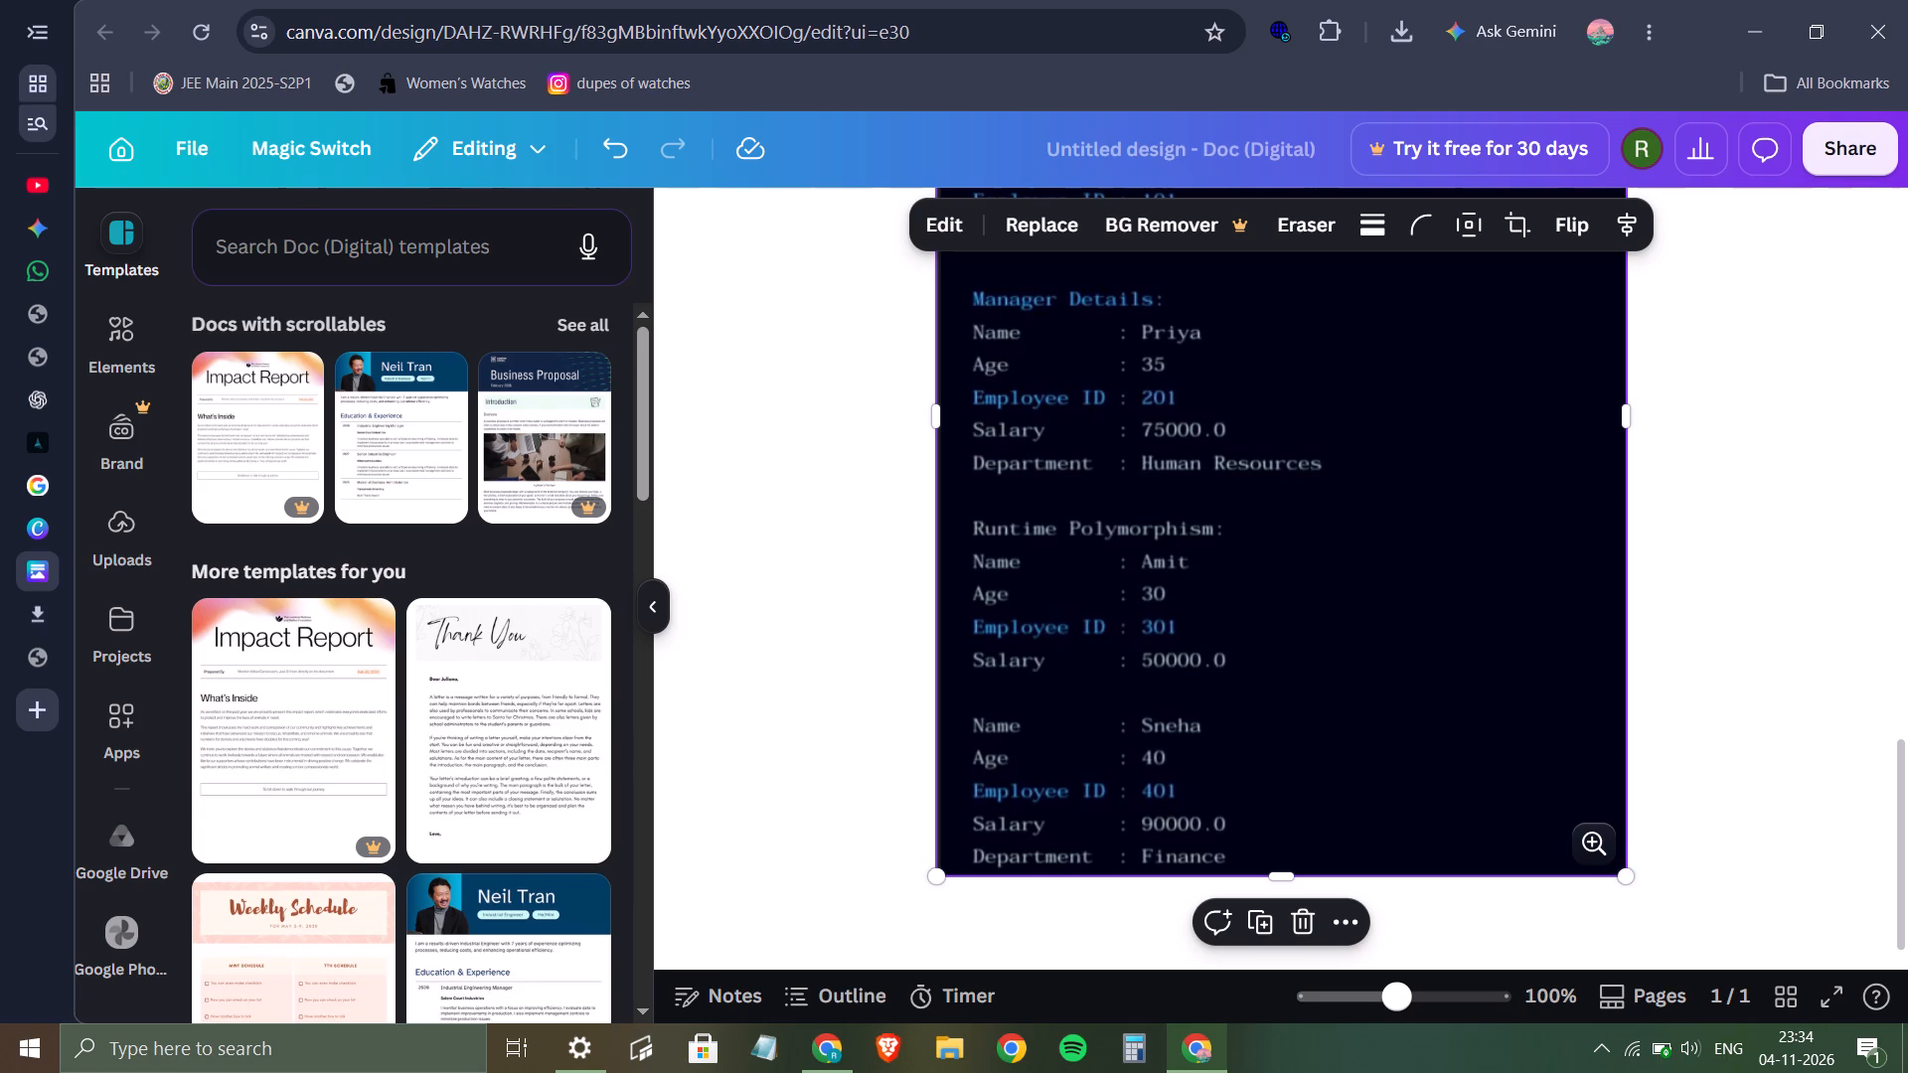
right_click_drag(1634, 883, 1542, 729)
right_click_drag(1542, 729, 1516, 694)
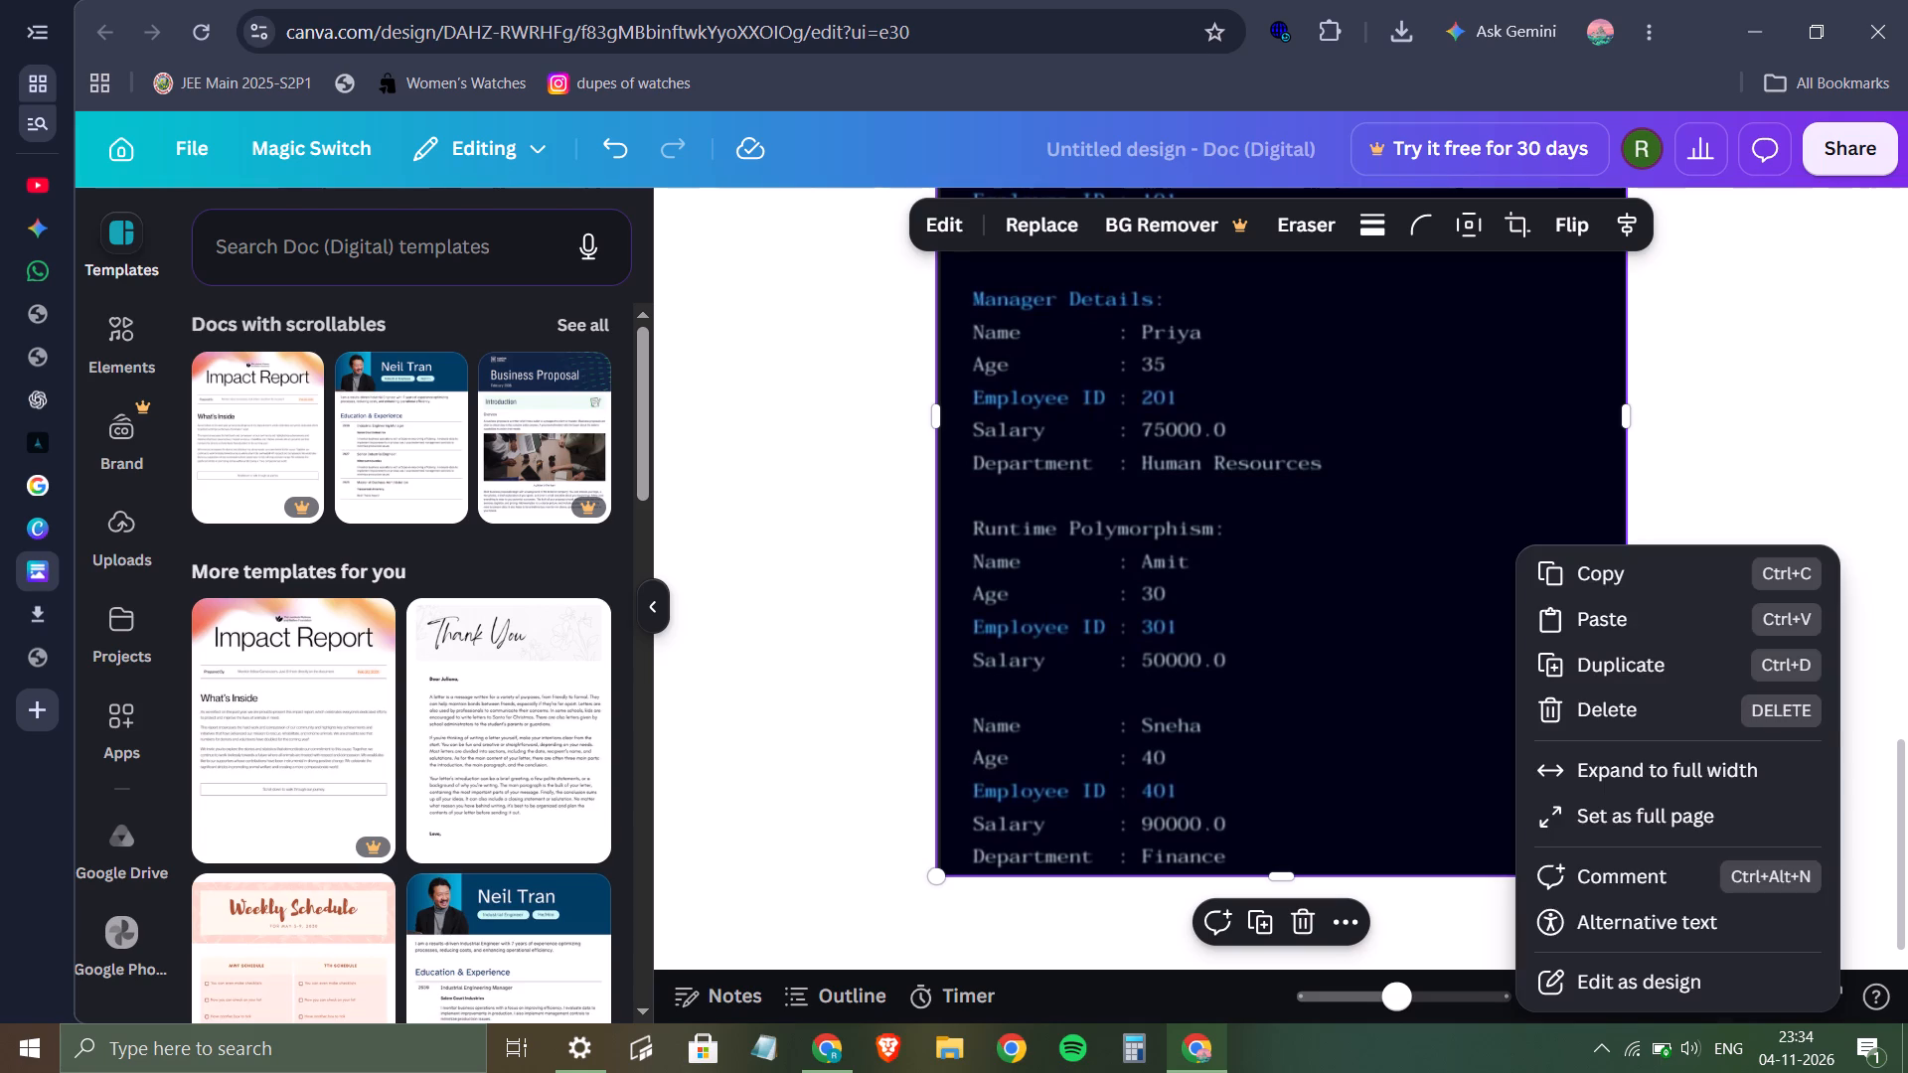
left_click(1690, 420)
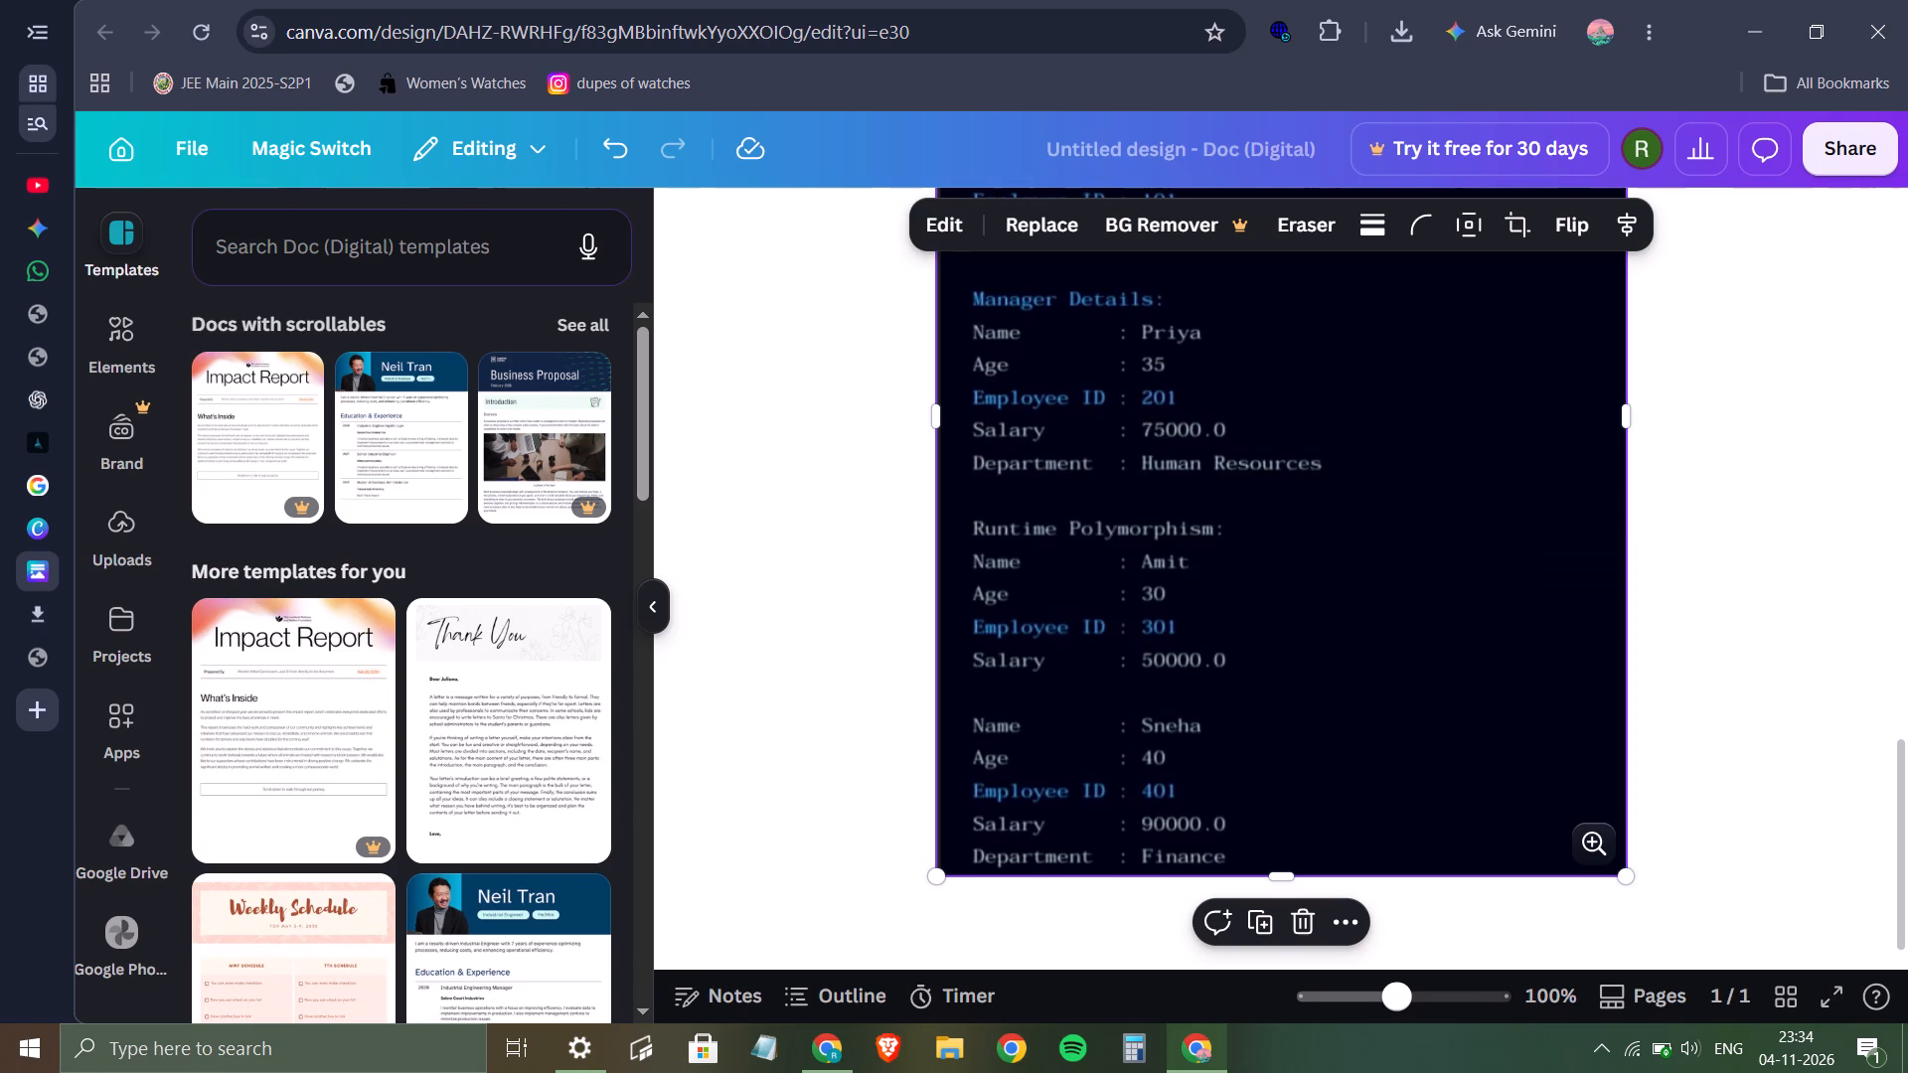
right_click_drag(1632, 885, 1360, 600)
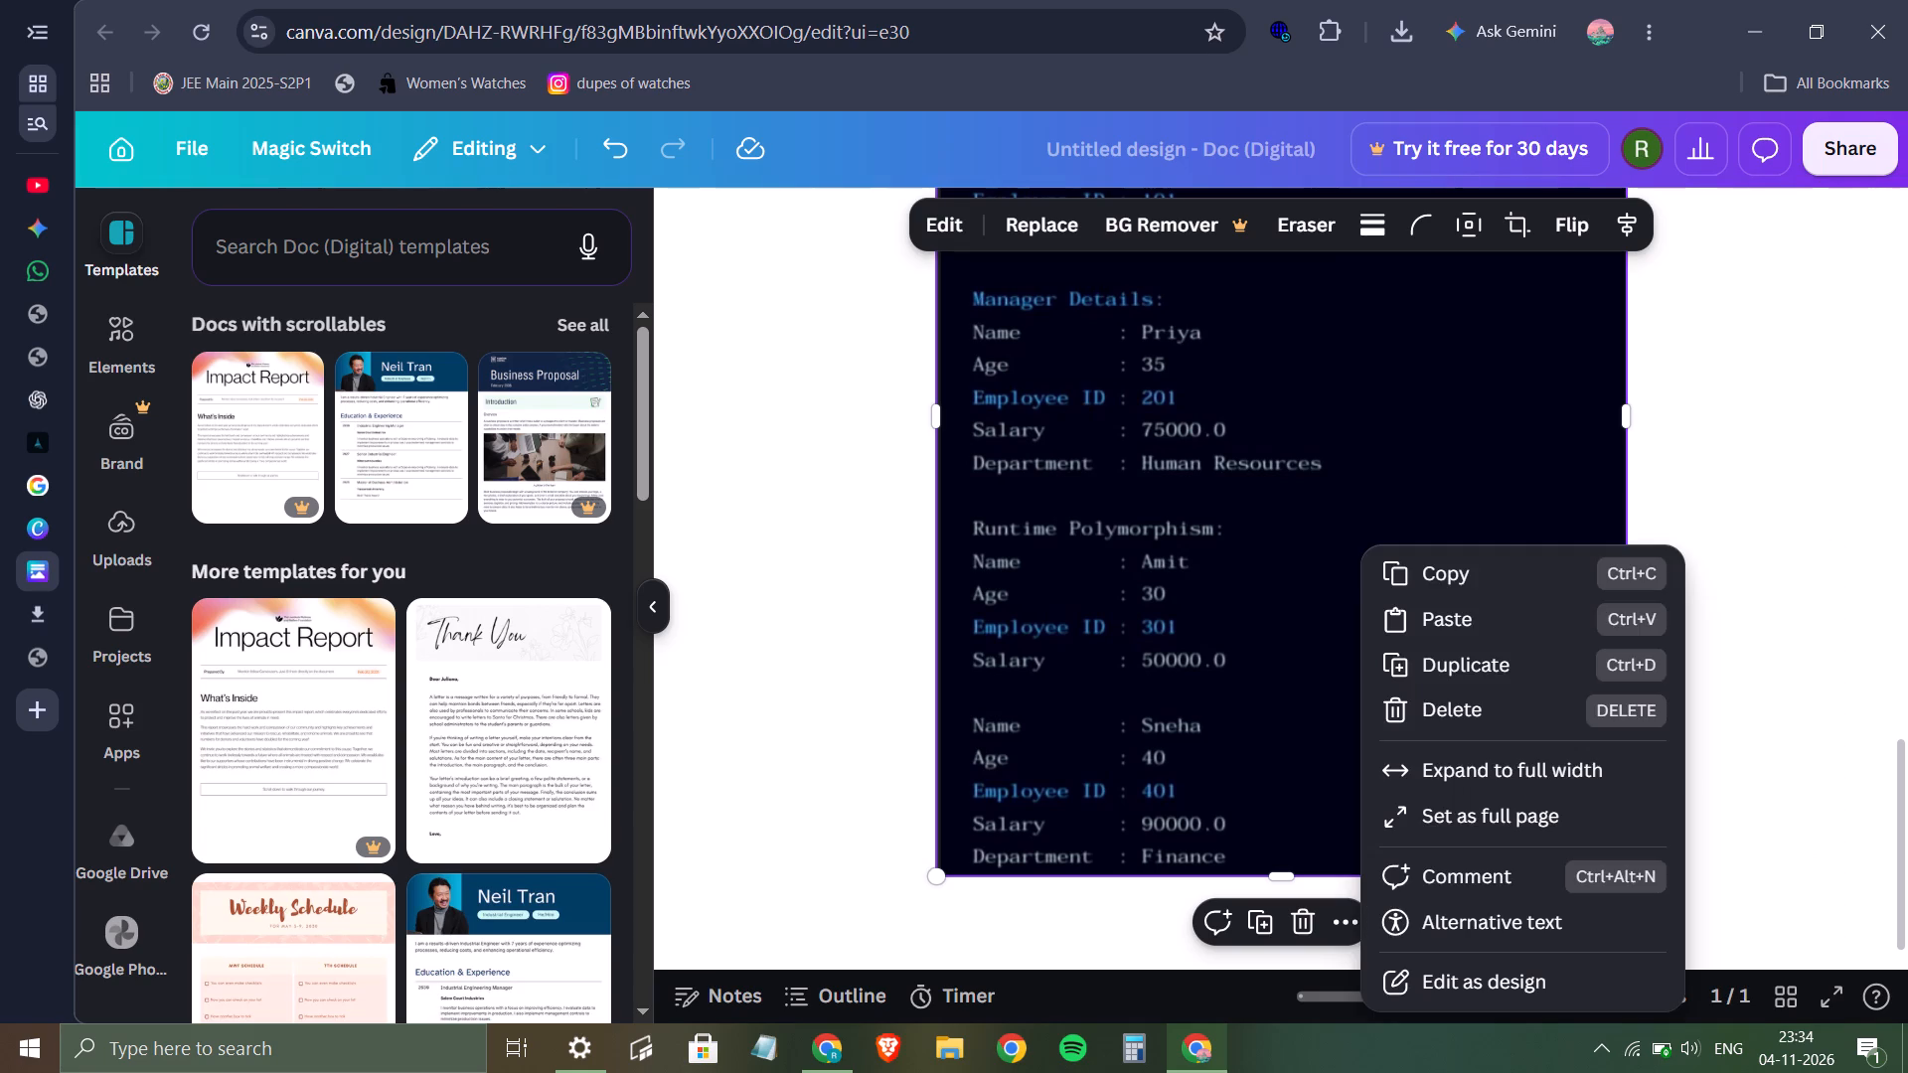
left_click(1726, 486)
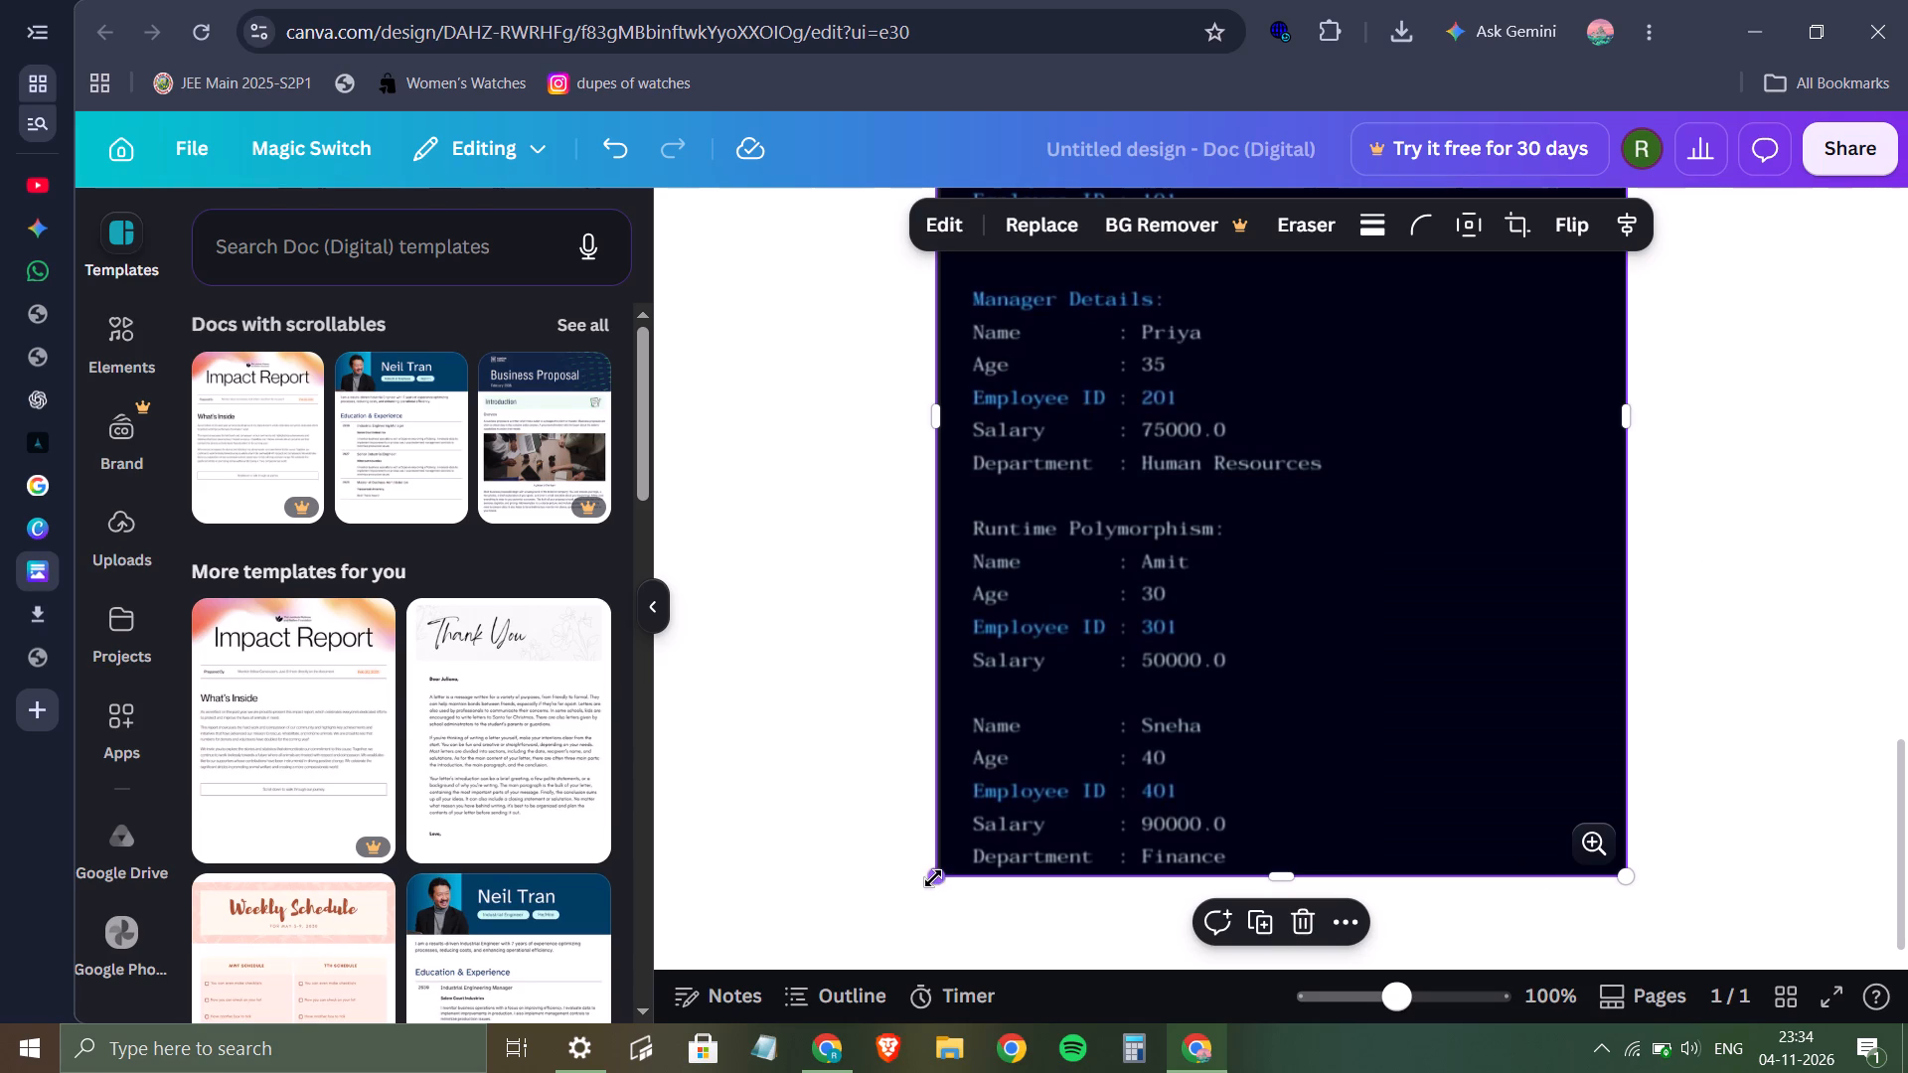
Shrink the Experiment-3 image proportionally from its lower-left corner to about four-fifths of its width.
left_click_drag(933, 878, 1031, 780)
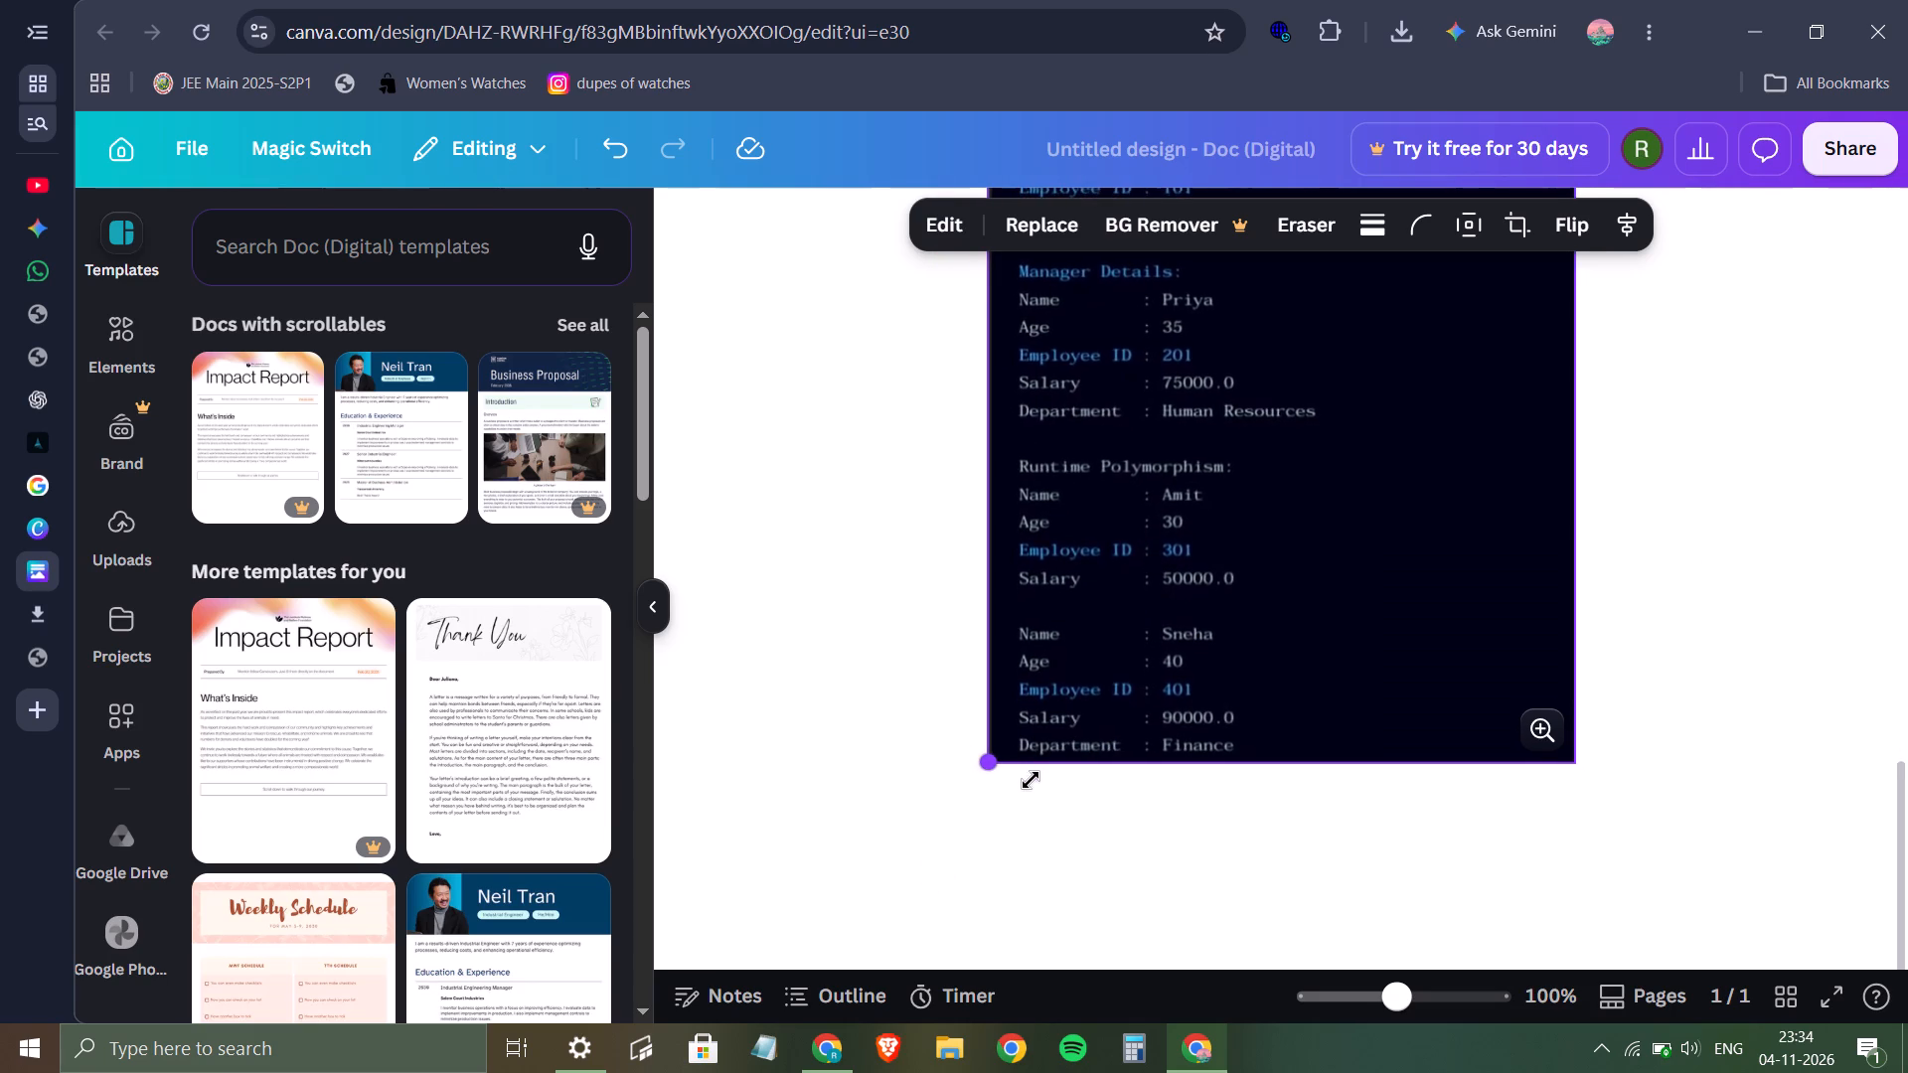
left_click_drag(1031, 780, 1039, 744)
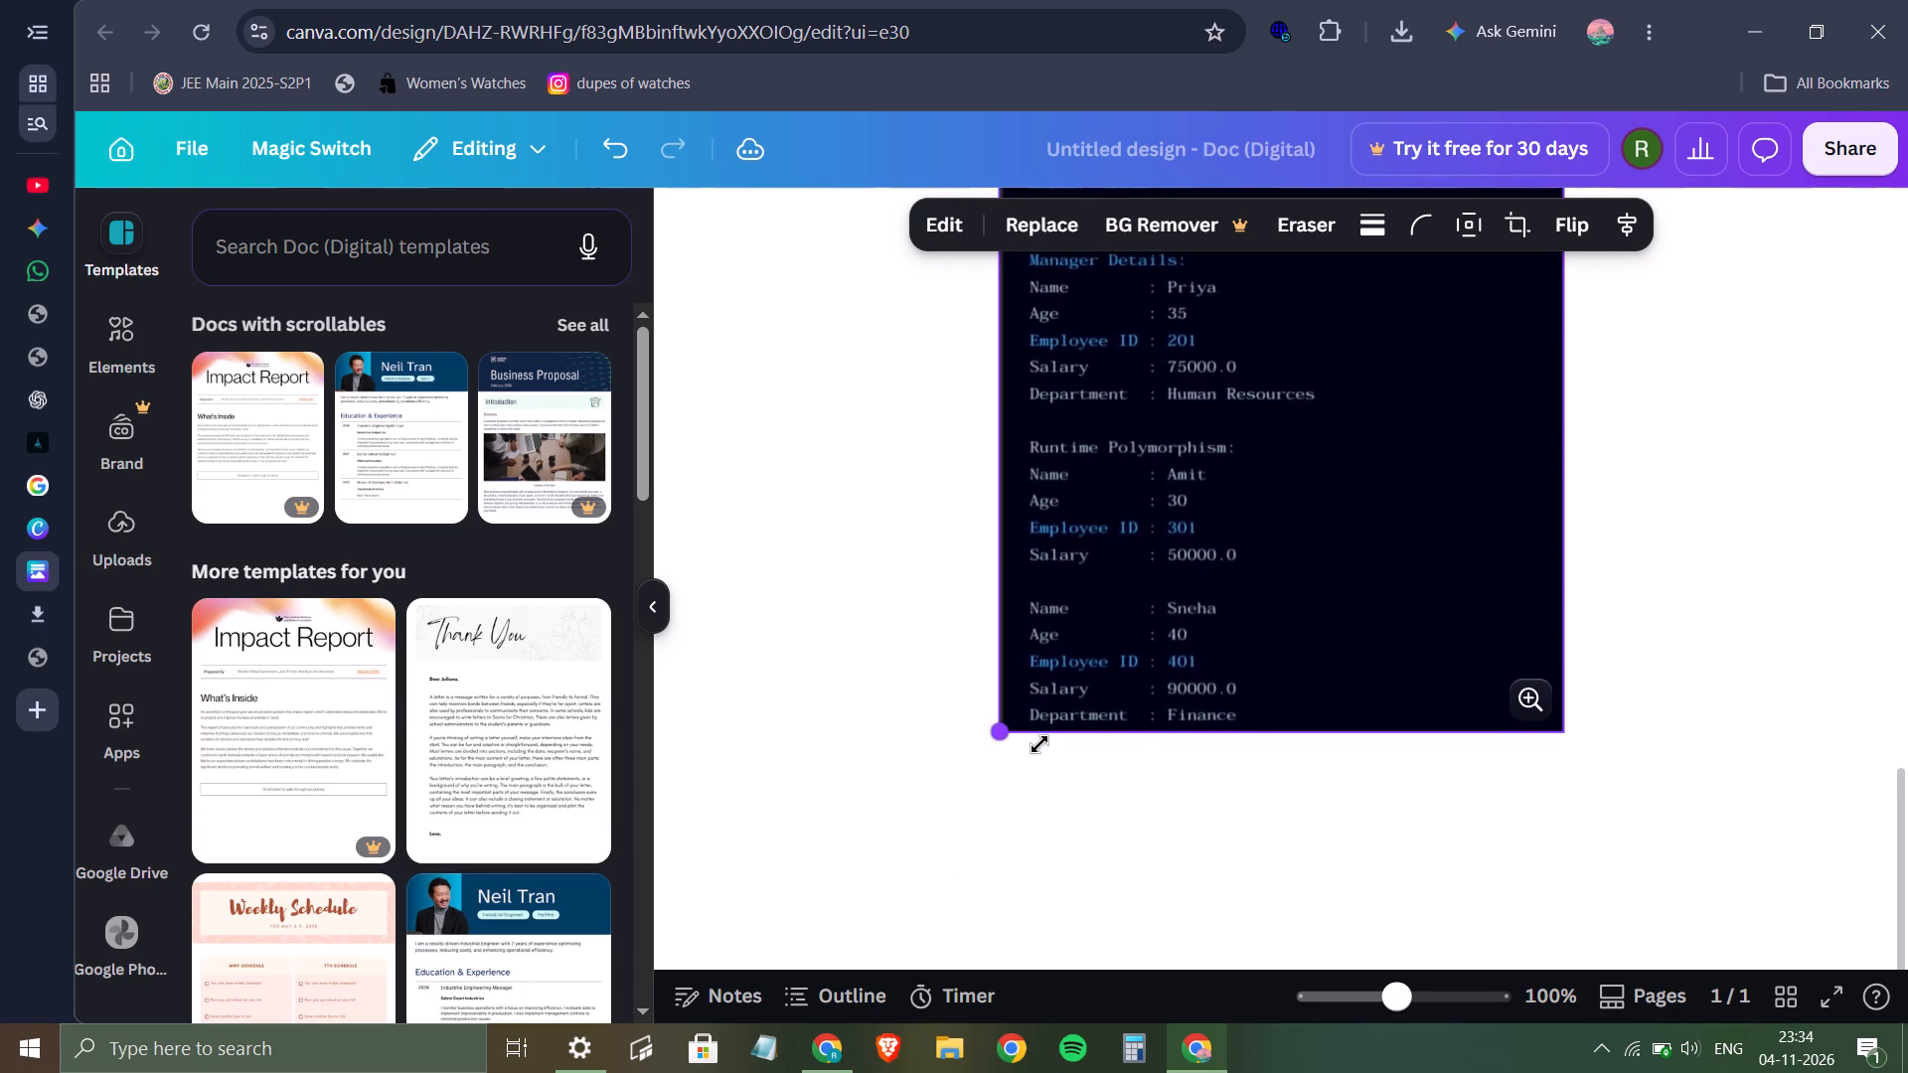
left_click_drag(1039, 744, 1047, 729)
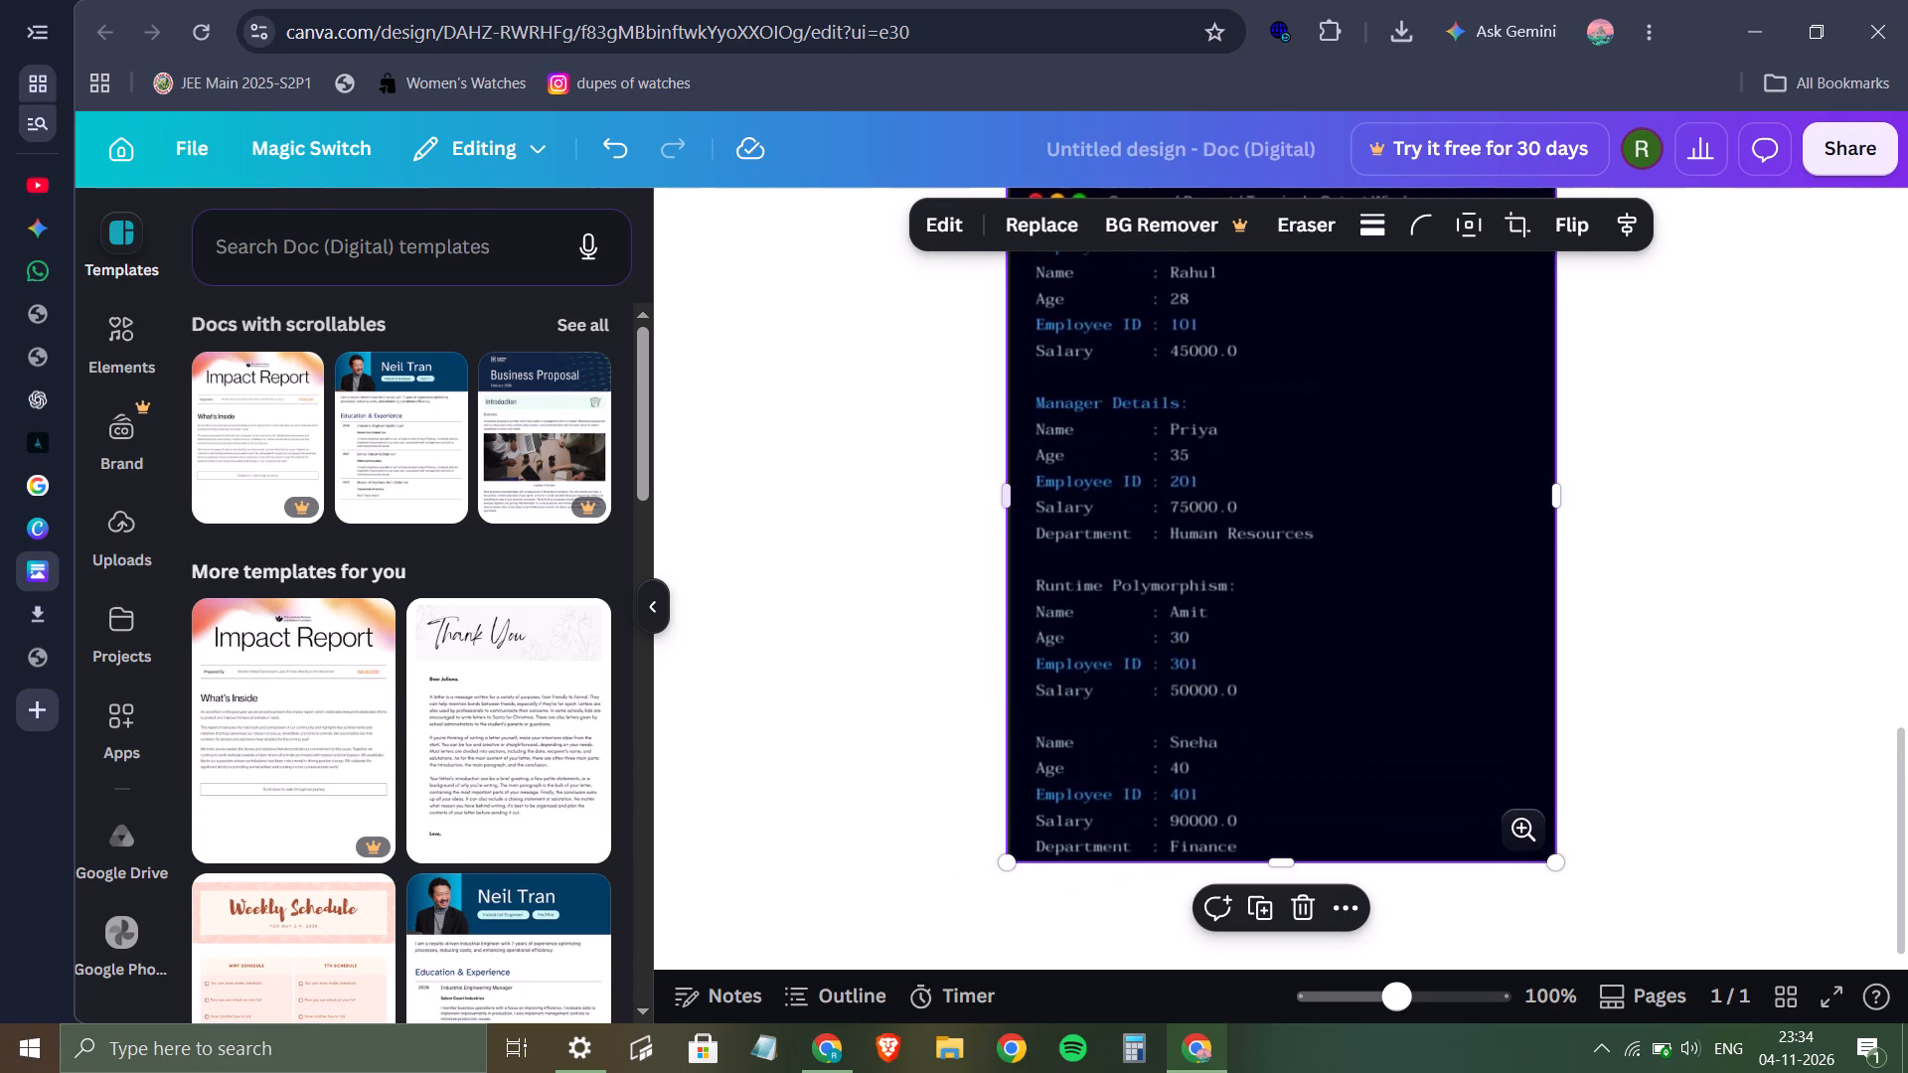
right_click_drag(1015, 861, 1042, 808)
left_click(933, 834)
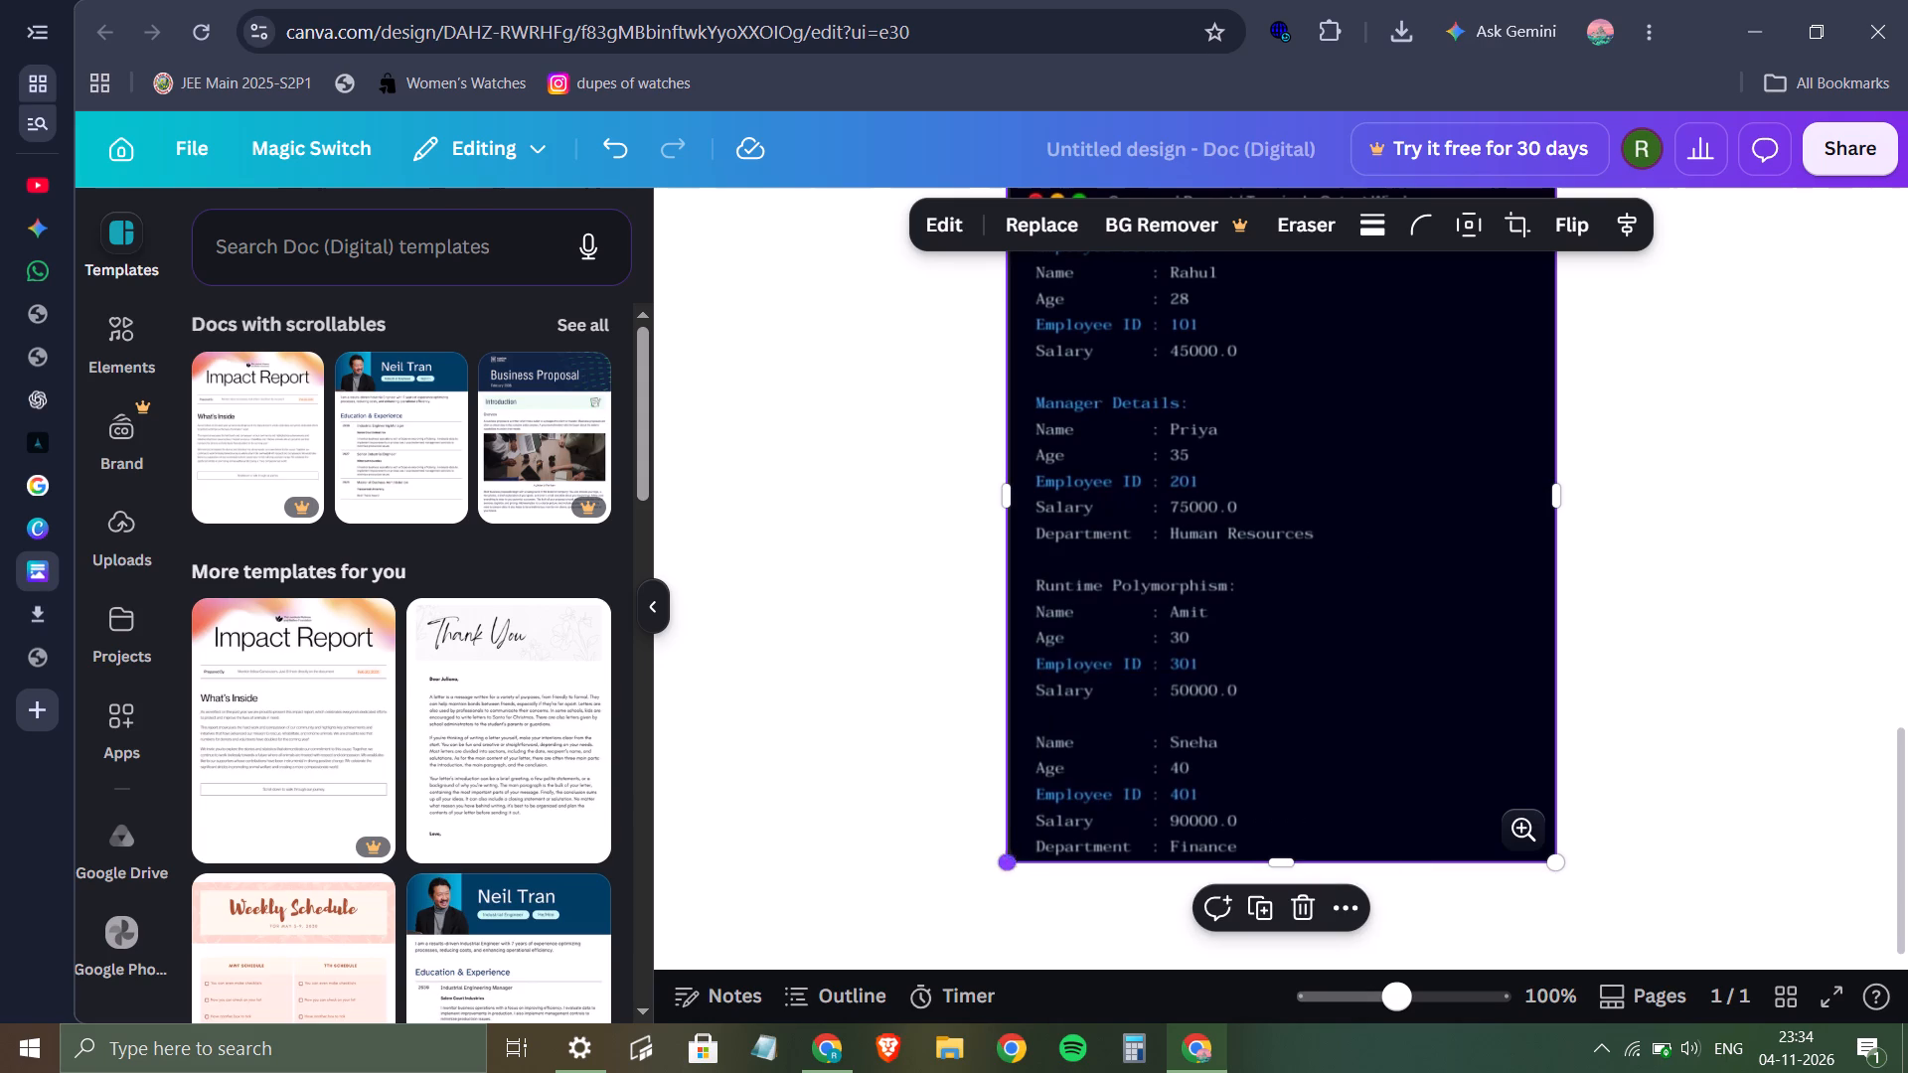
Shrink the Experiment-3 image slightly further, proportionally from its lower-left corner, to just over half the text width.
right_click(1019, 857)
left_click(976, 854)
left_click(1009, 859)
left_click_drag(1009, 859, 1007, 862)
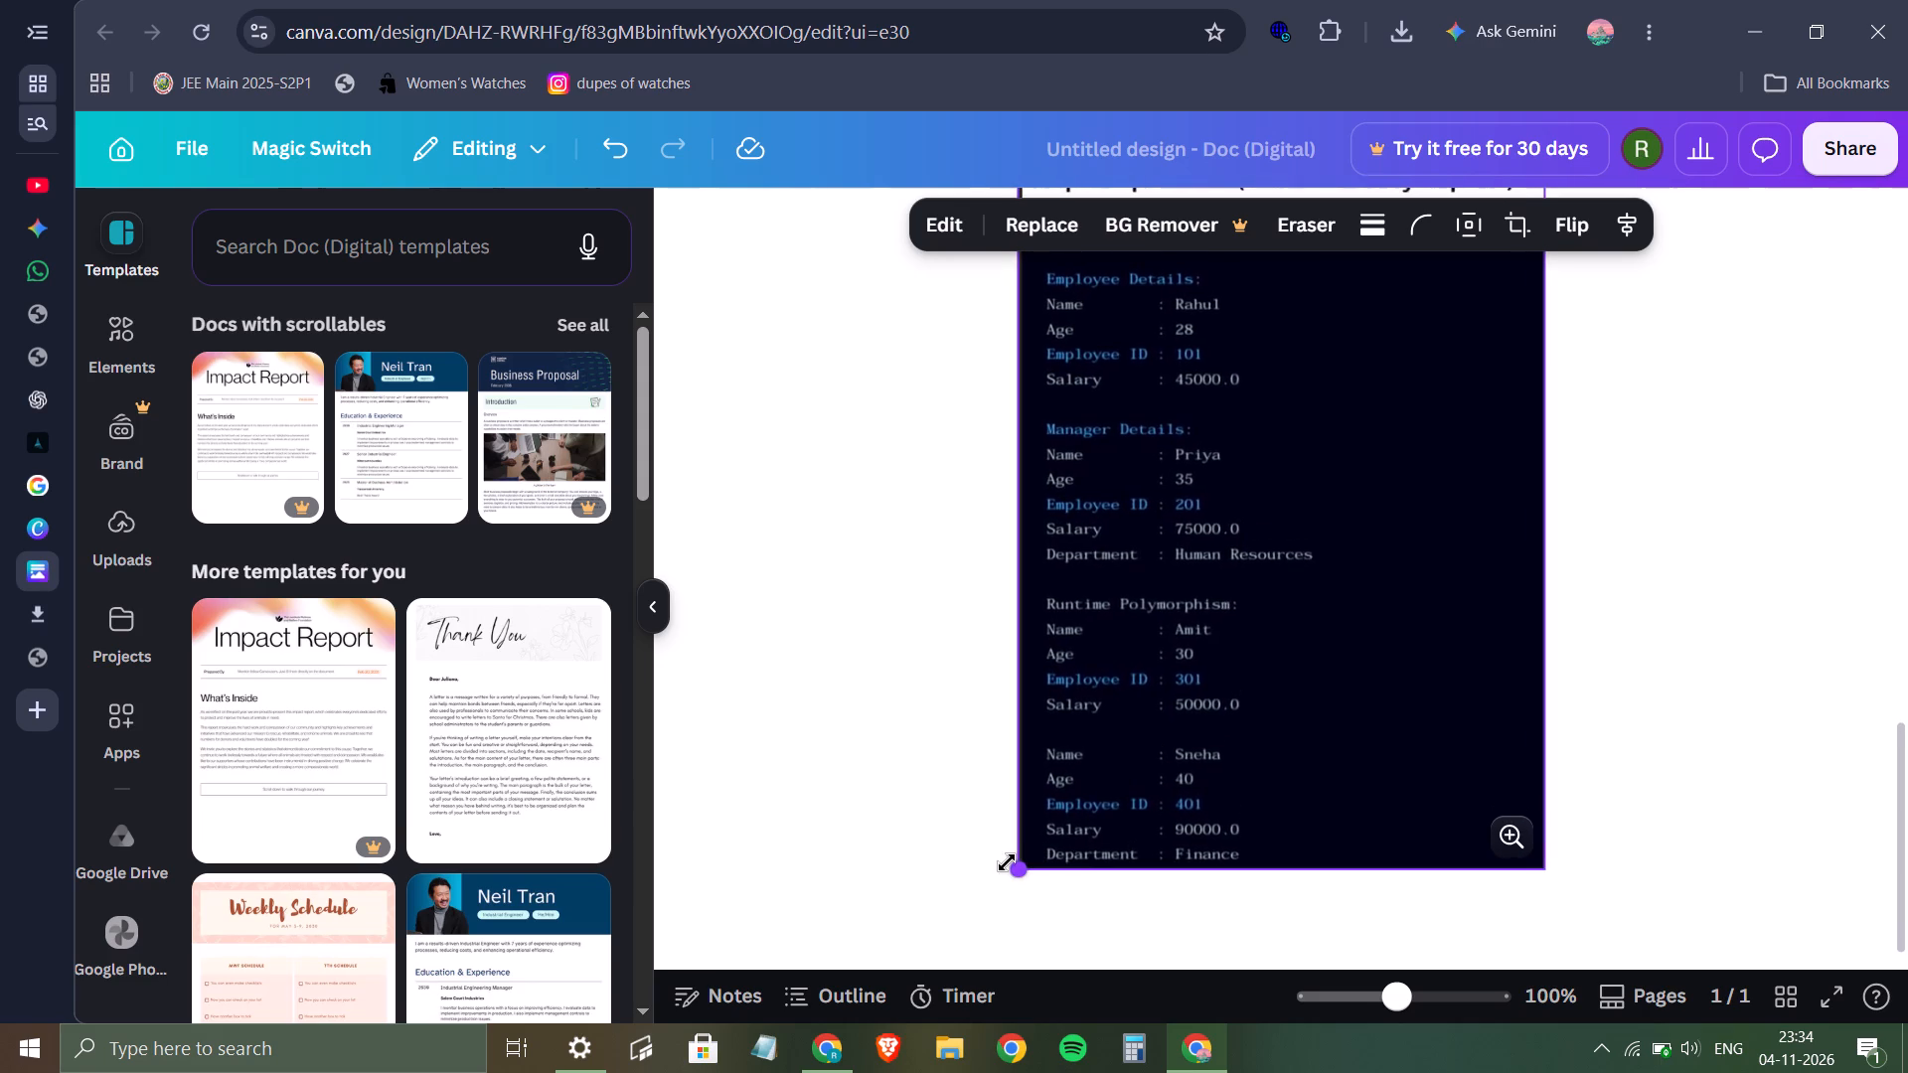
left_click_drag(1007, 862, 1021, 850)
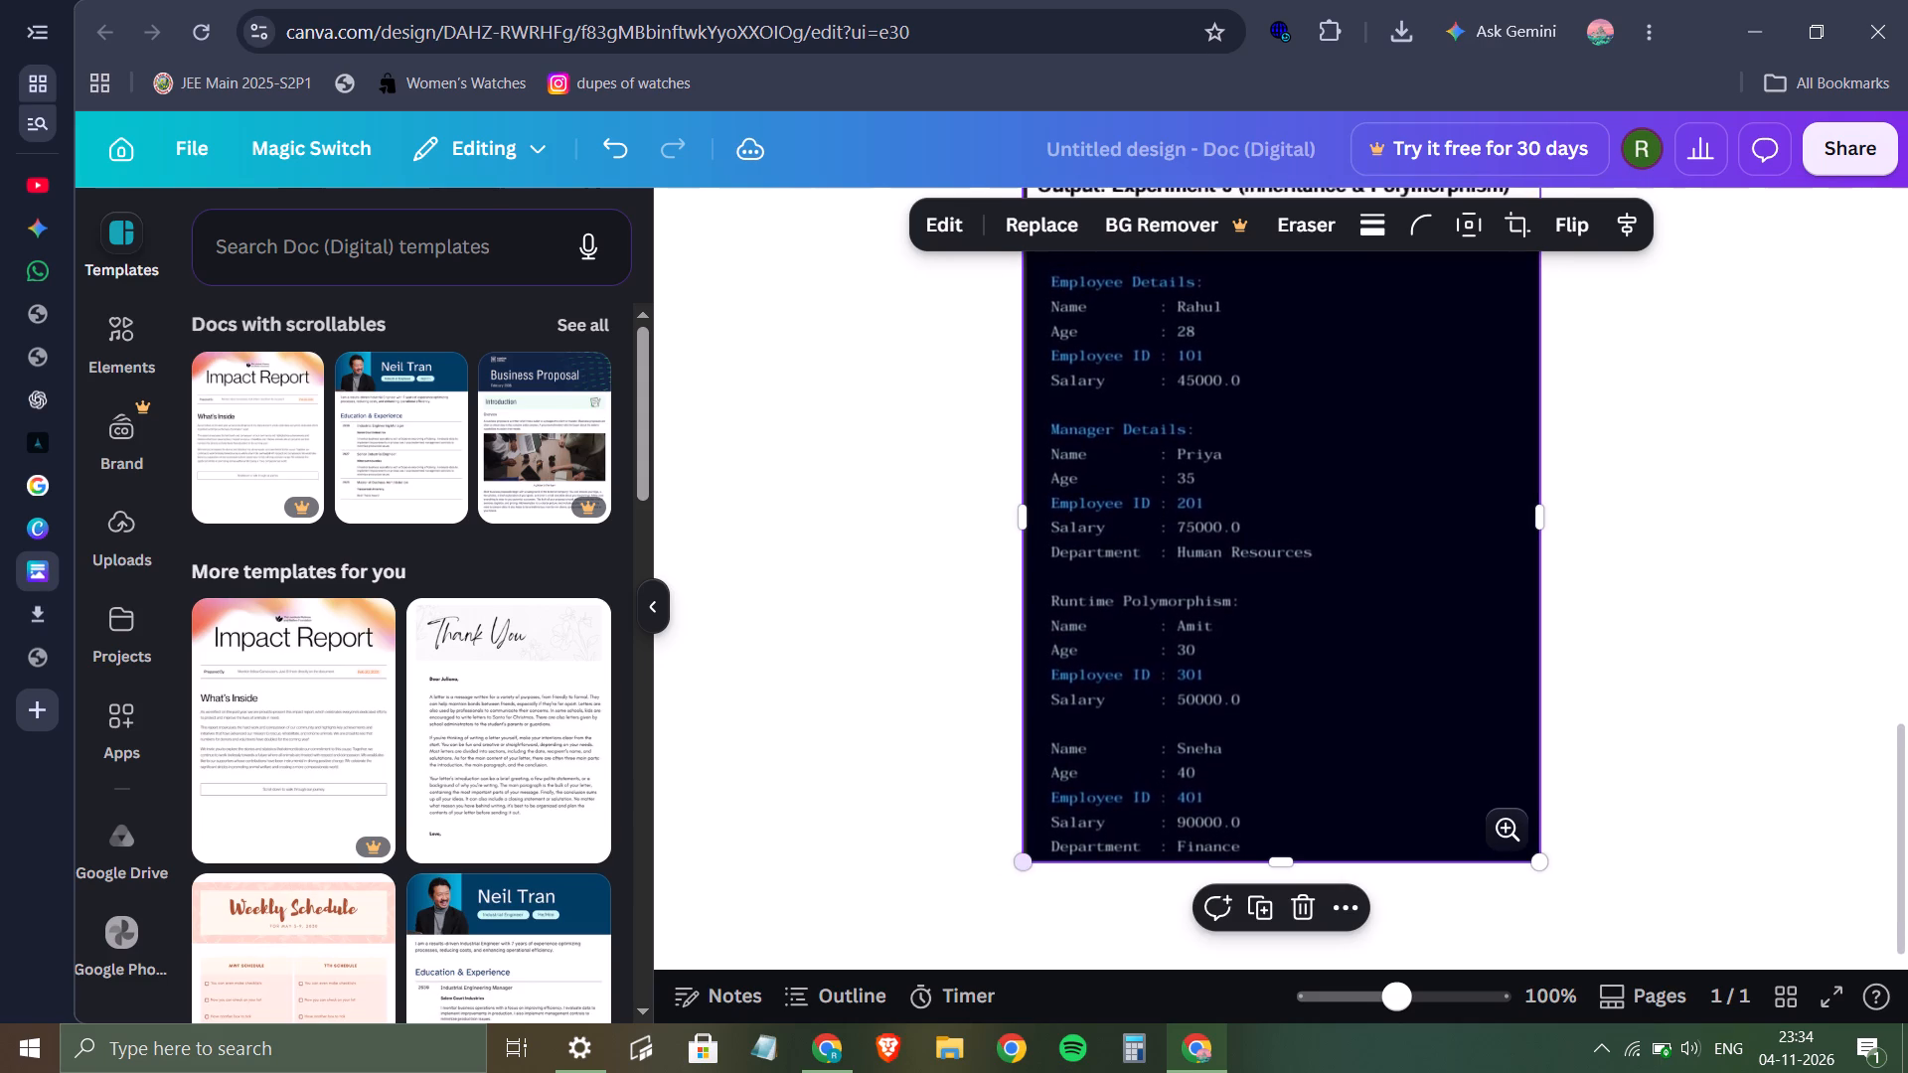
Place the text cursor below the Experiment-3 image and add eight blank lines.
left_click(1649, 696)
left_click(1649, 696)
left_click(1717, 772)
key("Down")
key("Down")
key("Down")
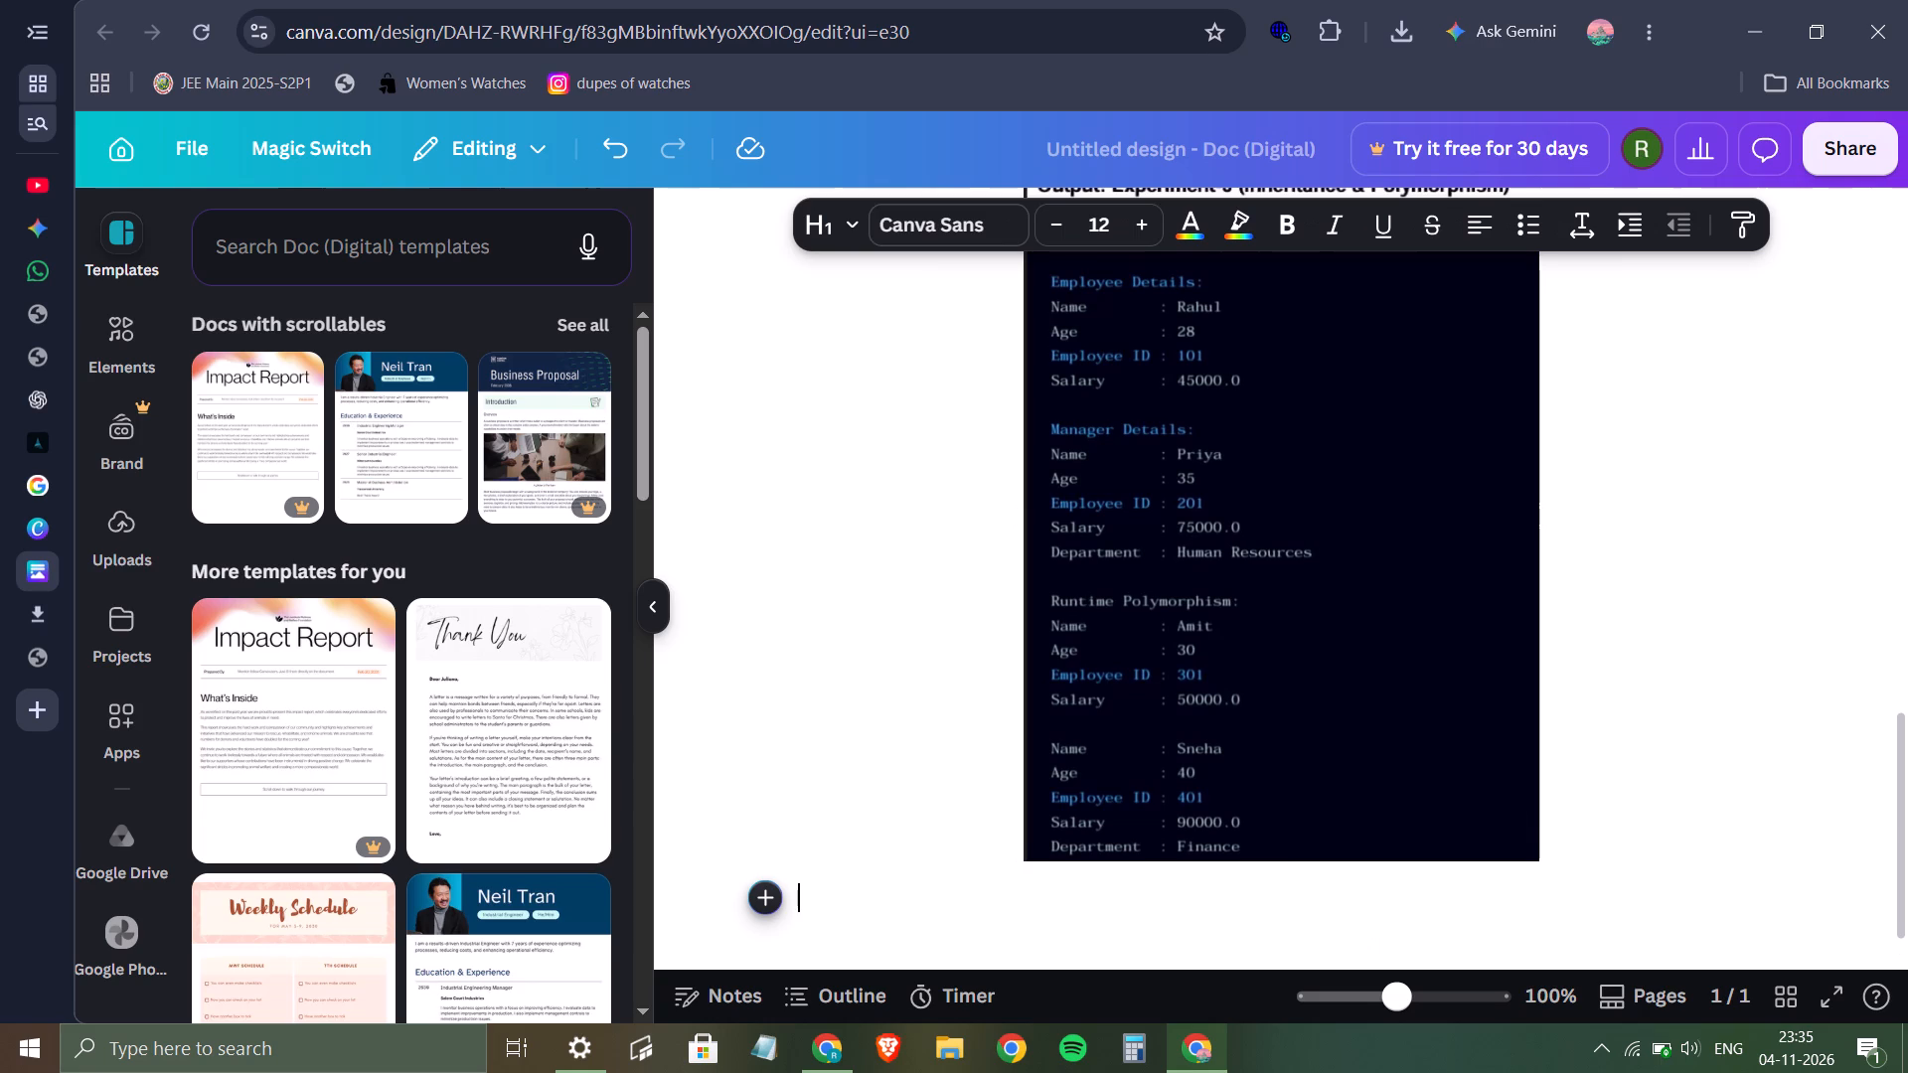
key("Return")
key("Return")
key("Return")
key("Return")
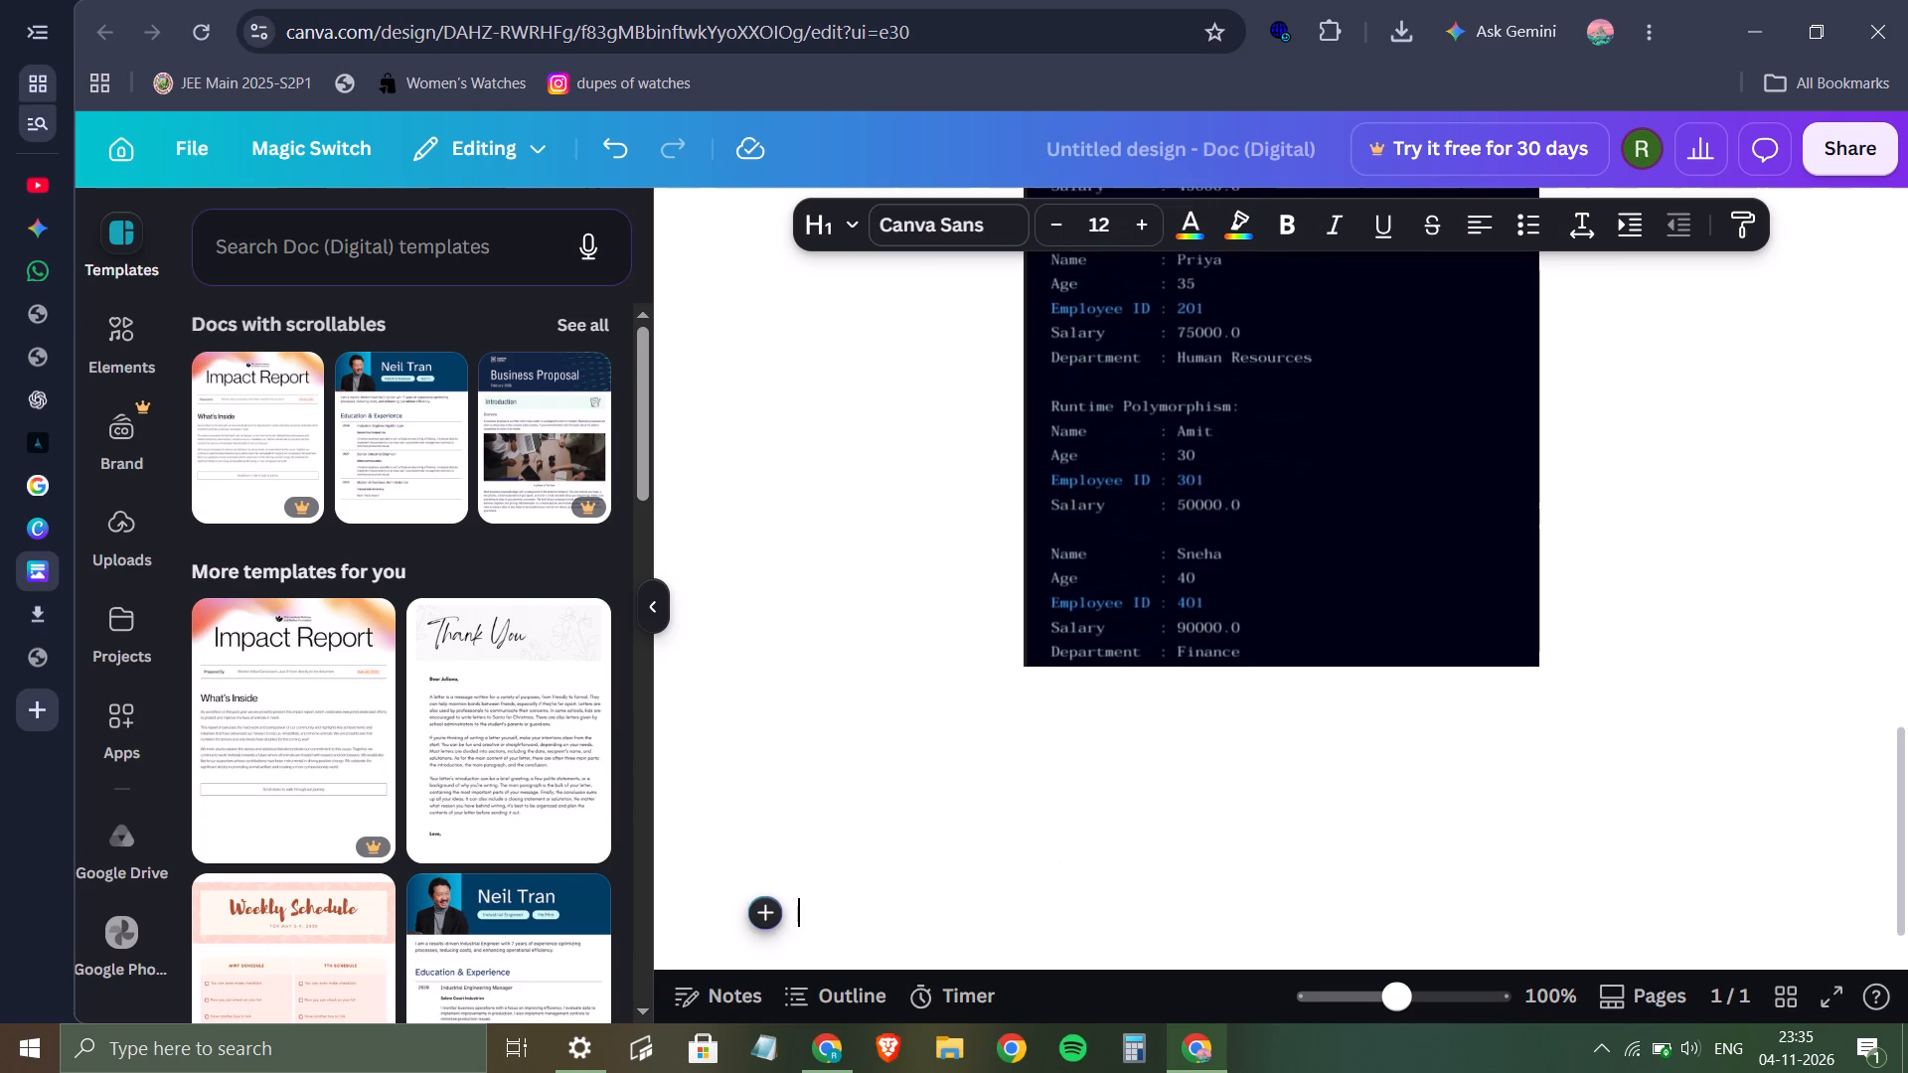
key("Return")
key("Return")
key("Return")
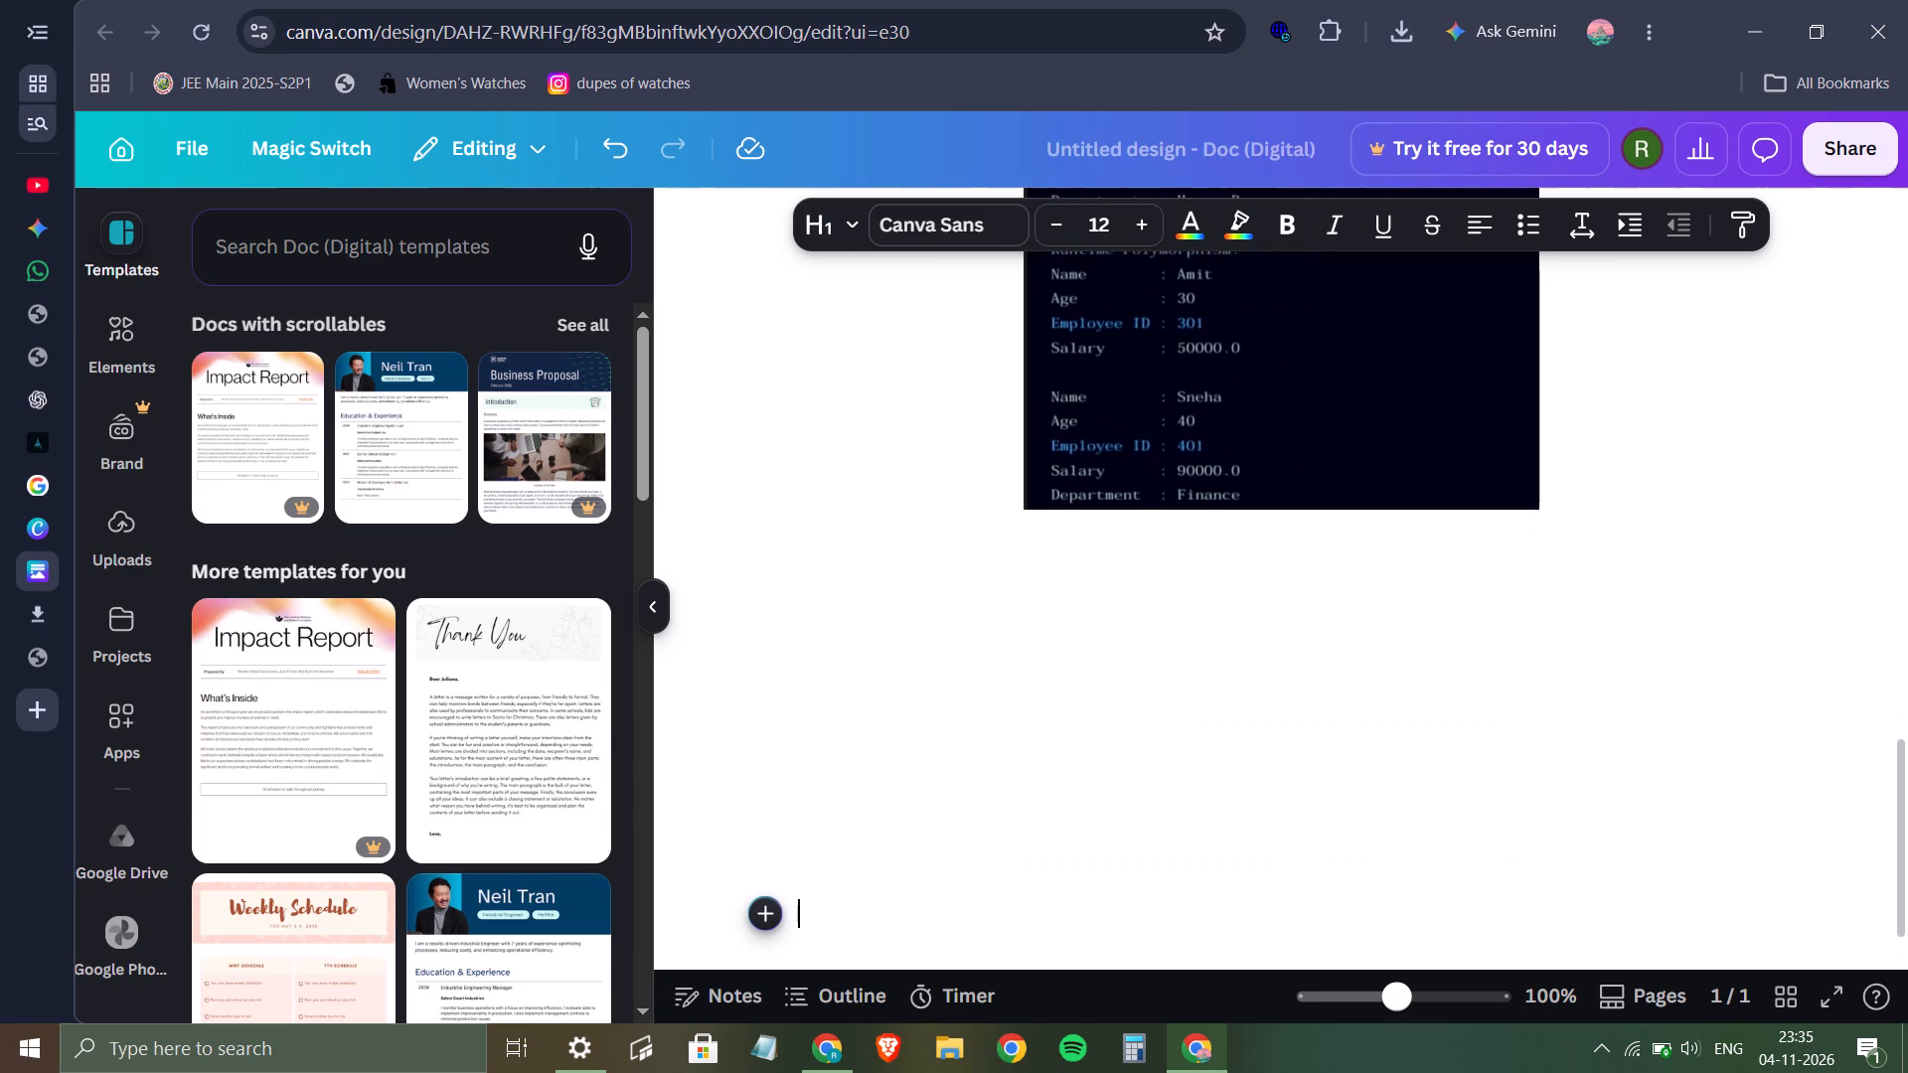
key("Return")
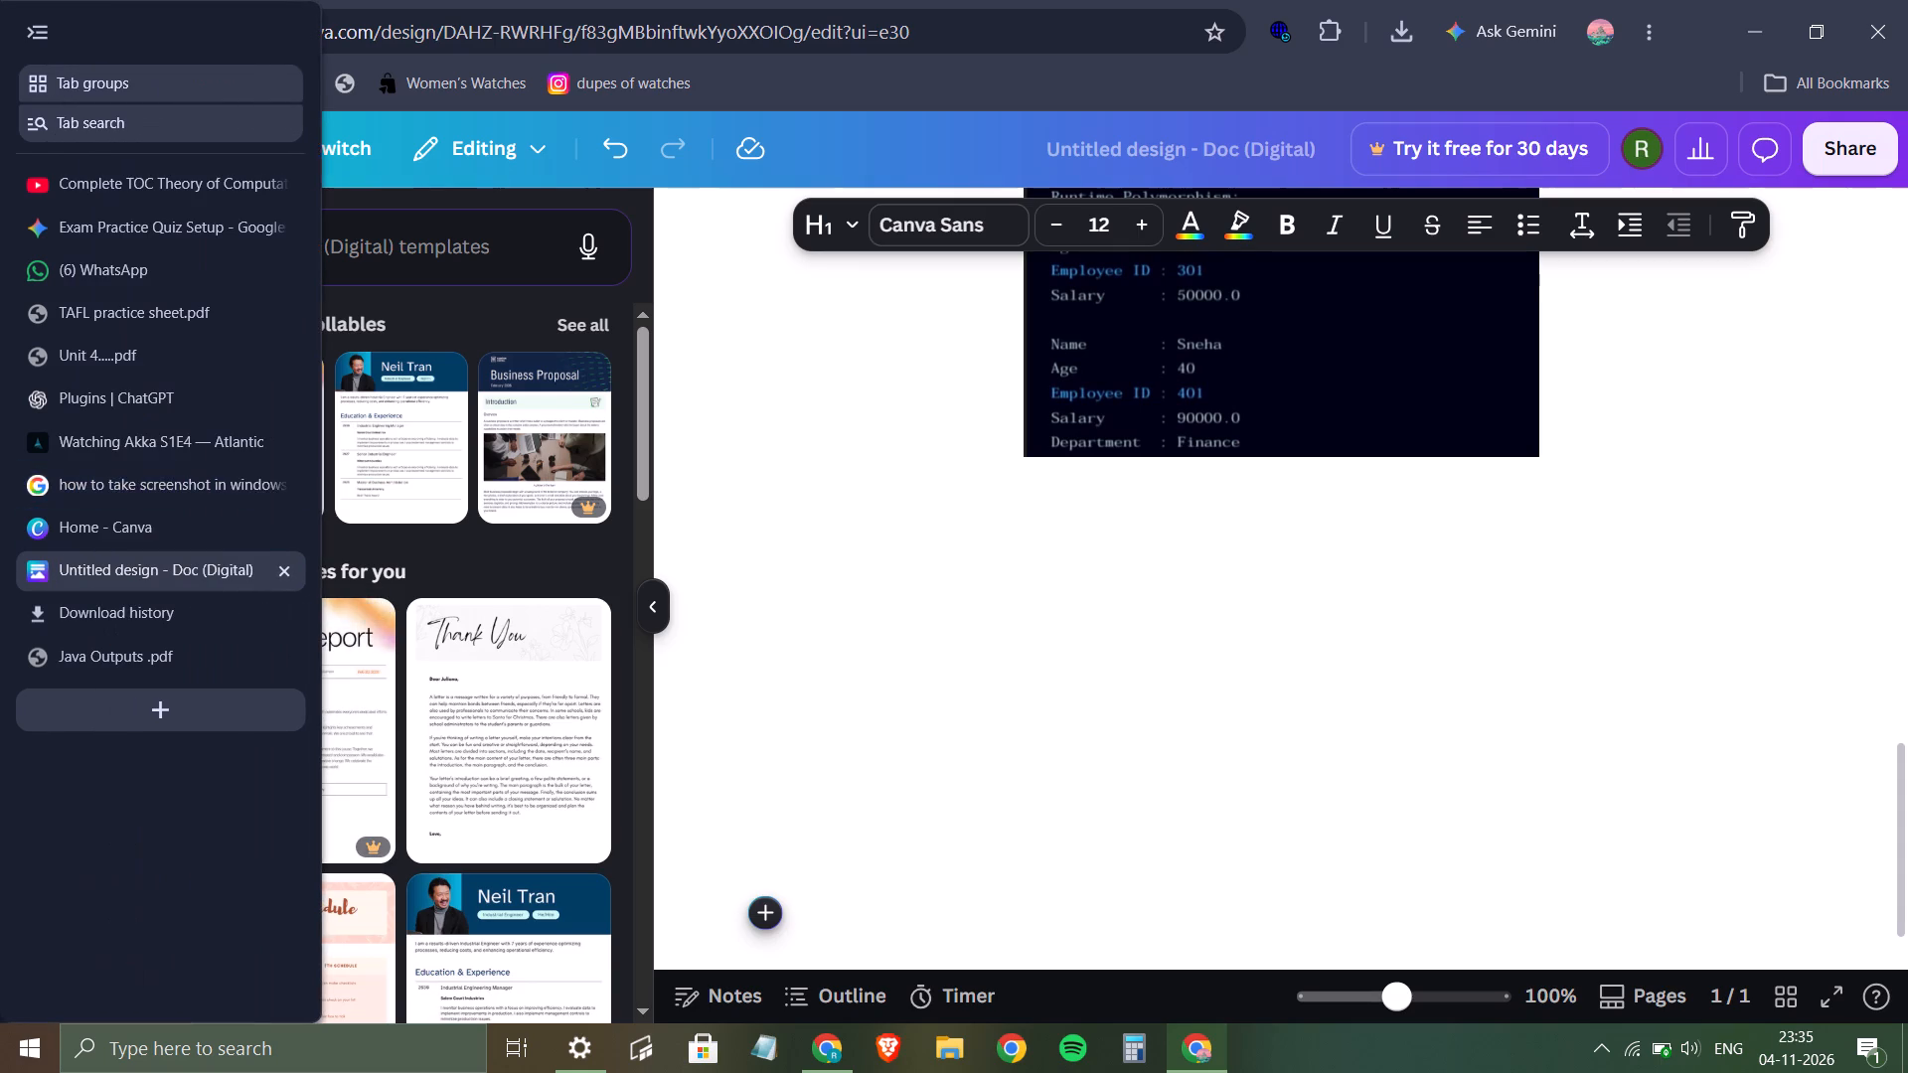
Switch to the Java Outputs PDF and look beyond Experiment-3 for the Experiment-4 (Abstraction) output.
left_click(82, 659)
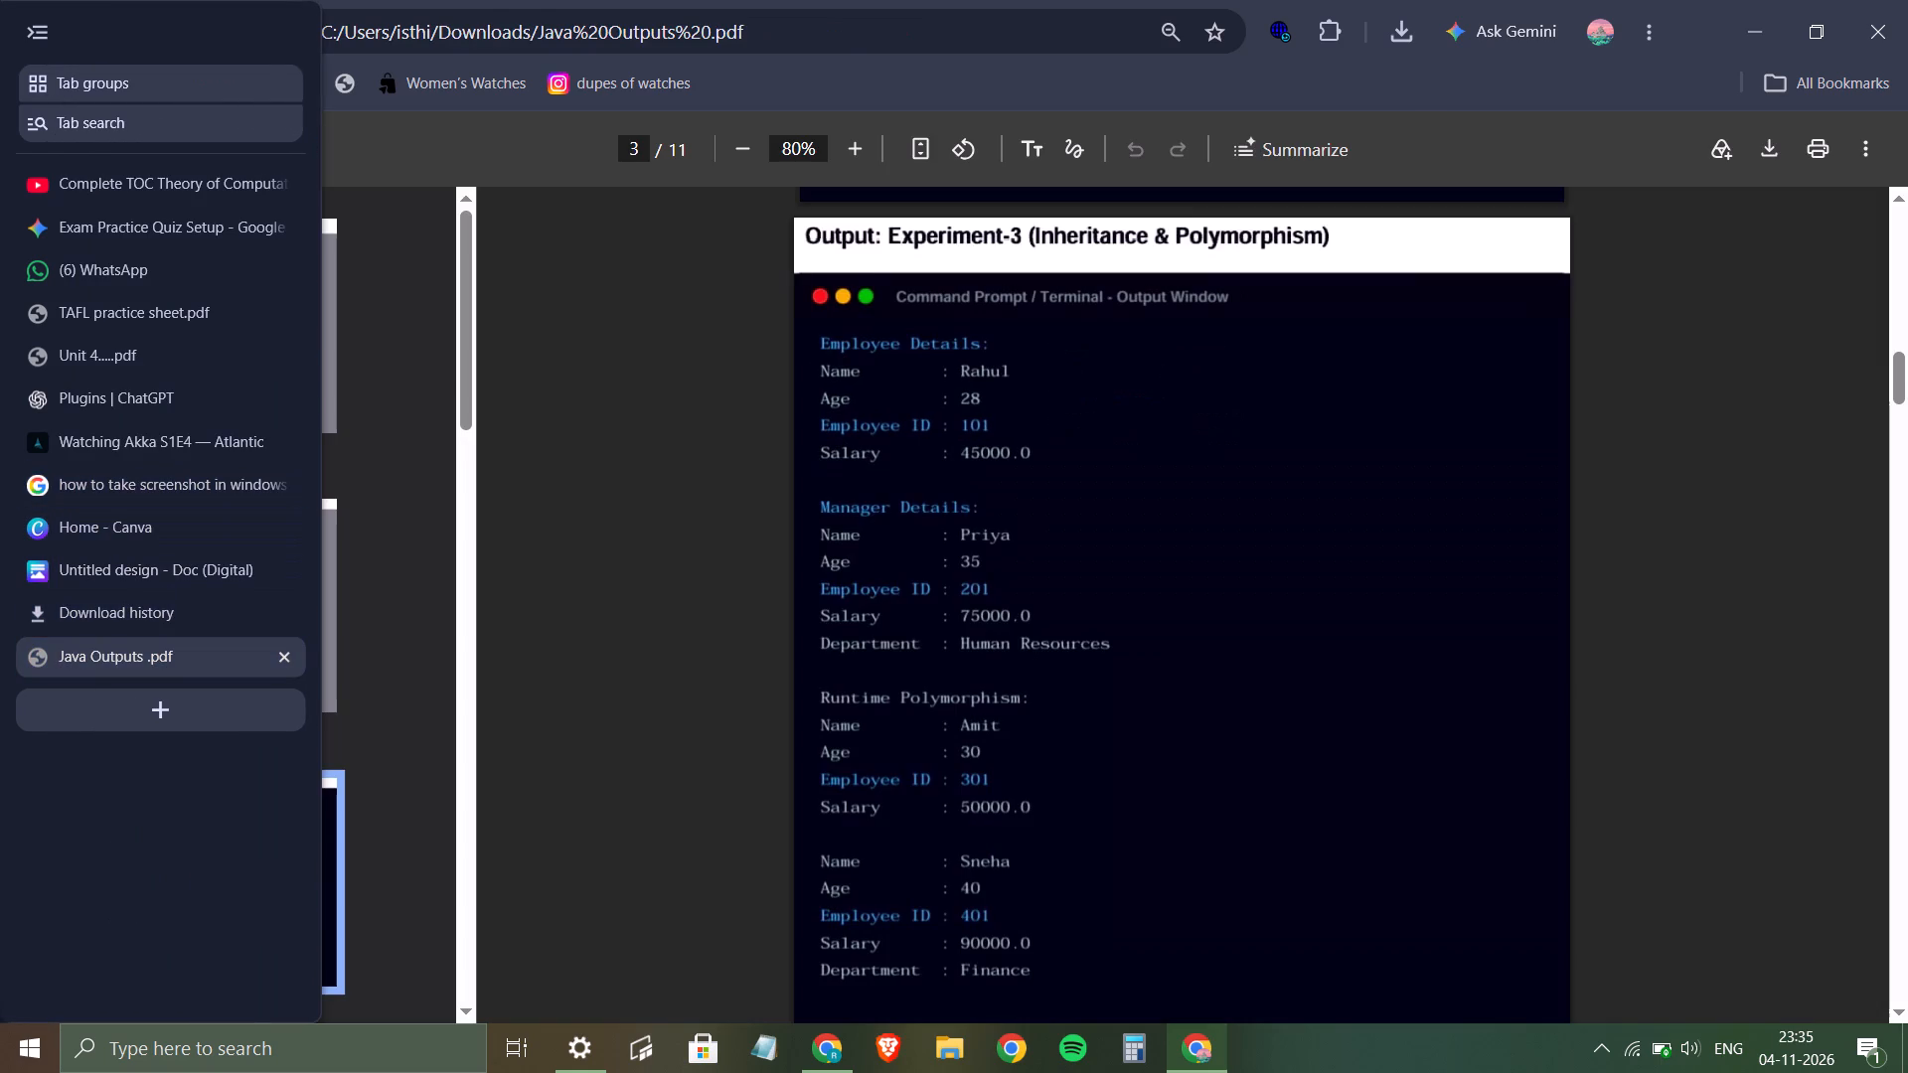
key("Down")
key("Down")
key("Down")
key("Down")
key("Down")
key("Down")
key("Down")
key("Down")
key("Down")
key("Down")
key("Down")
key("Down")
key("Down")
key("Down")
key("Down")
key("Down")
key("Down")
key("Down")
key("Down")
key("Down")
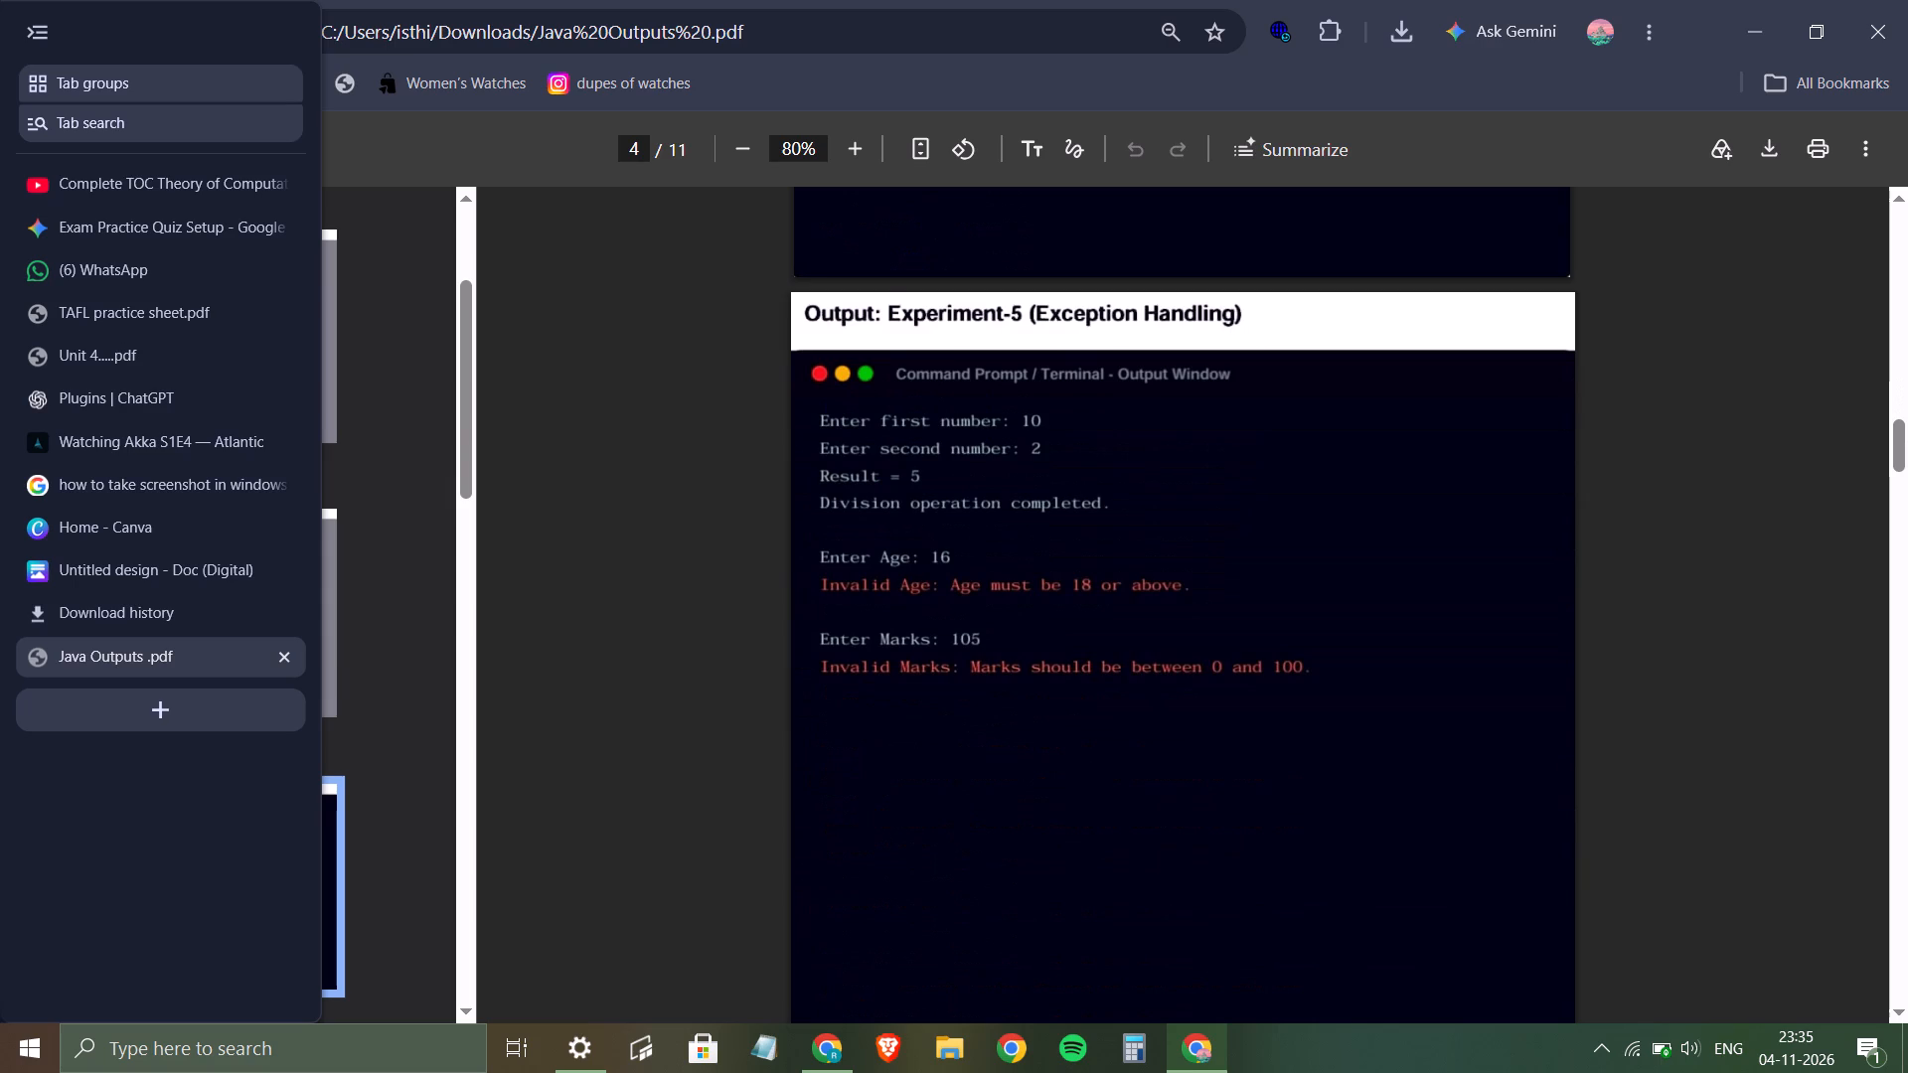
key("Up")
key("Up")
key("Up")
key("Up")
key("Up")
key("Up")
key("Up")
key("Up")
key("Up")
key("Up")
key("Up")
key("Up")
key("Up")
key("Up")
key("Up")
key("Up")
key("Up")
key("Up")
key("Up")
key("Up")
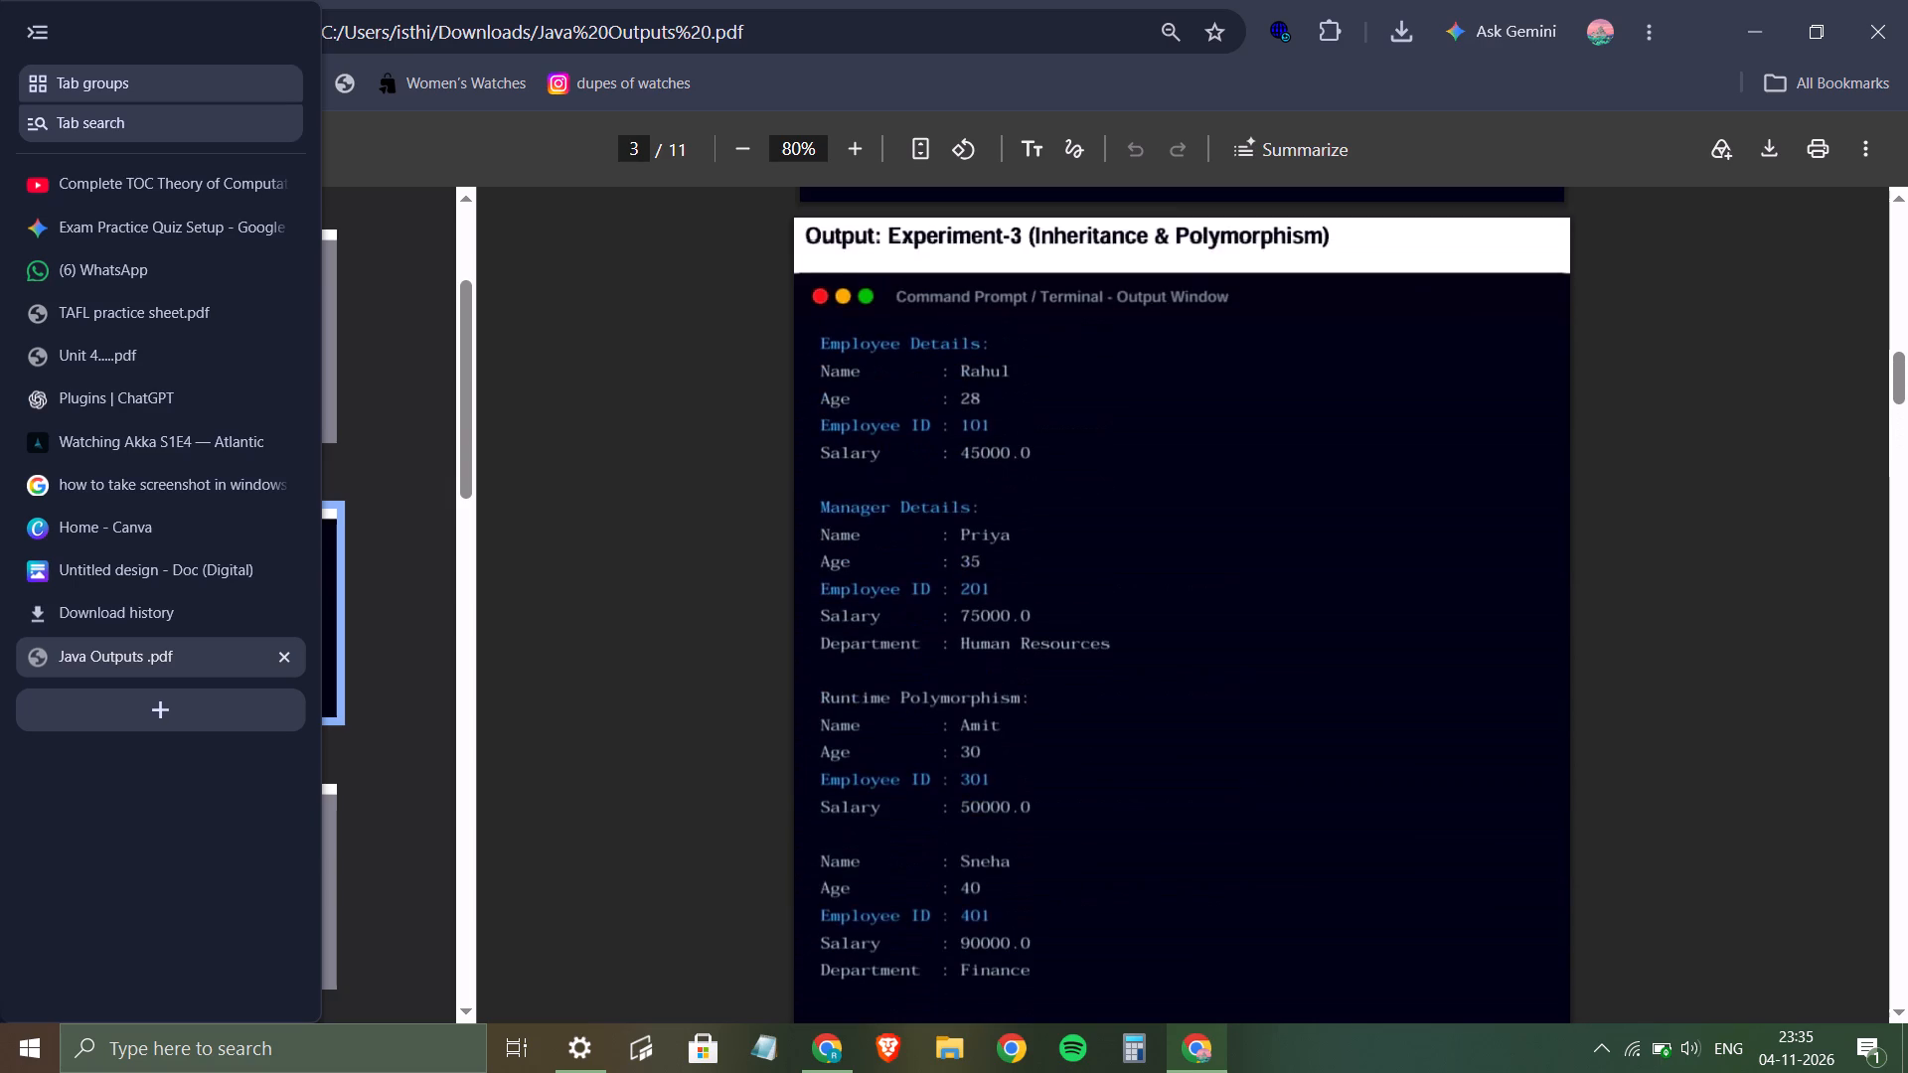
key("Down")
key("Down")
key("Down")
key("Down")
key("Down")
key("Down")
key("Down")
key("Down")
key("Down")
key("Down")
key("Down")
key("Down")
key("Down")
key("Down")
key("Down")
key("Down")
key("Down")
key("Down")
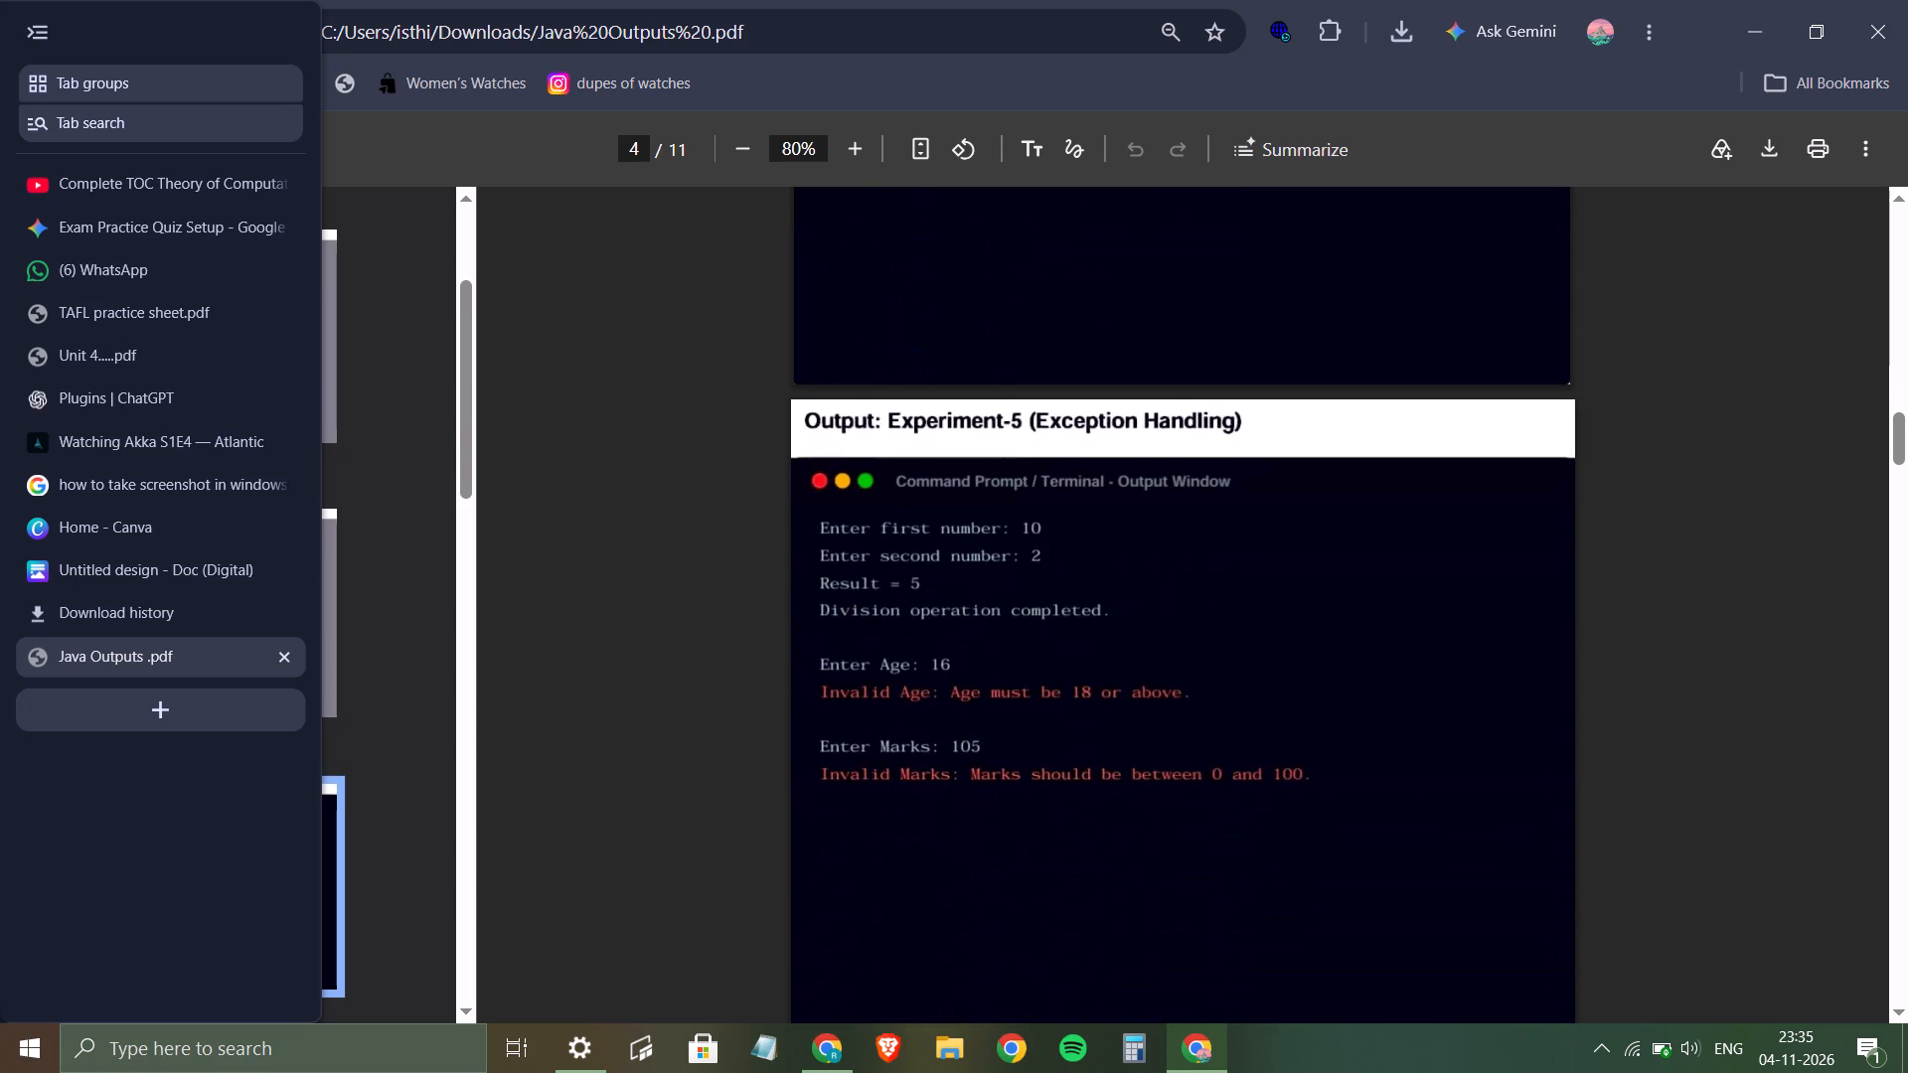
key("Down")
key("Down")
key("Down")
key("Down")
key("Down")
key("Down")
key("Down")
key("Down")
key("Down")
key("Down")
key("Down")
key("Down")
key("Down")
key("Down")
key("Down")
key("Down")
key("Down")
key("Down")
key("Down")
key("Down")
key("Down")
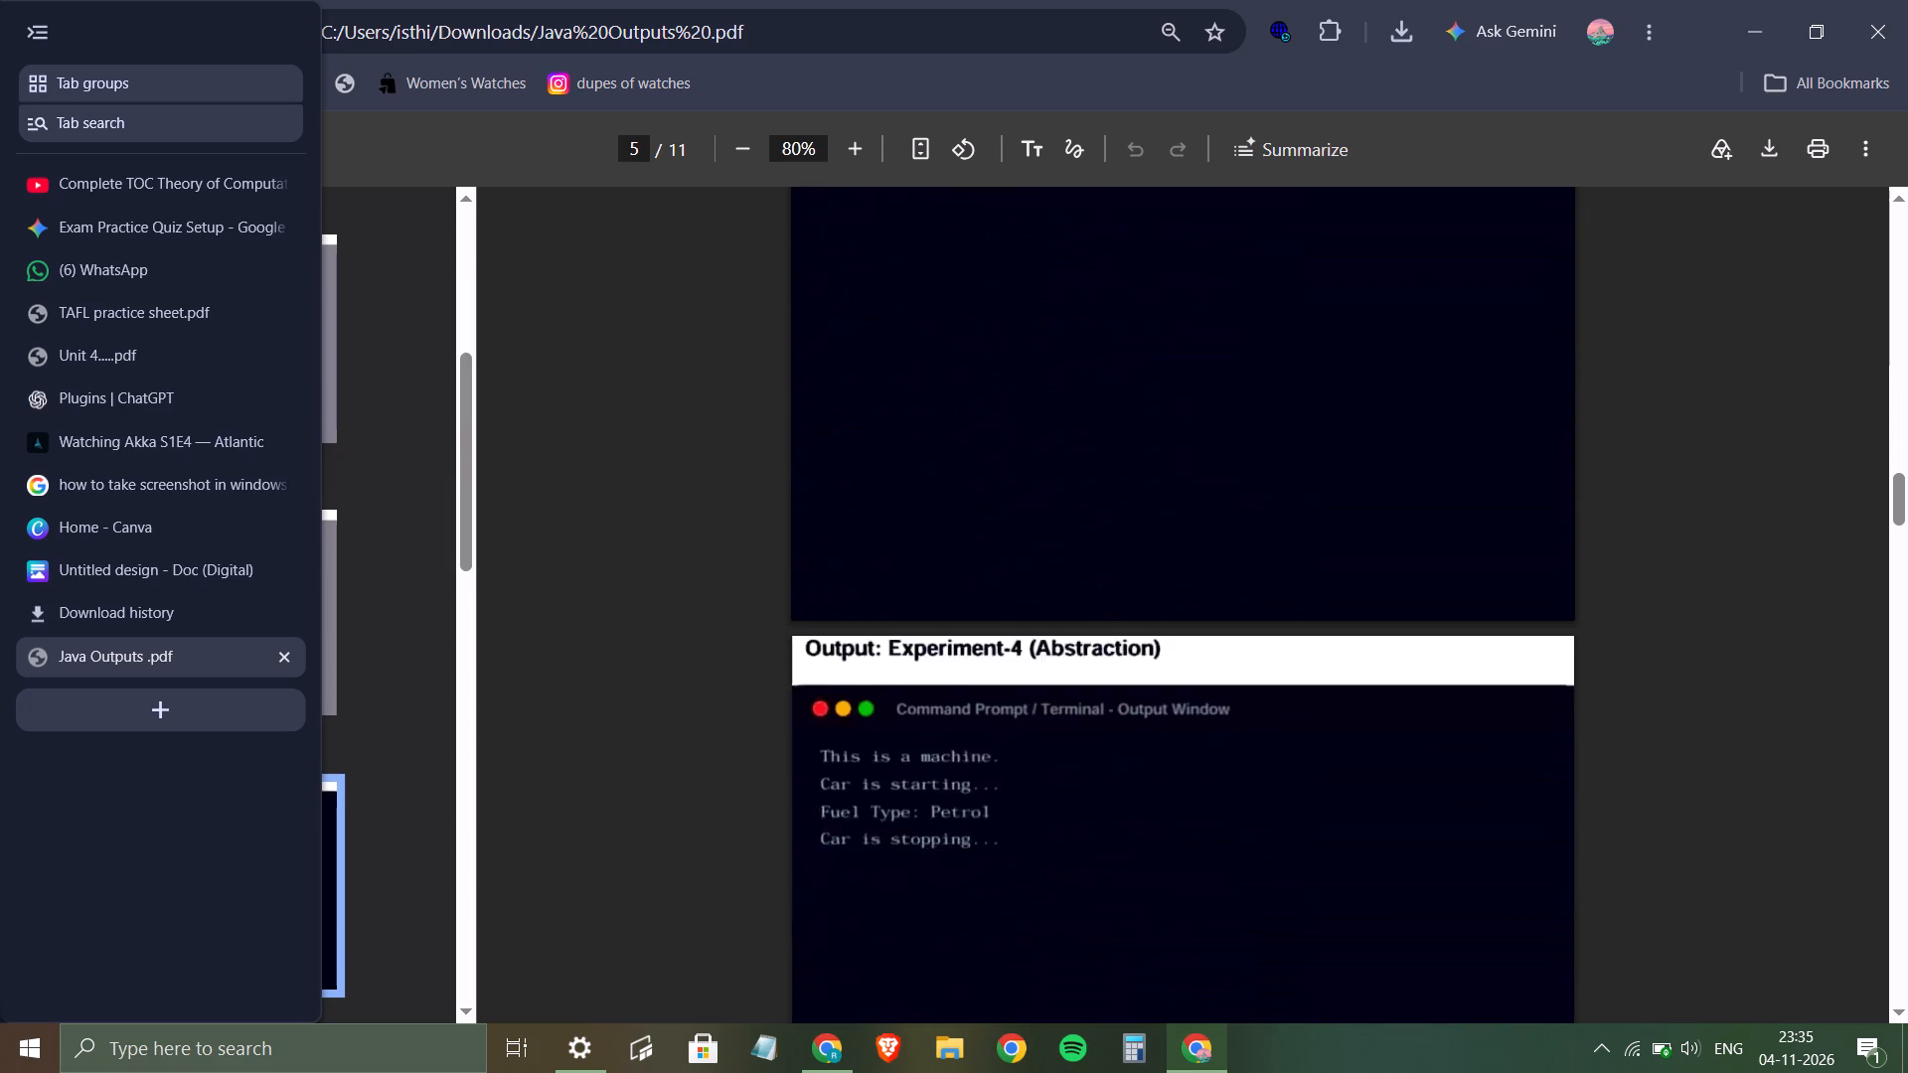
key("Up")
key("Up")
key("Up")
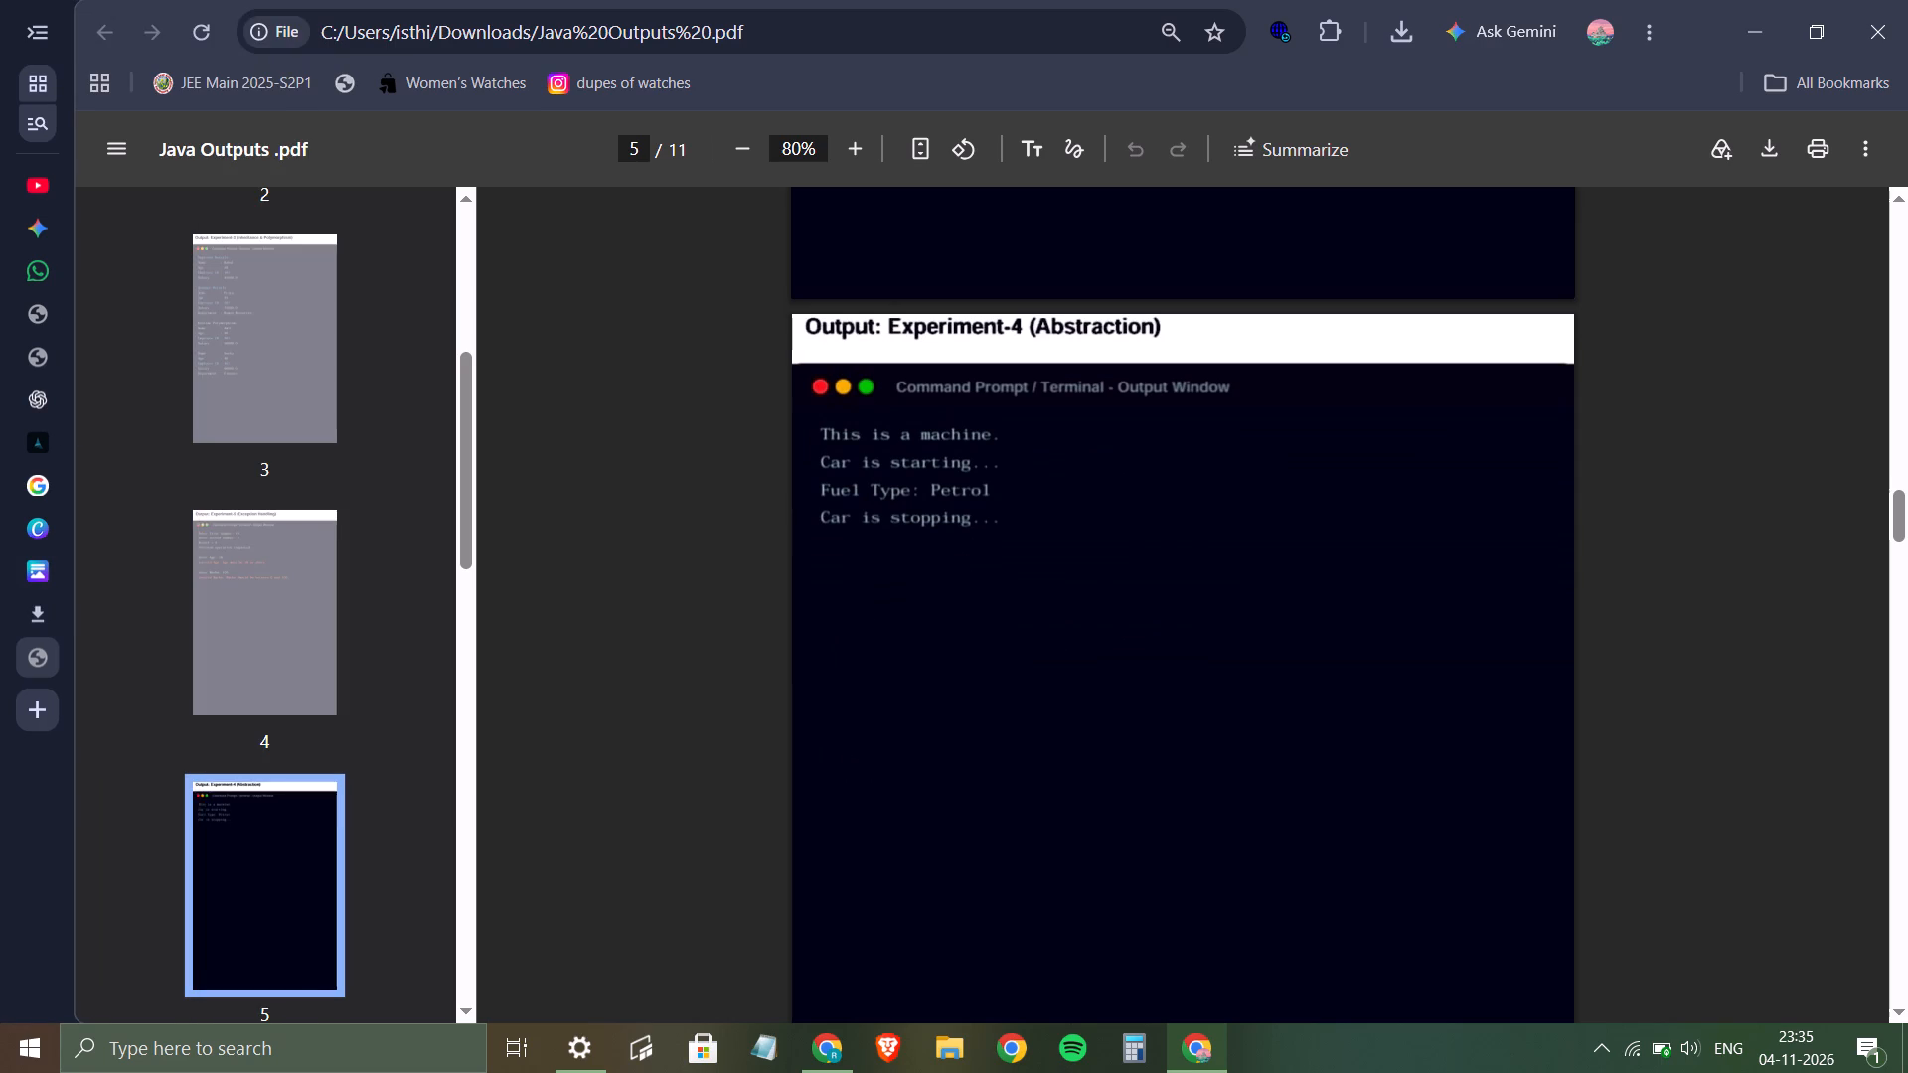
Snip the Experiment-4 (Abstraction) output from its heading down to just below the "Car is stopping..." line.
left_click(871, 151)
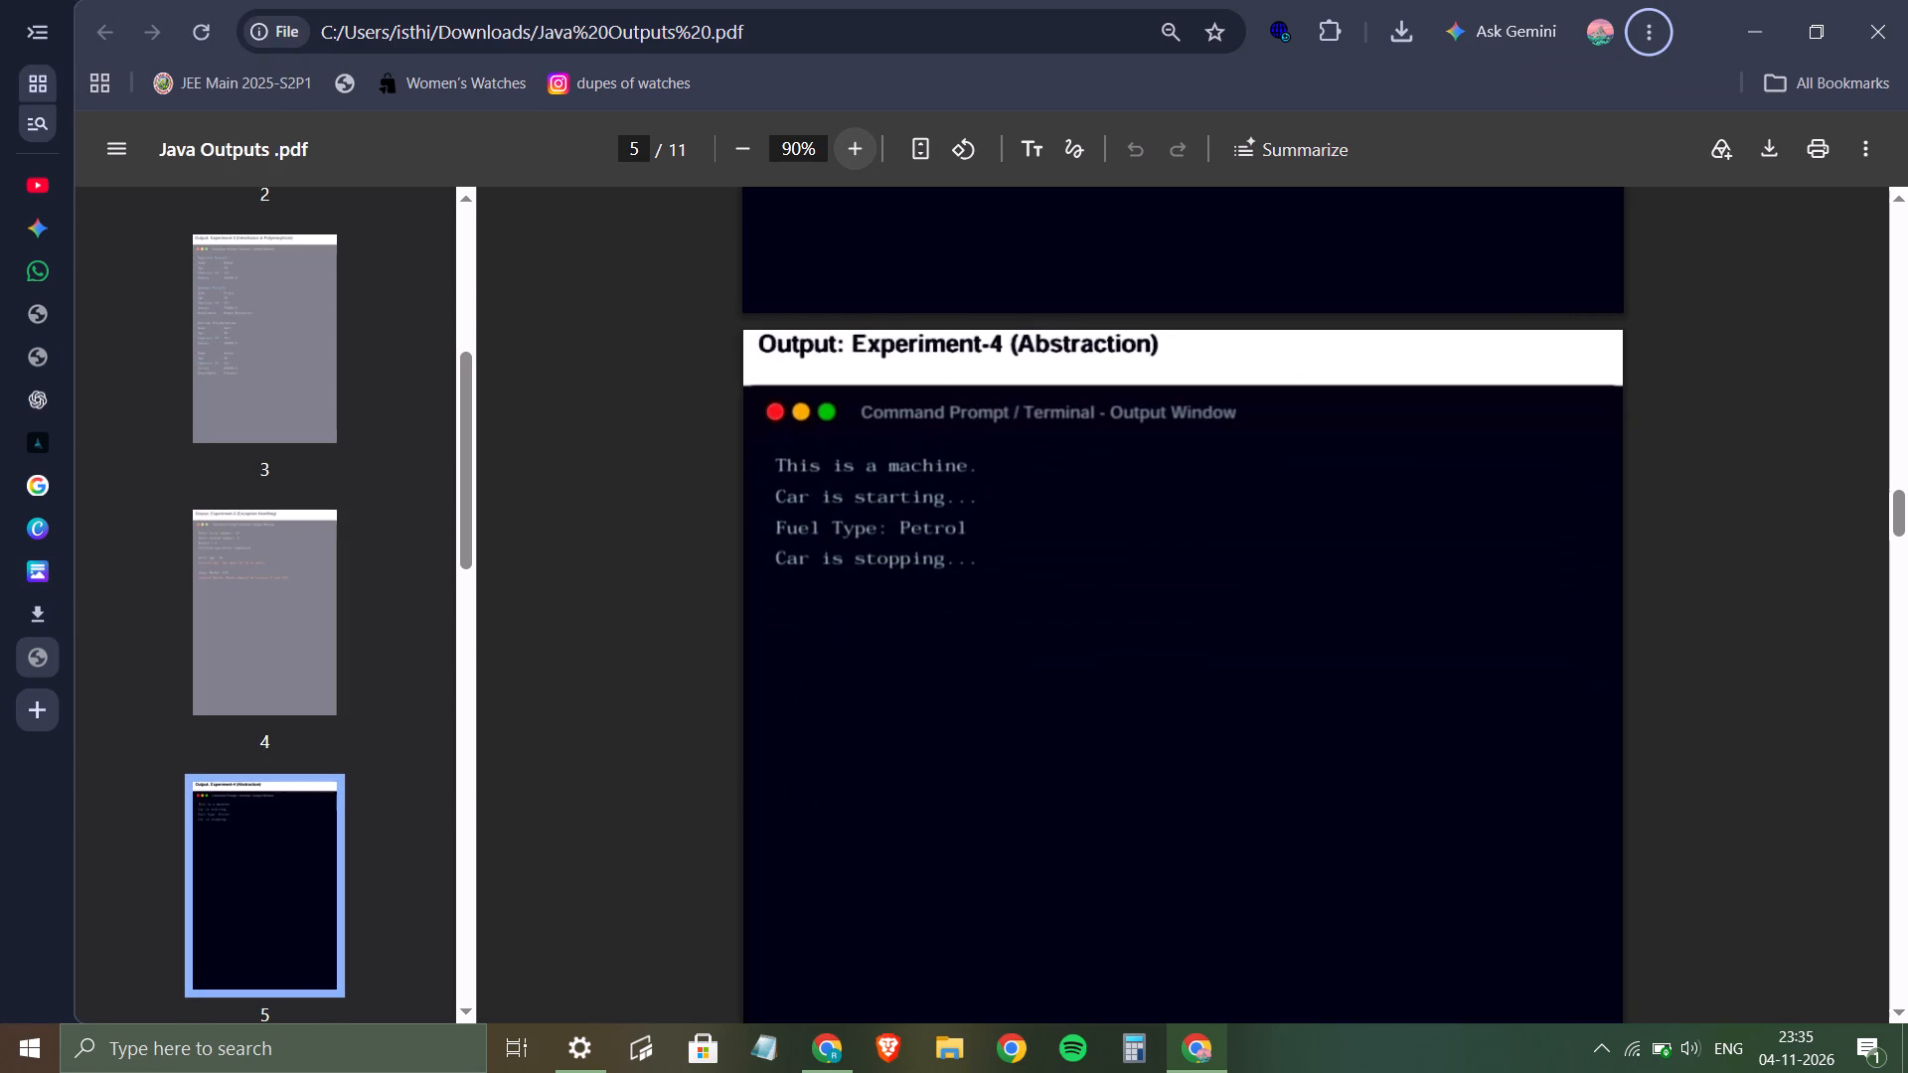
key("shift+super+s")
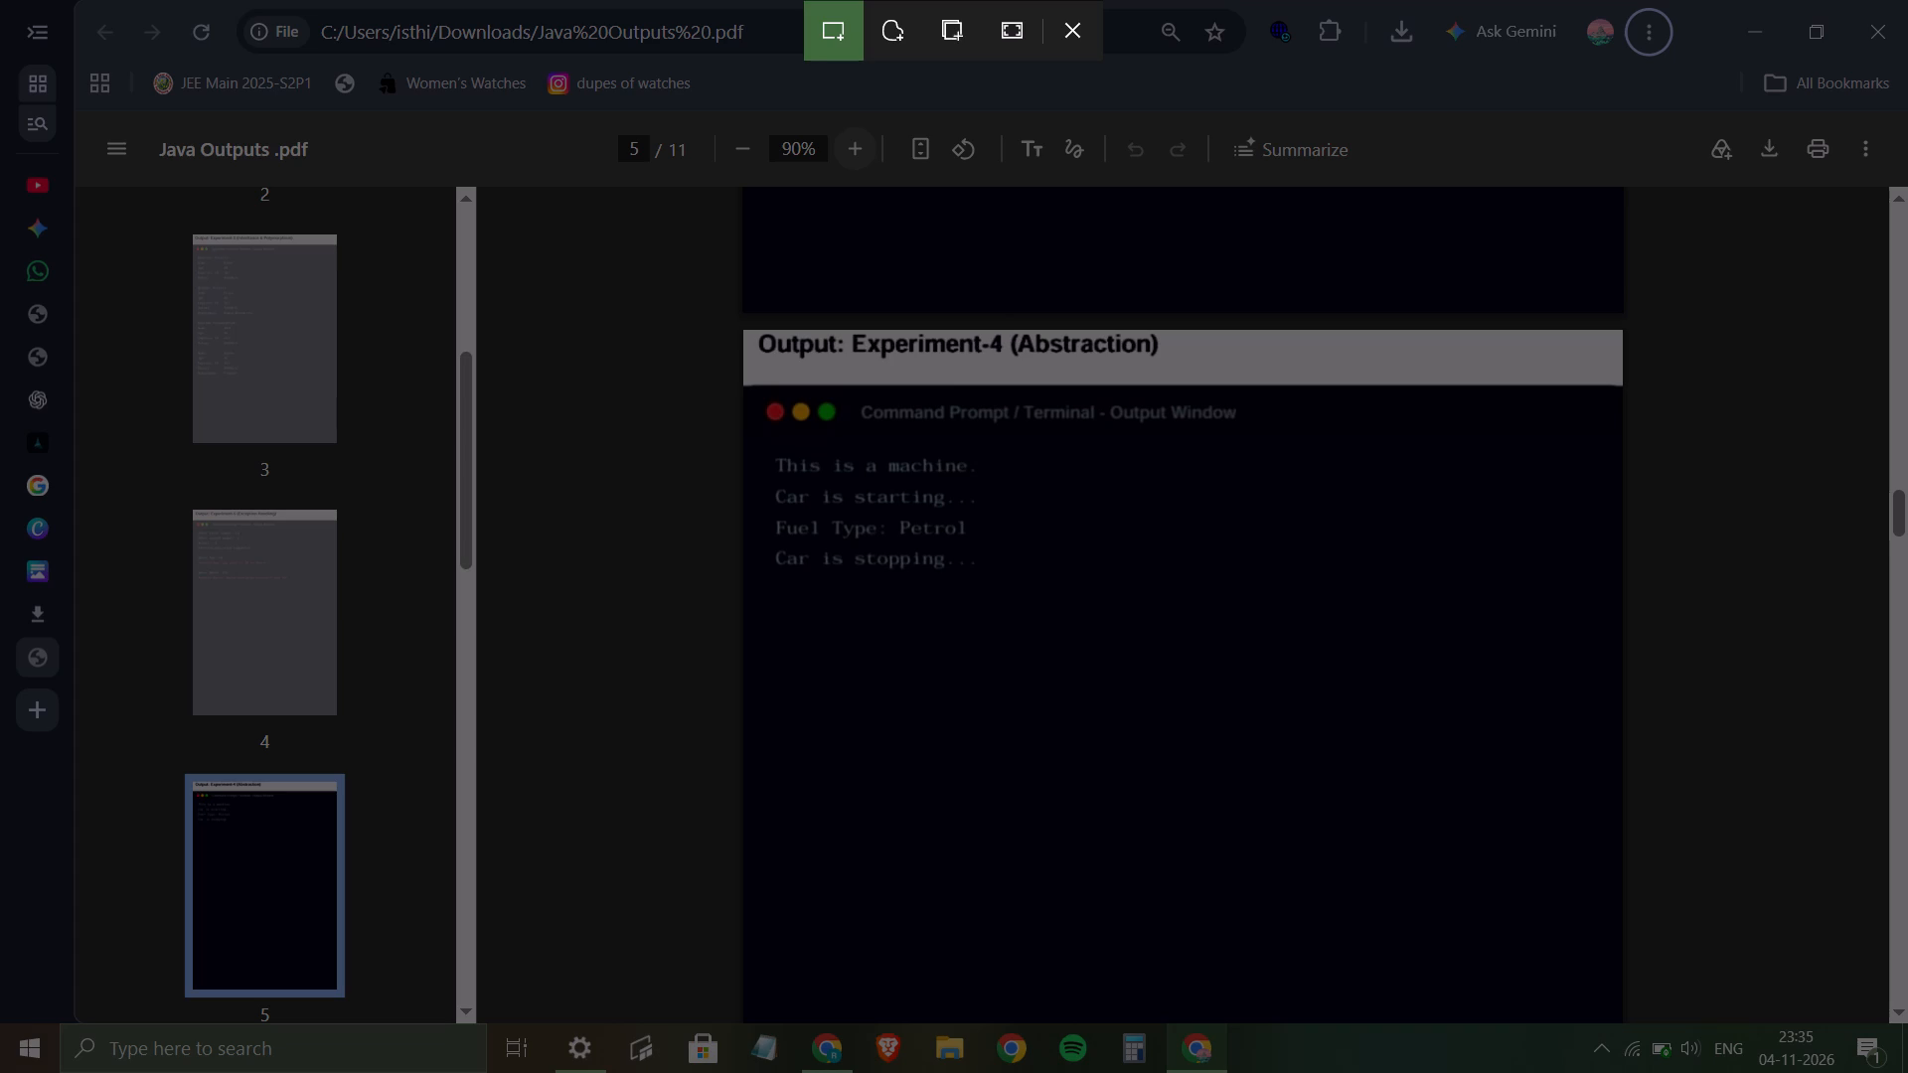
right_click_drag(749, 331, 972, 305)
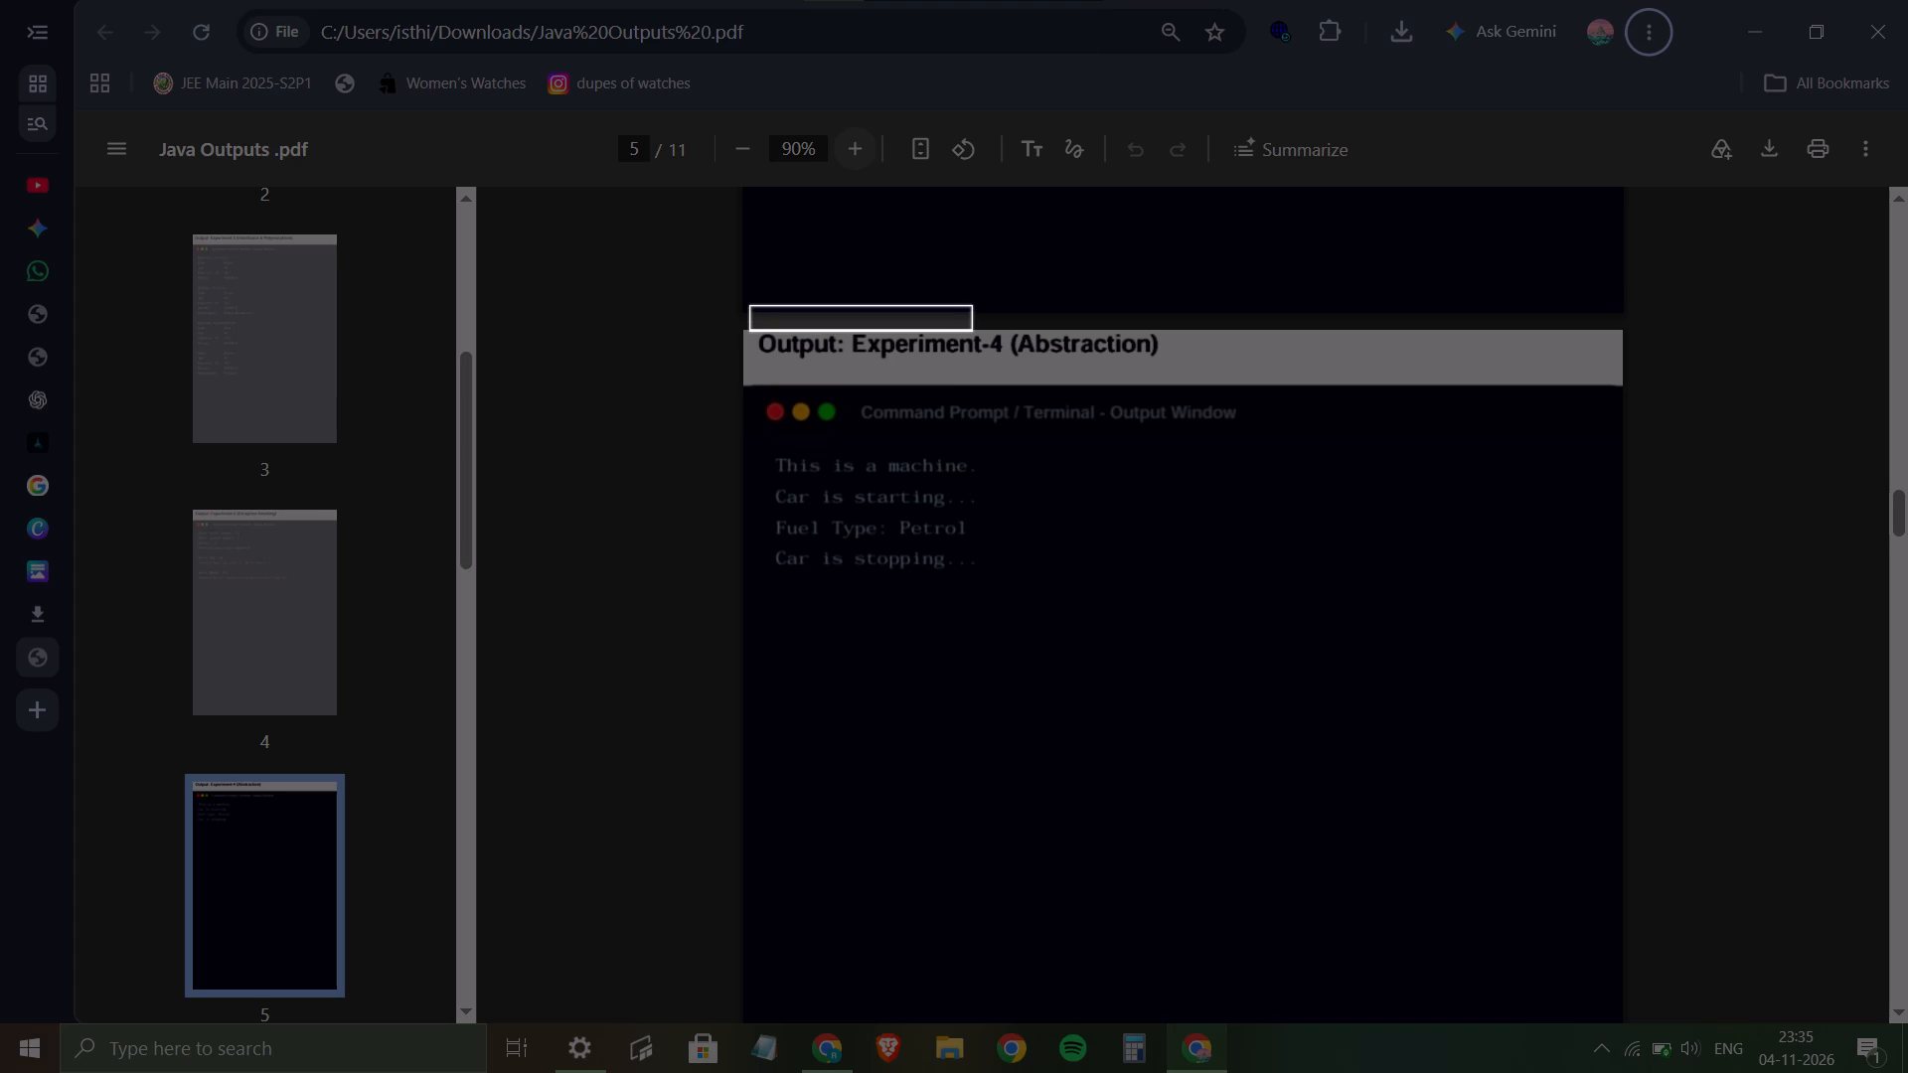
right_click_drag(972, 305, 1260, 522)
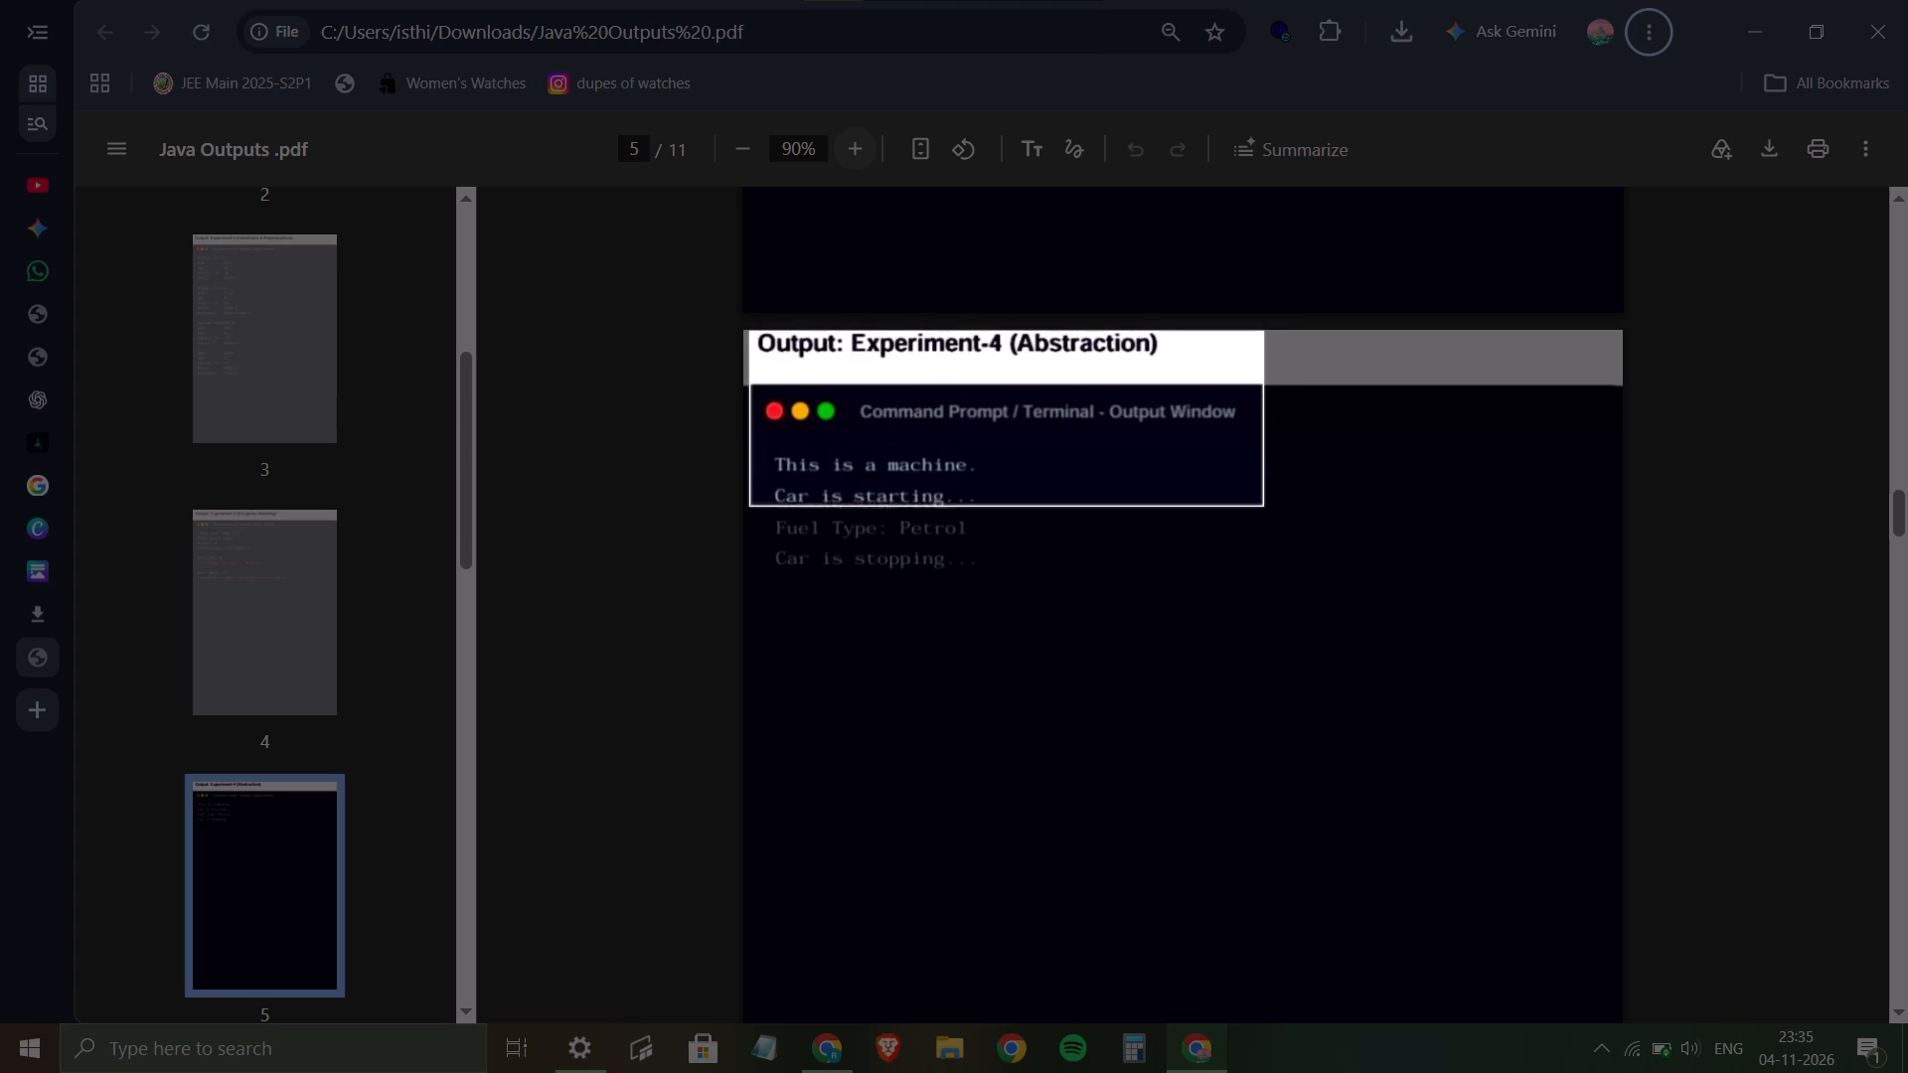
right_click_drag(1260, 522, 1258, 606)
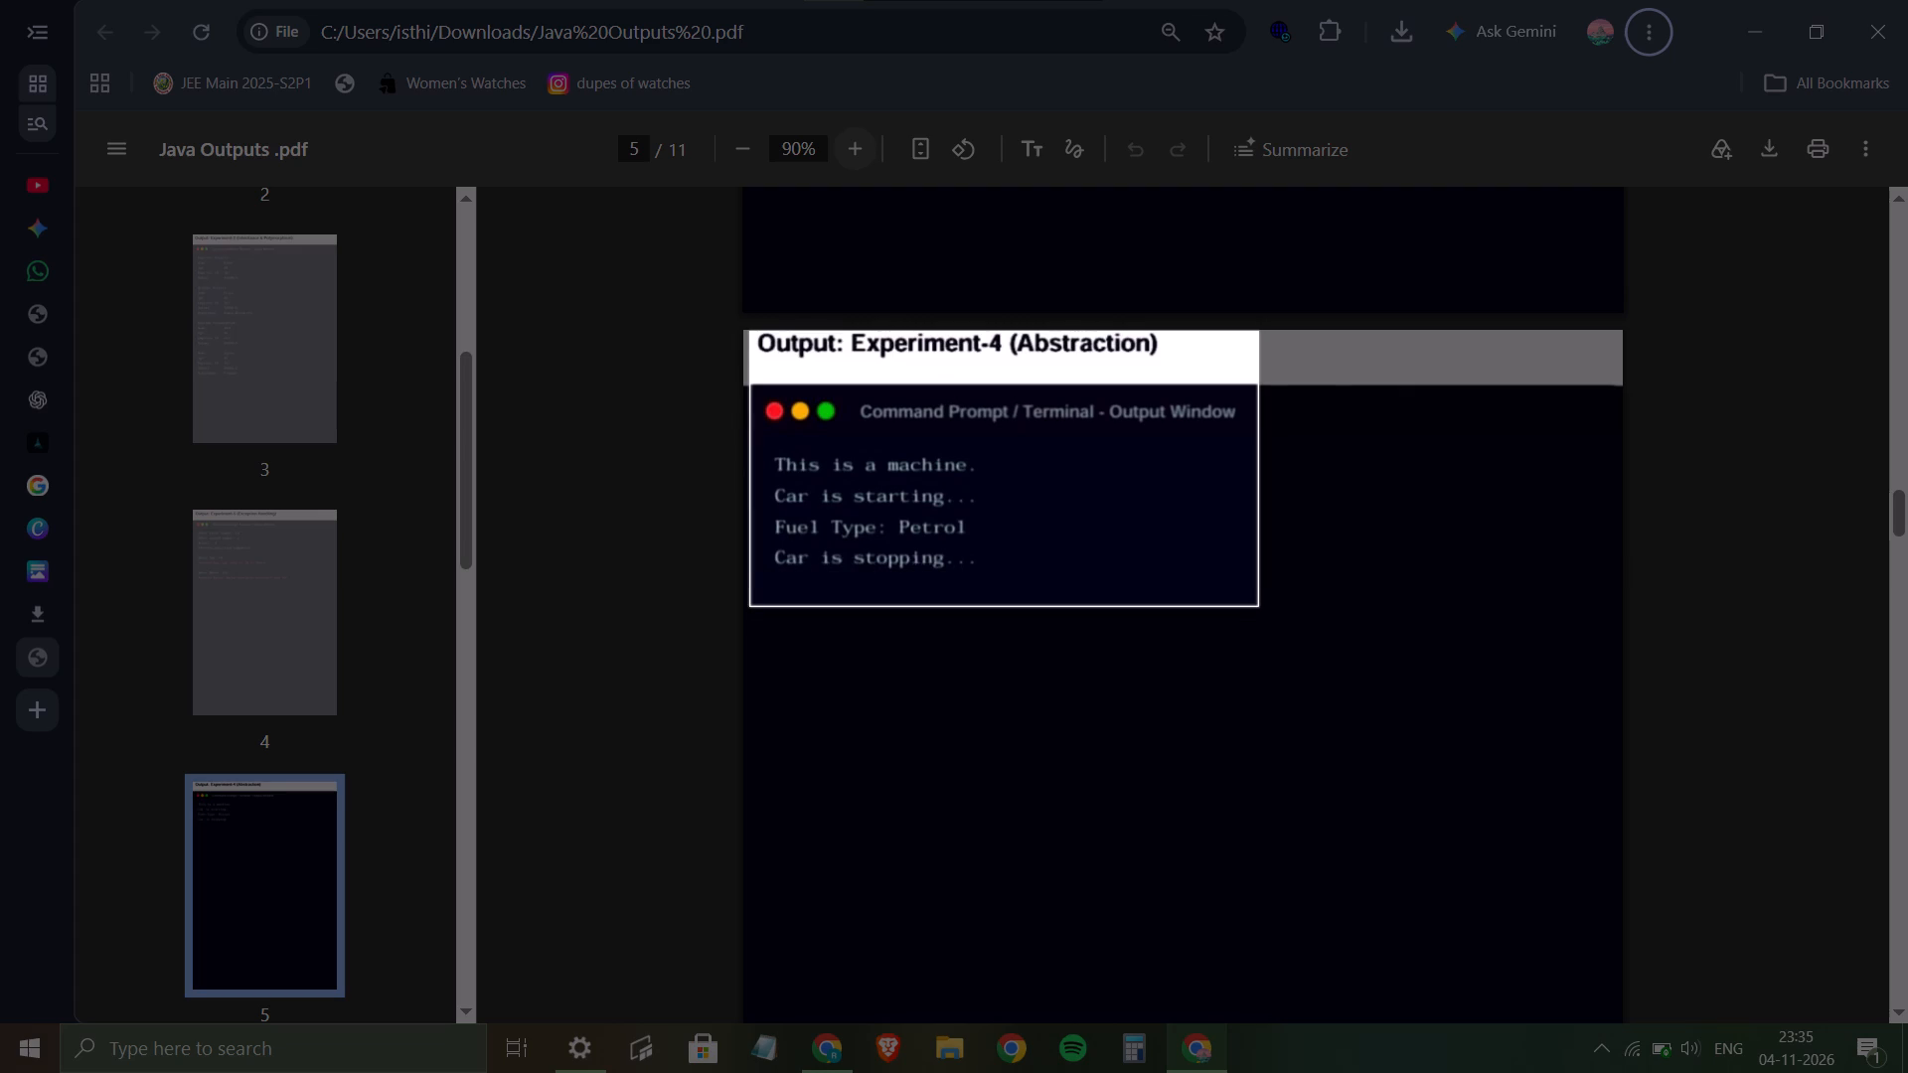
right_click_drag(1258, 606, 1255, 594)
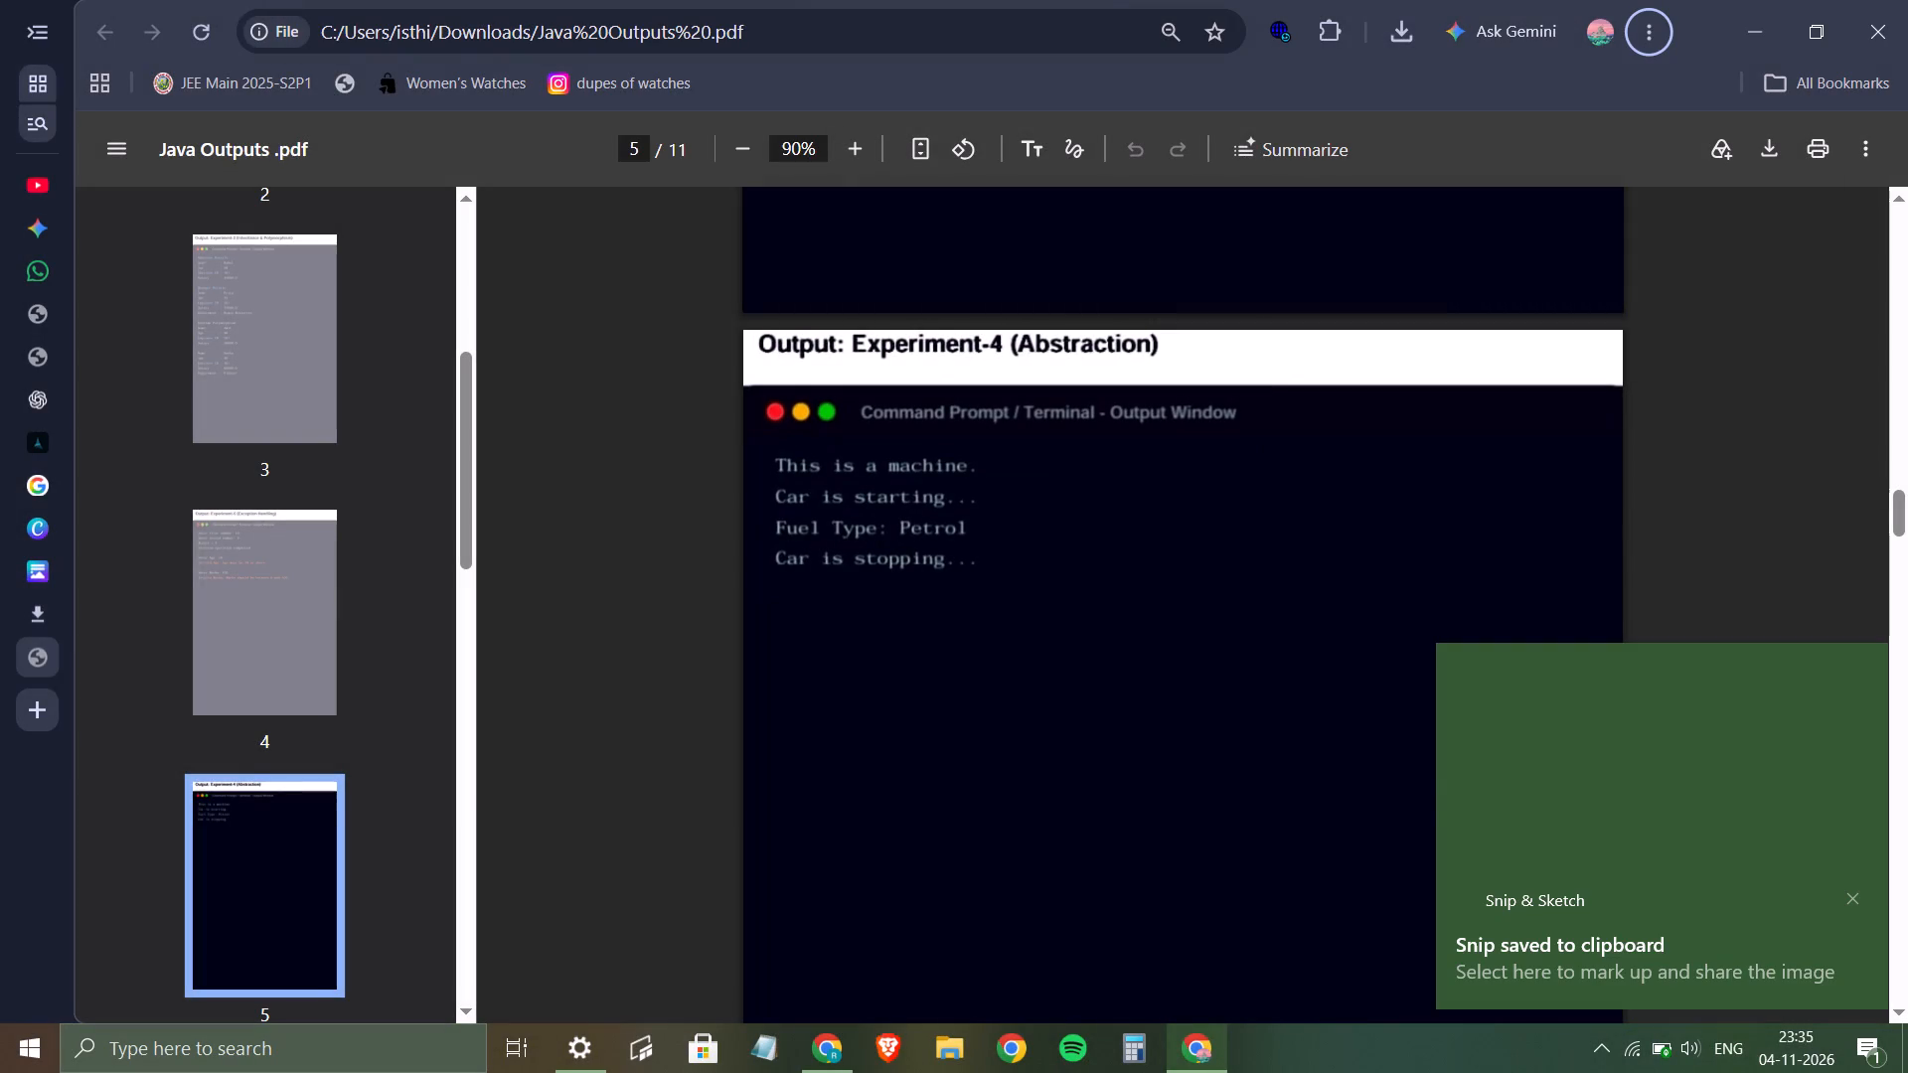
Switch to the Canva Doc and paste the Experiment-4 snip a few blank lines below the Experiment-3 image.
left_click(38, 565)
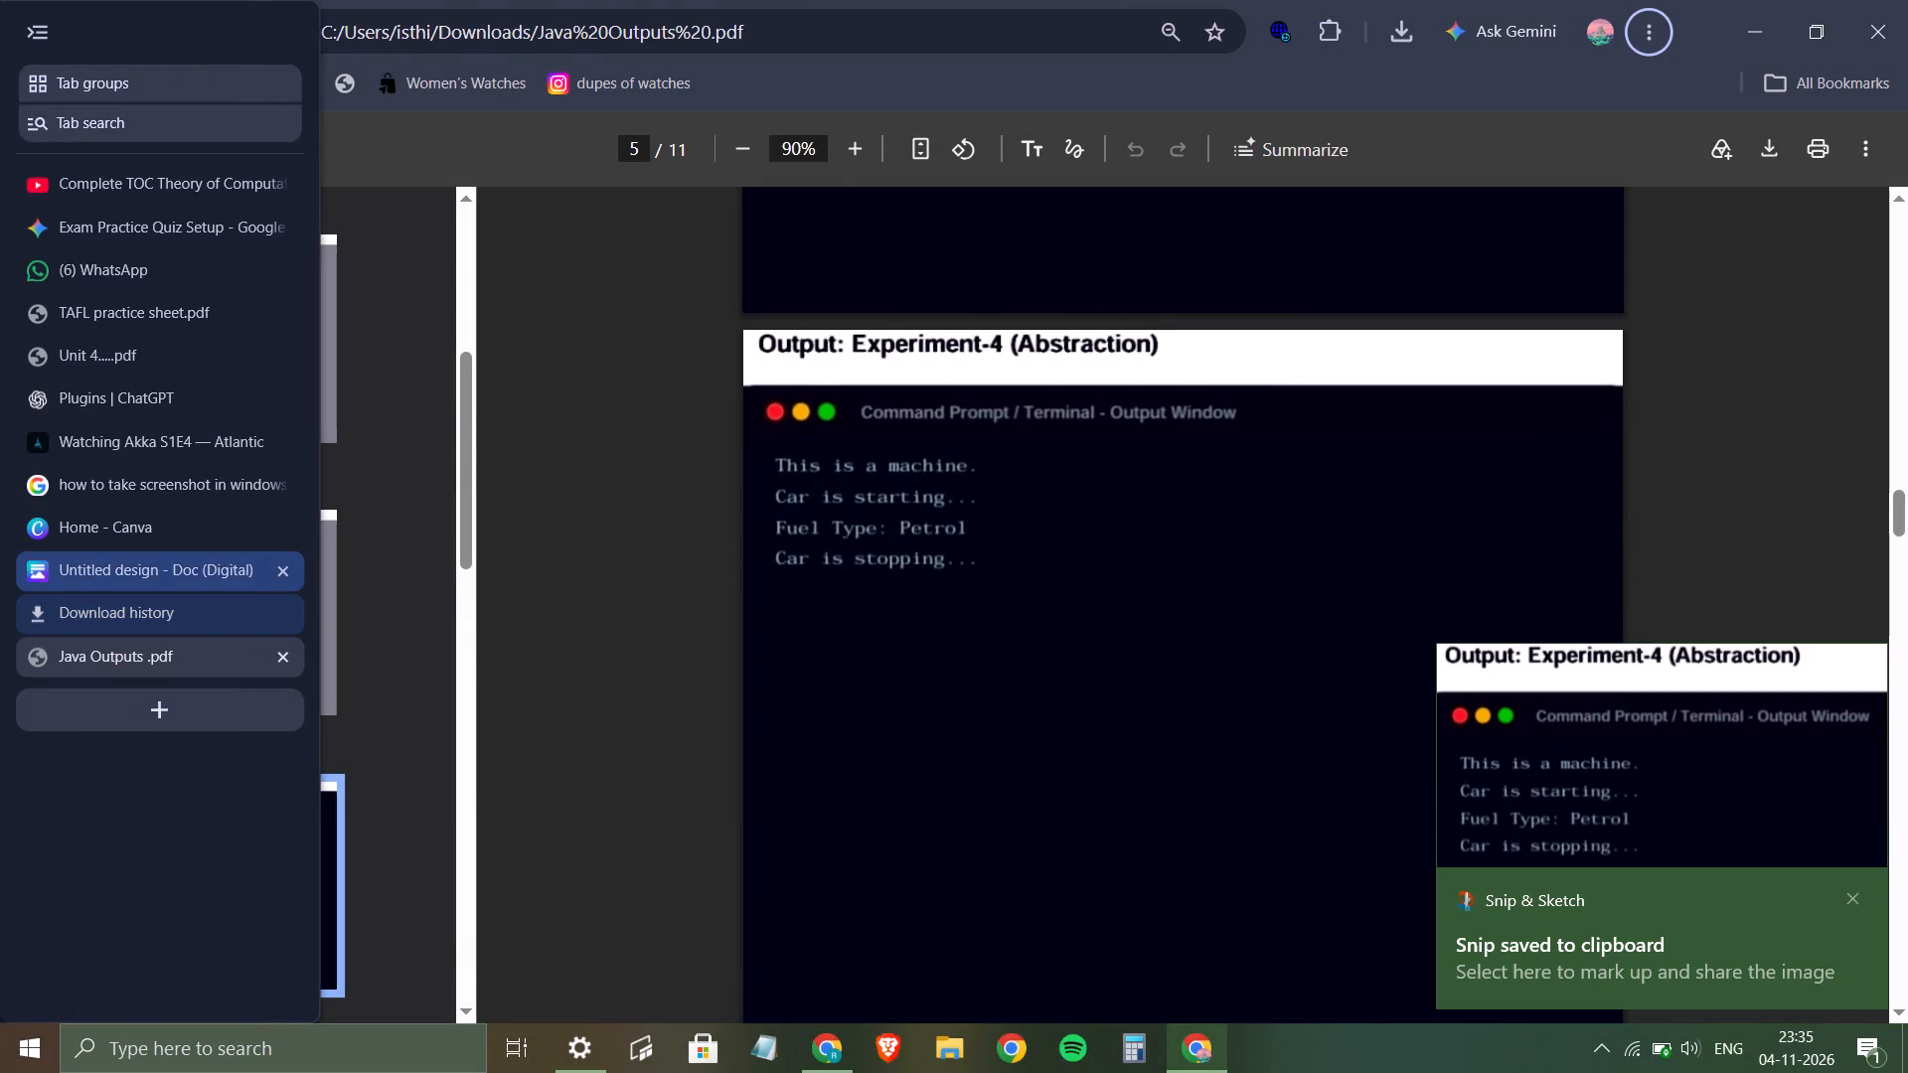
left_click(834, 694)
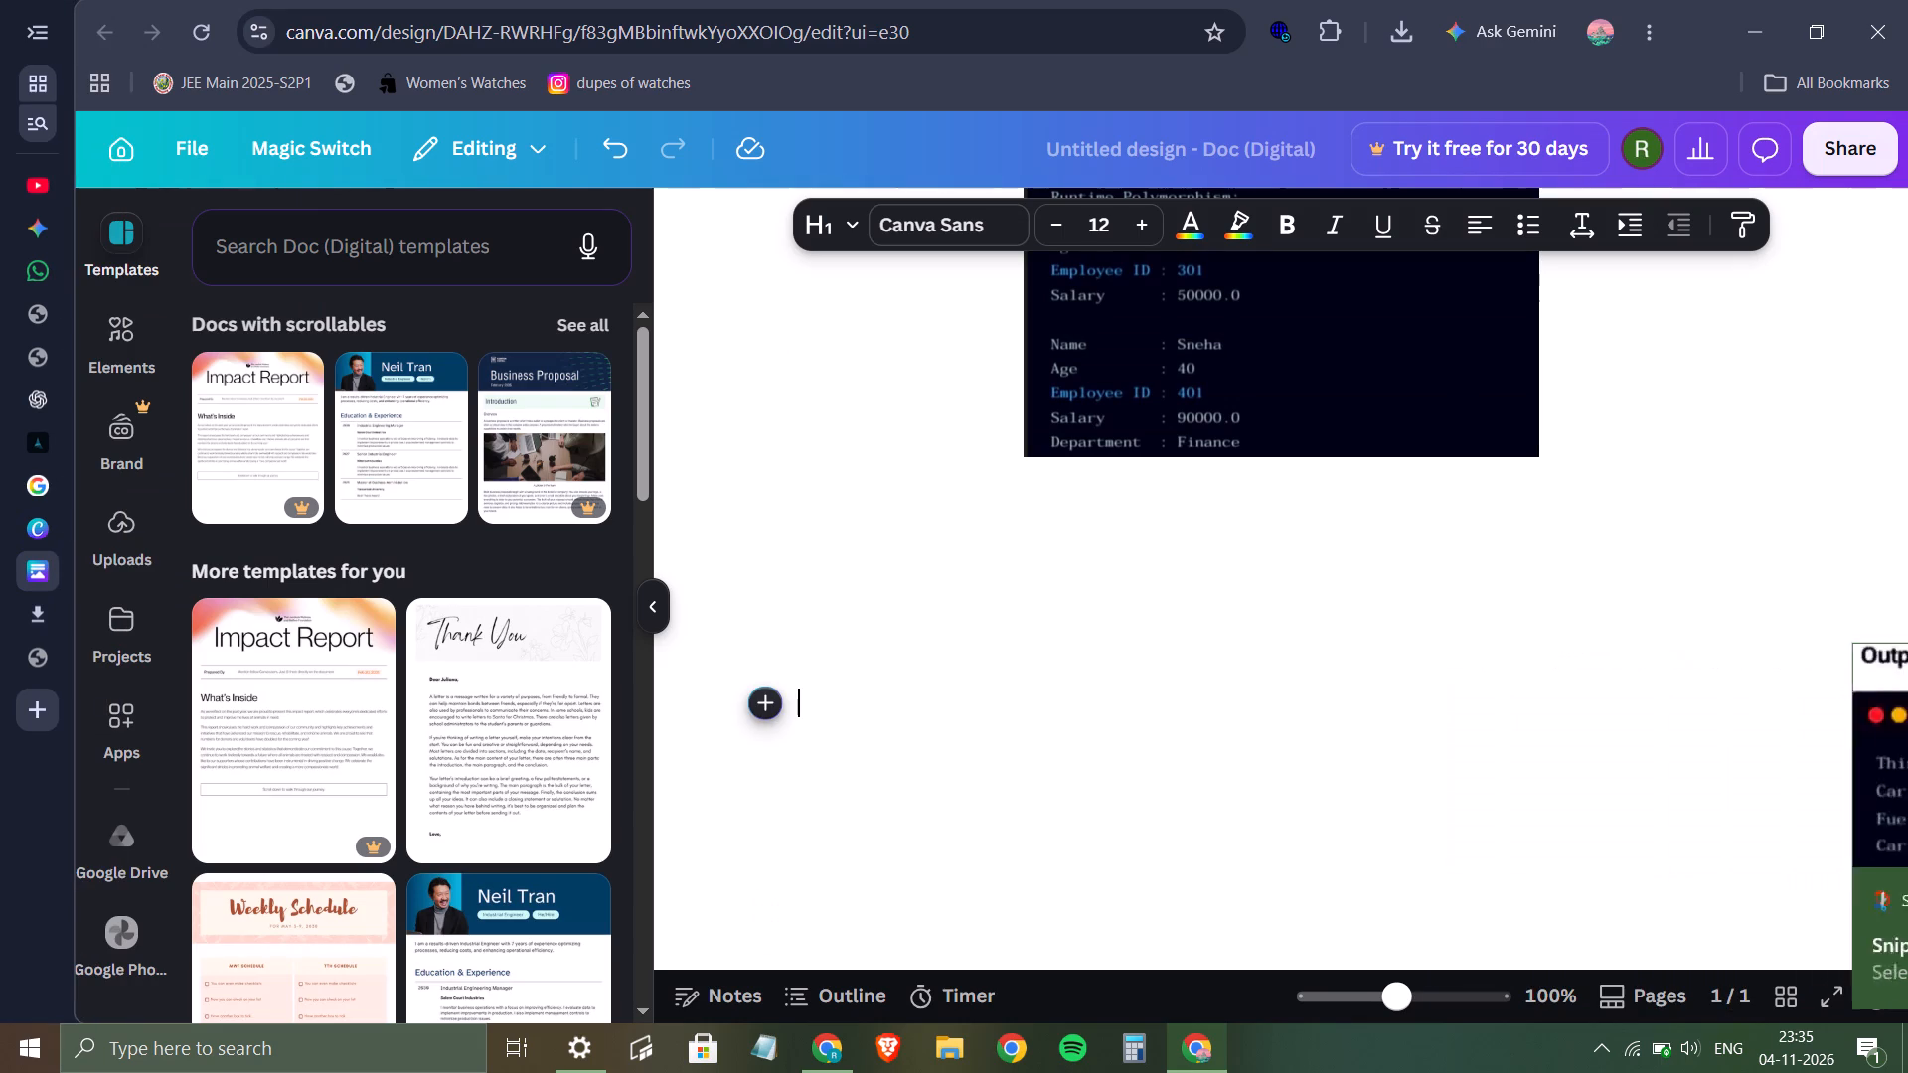
left_click(799, 641)
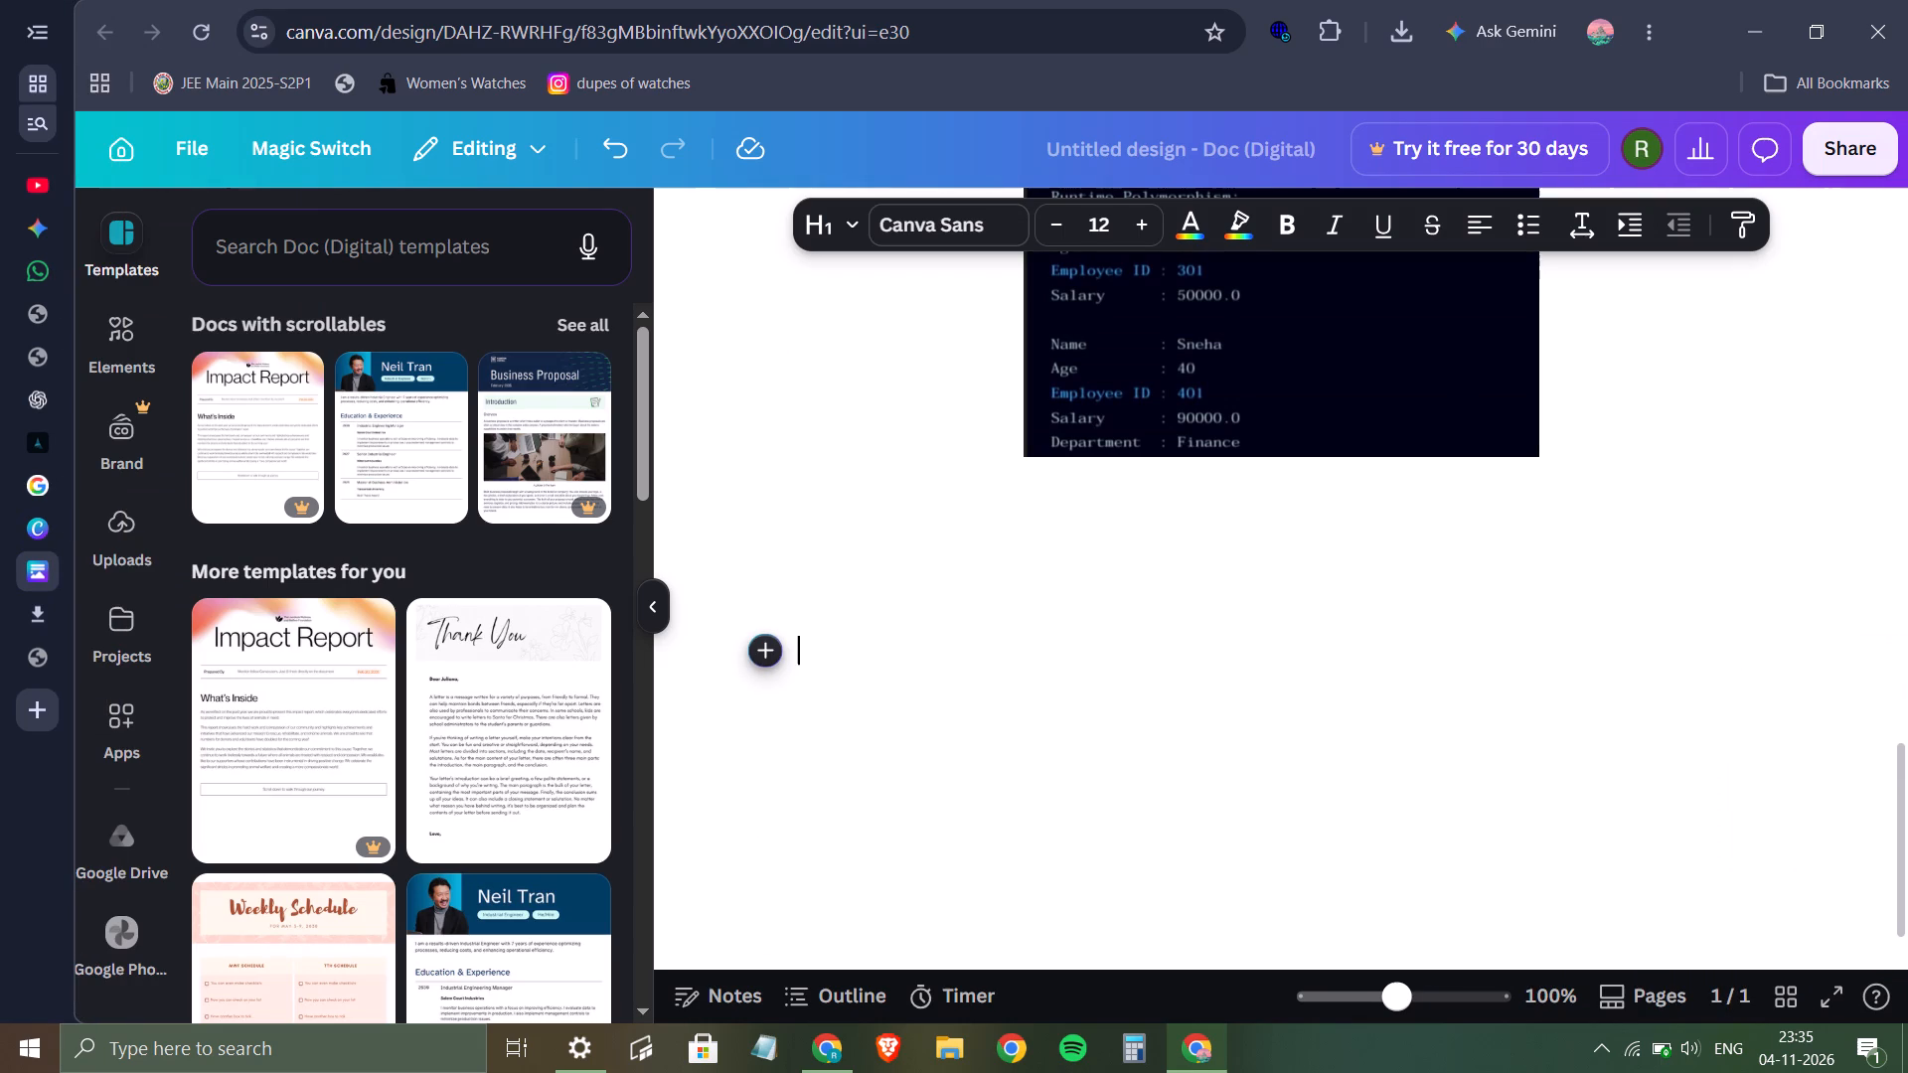
key("ctrl+v")
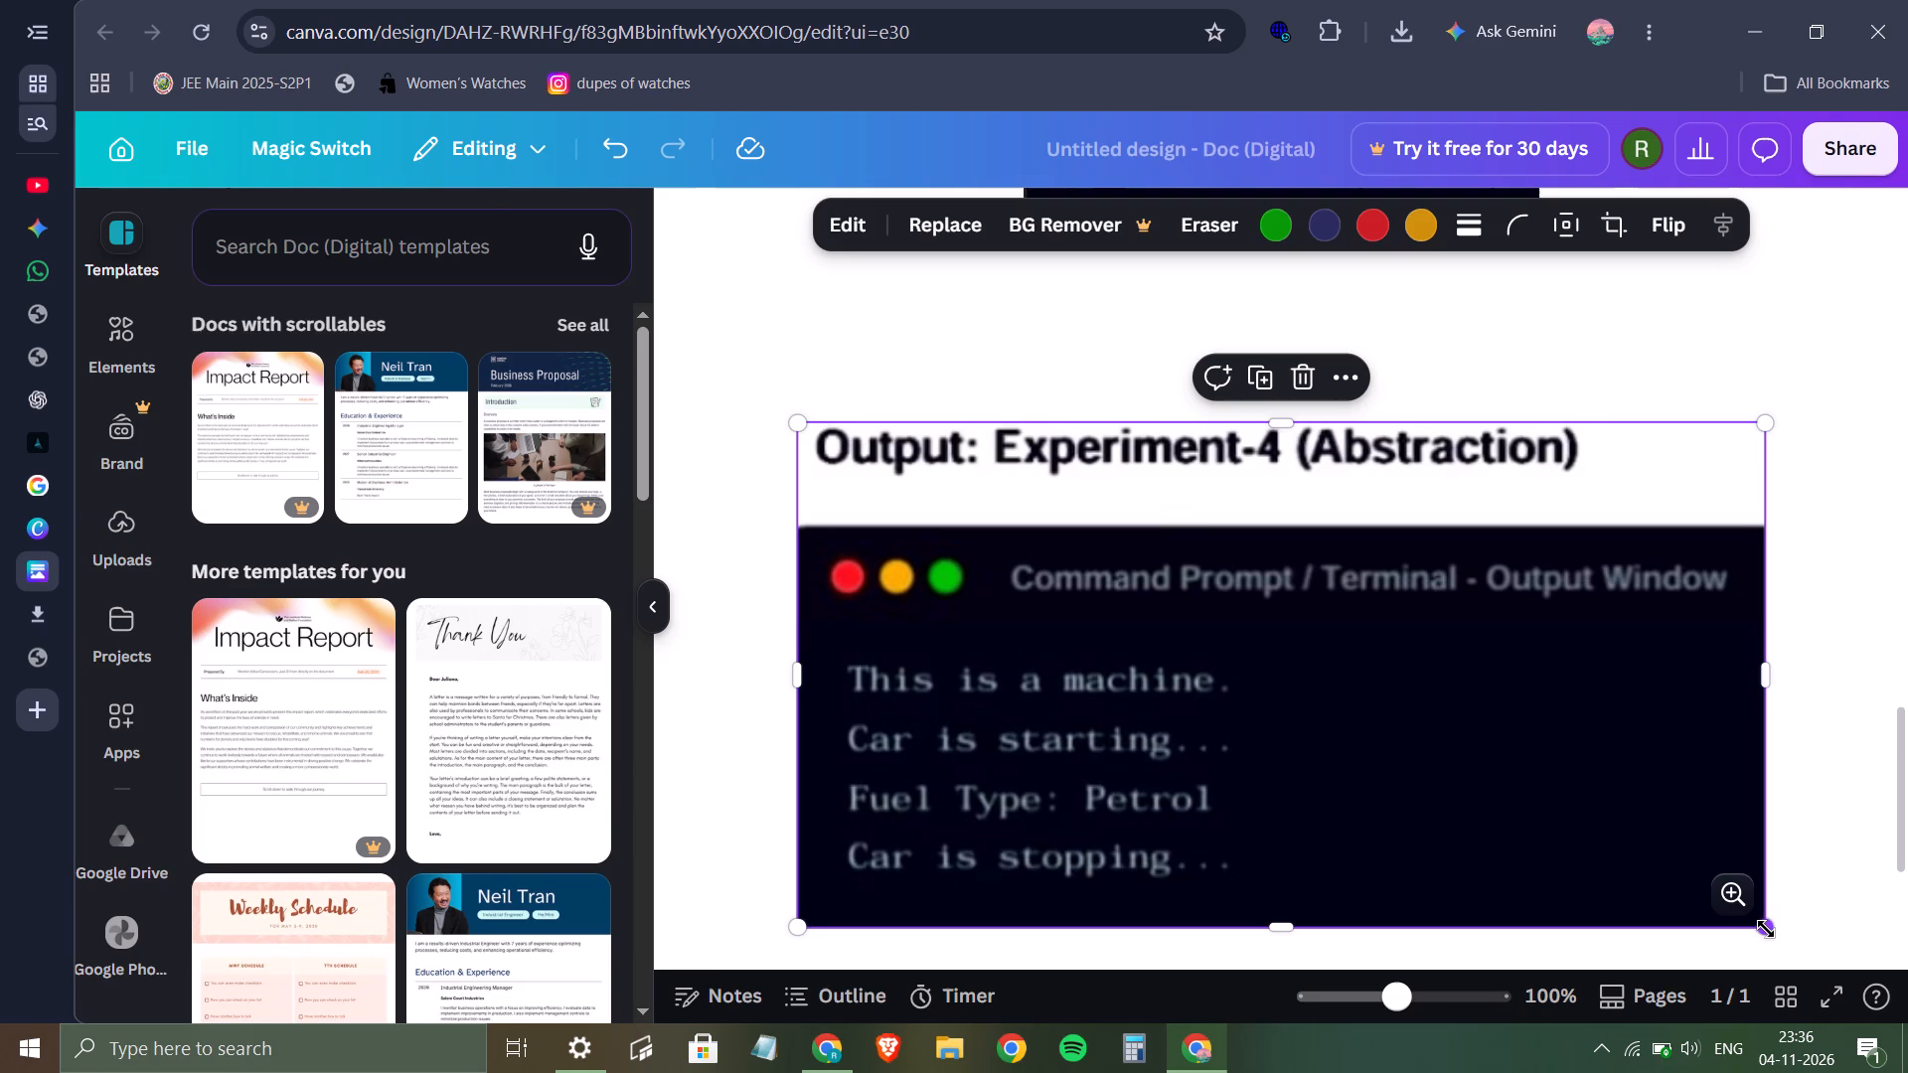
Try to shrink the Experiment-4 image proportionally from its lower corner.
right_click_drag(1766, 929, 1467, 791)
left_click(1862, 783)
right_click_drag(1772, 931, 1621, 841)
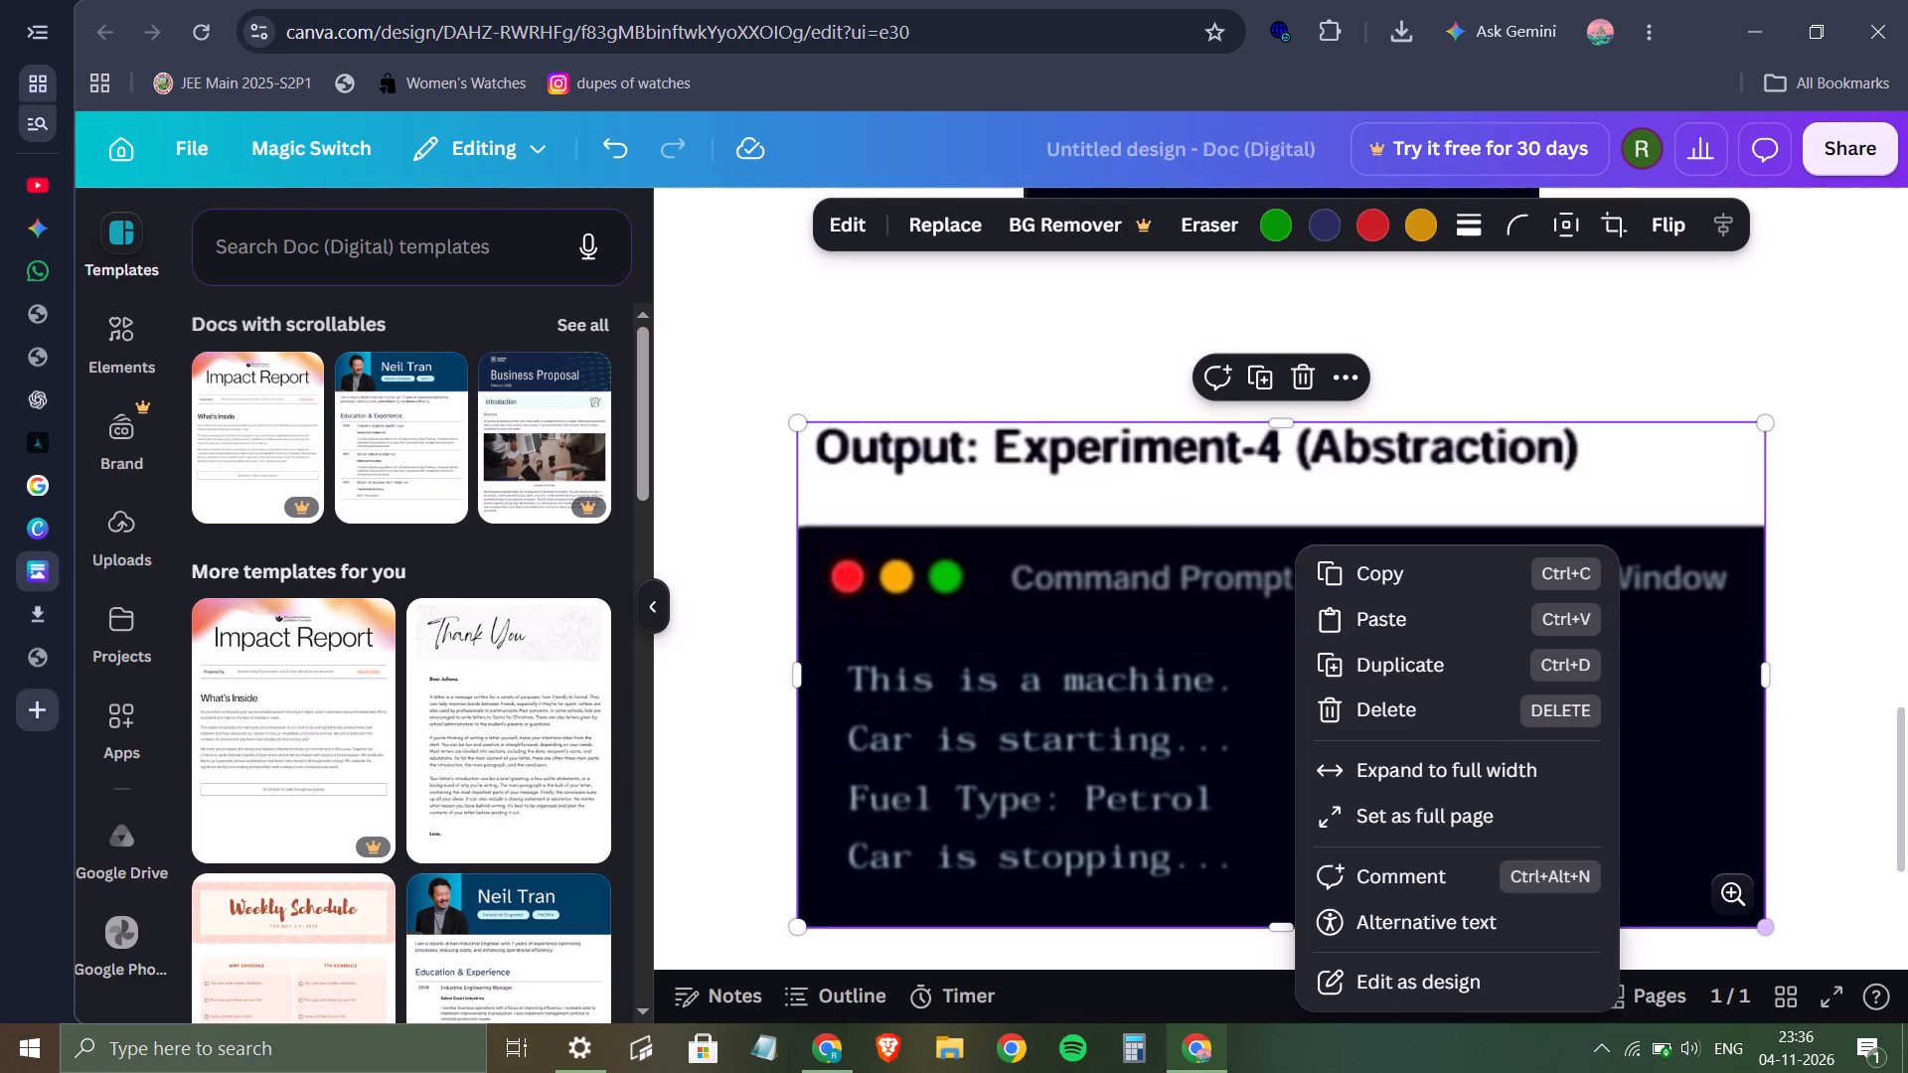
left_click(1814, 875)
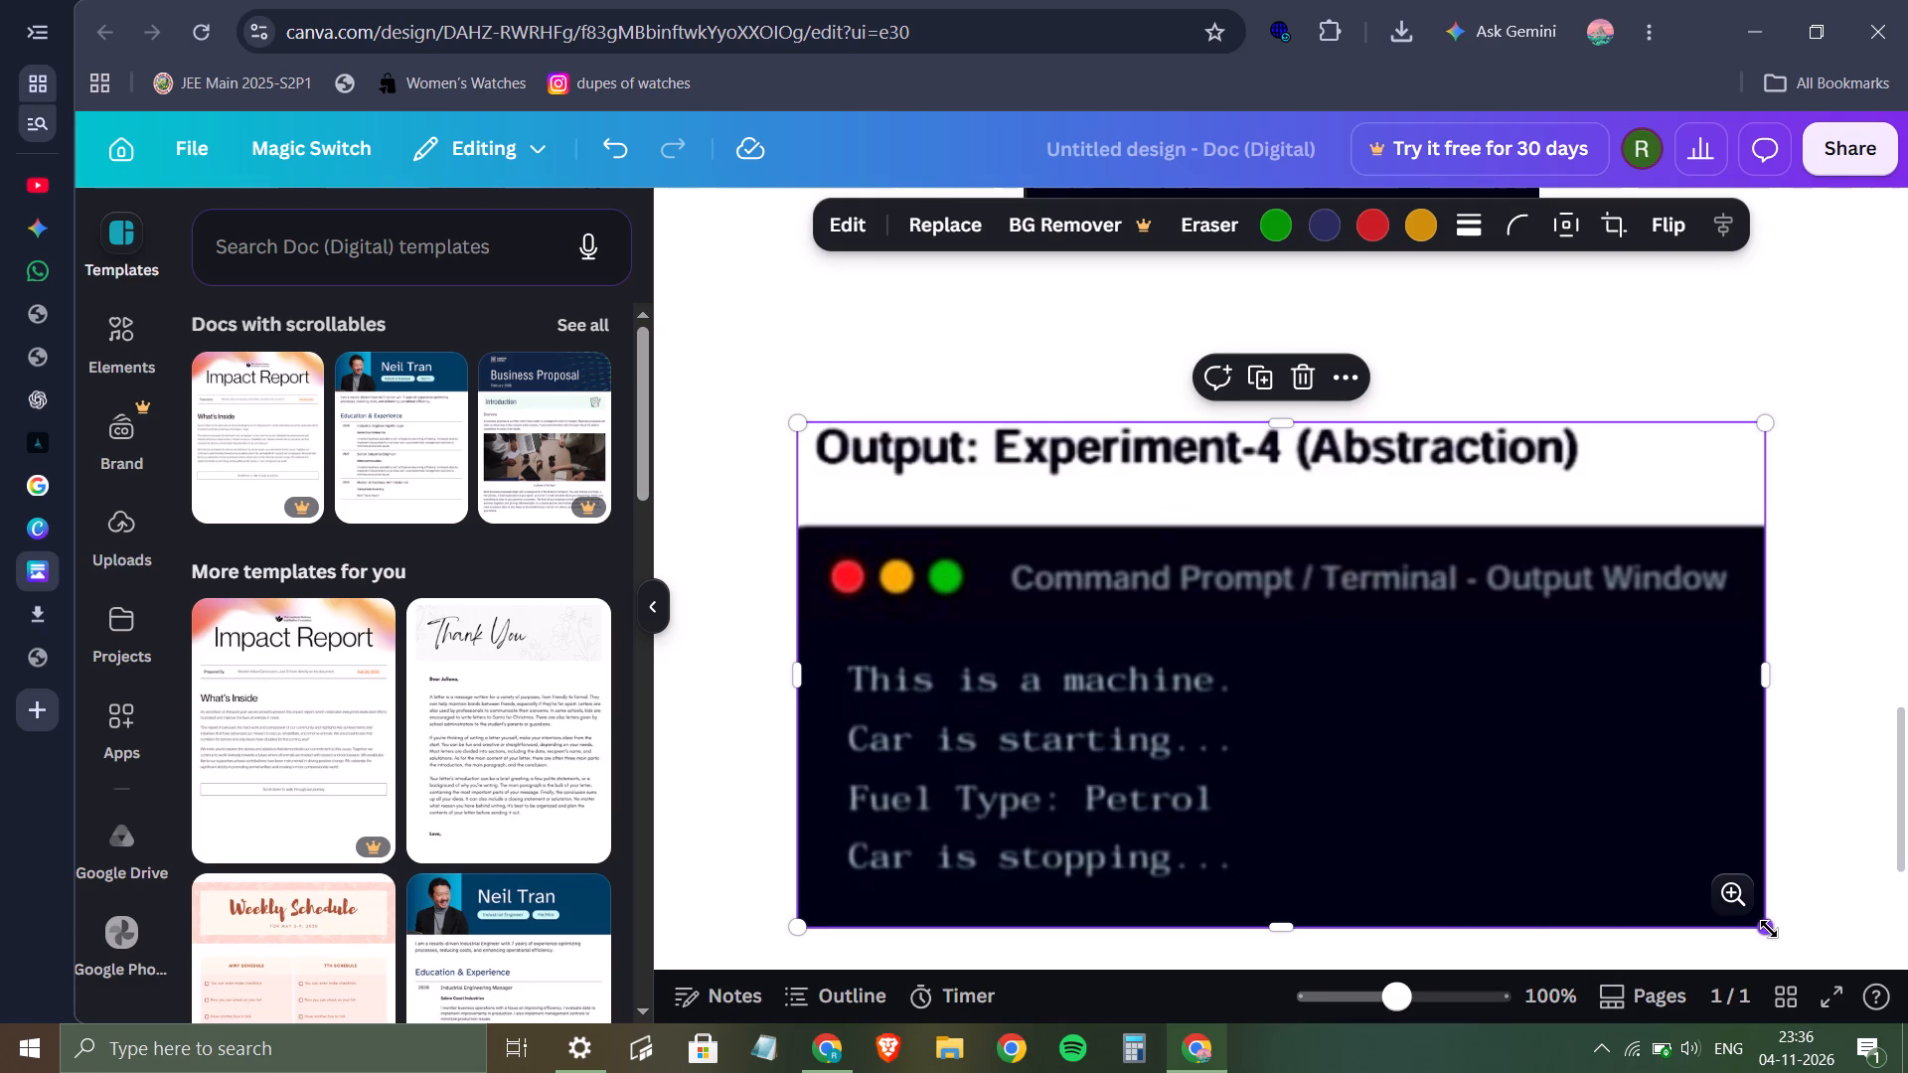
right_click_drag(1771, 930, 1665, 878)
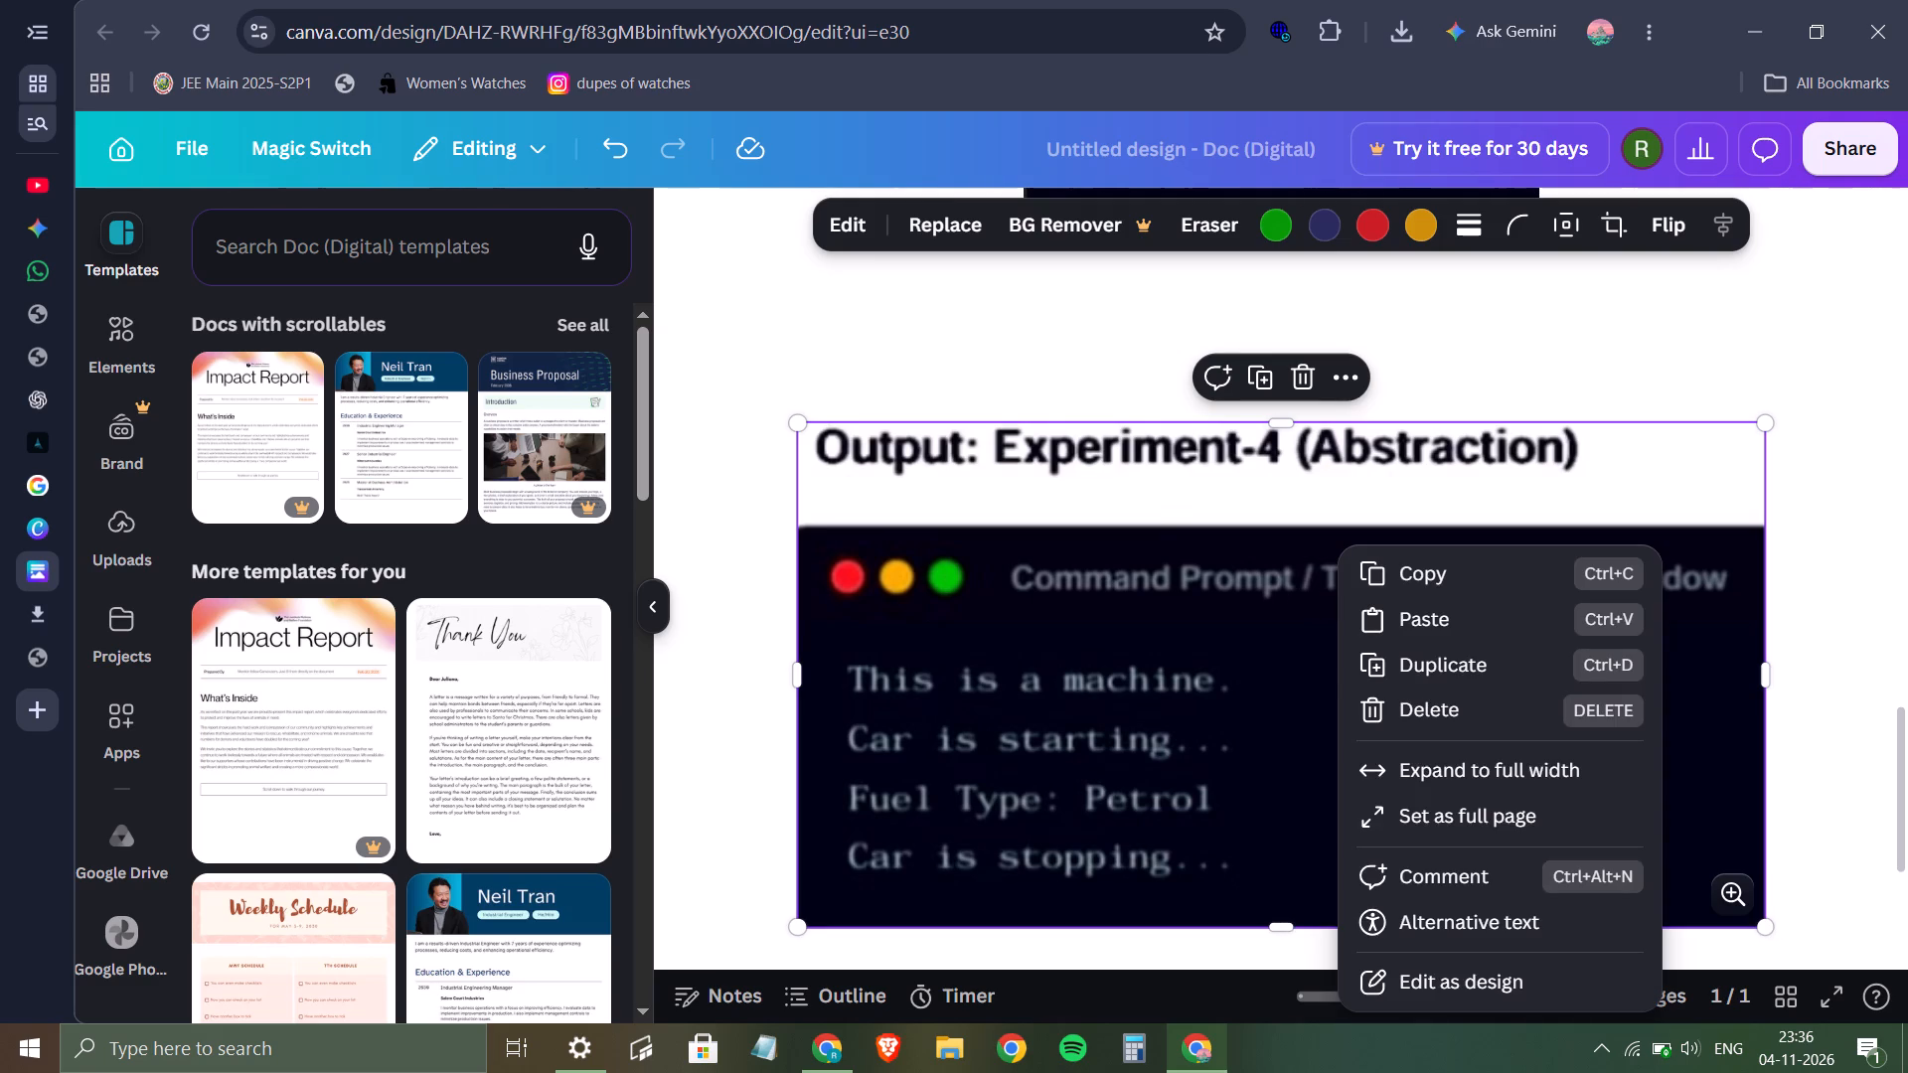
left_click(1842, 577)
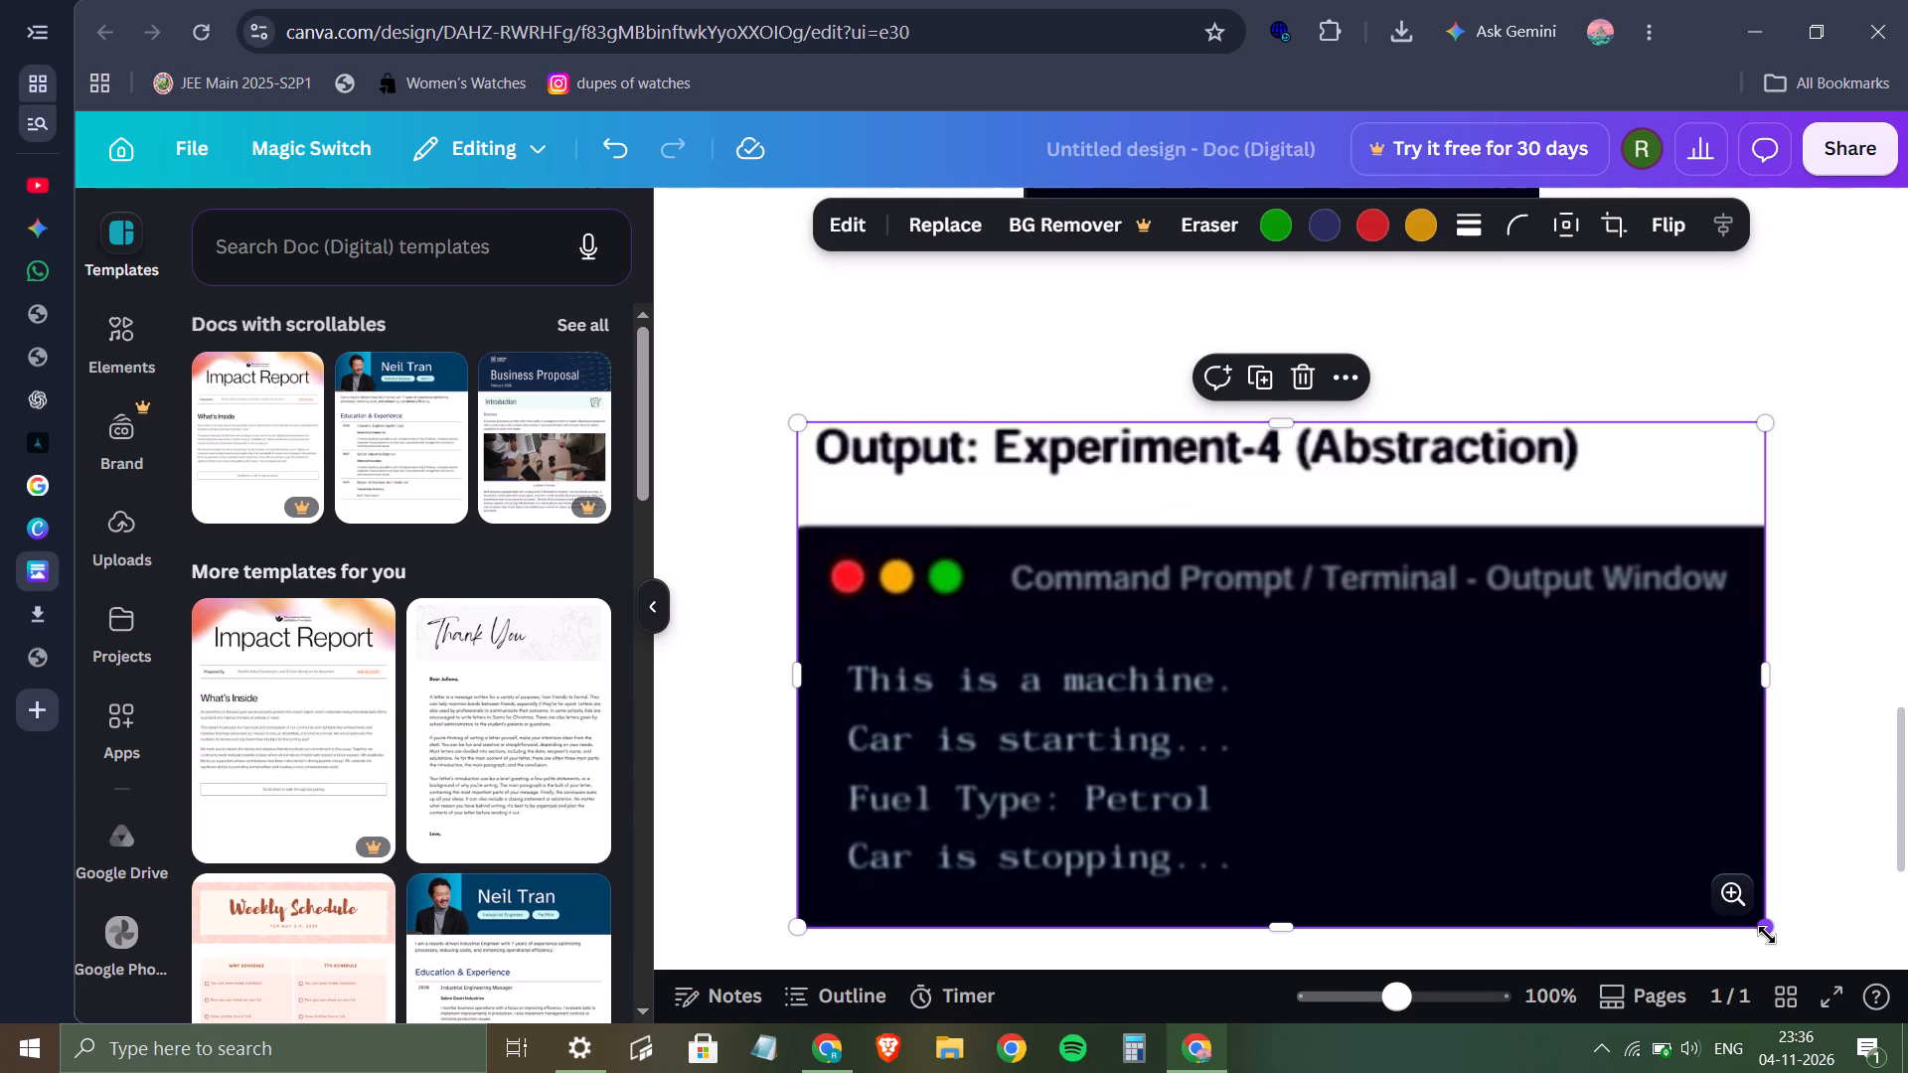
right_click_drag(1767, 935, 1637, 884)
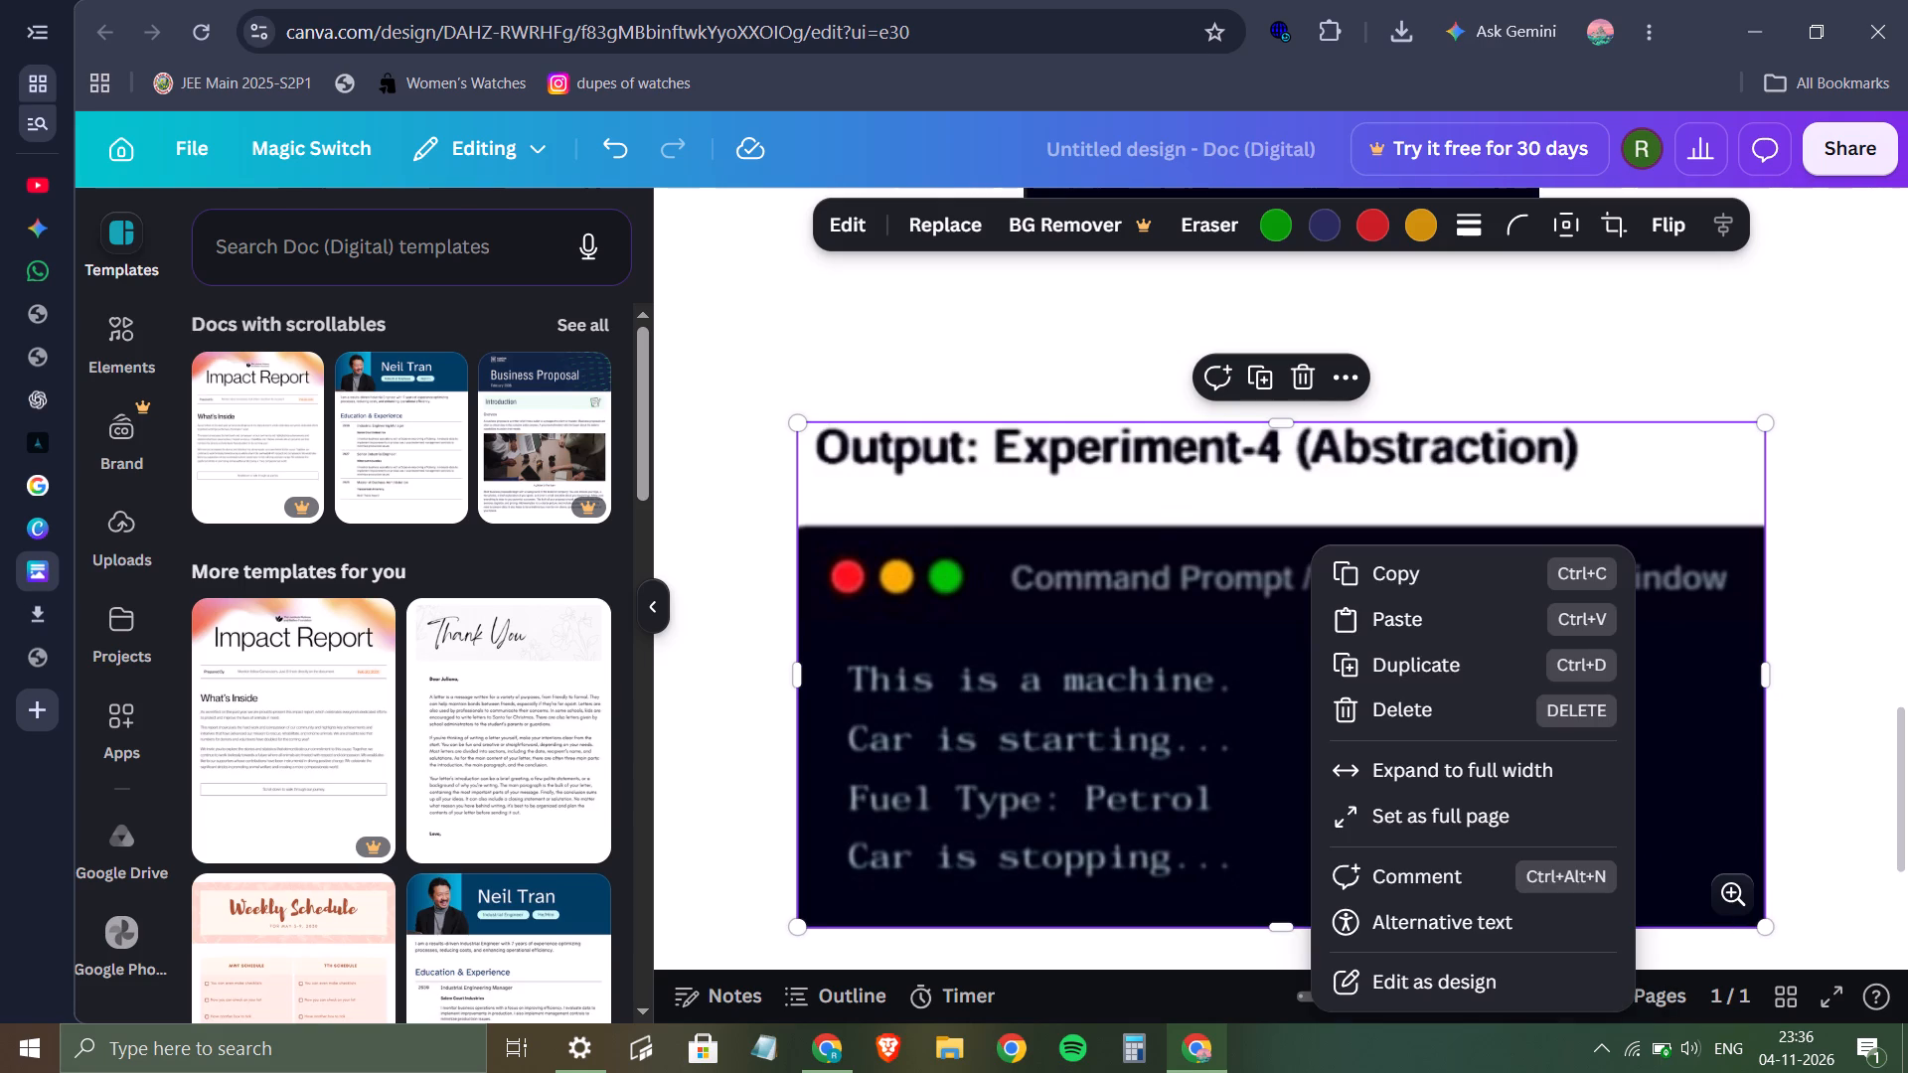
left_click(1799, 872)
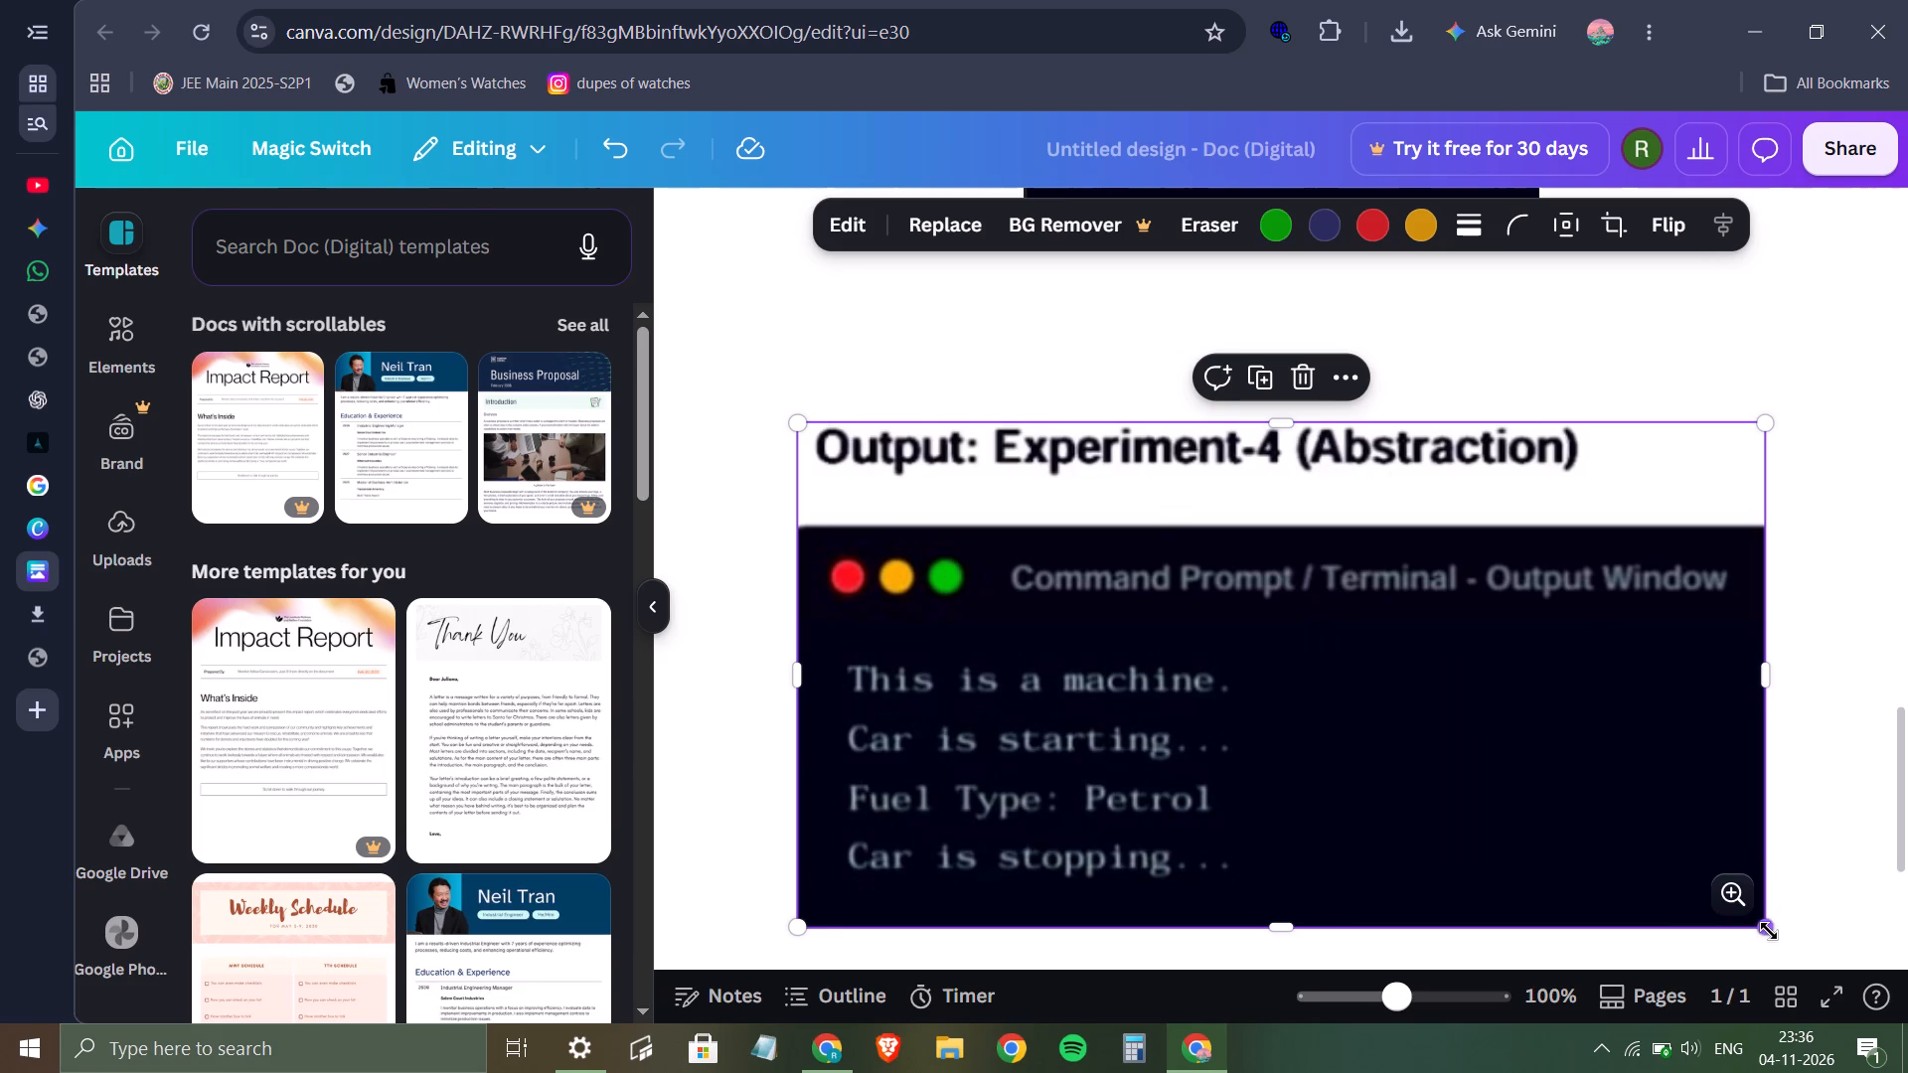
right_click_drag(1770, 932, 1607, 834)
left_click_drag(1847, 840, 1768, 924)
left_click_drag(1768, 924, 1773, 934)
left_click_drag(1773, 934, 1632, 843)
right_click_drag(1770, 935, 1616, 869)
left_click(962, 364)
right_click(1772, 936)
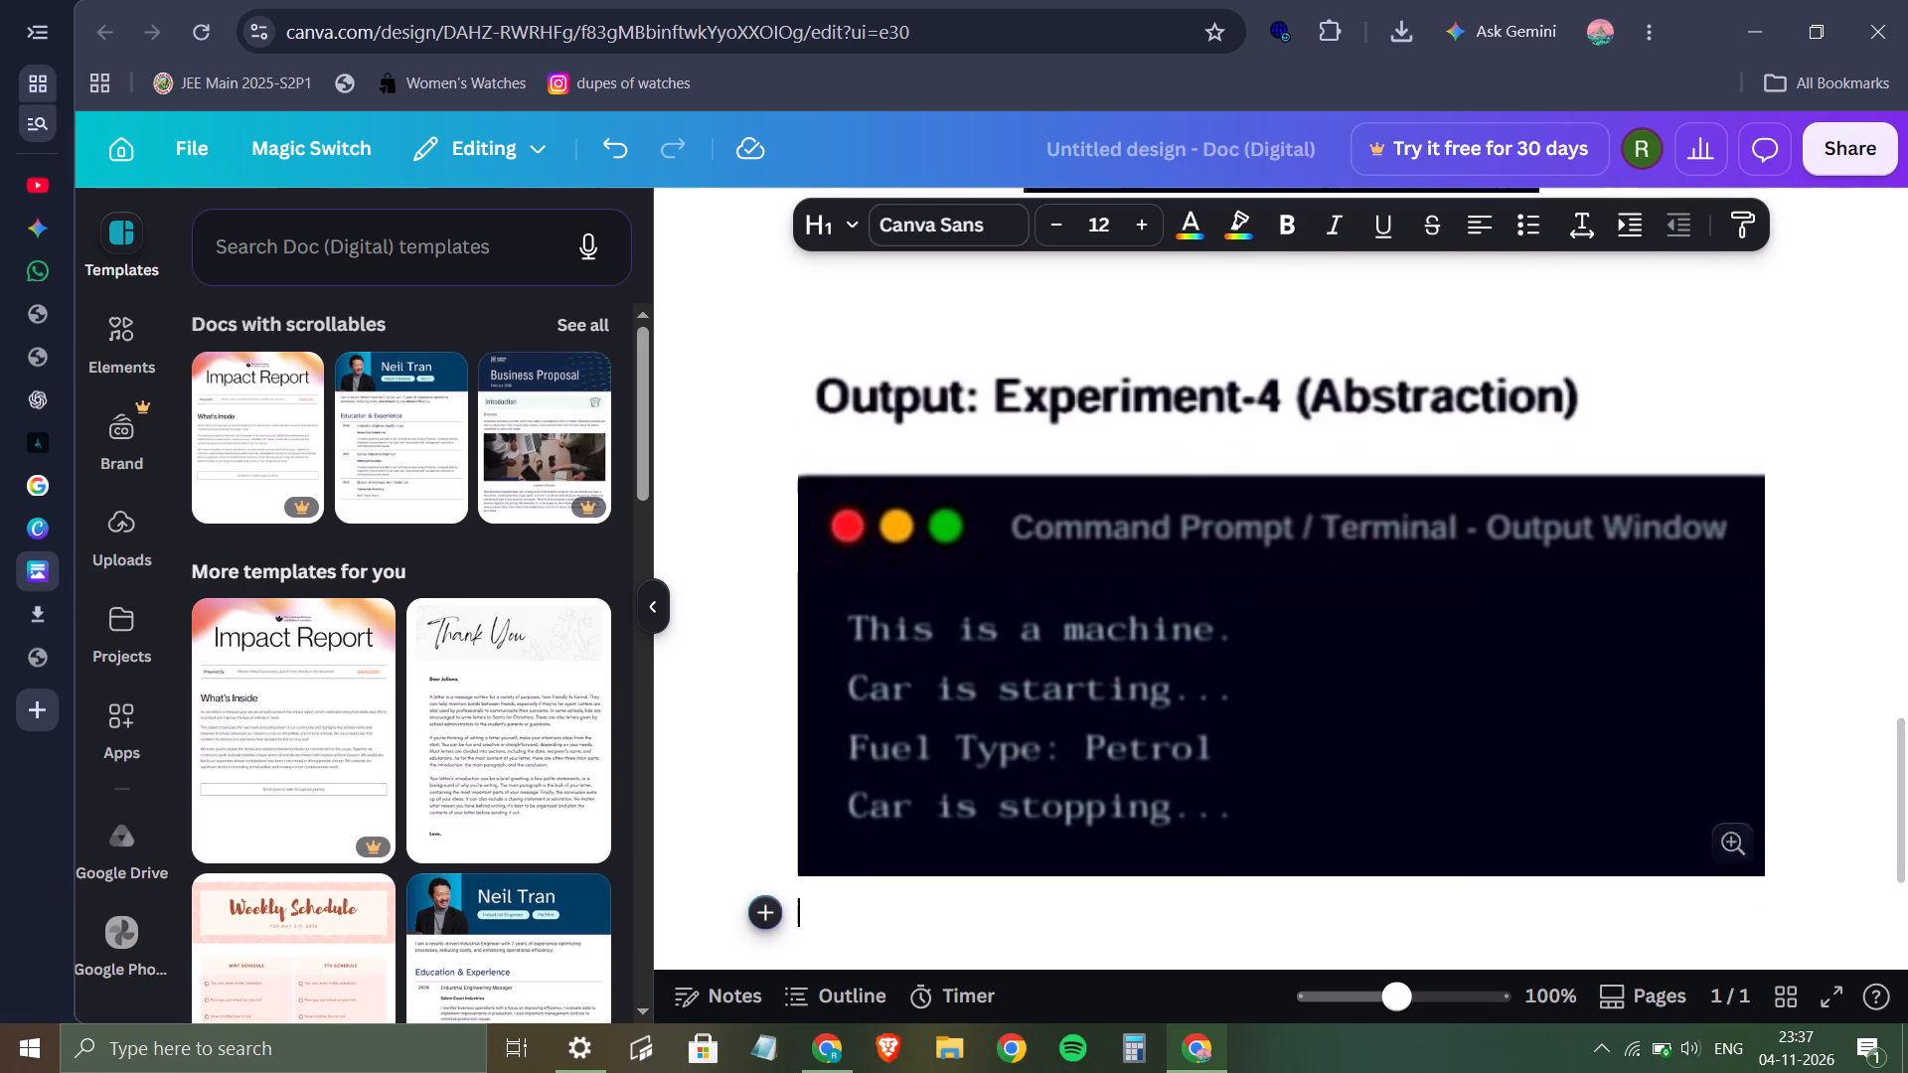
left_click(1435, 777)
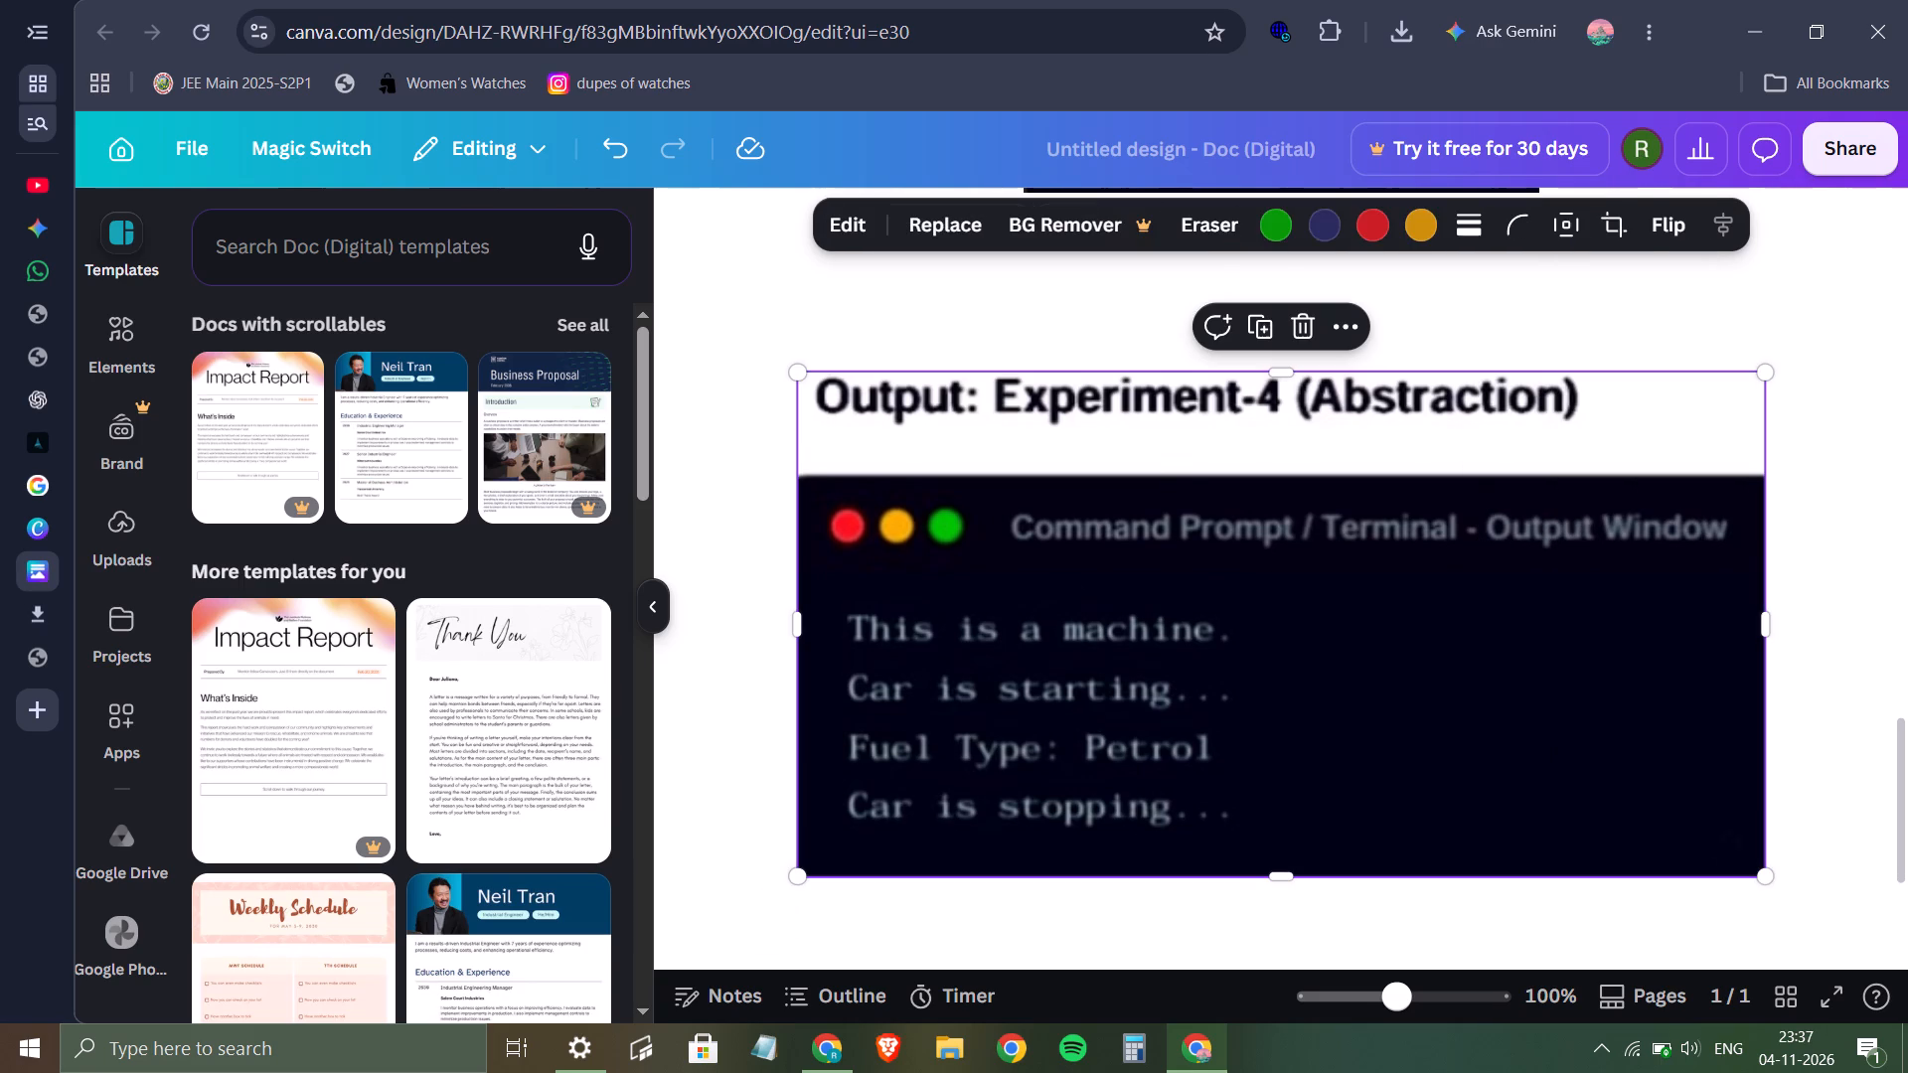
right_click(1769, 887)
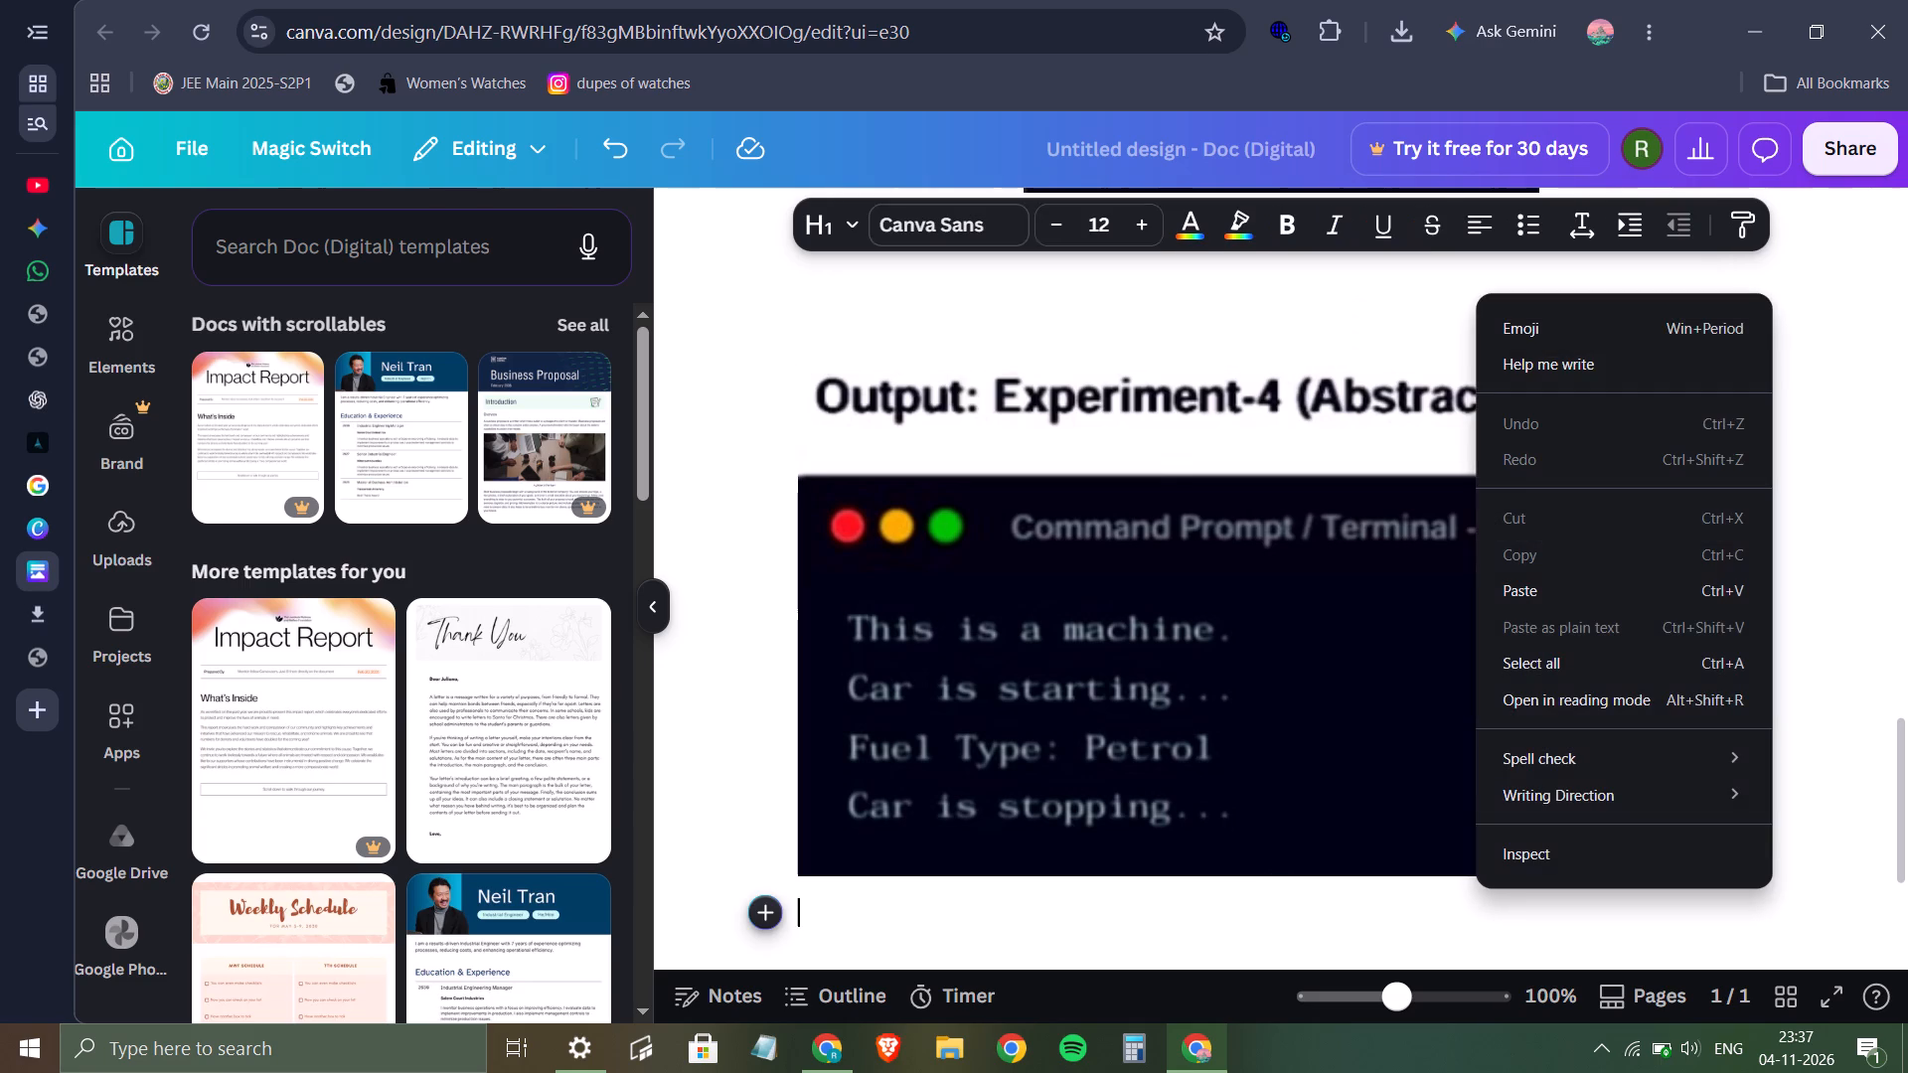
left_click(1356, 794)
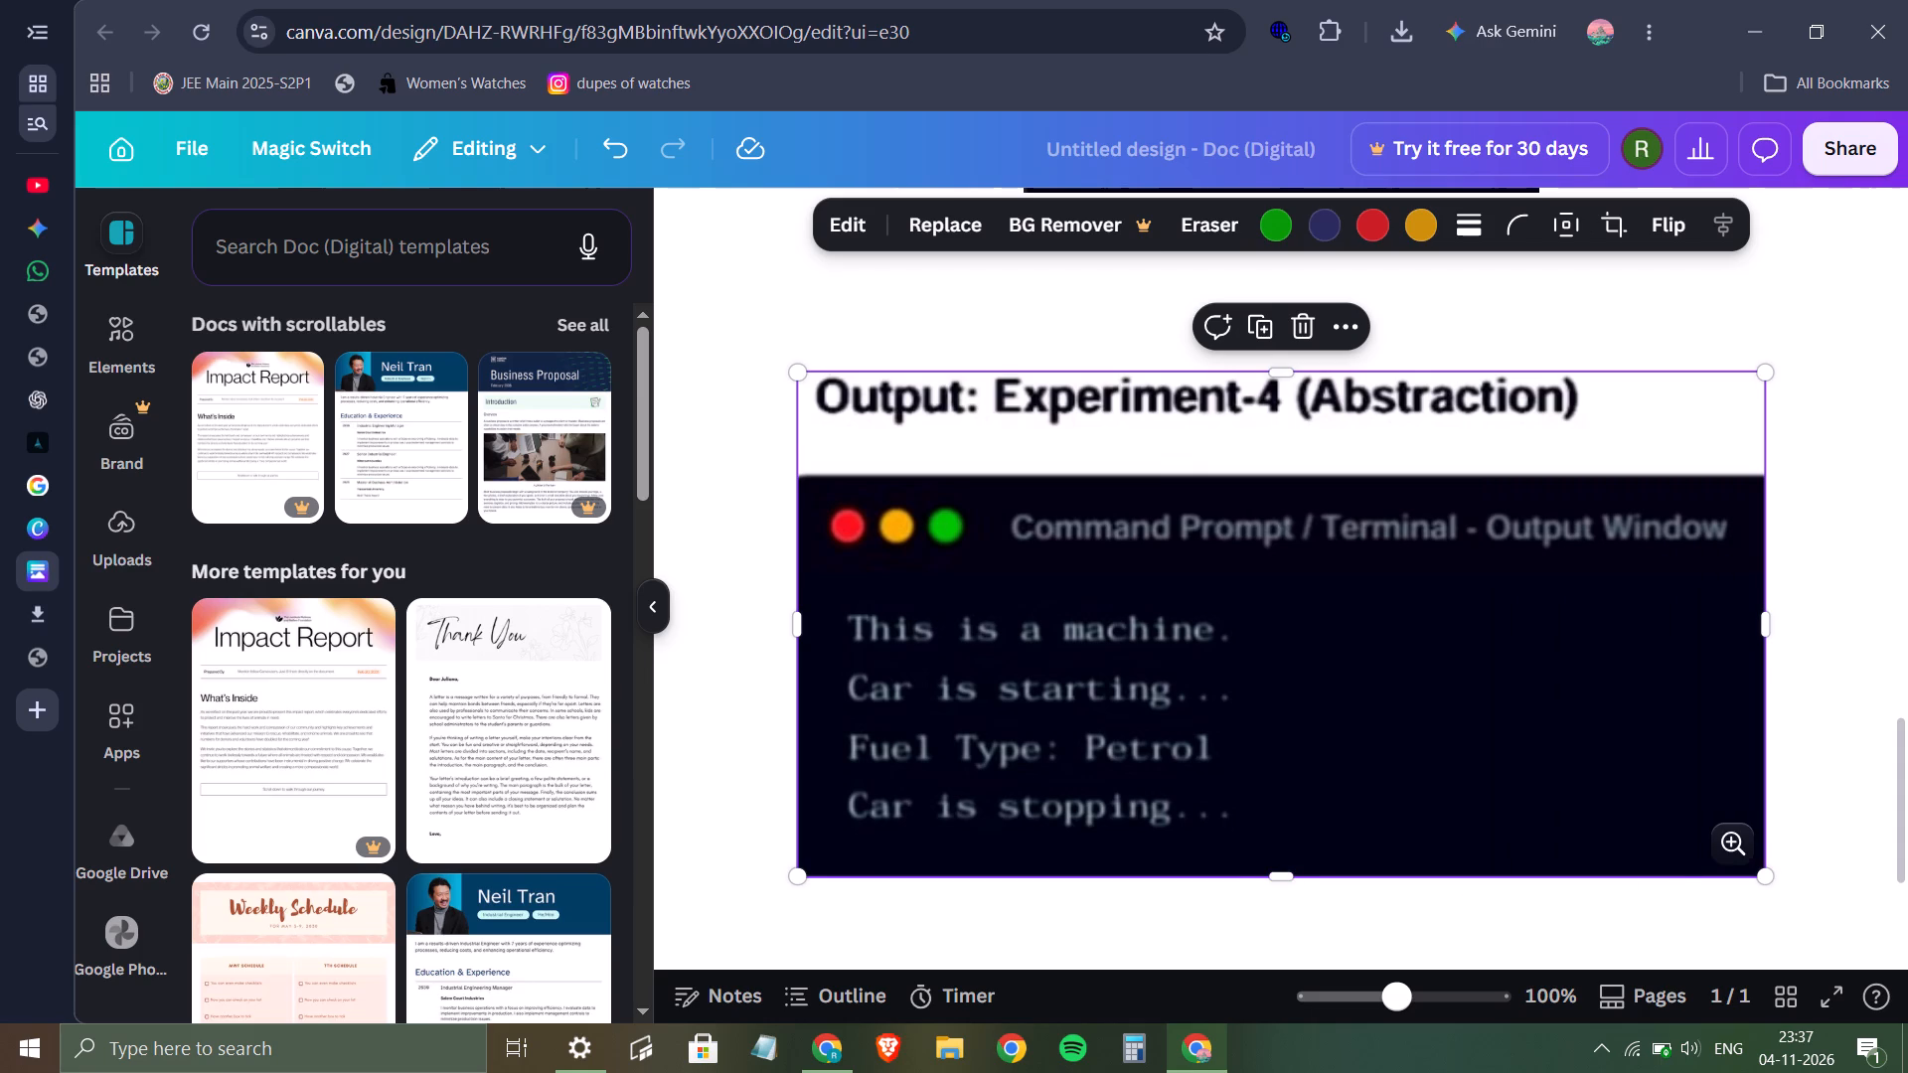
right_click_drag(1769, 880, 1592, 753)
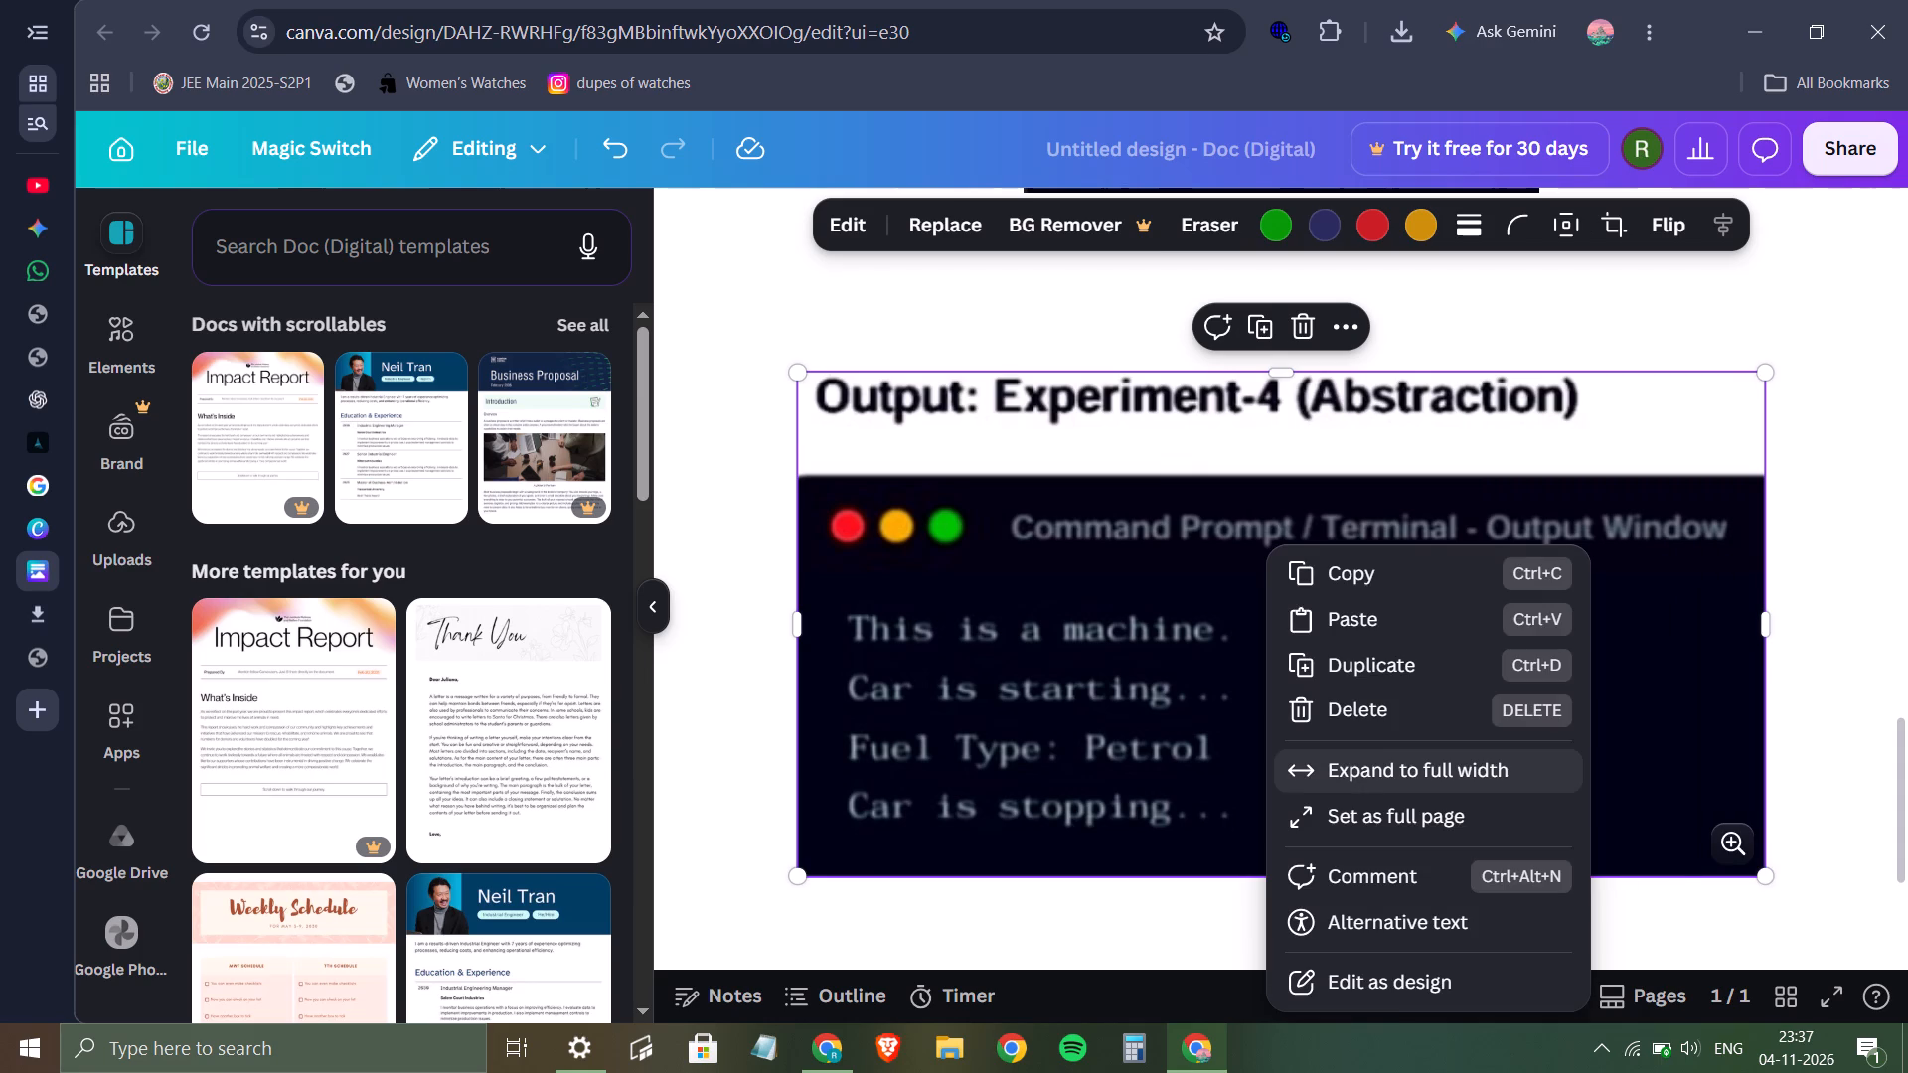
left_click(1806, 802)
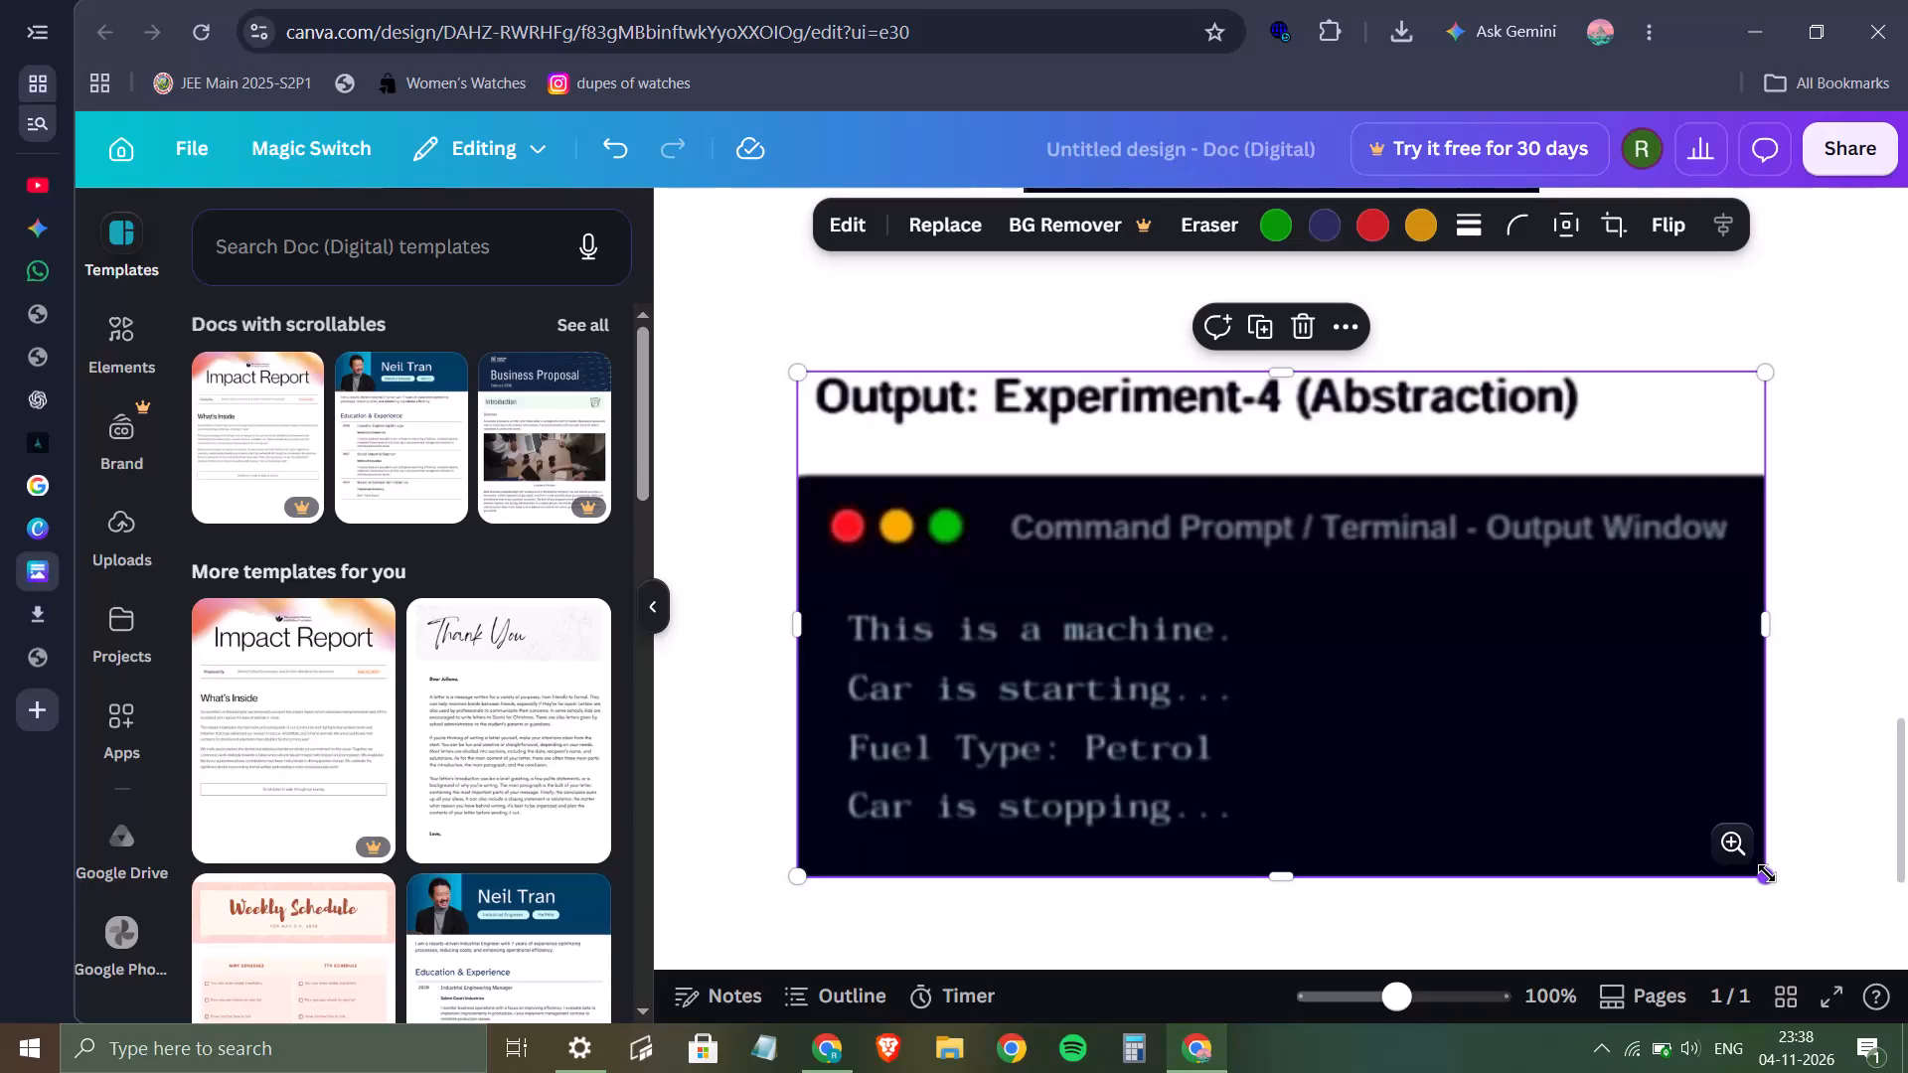
Shrink the Experiment-4 image proportionally to about three-quarters of its full width, keeping it centred on the page.
left_click_drag(1767, 874, 1515, 678)
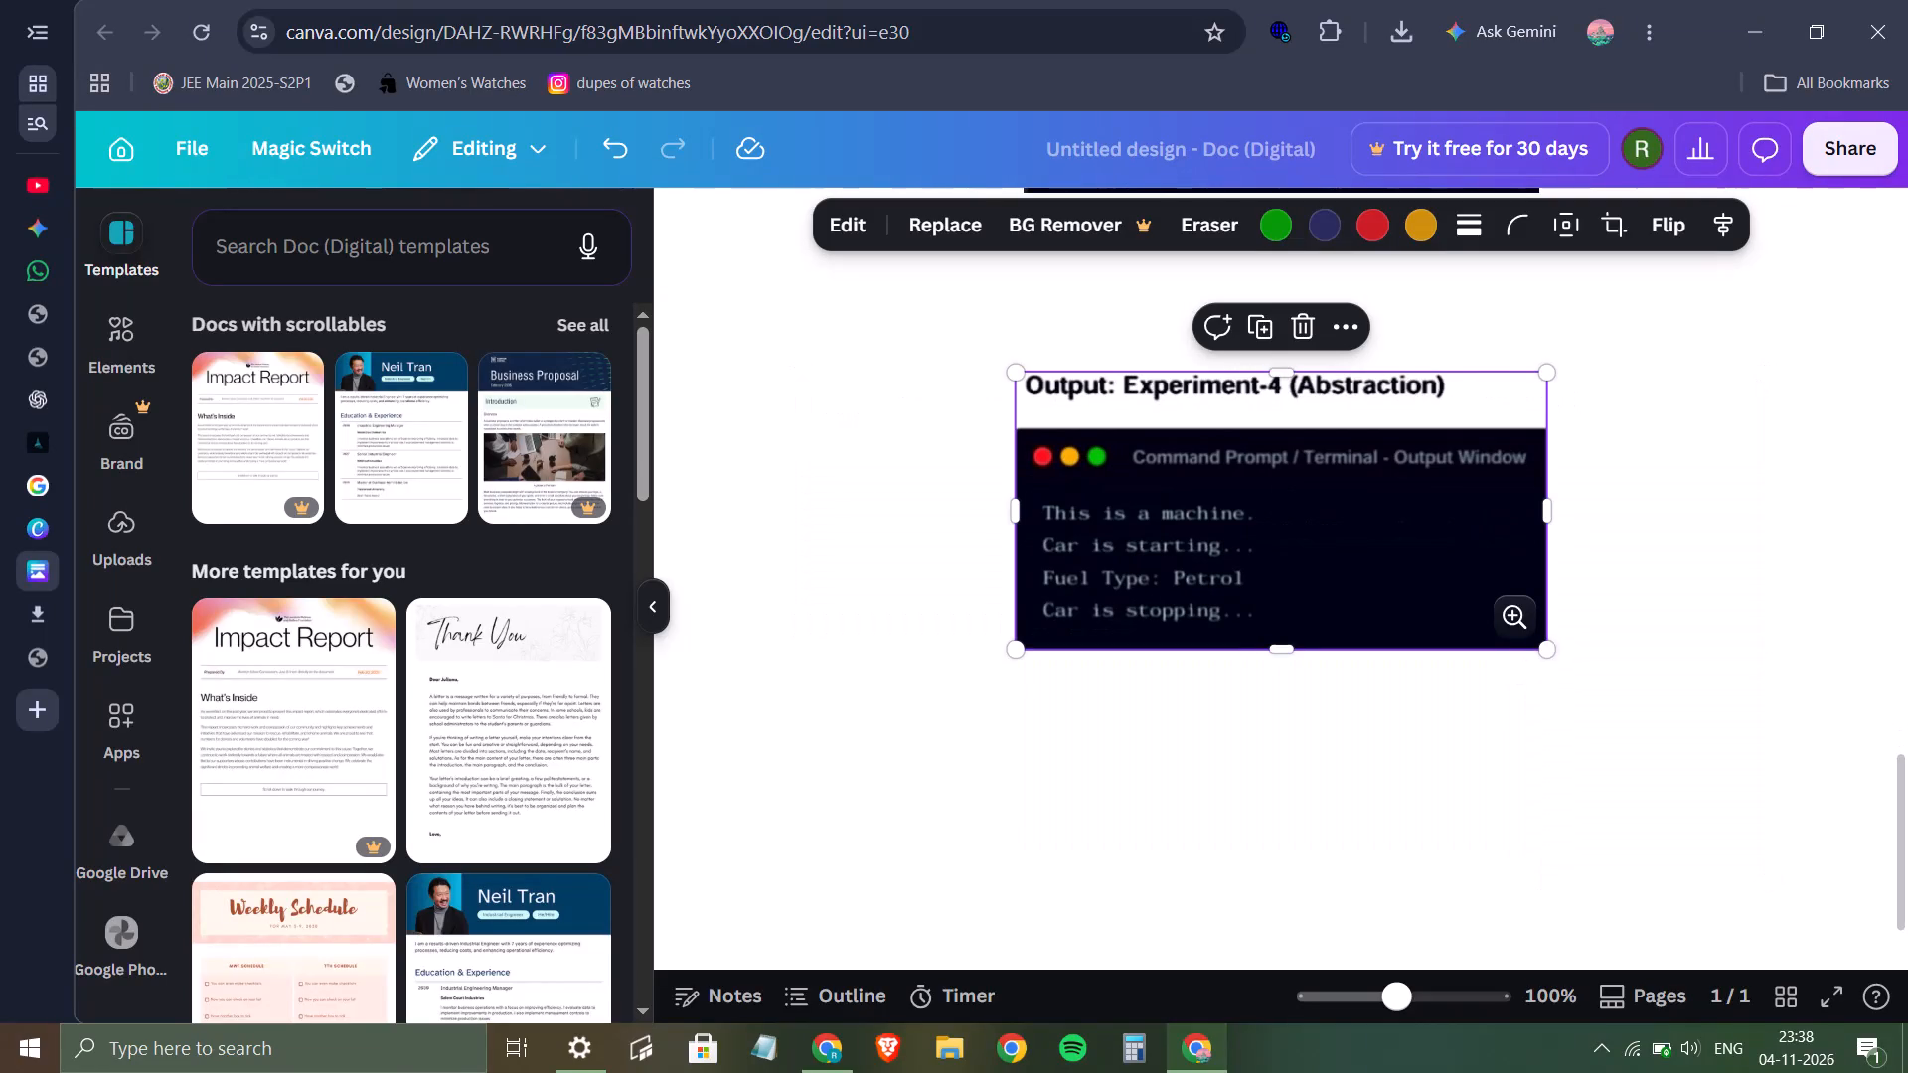
left_click_drag(1548, 651, 1612, 690)
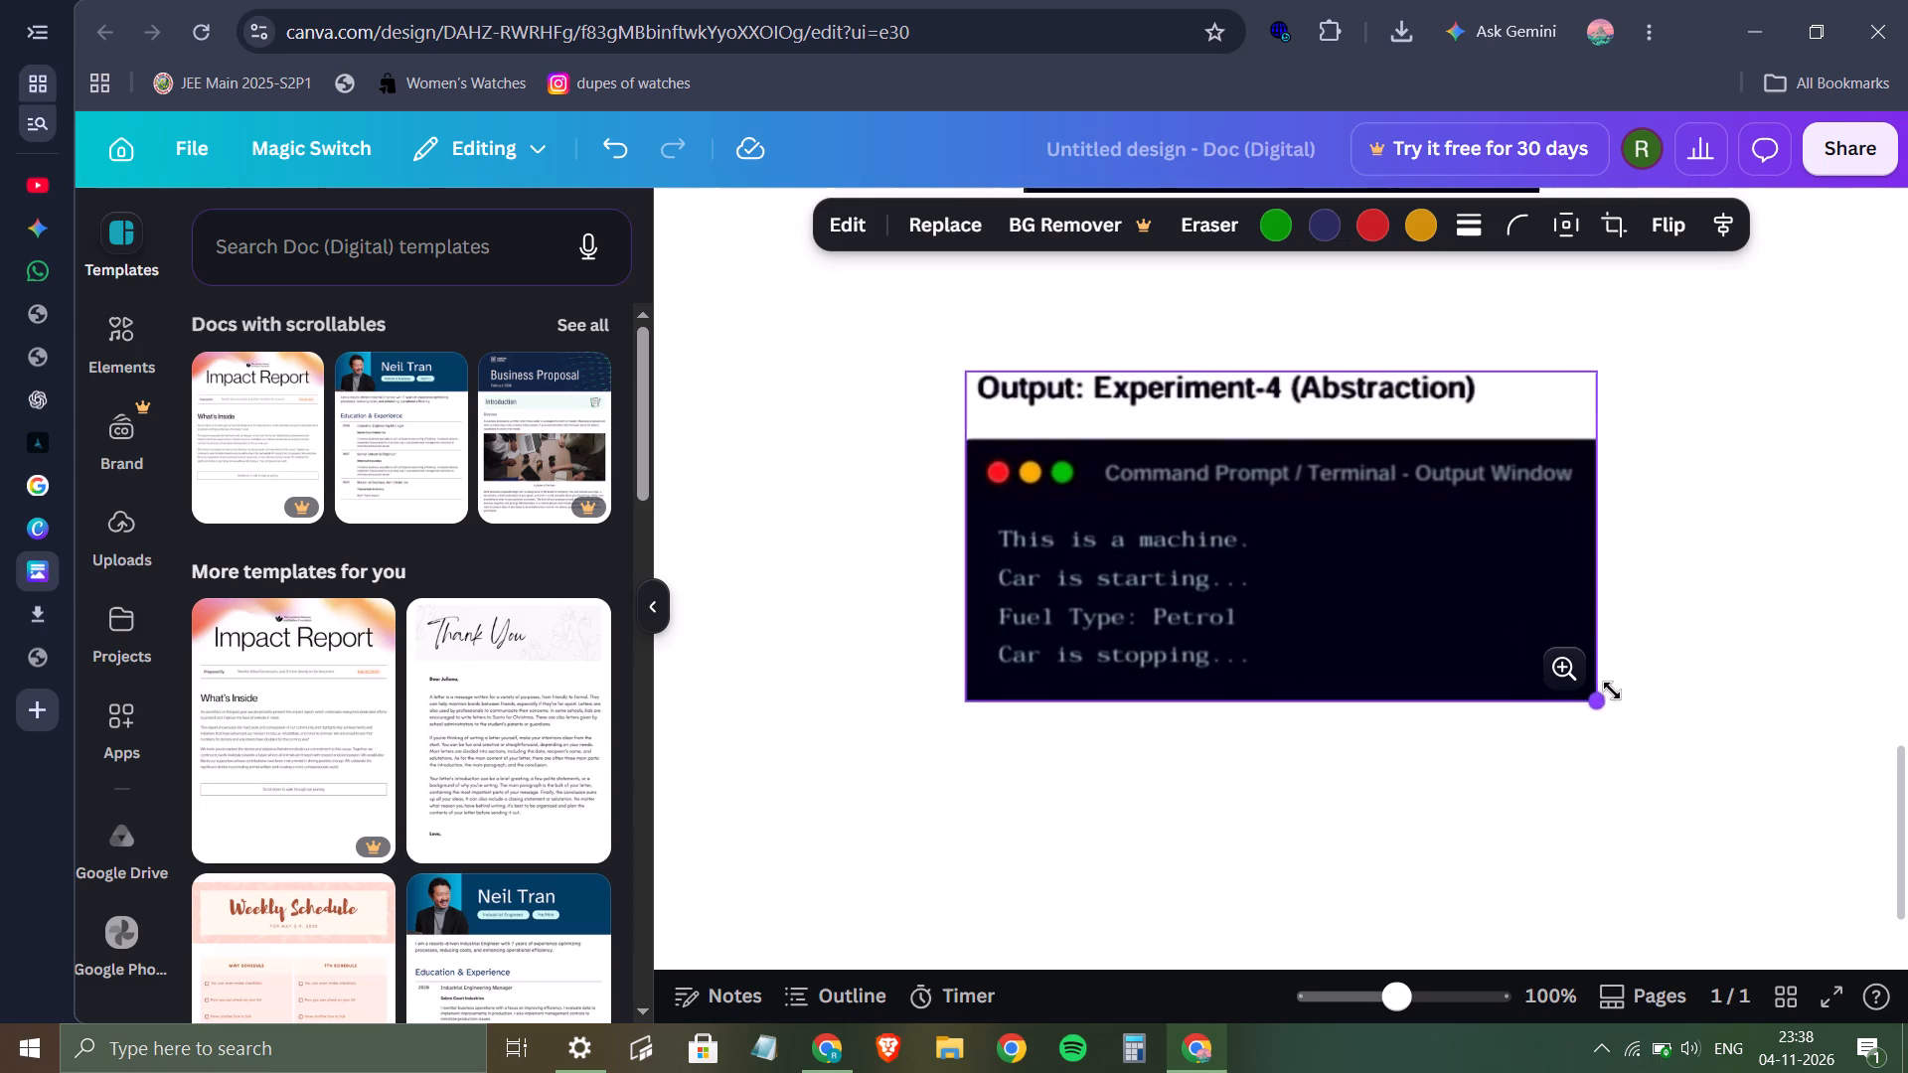
left_click_drag(1612, 690, 1686, 748)
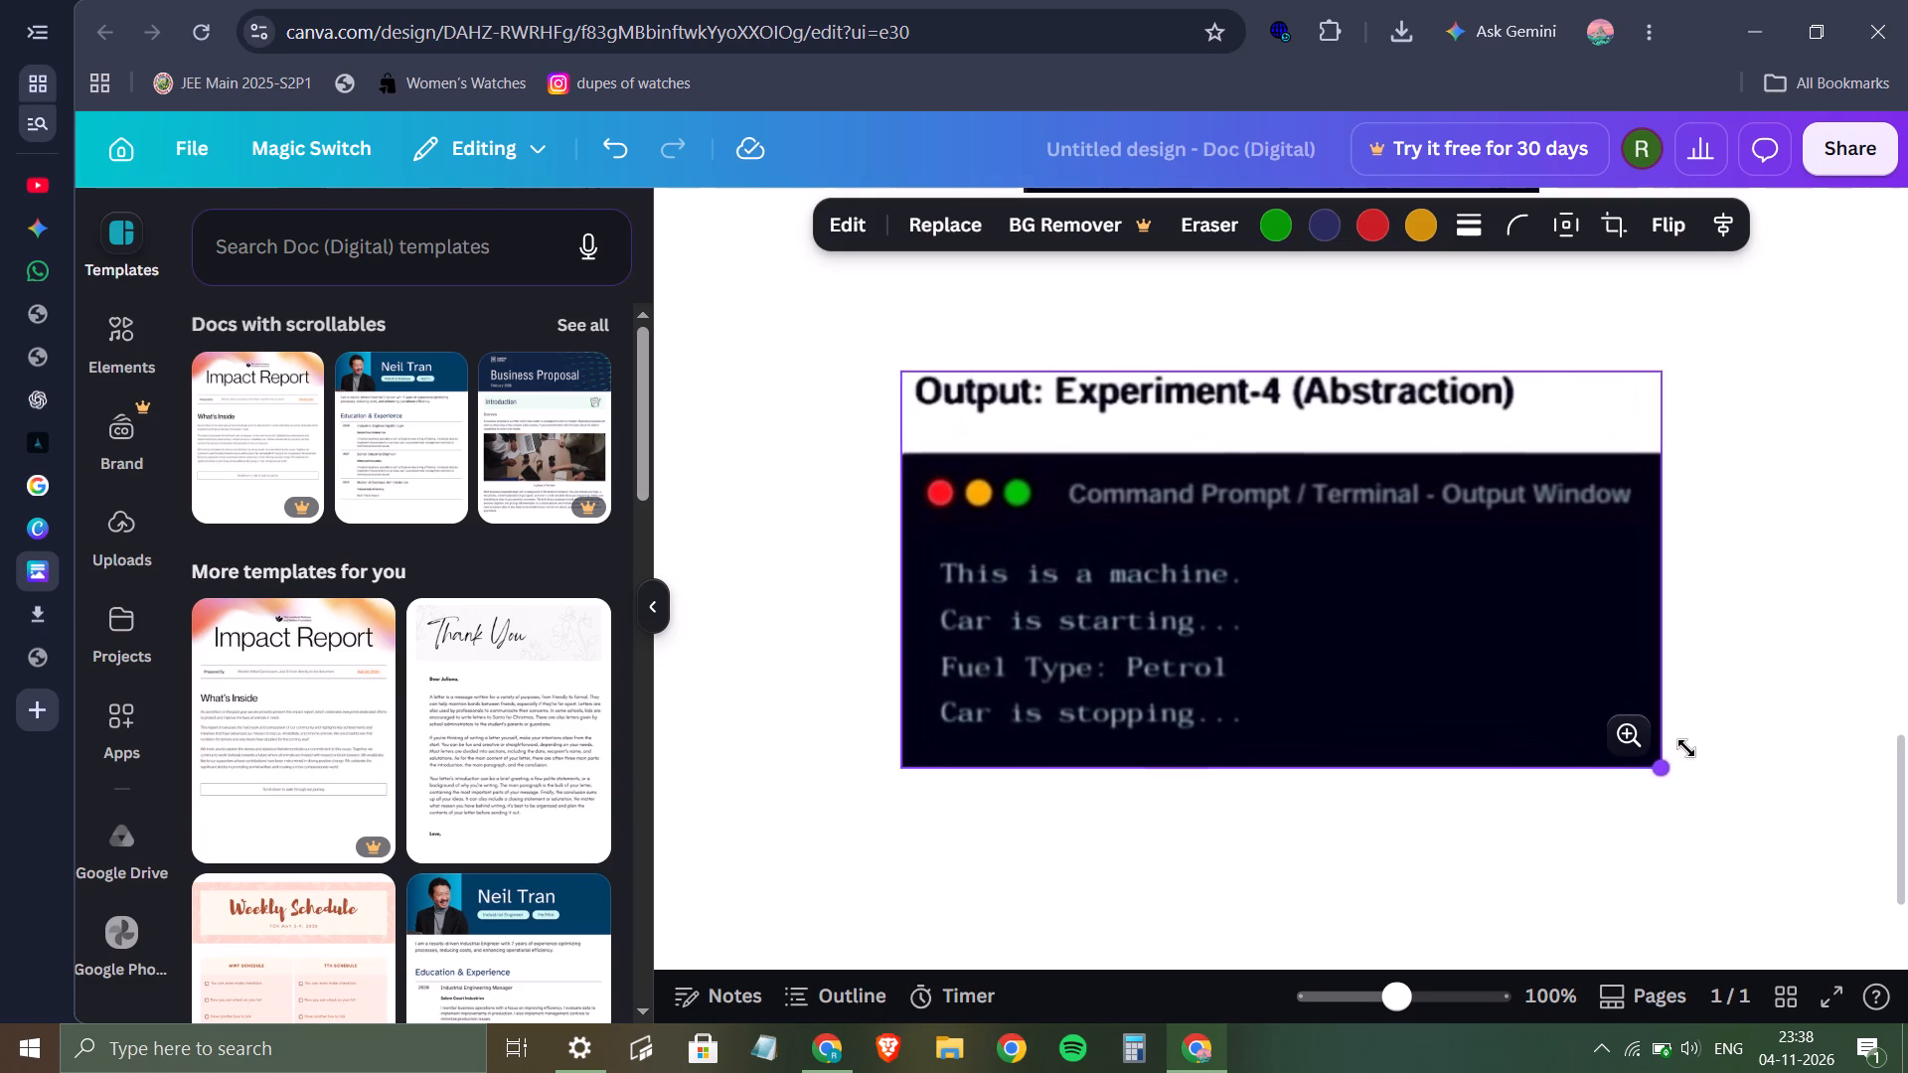
left_click_drag(1686, 748, 1647, 710)
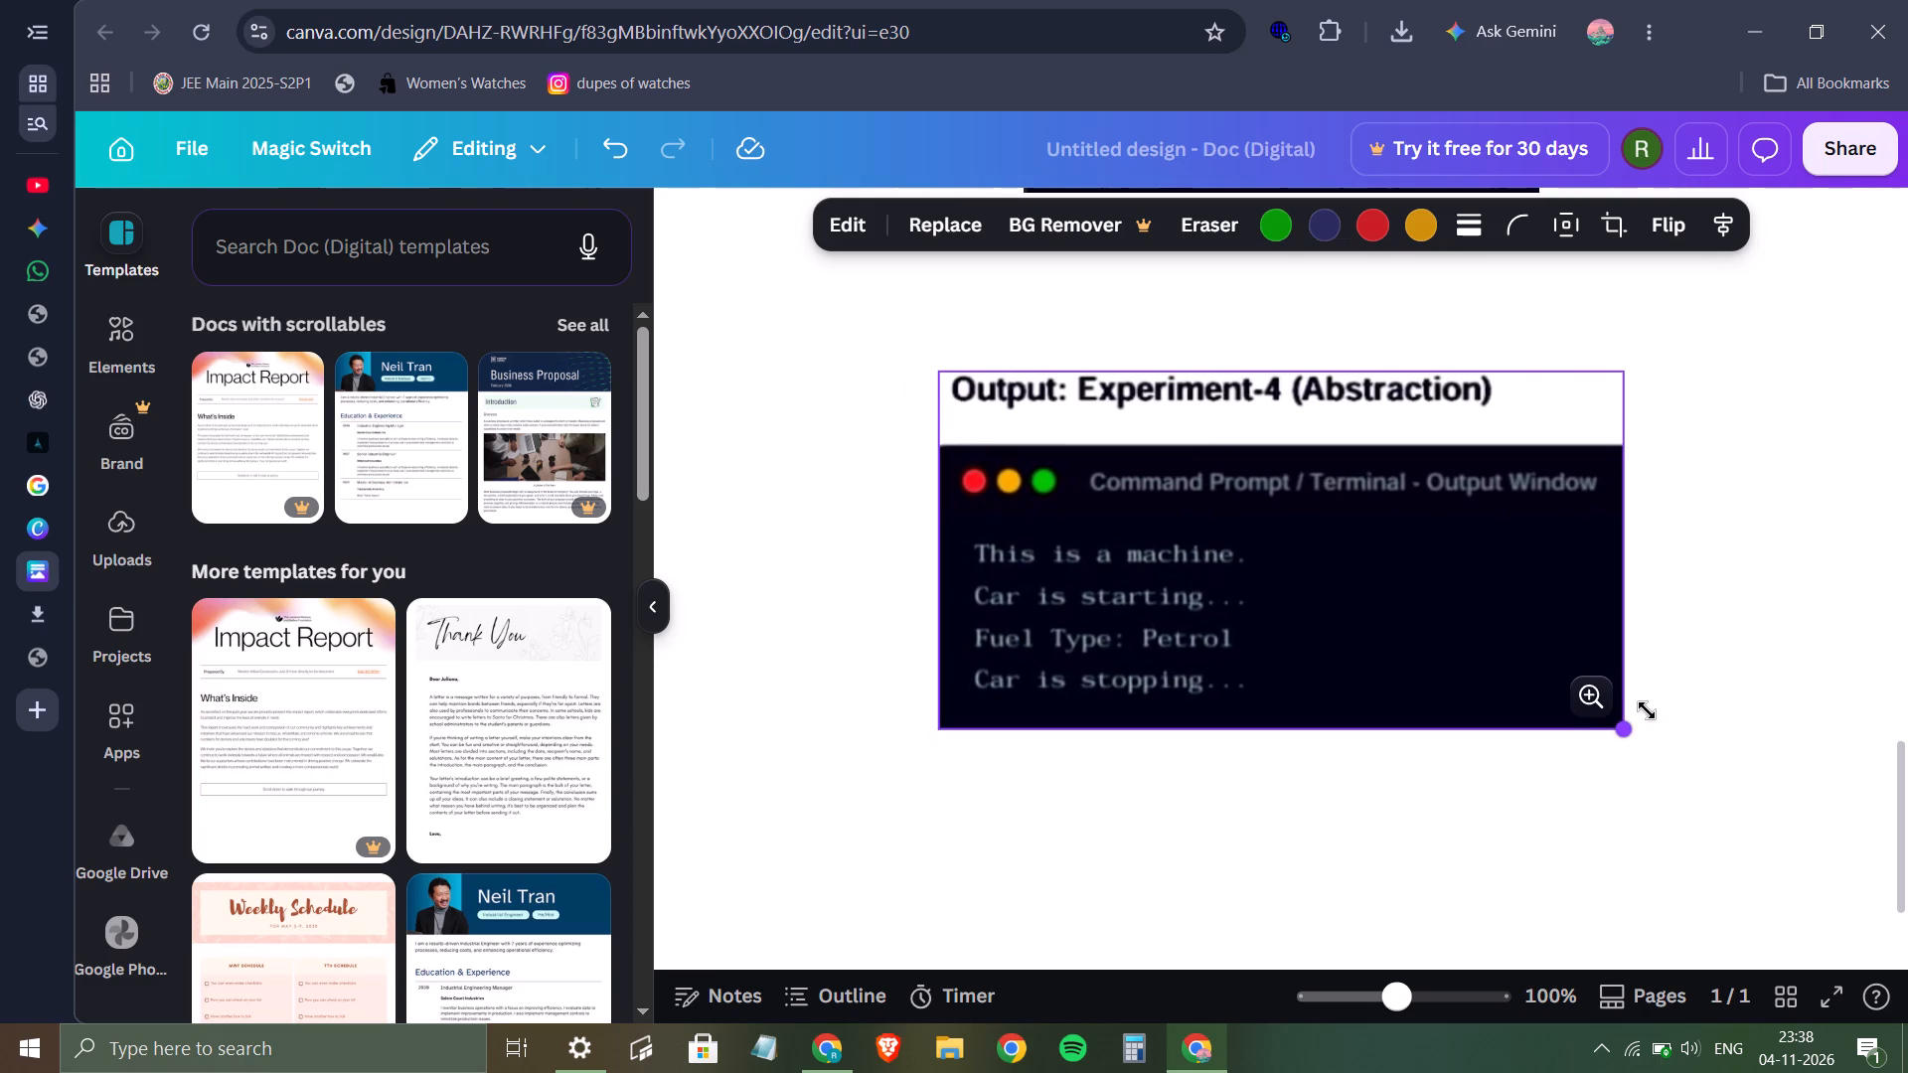
left_click_drag(1647, 710, 1670, 718)
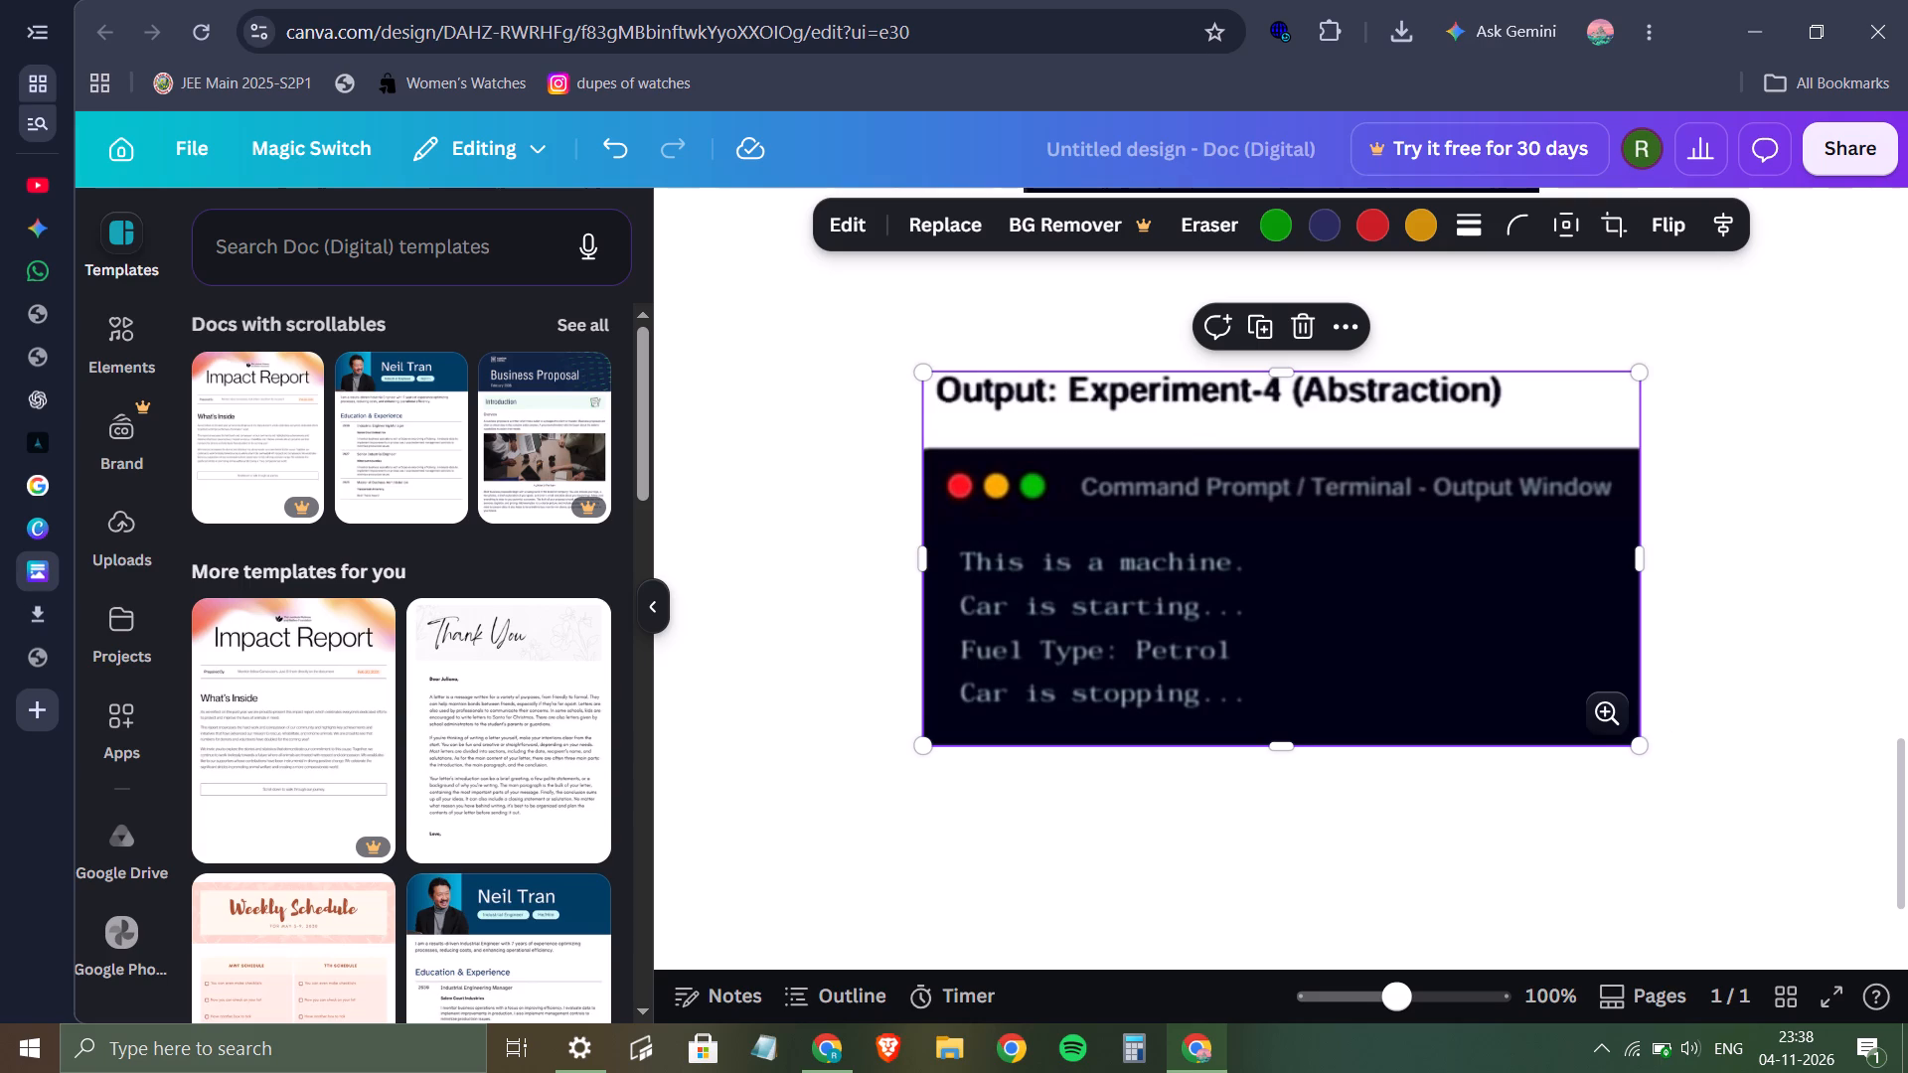
right_click_drag(915, 561, 868, 561)
right_click_drag(868, 561, 855, 561)
left_click(807, 466)
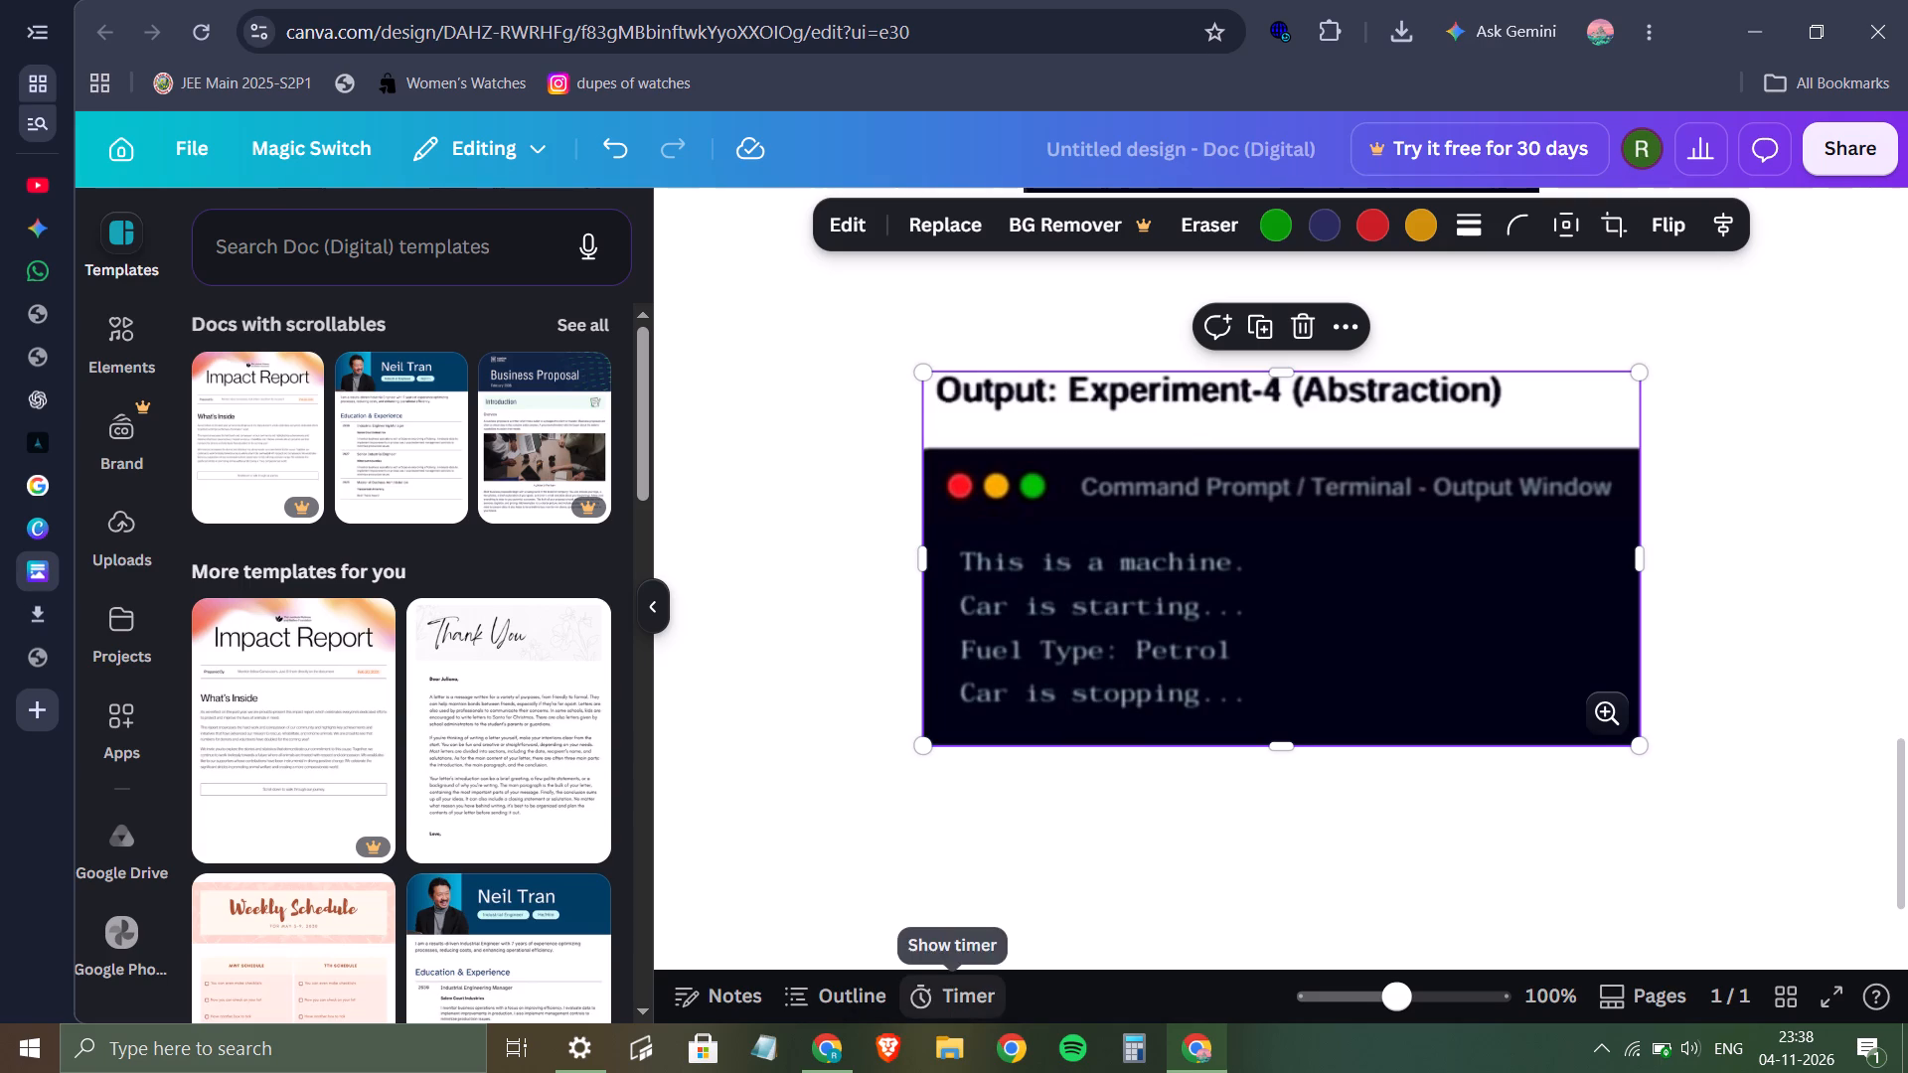
Switch to the Java Outputs PDF and look on the page before Experiment-4 for the Experiment-5 (Exception Handling) output.
left_click(27, 650)
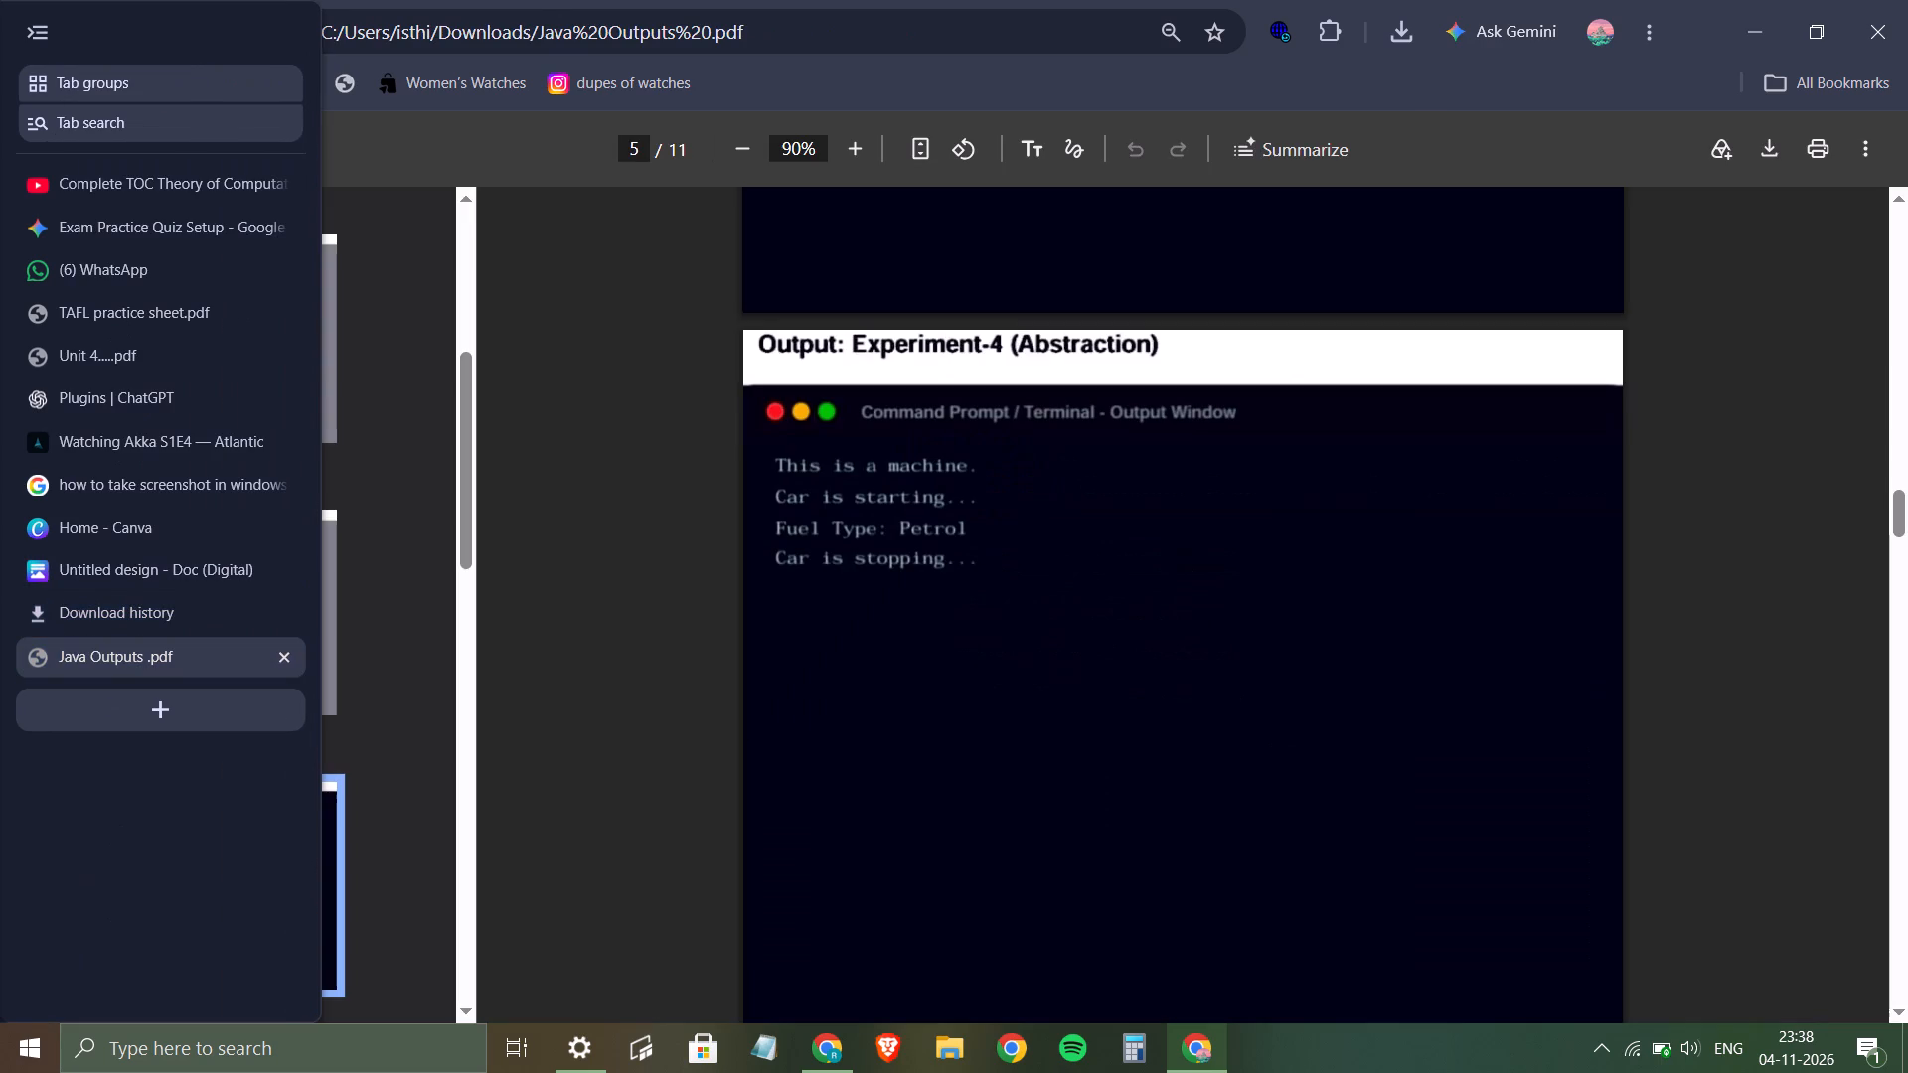
left_click(923, 742)
key("Up")
key("Up")
key("Up")
key("Up")
key("Up")
key("Up")
key("Up")
key("Up")
key("Up")
key("Up")
key("Up")
key("Up")
key("Up")
key("Up")
key("Up")
key("Up")
key("Up")
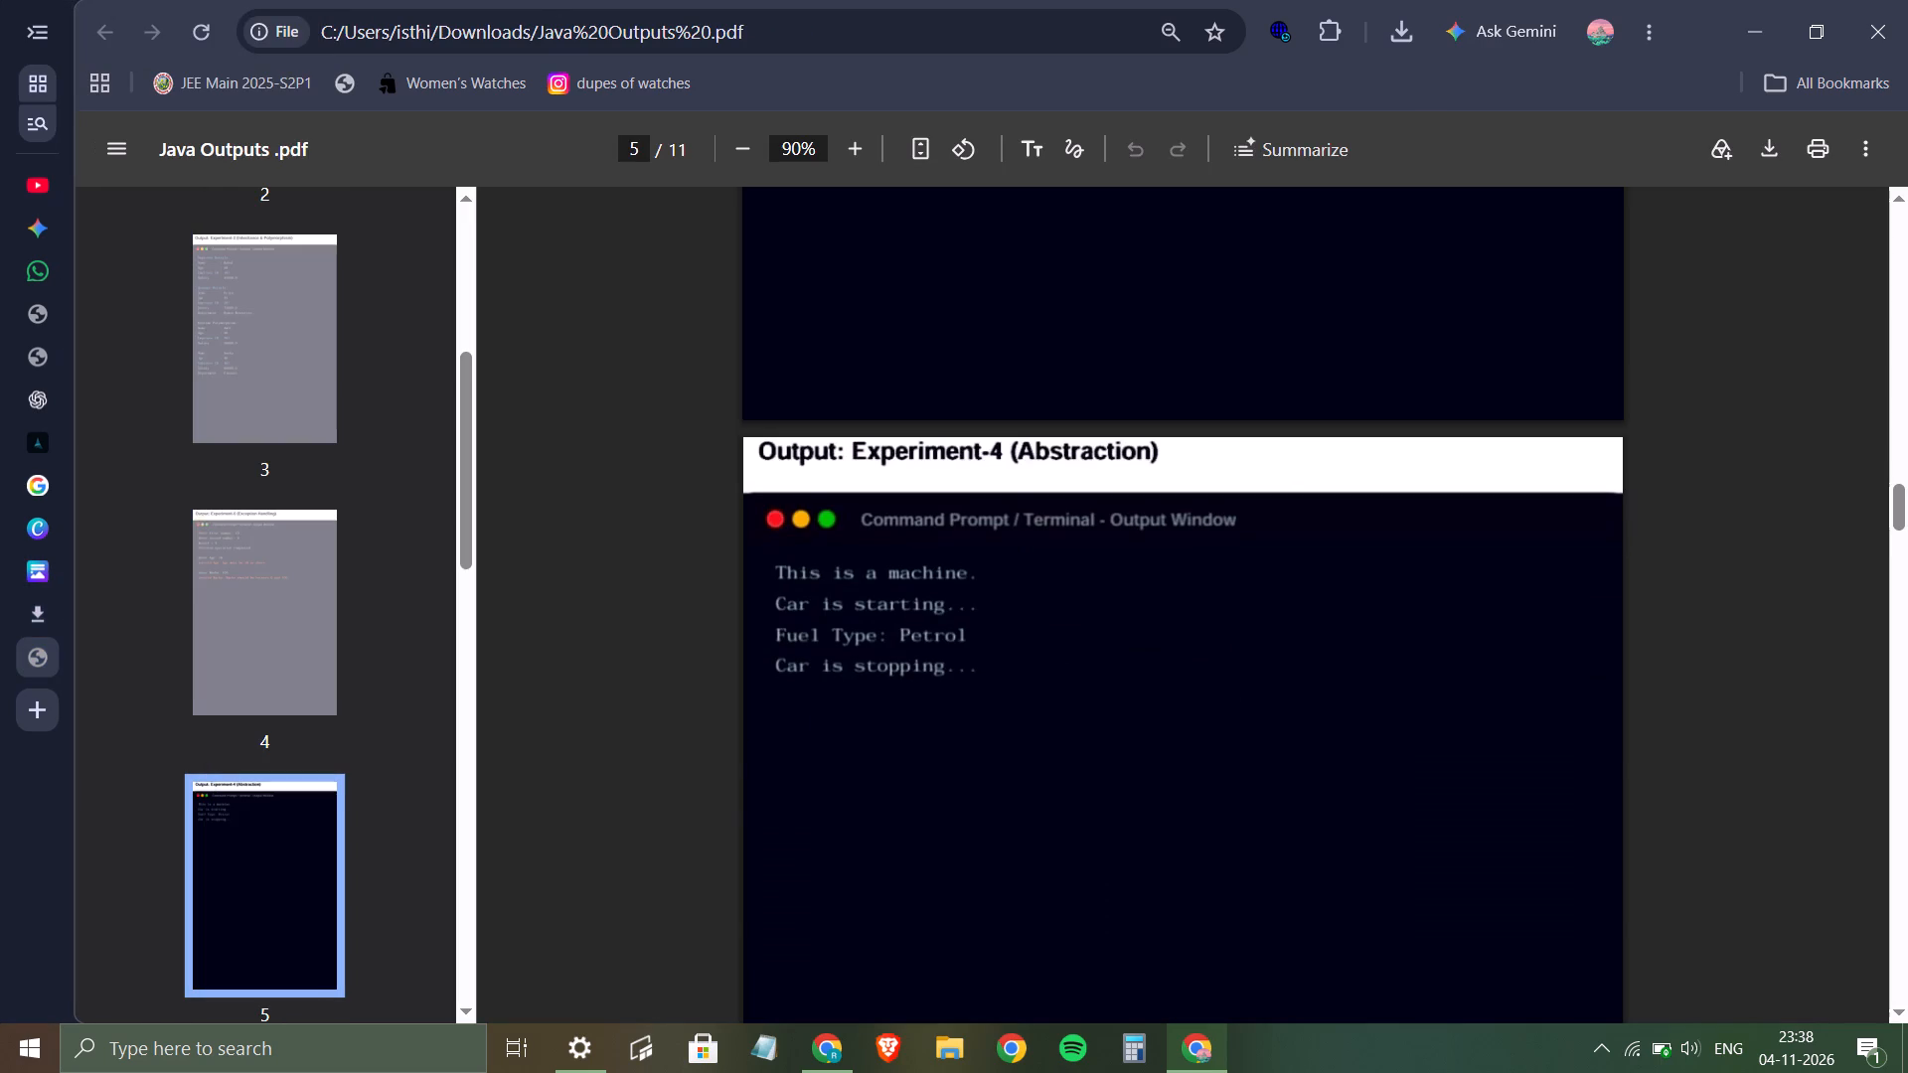
key("Up")
key("Up")
key("Up")
key("Up")
key("Up")
key("Up")
key("Up")
key("Up")
key("Up")
key("Up")
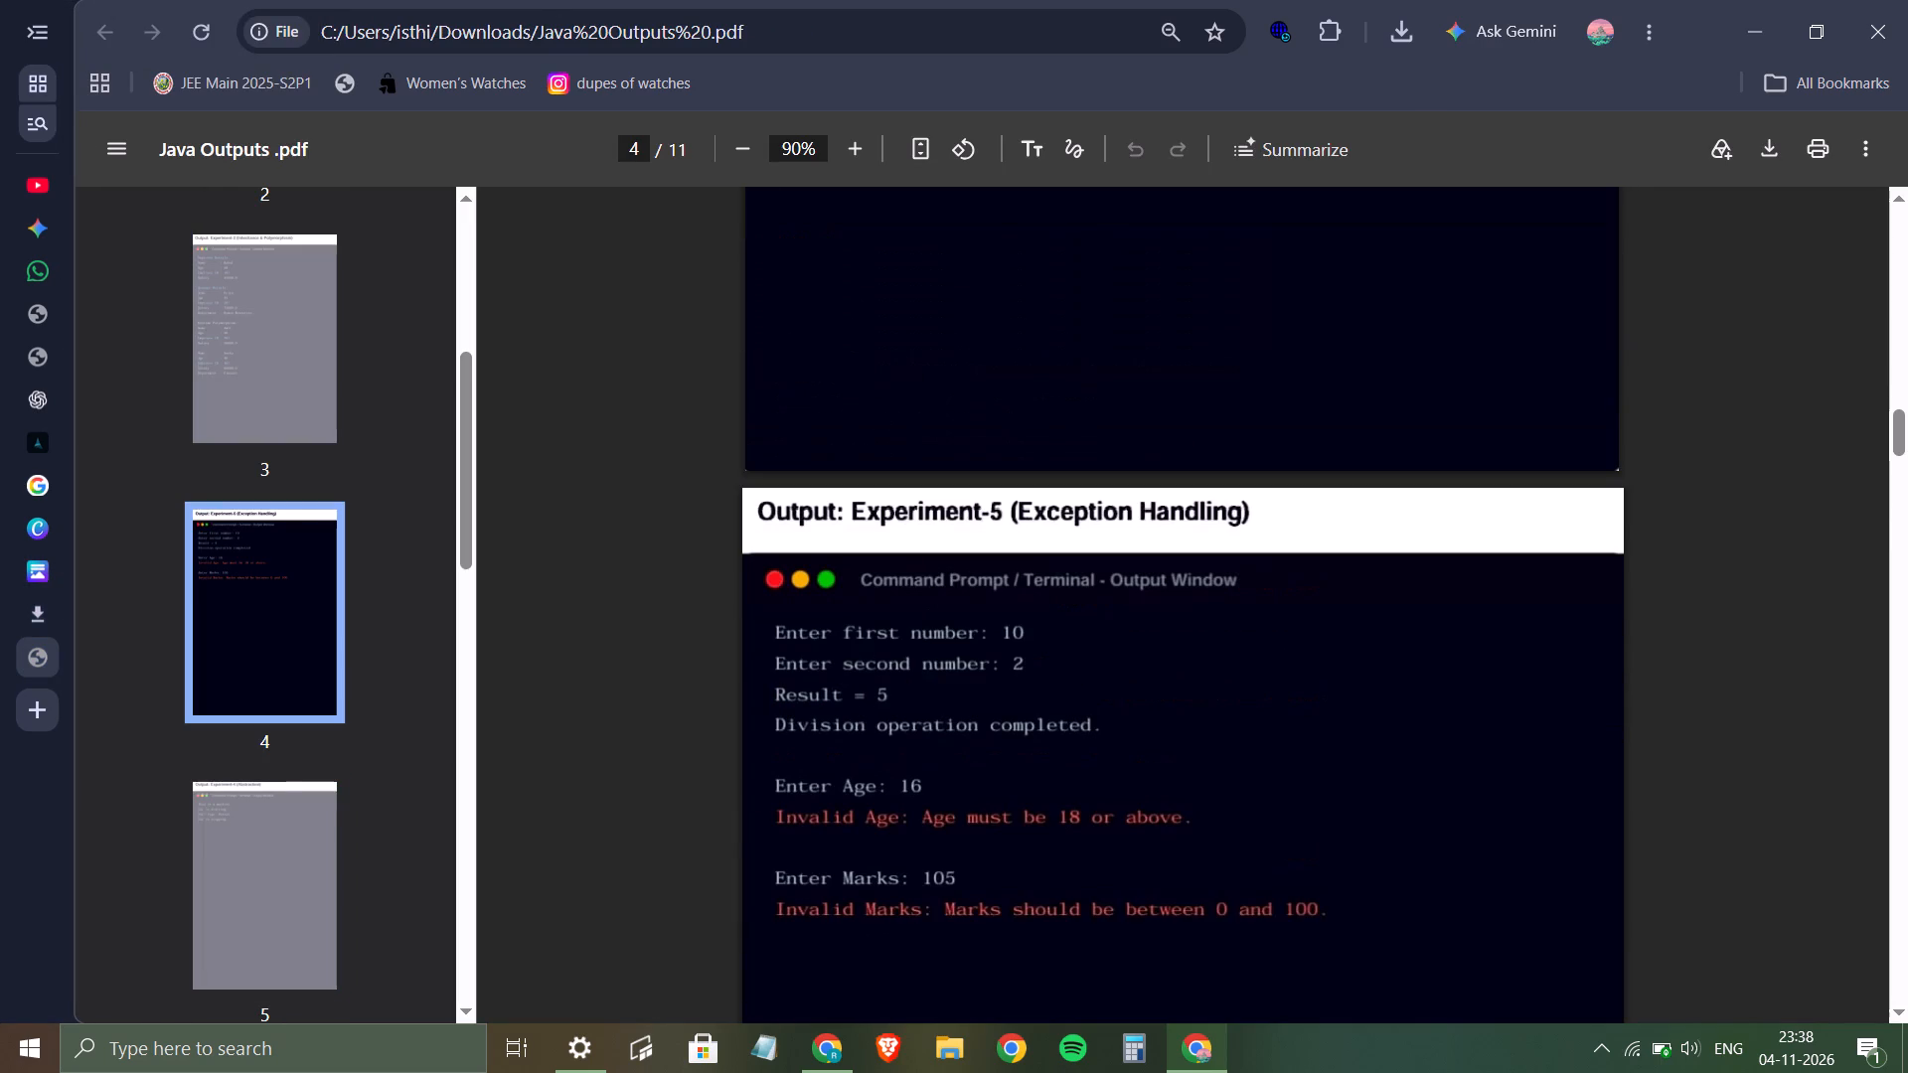
key("Down")
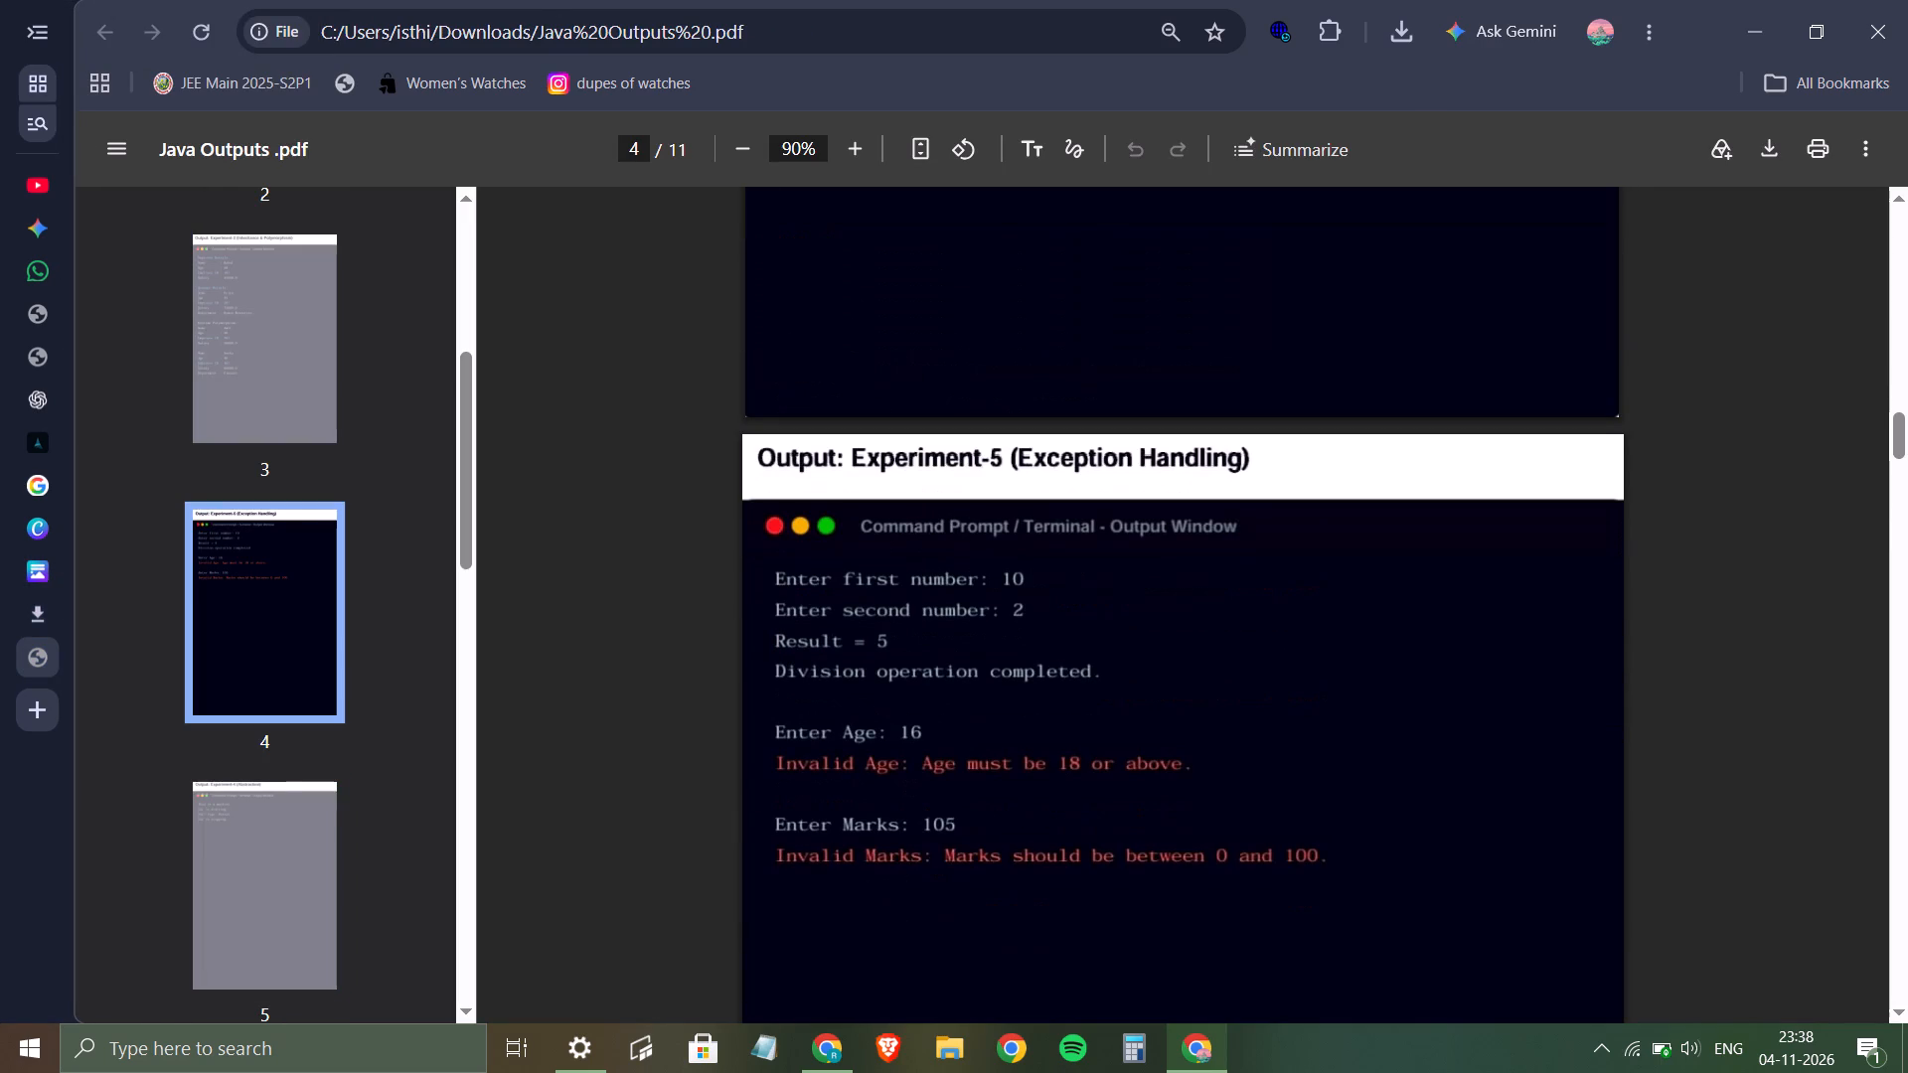
Snip the Experiment-5 (Exception Handling) output from its heading down to just below the "Invalid Marks: Marks should be between 0 and 100." line.
key("shift+super+s")
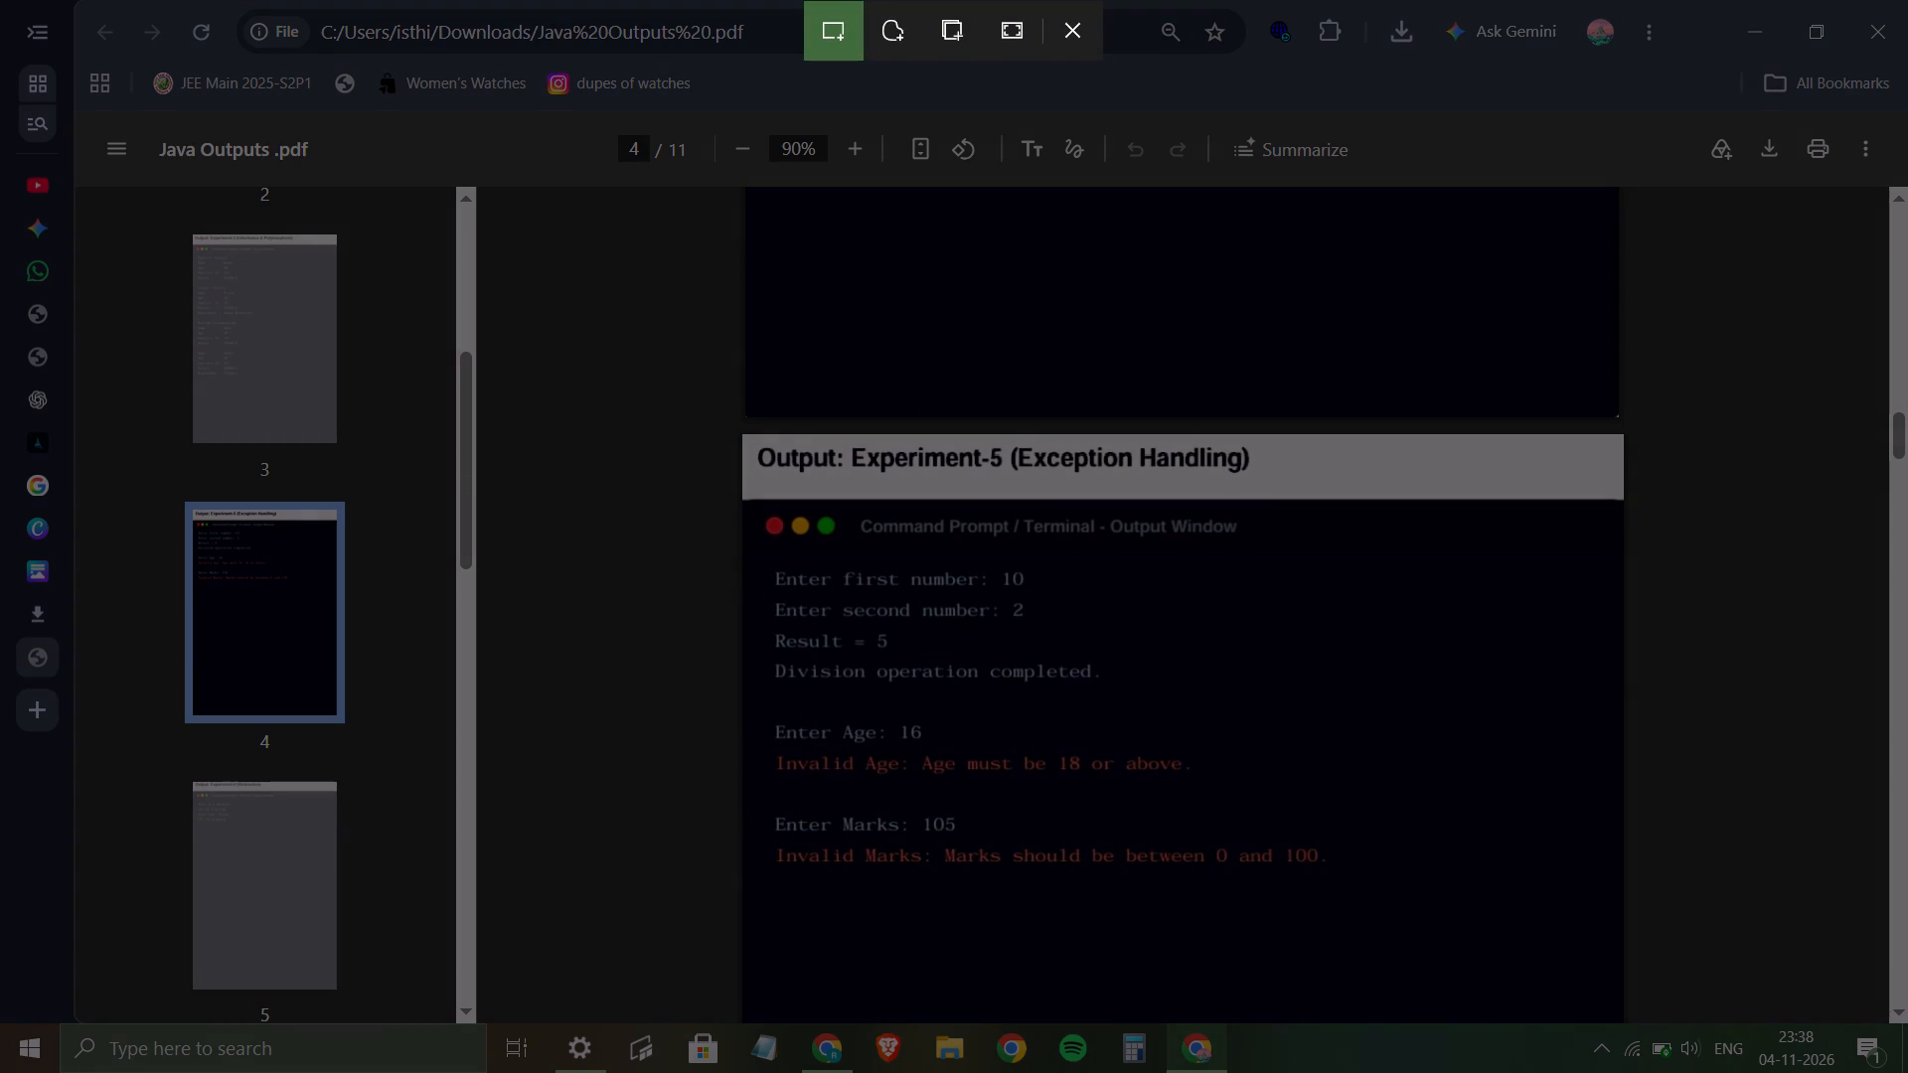
right_click_drag(749, 444, 1172, 418)
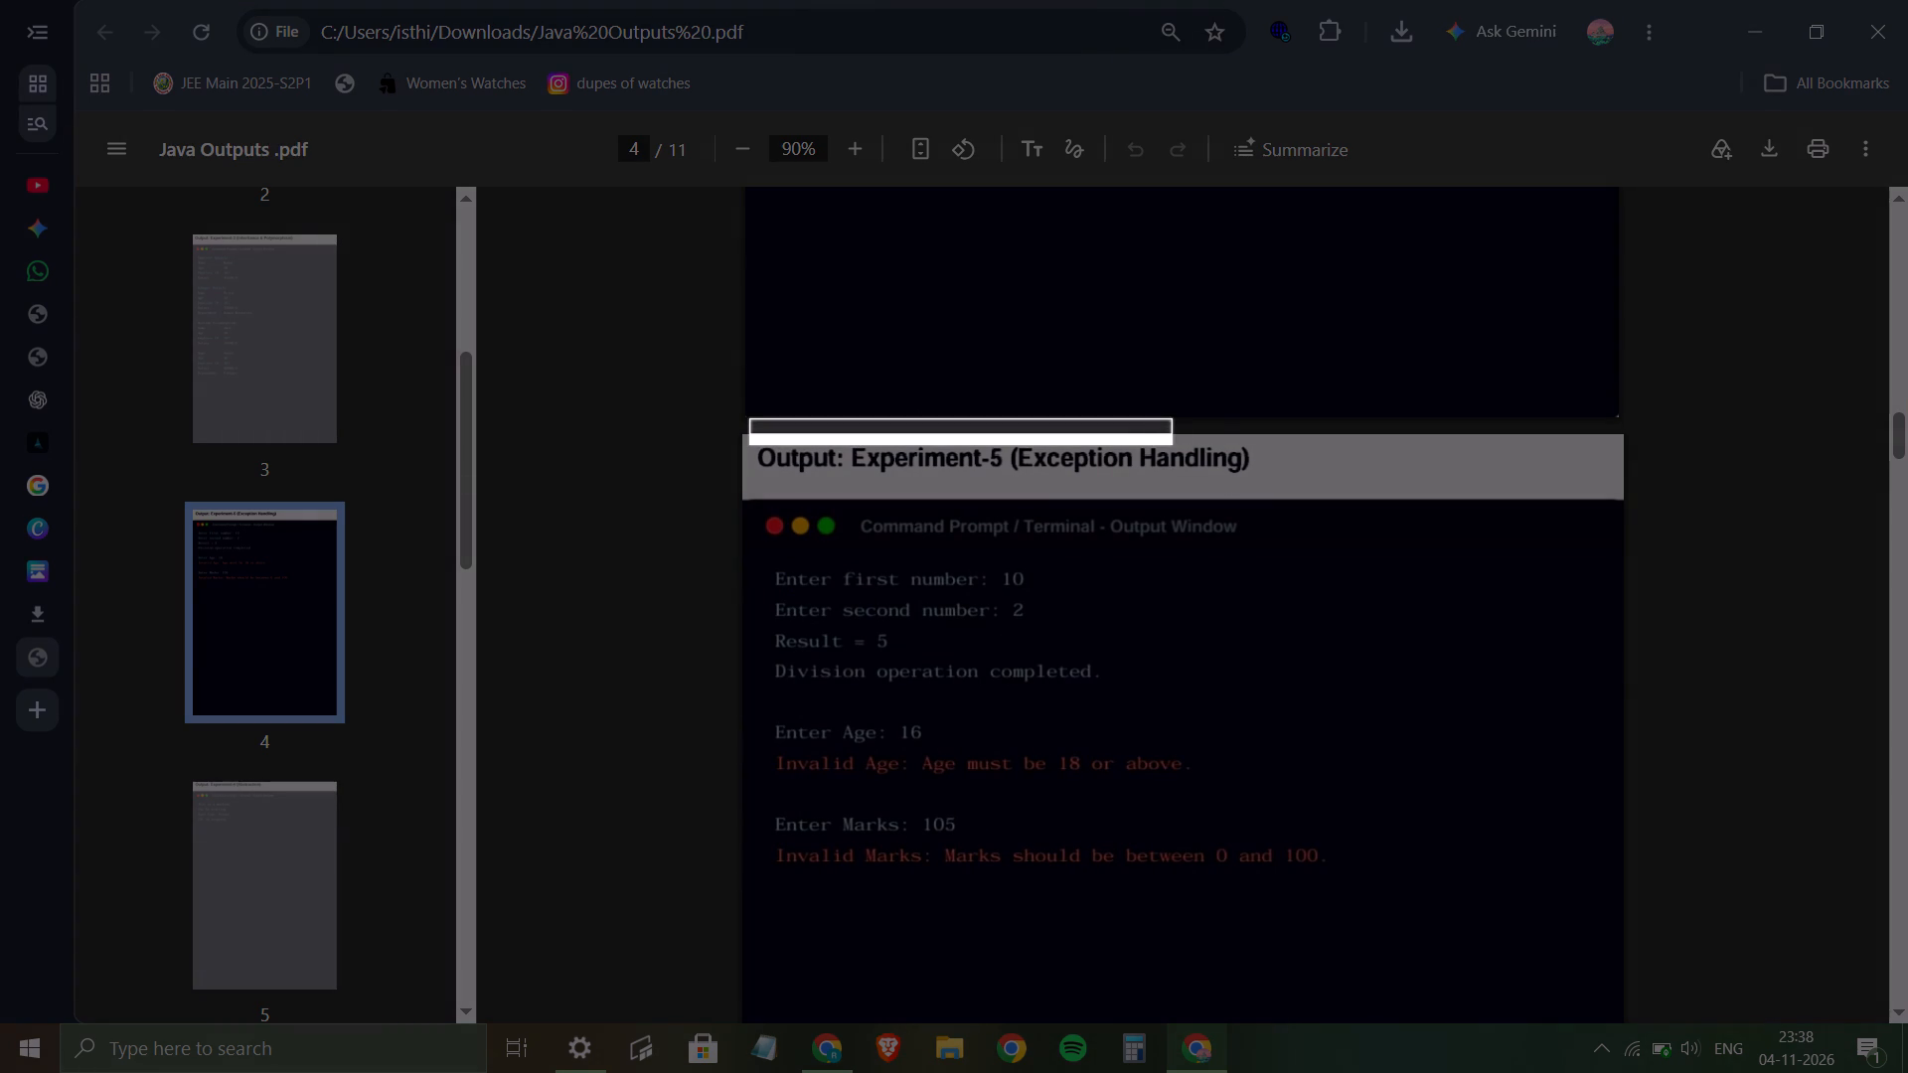
right_click_drag(1172, 418, 1398, 729)
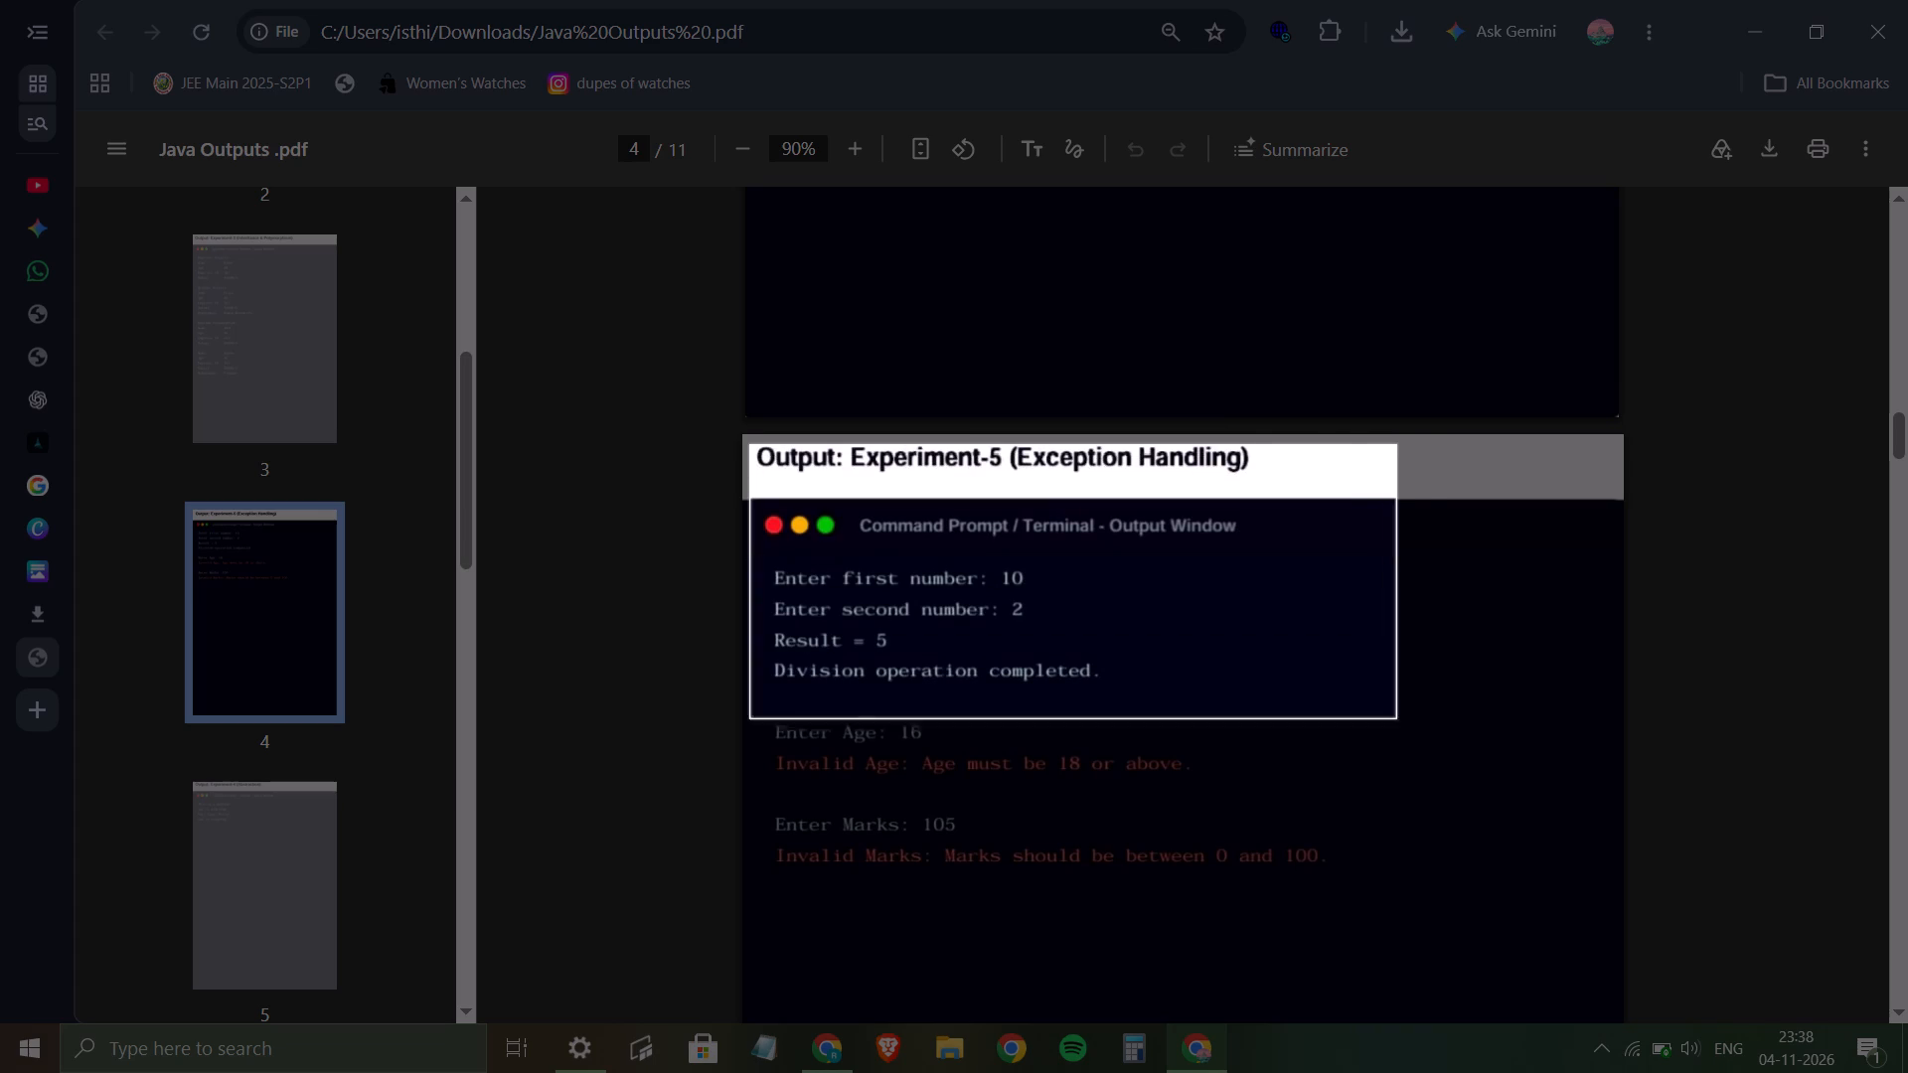
right_click_drag(1398, 729, 1431, 822)
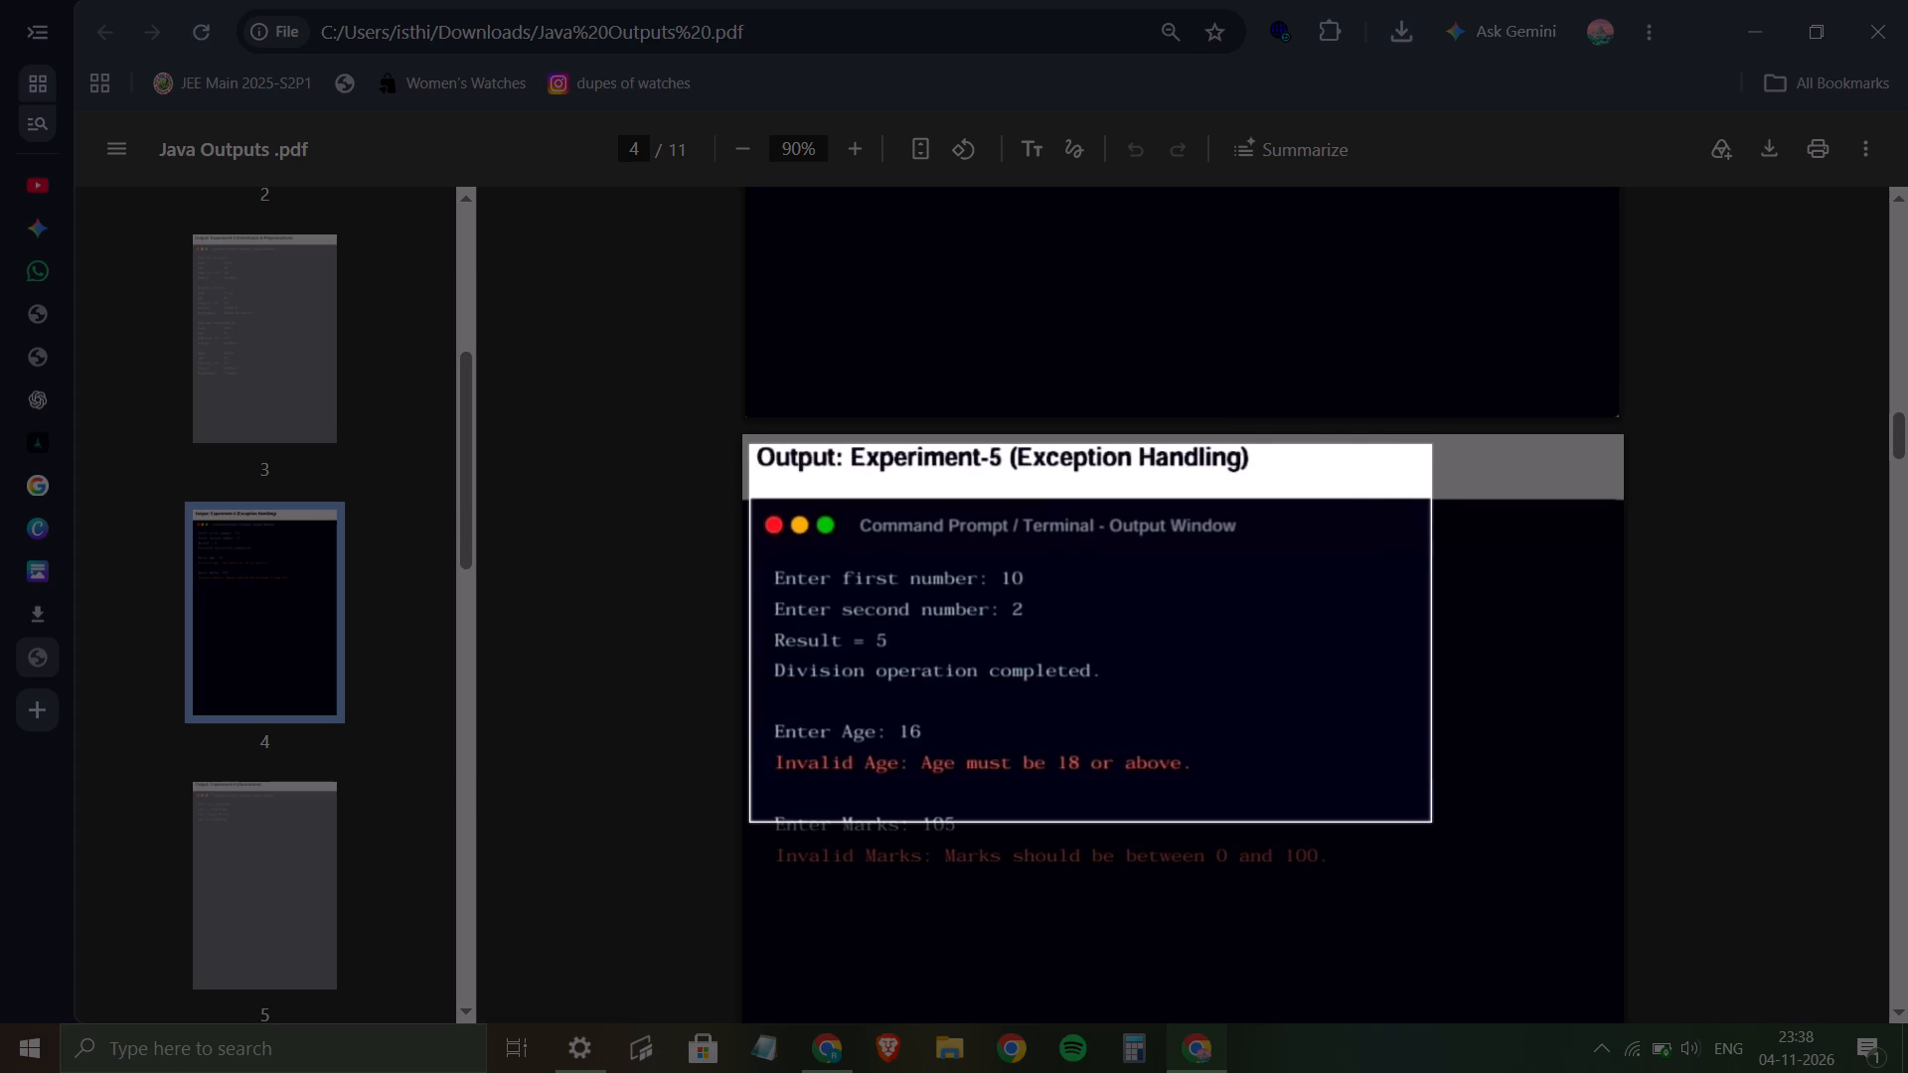
right_click_drag(1431, 822, 1392, 871)
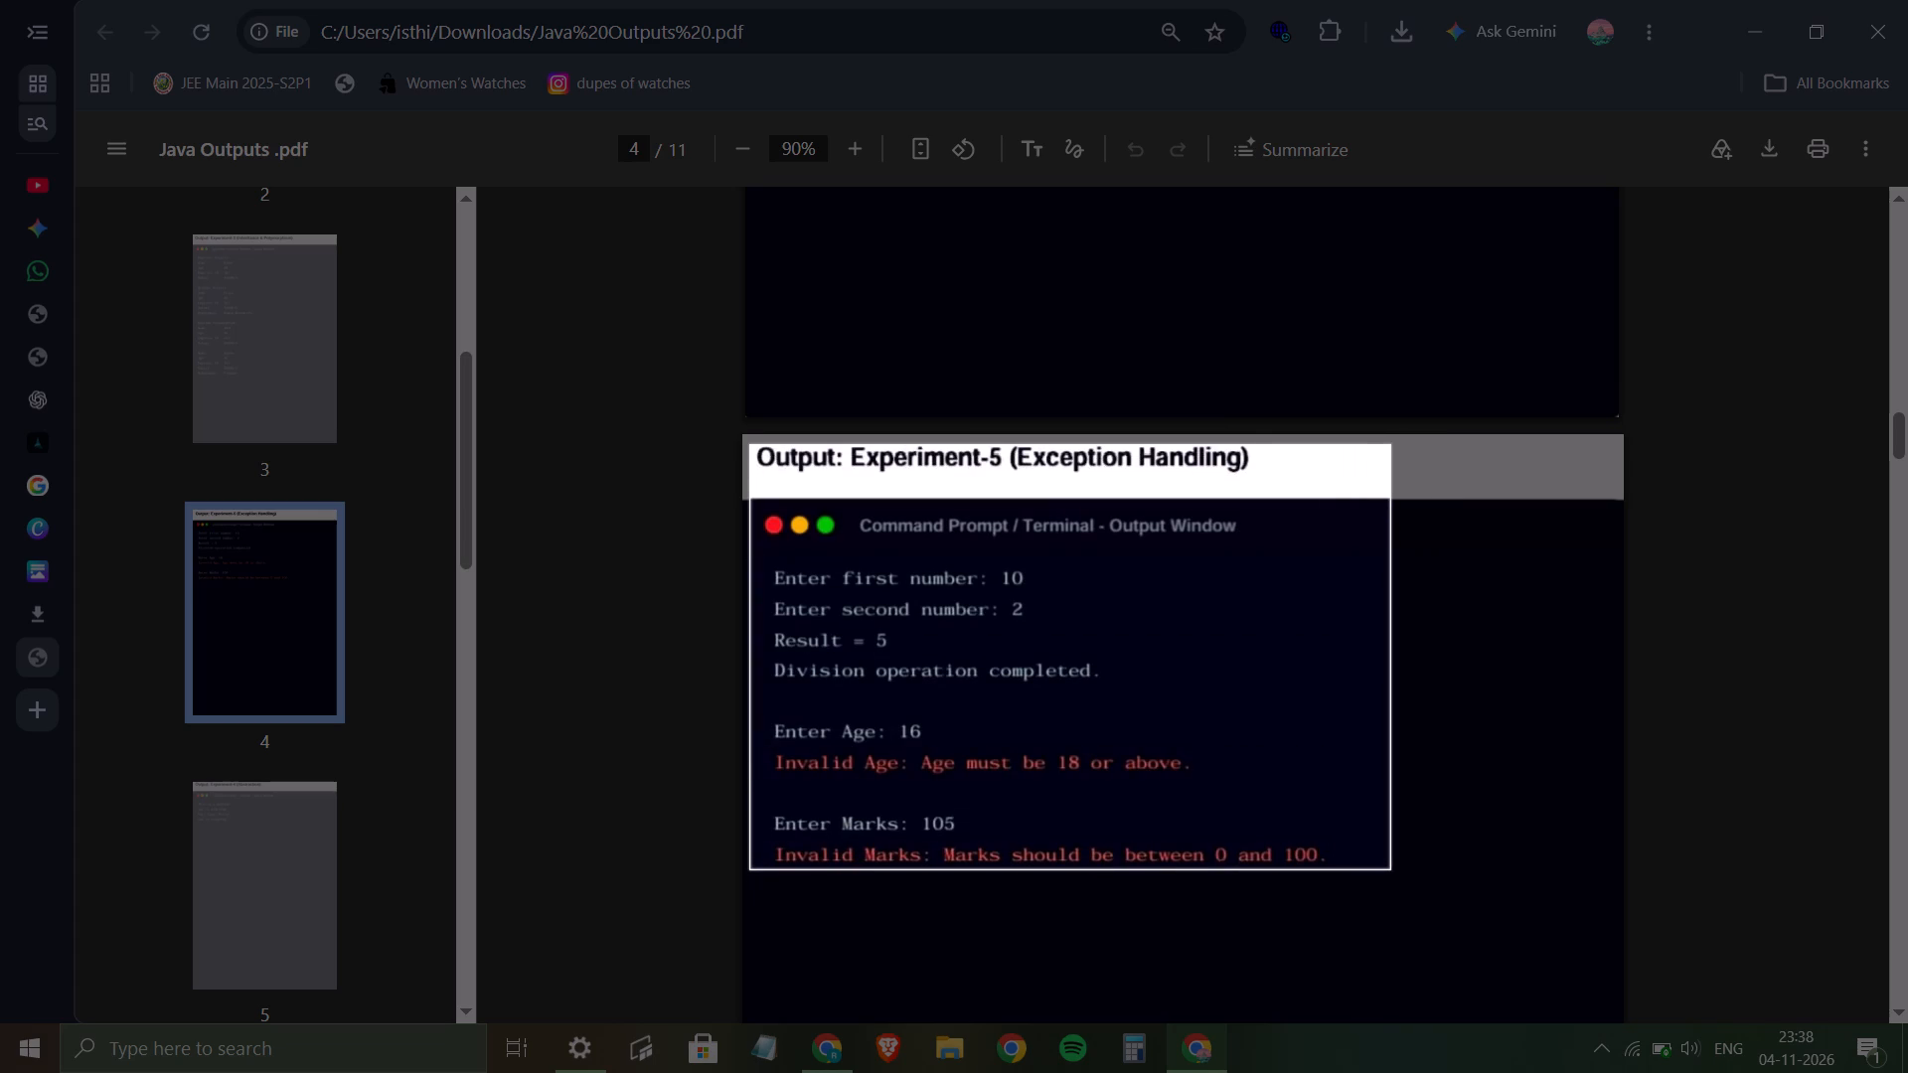
right_click_drag(1392, 871, 1395, 887)
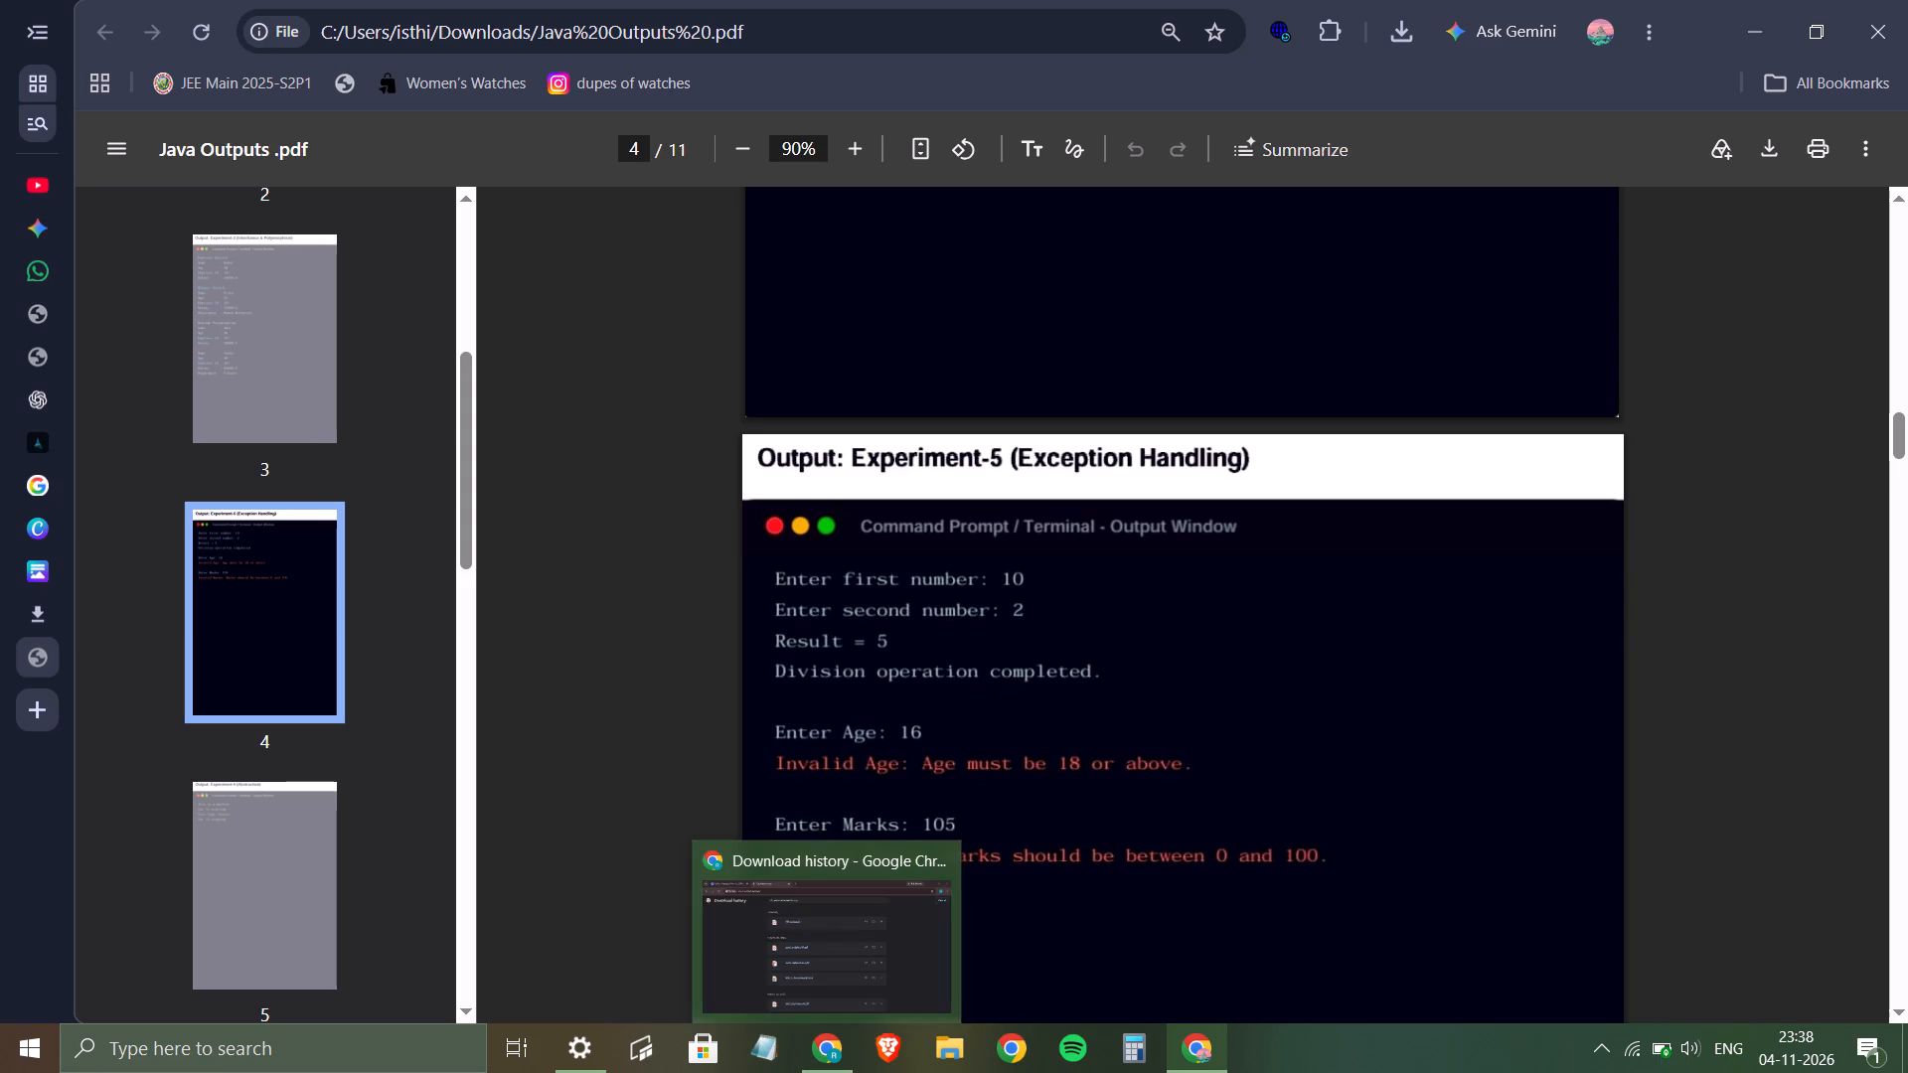
Switch back to the Canva Doc and paste the Experiment-5 (Exception Handling) snip on the empty line below the Experiment-4 image.
left_click(97, 551)
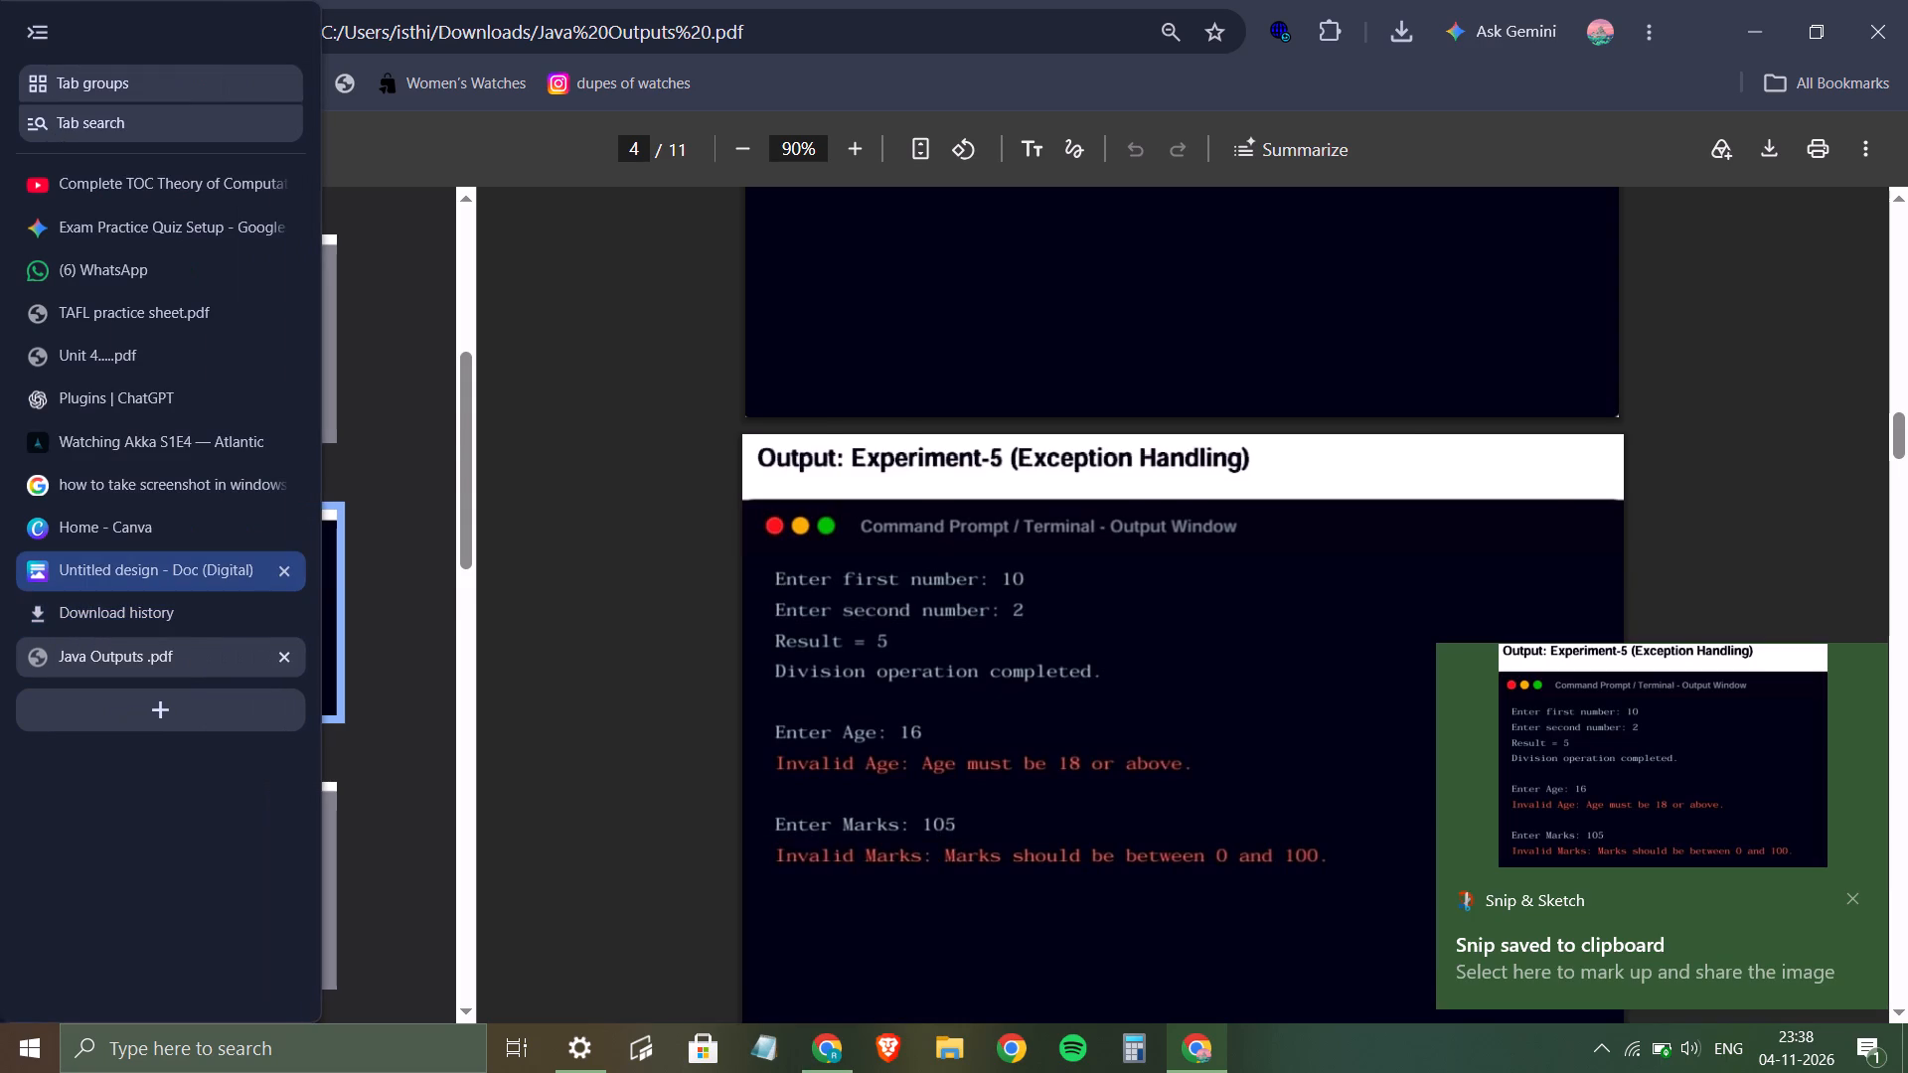
left_click(774, 800)
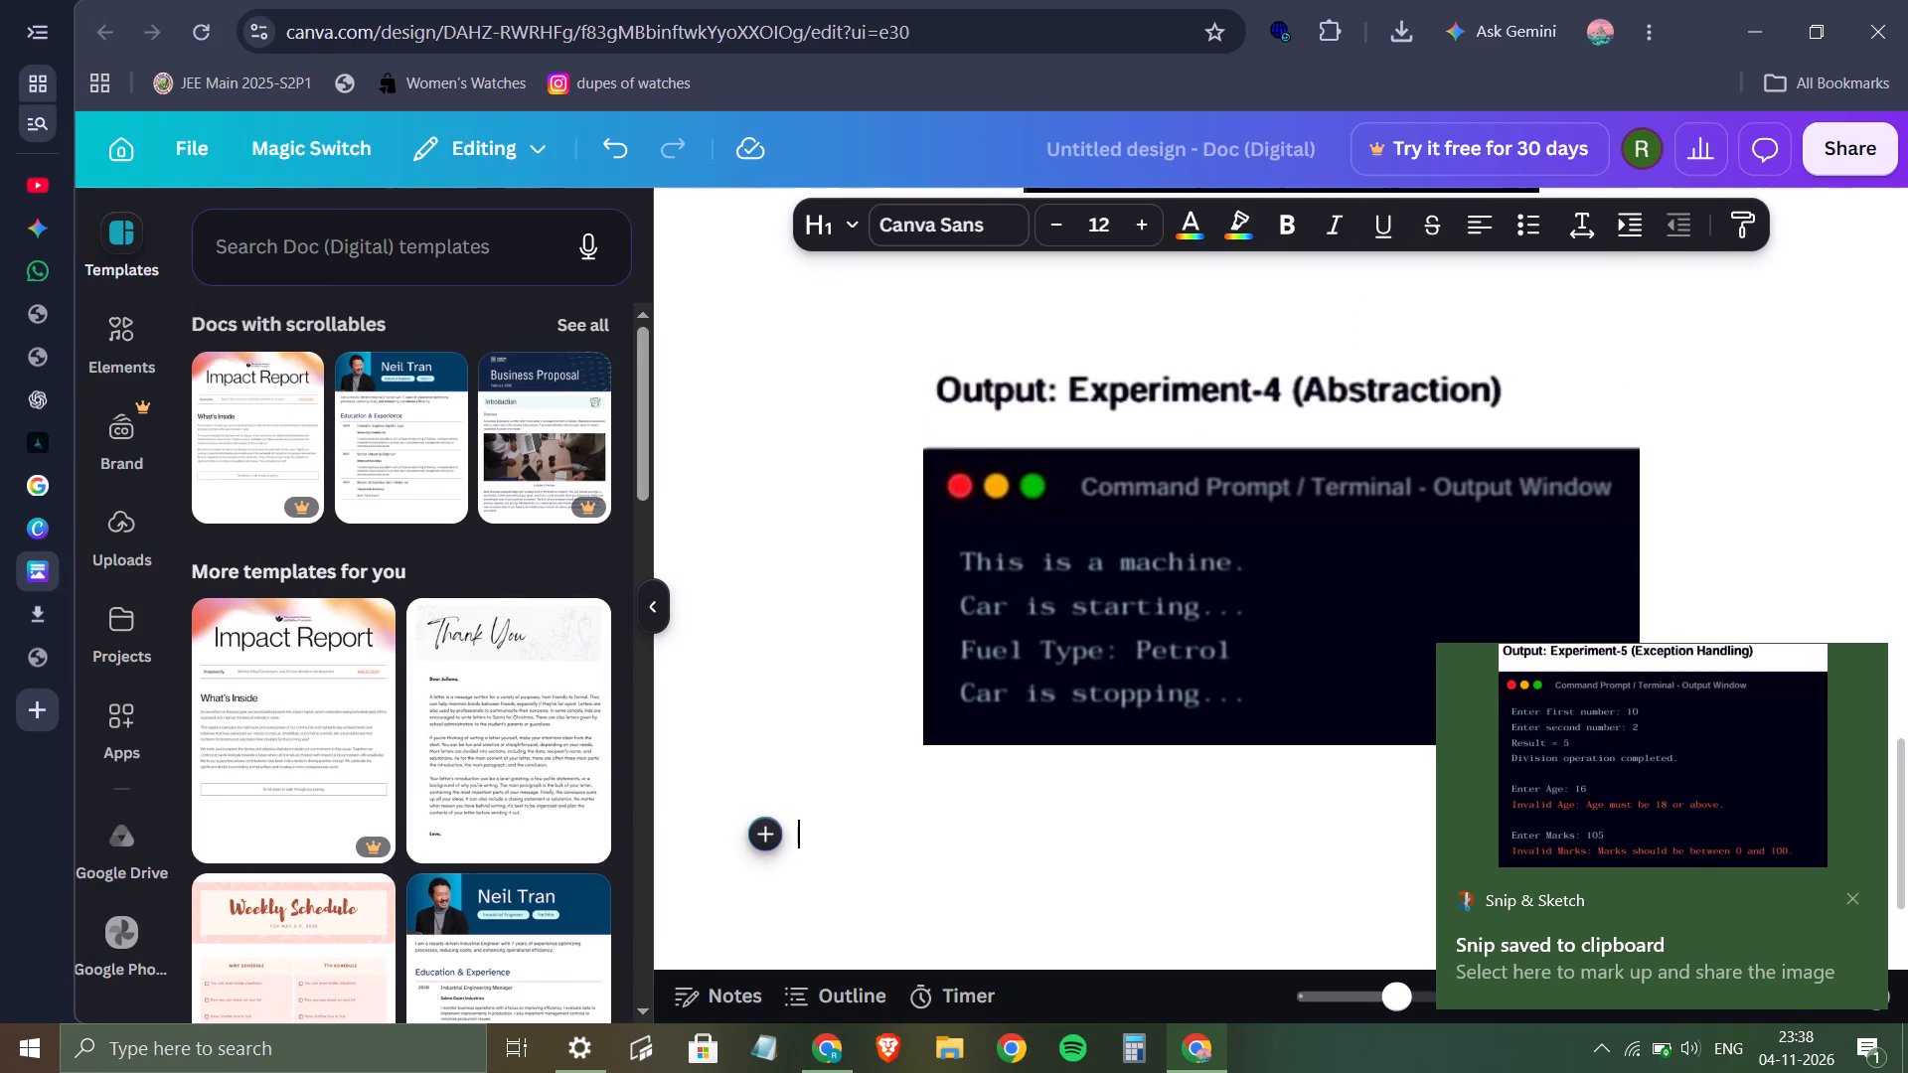
key("ctrl+v")
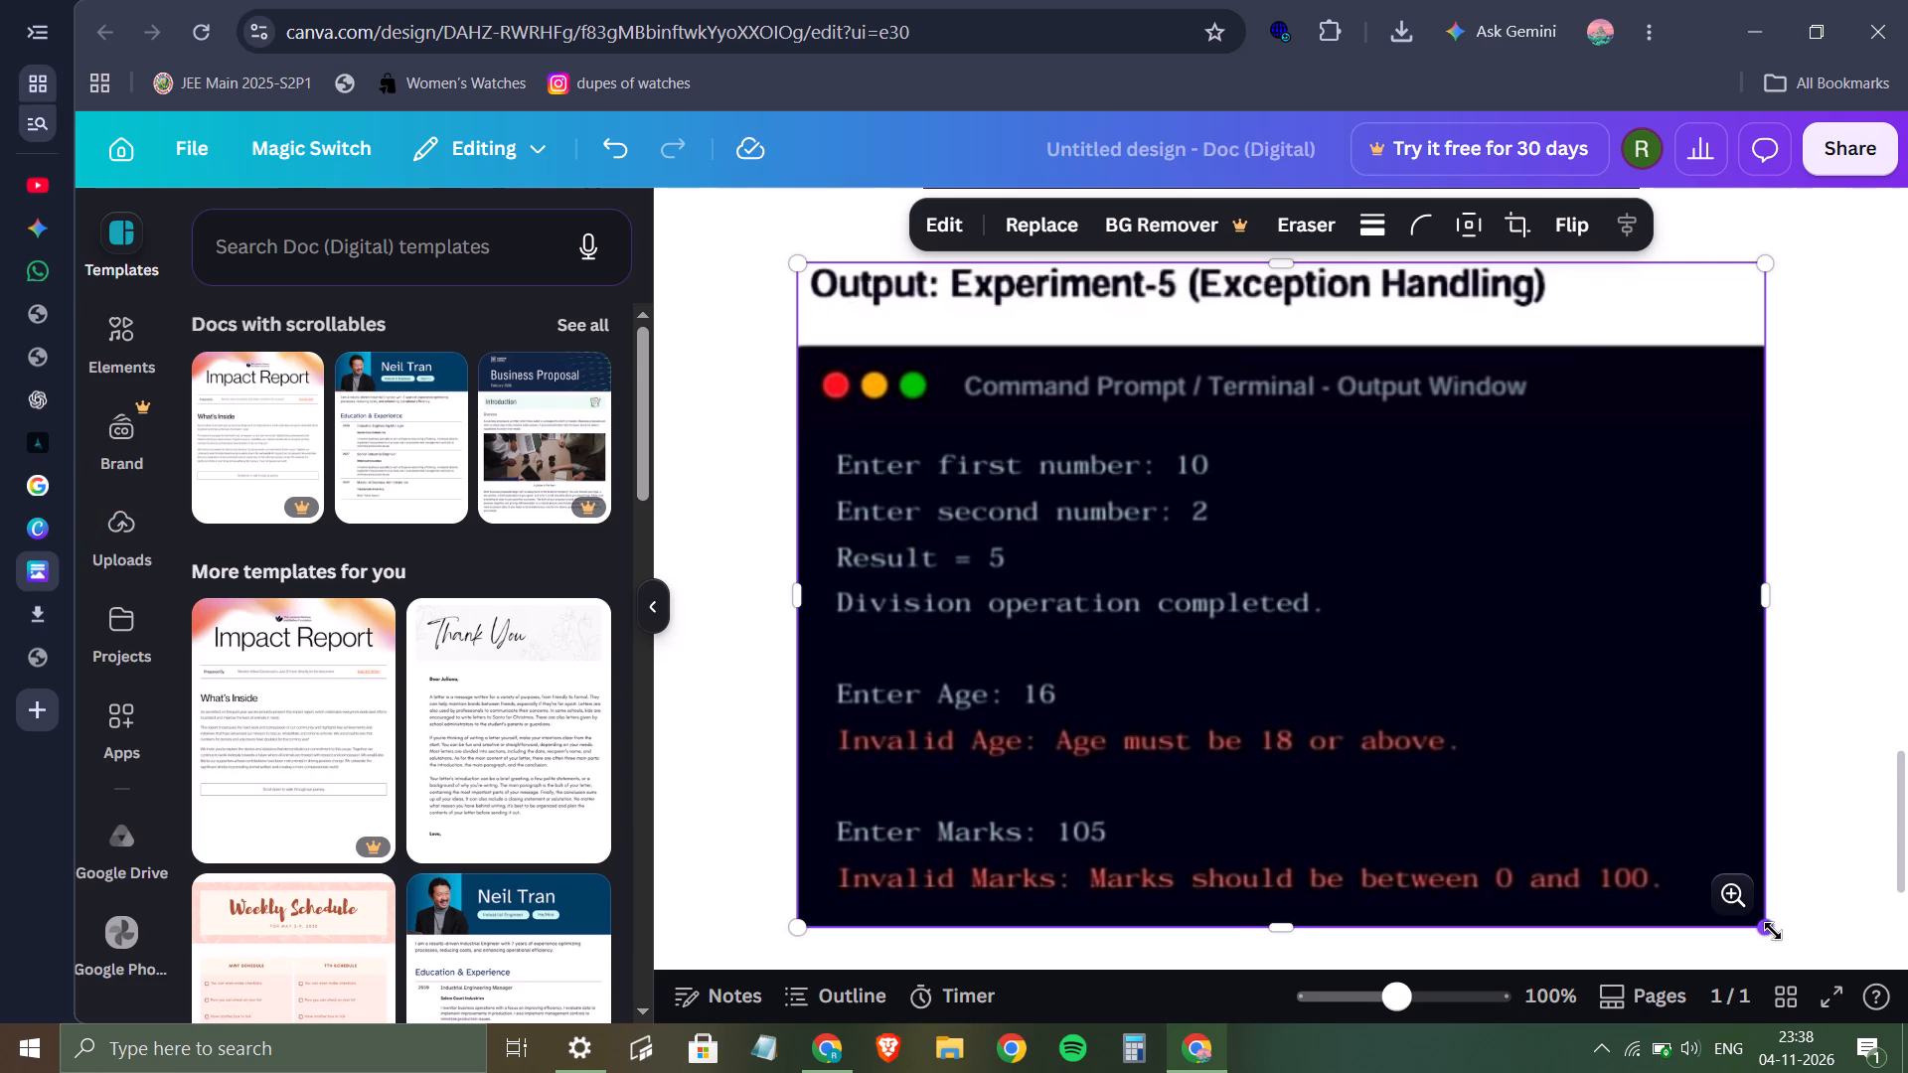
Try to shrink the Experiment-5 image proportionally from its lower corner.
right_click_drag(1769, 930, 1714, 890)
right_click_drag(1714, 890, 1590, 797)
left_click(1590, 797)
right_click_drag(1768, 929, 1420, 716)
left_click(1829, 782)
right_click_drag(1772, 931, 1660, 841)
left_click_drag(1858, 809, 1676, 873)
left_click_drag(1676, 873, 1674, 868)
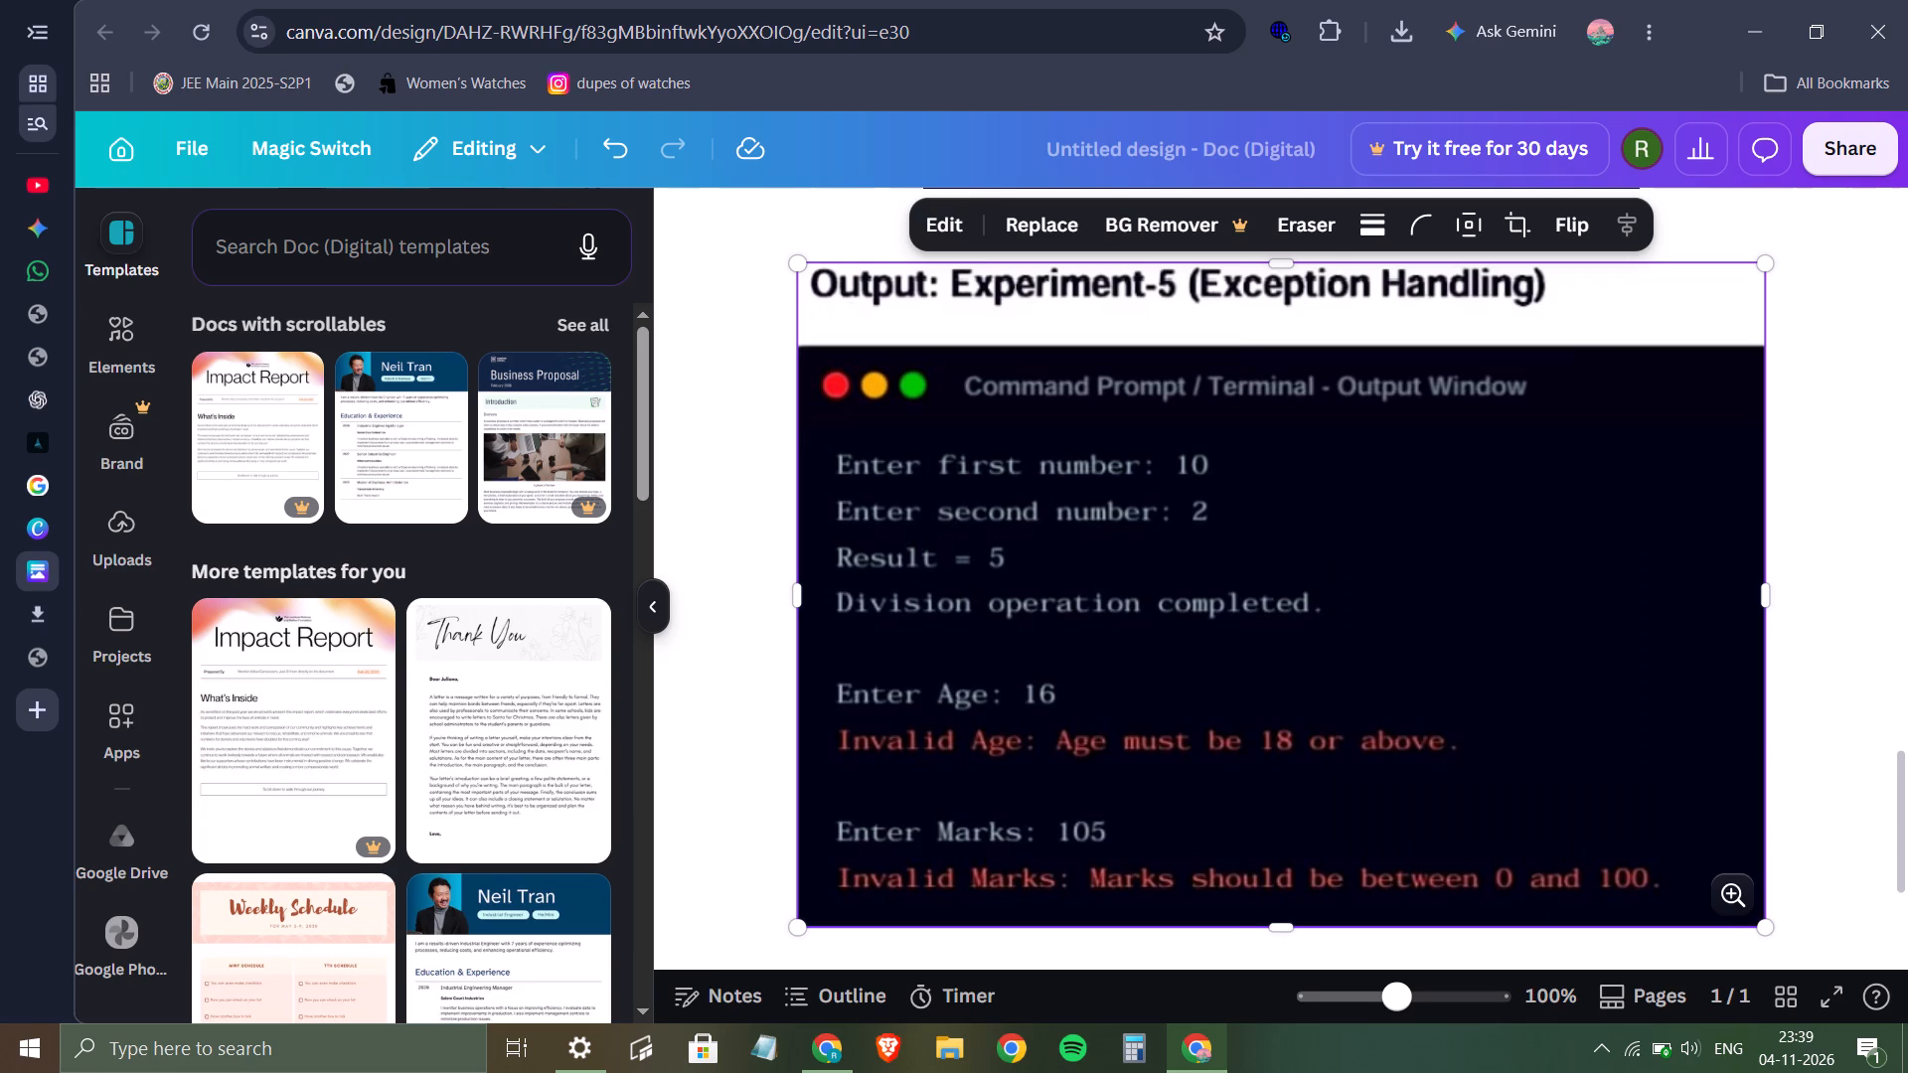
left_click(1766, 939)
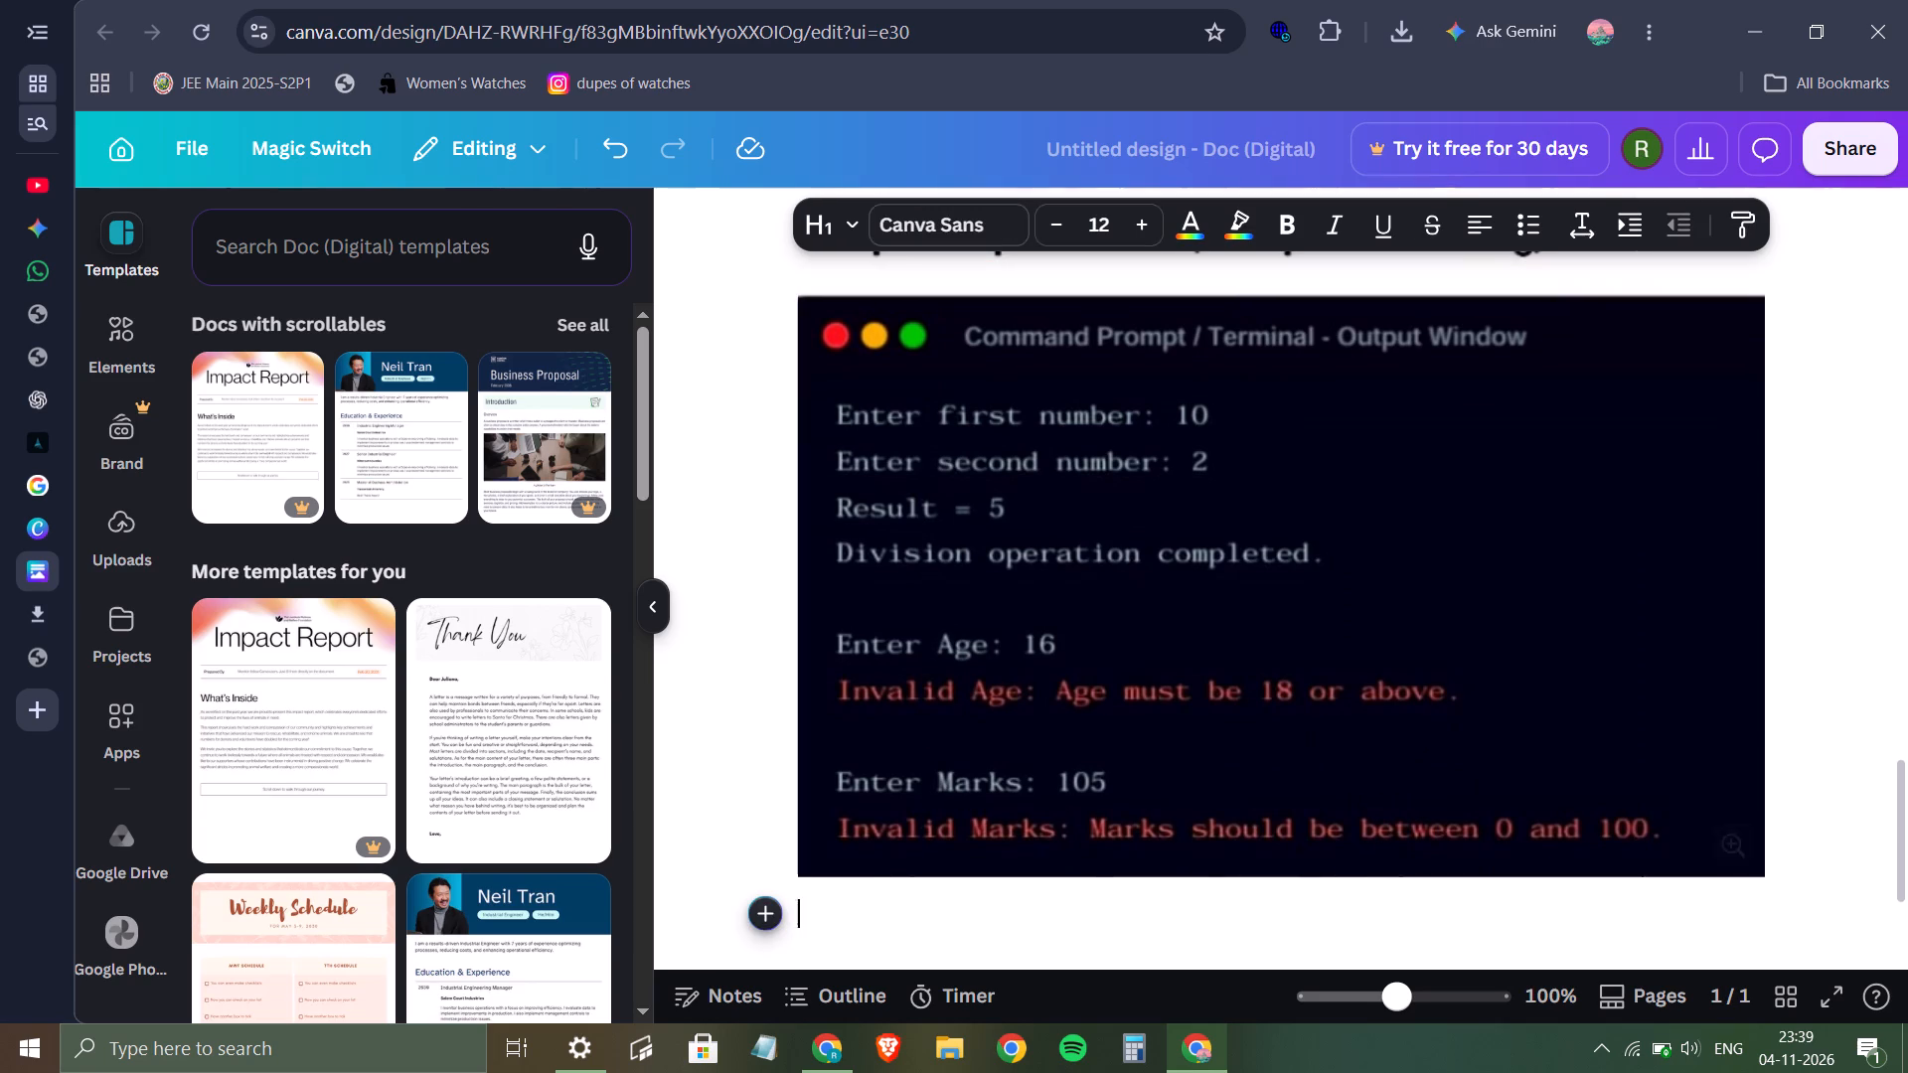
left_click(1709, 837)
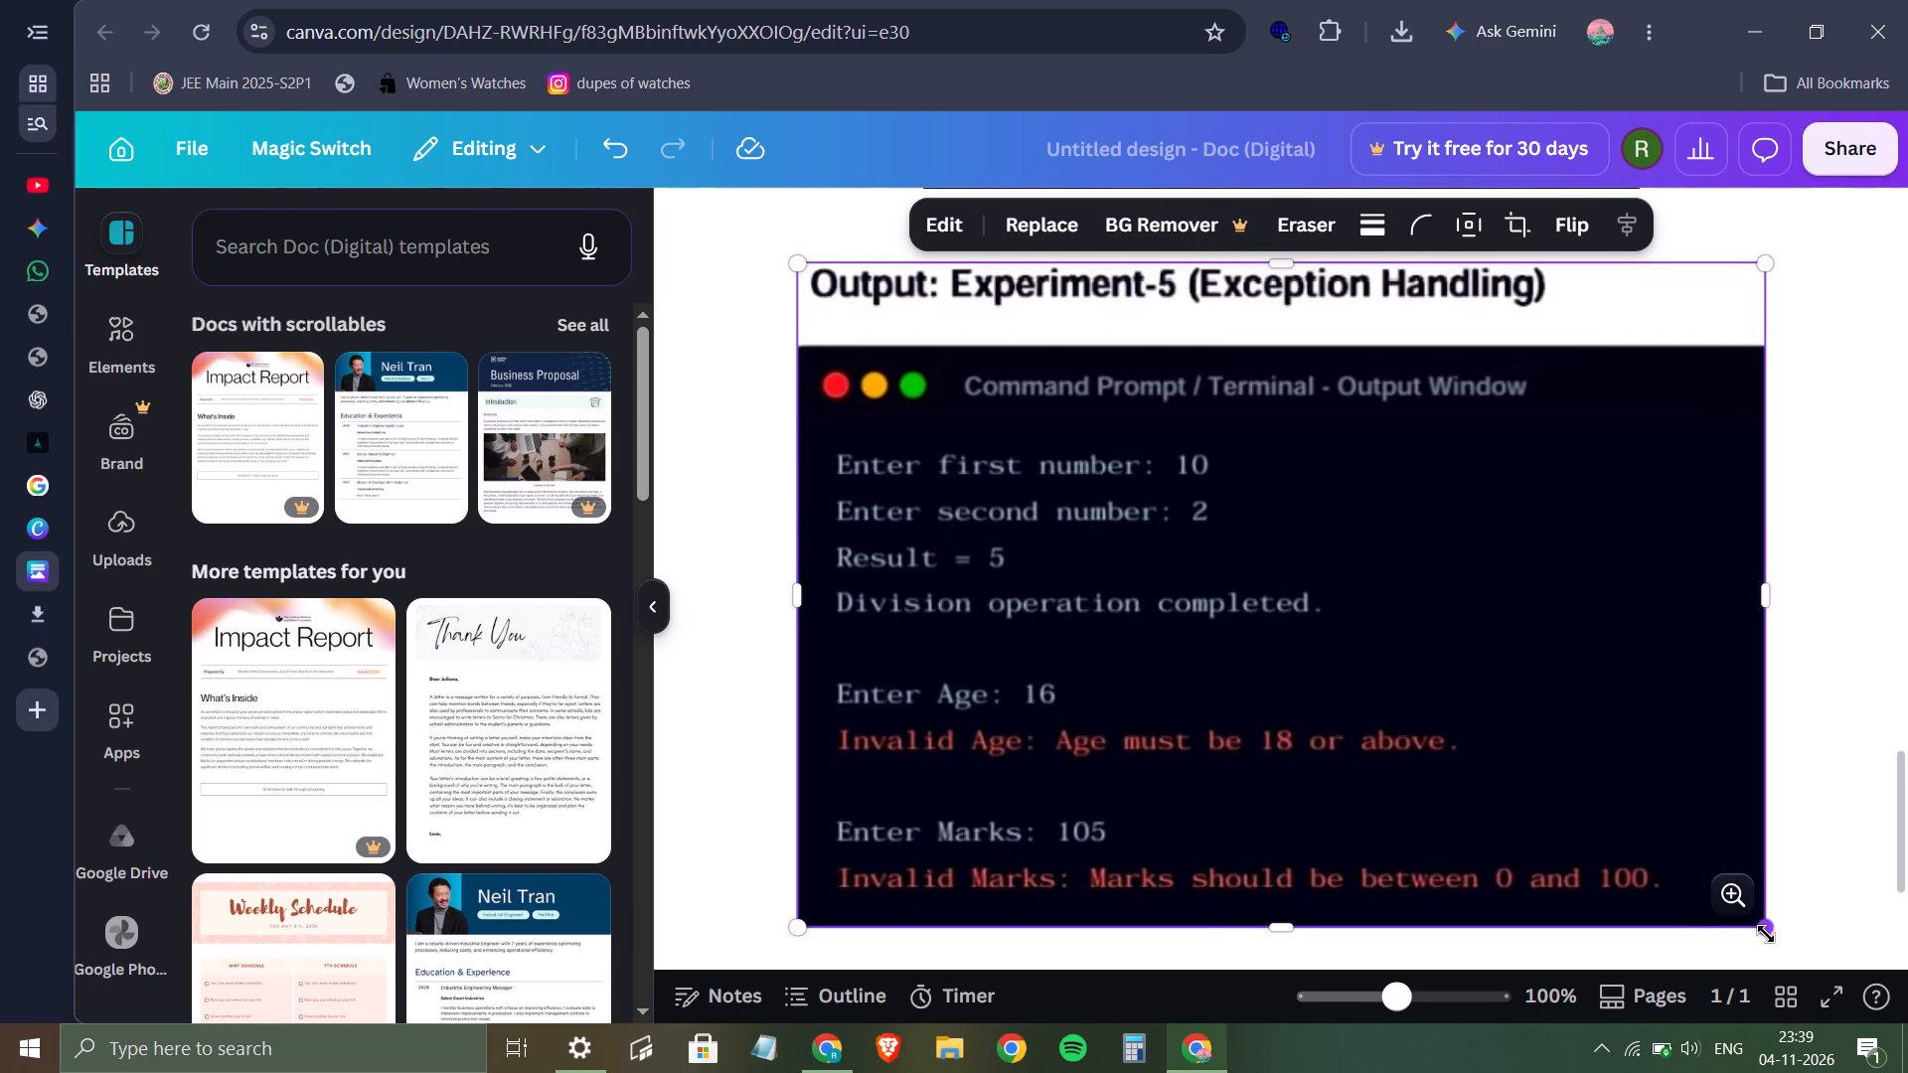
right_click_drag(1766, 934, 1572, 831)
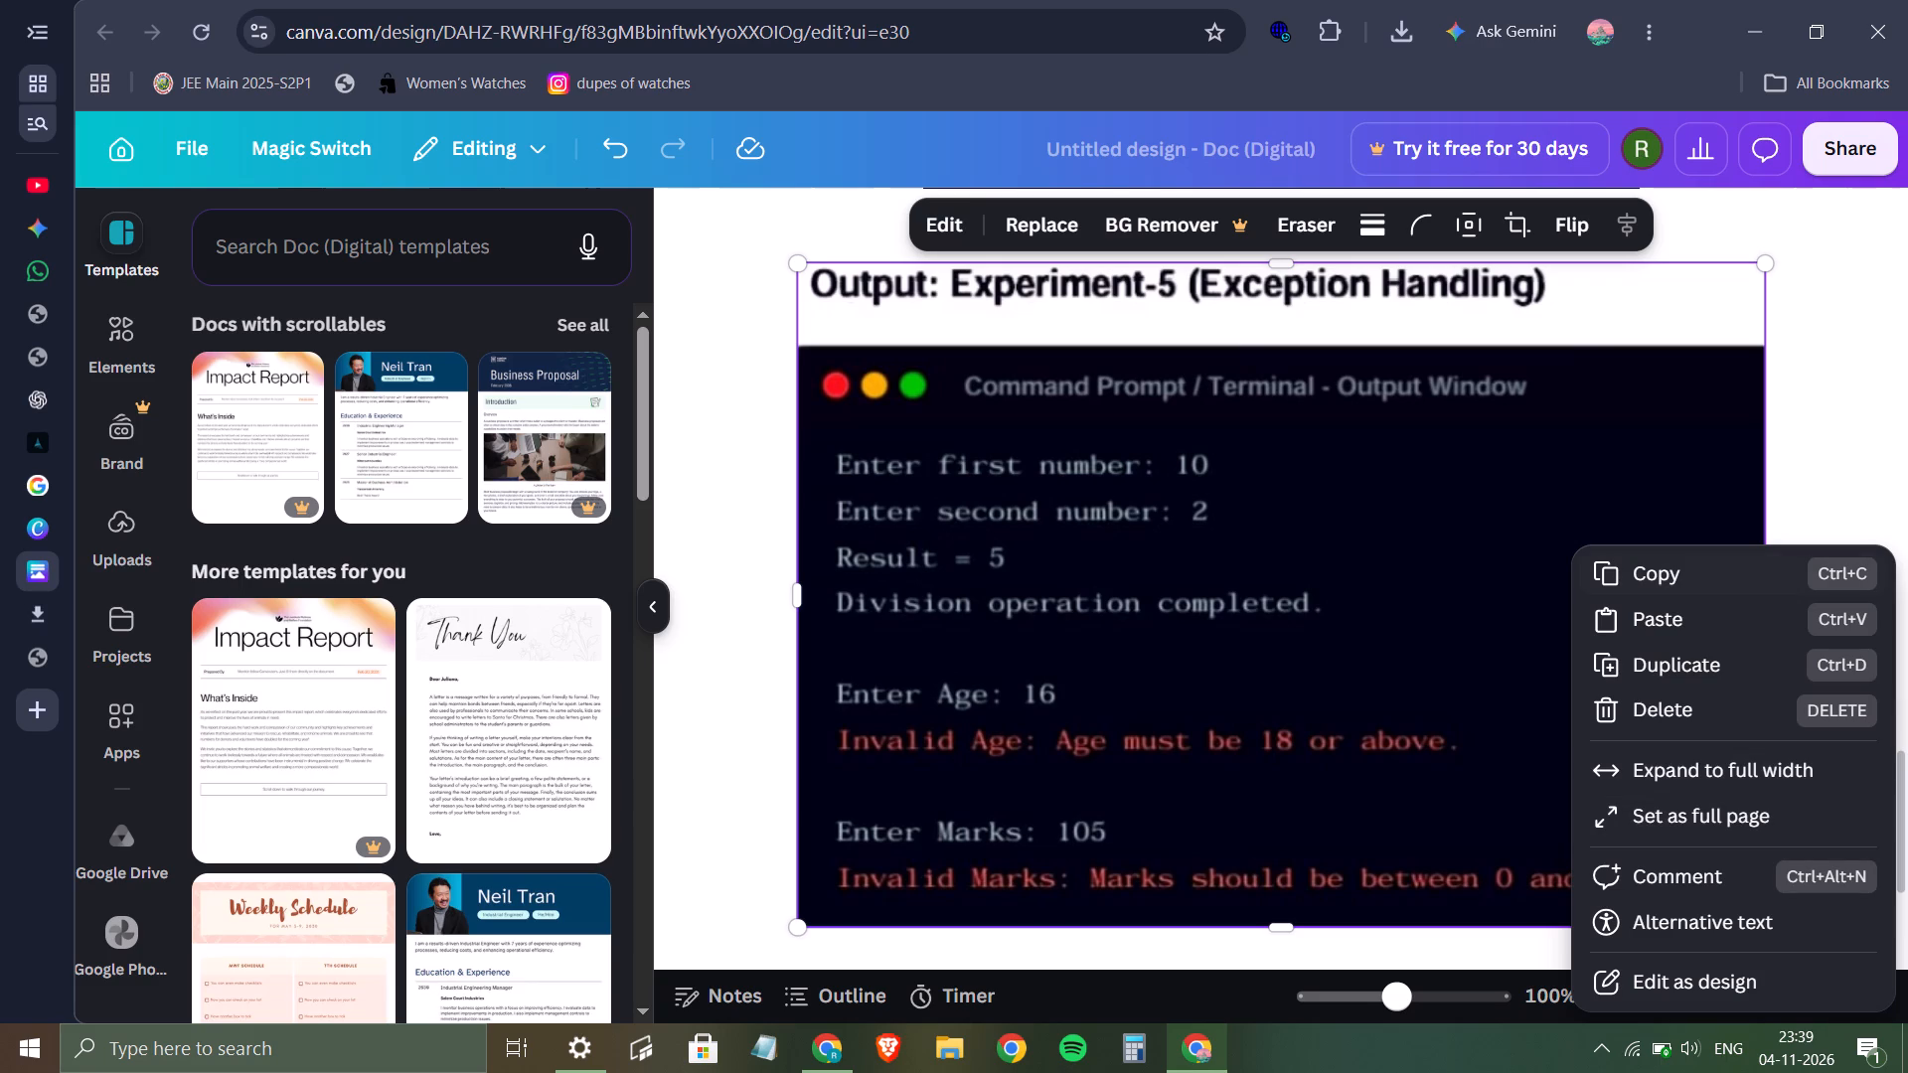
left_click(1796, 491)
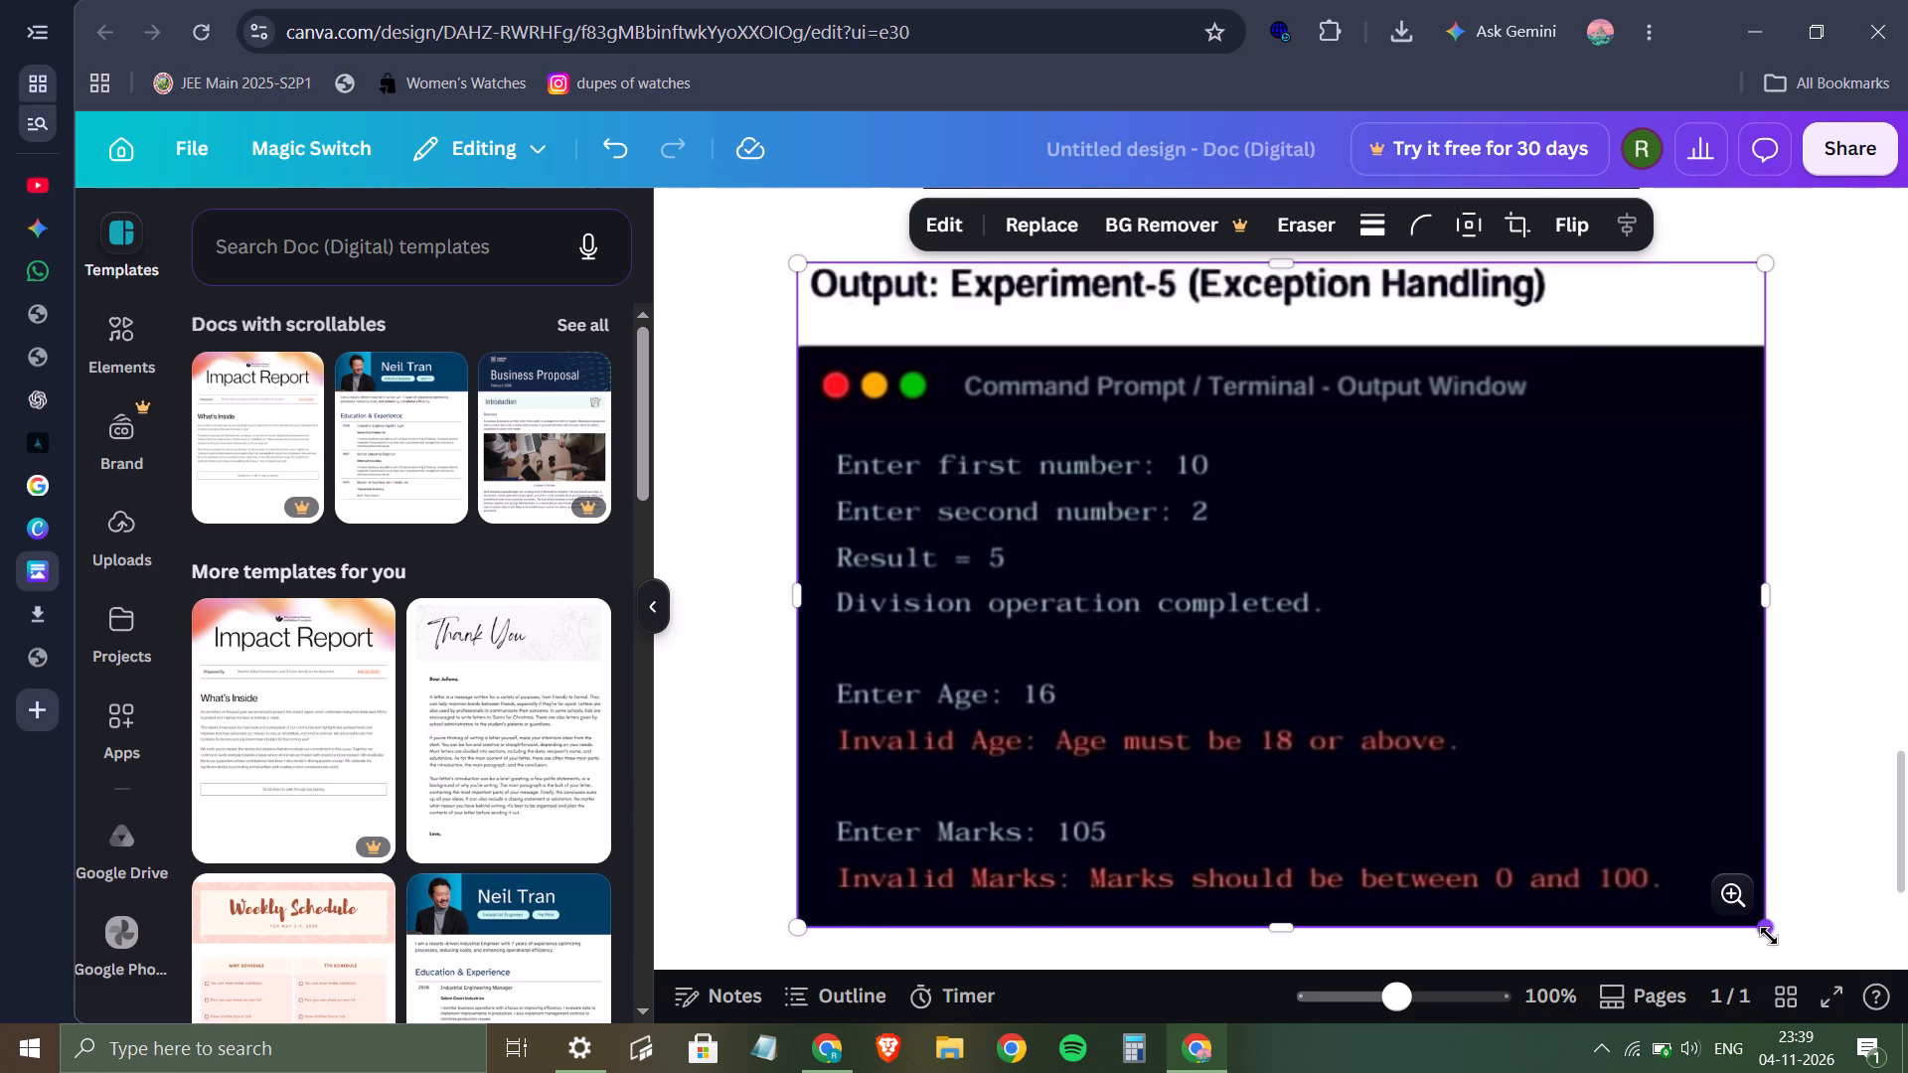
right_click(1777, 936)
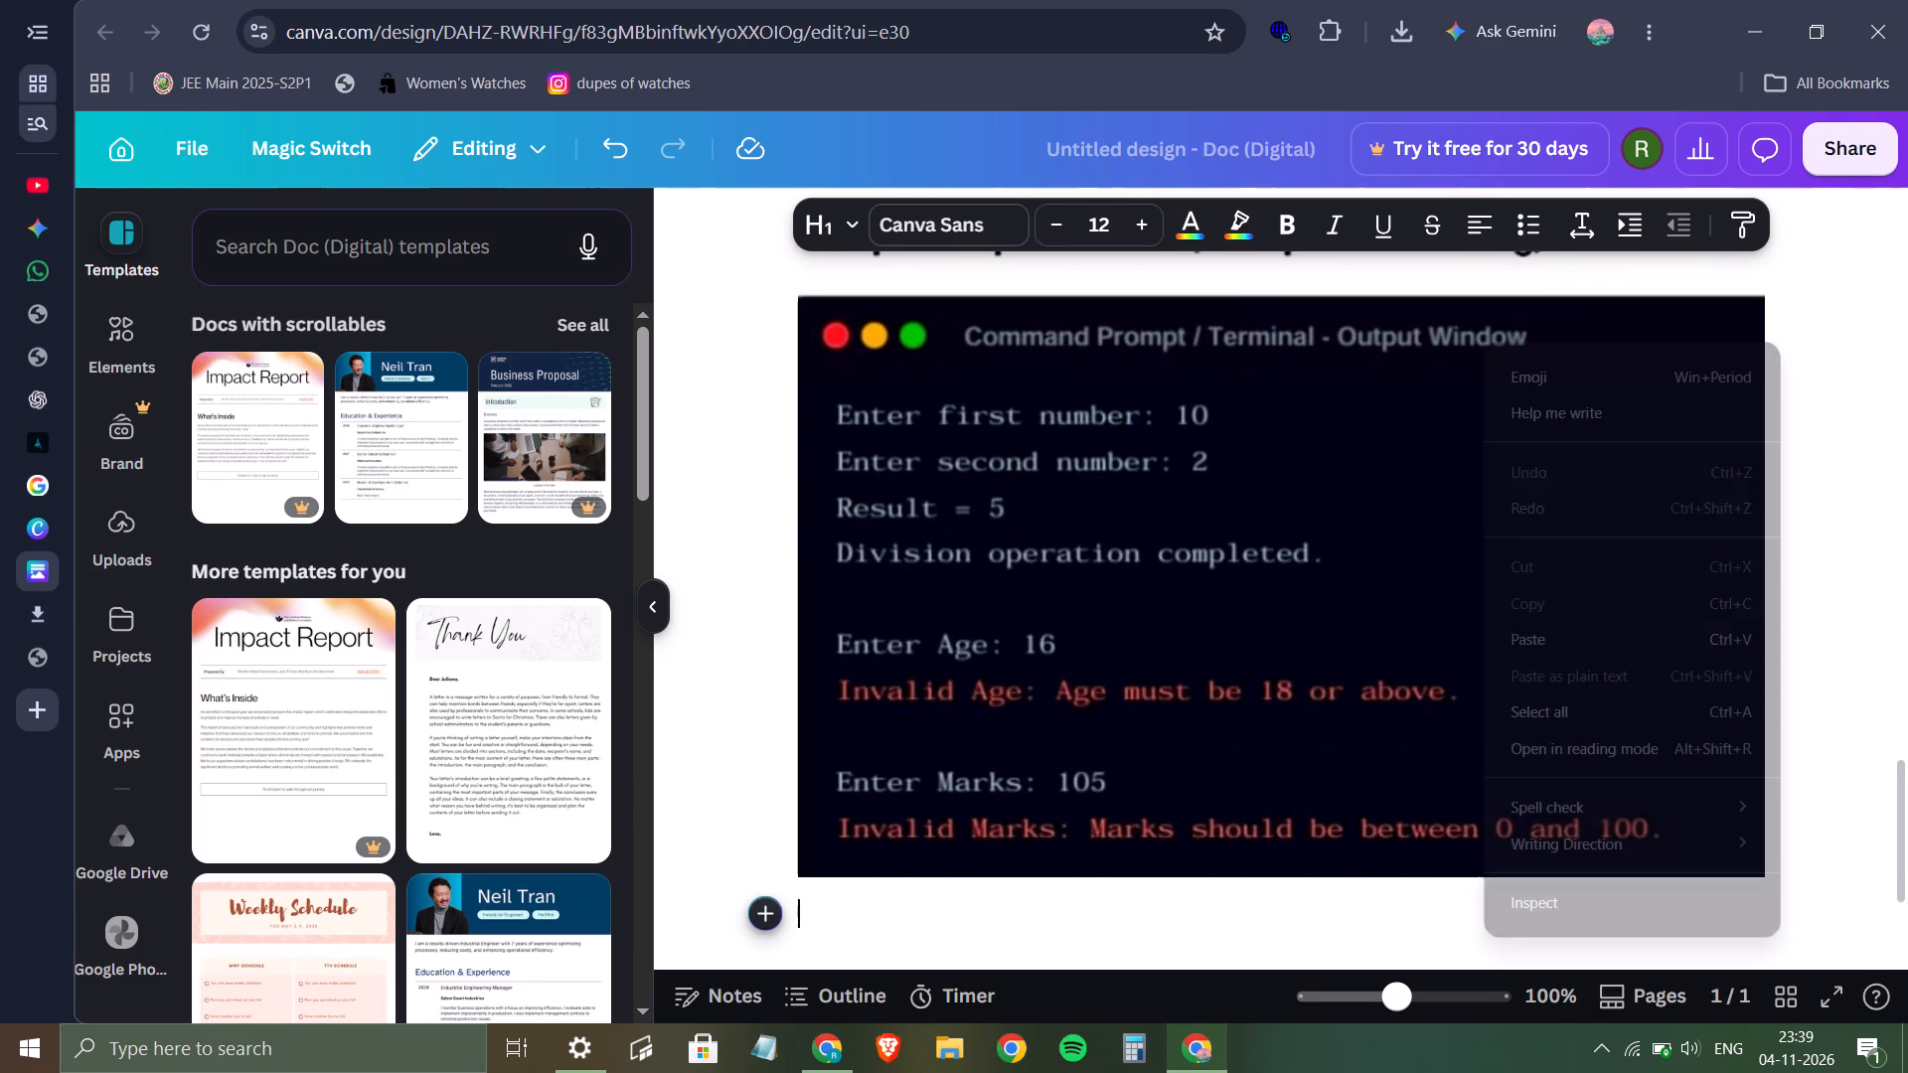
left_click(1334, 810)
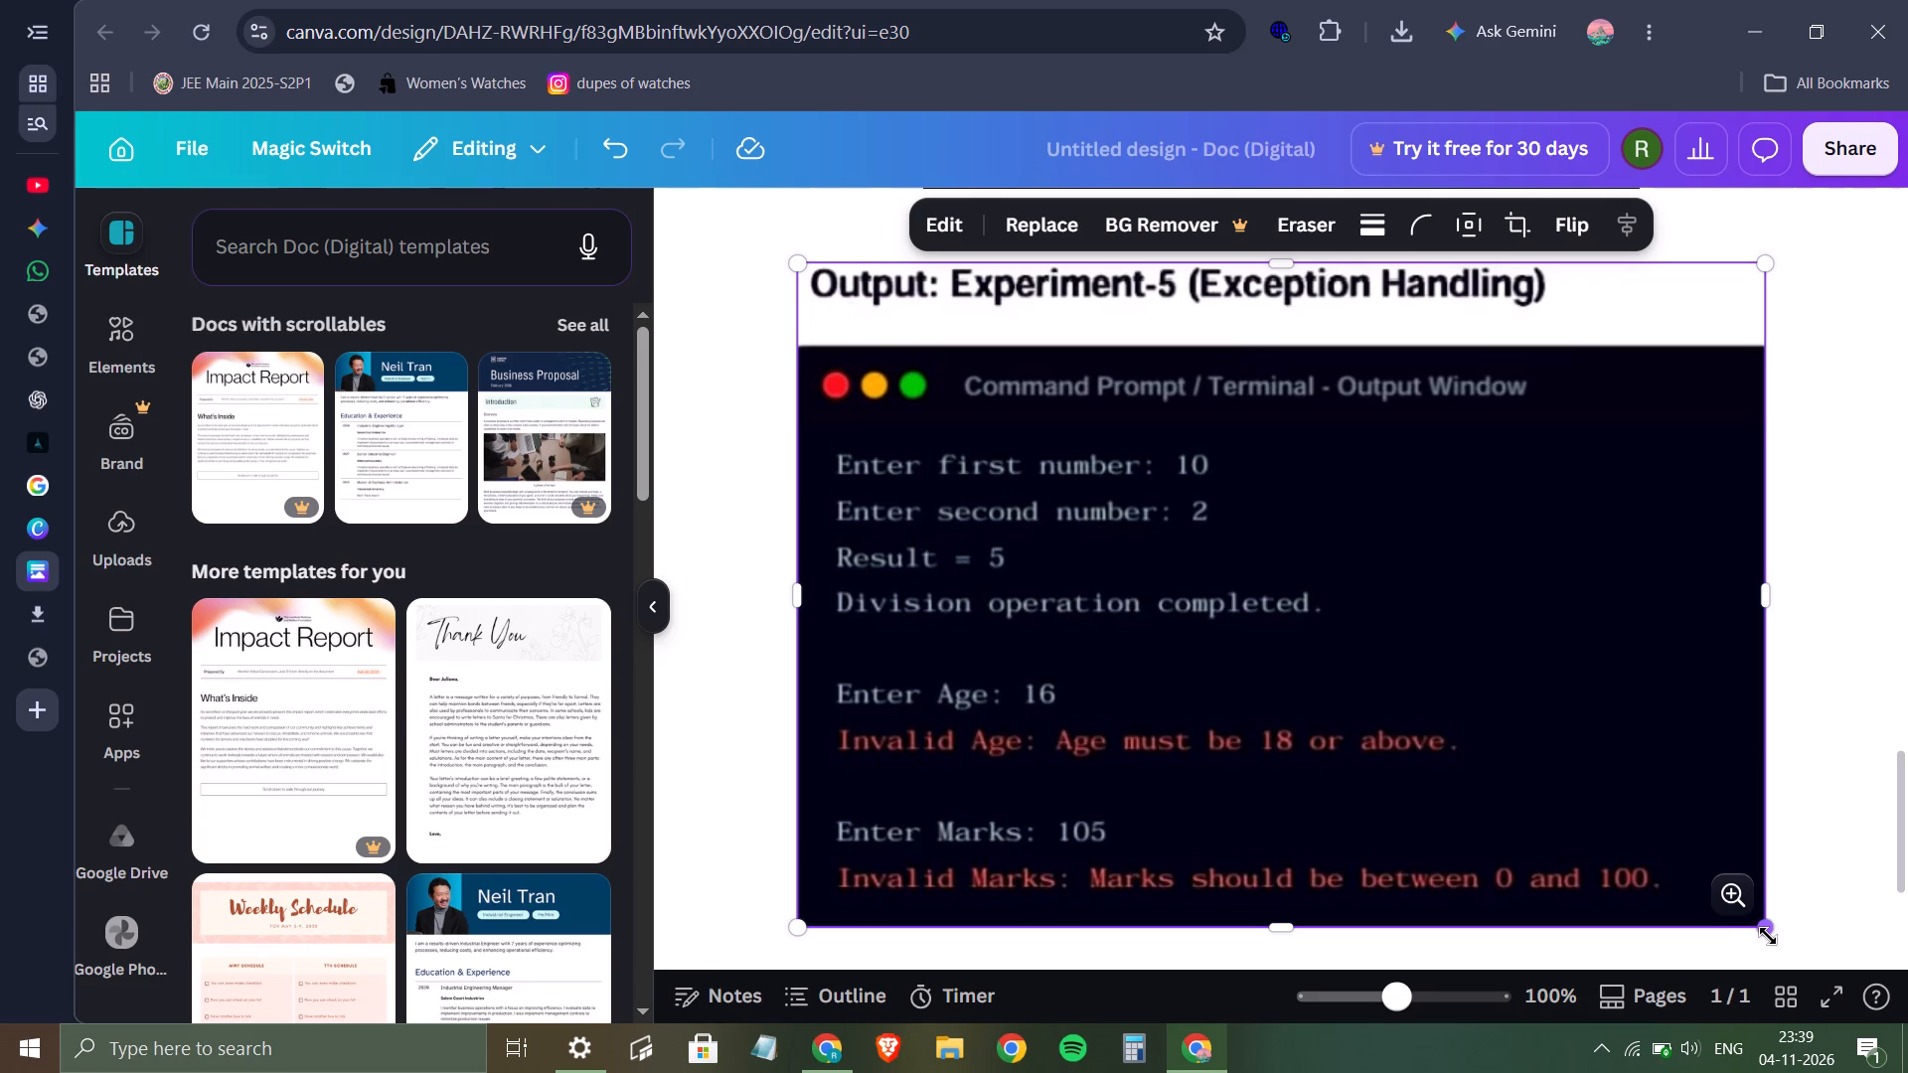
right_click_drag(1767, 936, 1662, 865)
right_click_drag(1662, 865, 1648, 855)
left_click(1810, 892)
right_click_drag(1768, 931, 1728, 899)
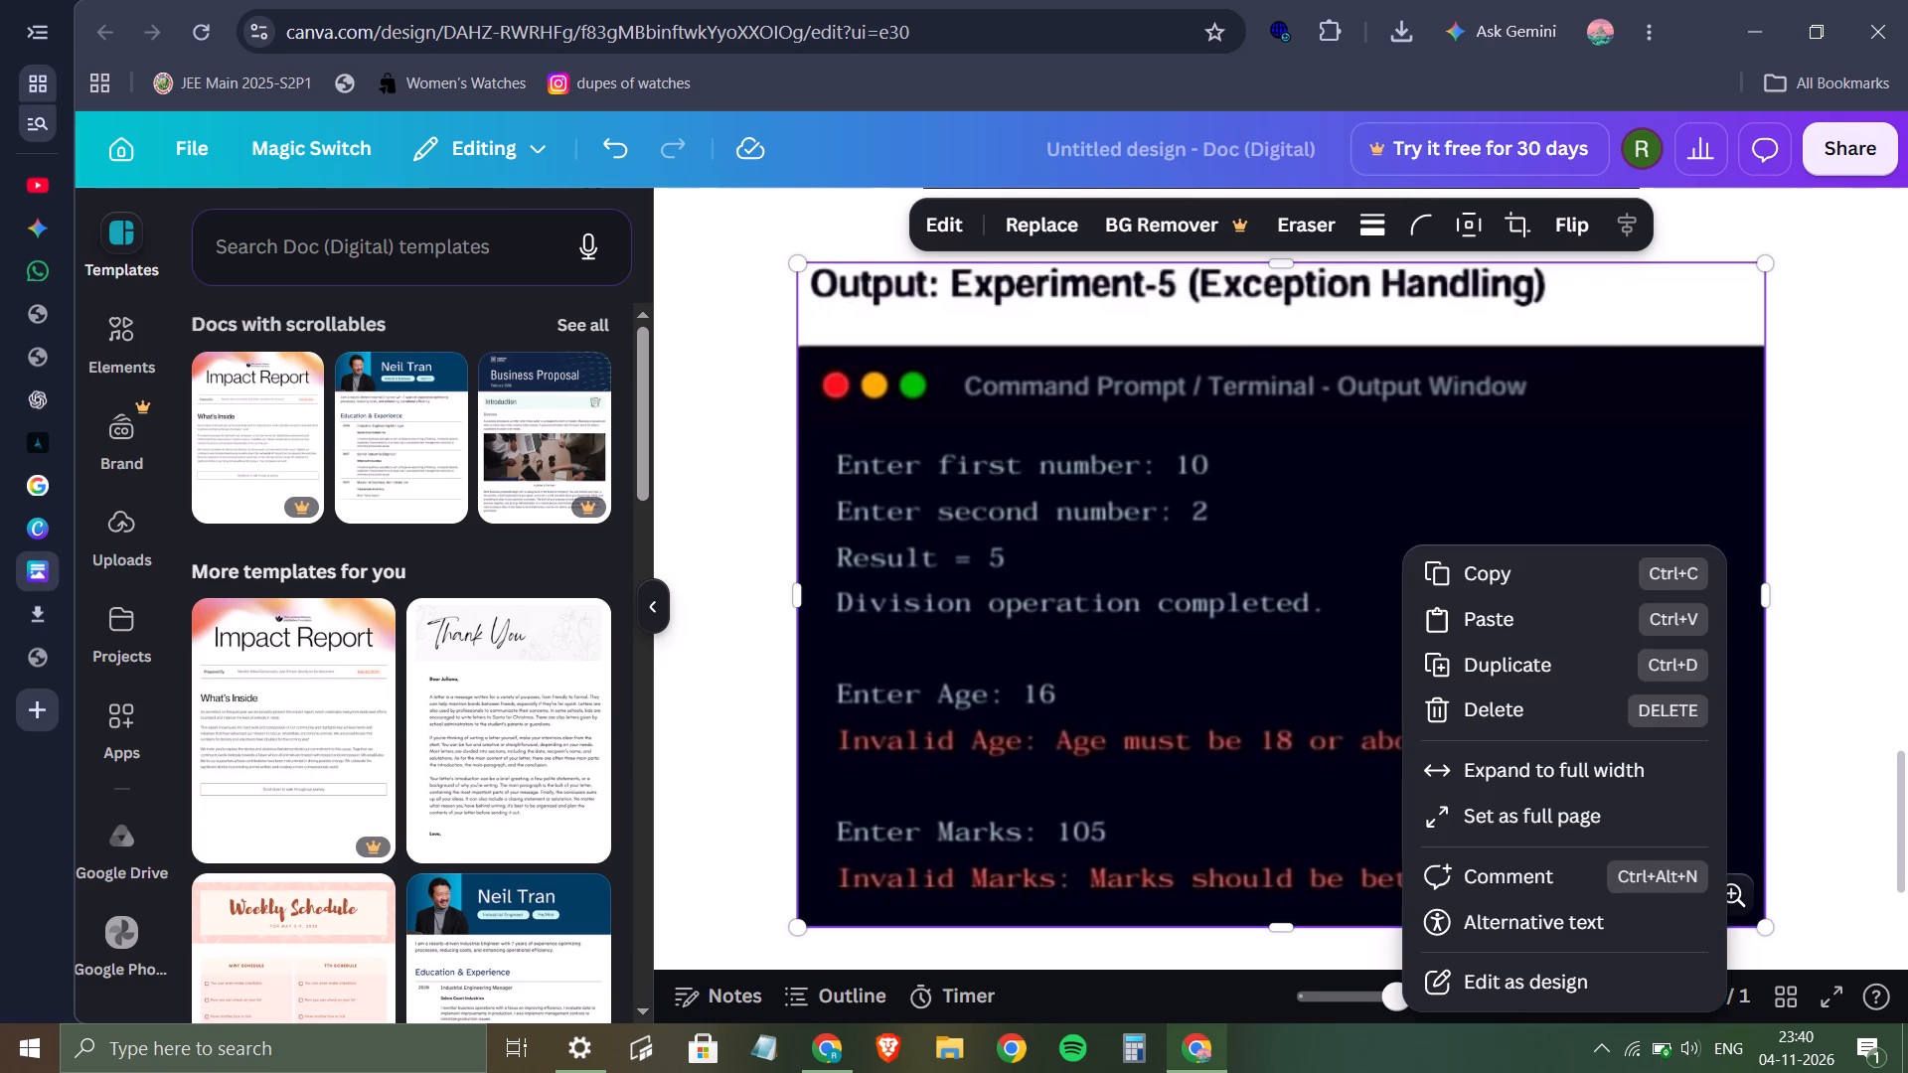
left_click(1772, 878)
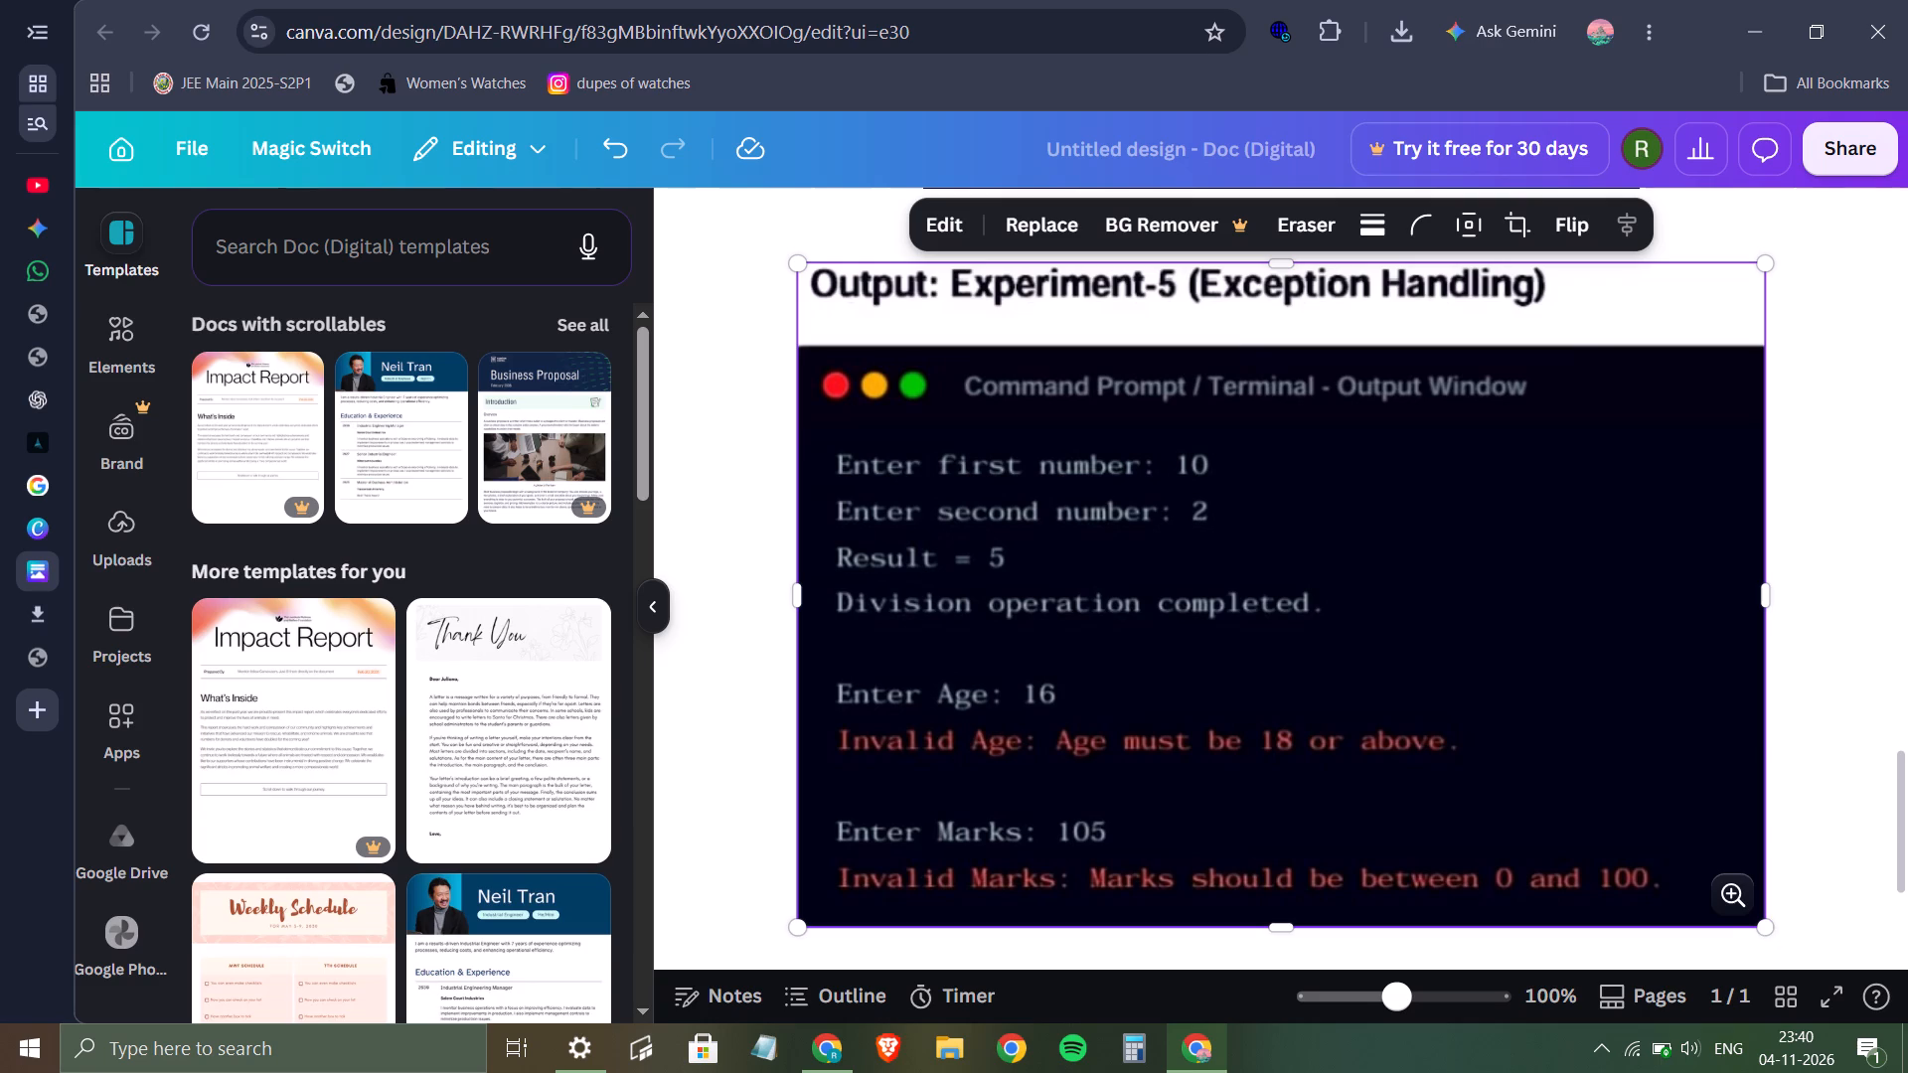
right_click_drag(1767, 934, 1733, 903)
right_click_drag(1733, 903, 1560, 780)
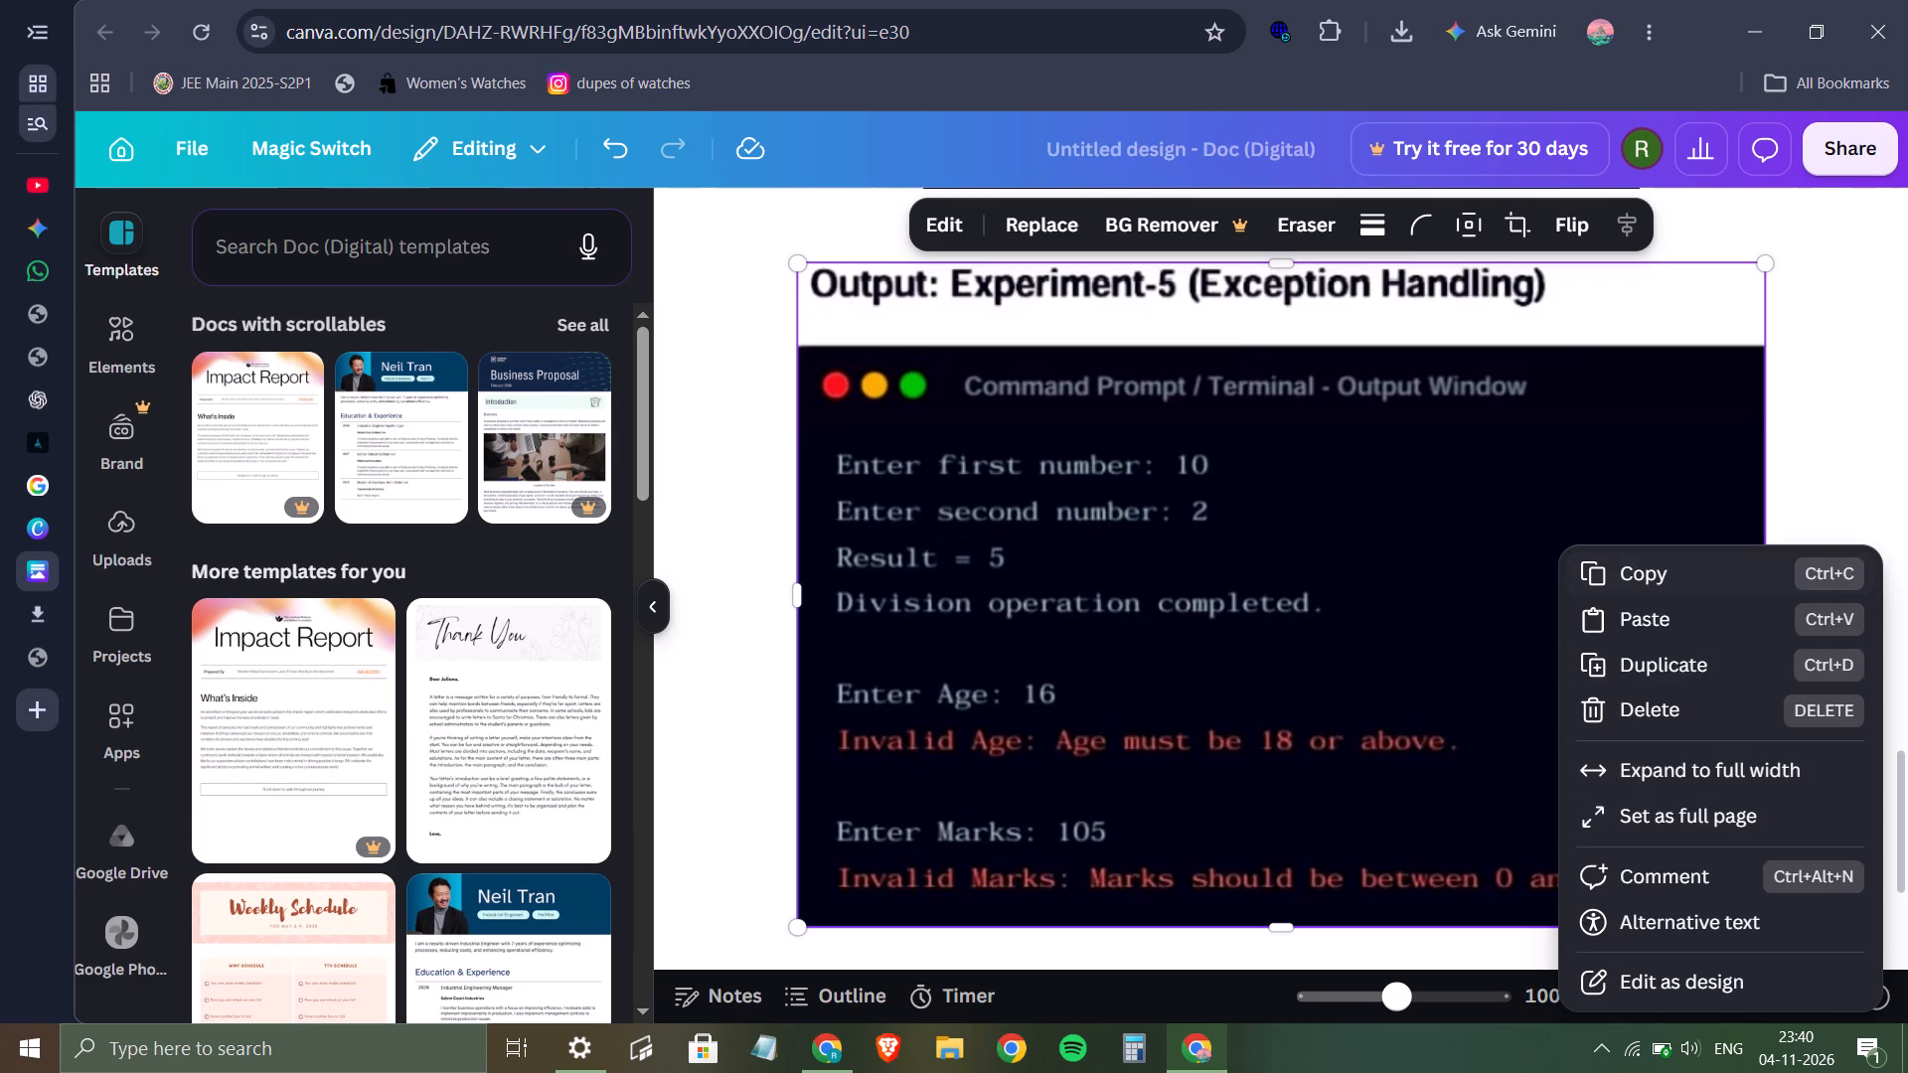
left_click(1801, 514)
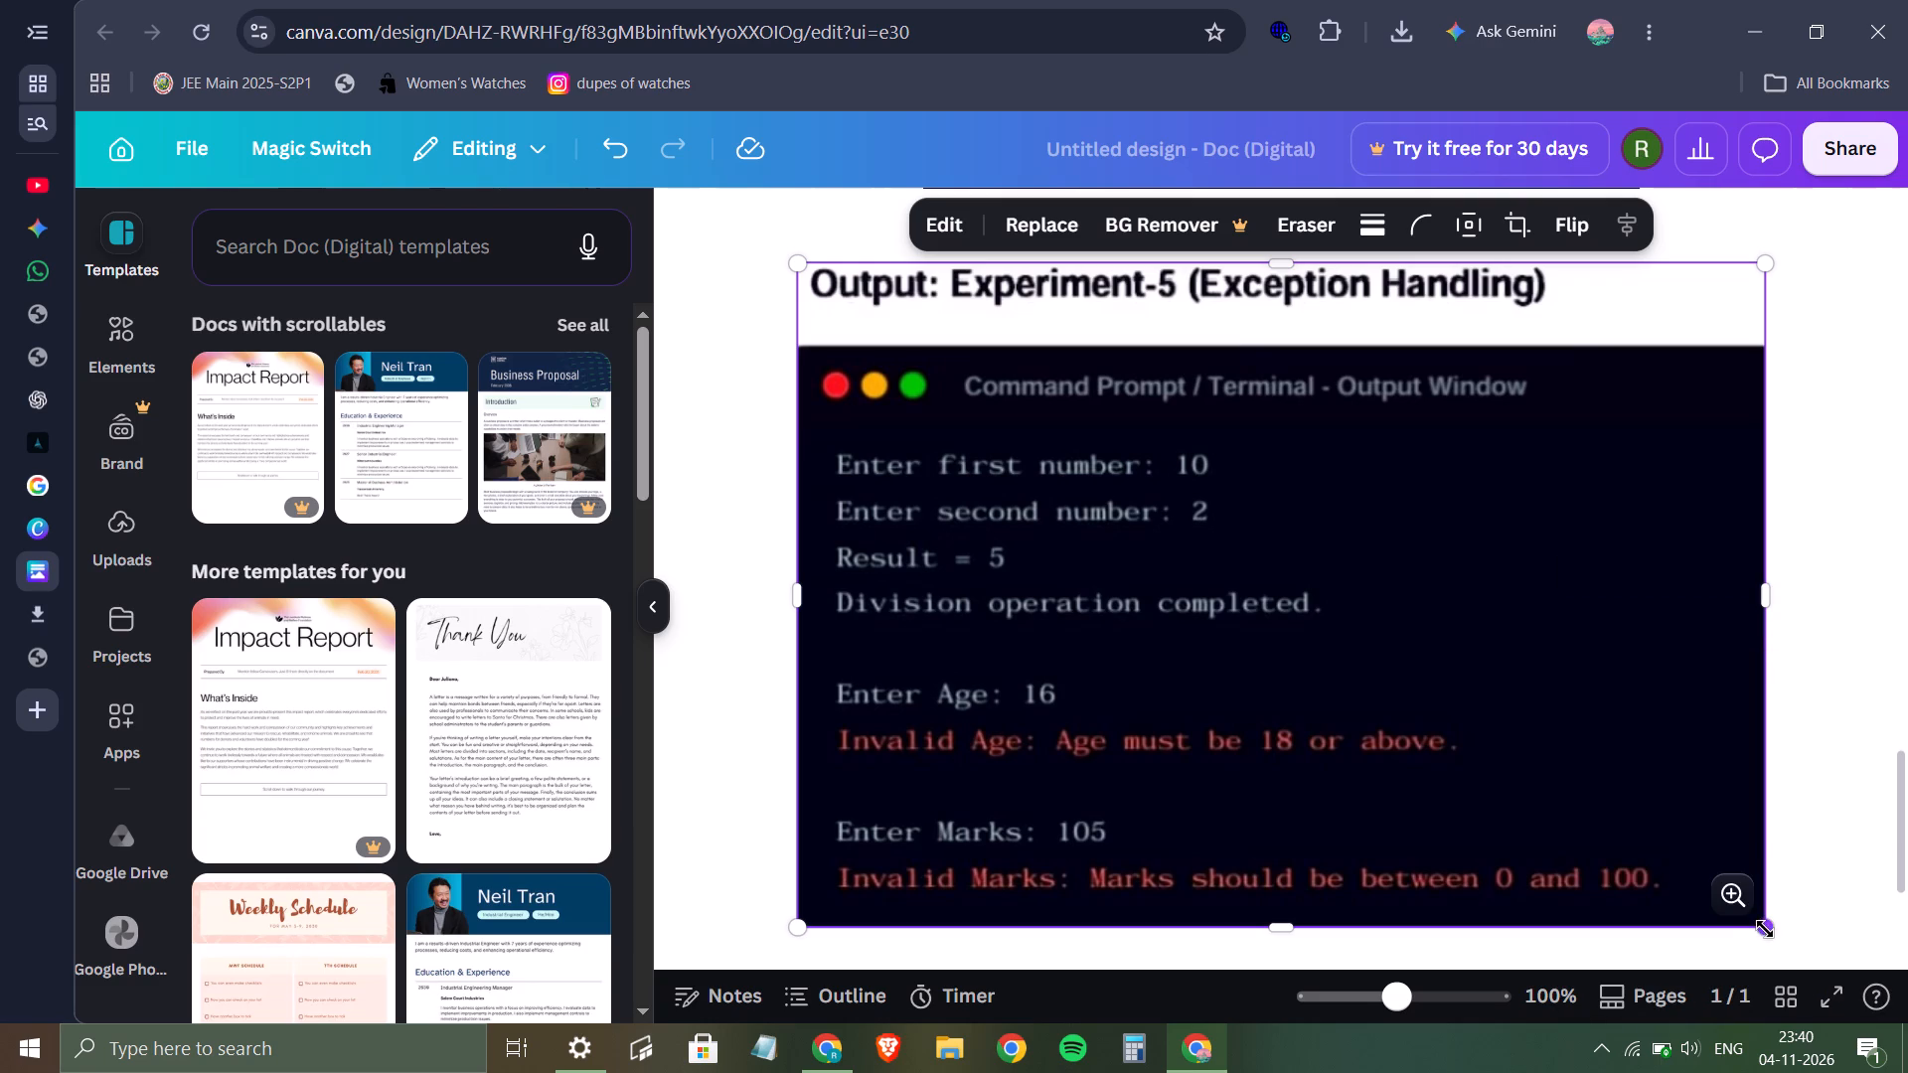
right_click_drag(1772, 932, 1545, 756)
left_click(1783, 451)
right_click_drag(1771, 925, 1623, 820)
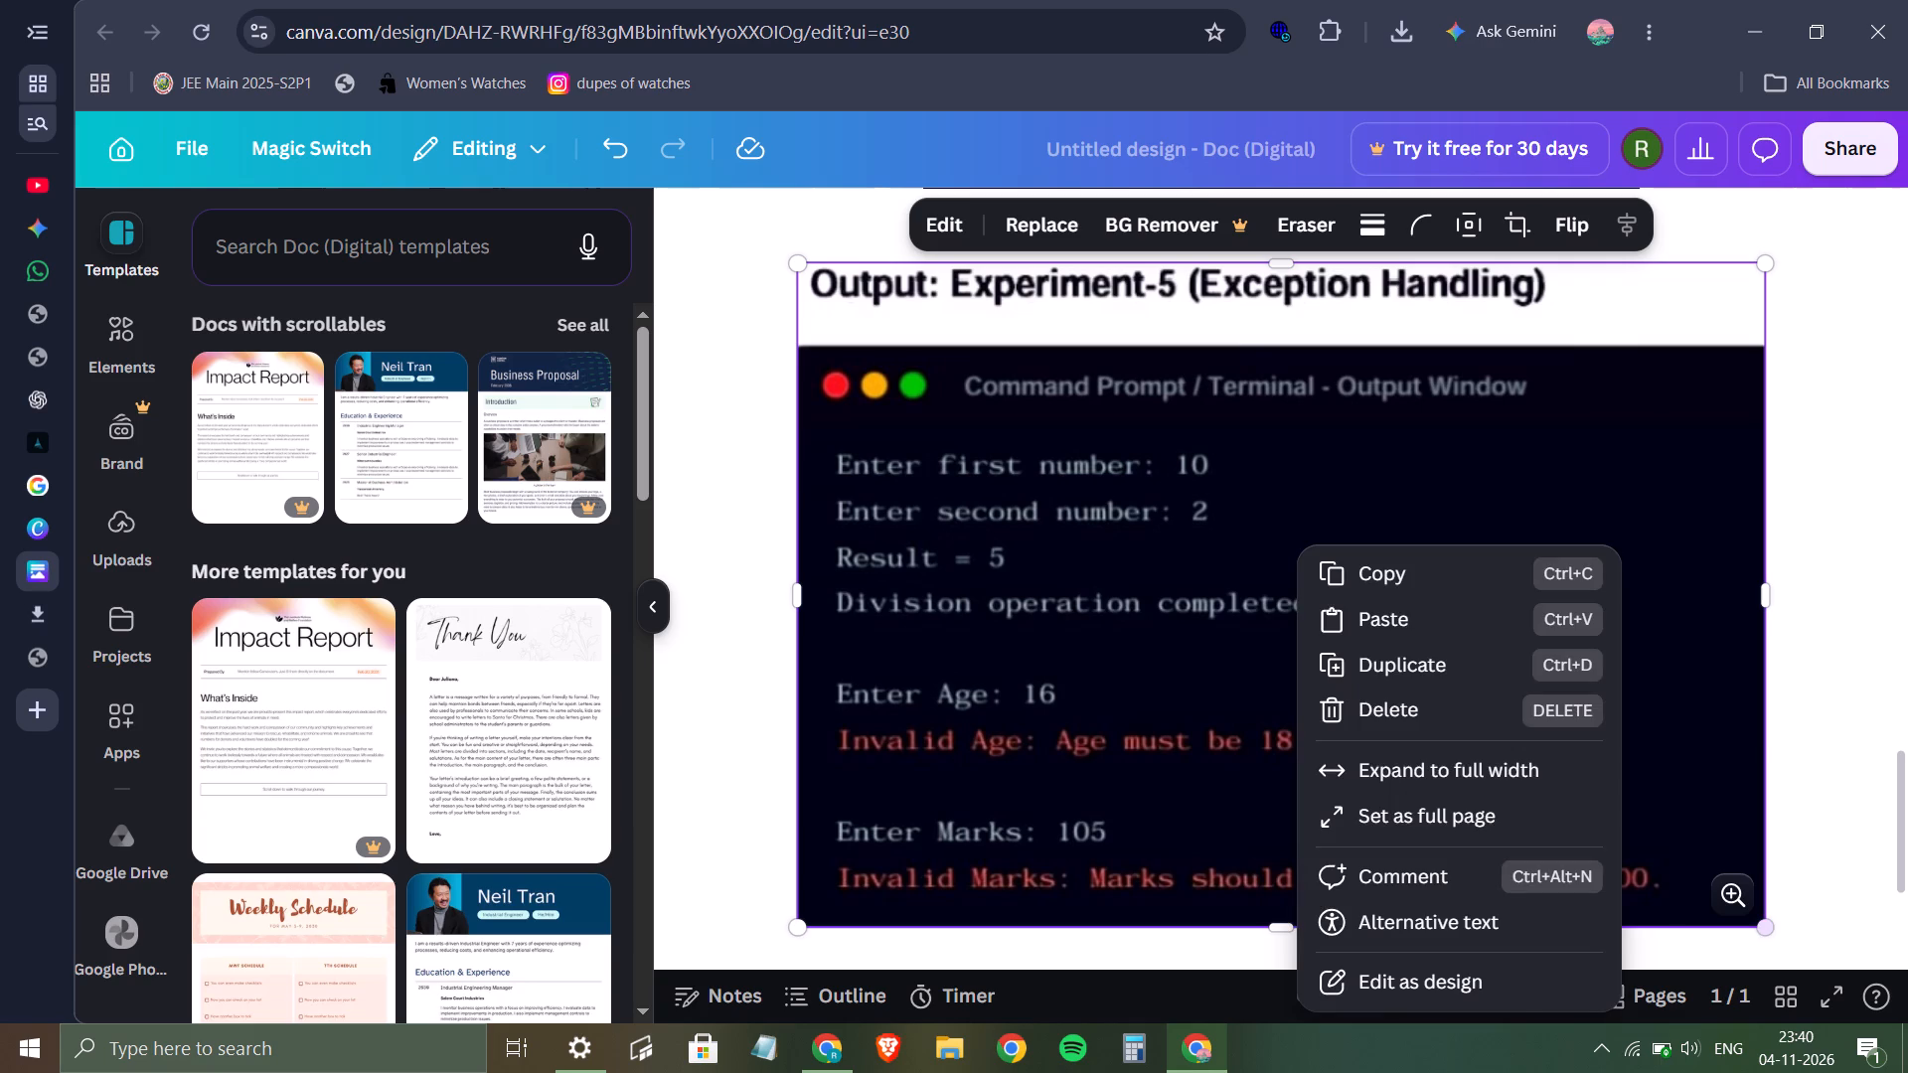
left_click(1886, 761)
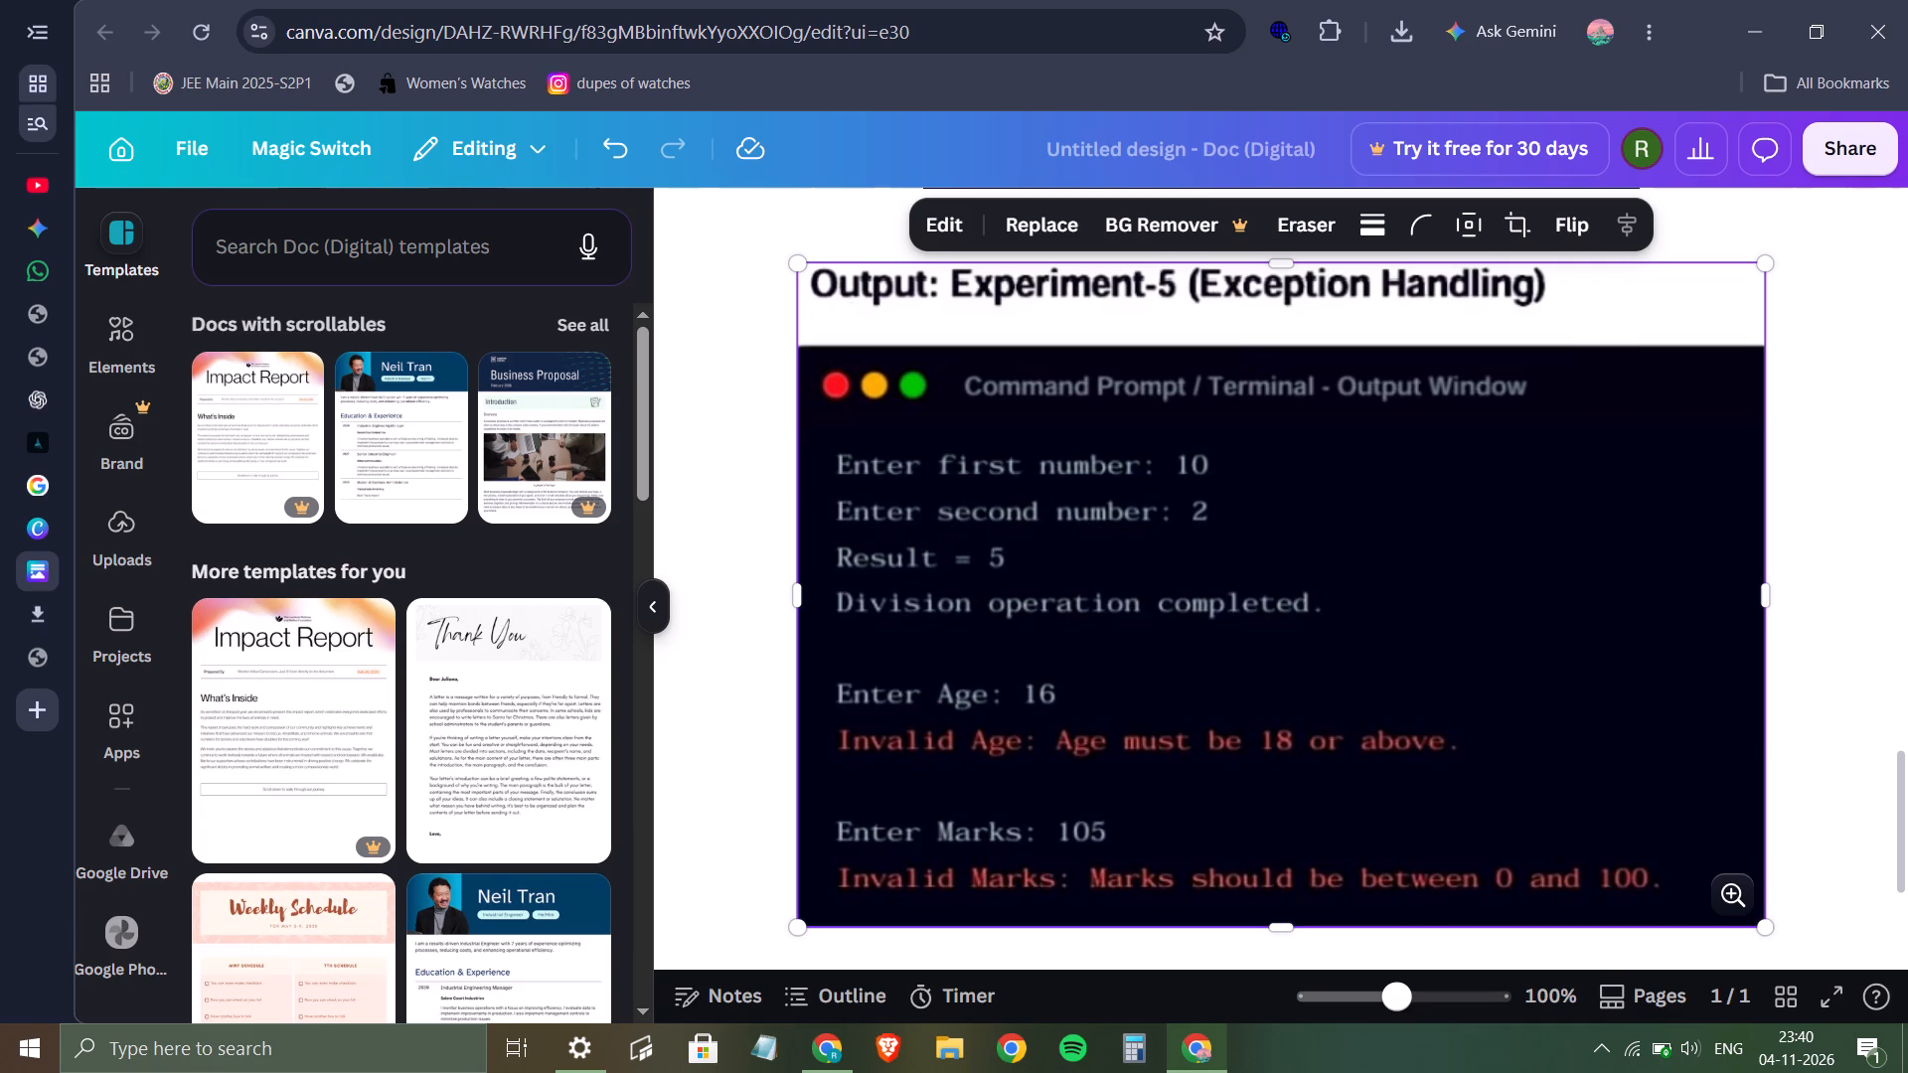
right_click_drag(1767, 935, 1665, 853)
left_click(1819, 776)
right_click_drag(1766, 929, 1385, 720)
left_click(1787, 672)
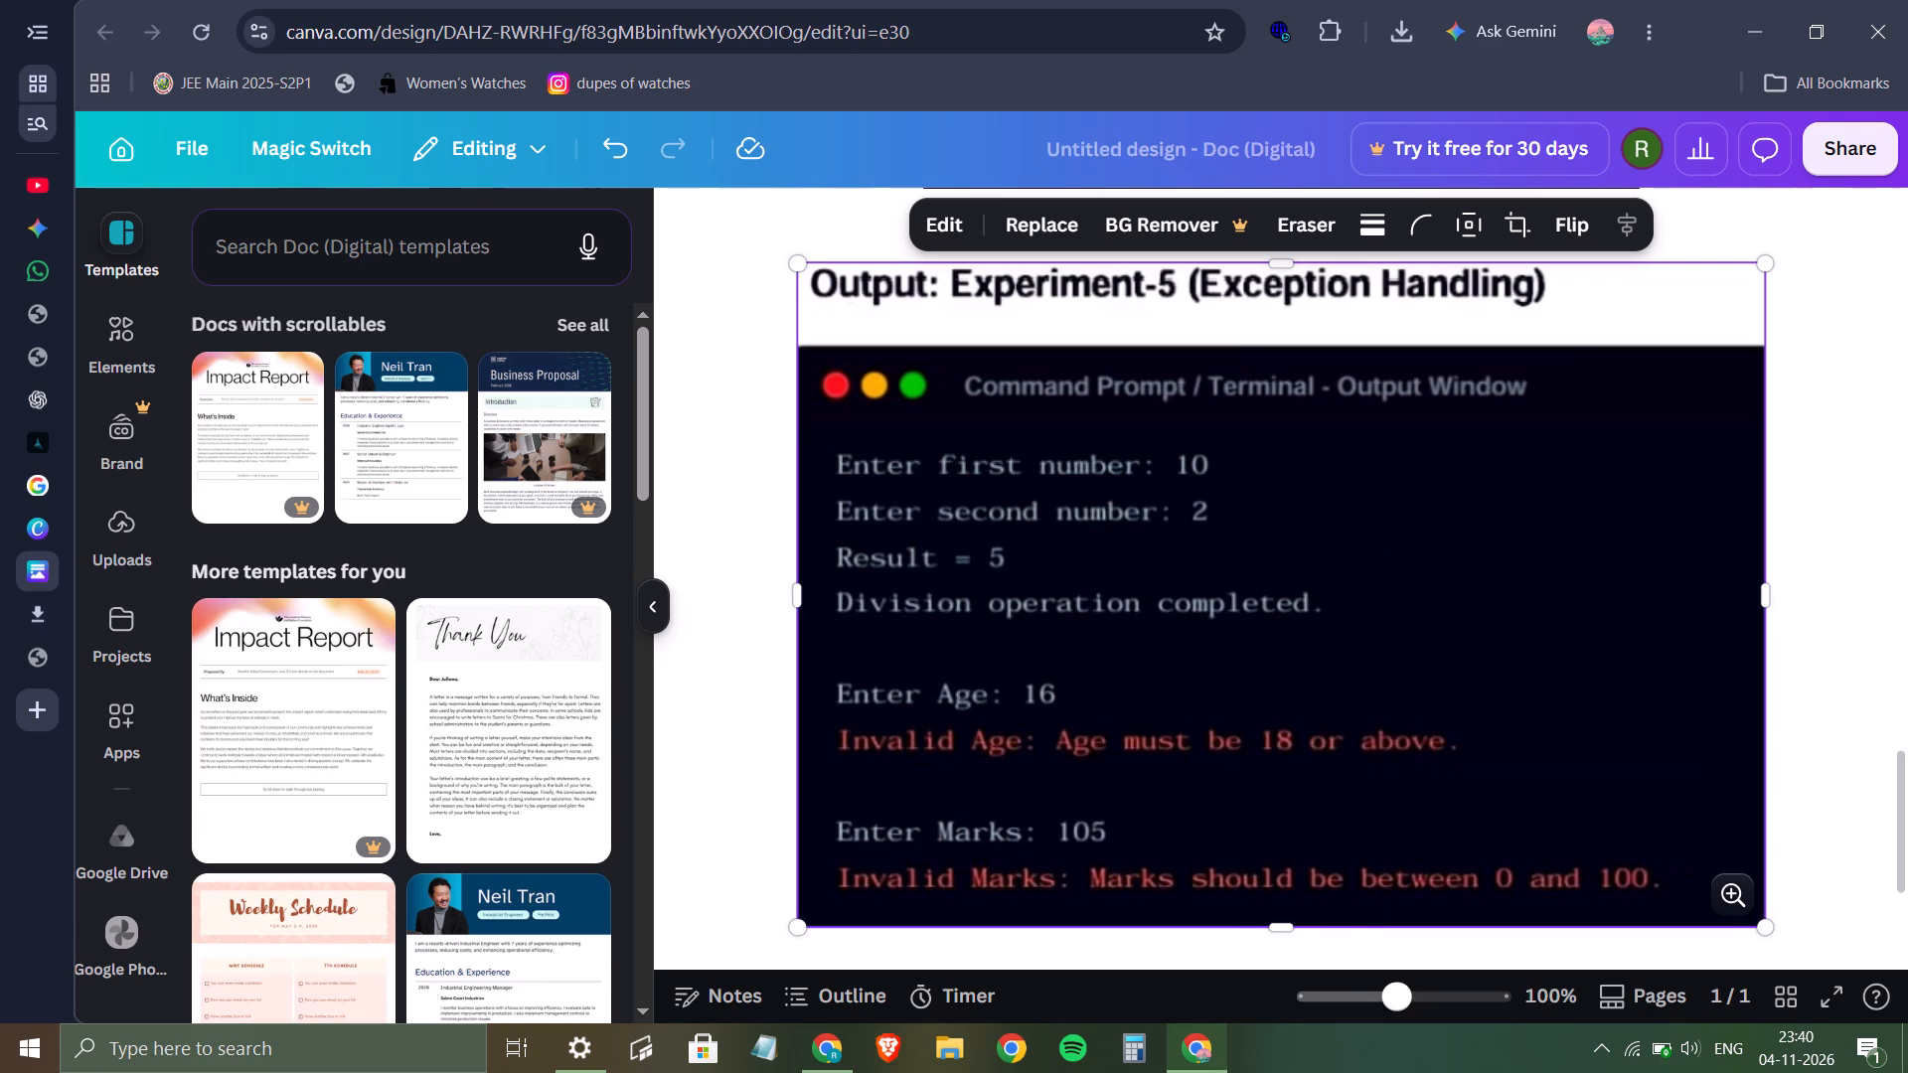
Shrink the Experiment-5 image proportionally to about three-quarters of its full width, matching the Experiment-4 image and keeping it centred.
left_click(1763, 933)
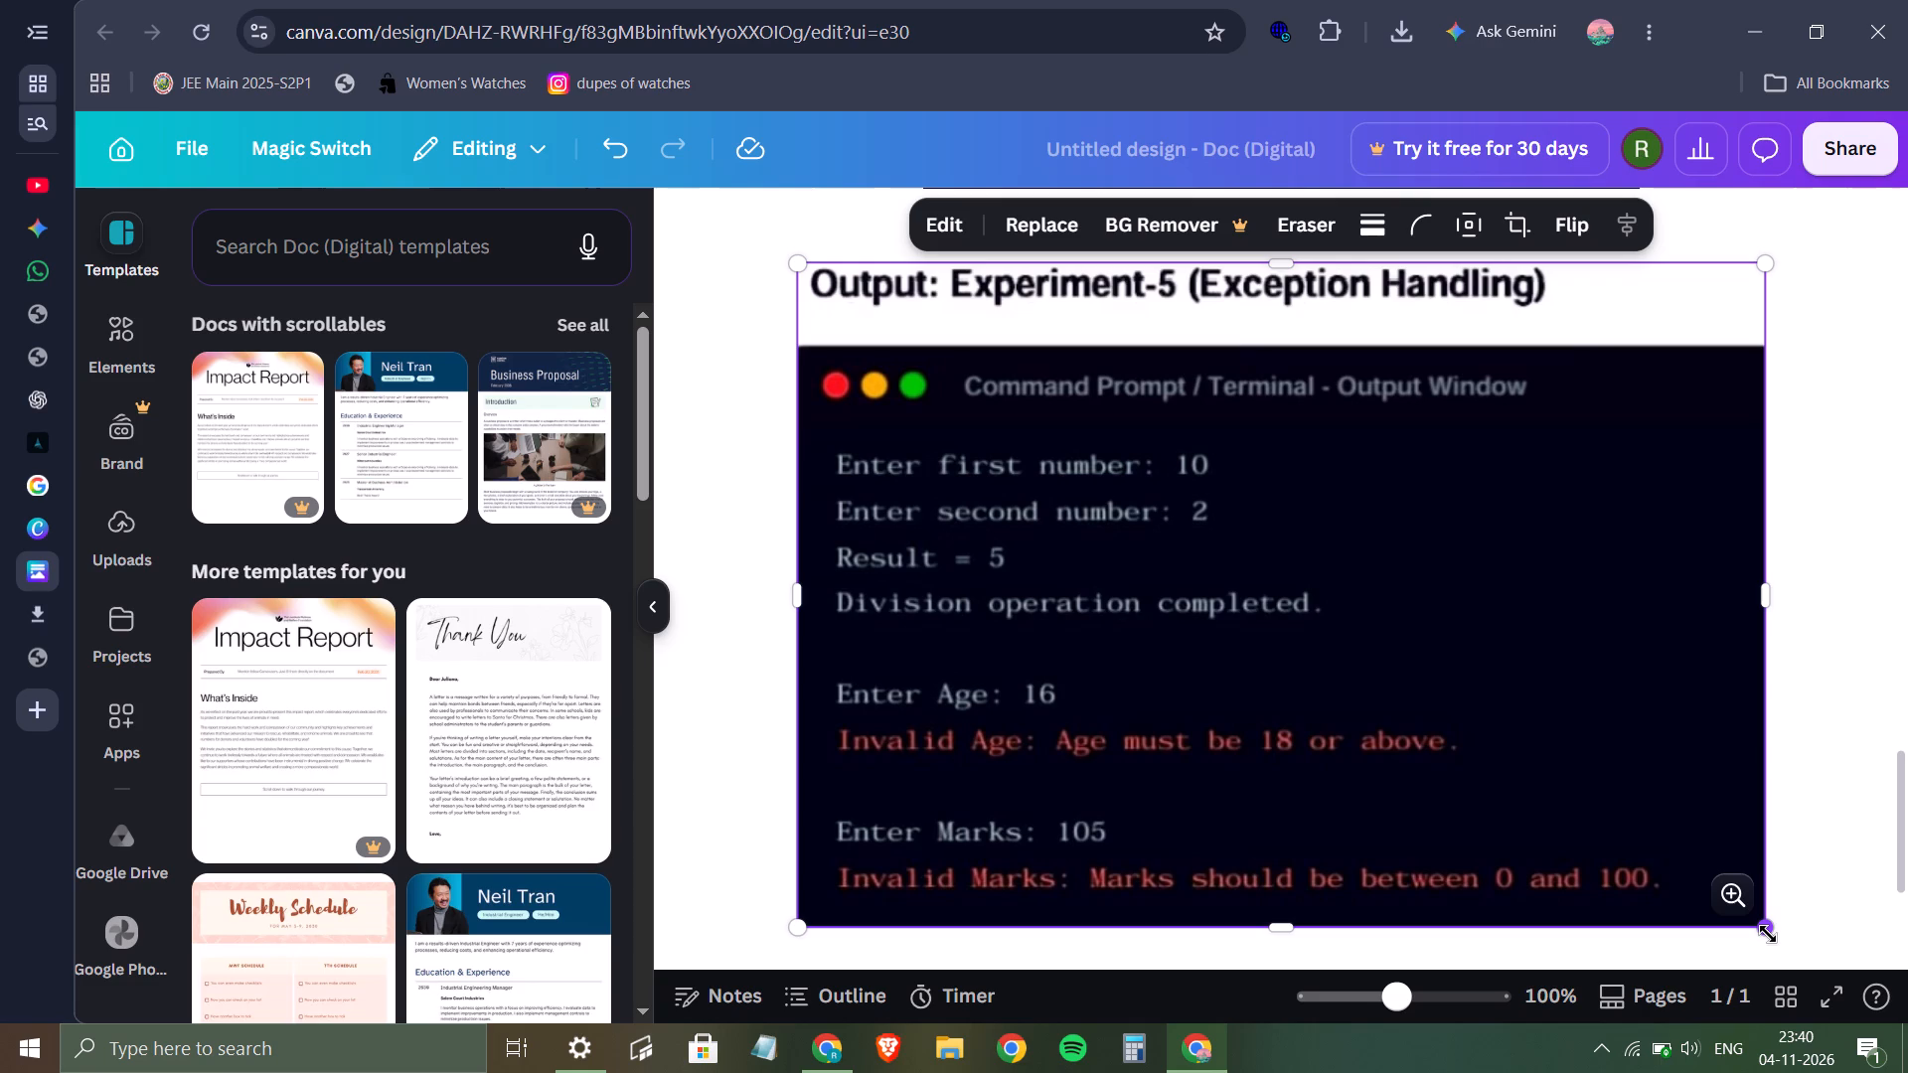
left_click(1768, 934)
left_click_drag(1768, 934, 1661, 825)
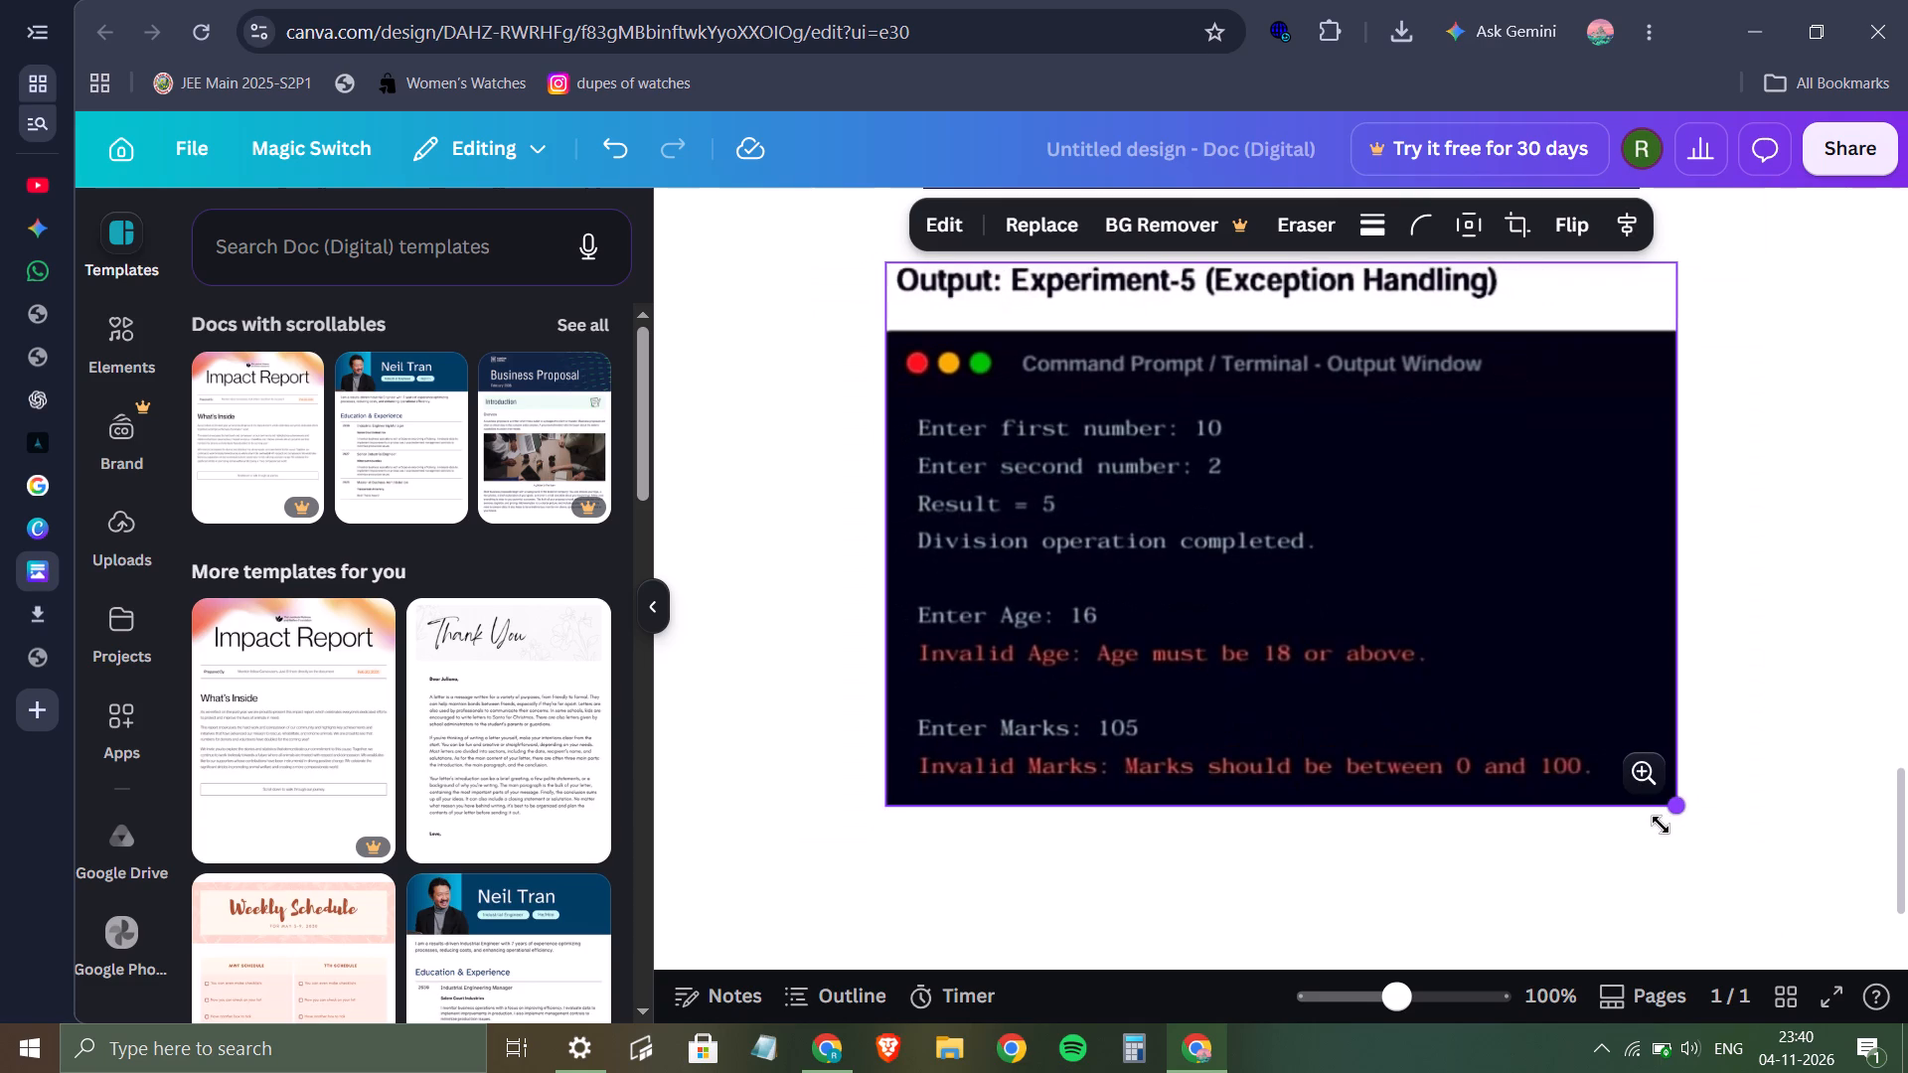
left_click_drag(1661, 825, 1655, 822)
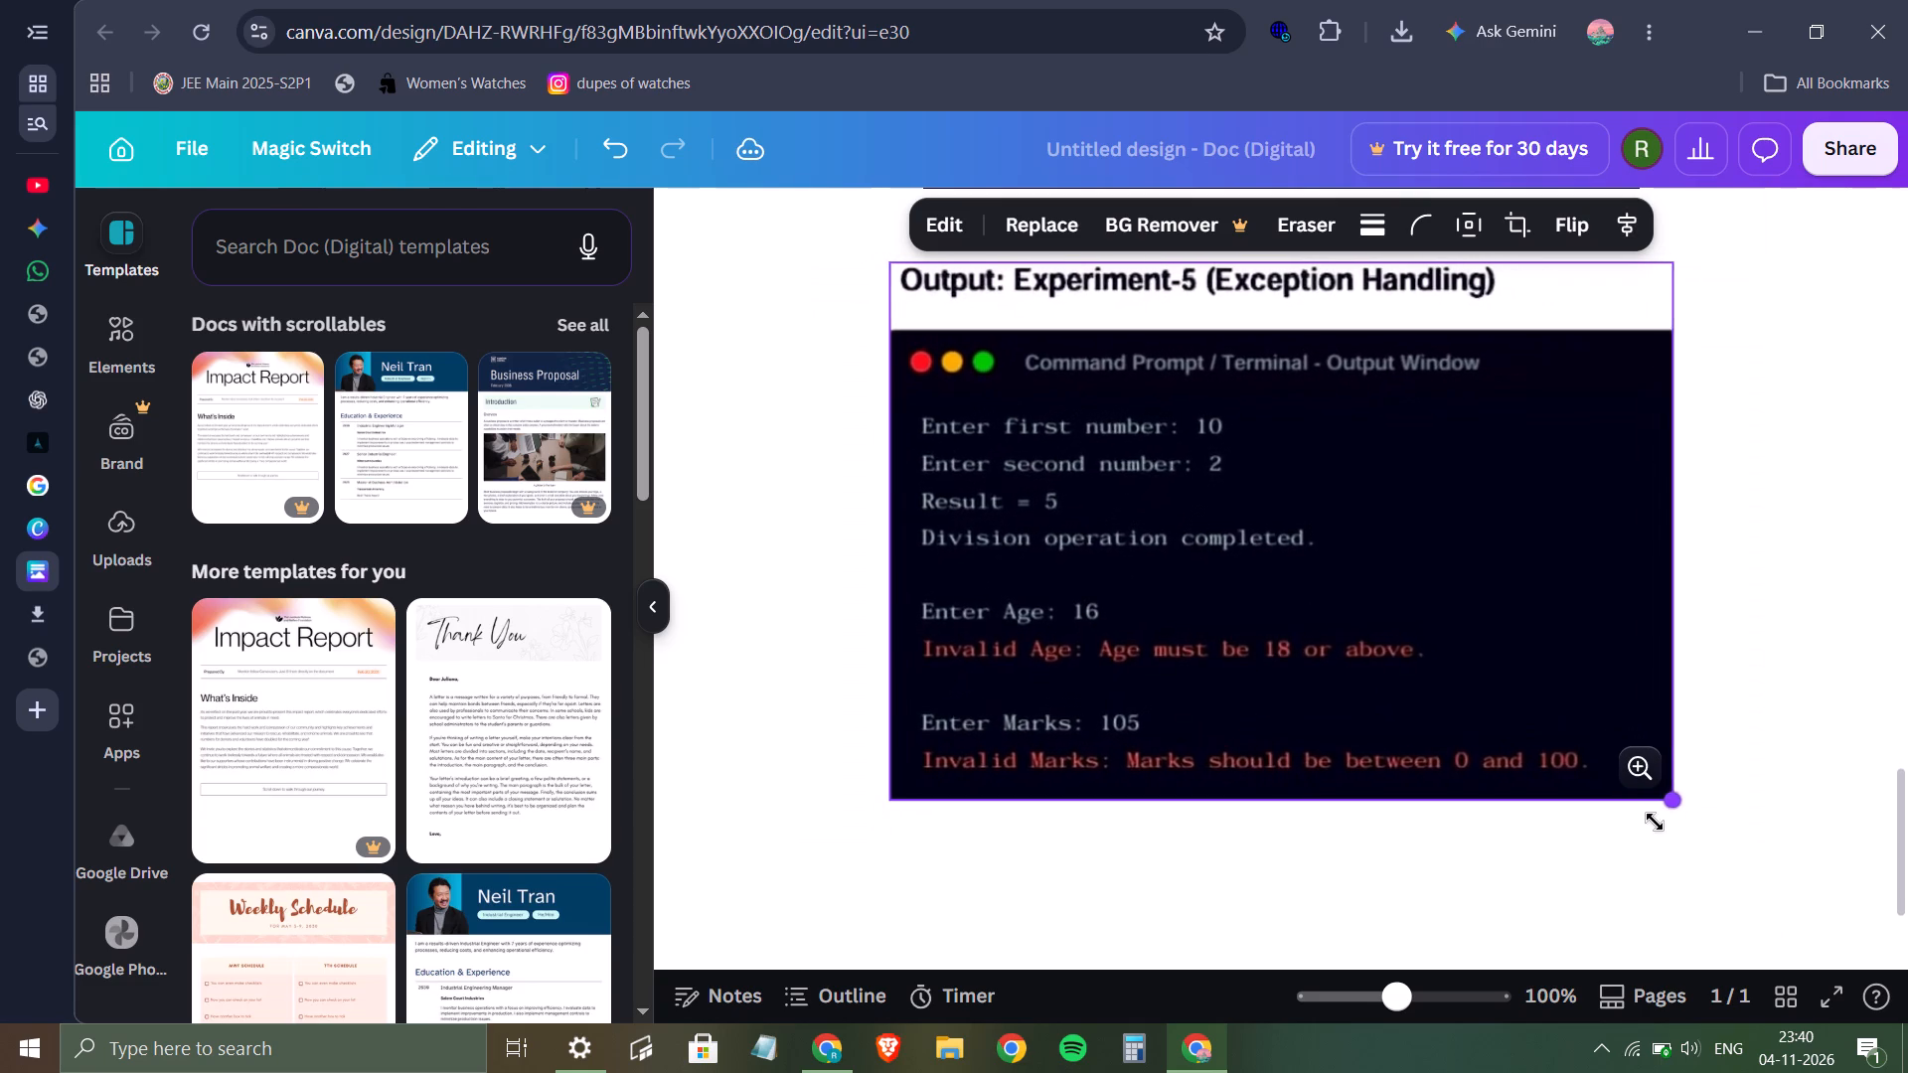
left_click_drag(1655, 822, 1613, 776)
left_click(1820, 699)
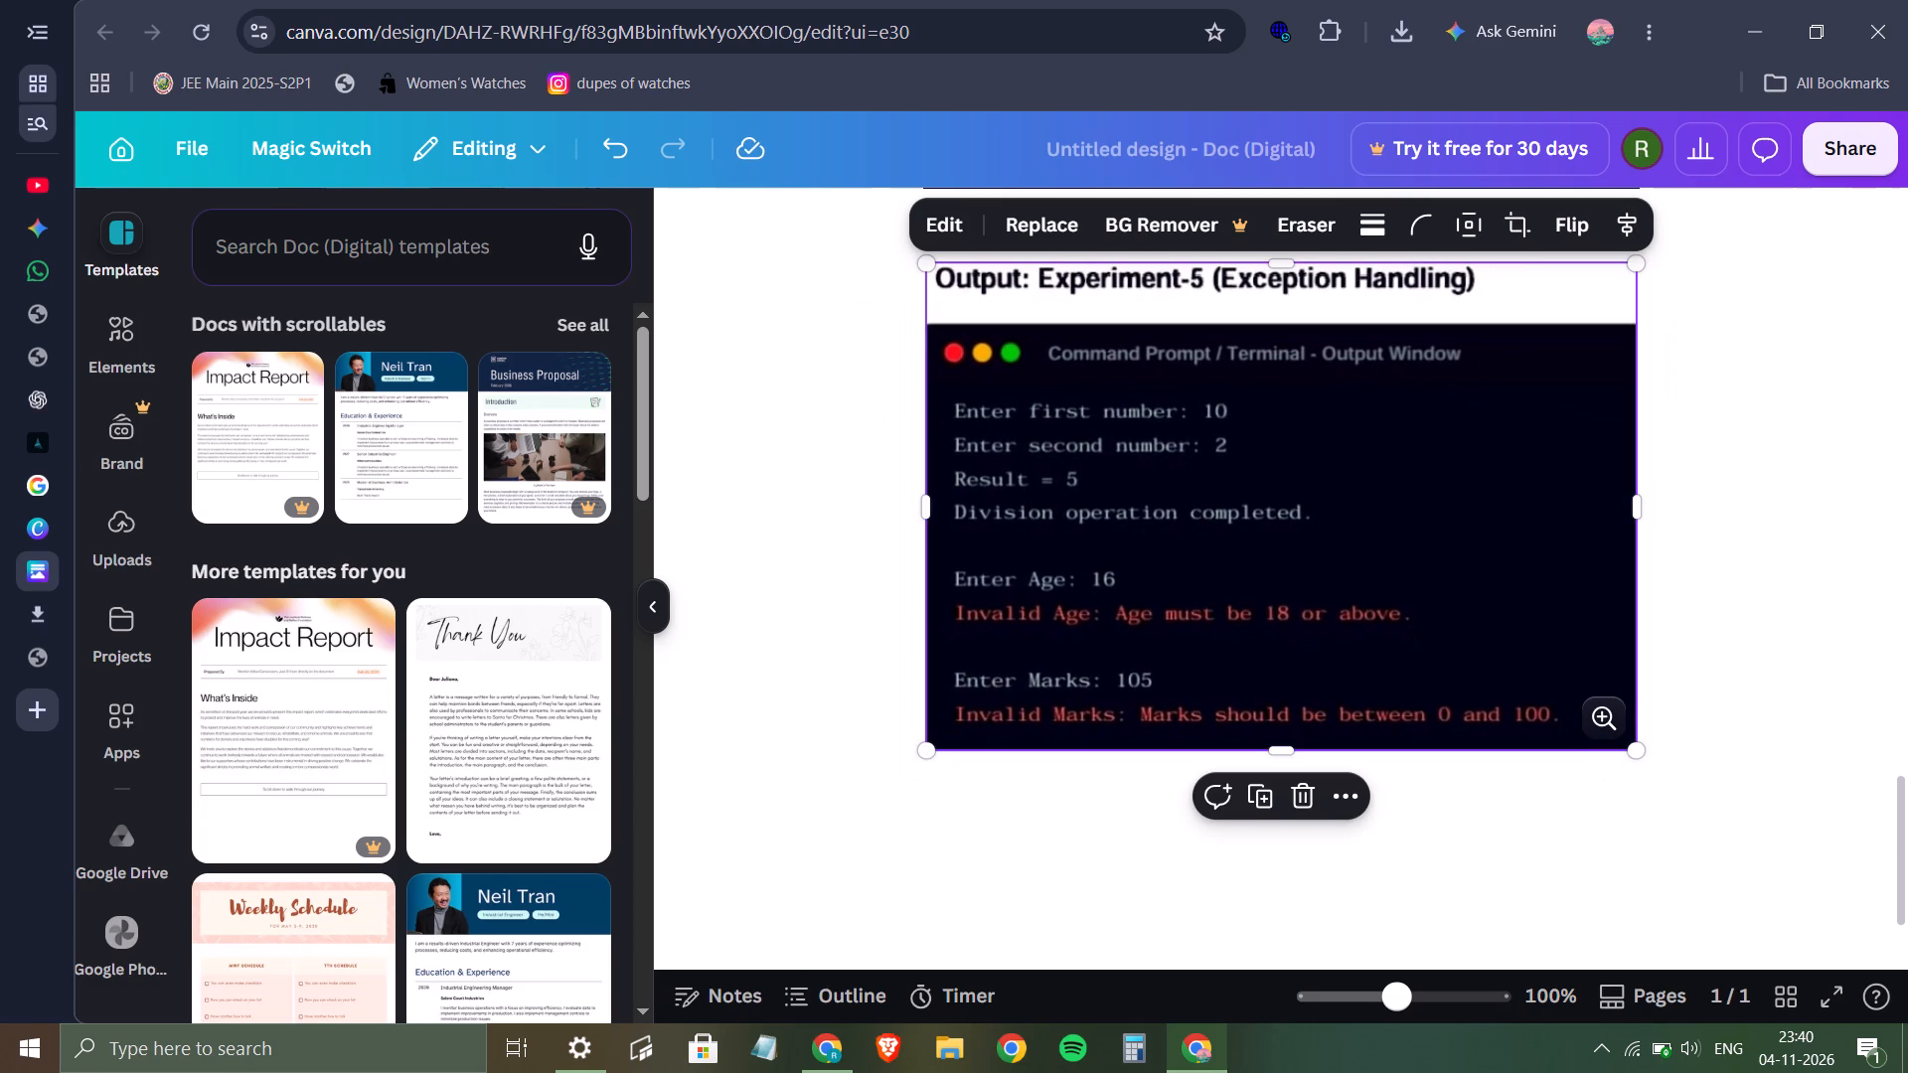
Download the Canva Doc as a PDF with the Digital preset, leaving PDF compression off.
left_click(1854, 151)
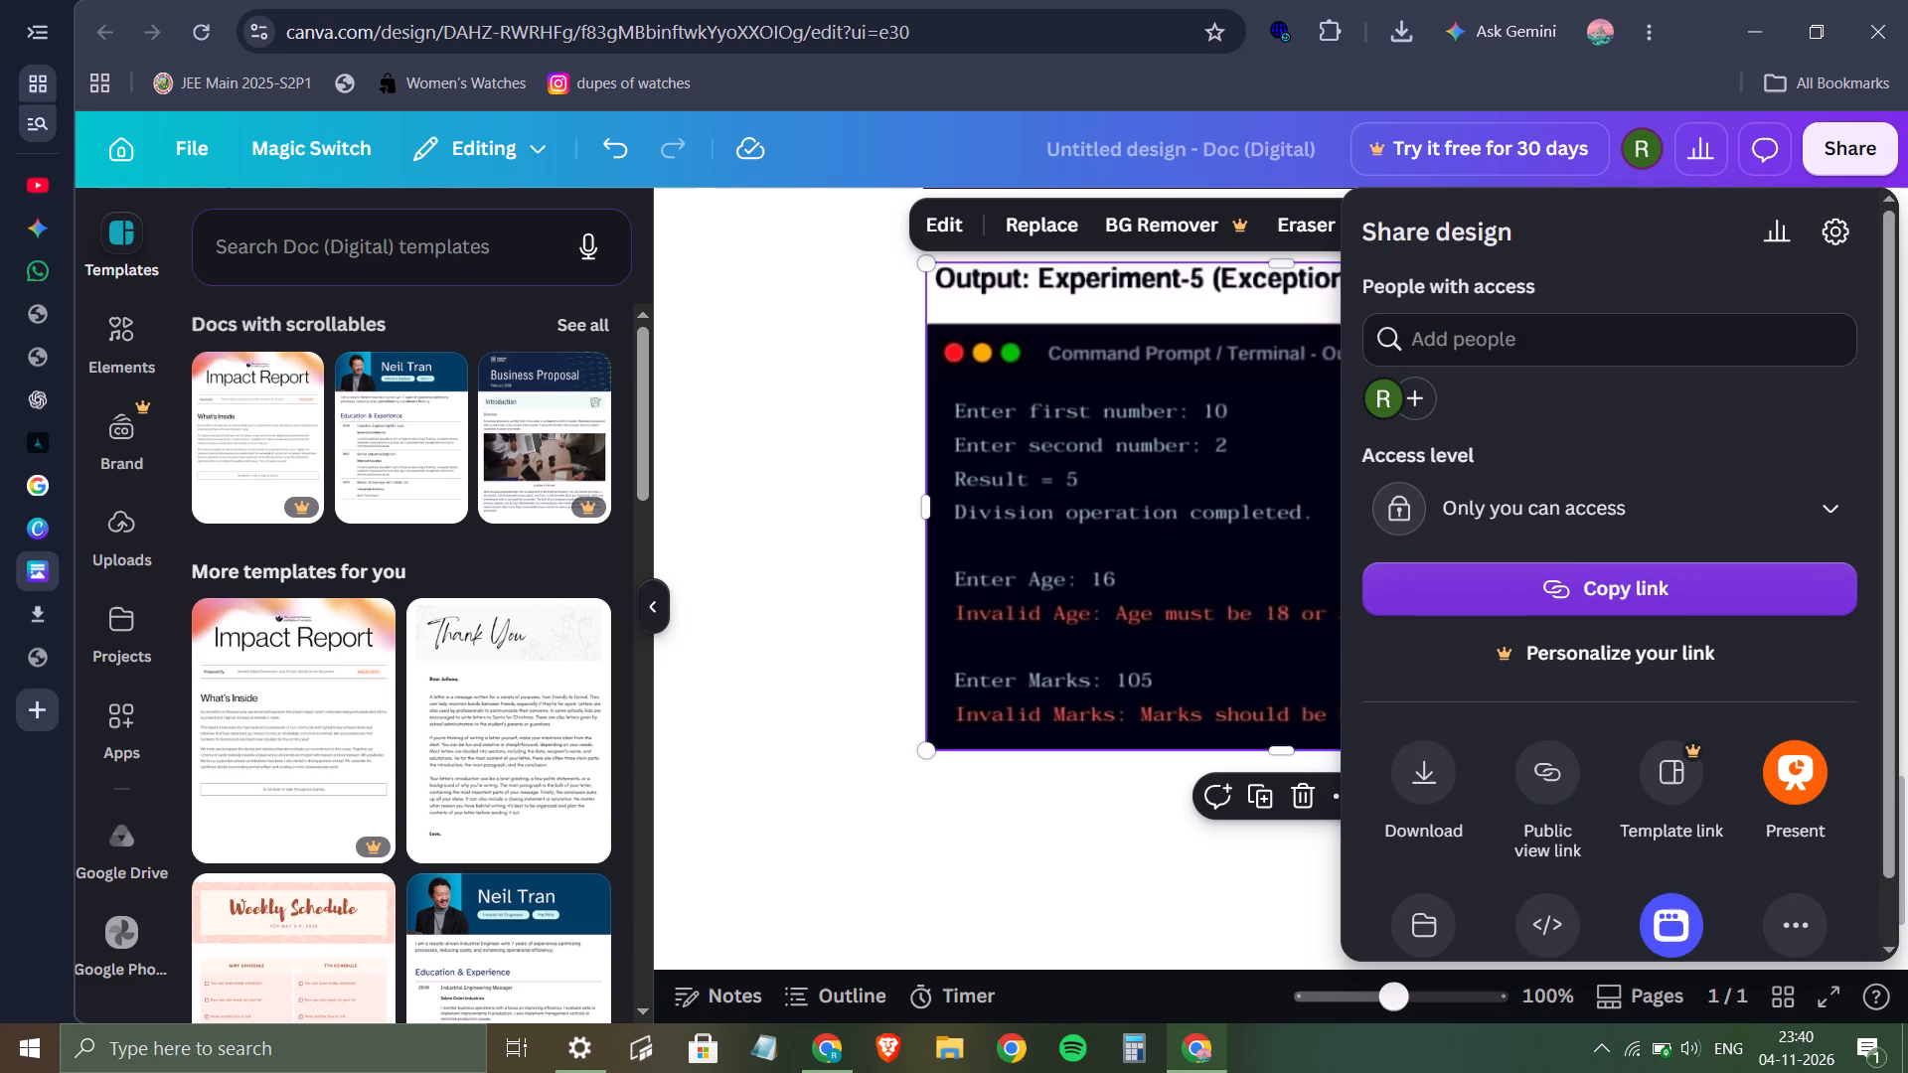
left_click(1428, 793)
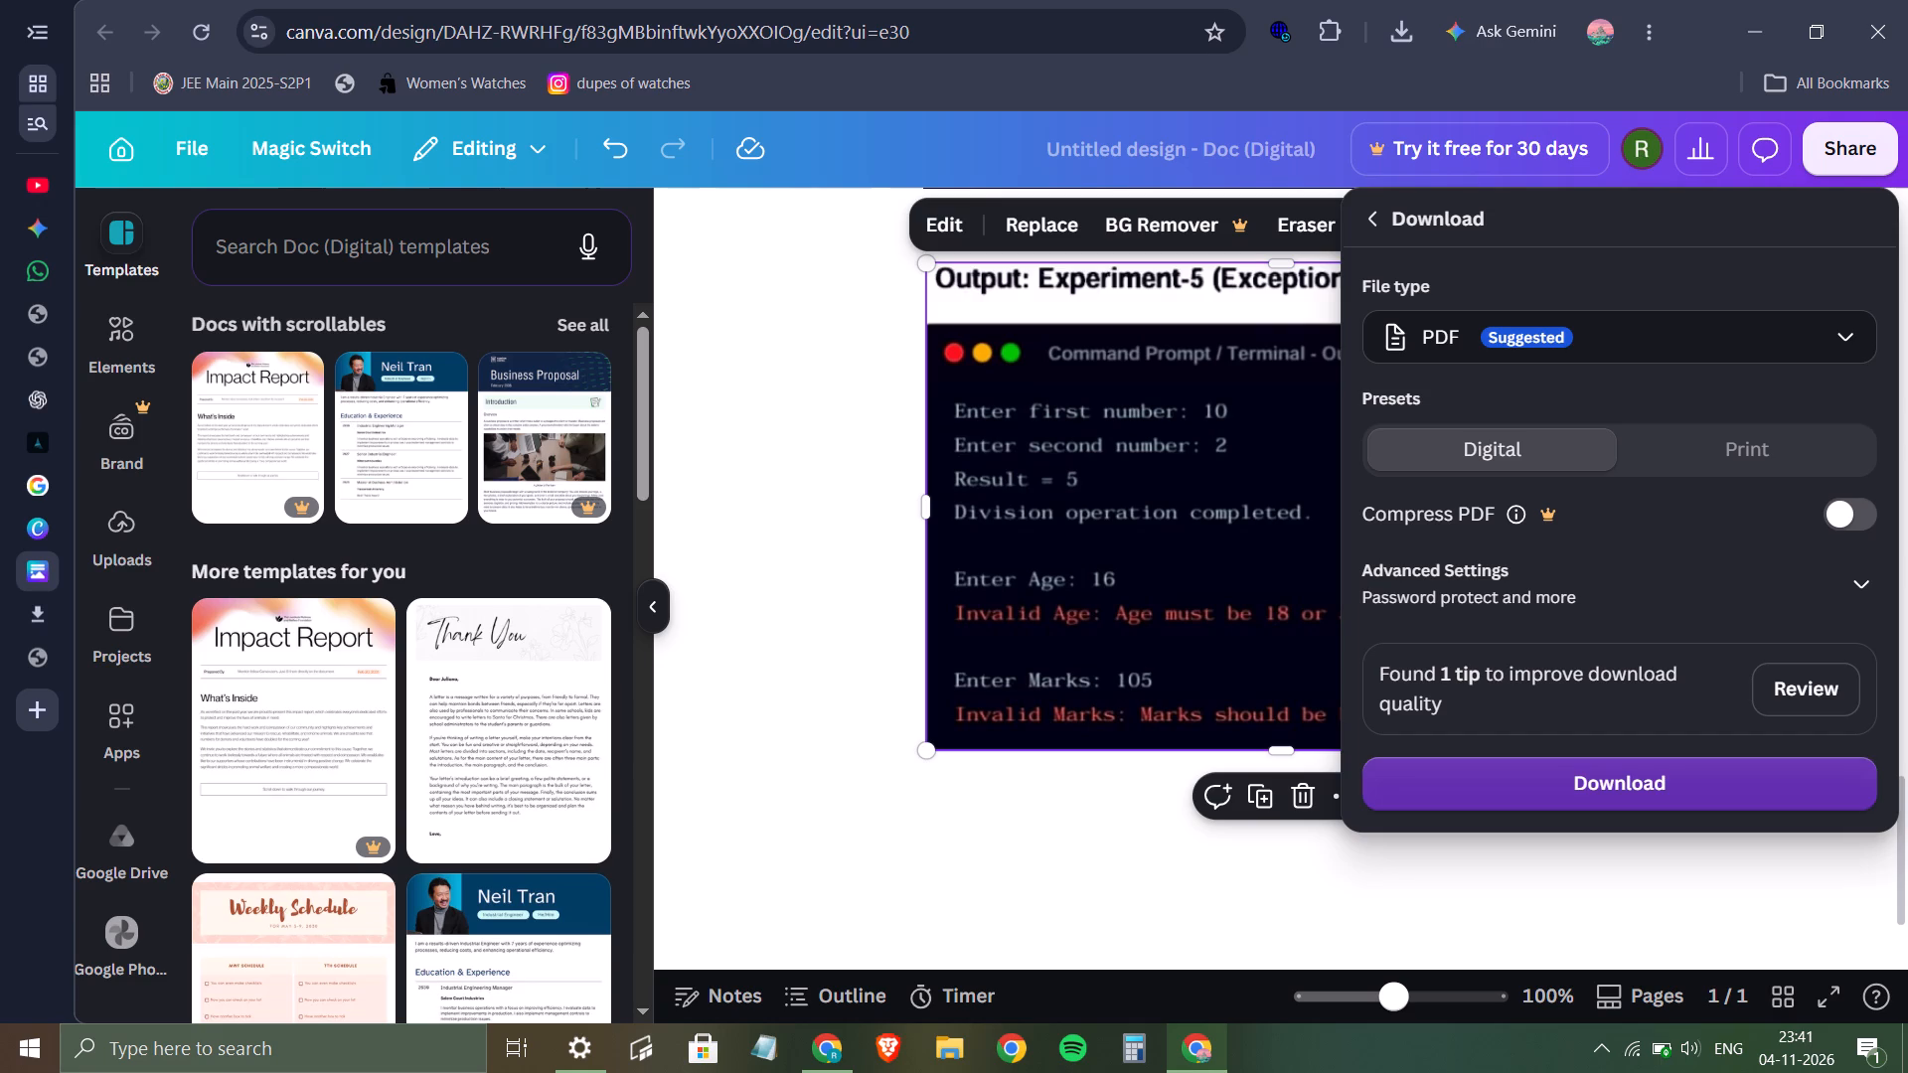
left_click(1428, 793)
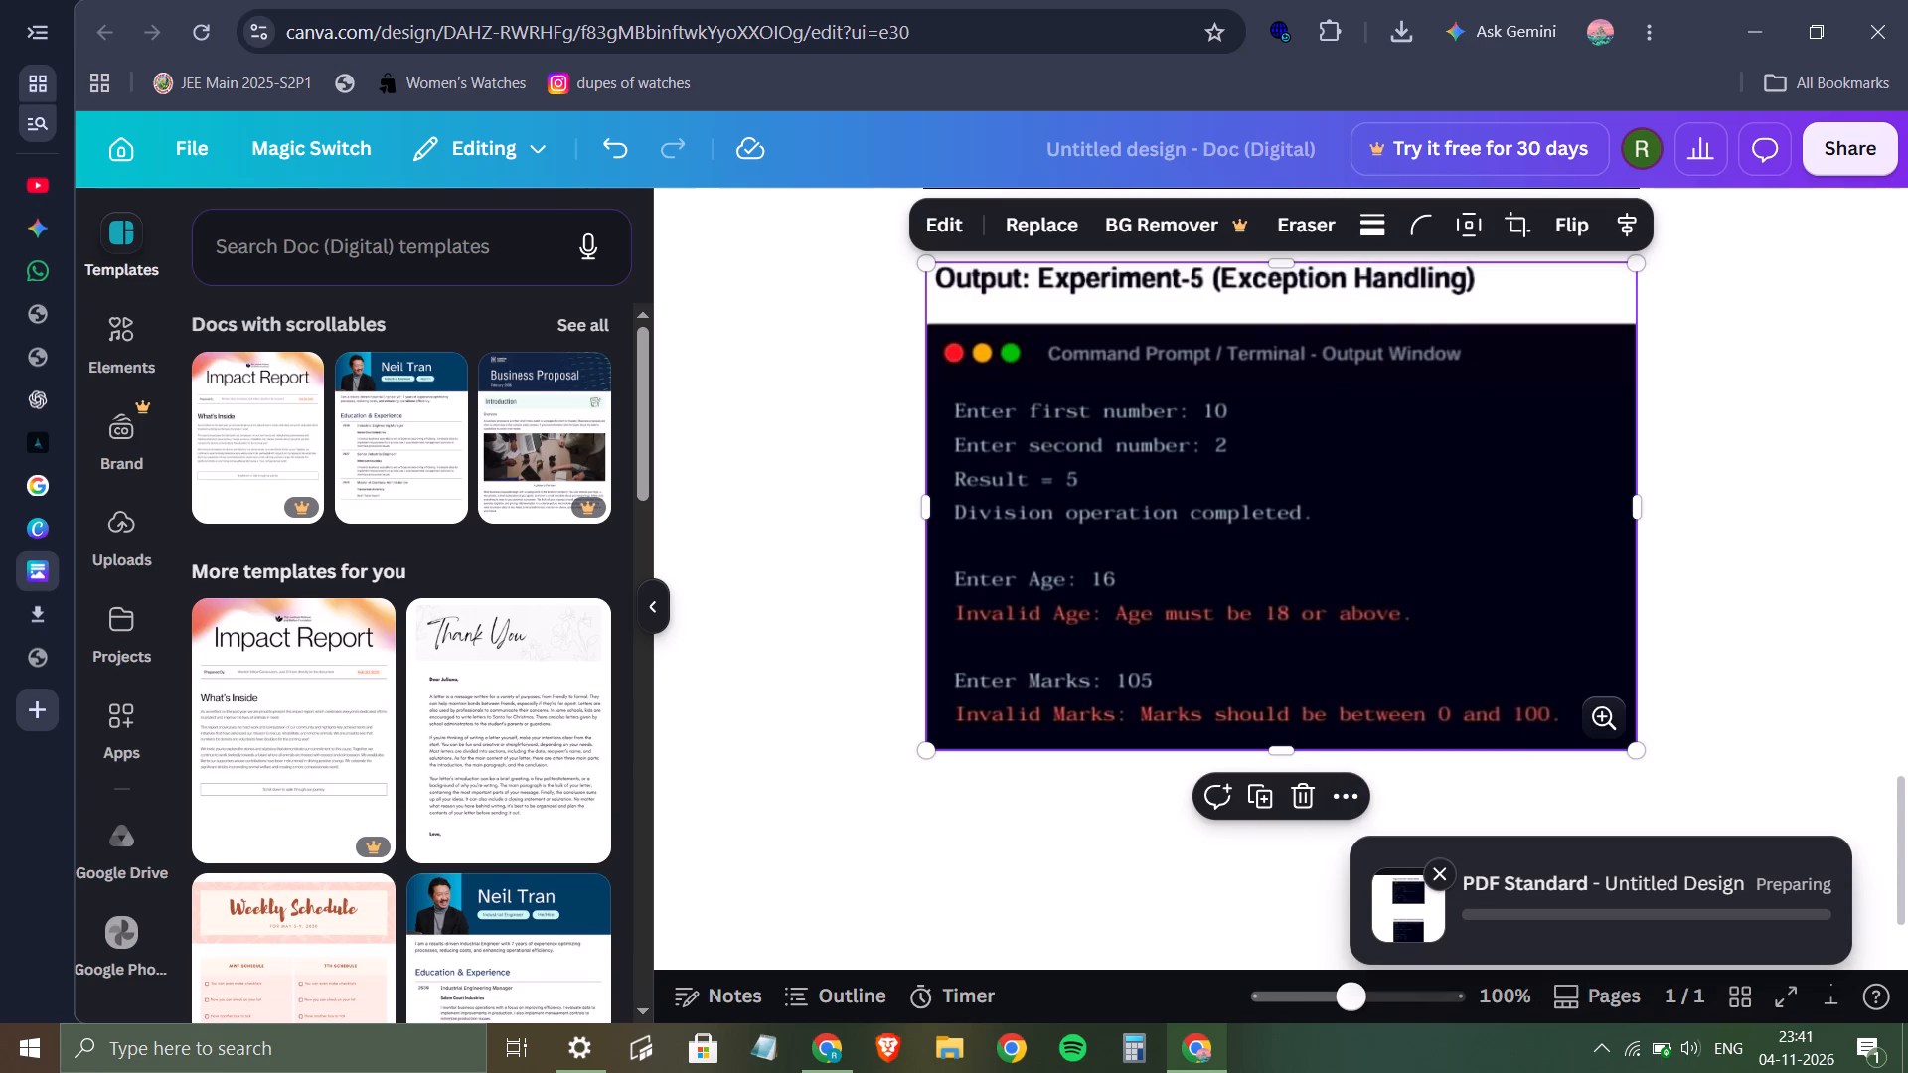
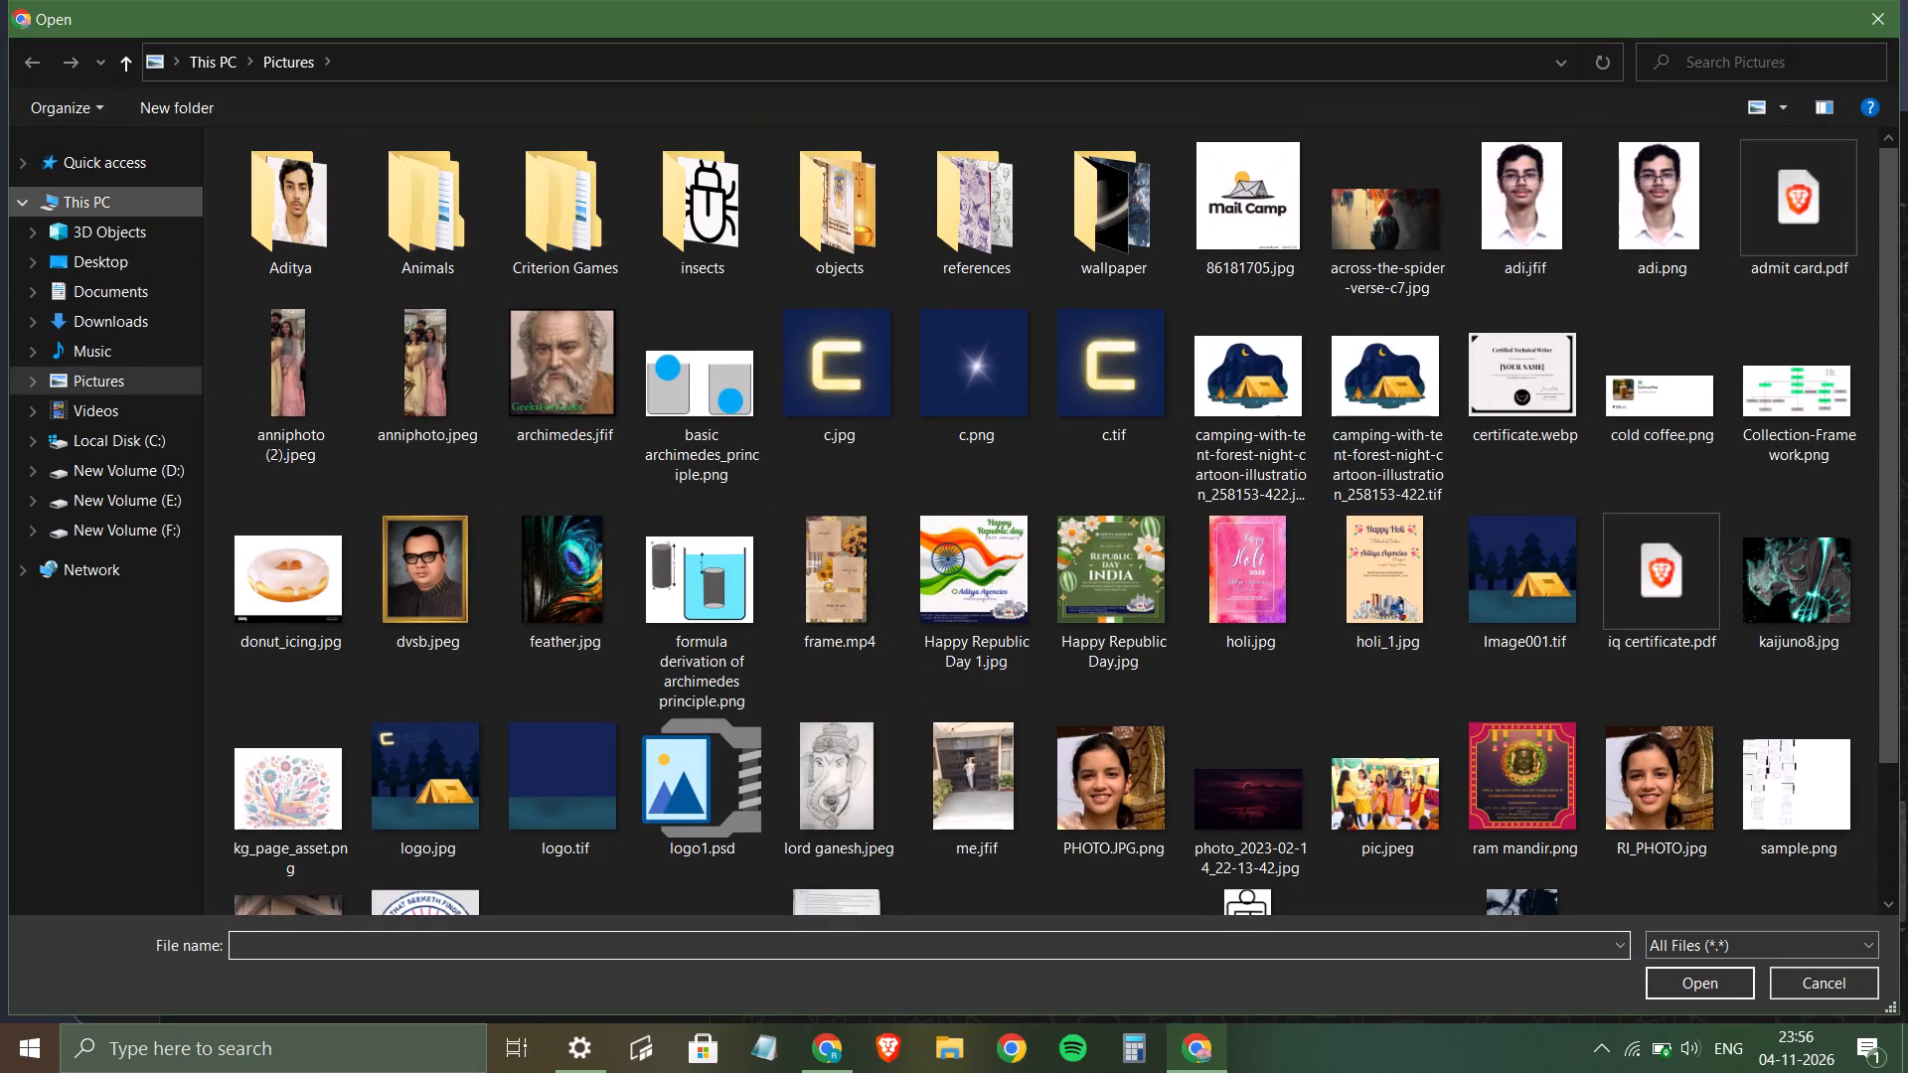
Open the Downloads folder in the file selection dialog.
left_click(113, 314)
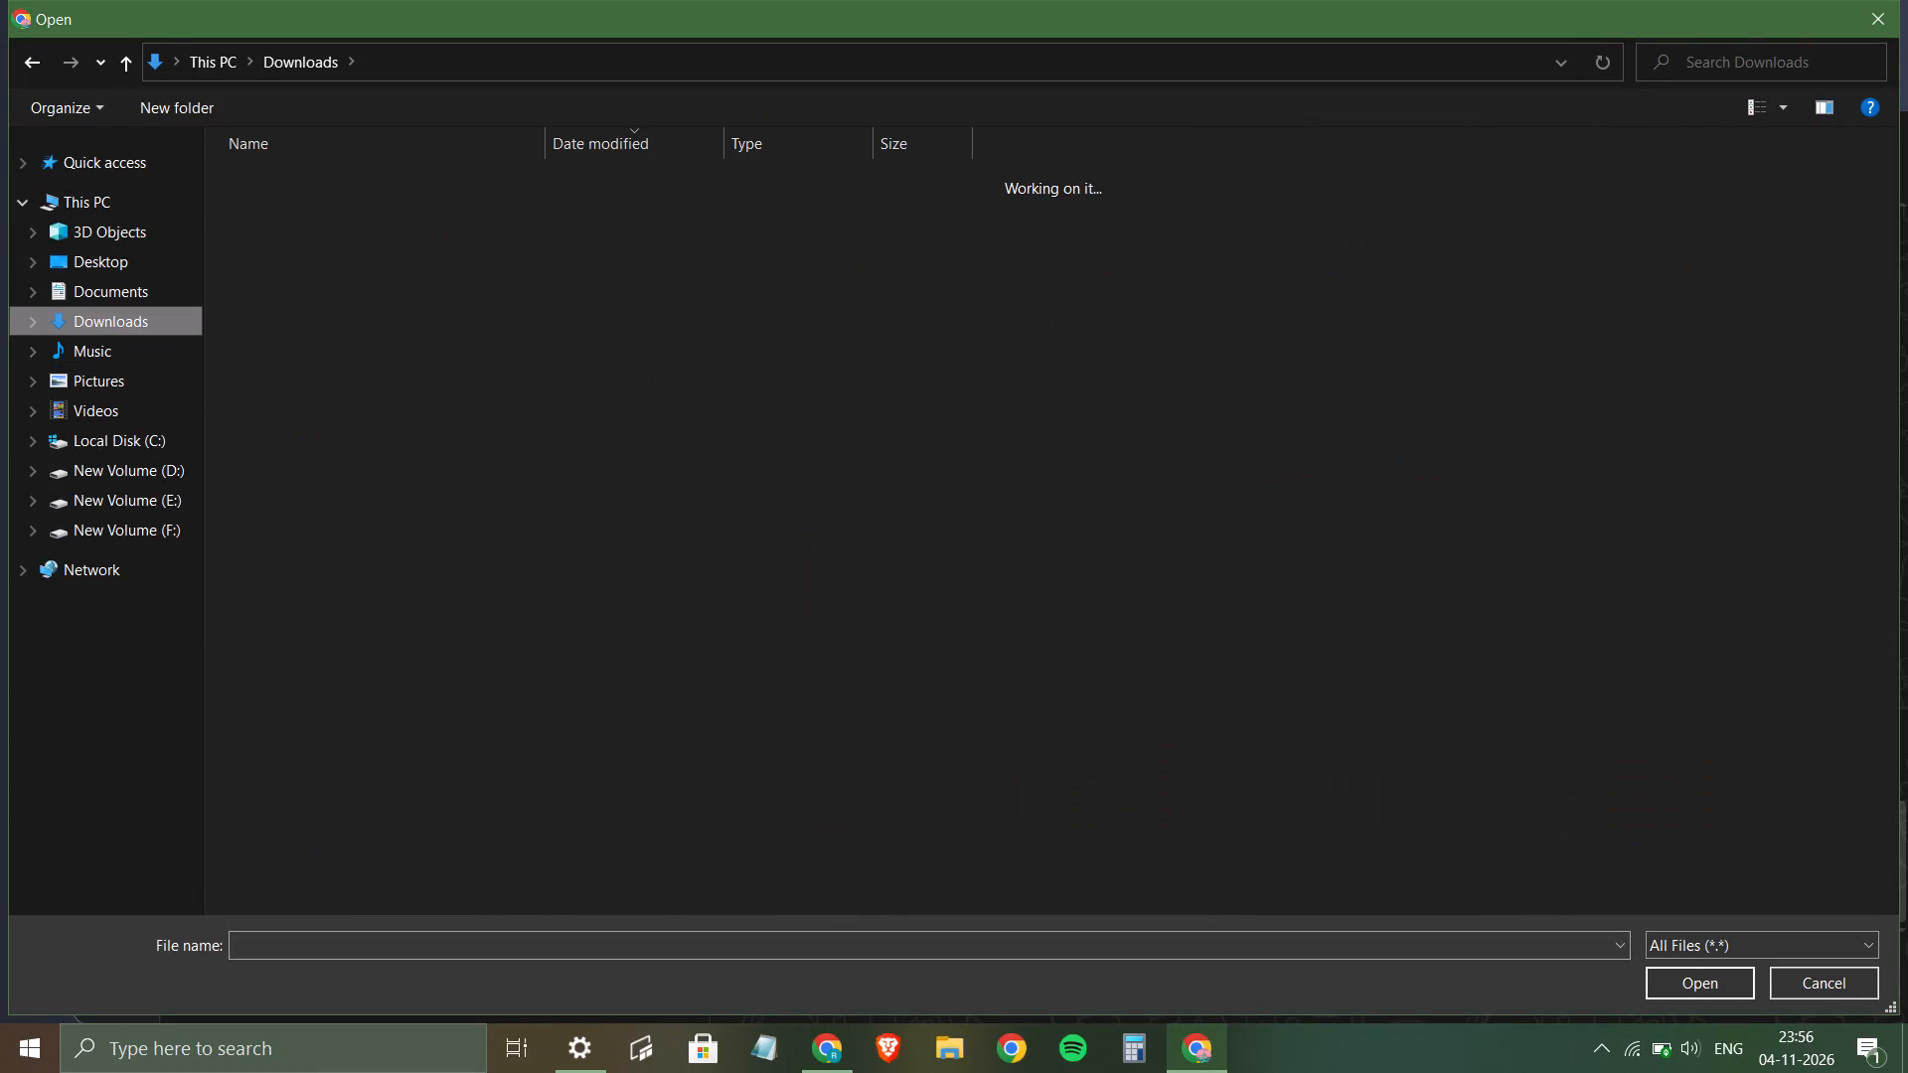
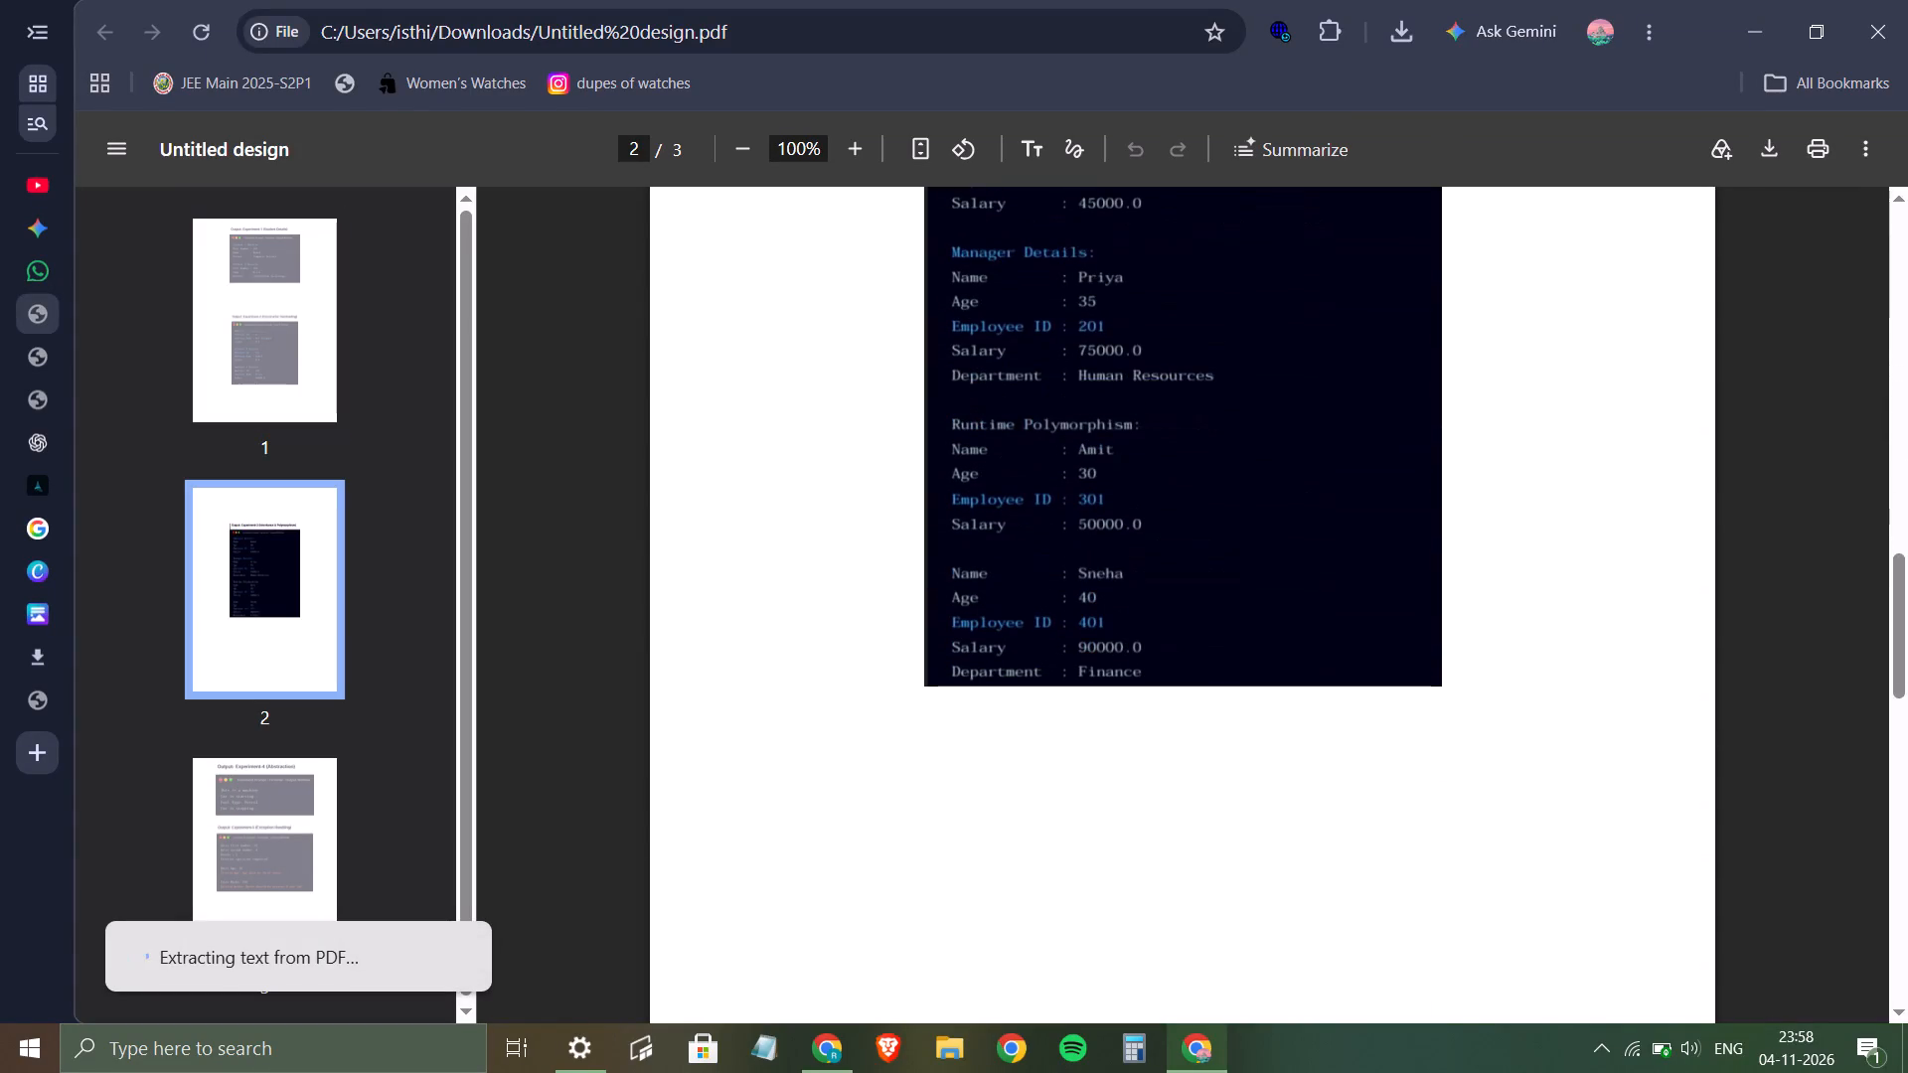
Review the exported PDF through to the end of page 3 and back to page 1, checking the experiment output images and headings.
key("Down")
key("Down")
key("Down")
key("Down")
key("Down")
key("Down")
key("Down")
key("Down")
key("Down")
key("Down")
key("Down")
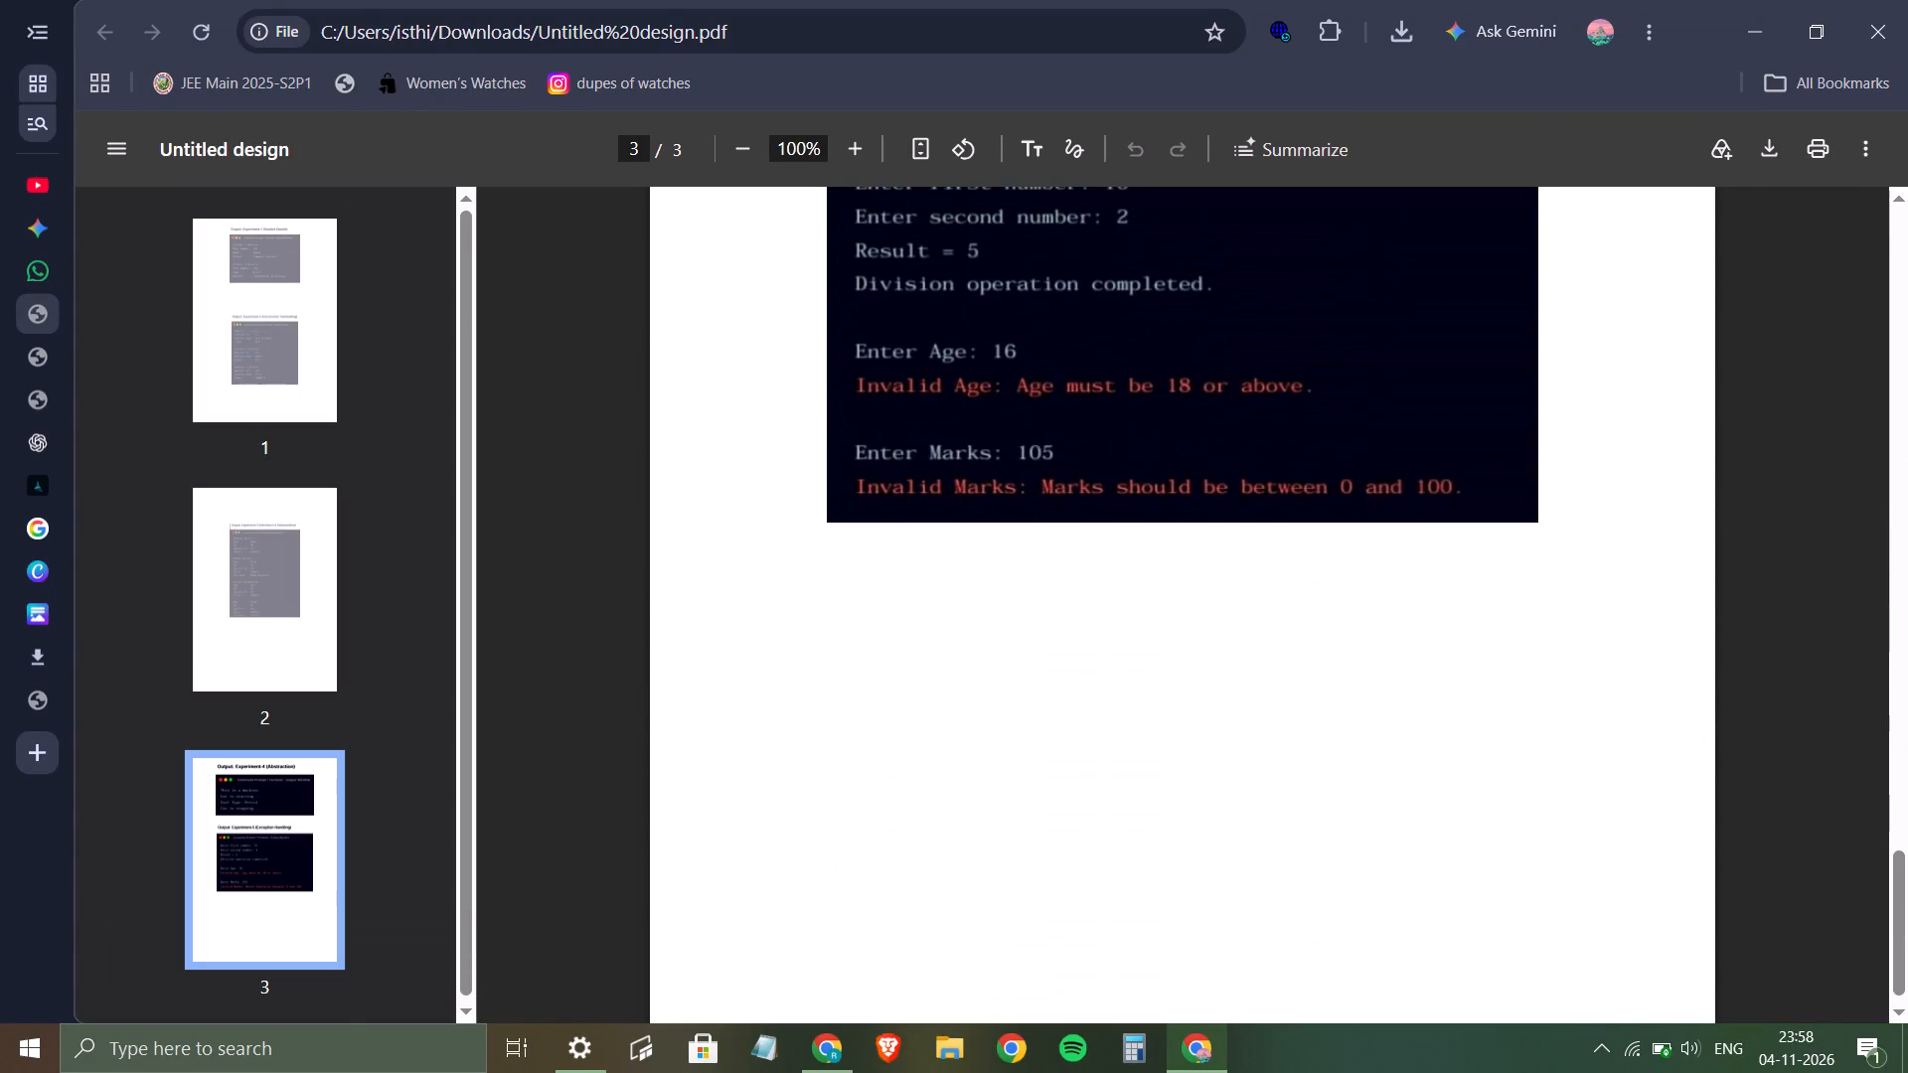
key("Up")
key("Up")
key("Up")
key("Up")
key("Up")
key("Up")
key("Up")
key("Up")
key("Up")
key("Up")
key("Up")
key("Up")
key("Up")
key("Up")
key("Up")
key("Up")
key("Up")
key("Up")
key("Up")
key("Up")
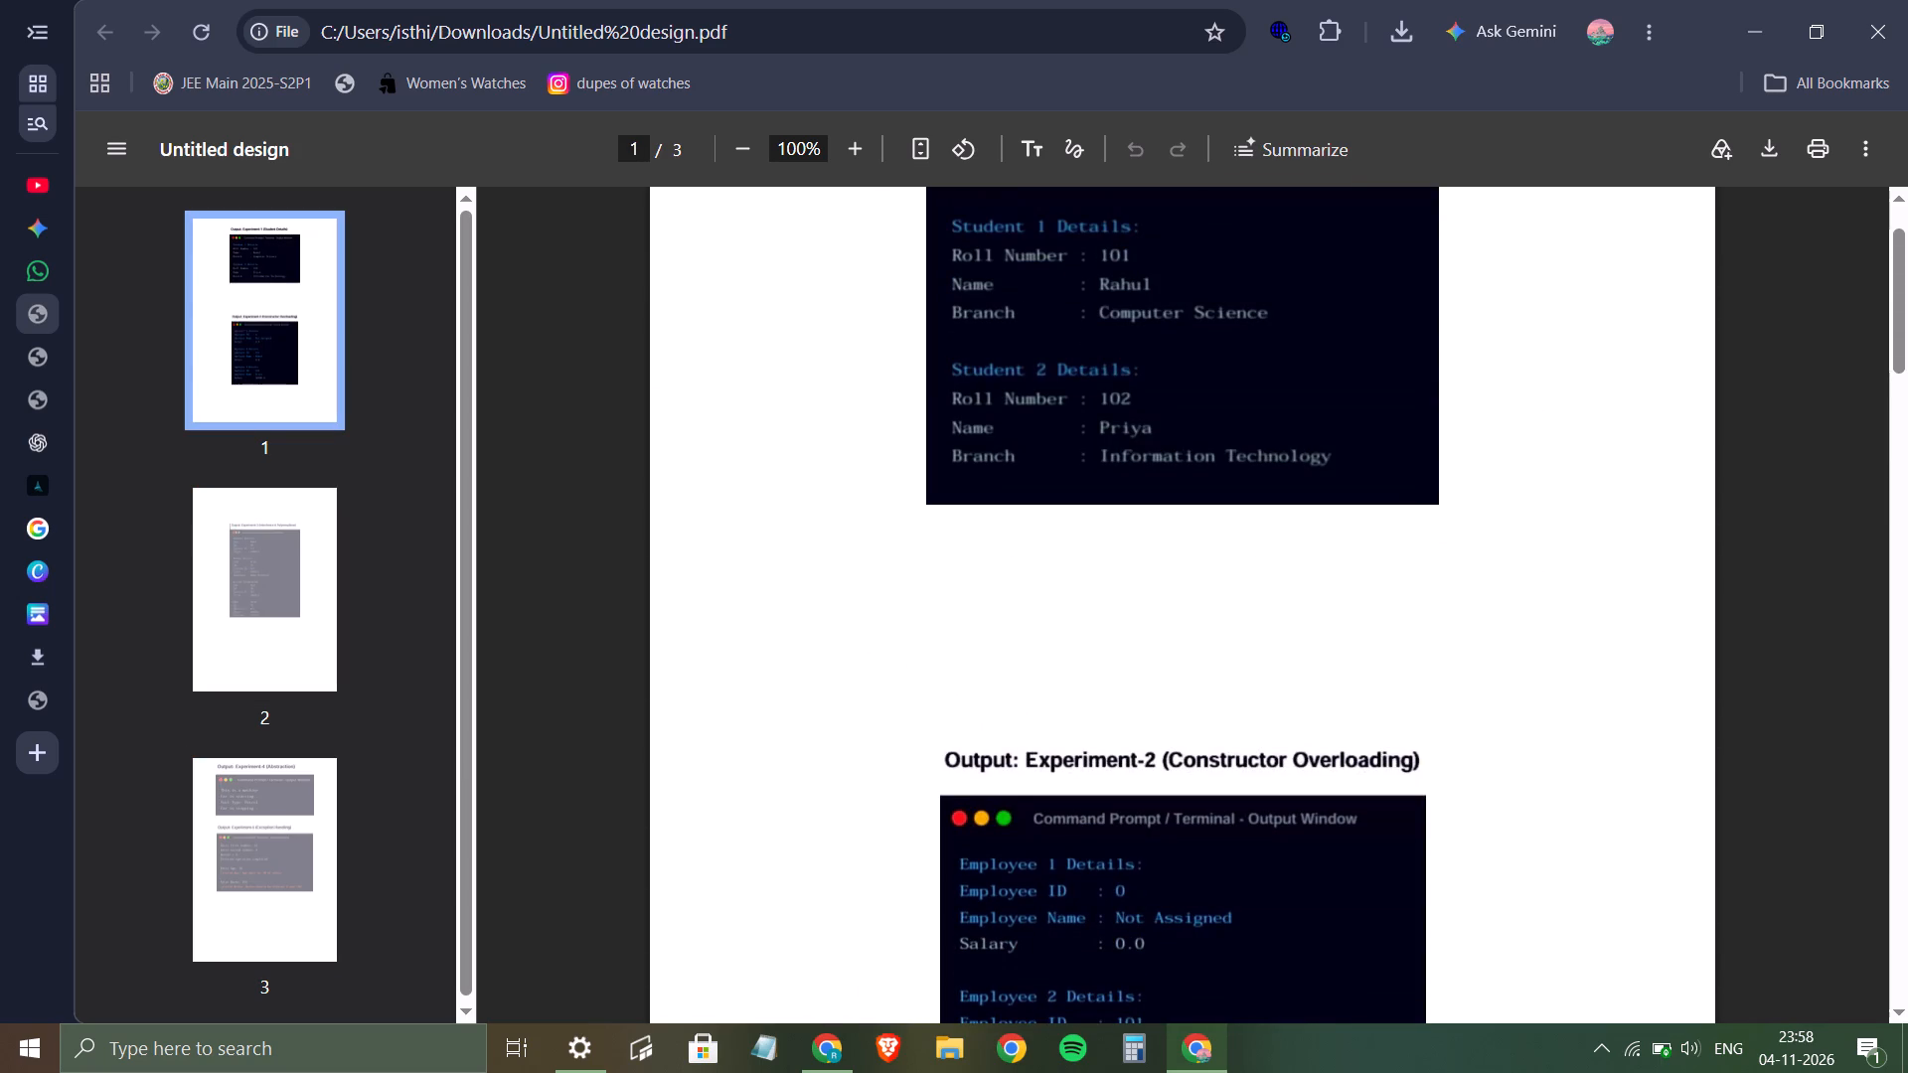
Switch to the Java Outputs PDF and snip the Experiment-6 (File I/O Character Streams) output with its heading, cropping the empty dark area.
left_click(1342, 652)
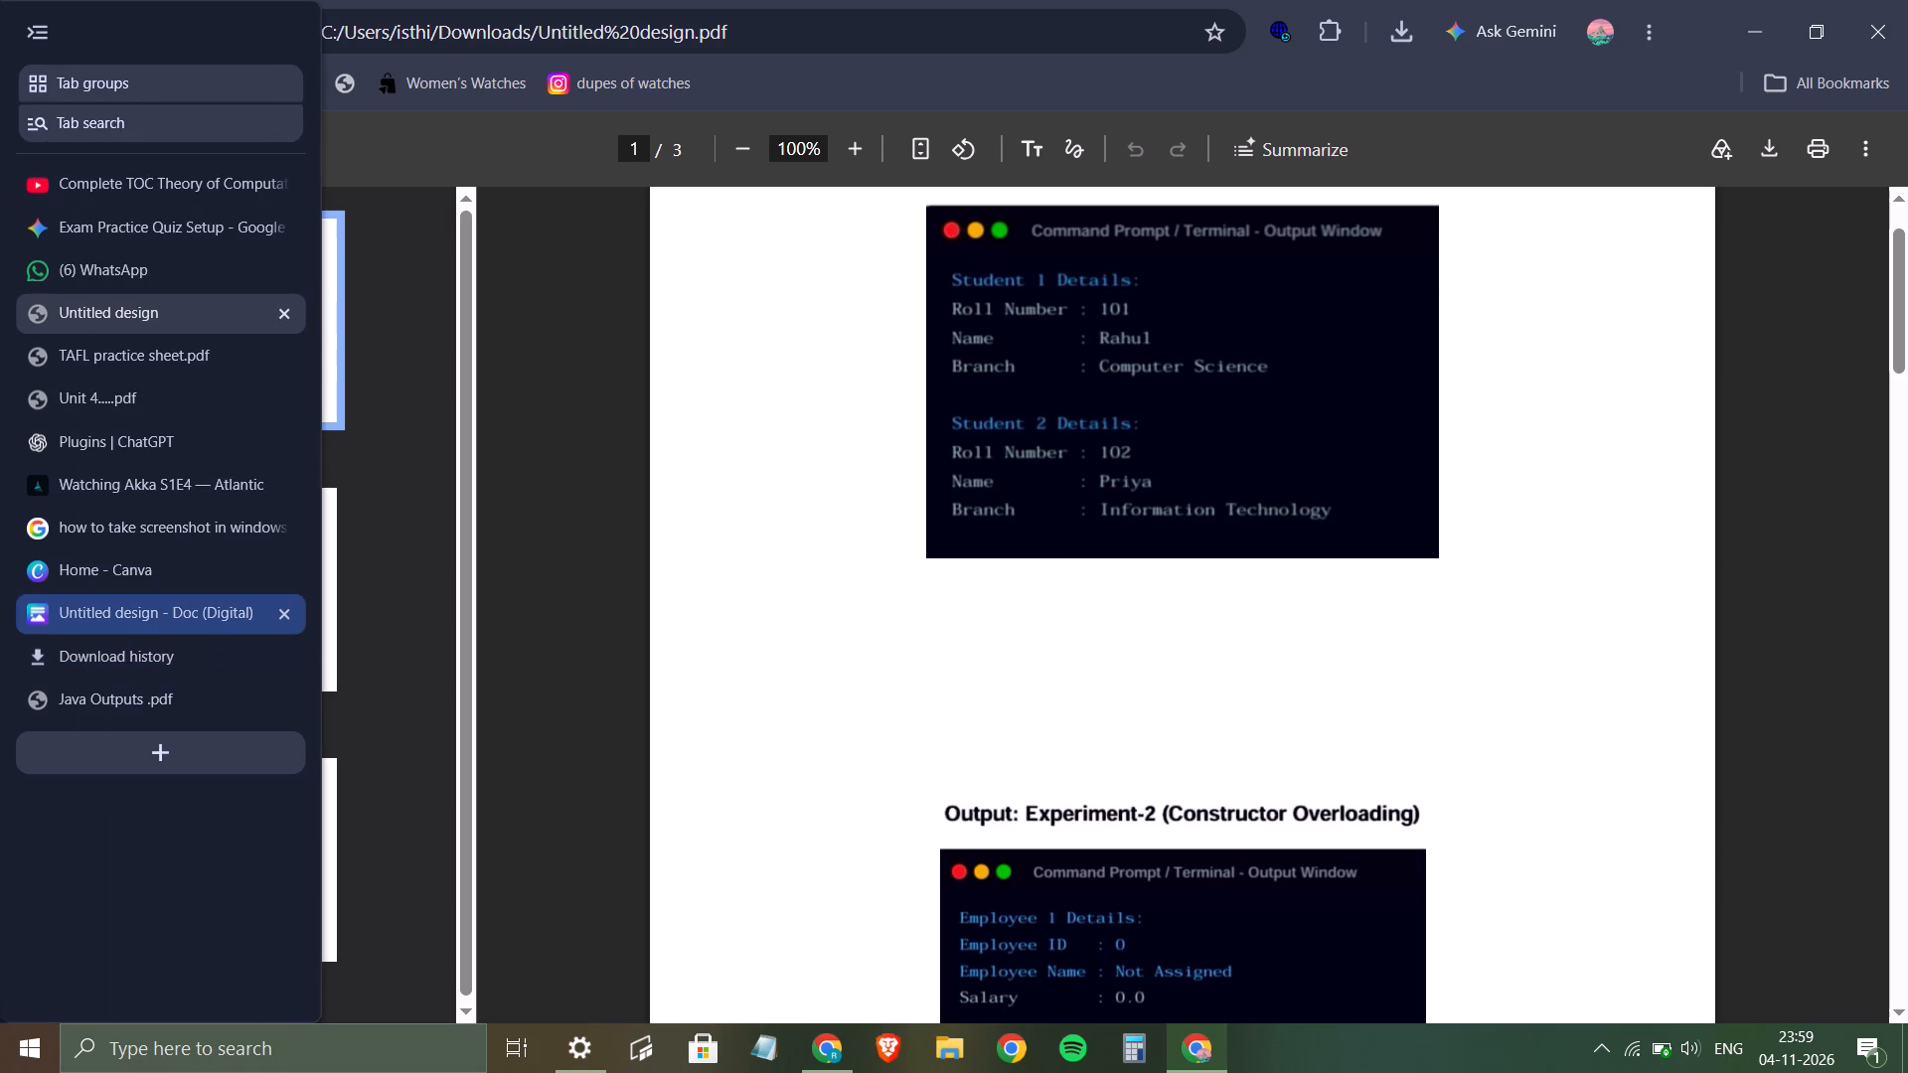
left_click(130, 693)
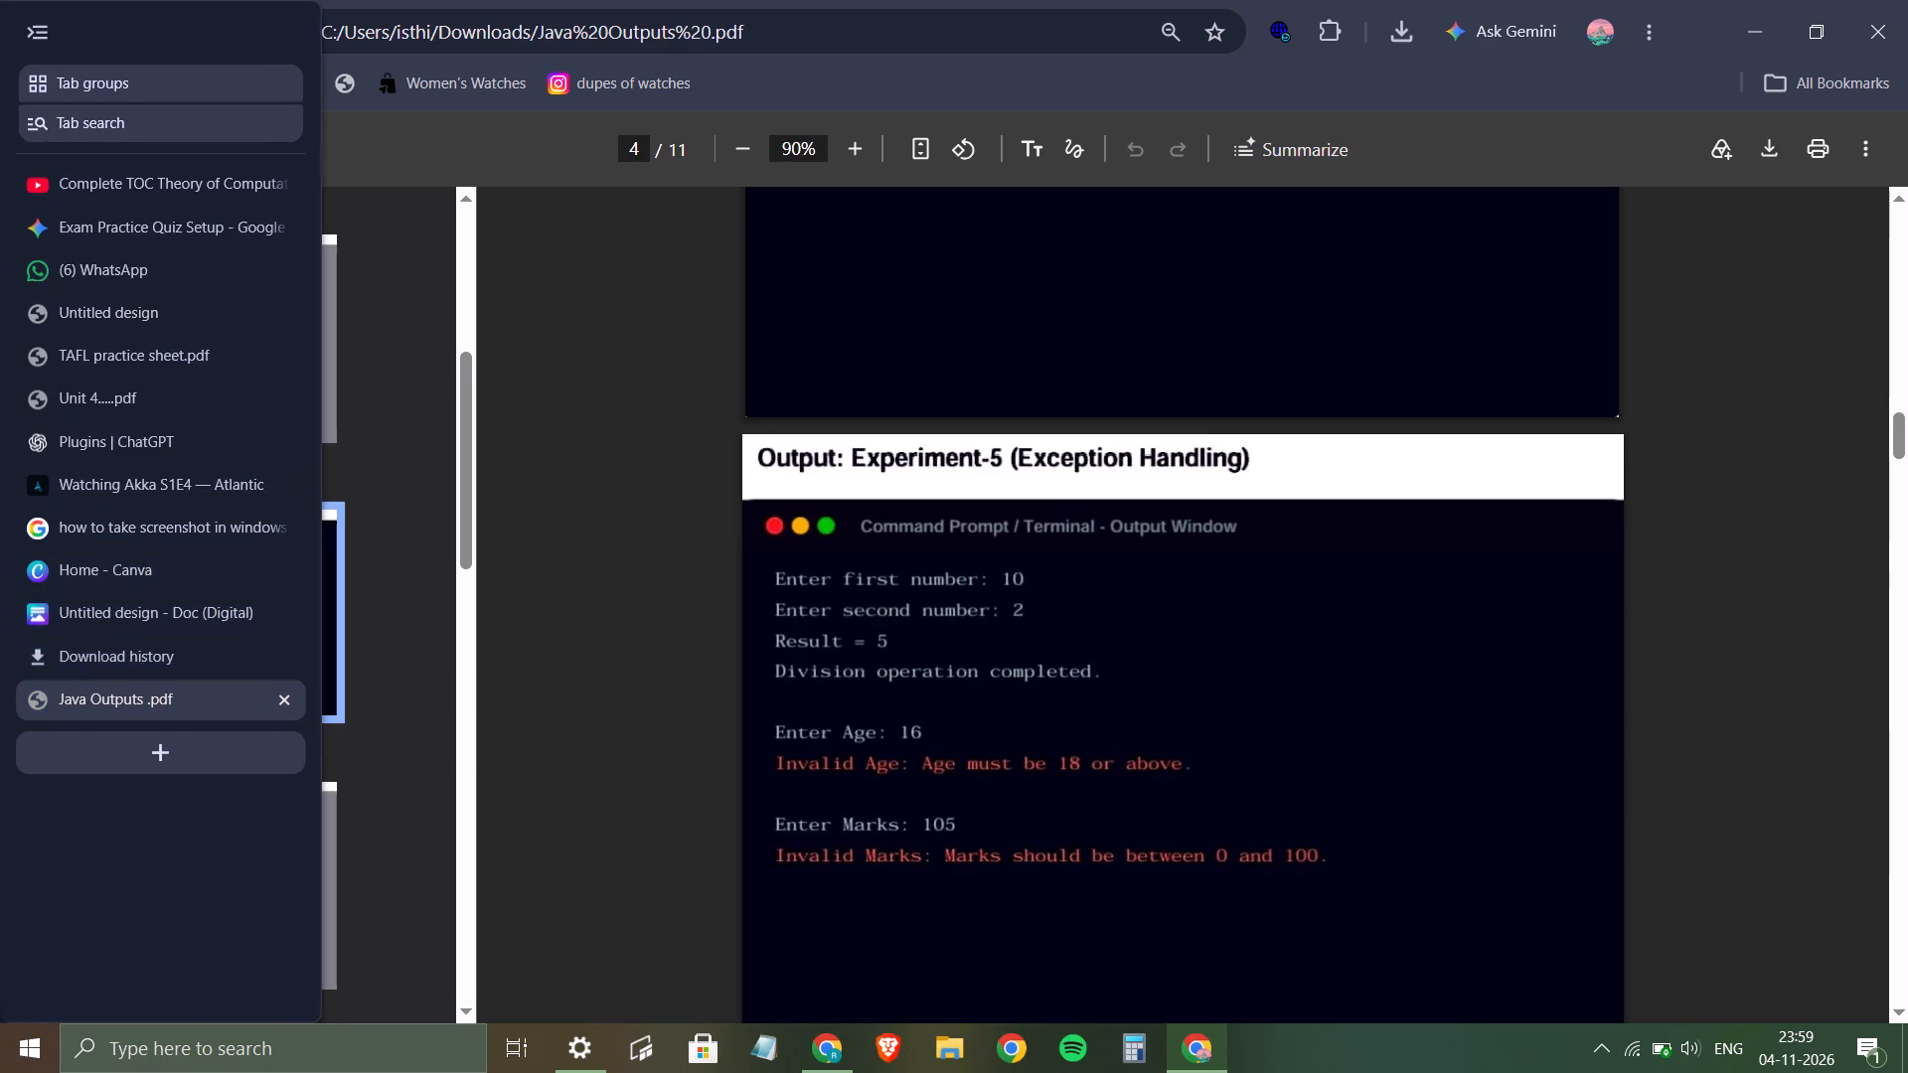
left_click(977, 592)
key("Down")
key("Down")
key("Down")
key("Down")
key("Down")
key("Down")
key("Down")
key("Down")
key("Down")
key("Down")
key("Down")
key("Down")
key("Down")
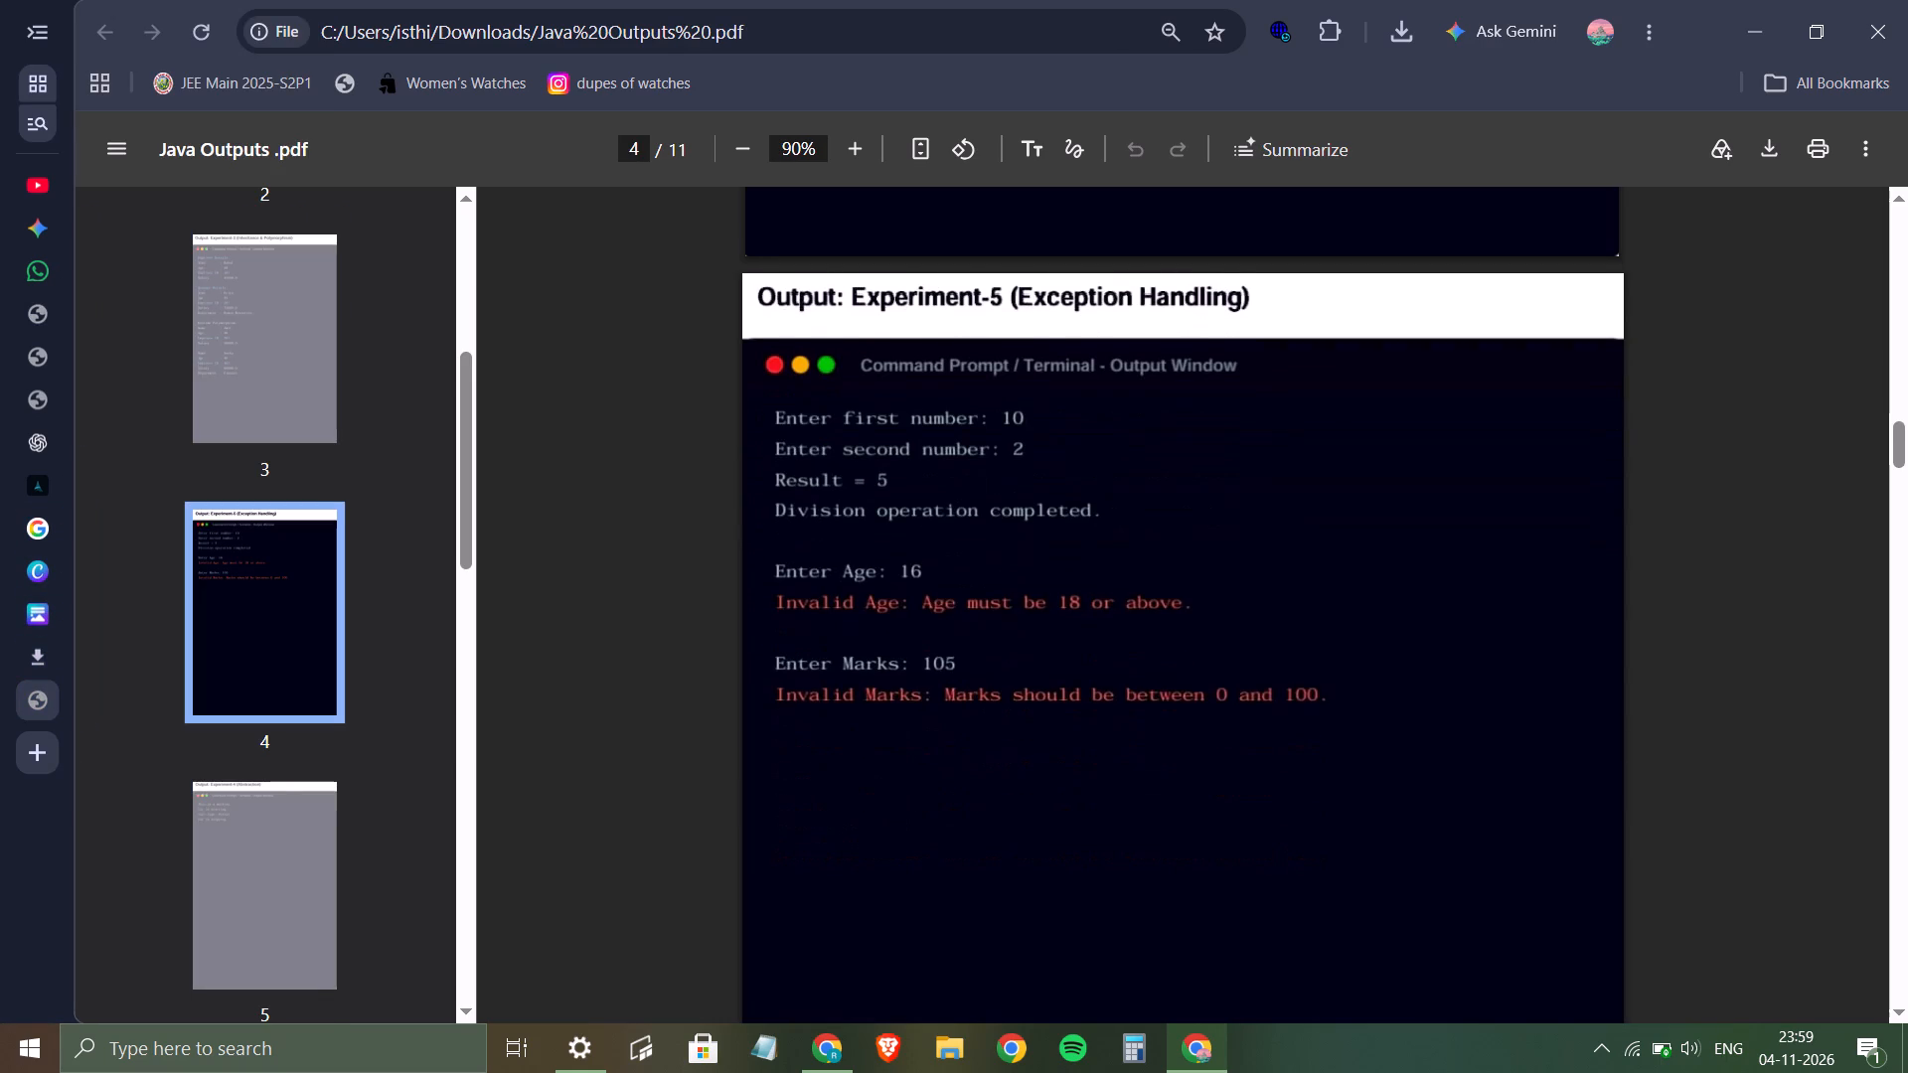
key("Down")
key("Down")
key("Down")
key("Down")
key("Down")
key("Down")
key("Down")
key("Down")
key("Down")
key("Down")
key("Down")
key("Down")
key("Down")
key("Down")
key("Down")
key("Down")
key("Down")
key("Down")
key("Down")
key("Down")
key("Down")
key("Down")
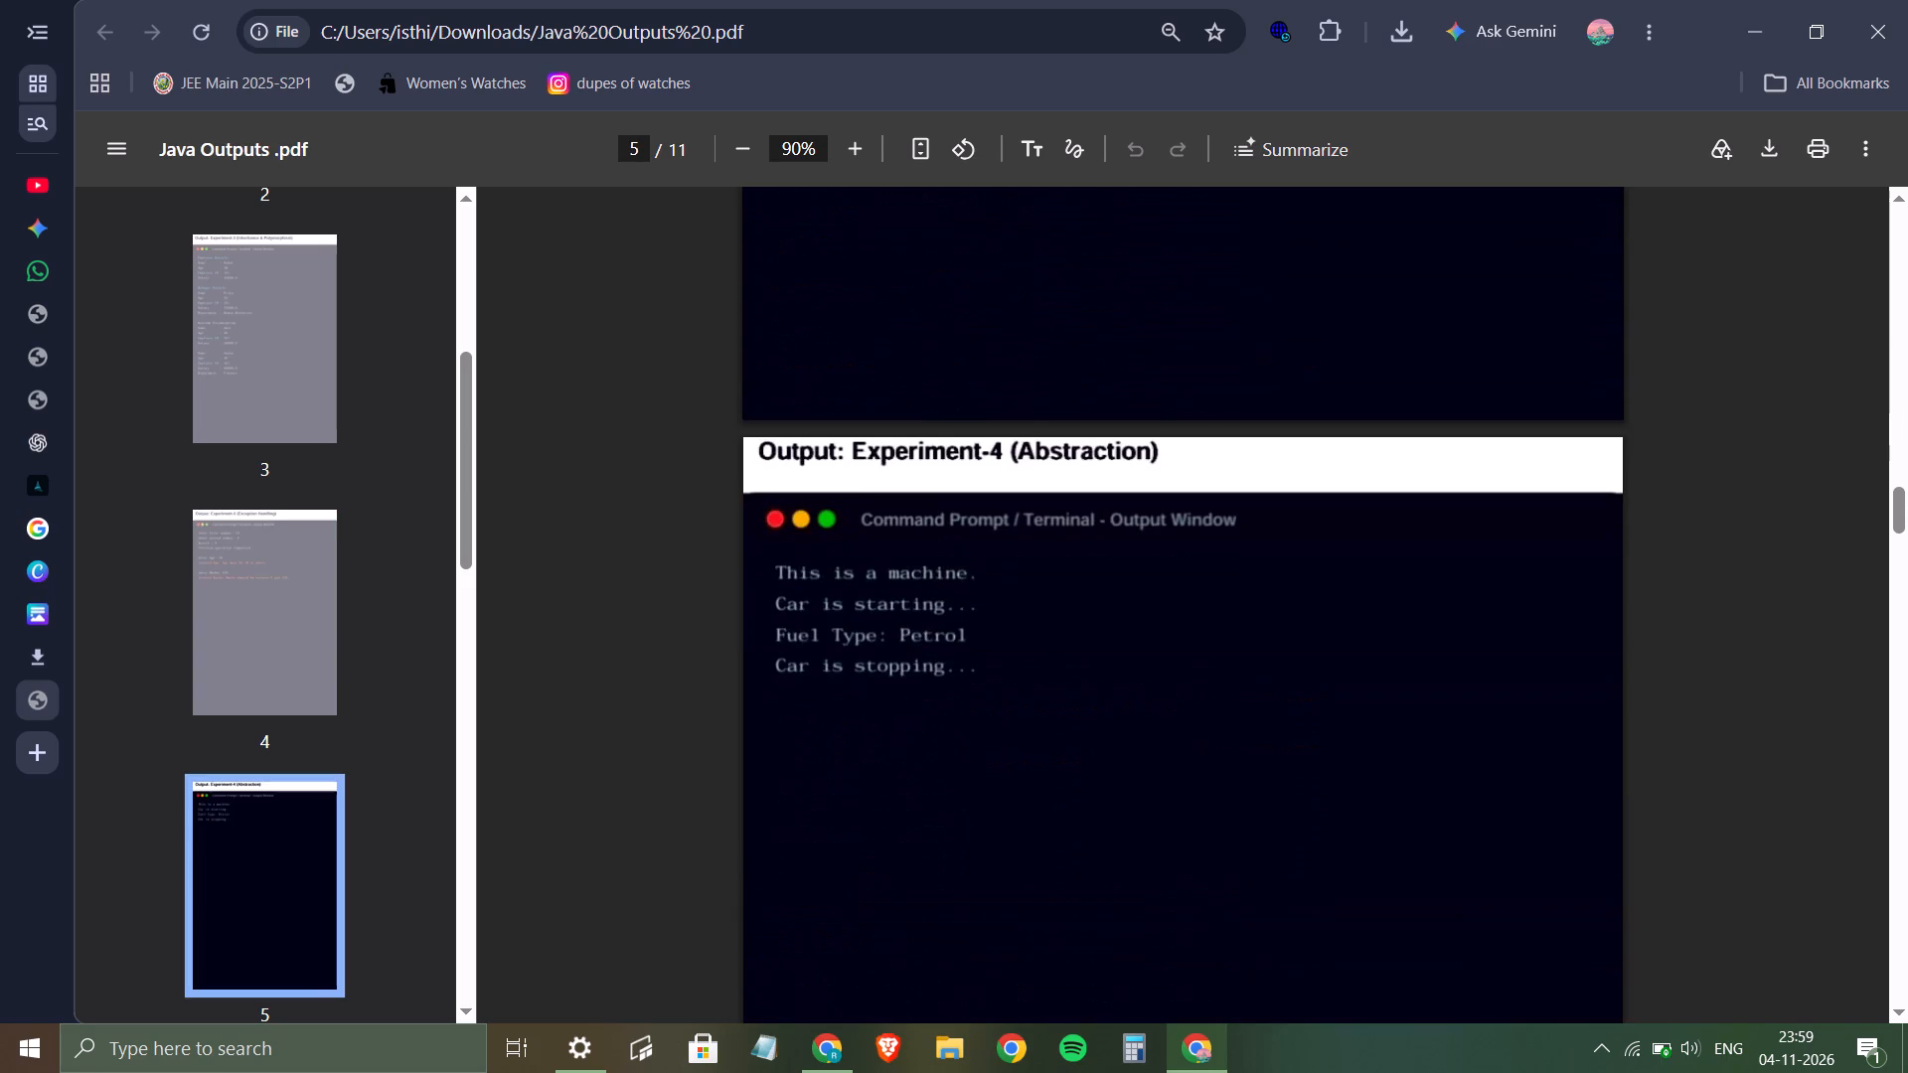
key("Down")
key("Down")
key("Down")
key("Down")
key("Down")
key("Down")
key("Down")
key("Down")
key("Down")
key("Down")
key("Down")
key("Down")
key("Down")
key("Down")
key("Down")
key("Down")
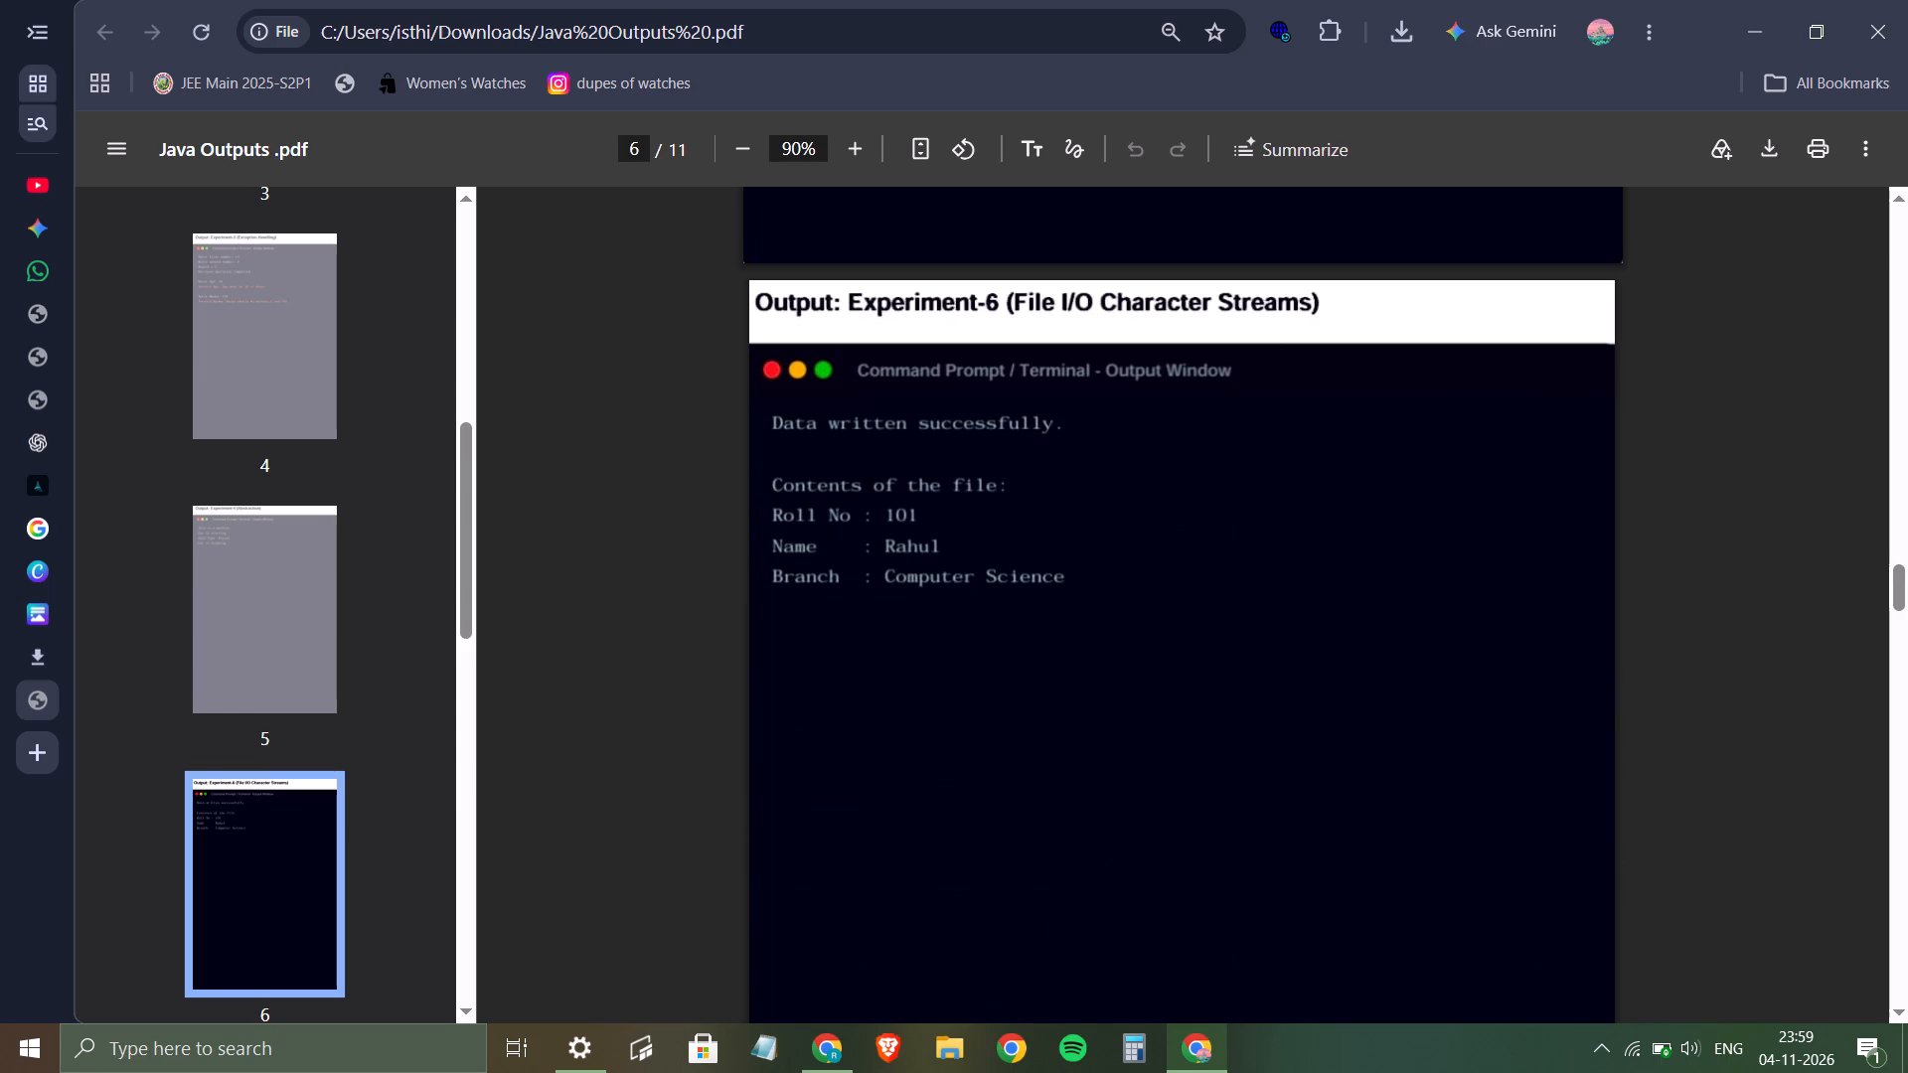
key("shift+super+s")
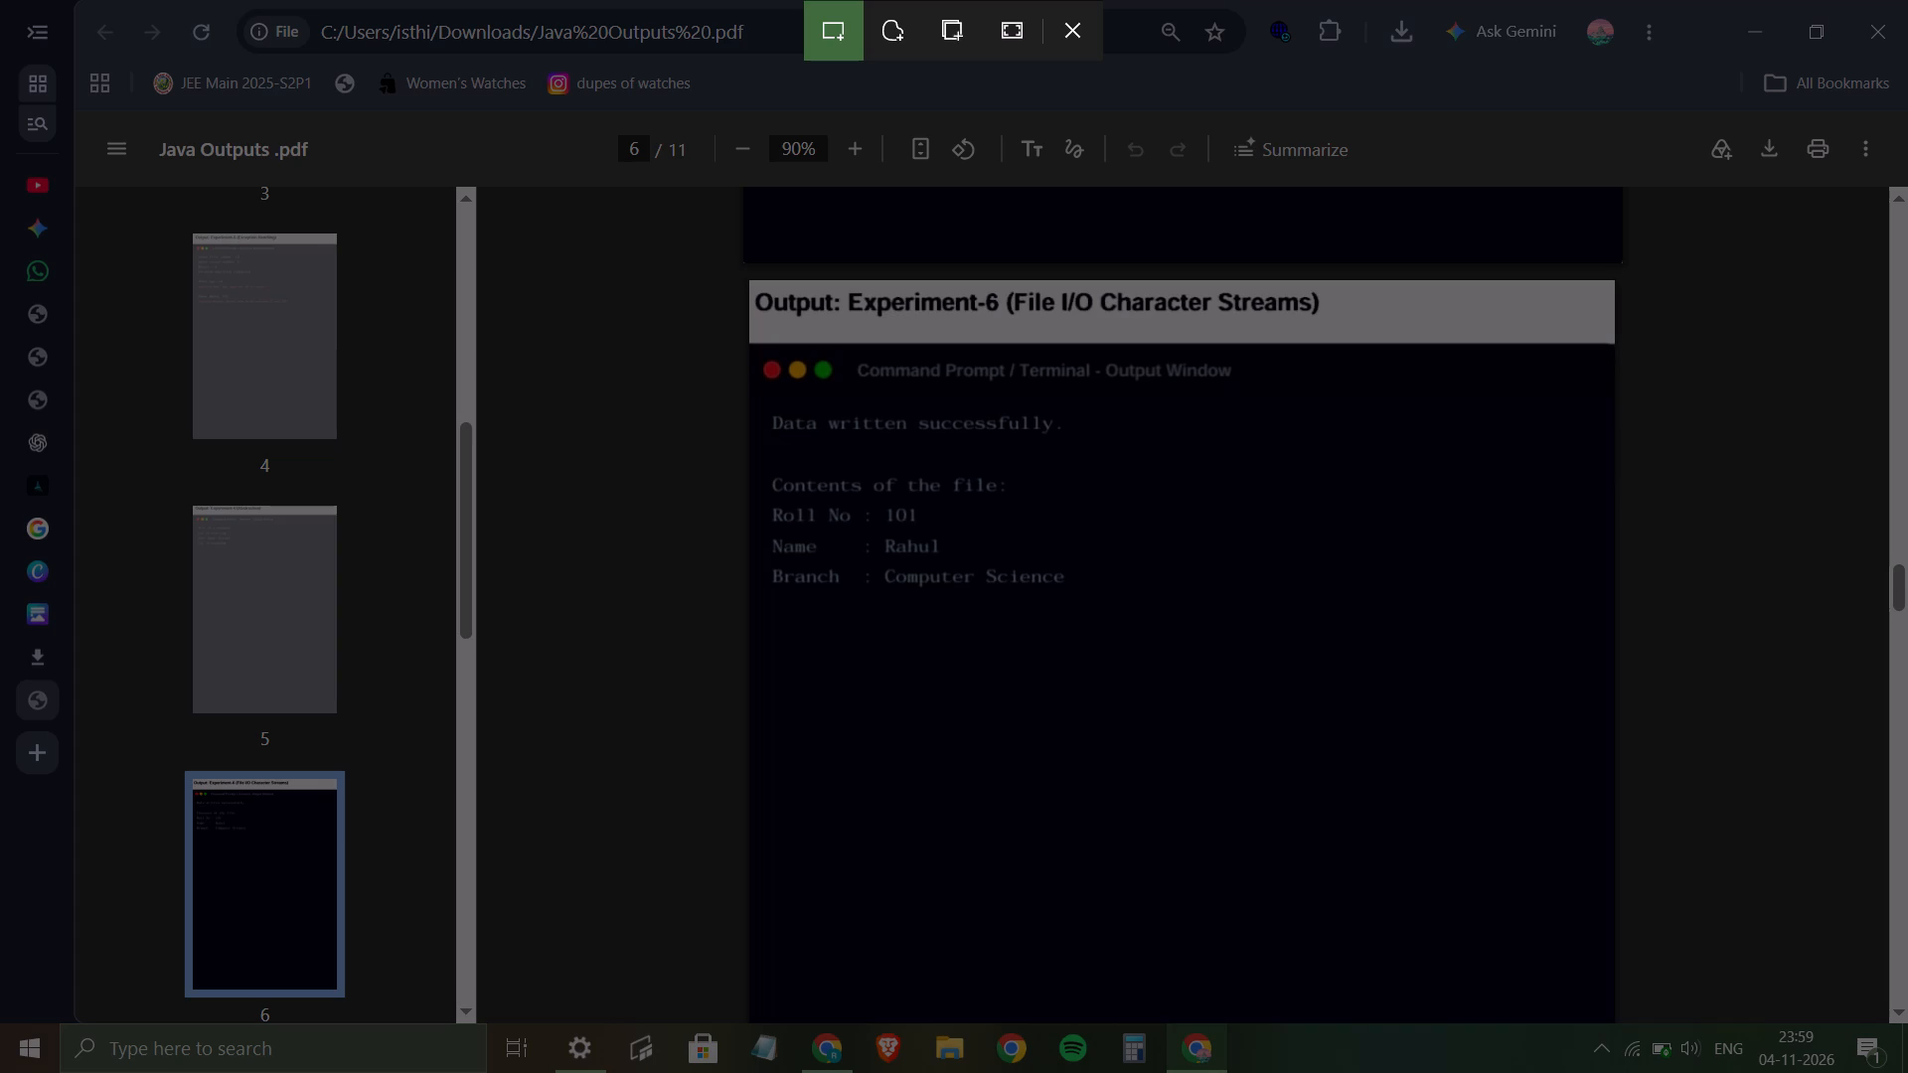
right_click_drag(748, 276, 767, 279)
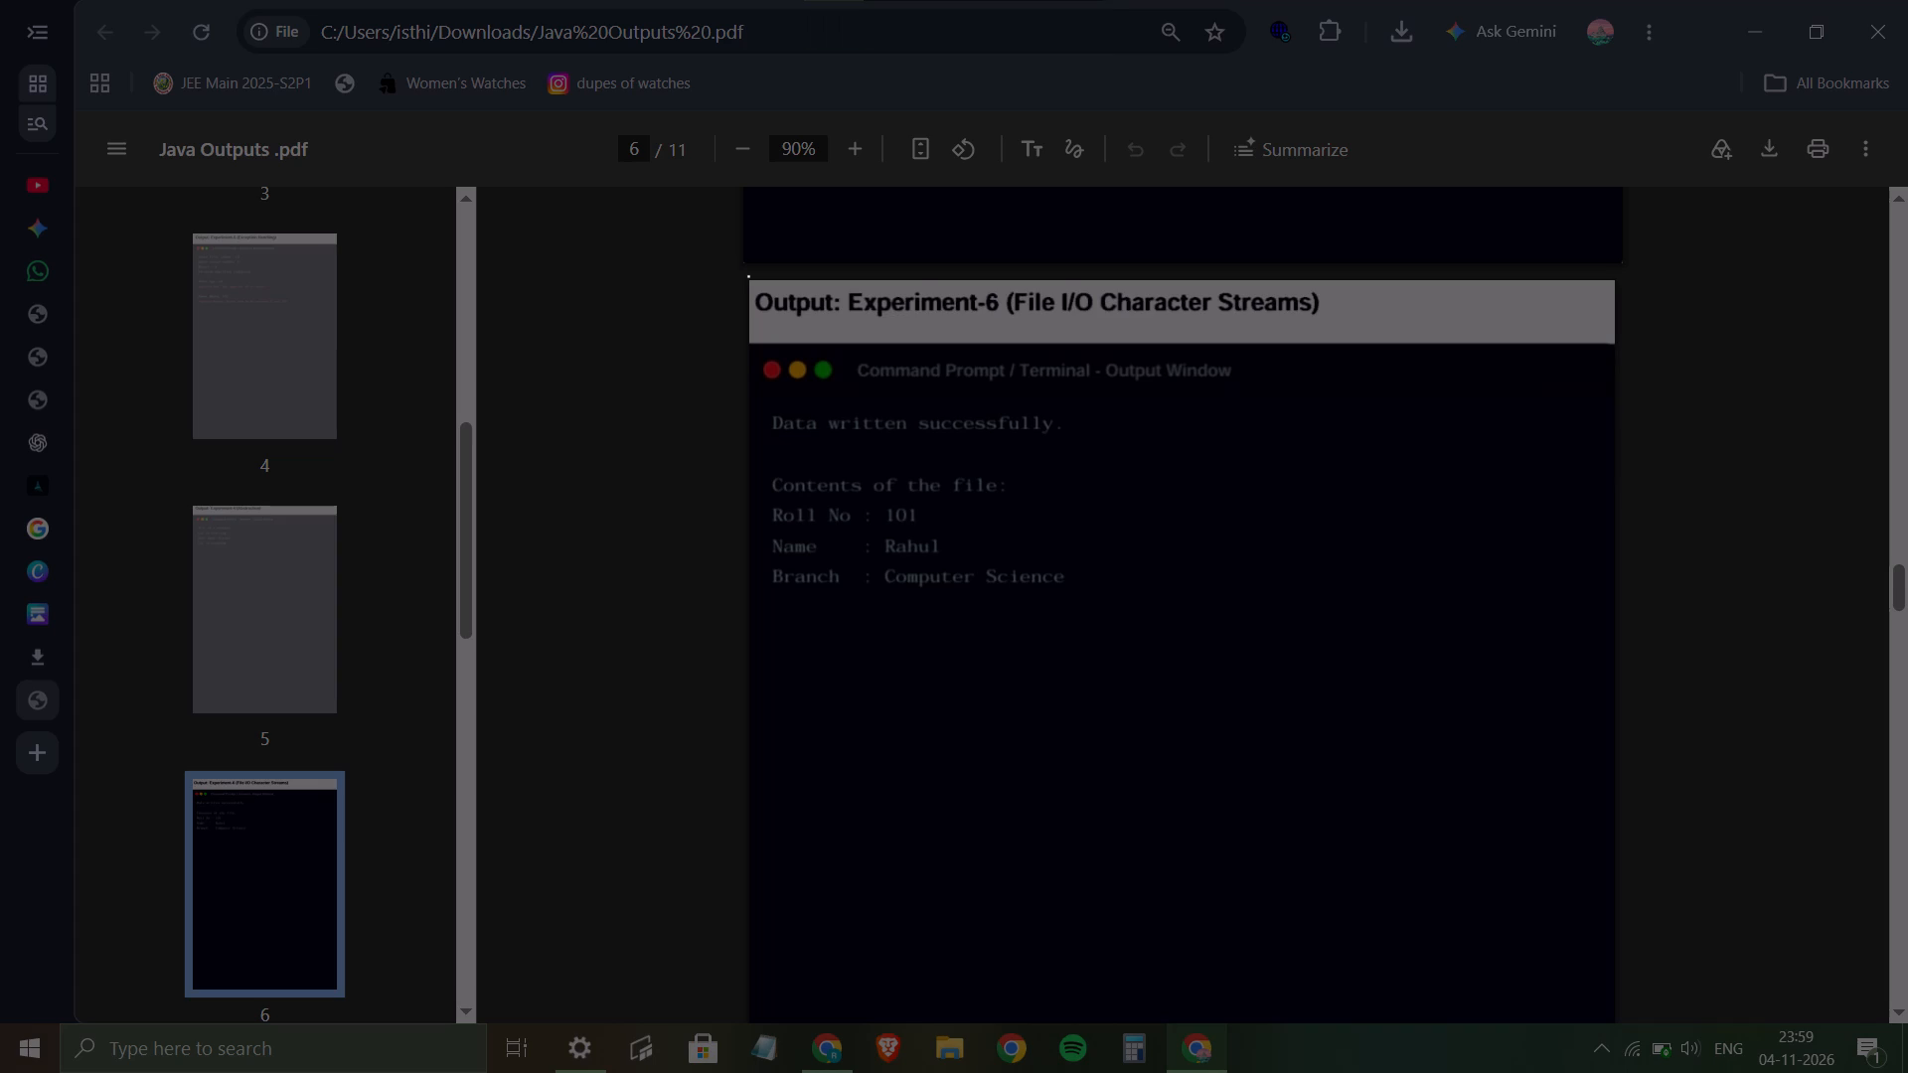
right_click_drag(767, 279, 1415, 316)
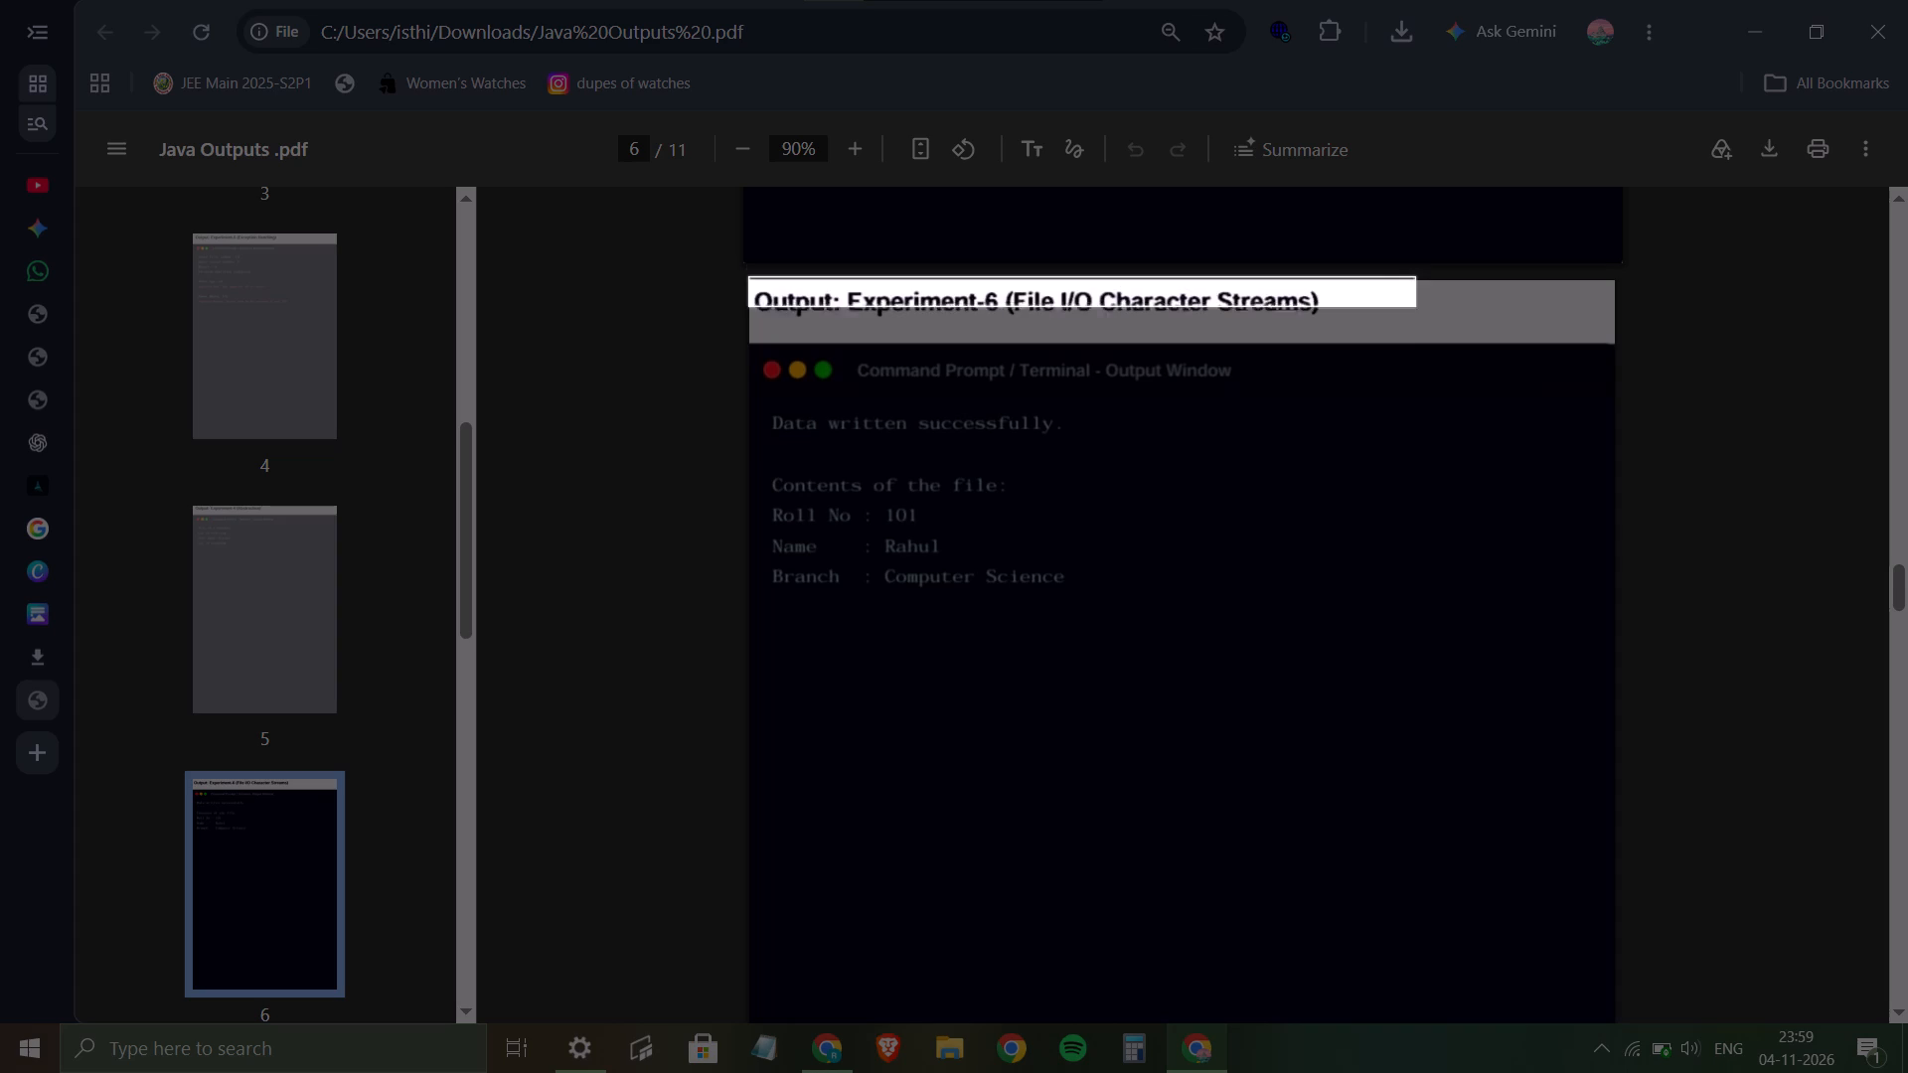
right_click_drag(1415, 316, 1376, 630)
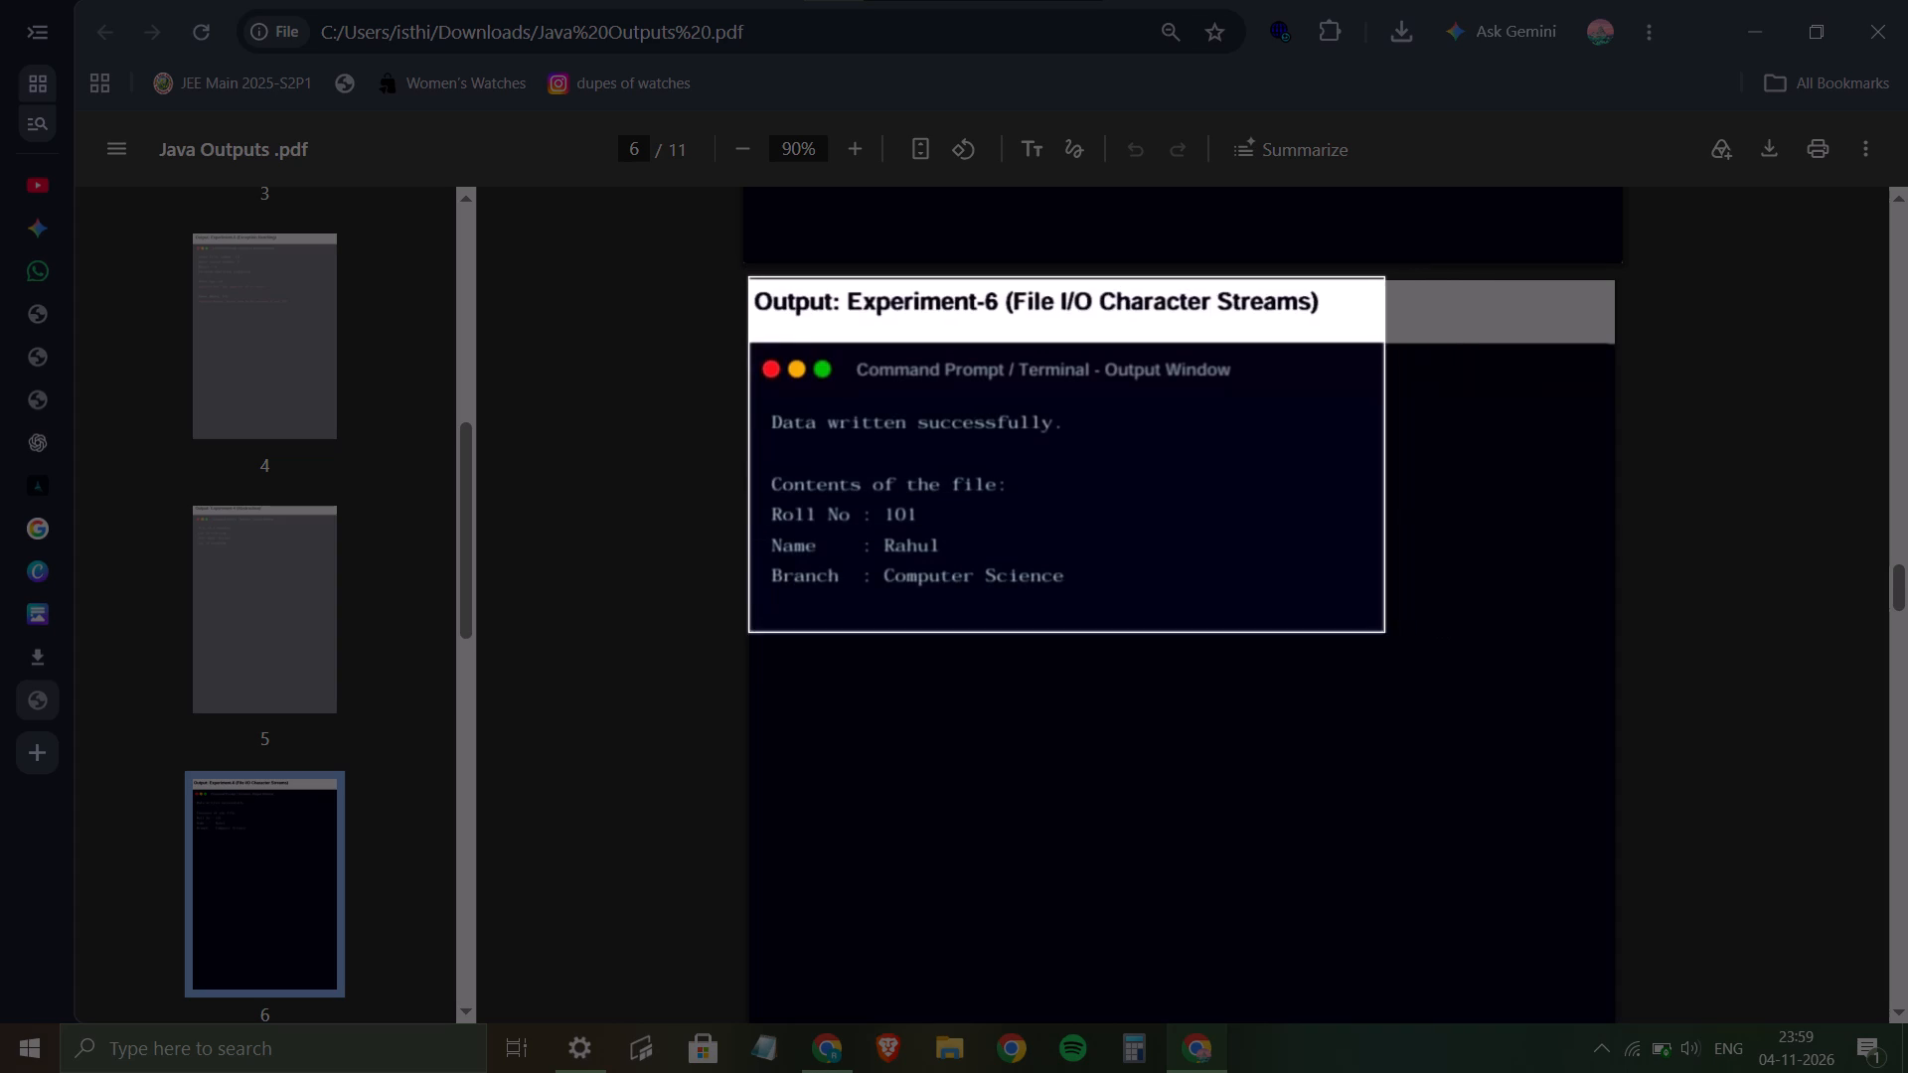
right_click_drag(1376, 630, 1390, 630)
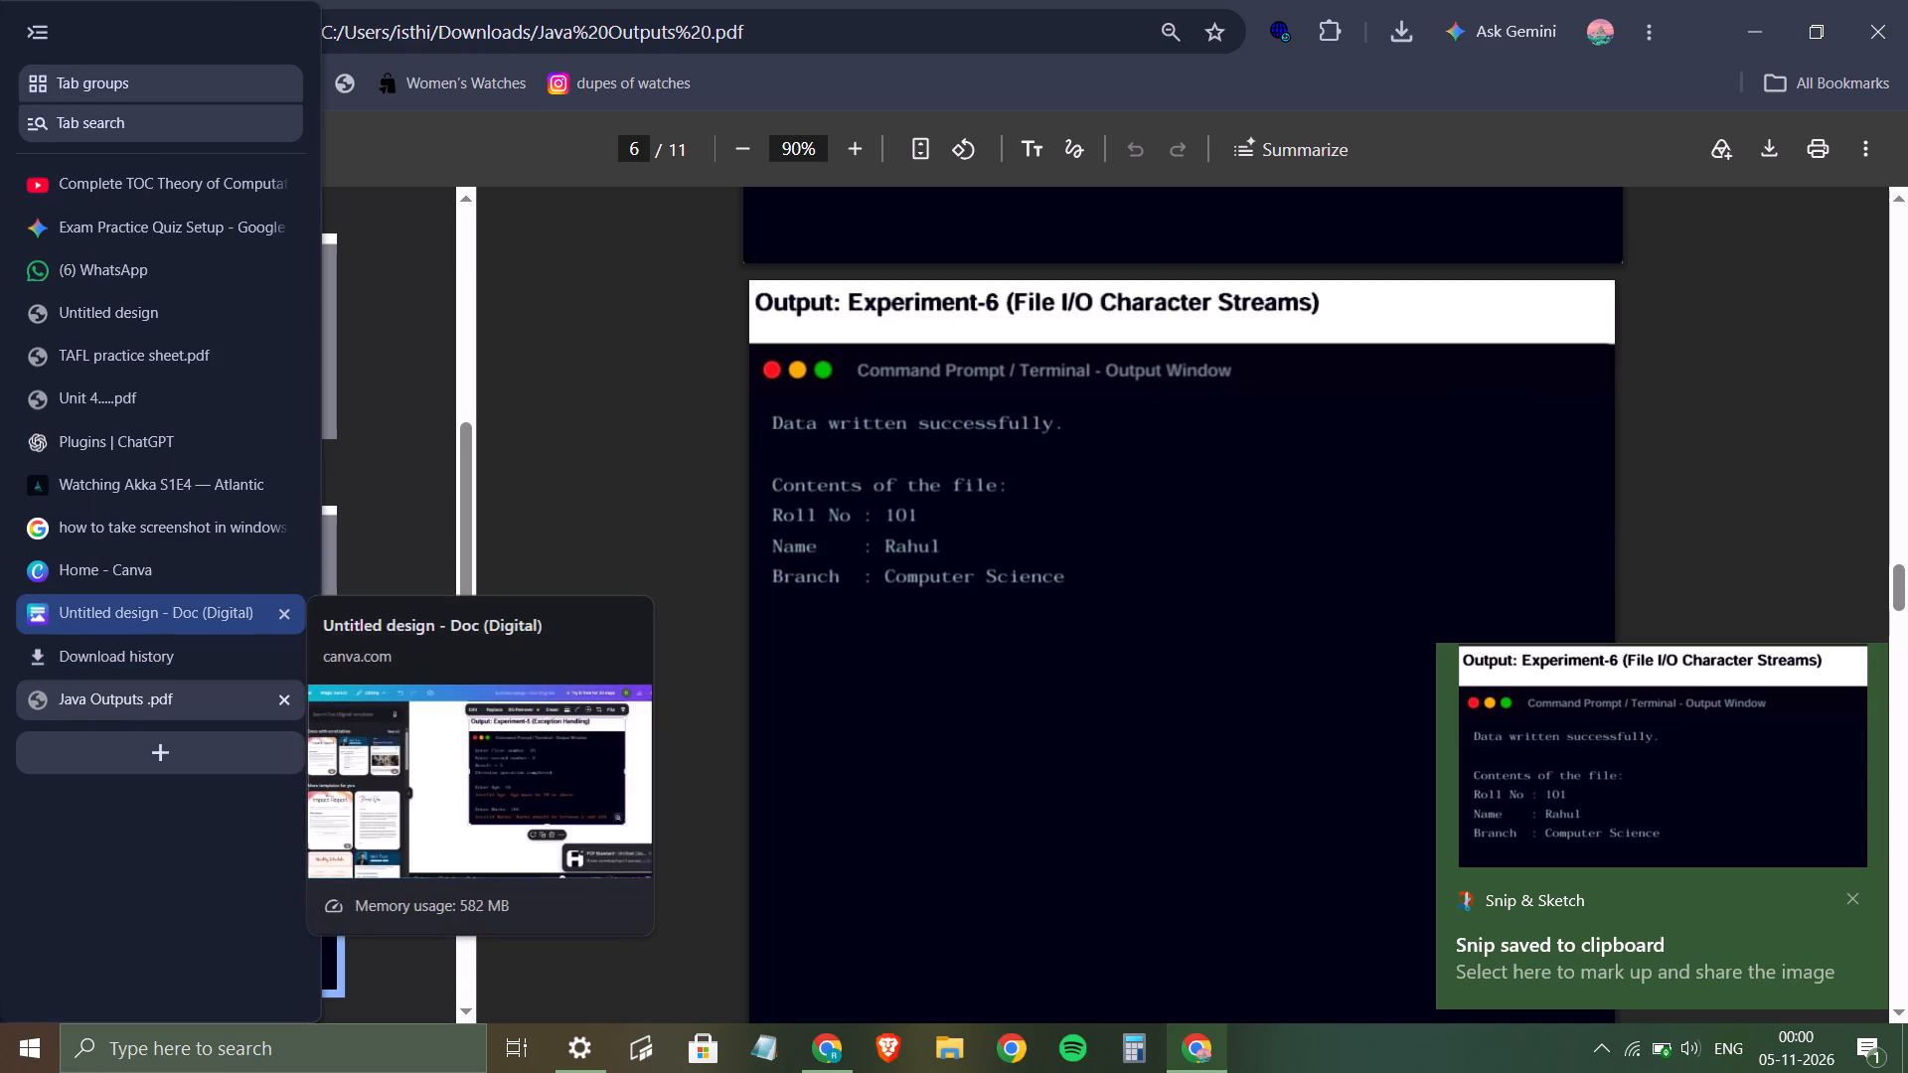
Switch back to the Canva Doc and paste the Experiment-6 snip on the empty line below the Experiment-5 image.
left_click(62, 626)
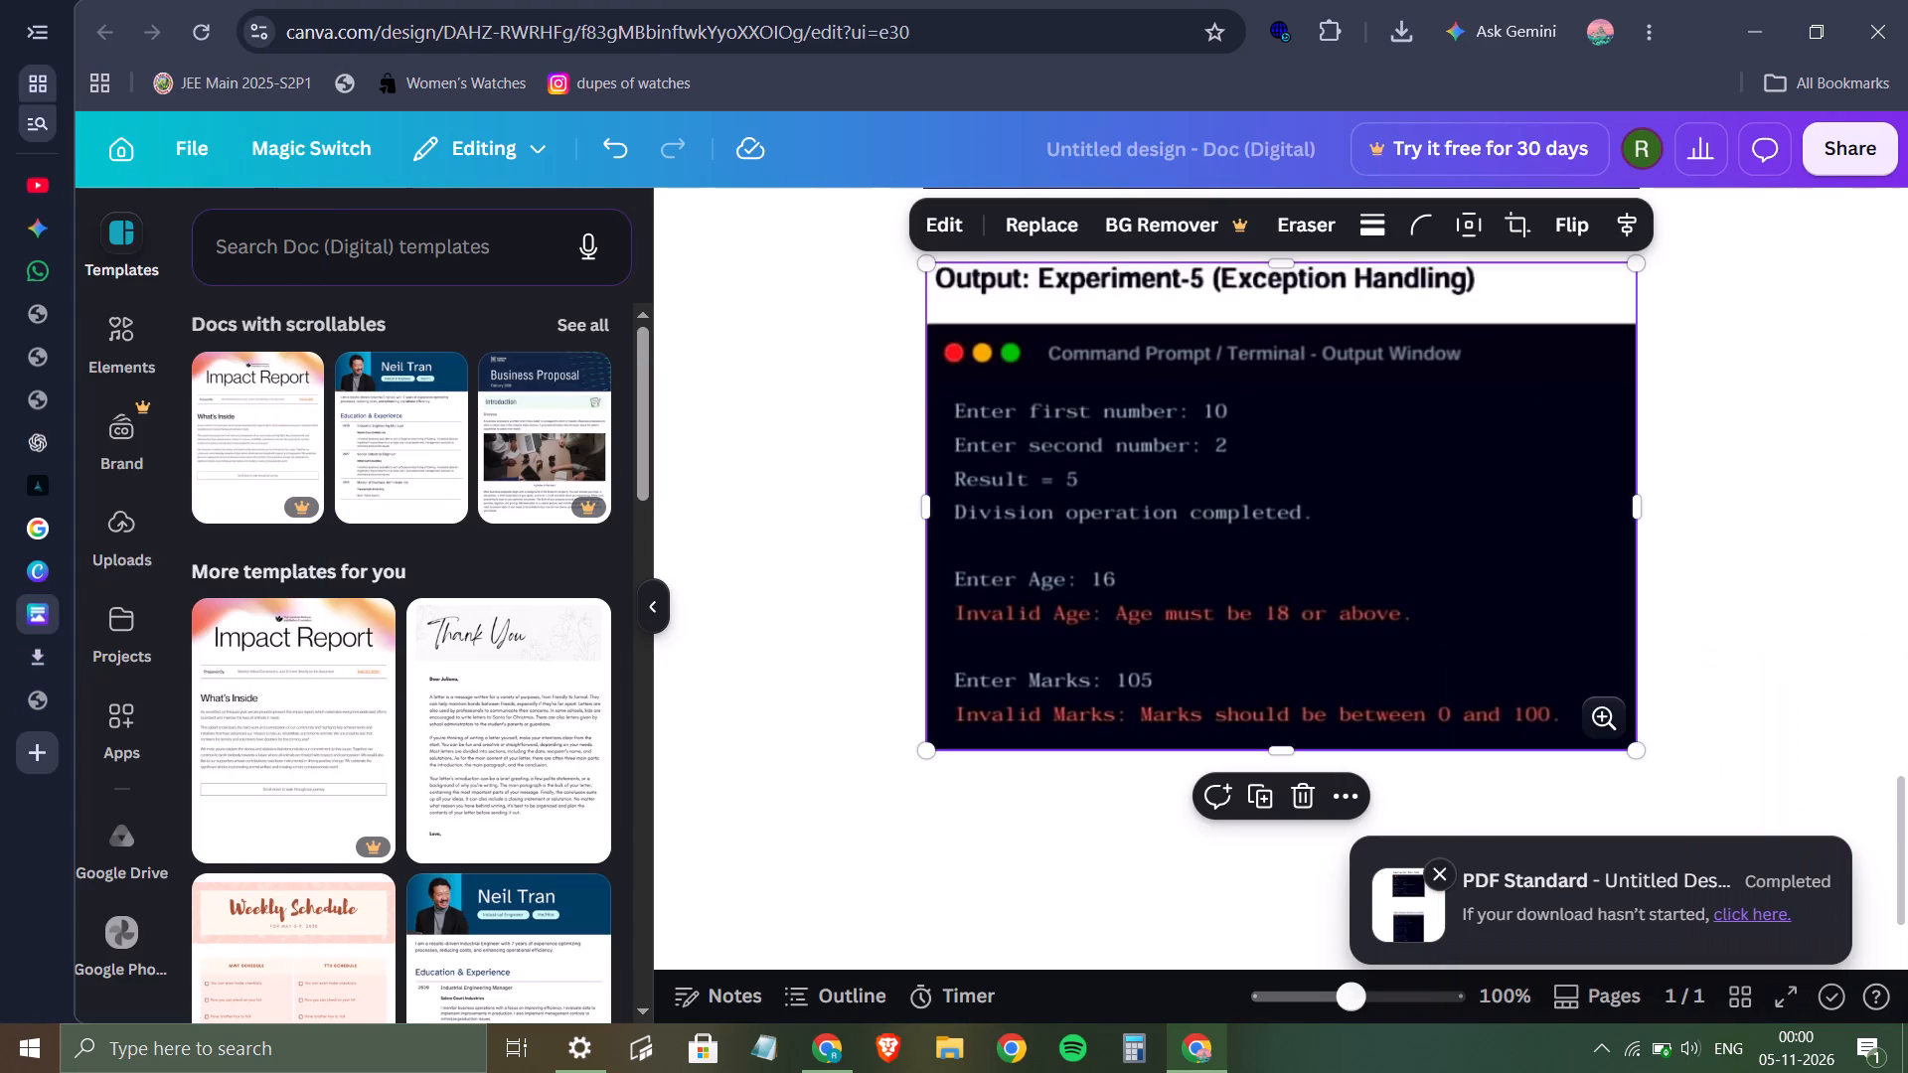
left_click(1441, 871)
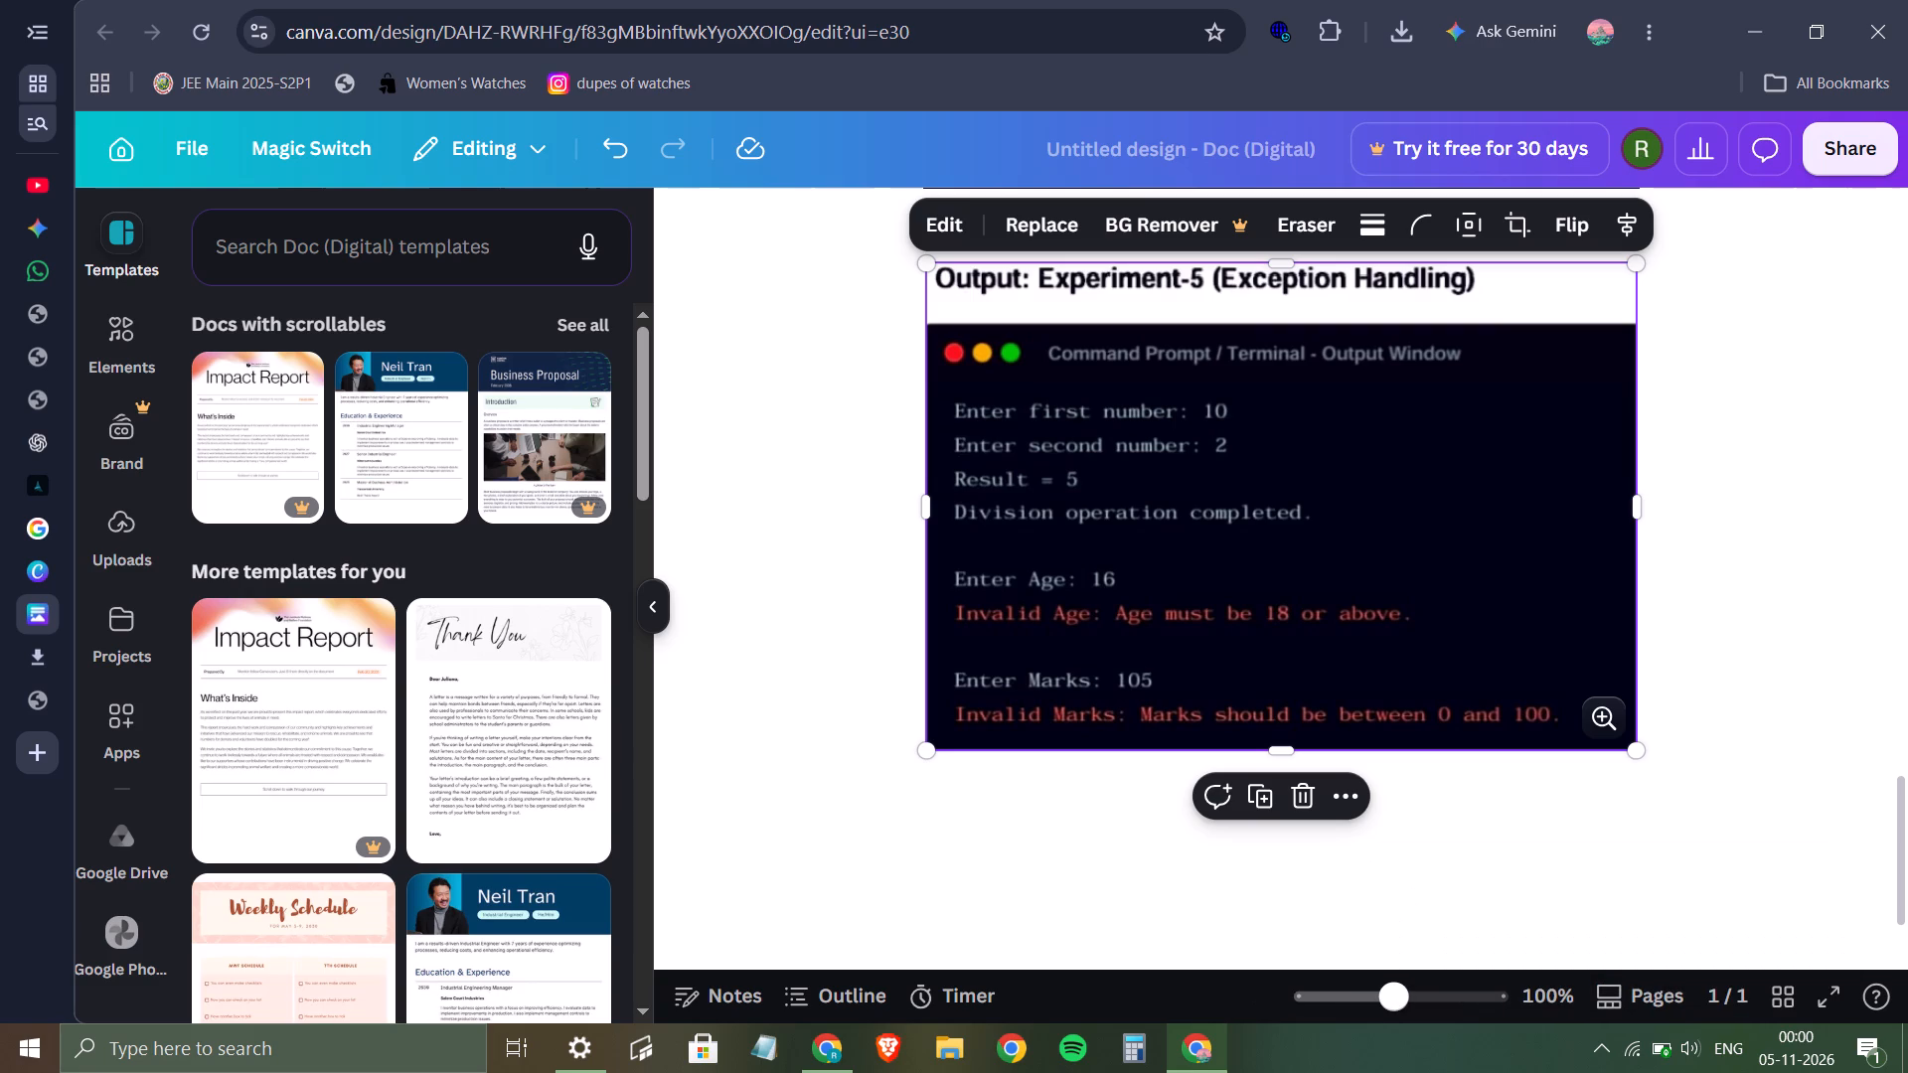
left_click(1560, 841)
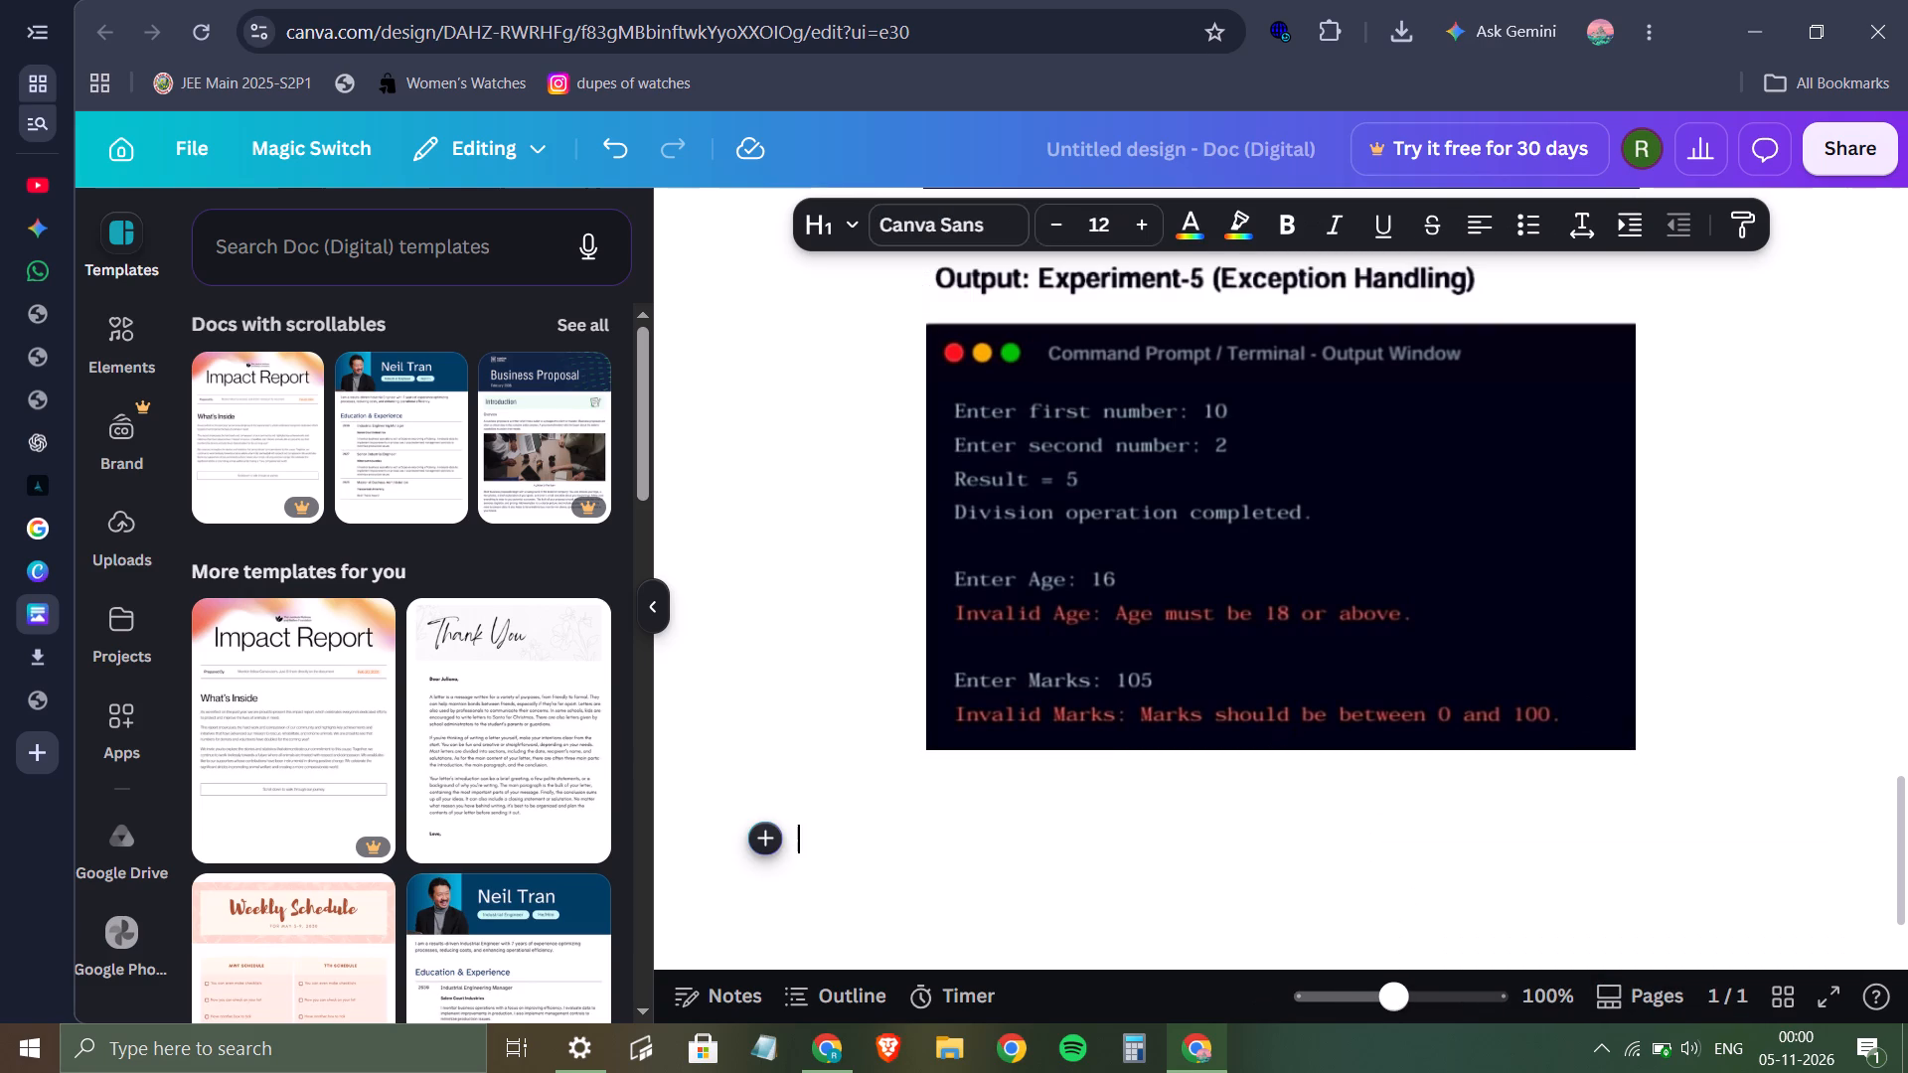
key("ctrl+v")
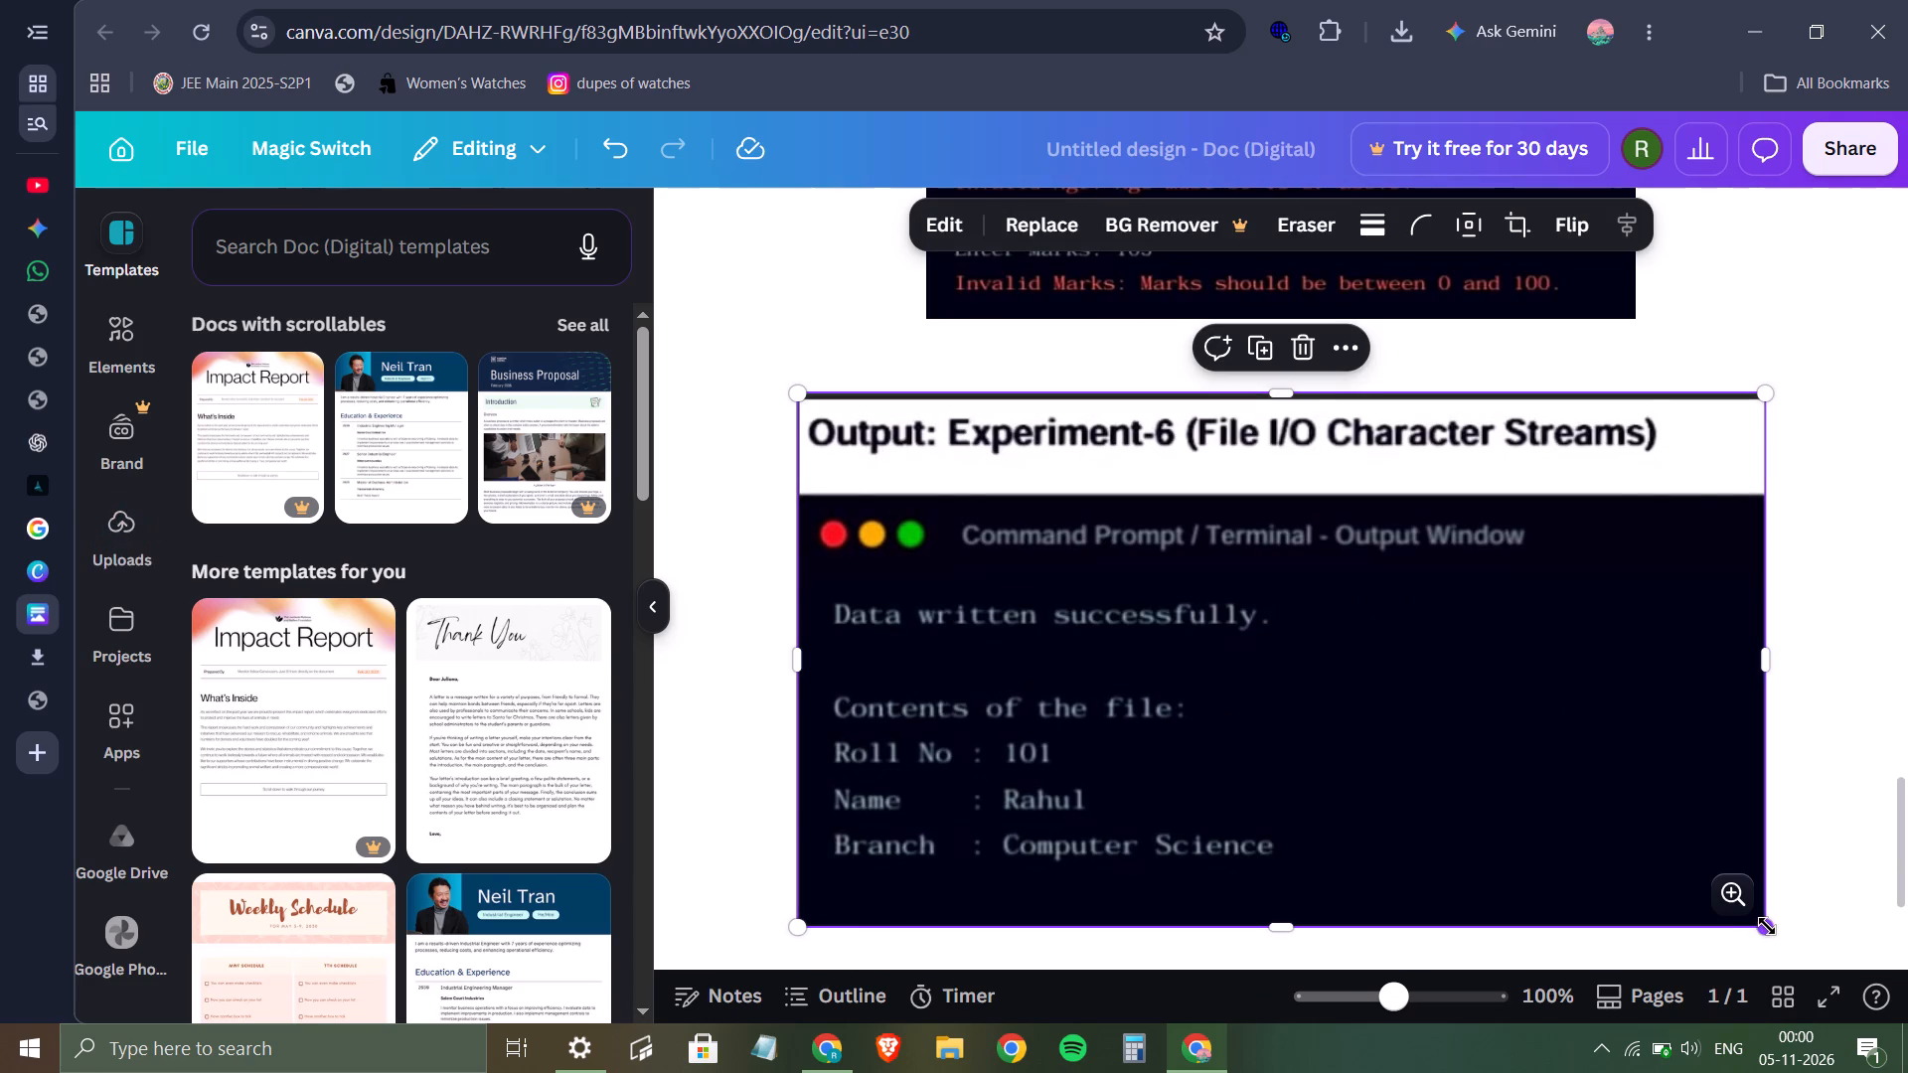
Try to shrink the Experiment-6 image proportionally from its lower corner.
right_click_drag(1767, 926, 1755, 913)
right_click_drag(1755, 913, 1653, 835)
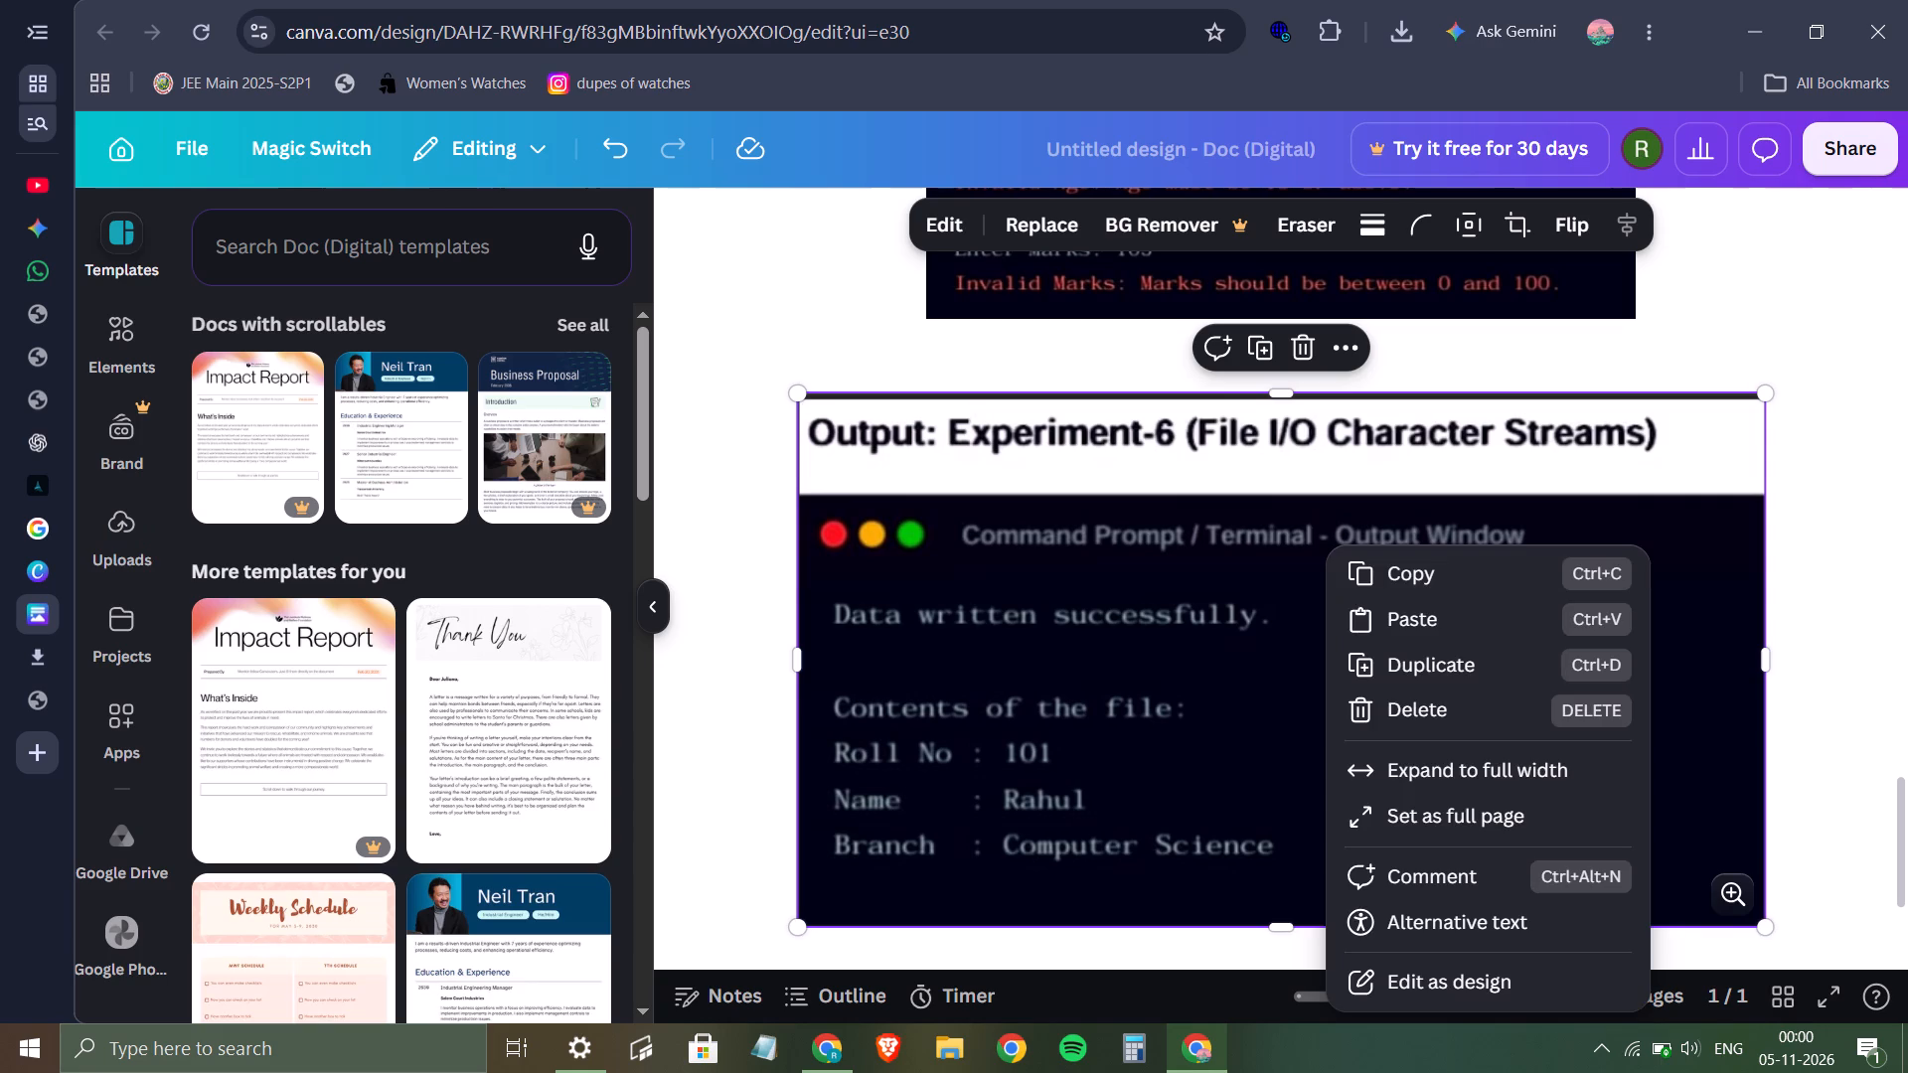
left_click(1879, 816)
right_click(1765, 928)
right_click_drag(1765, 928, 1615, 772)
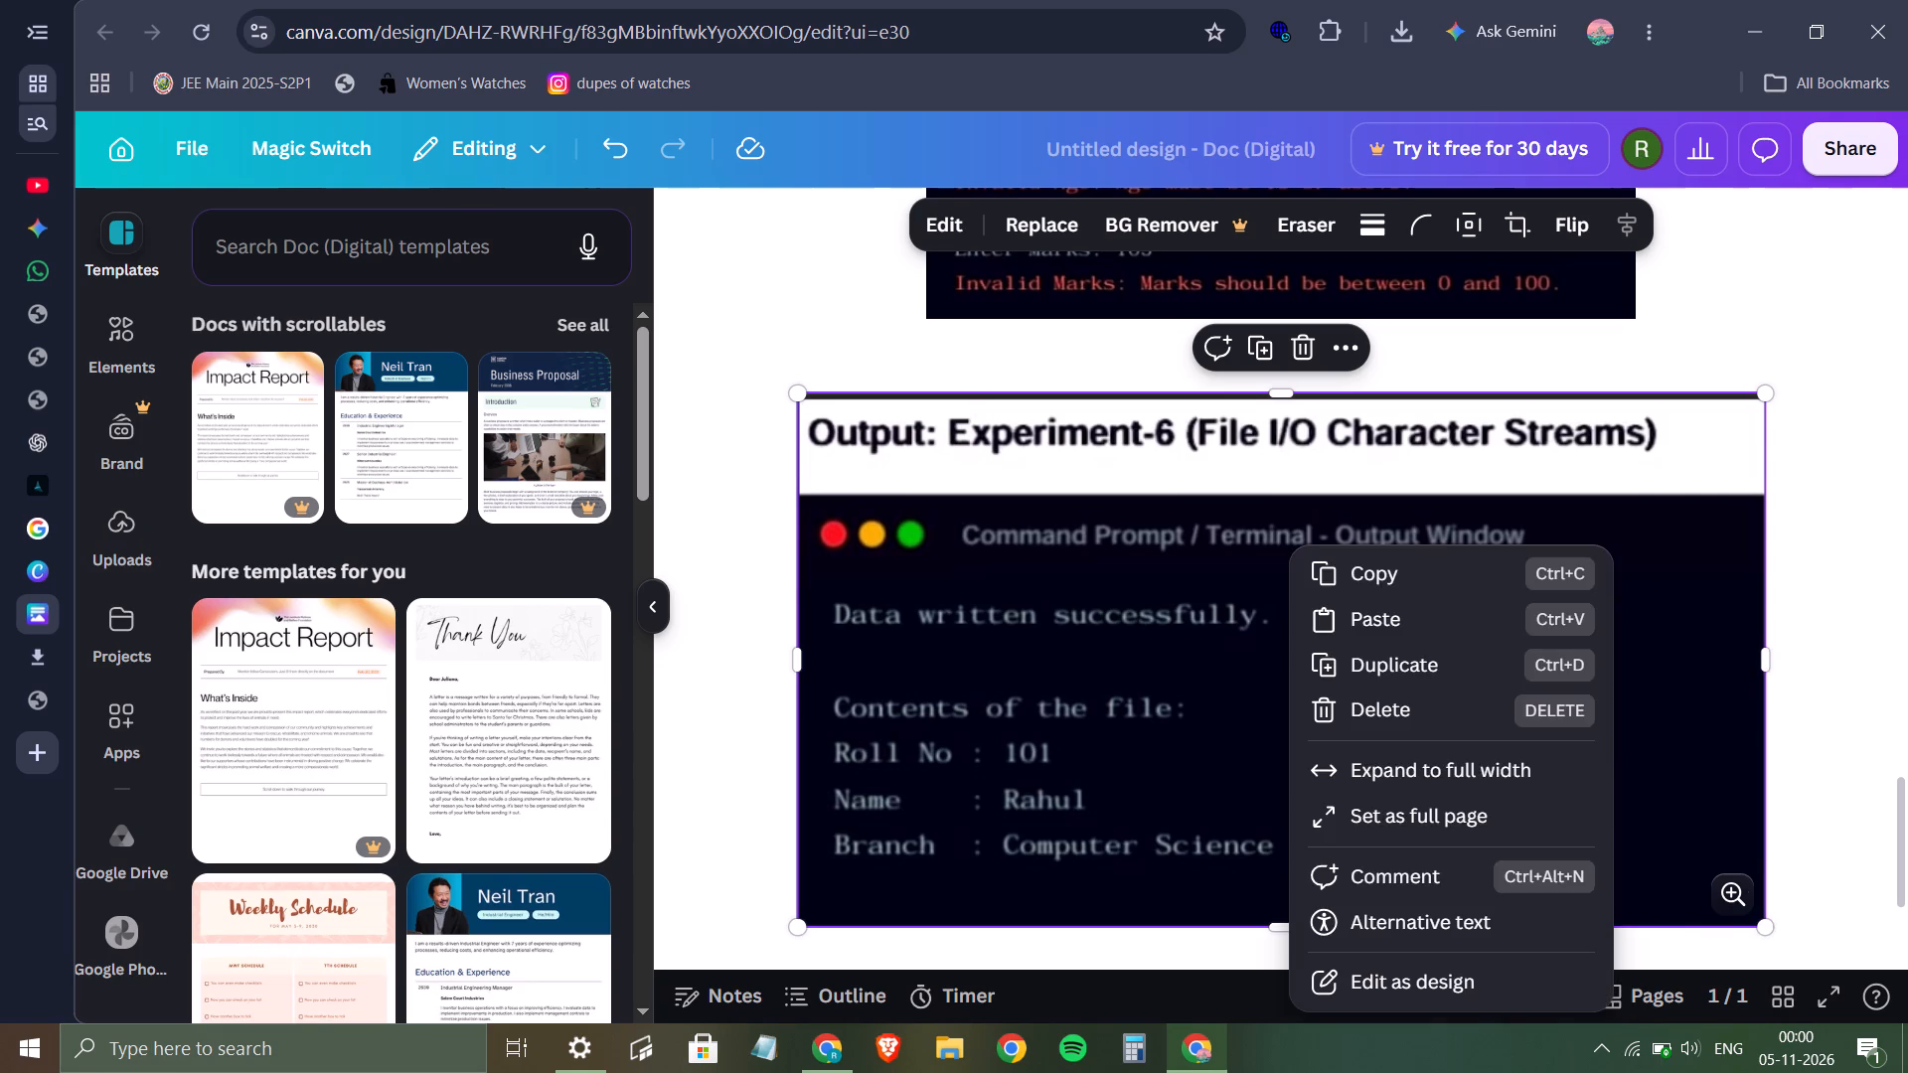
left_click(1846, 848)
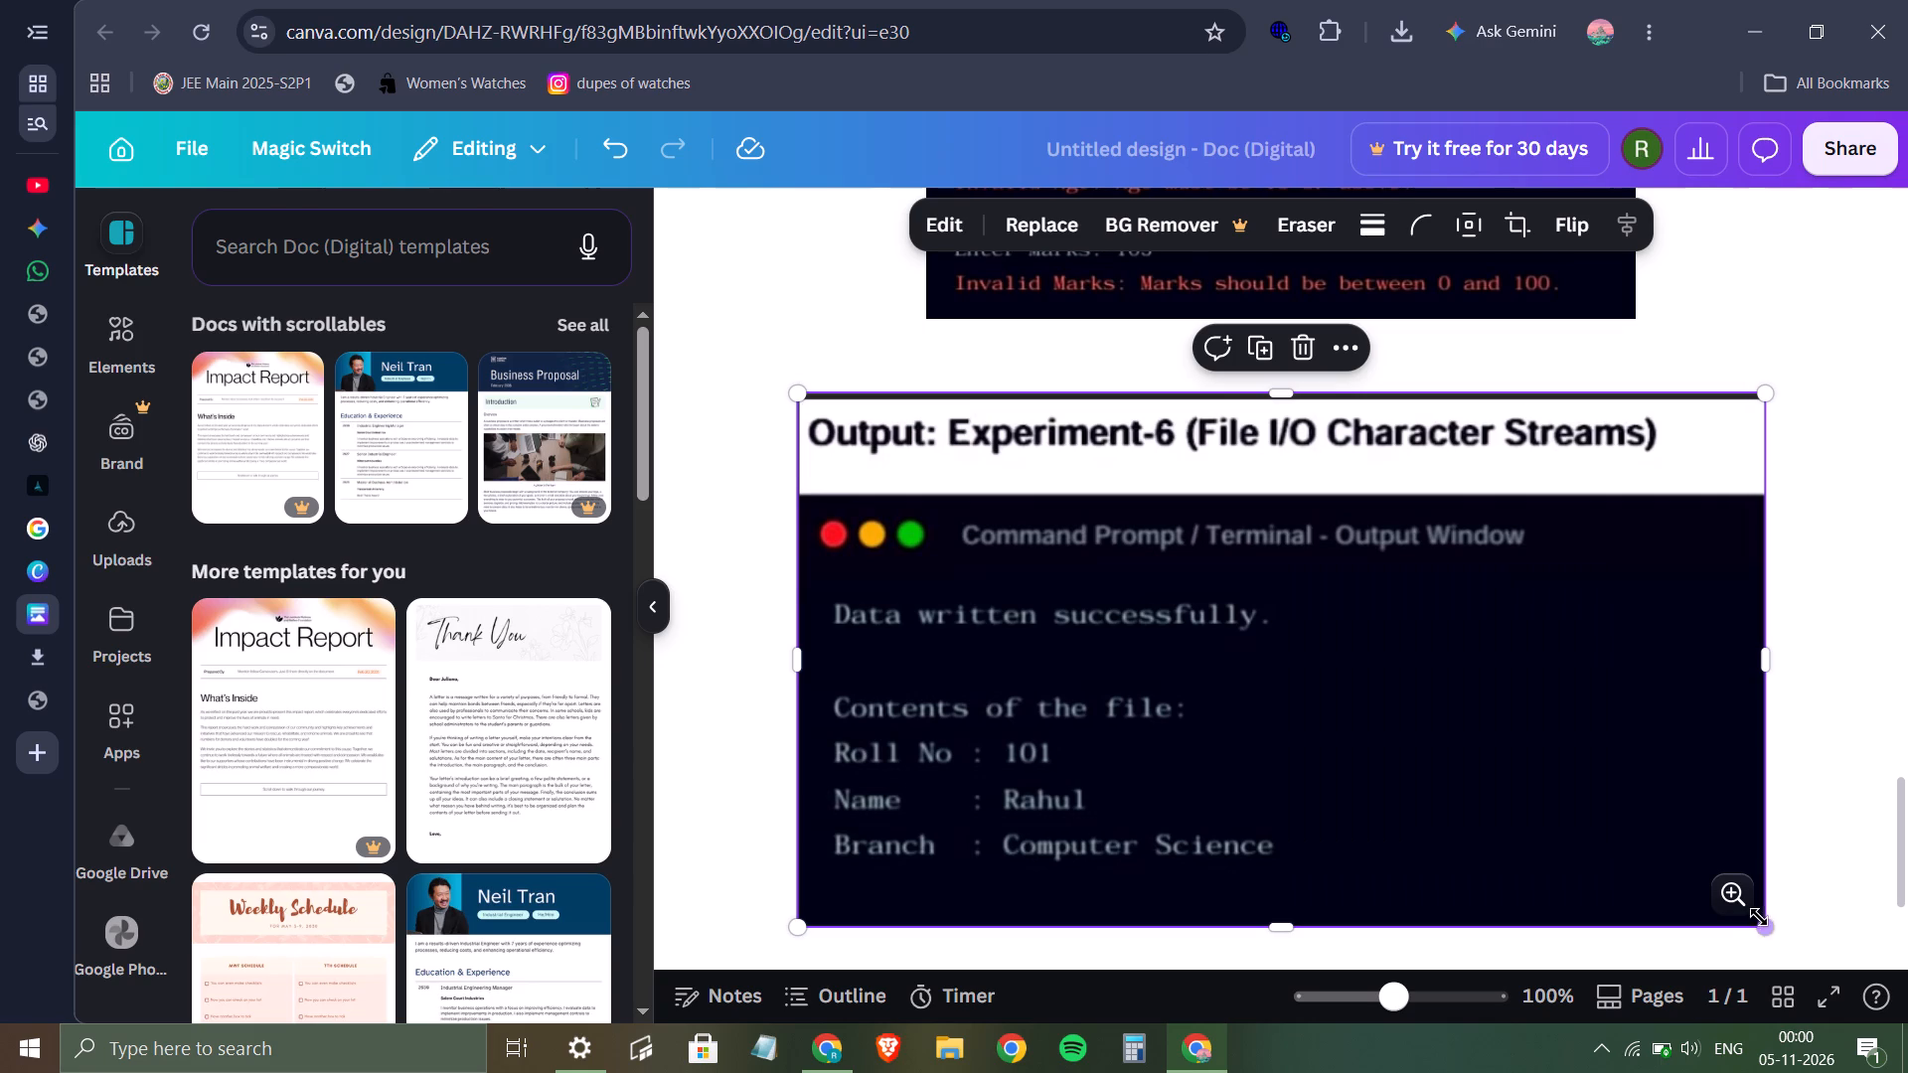
Shrink the Experiment-6 image proportionally to about three-quarters of its full width, roughly matching the Experiment-5 image and keeping it centred.
left_click_drag(1765, 923, 1601, 877)
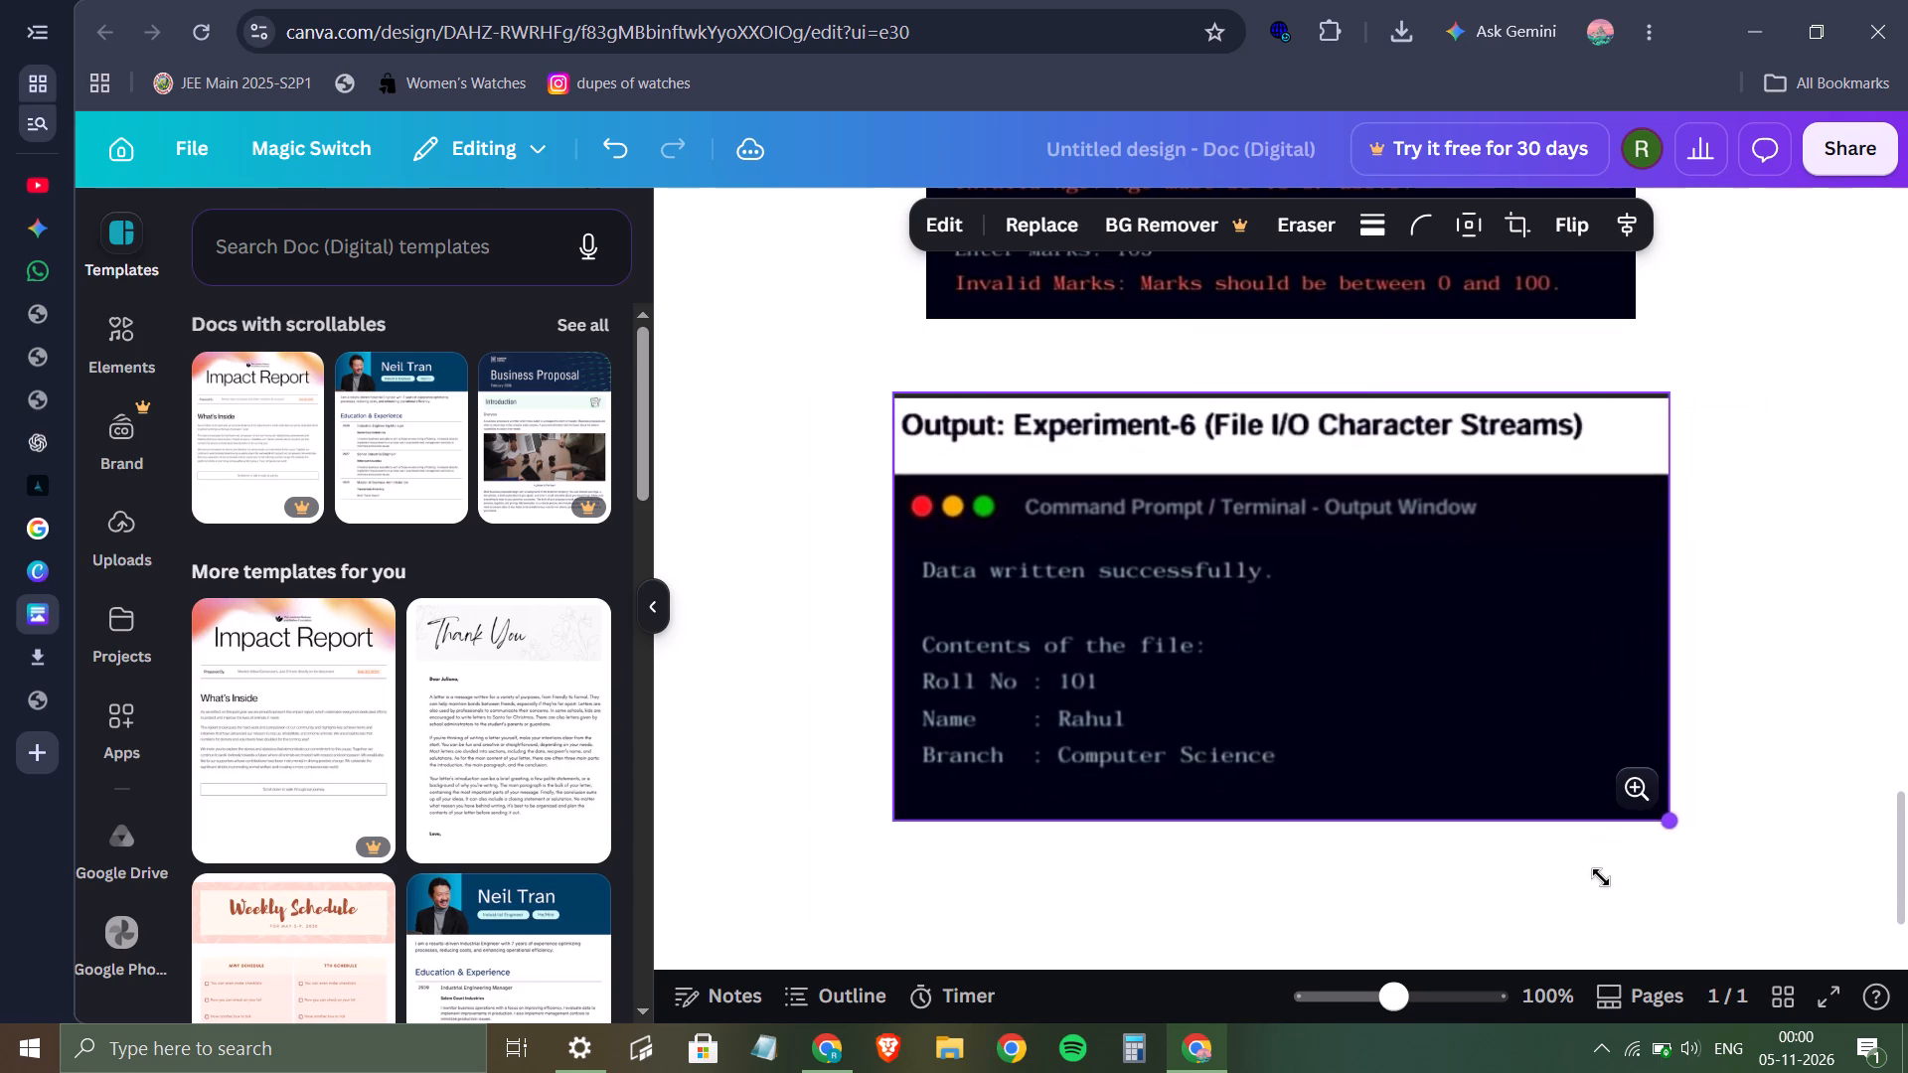
left_click_drag(1601, 877, 1572, 851)
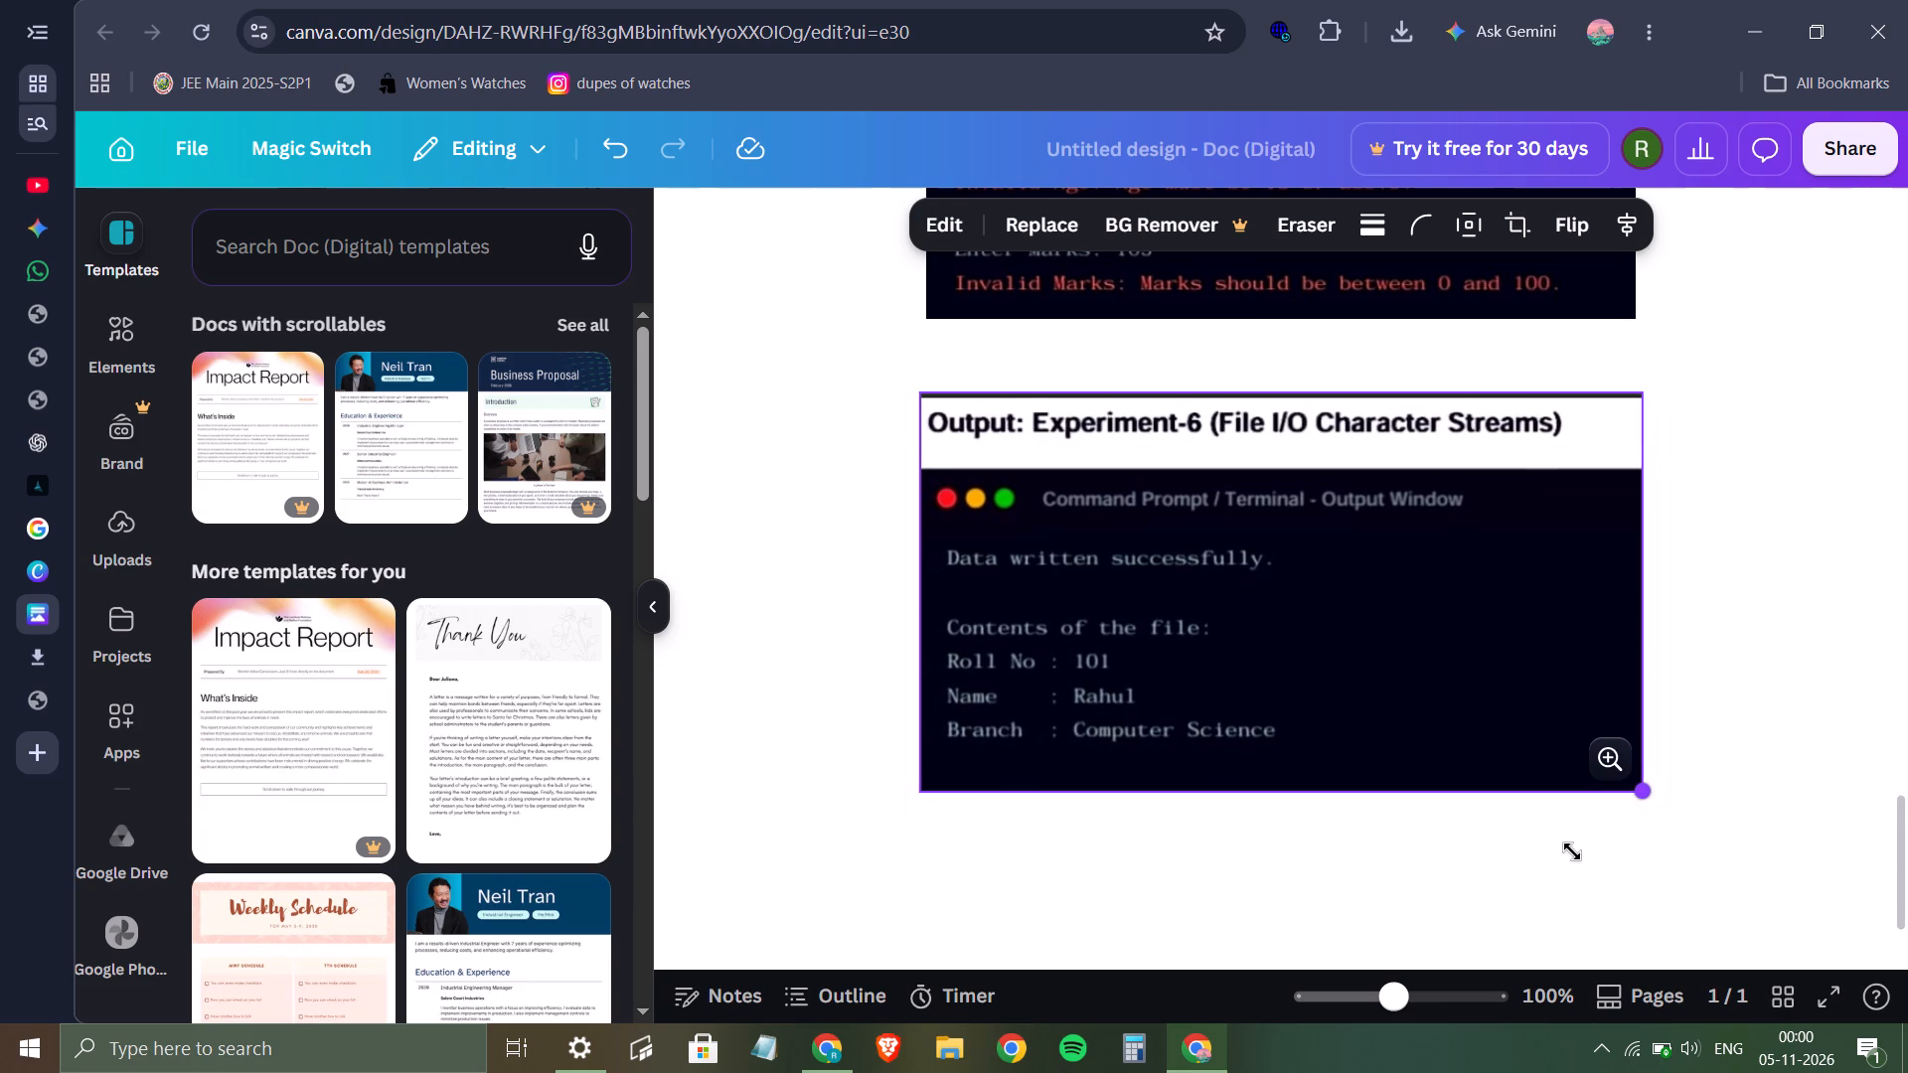
left_click_drag(1572, 851, 1570, 852)
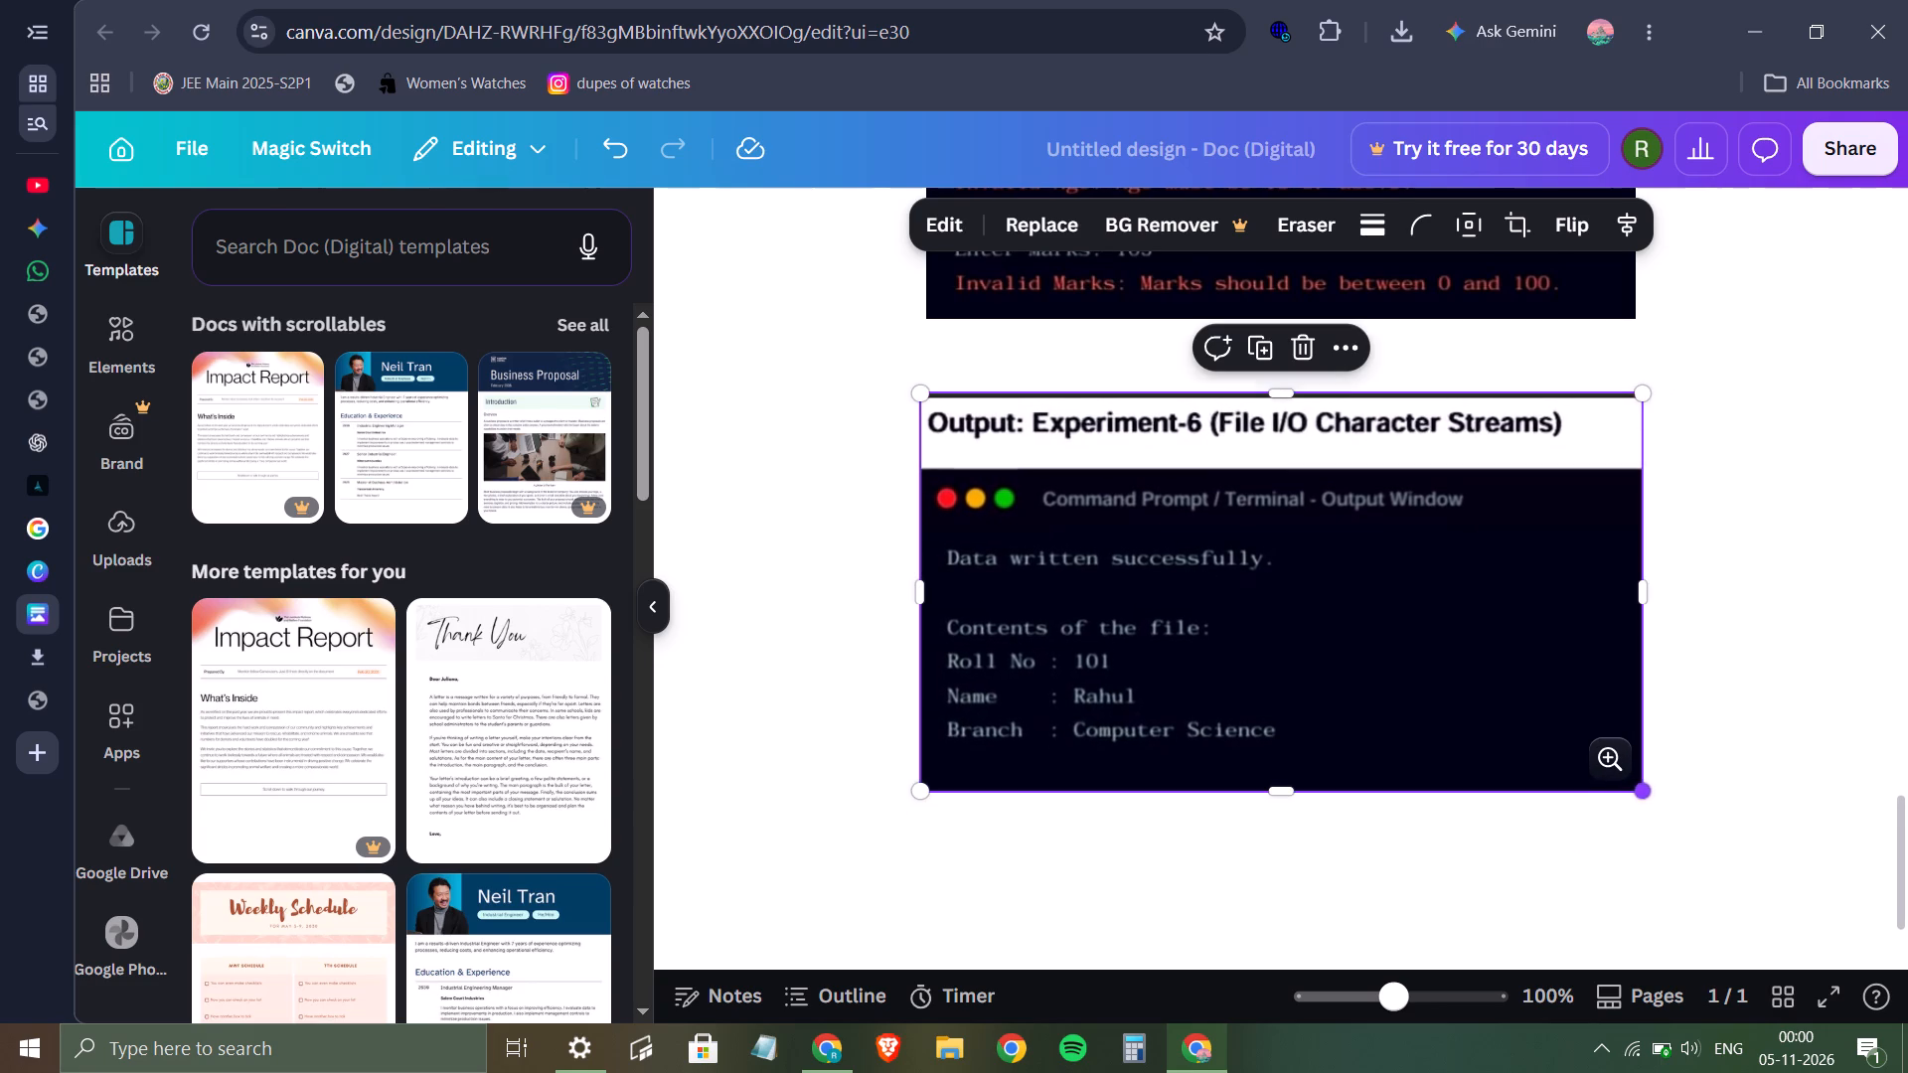
left_click(1752, 844)
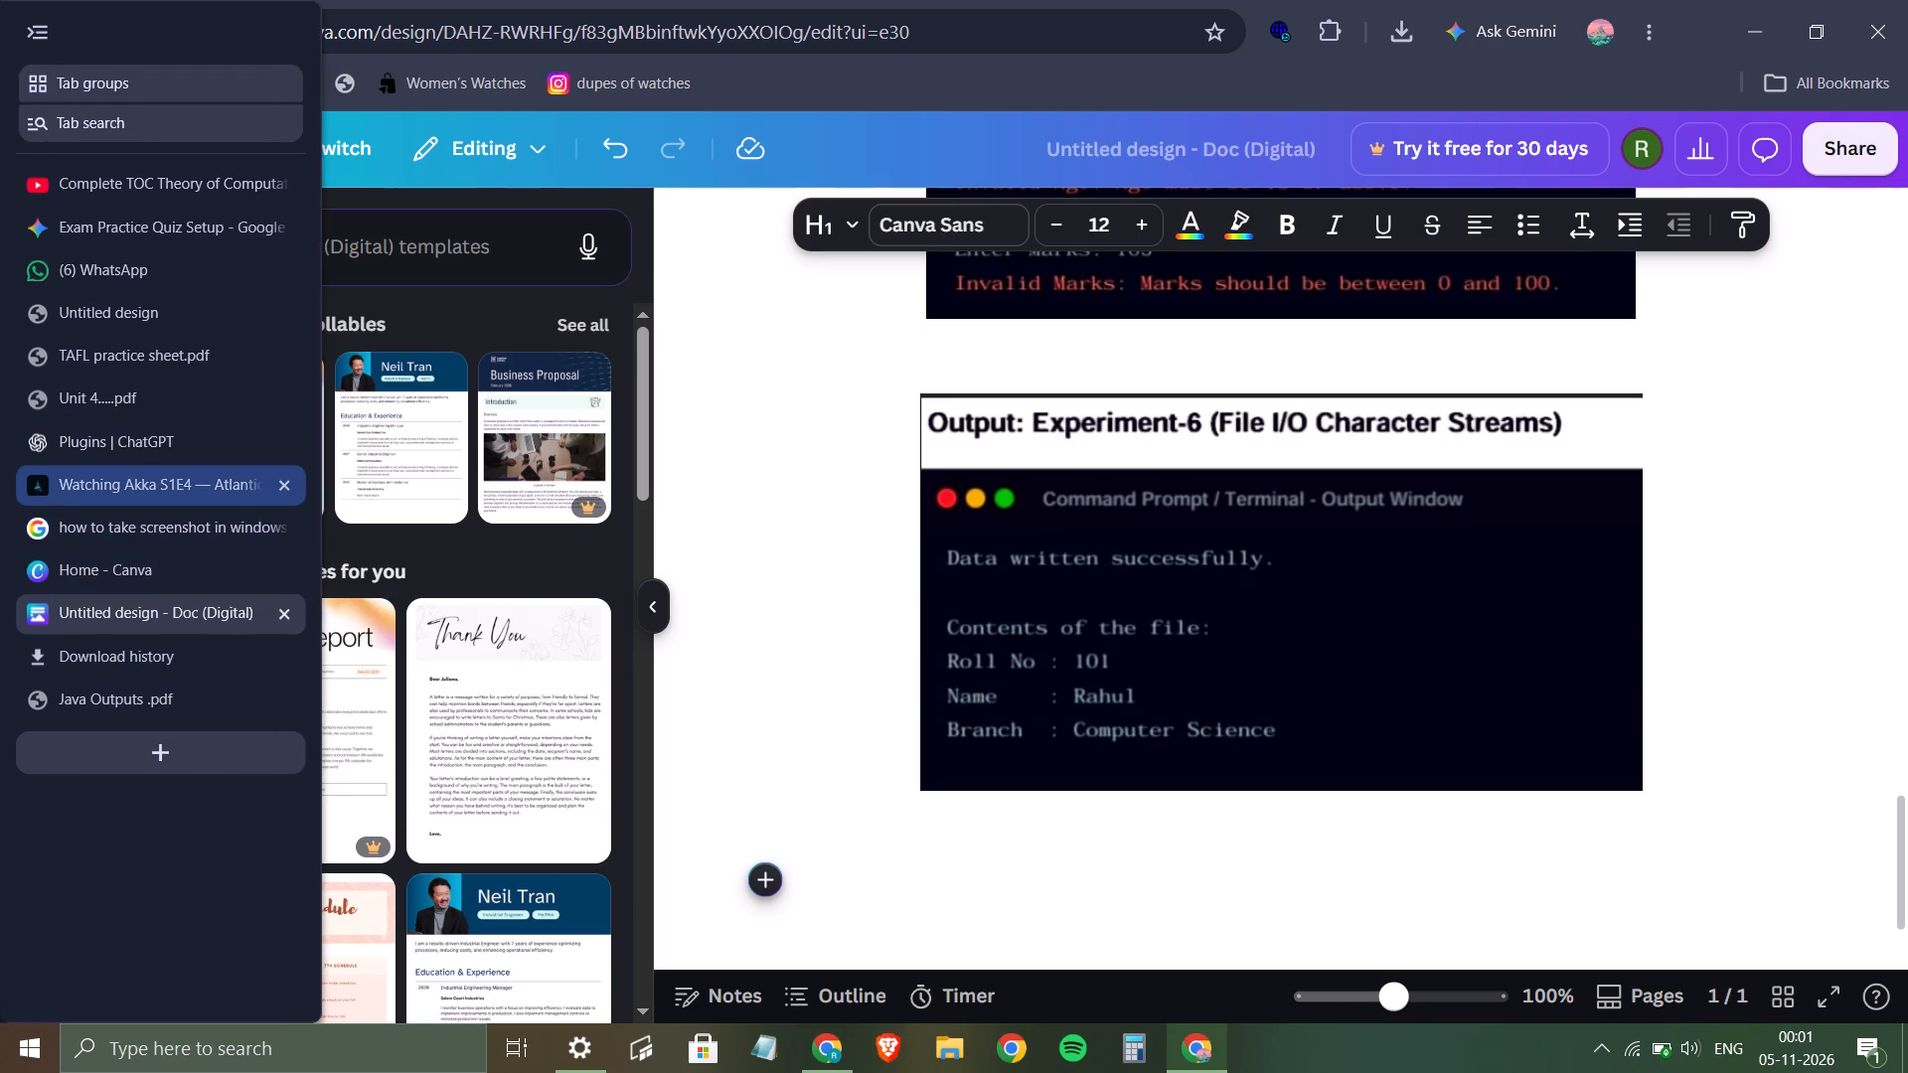
Switch to the Java Outputs PDF and examine the full extent of the Experiment-7 (Threads & Synchronization) output on page 7 for snipping.
left_click(107, 687)
left_click(691, 632)
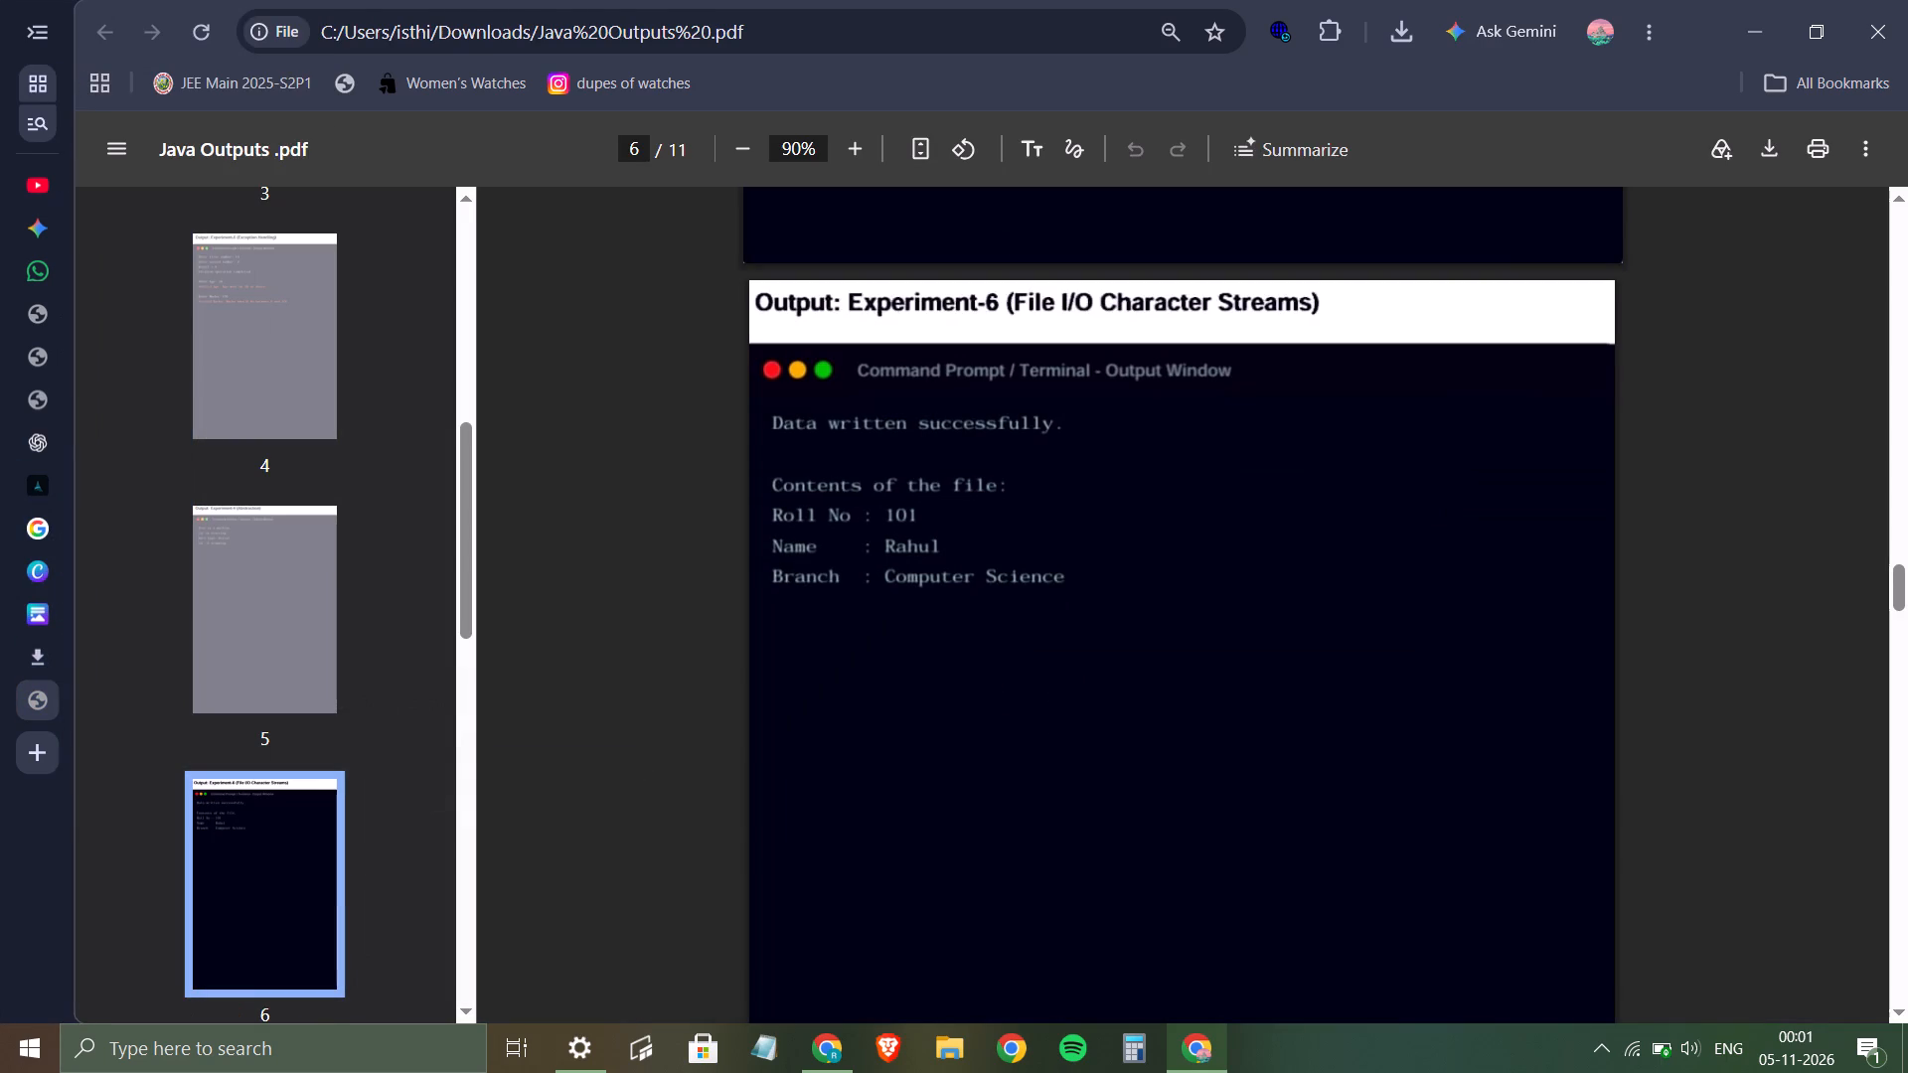
key("Down")
key("Down")
key("Down")
key("Down")
key("Down")
key("Down")
key("Down")
key("Down")
key("Down")
key("Down")
key("Down")
key("Down")
key("Down")
key("Down")
key("Down")
key("Down")
key("Down")
key("Down")
key("Down")
key("Down")
key("Down")
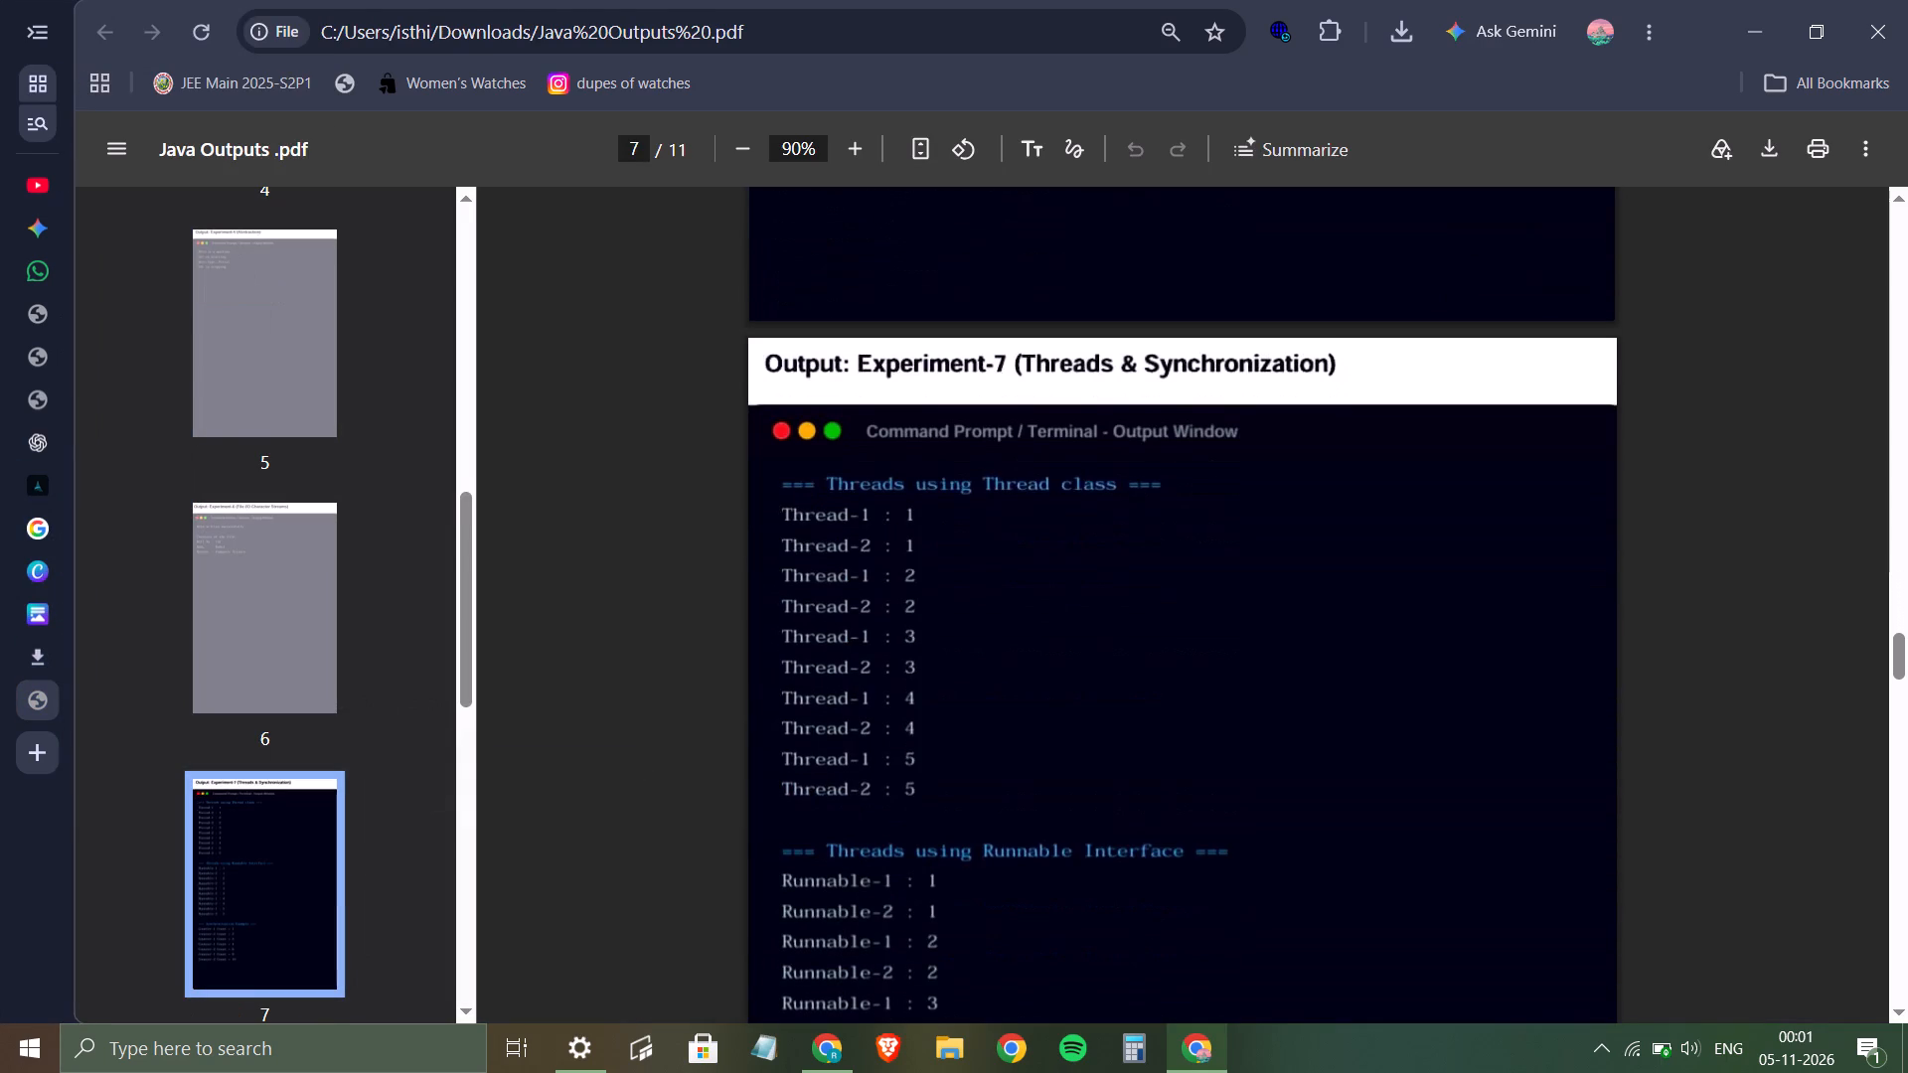
key("Down")
key("Down")
key("Down")
key("Down")
key("Down")
key("Down")
key("Down")
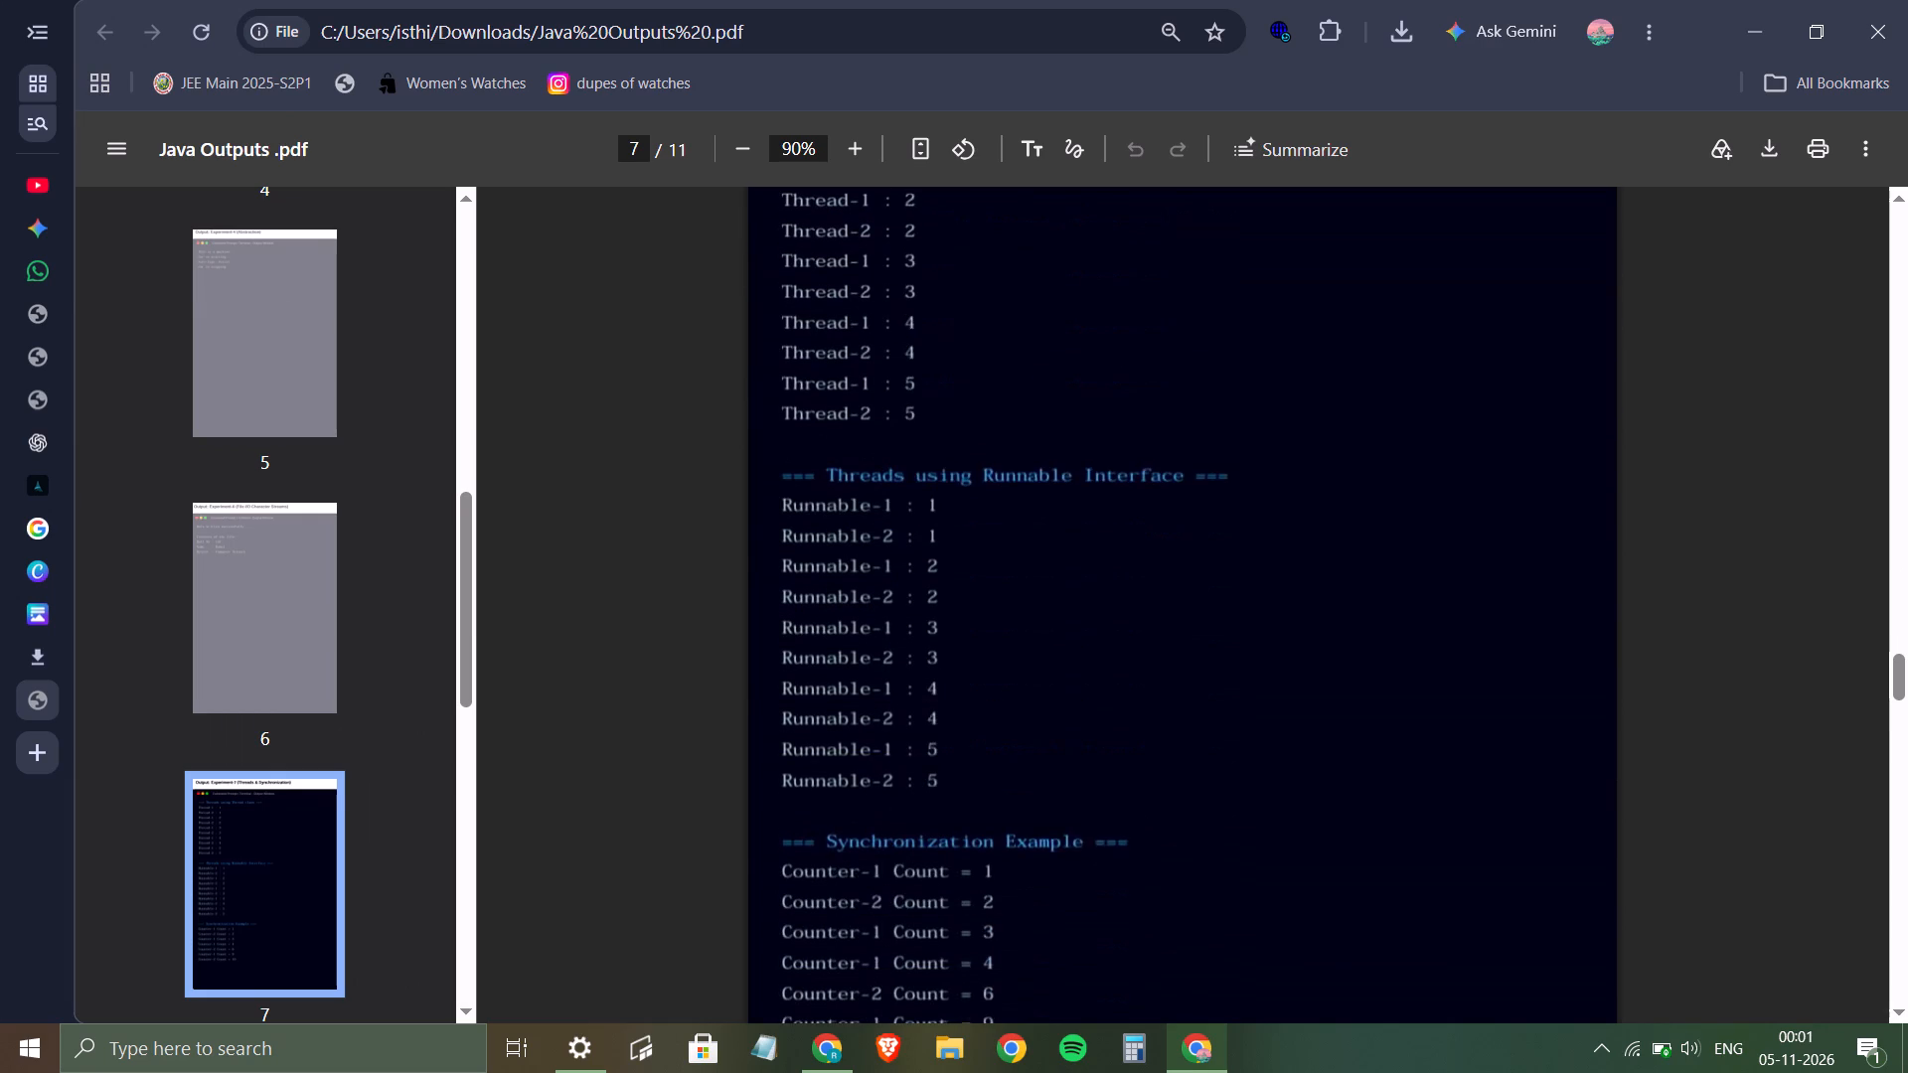
key("Down")
key("Down")
key("Down")
key("Down")
key("Down")
key("Down")
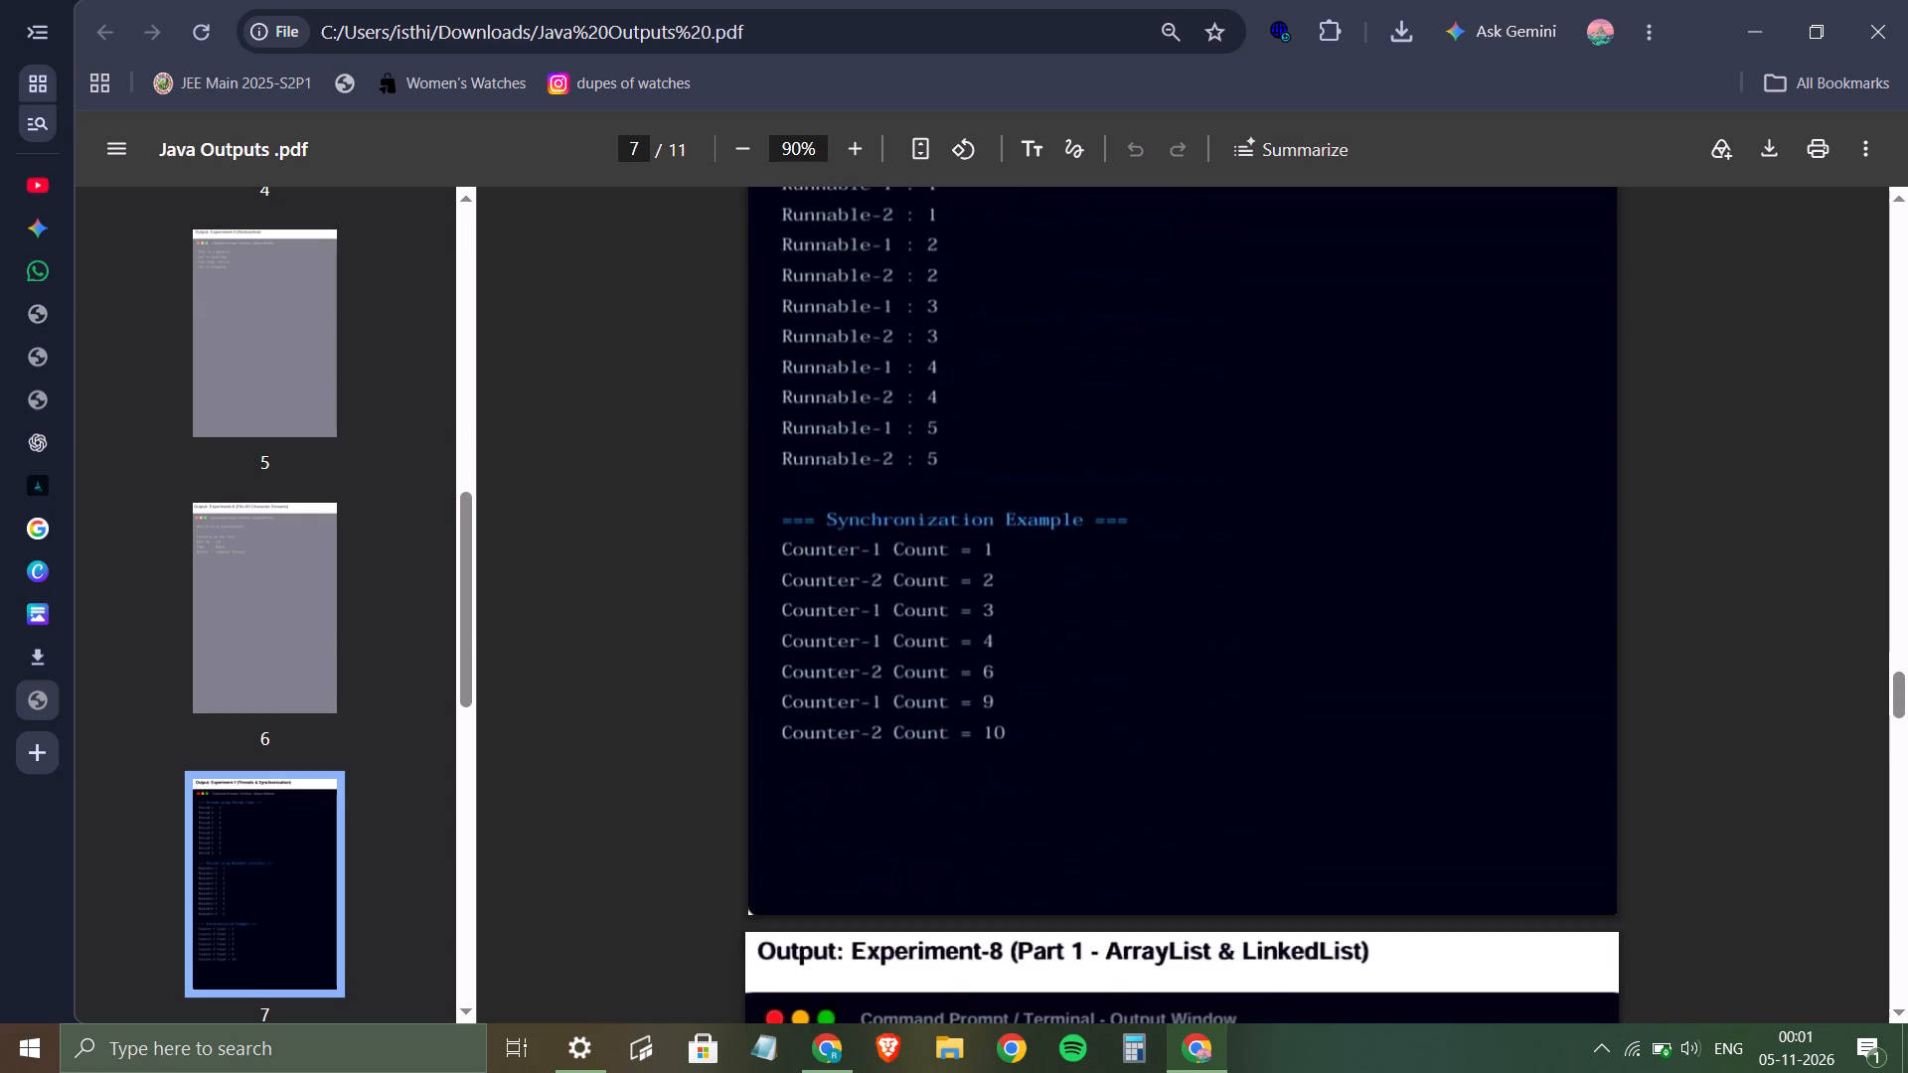
key("Up")
key("Up")
key("Up")
key("Up")
key("Up")
key("Up")
key("Up")
key("Up")
key("Up")
key("Up")
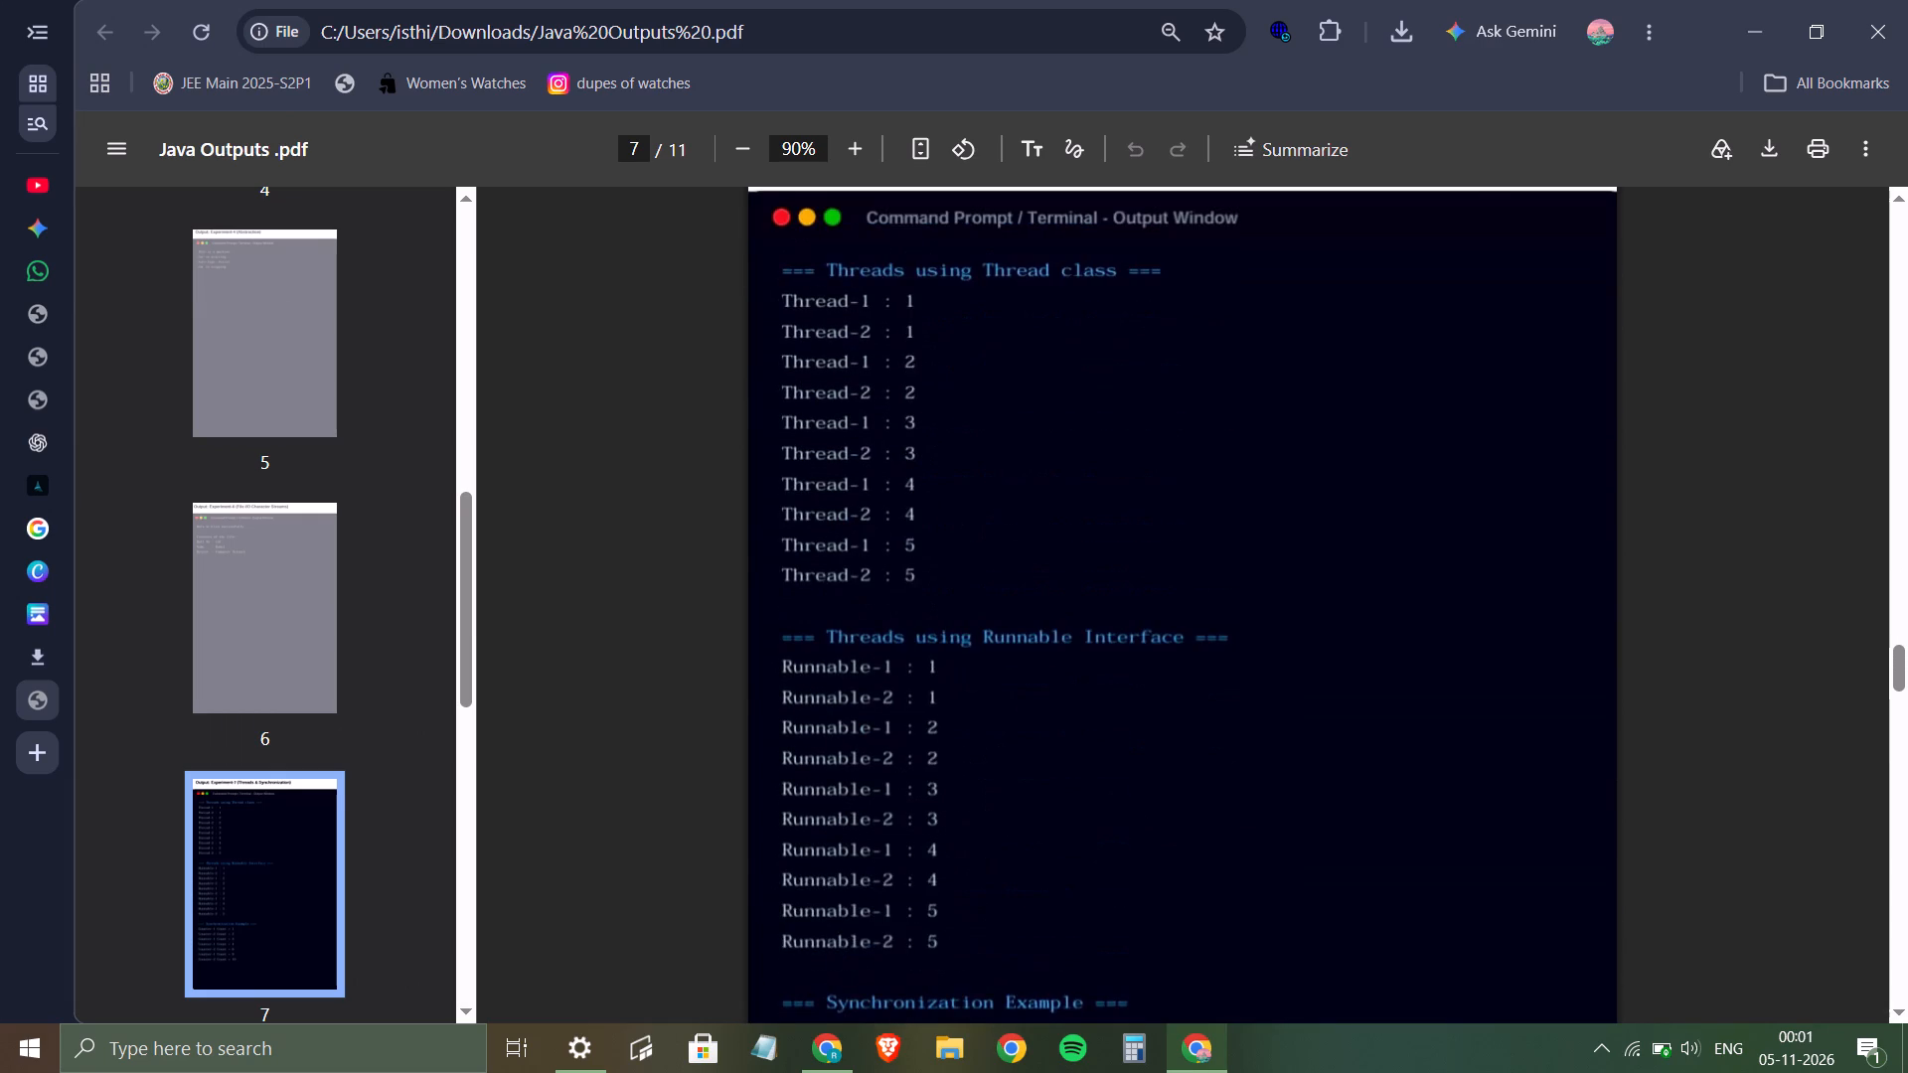
key("Up")
key("Up")
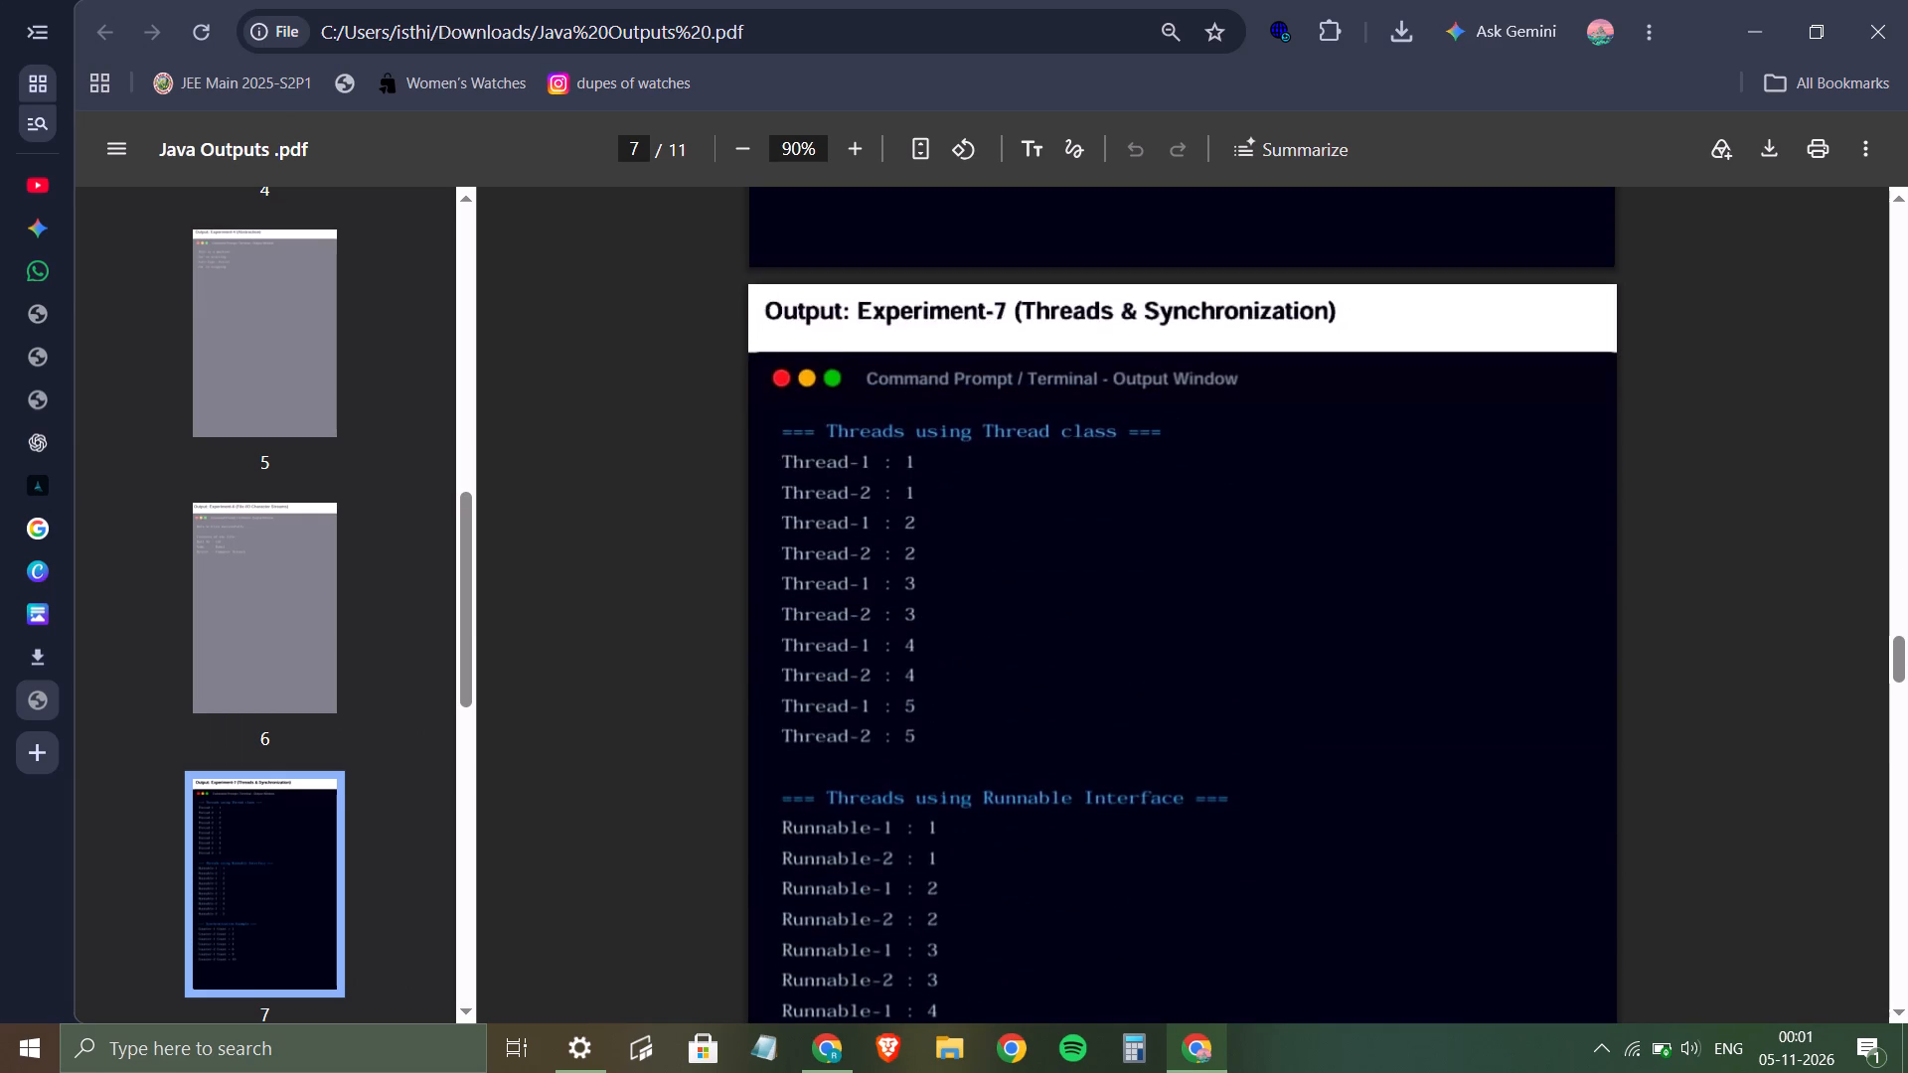
left_click(859, 127)
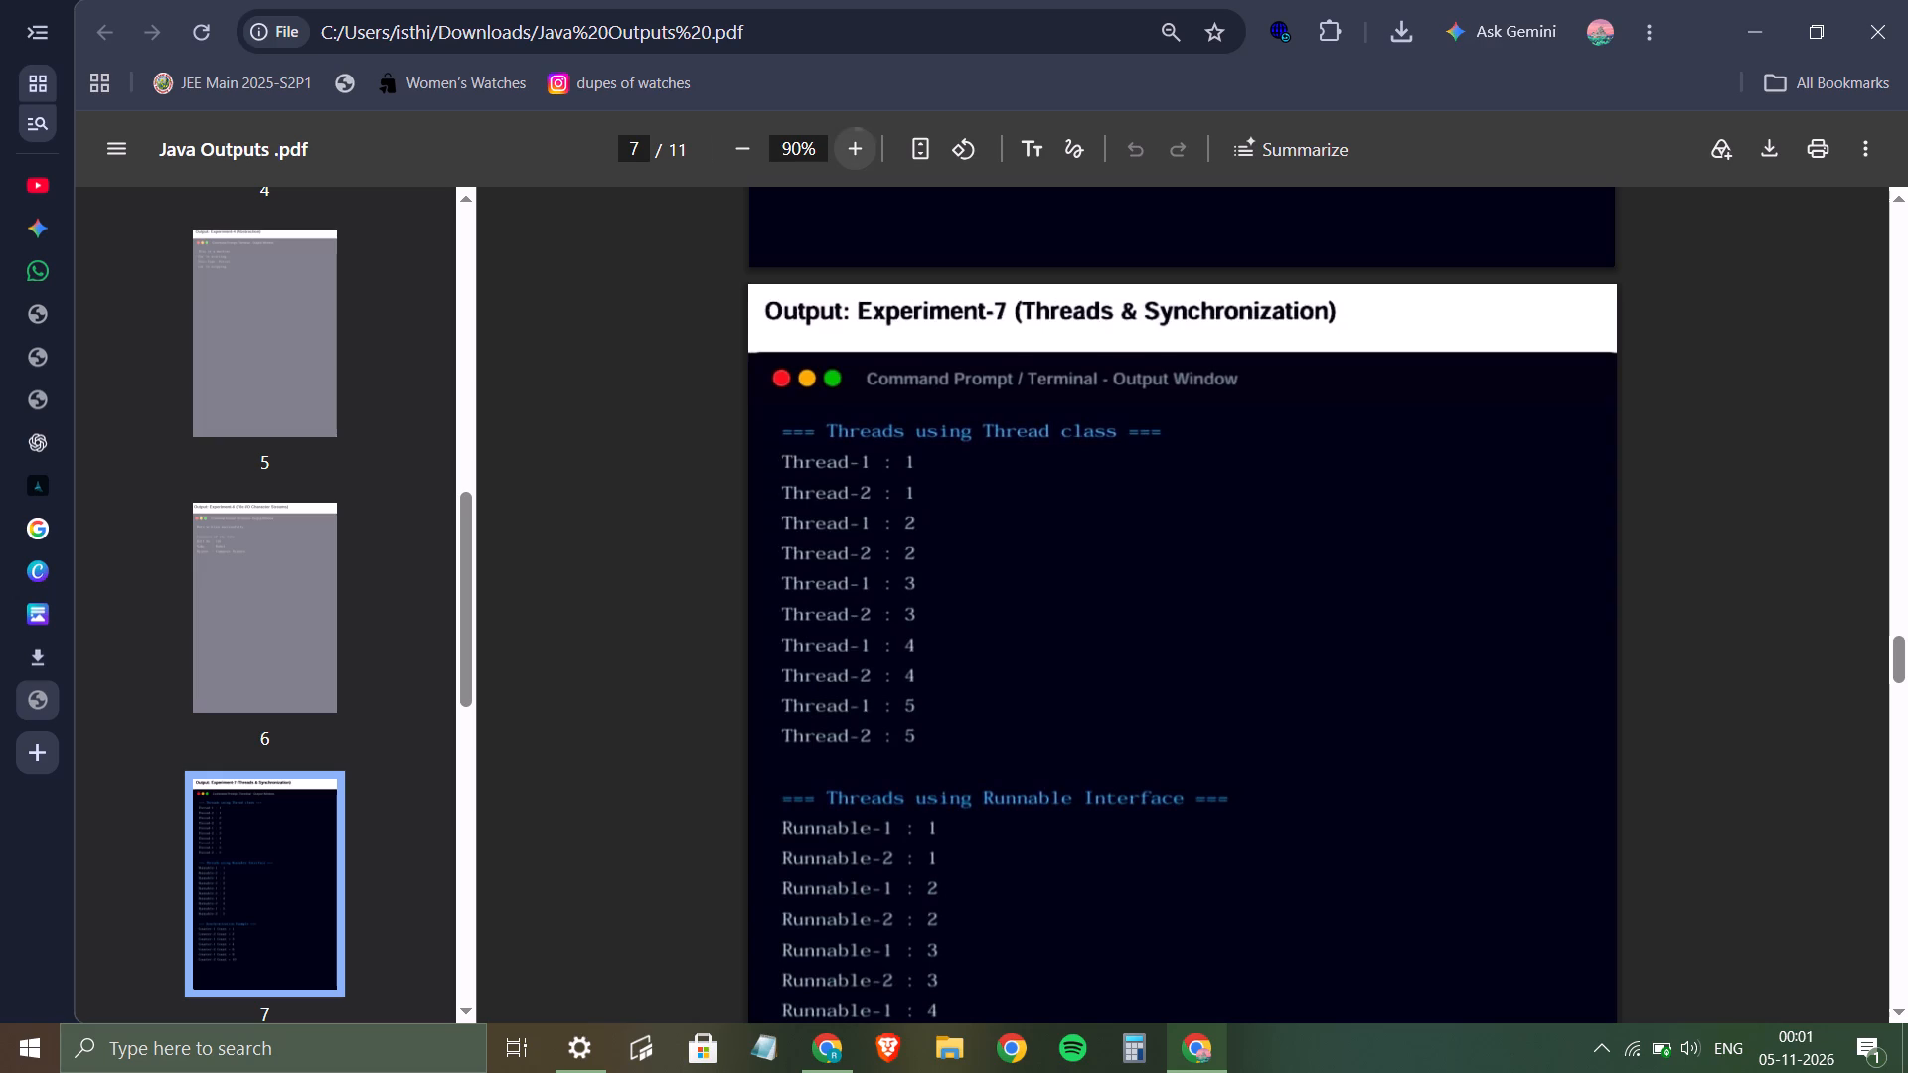
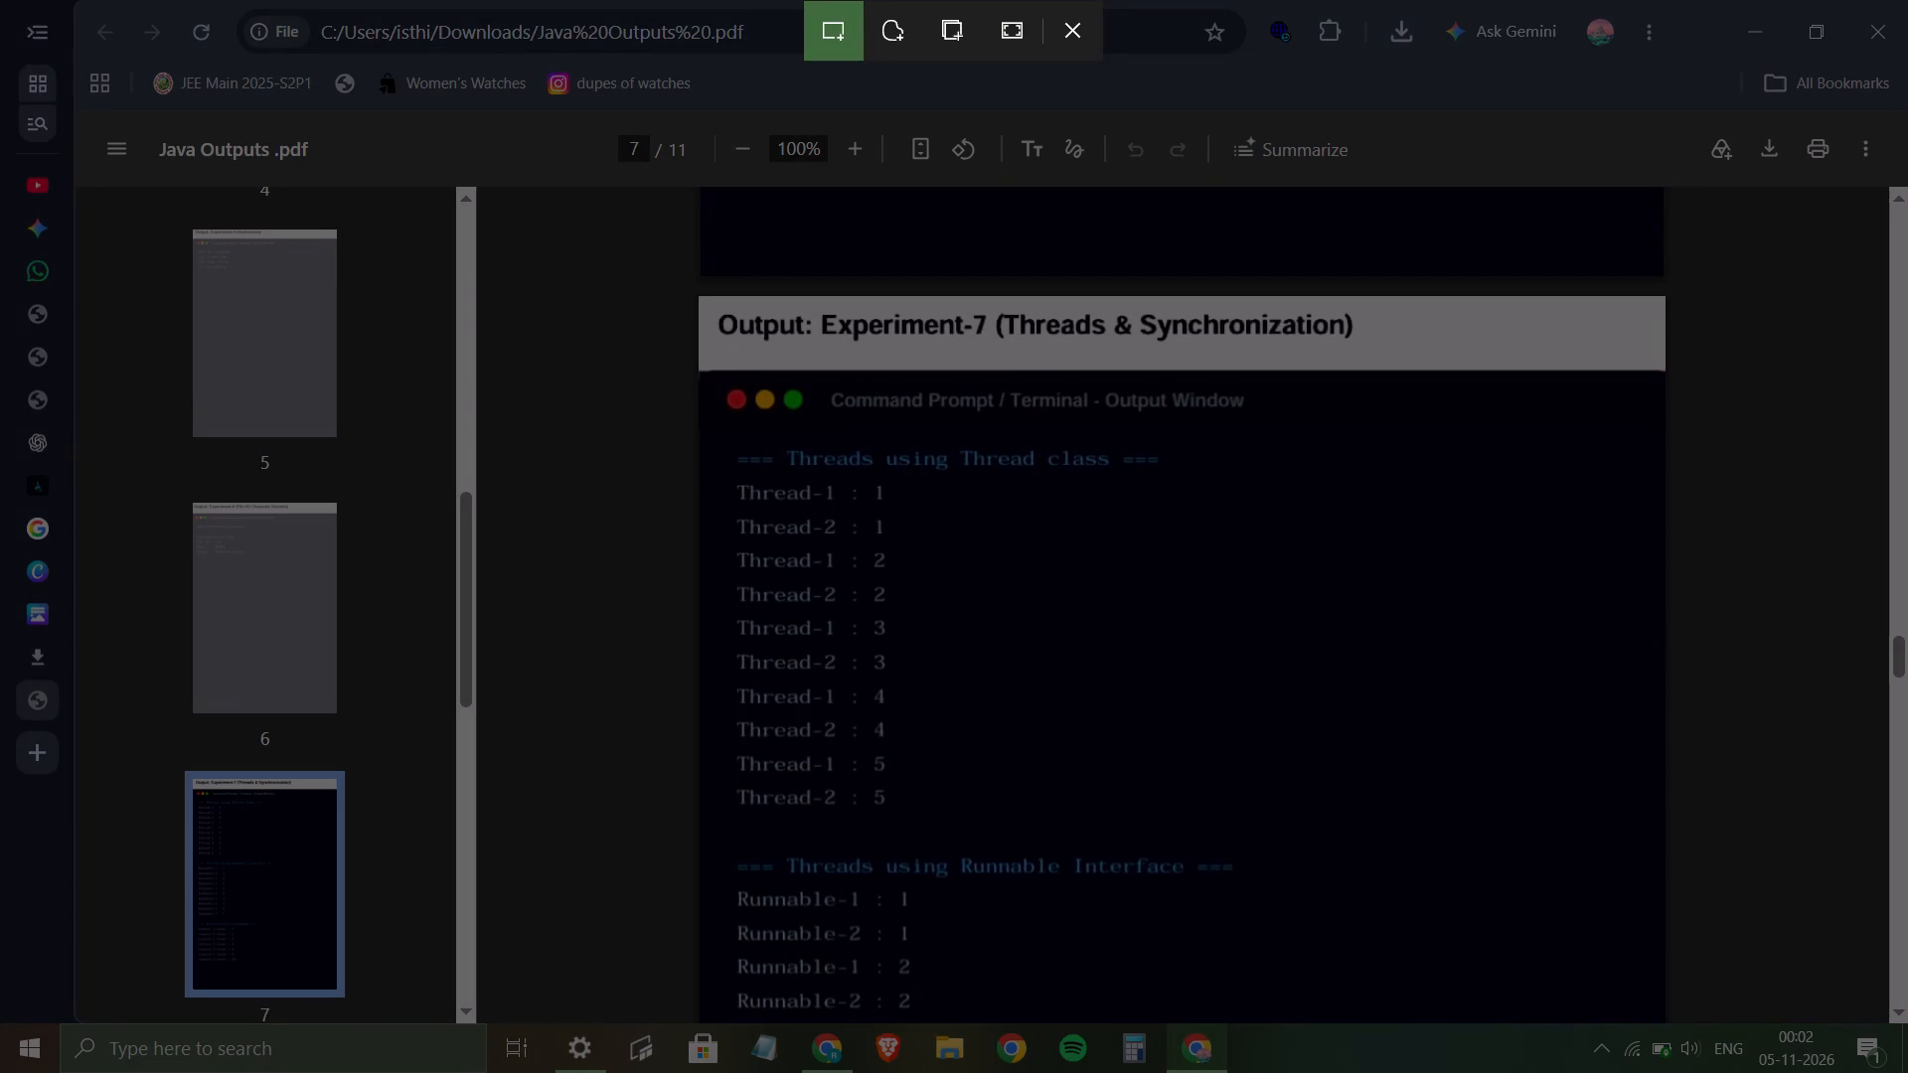
Snip the first part of the Experiment-7 output, from its heading through the last line of the Thread class section.
right_click_drag(697, 294, 1413, 358)
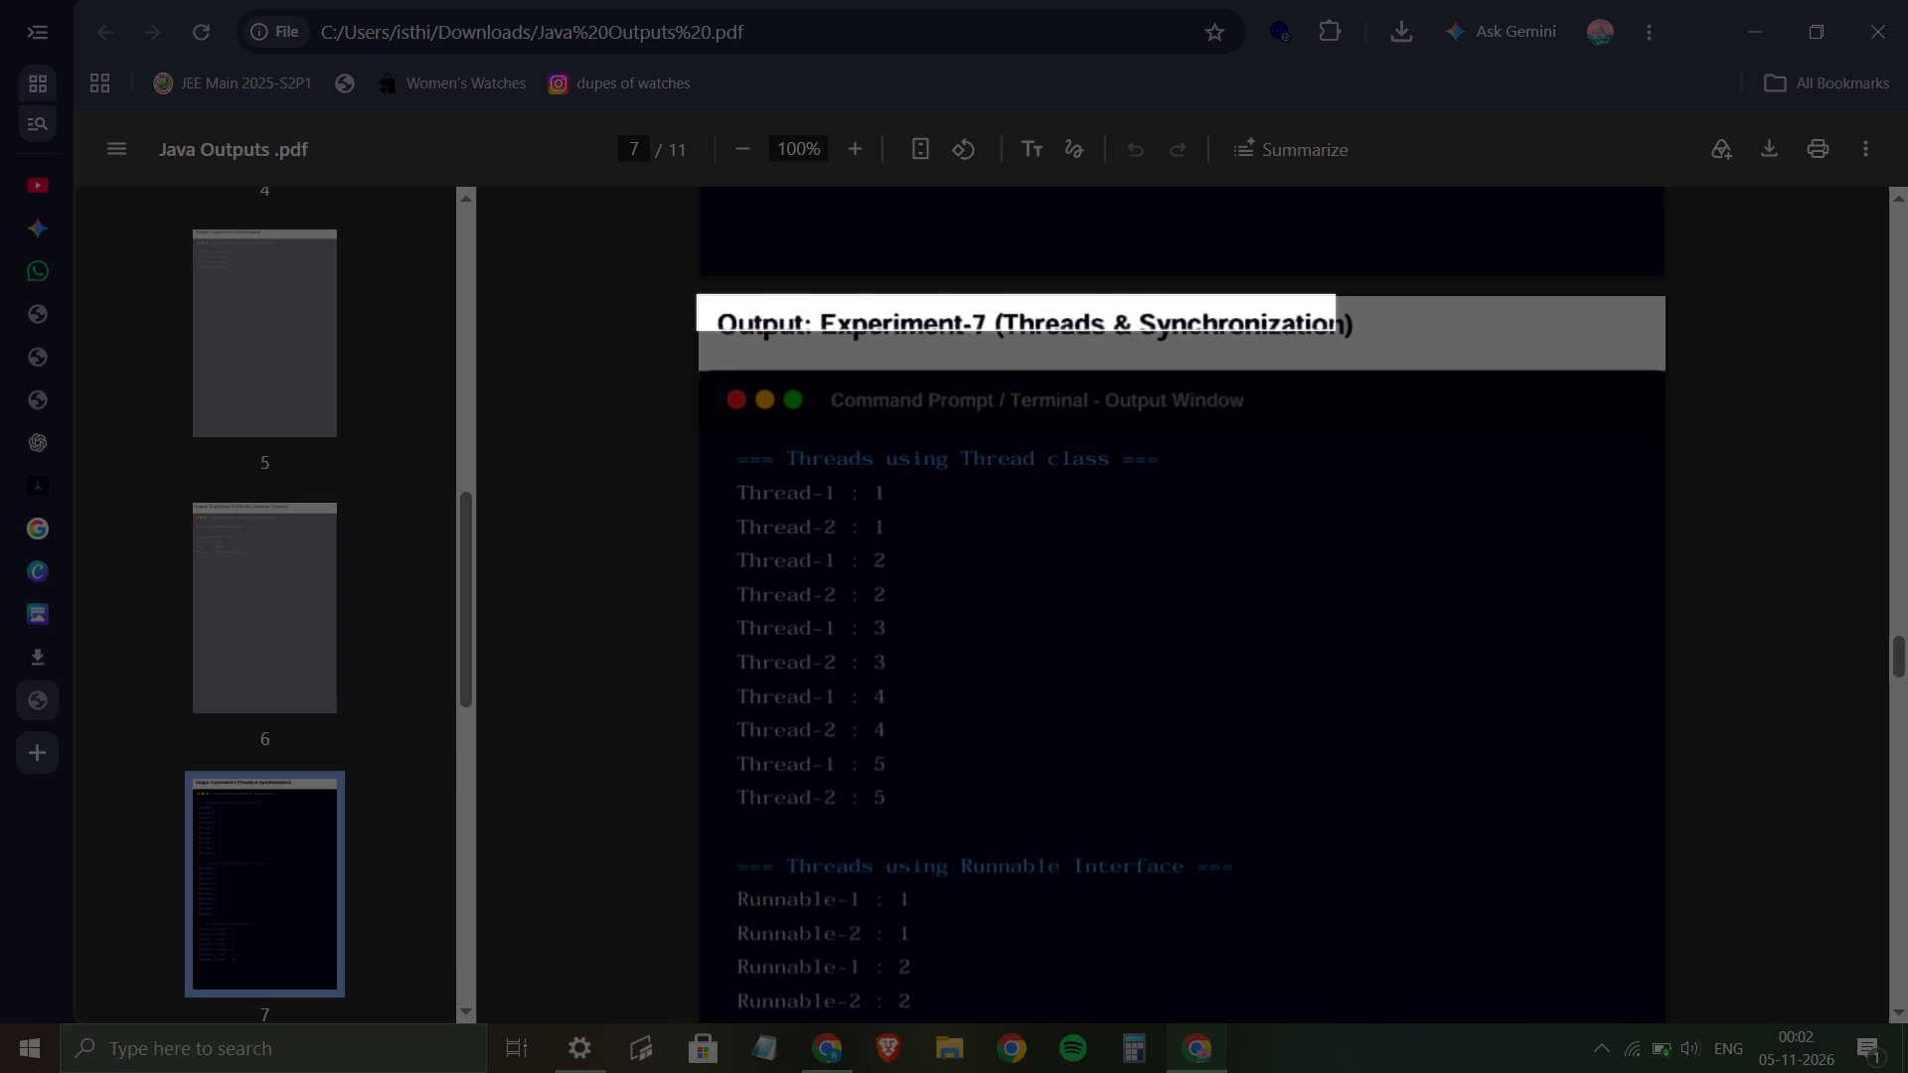
right_click_drag(1413, 358, 1529, 825)
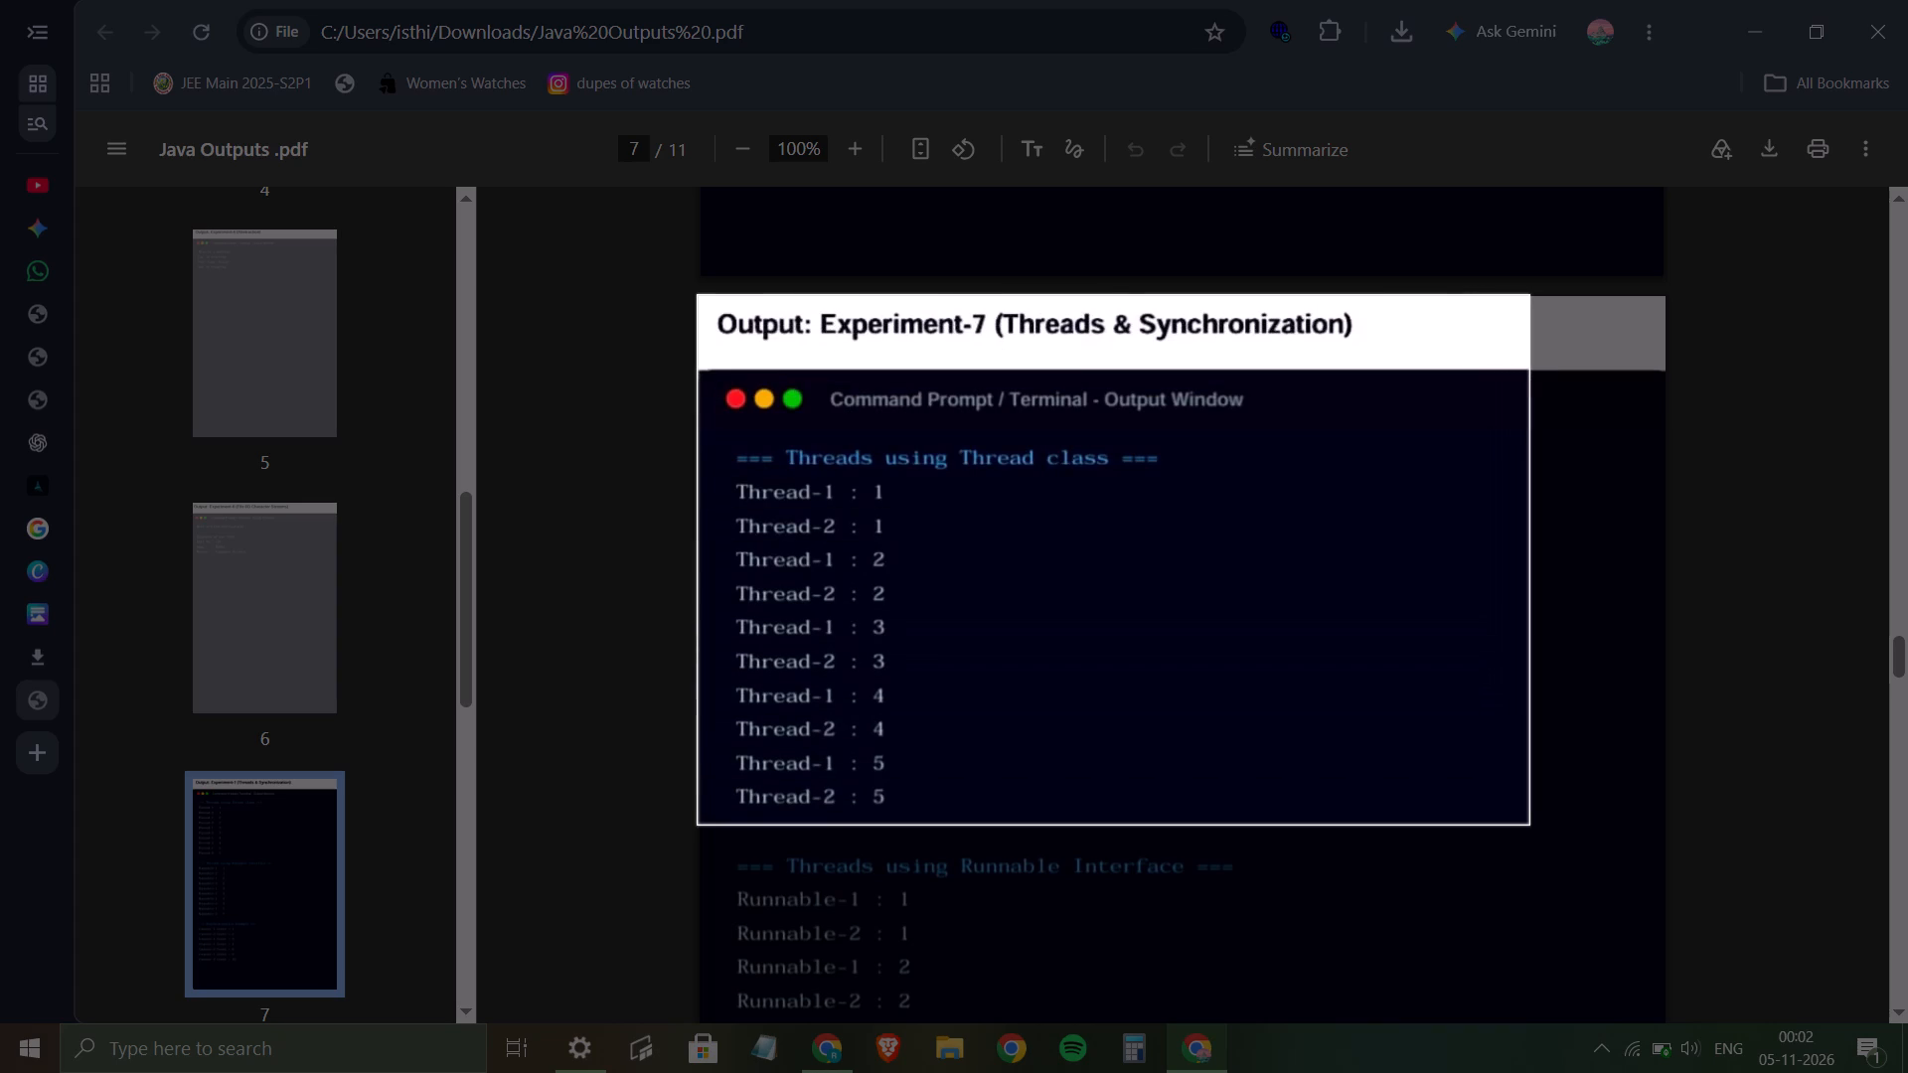
right_click_drag(1529, 825, 1395, 830)
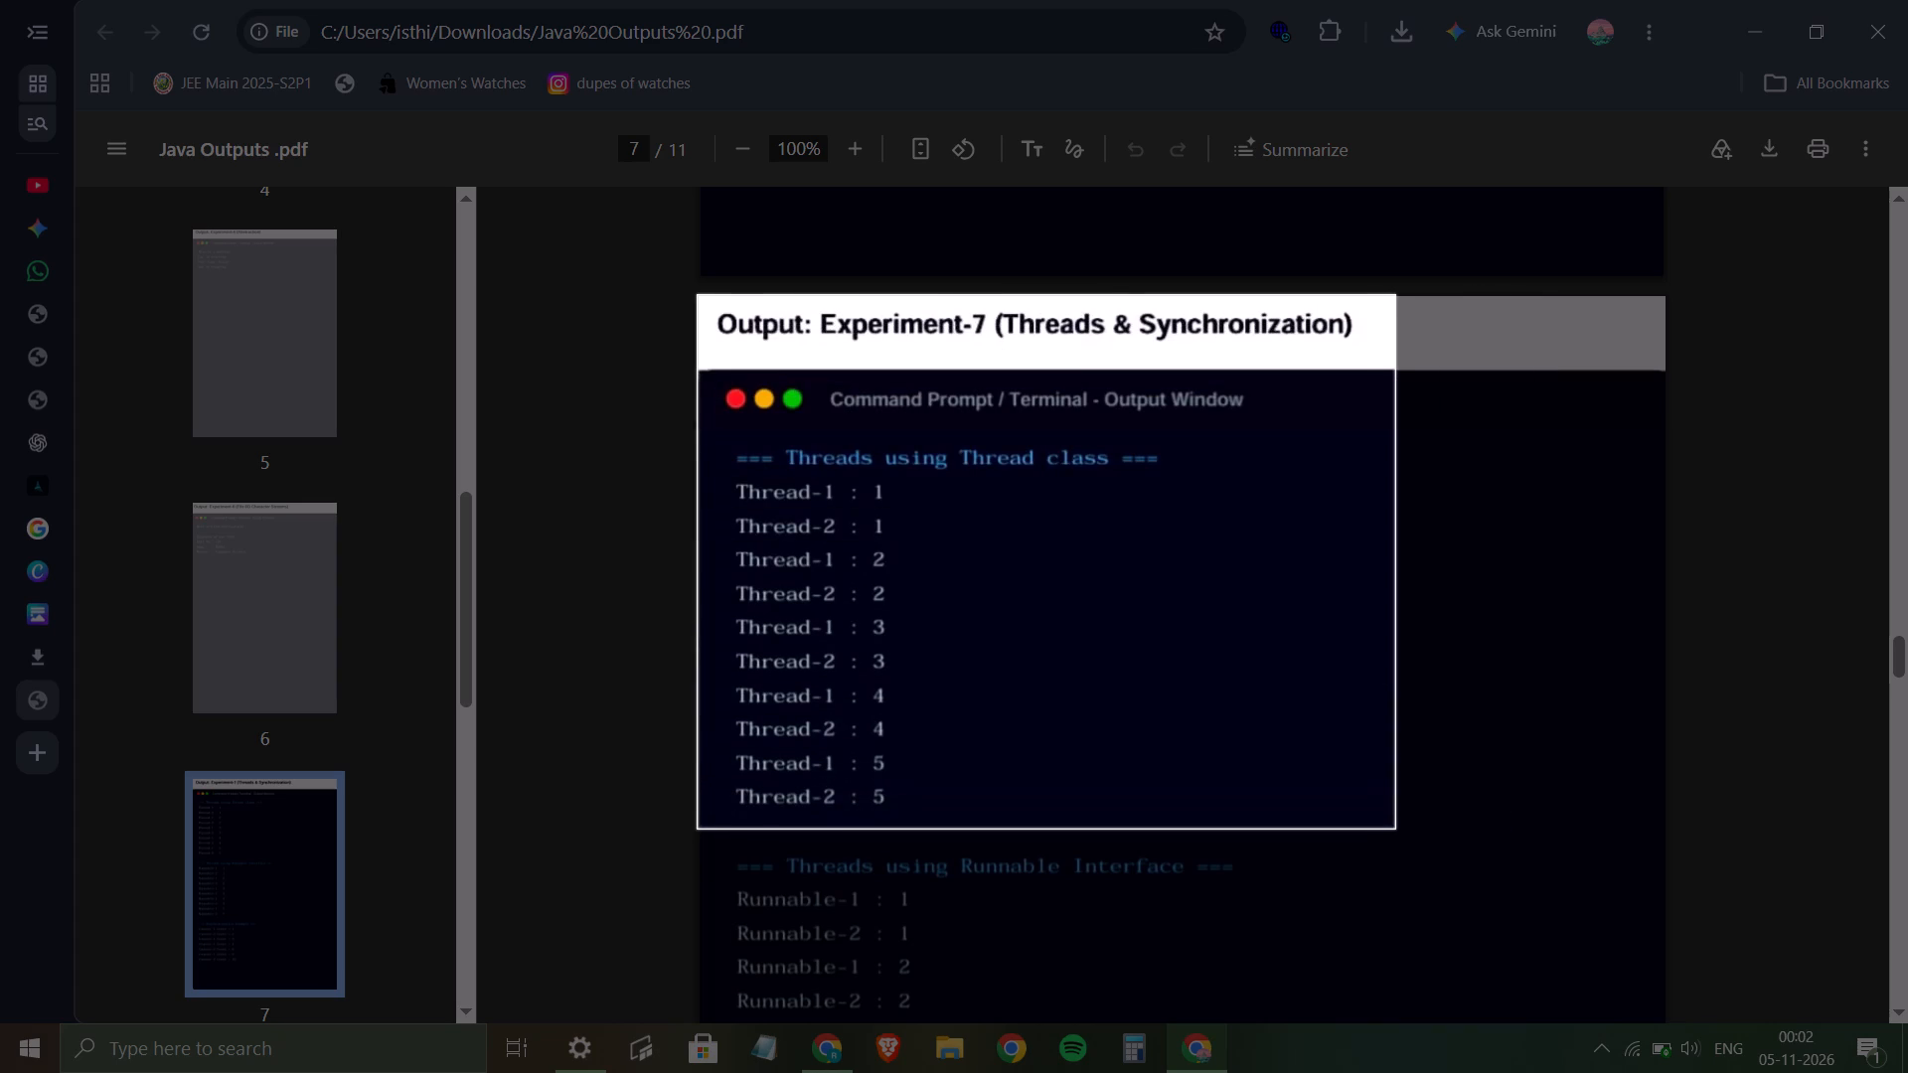
right_click_drag(1395, 830, 1379, 806)
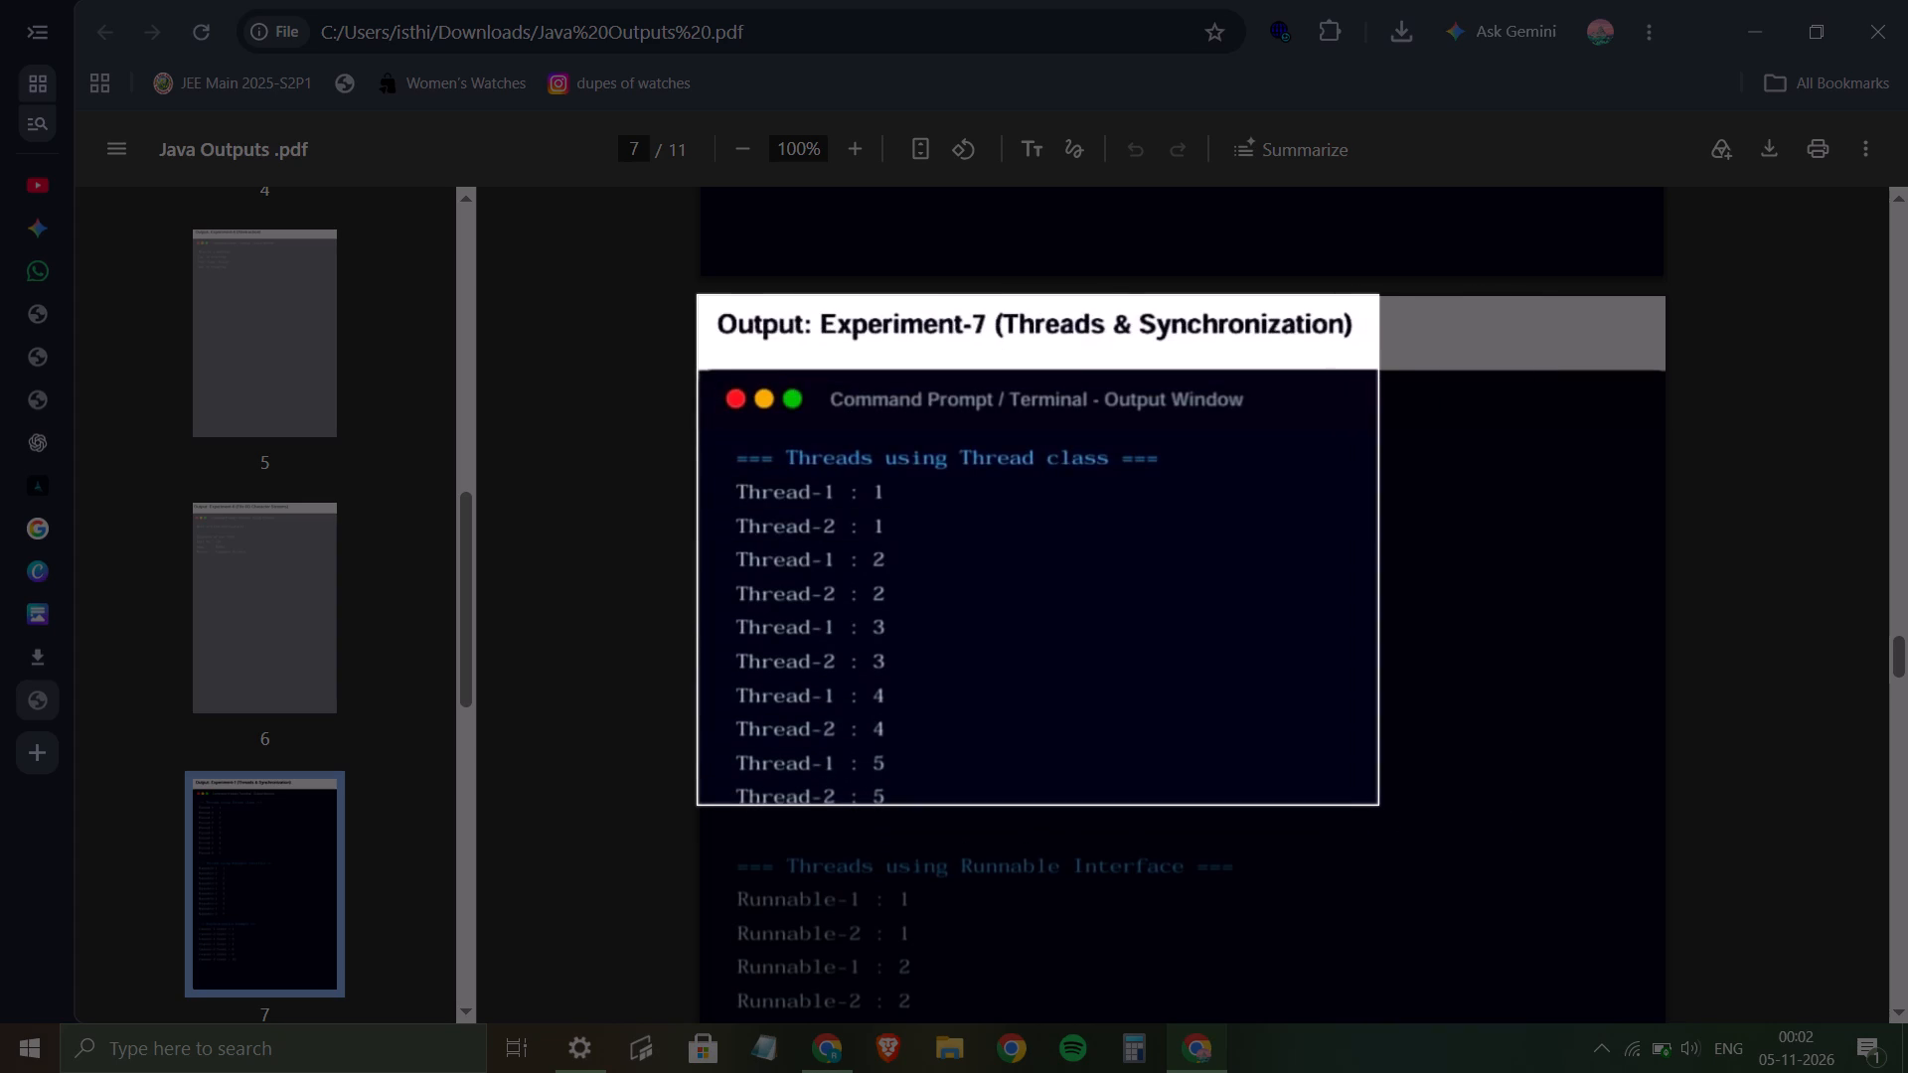
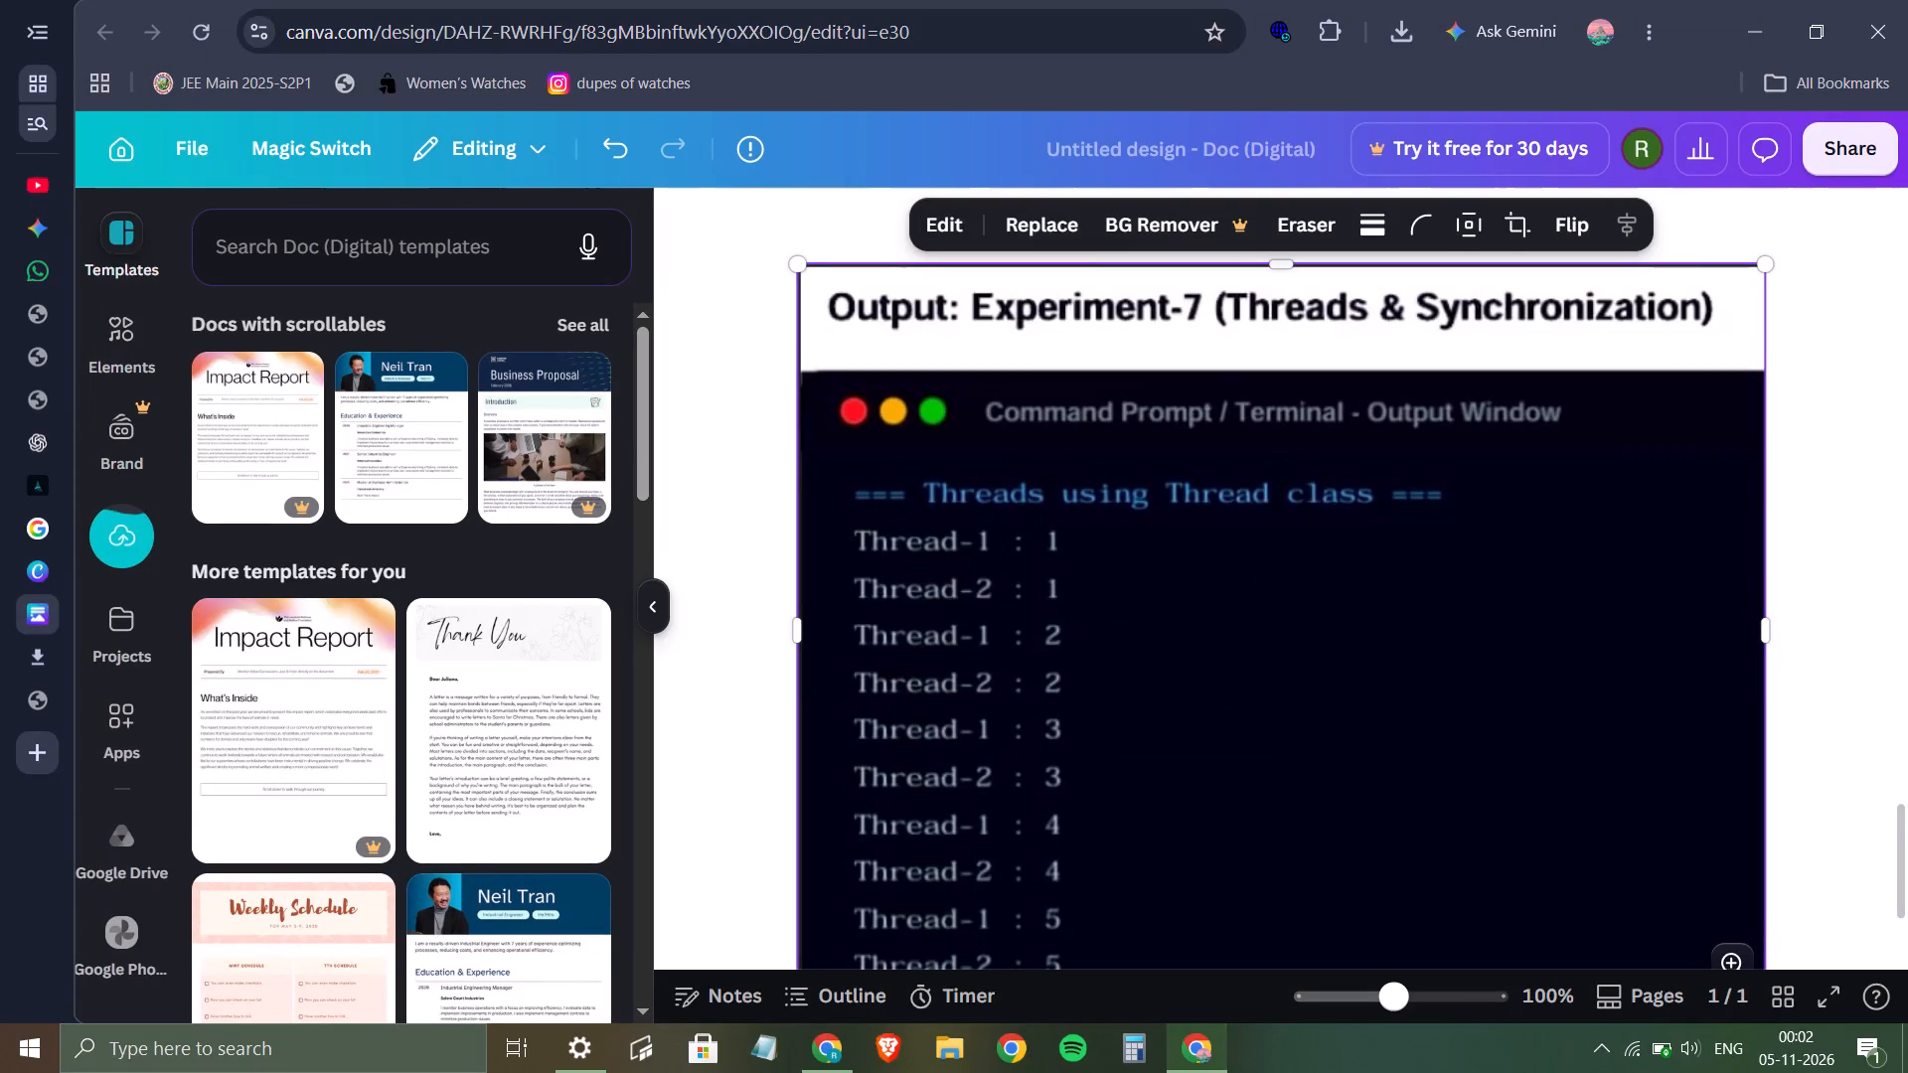
Place the text cursor on the empty line below the Experiment-7 (Threads & Synchronization) image.
key("Down")
key("Down")
key("Down")
key("Down")
key("Down")
key("Down")
key("Down")
key("Down")
key("Down")
key("Down")
key("Down")
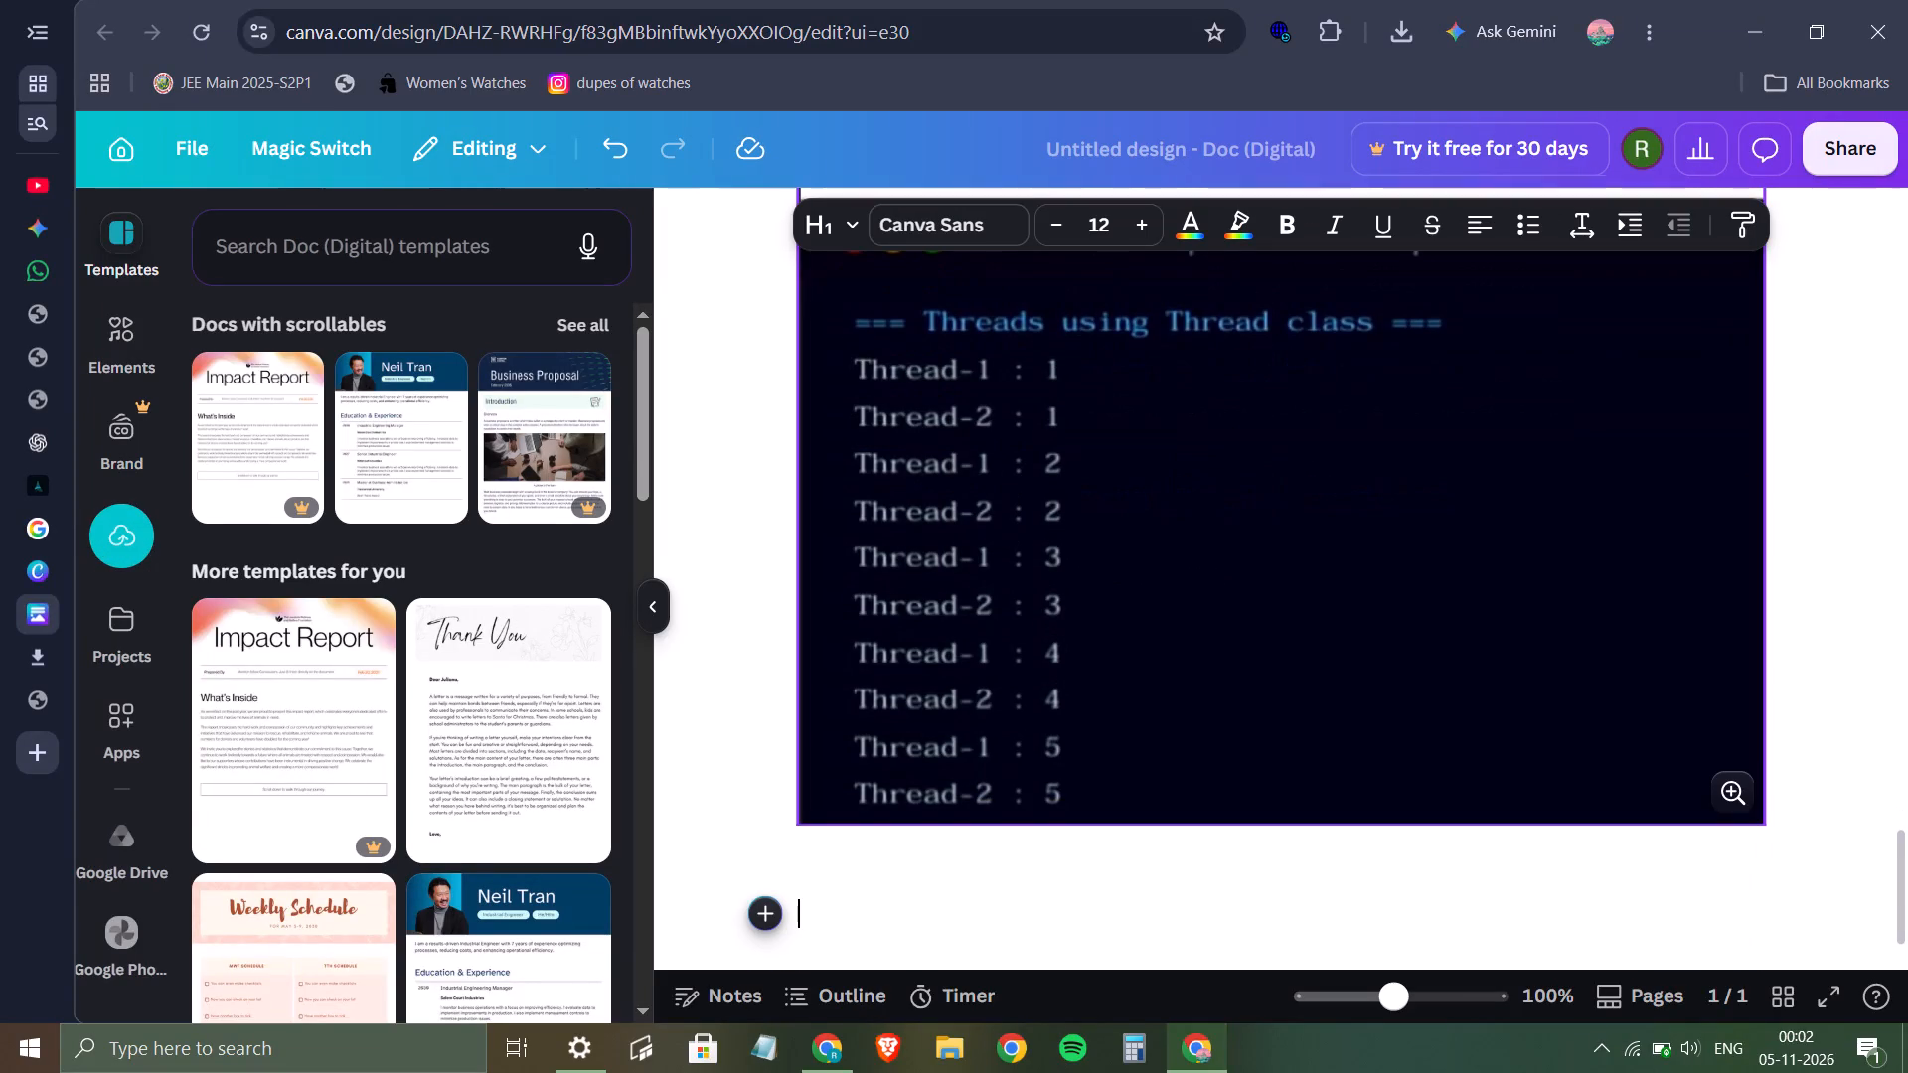
left_click(1620, 729)
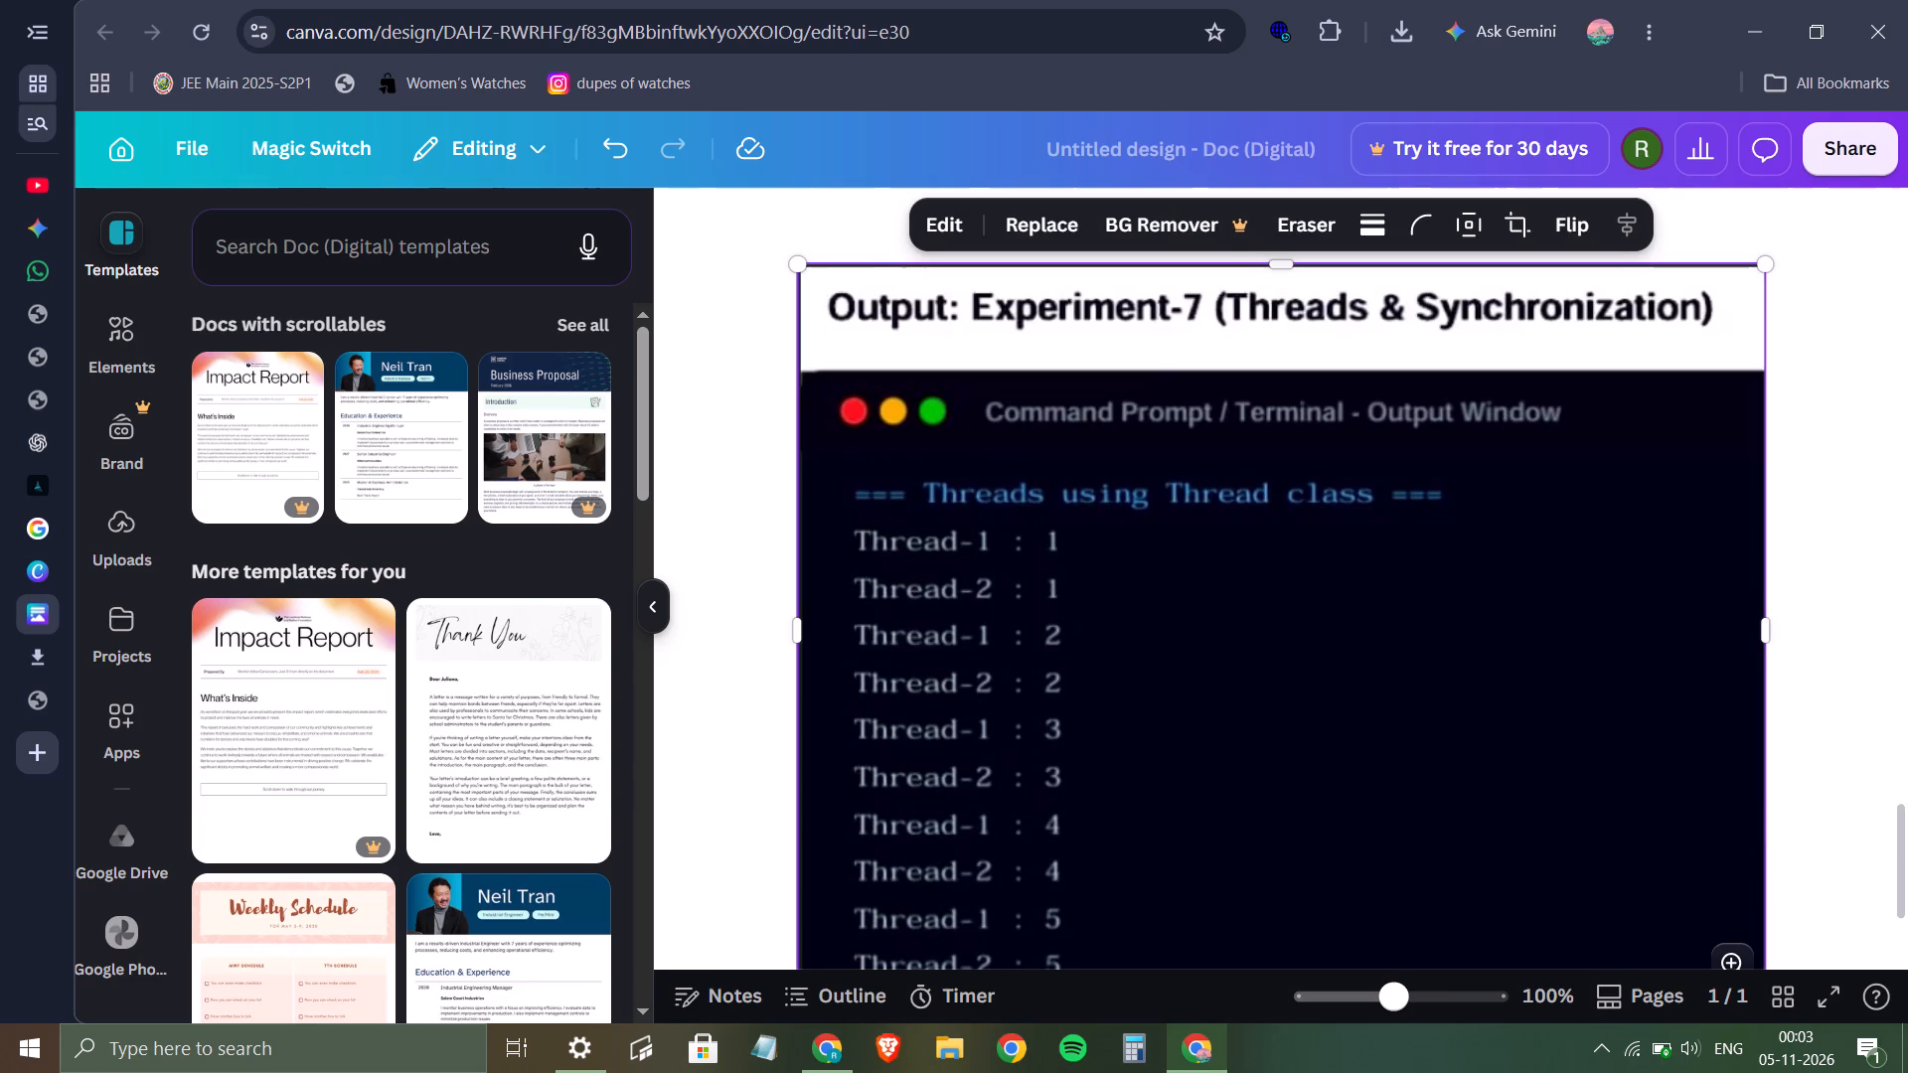
left_click(1837, 868)
key("Down")
key("Down")
key("Down")
key("Down")
key("Down")
key("Down")
key("Down")
key("Down")
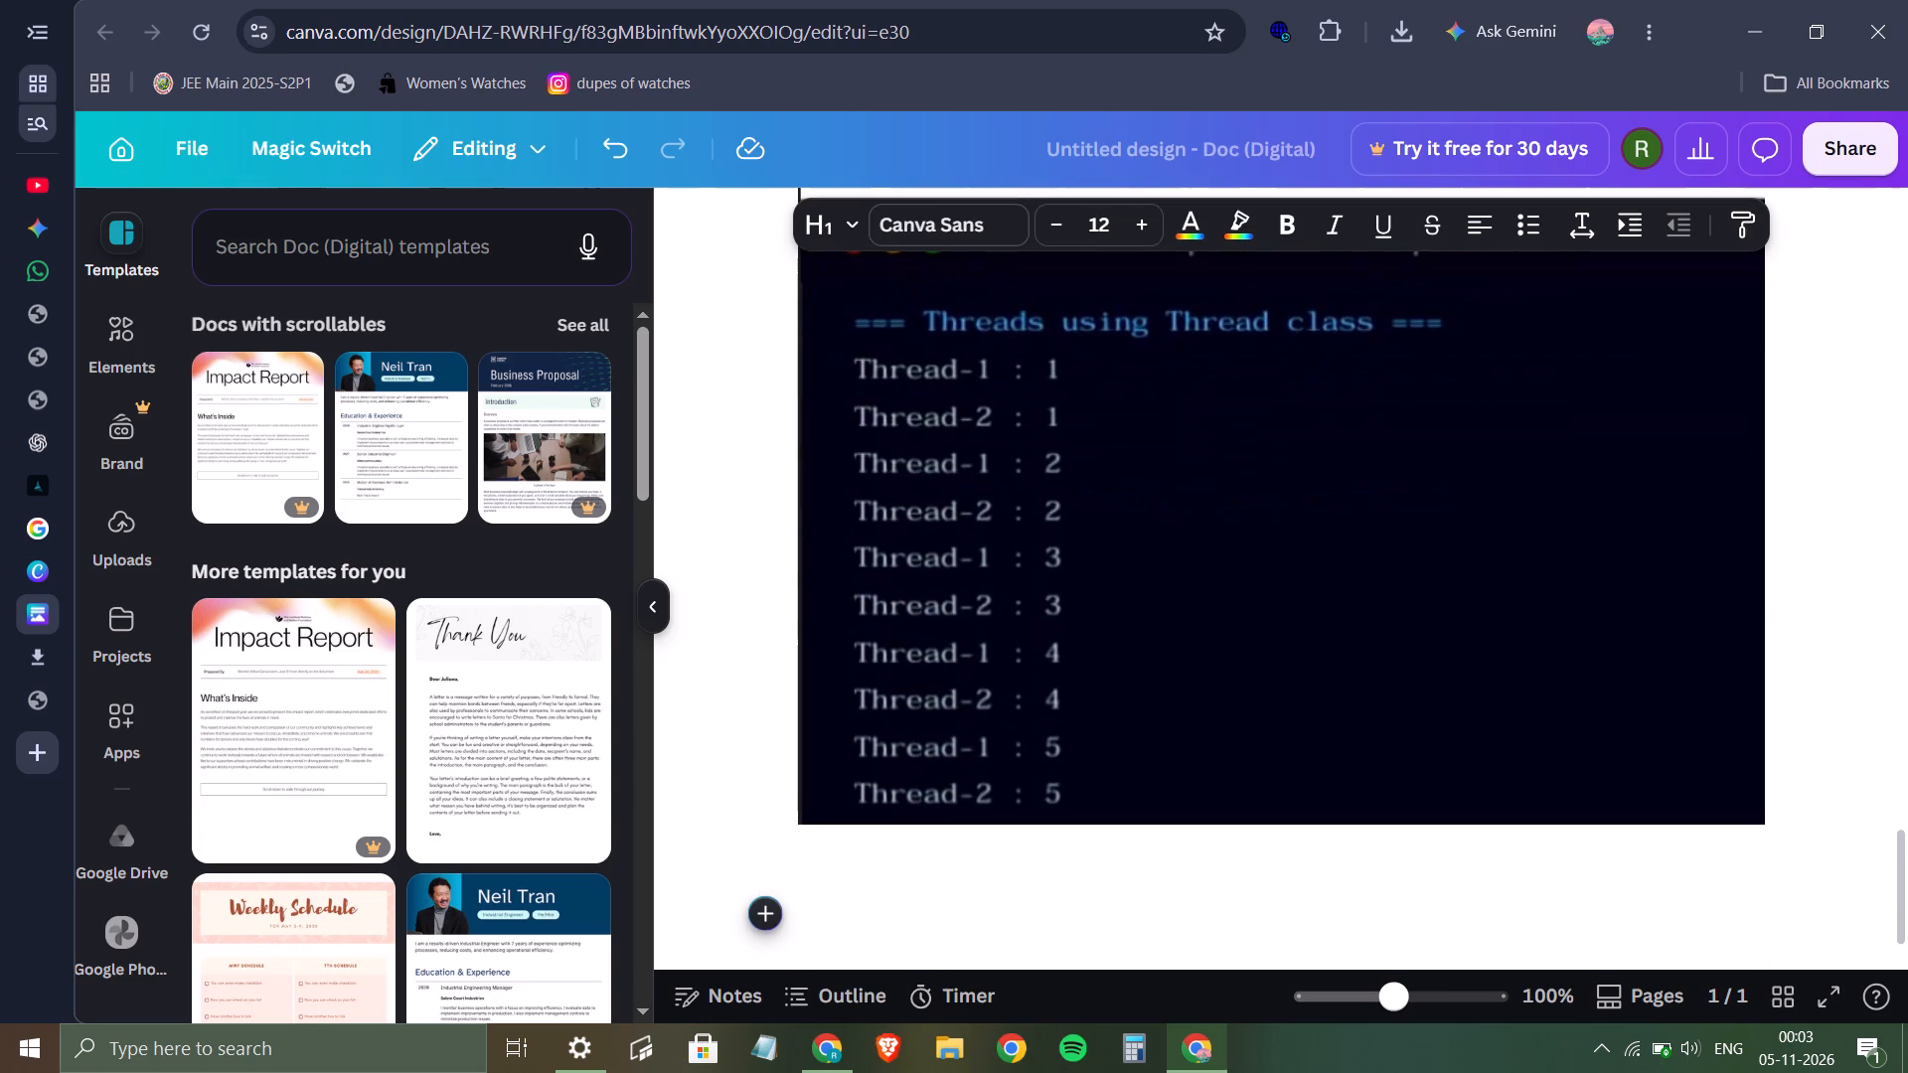
Select the pasted Experiment-7 (Threads & Synchronization) image and try to shrink it proportionally from its lower corner.
left_click(1578, 663)
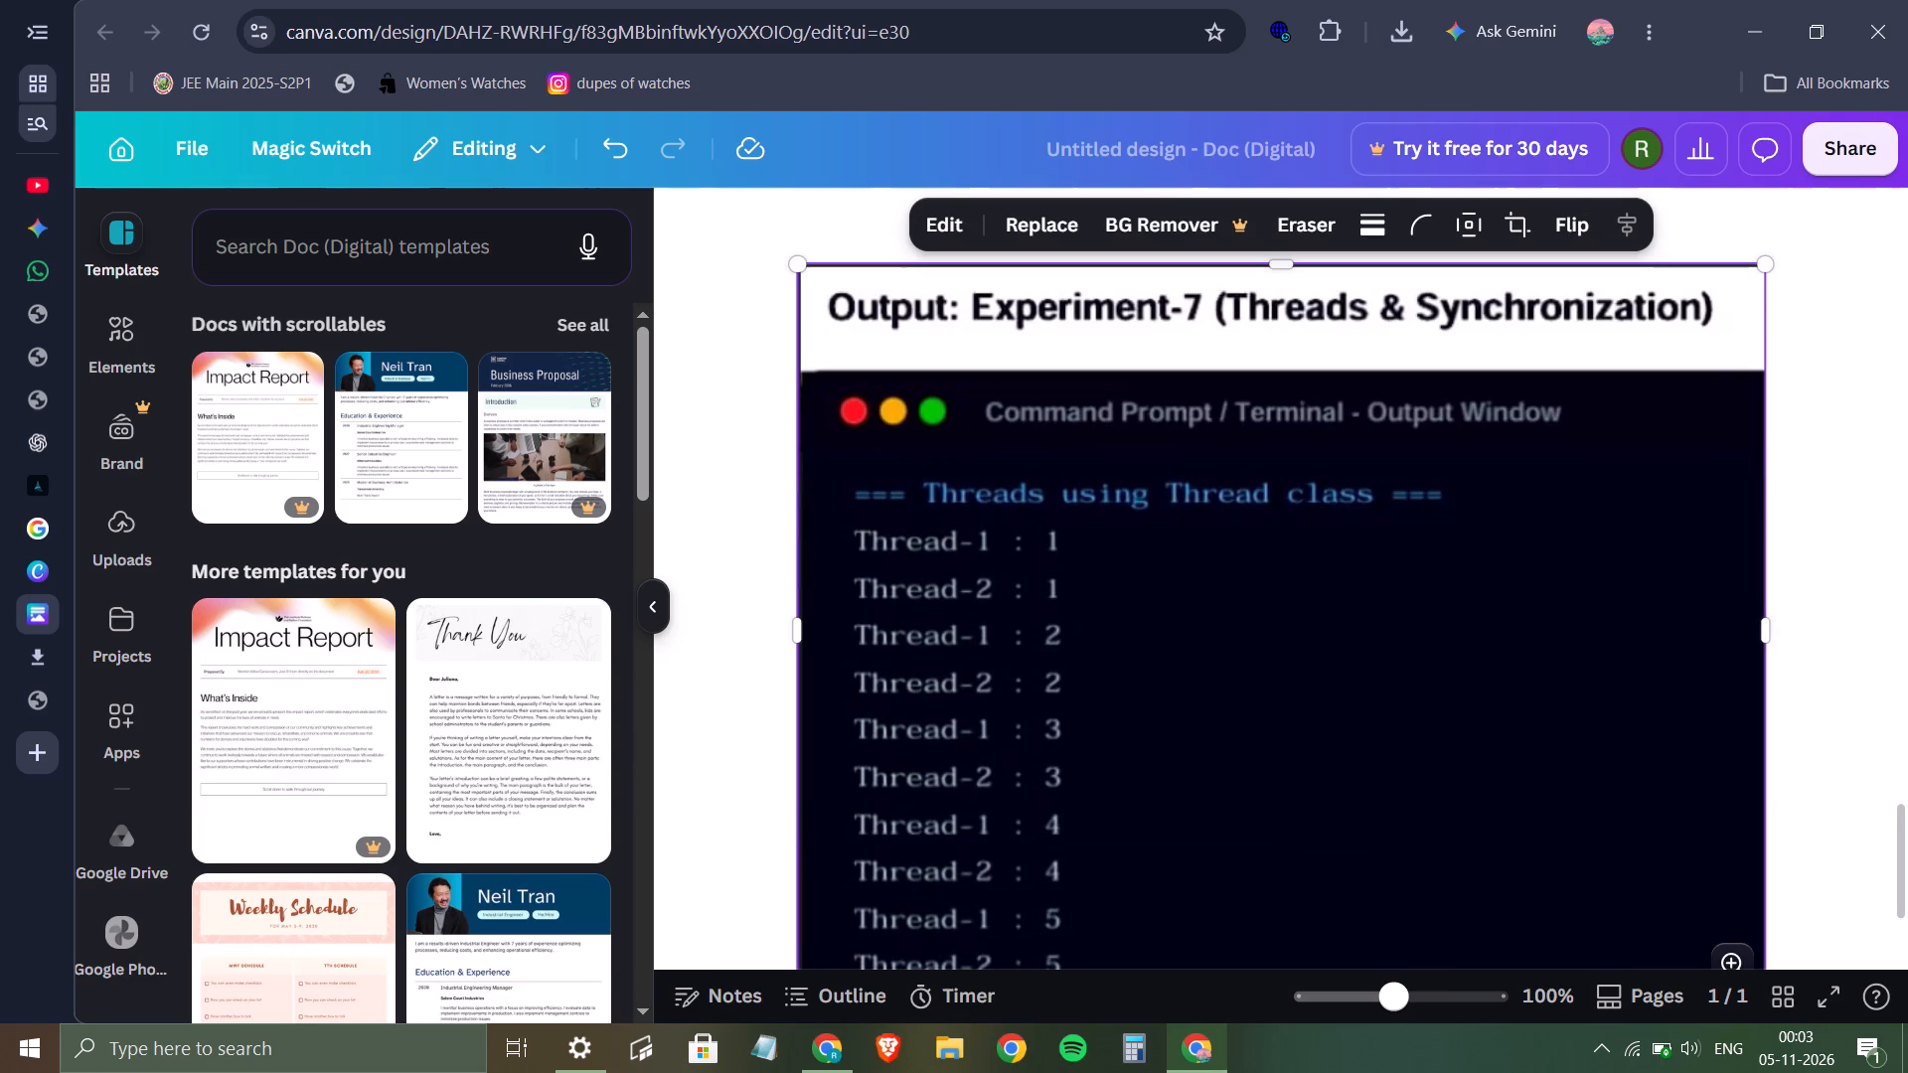
left_click(1902, 933)
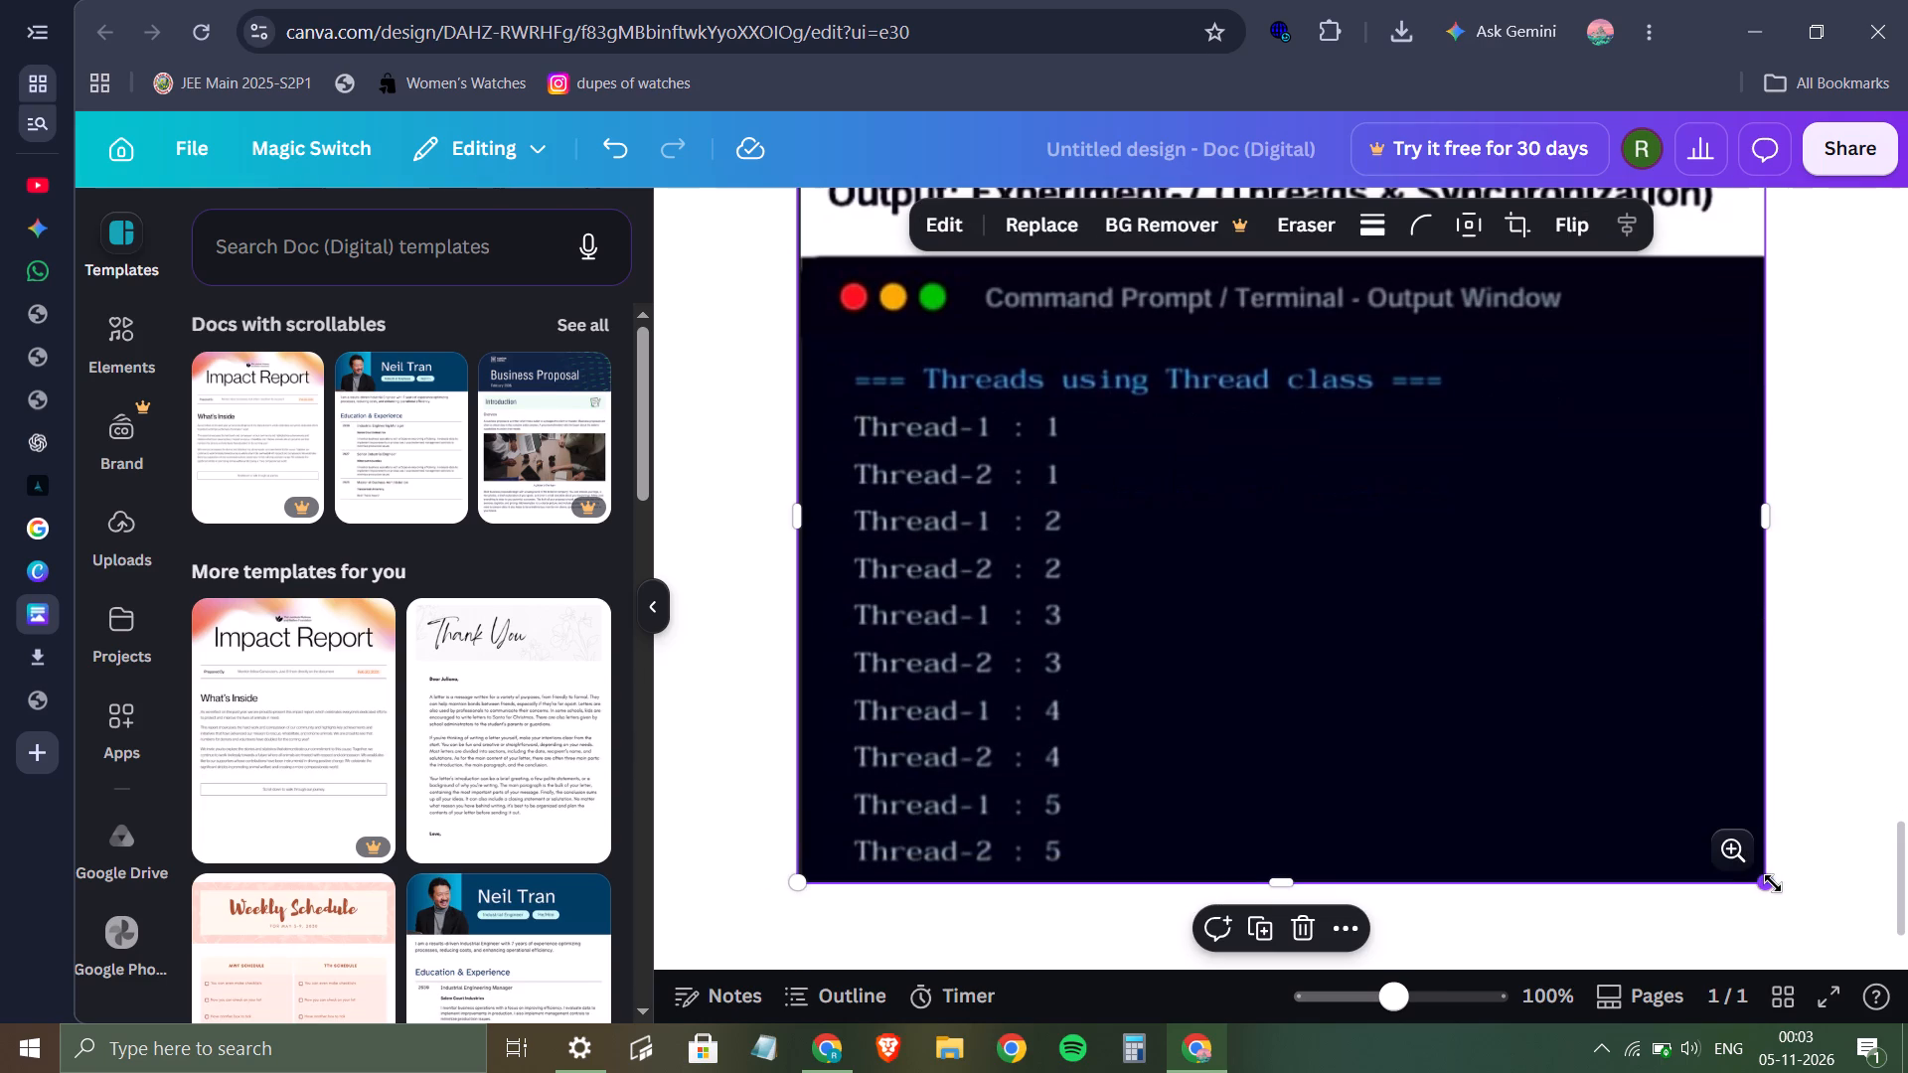
right_click(1779, 891)
right_click(1779, 891)
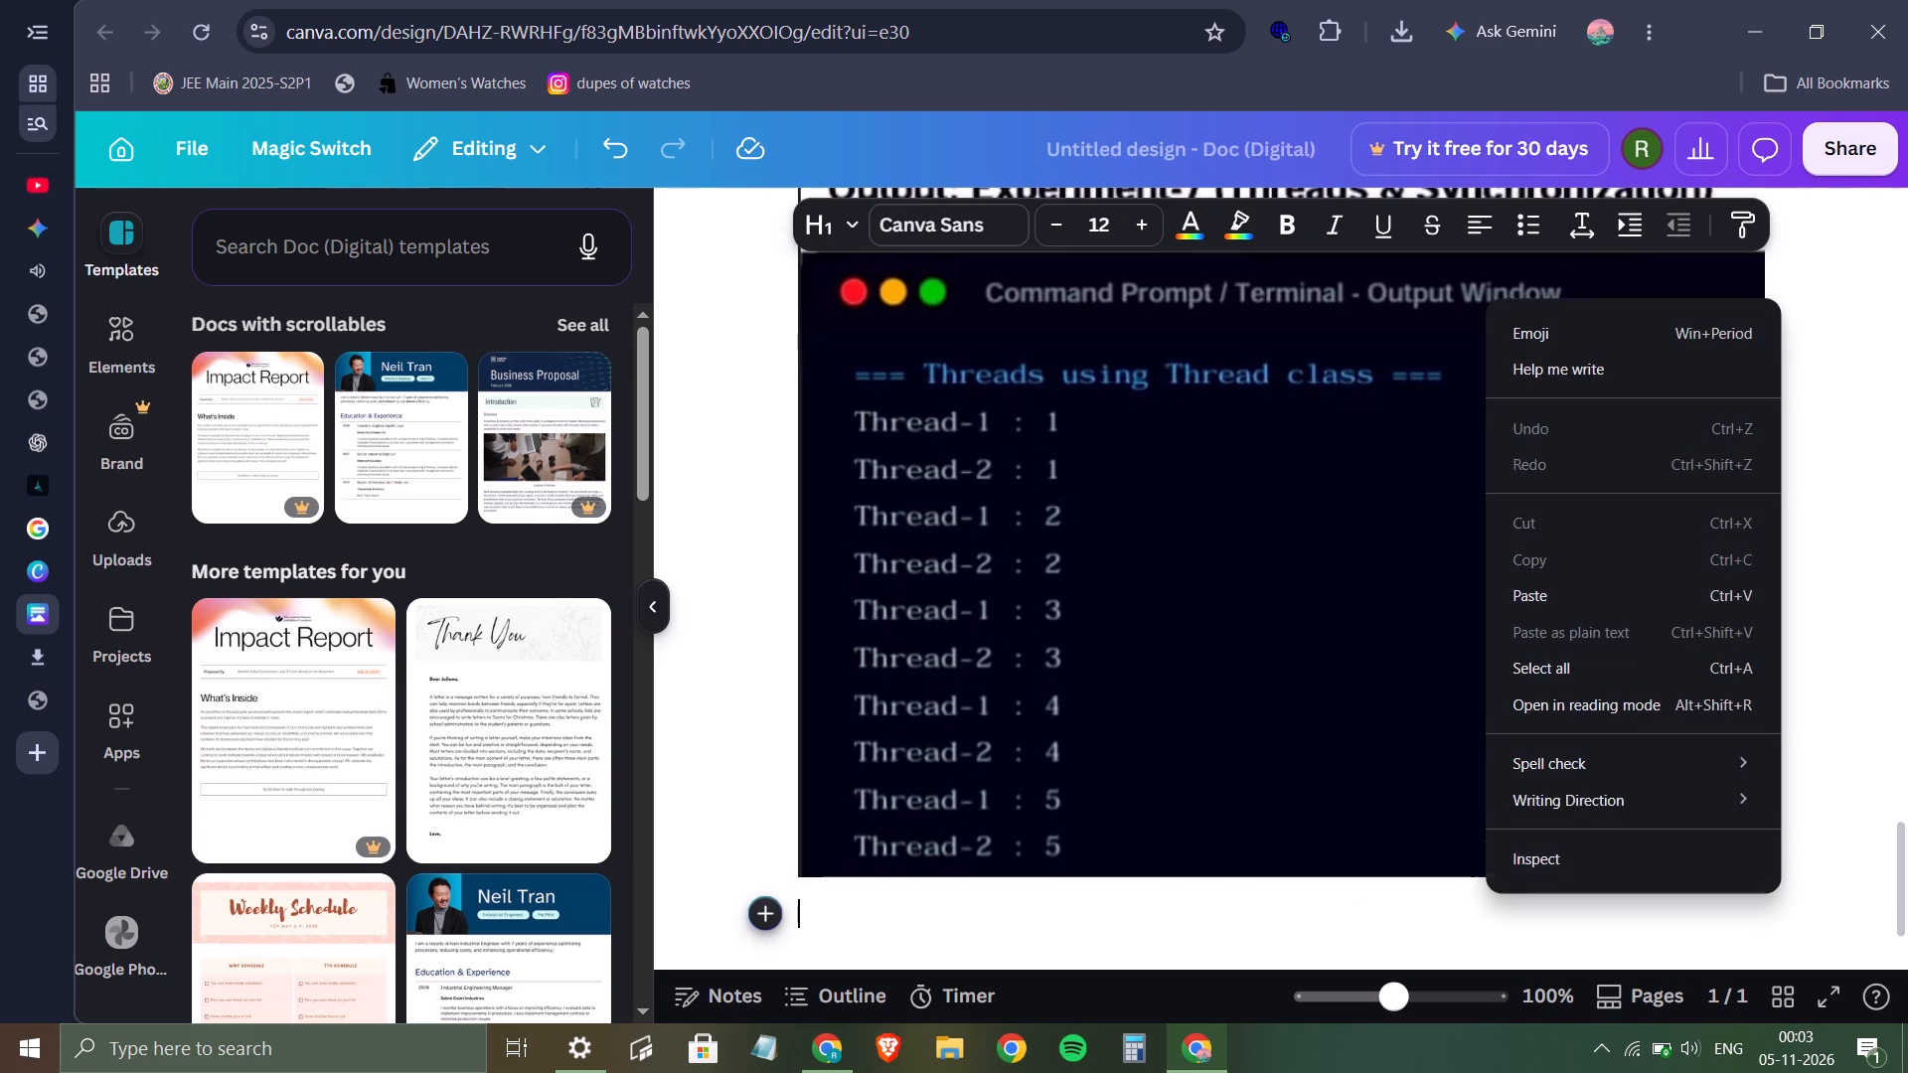
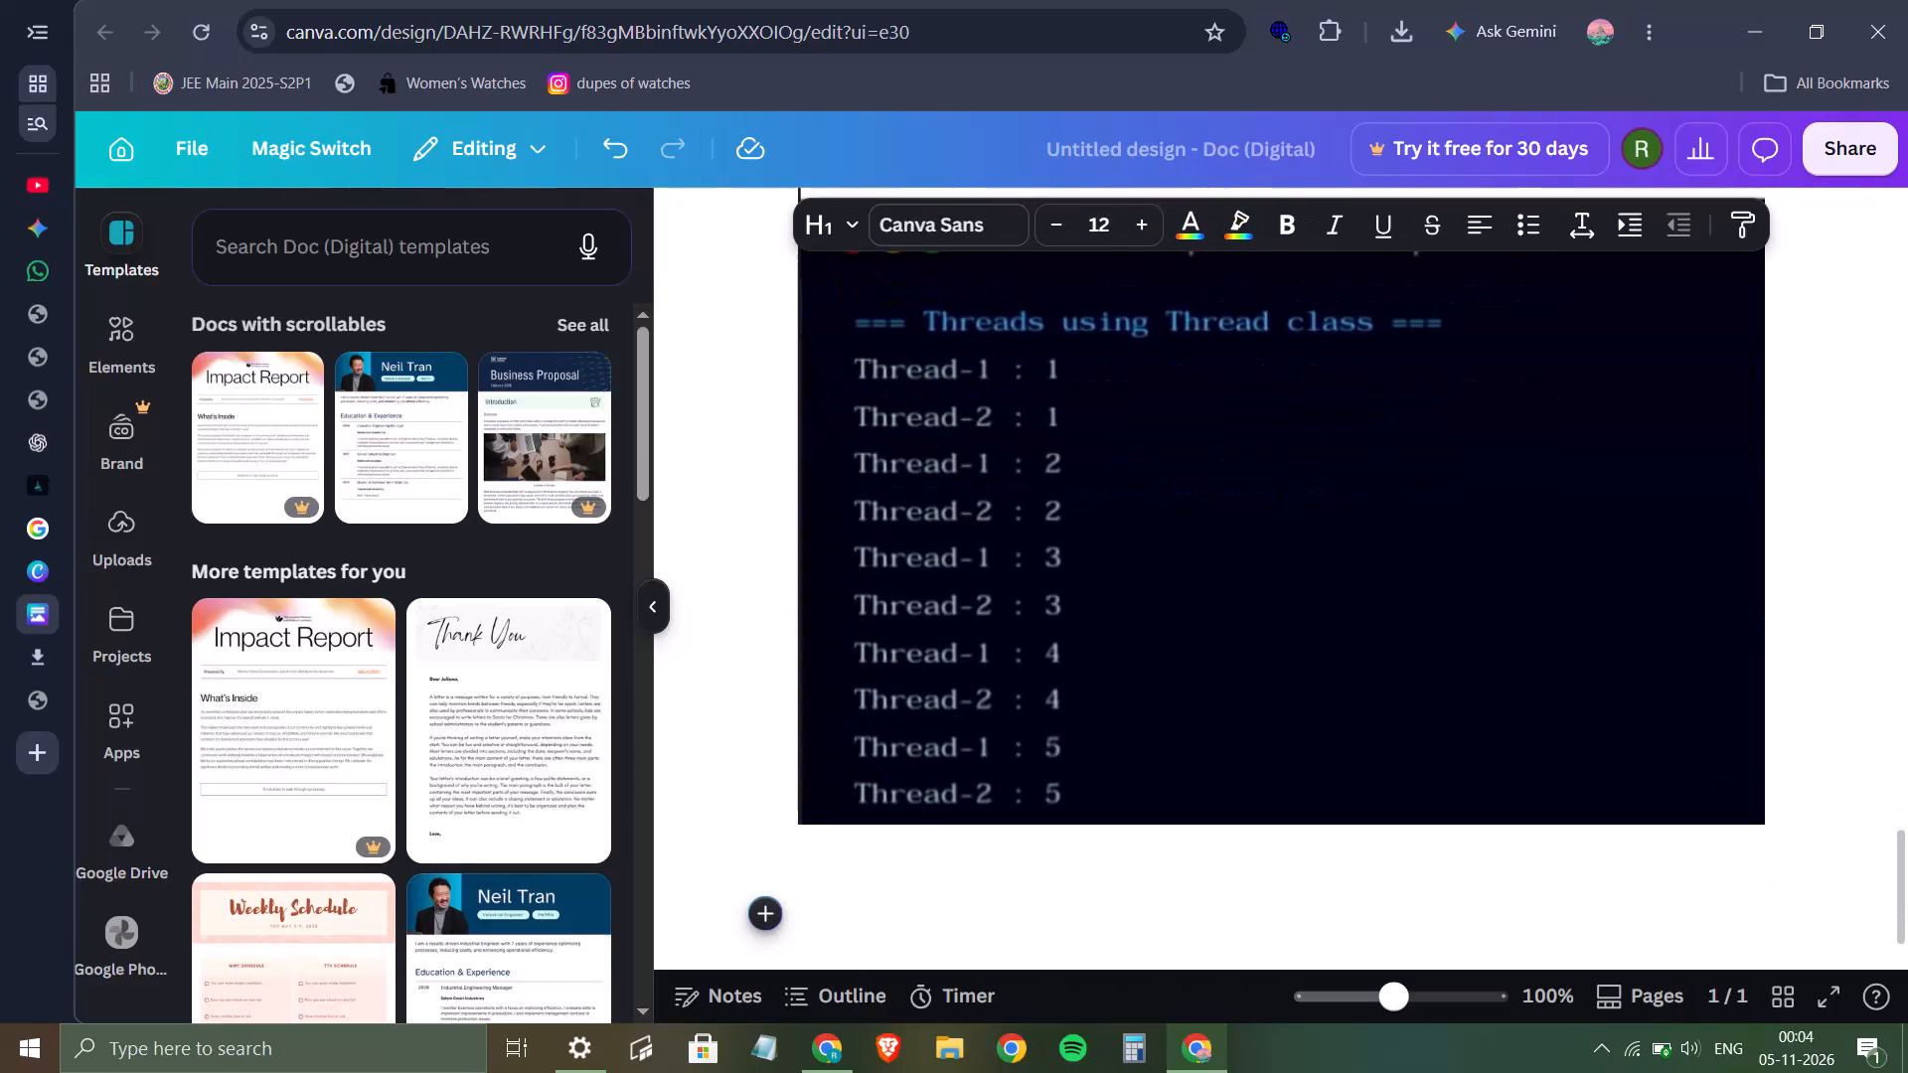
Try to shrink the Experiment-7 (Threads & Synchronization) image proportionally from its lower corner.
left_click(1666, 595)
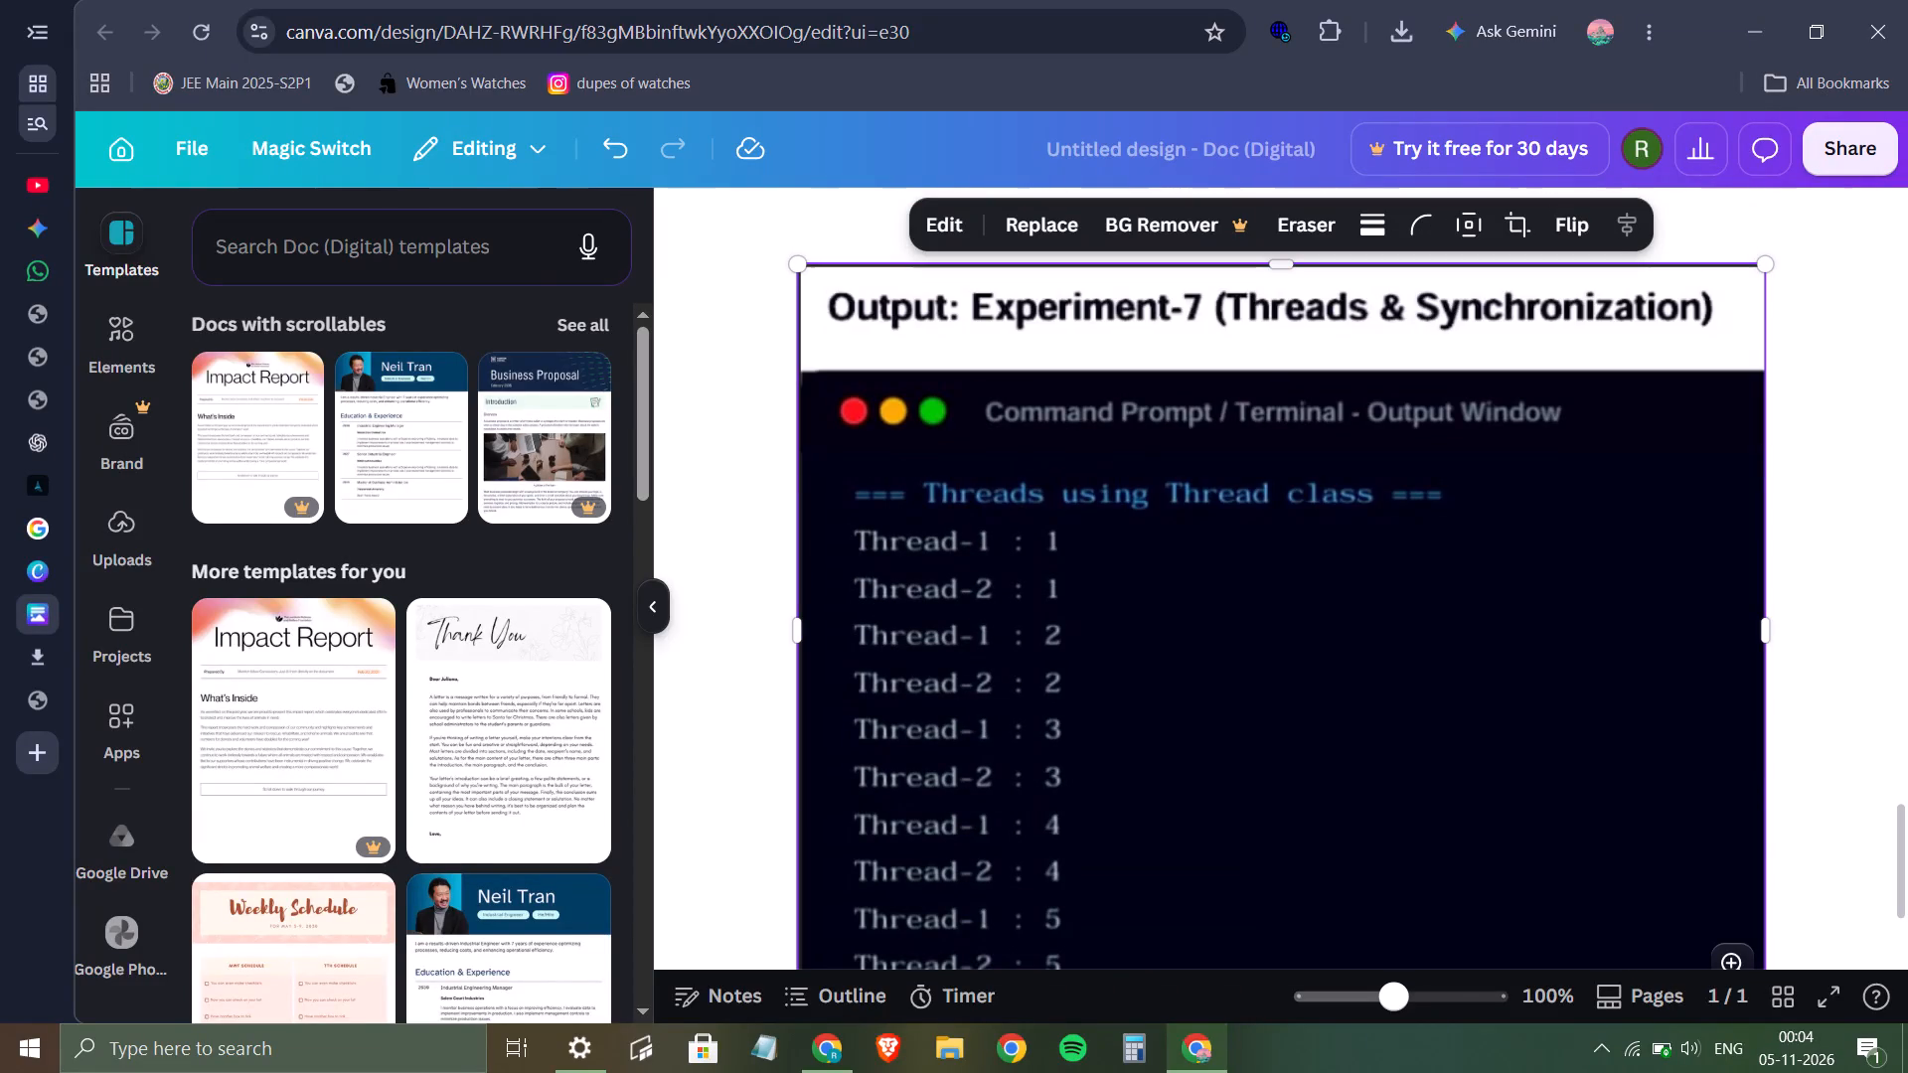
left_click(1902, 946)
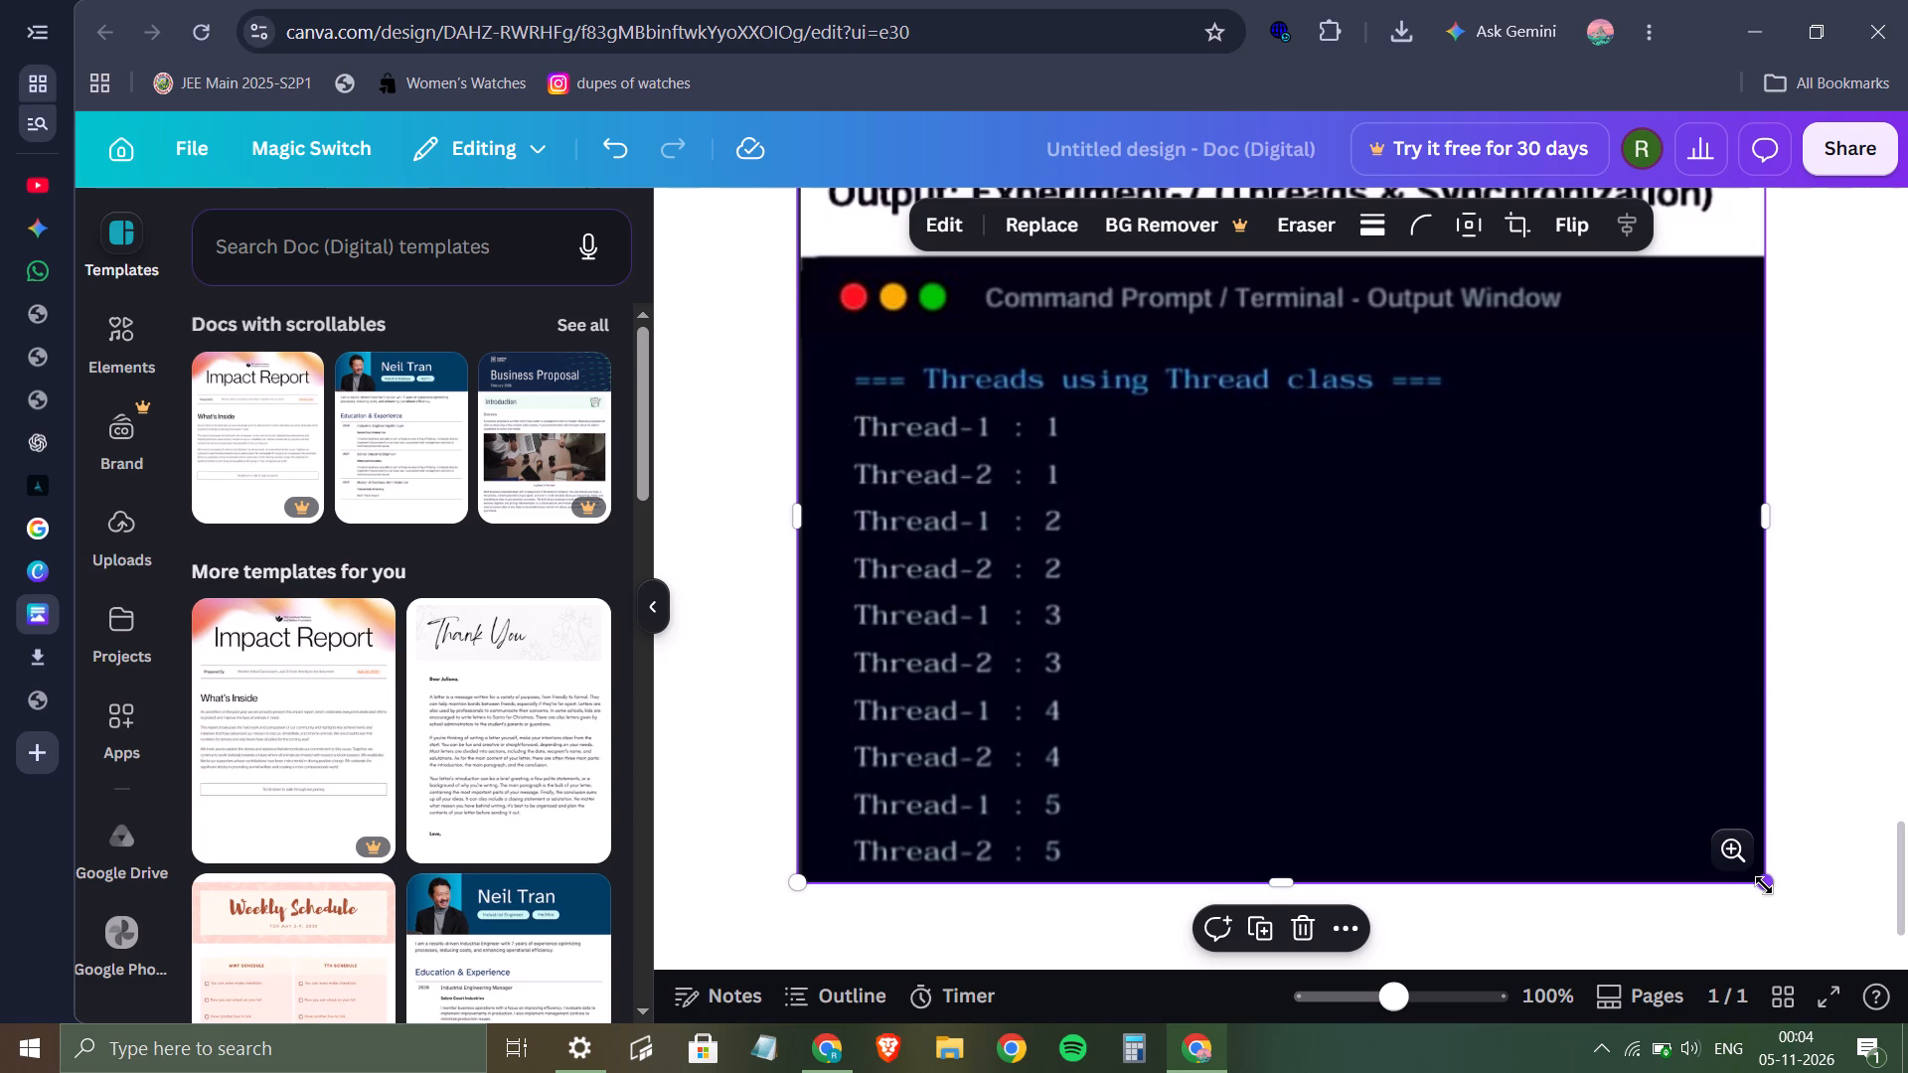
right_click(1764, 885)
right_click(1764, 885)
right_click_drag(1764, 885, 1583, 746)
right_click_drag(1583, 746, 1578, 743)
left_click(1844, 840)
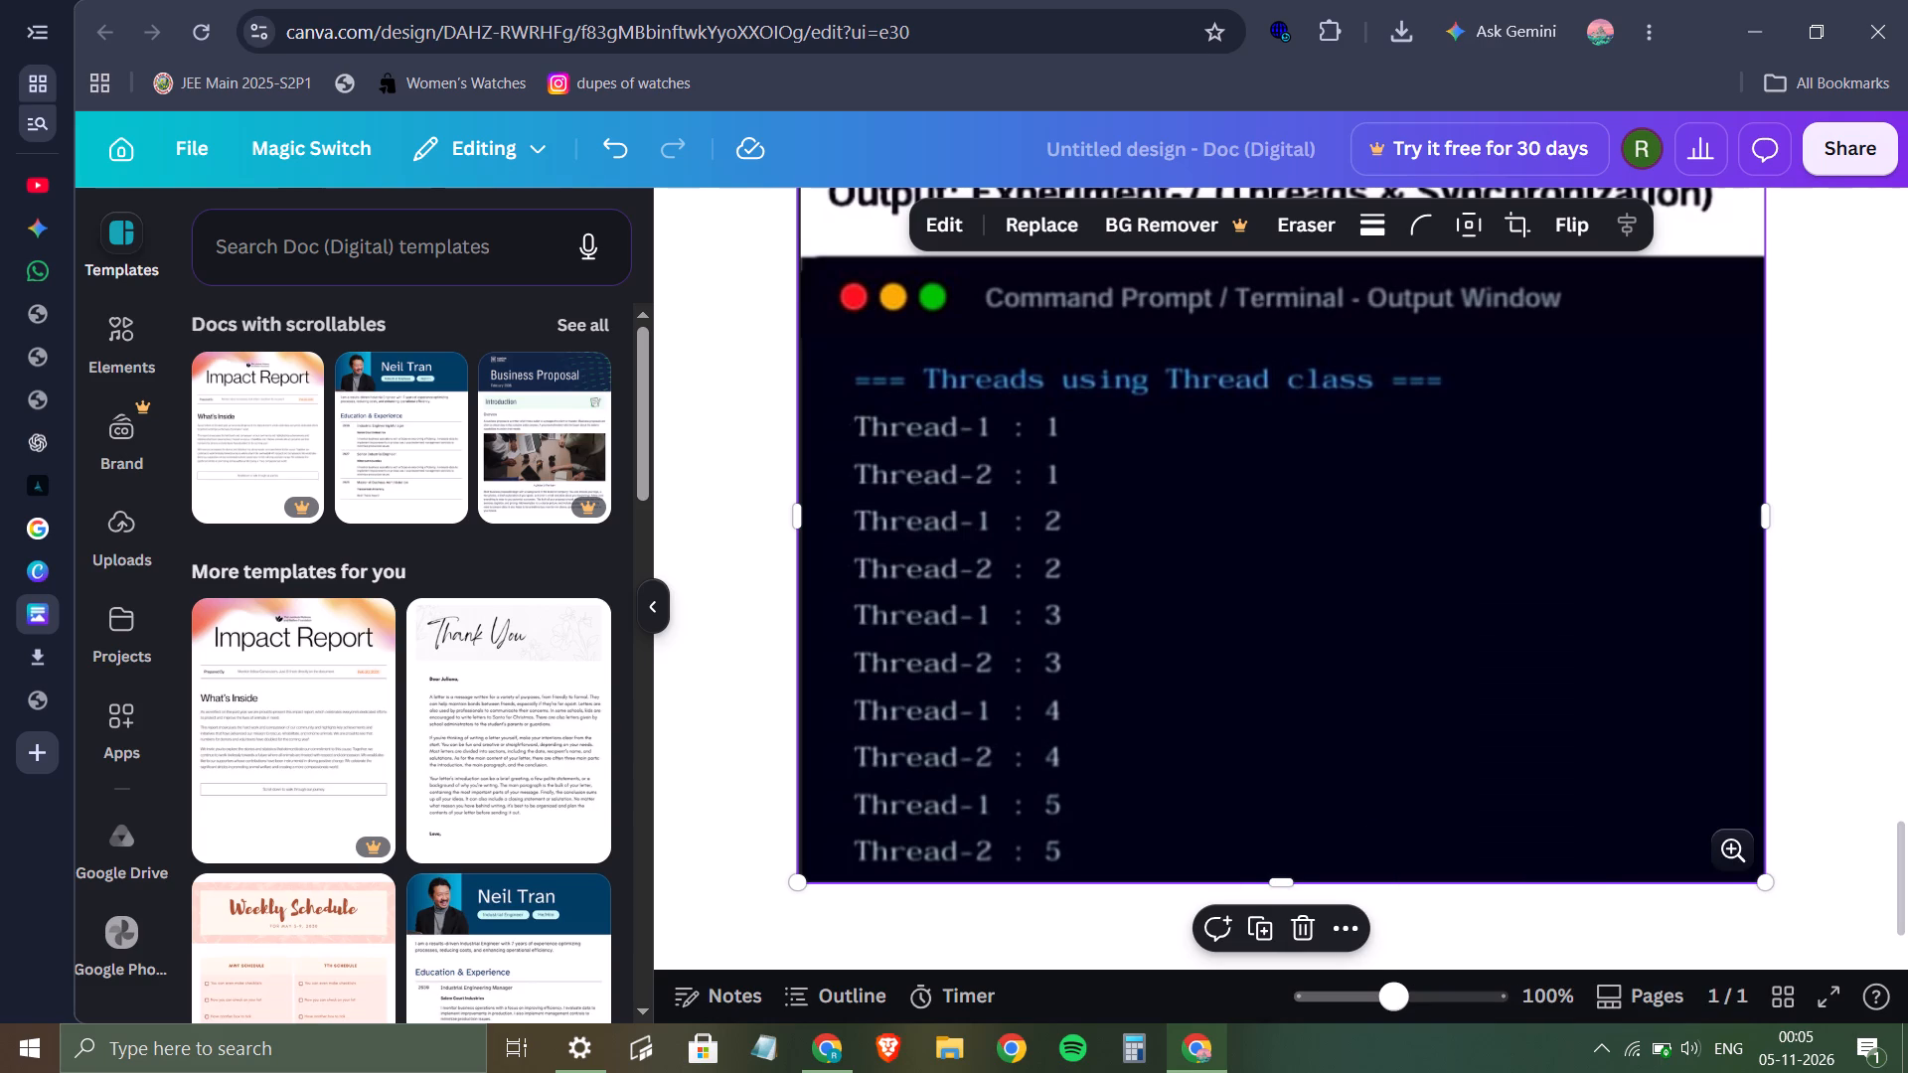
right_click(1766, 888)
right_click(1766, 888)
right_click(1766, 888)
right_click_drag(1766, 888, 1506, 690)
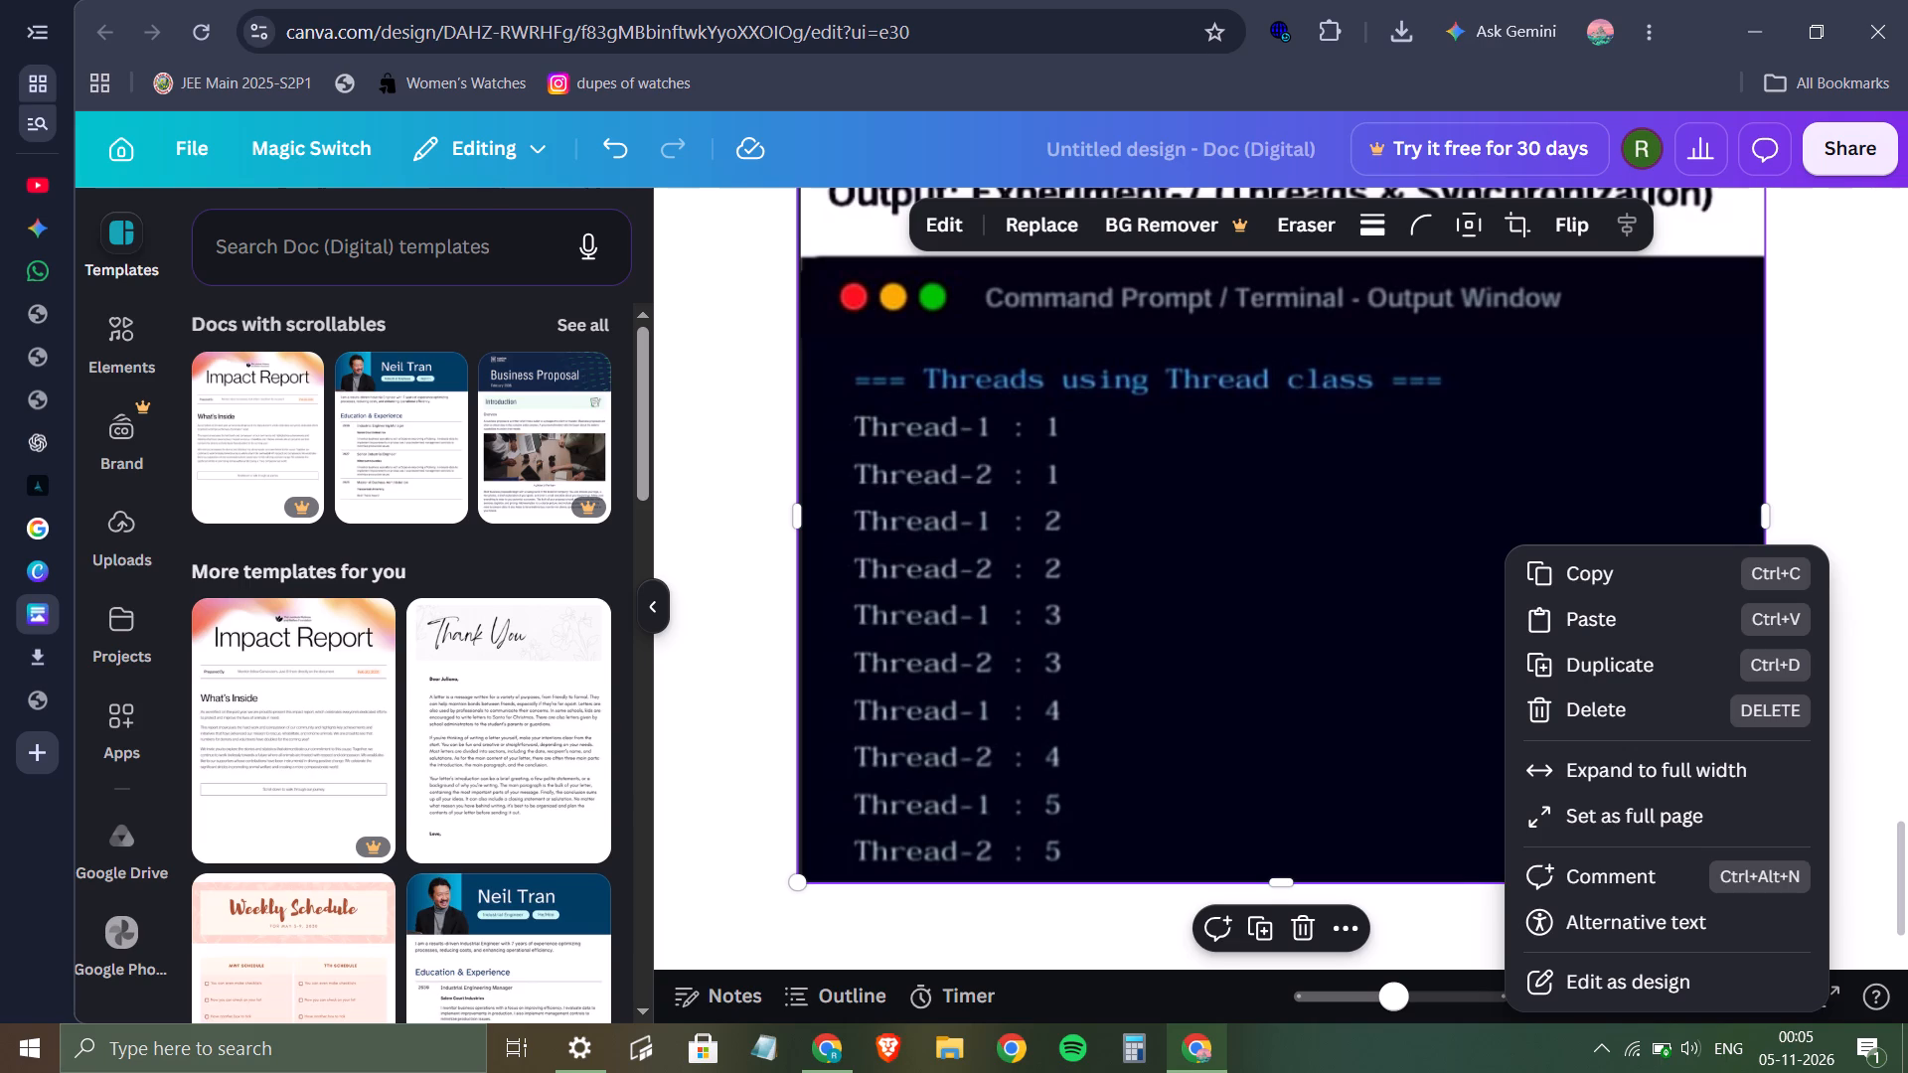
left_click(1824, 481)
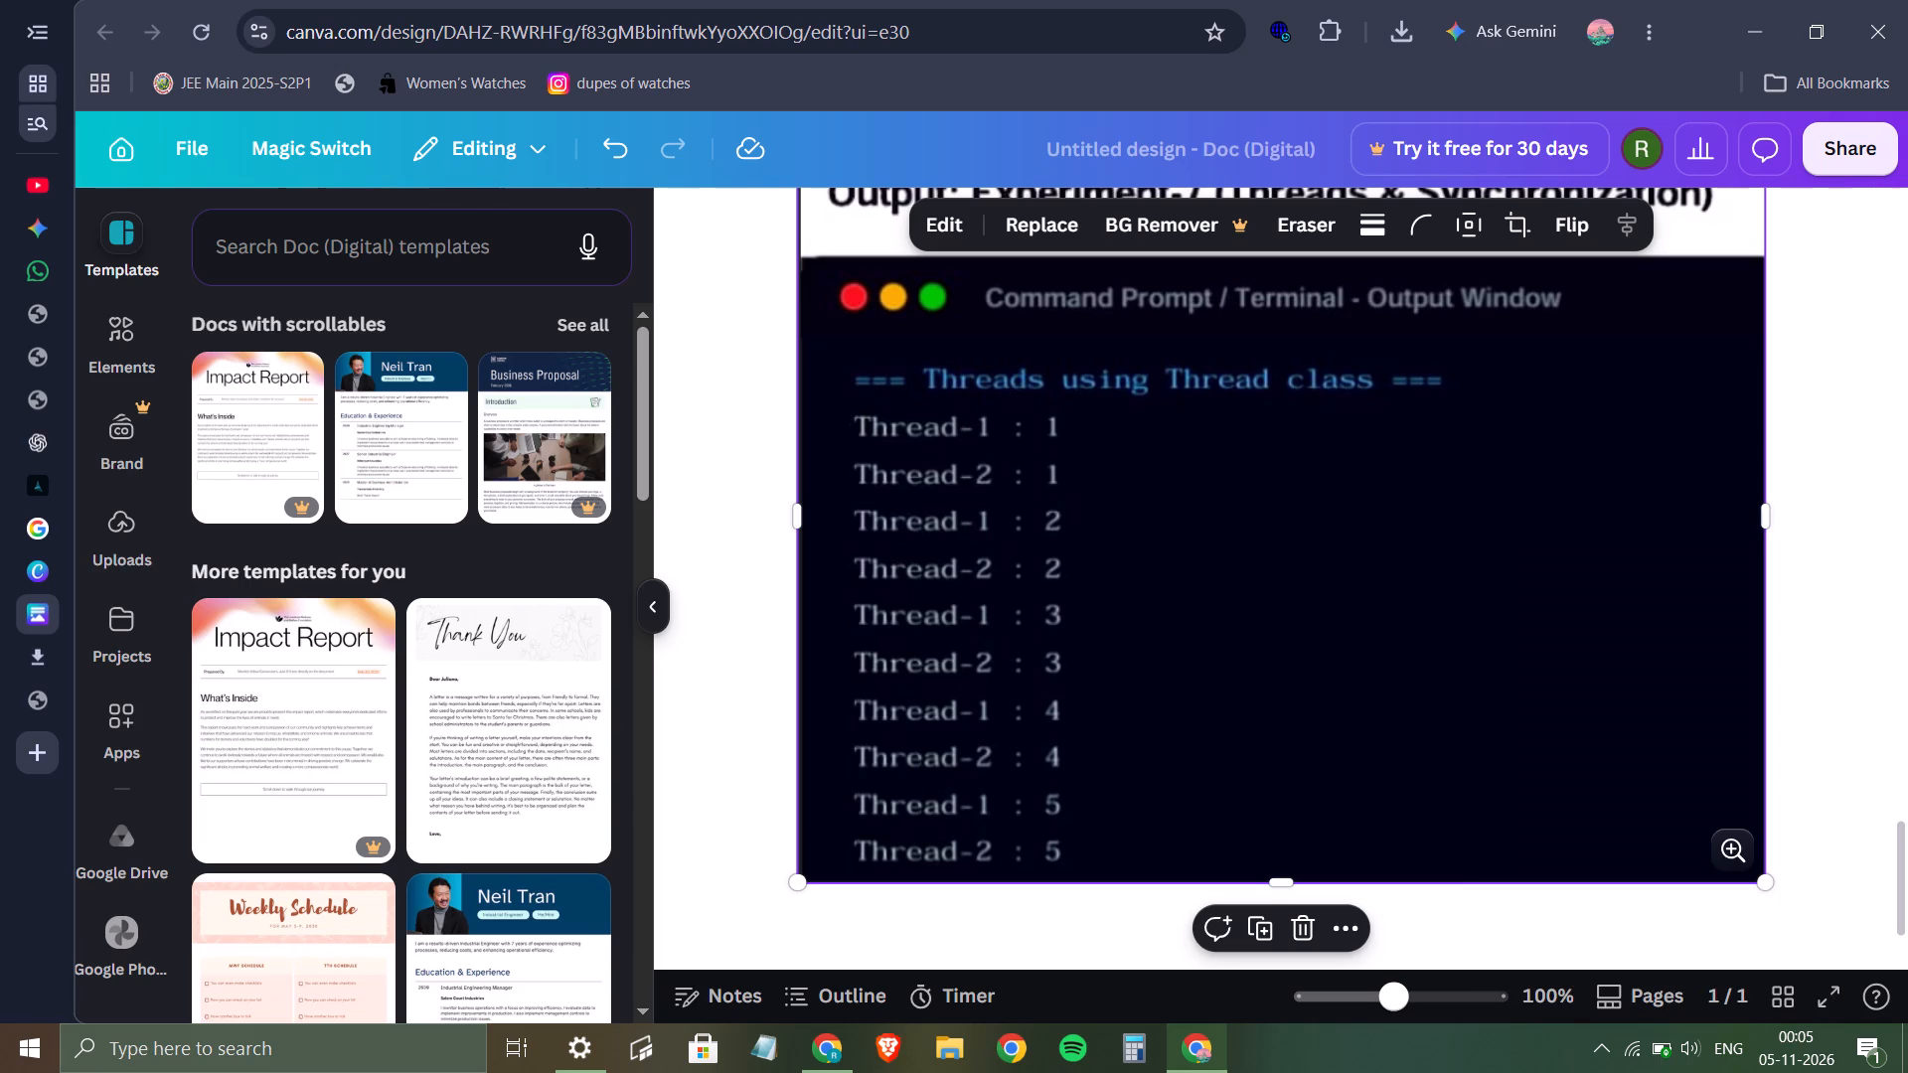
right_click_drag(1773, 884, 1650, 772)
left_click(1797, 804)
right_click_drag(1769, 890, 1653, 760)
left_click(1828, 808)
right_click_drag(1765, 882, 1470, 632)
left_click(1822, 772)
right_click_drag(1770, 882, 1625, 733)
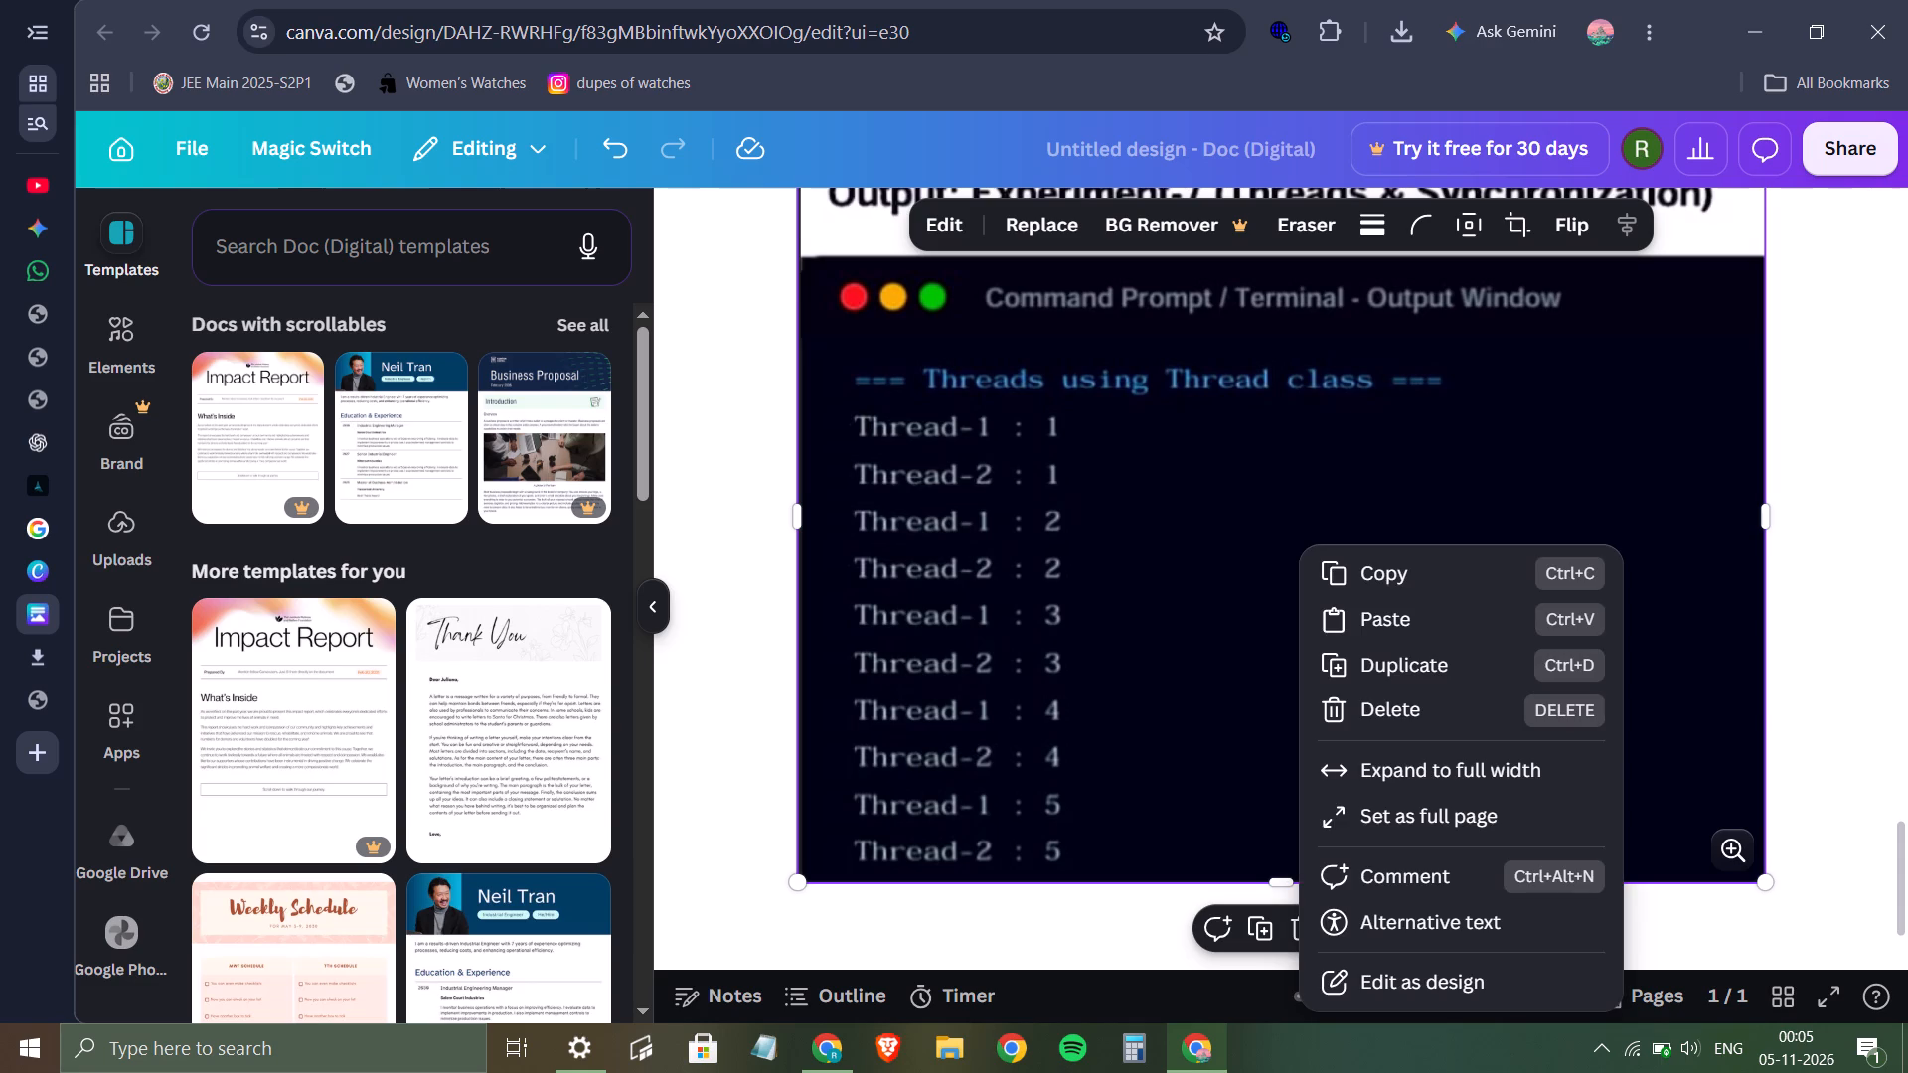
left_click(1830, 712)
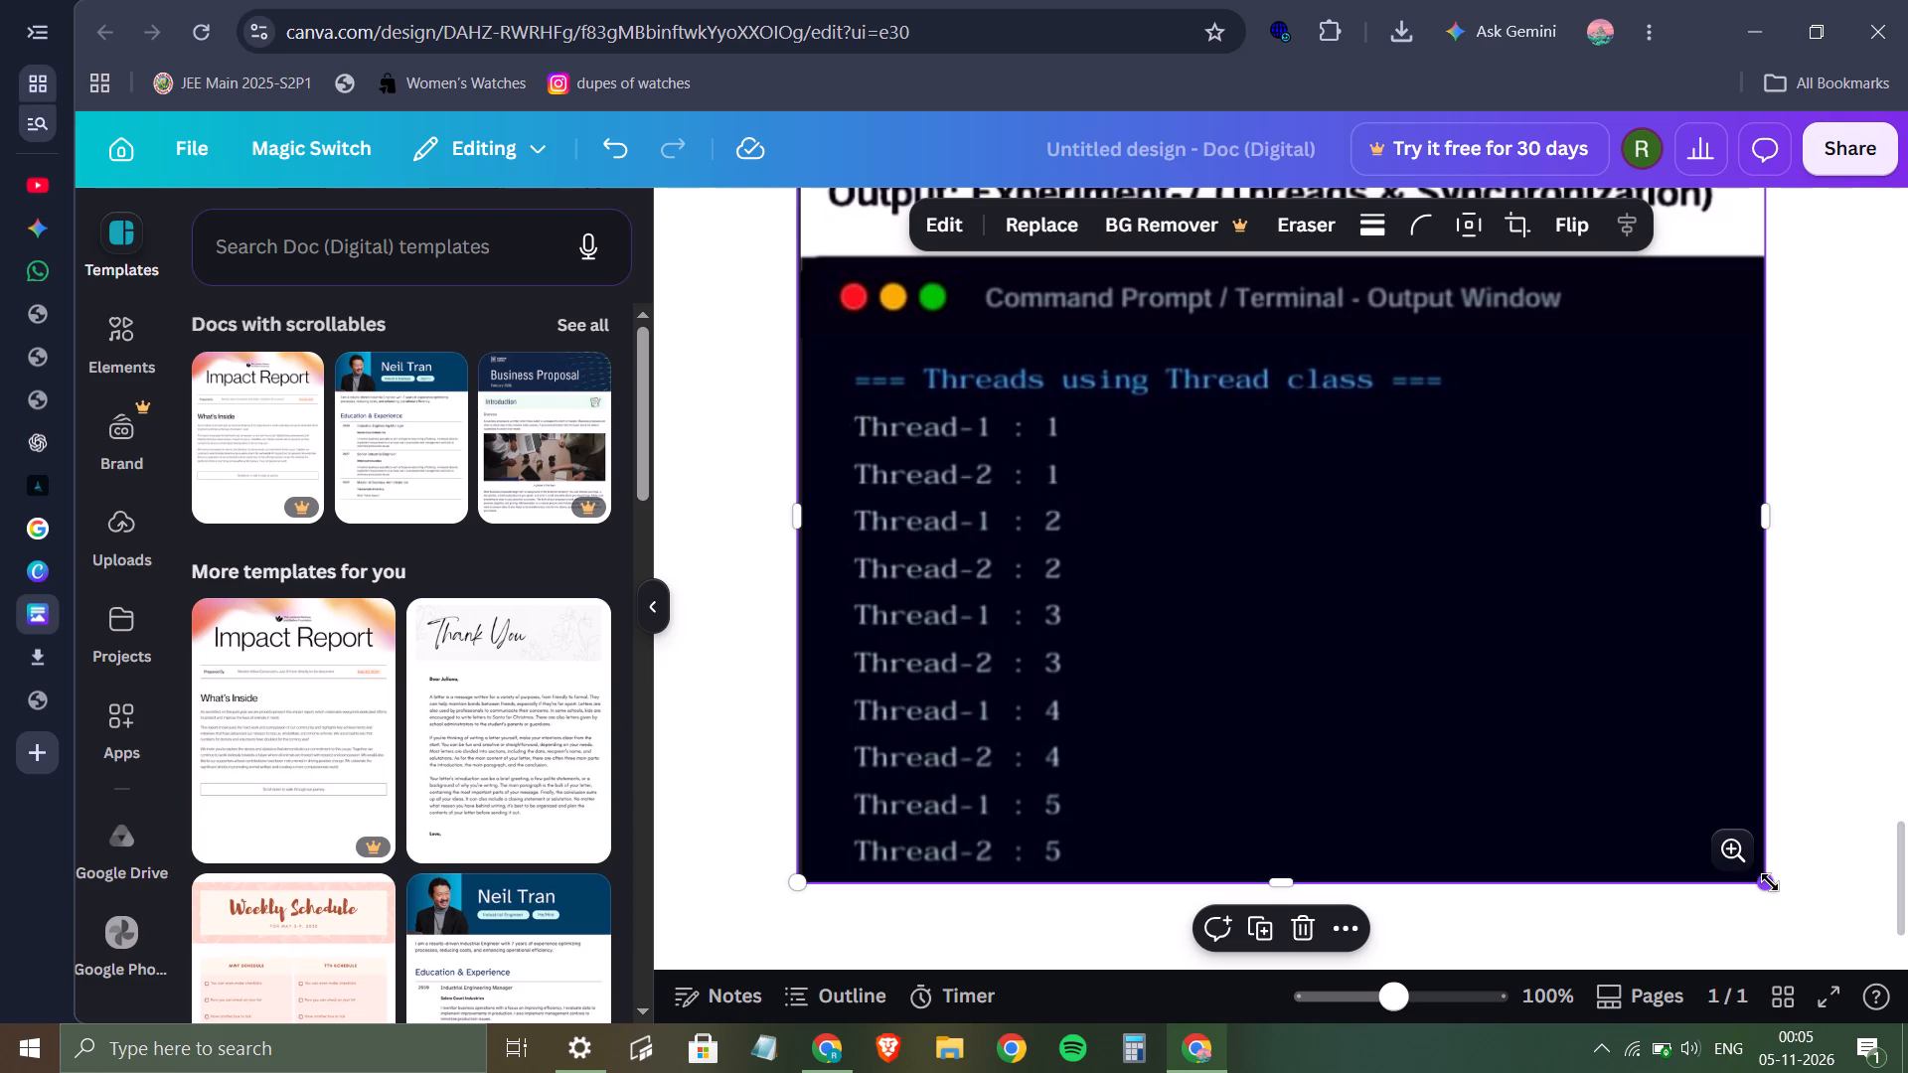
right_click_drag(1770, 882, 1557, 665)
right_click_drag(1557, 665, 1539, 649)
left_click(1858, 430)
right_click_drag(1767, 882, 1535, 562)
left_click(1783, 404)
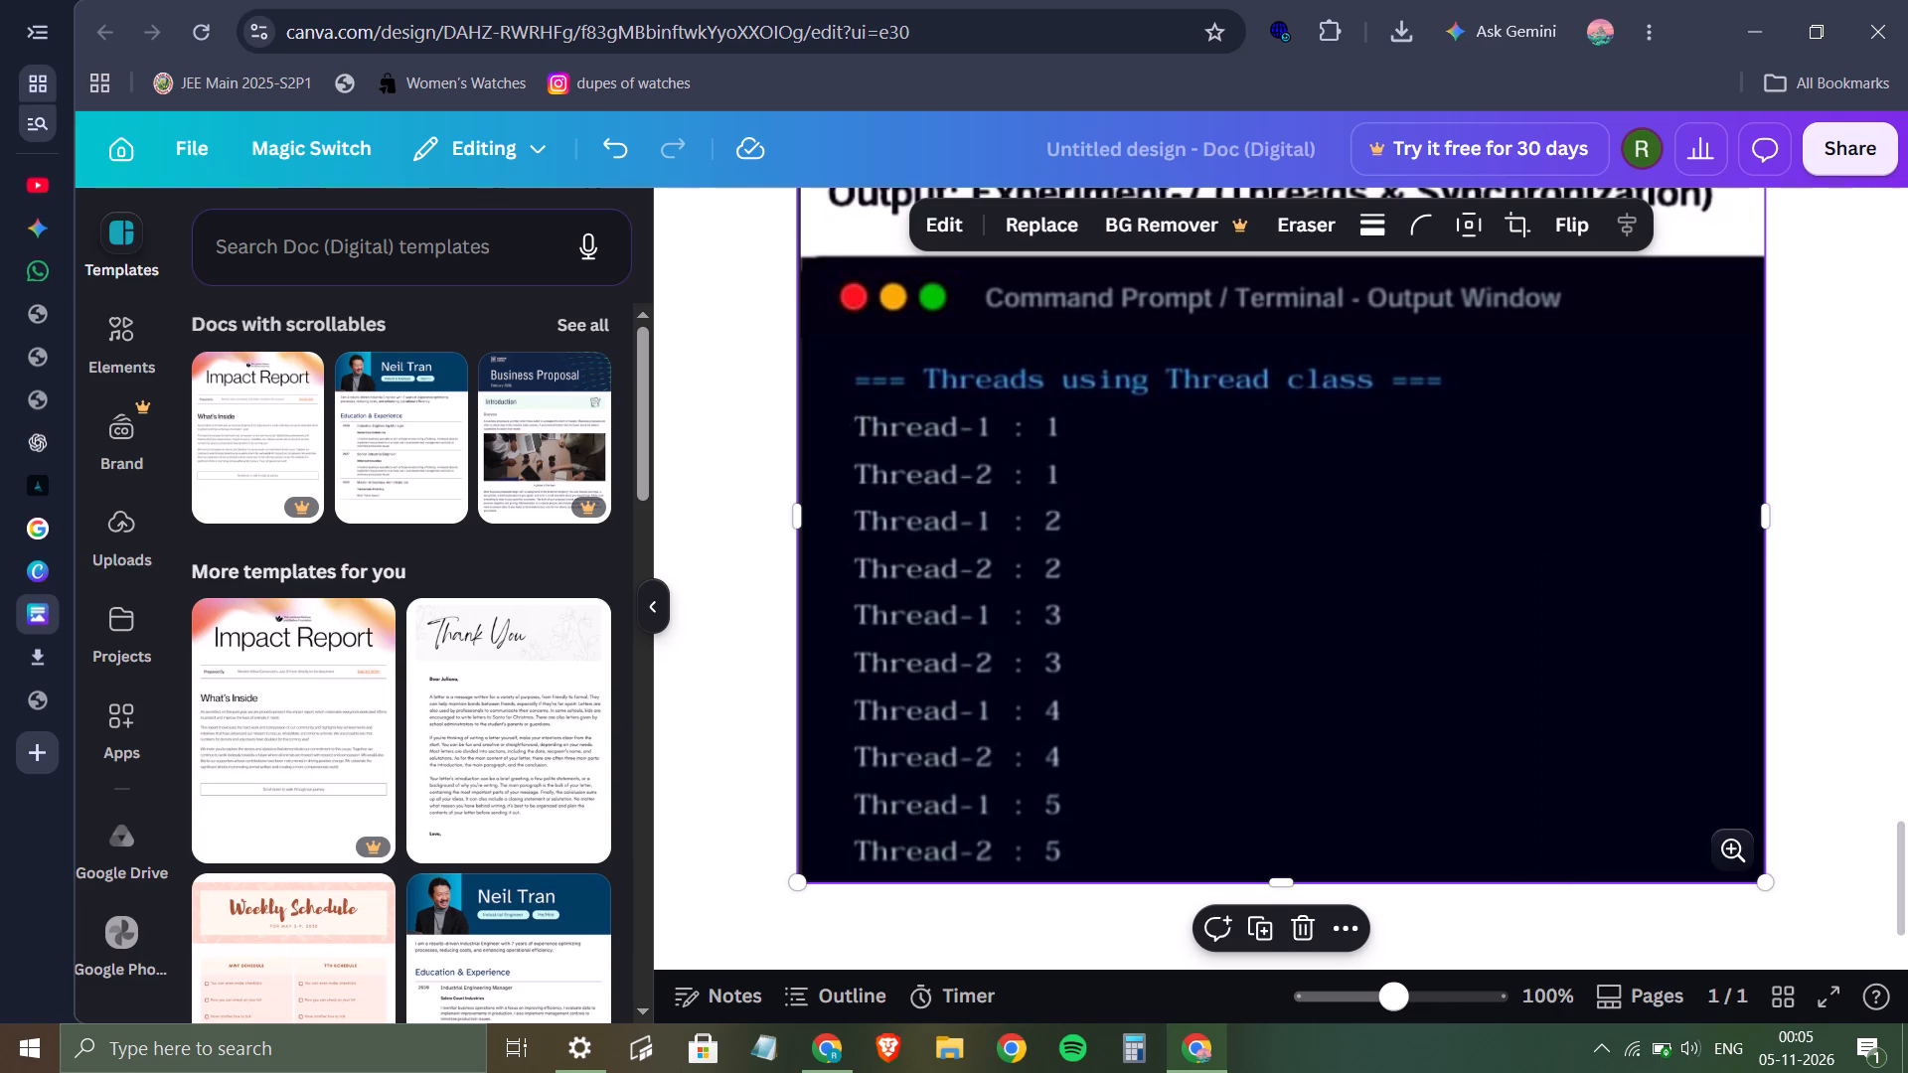
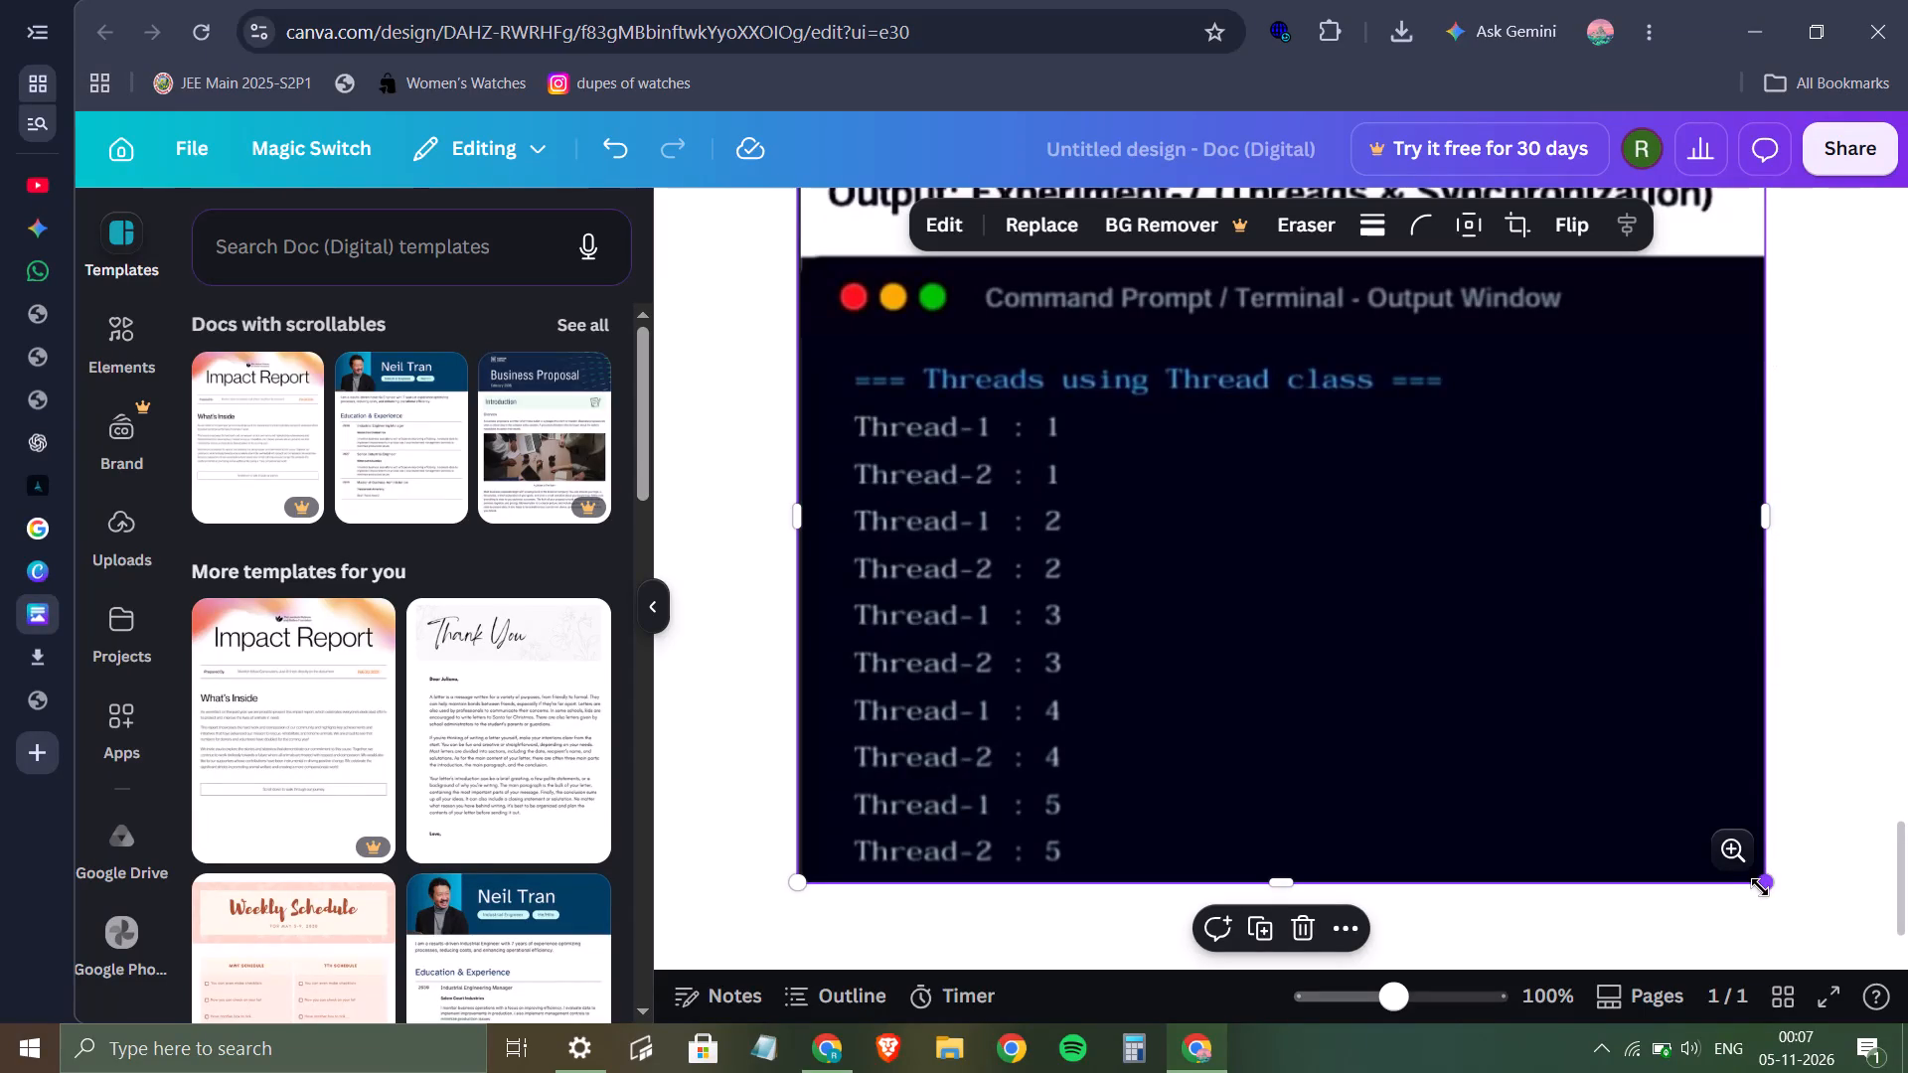
Shrink the Experiment-7 (Threads & Synchronization) image proportionally to about three-quarters of the text width and place the cursor on the empty line below.
left_click_drag(1764, 887, 1714, 696)
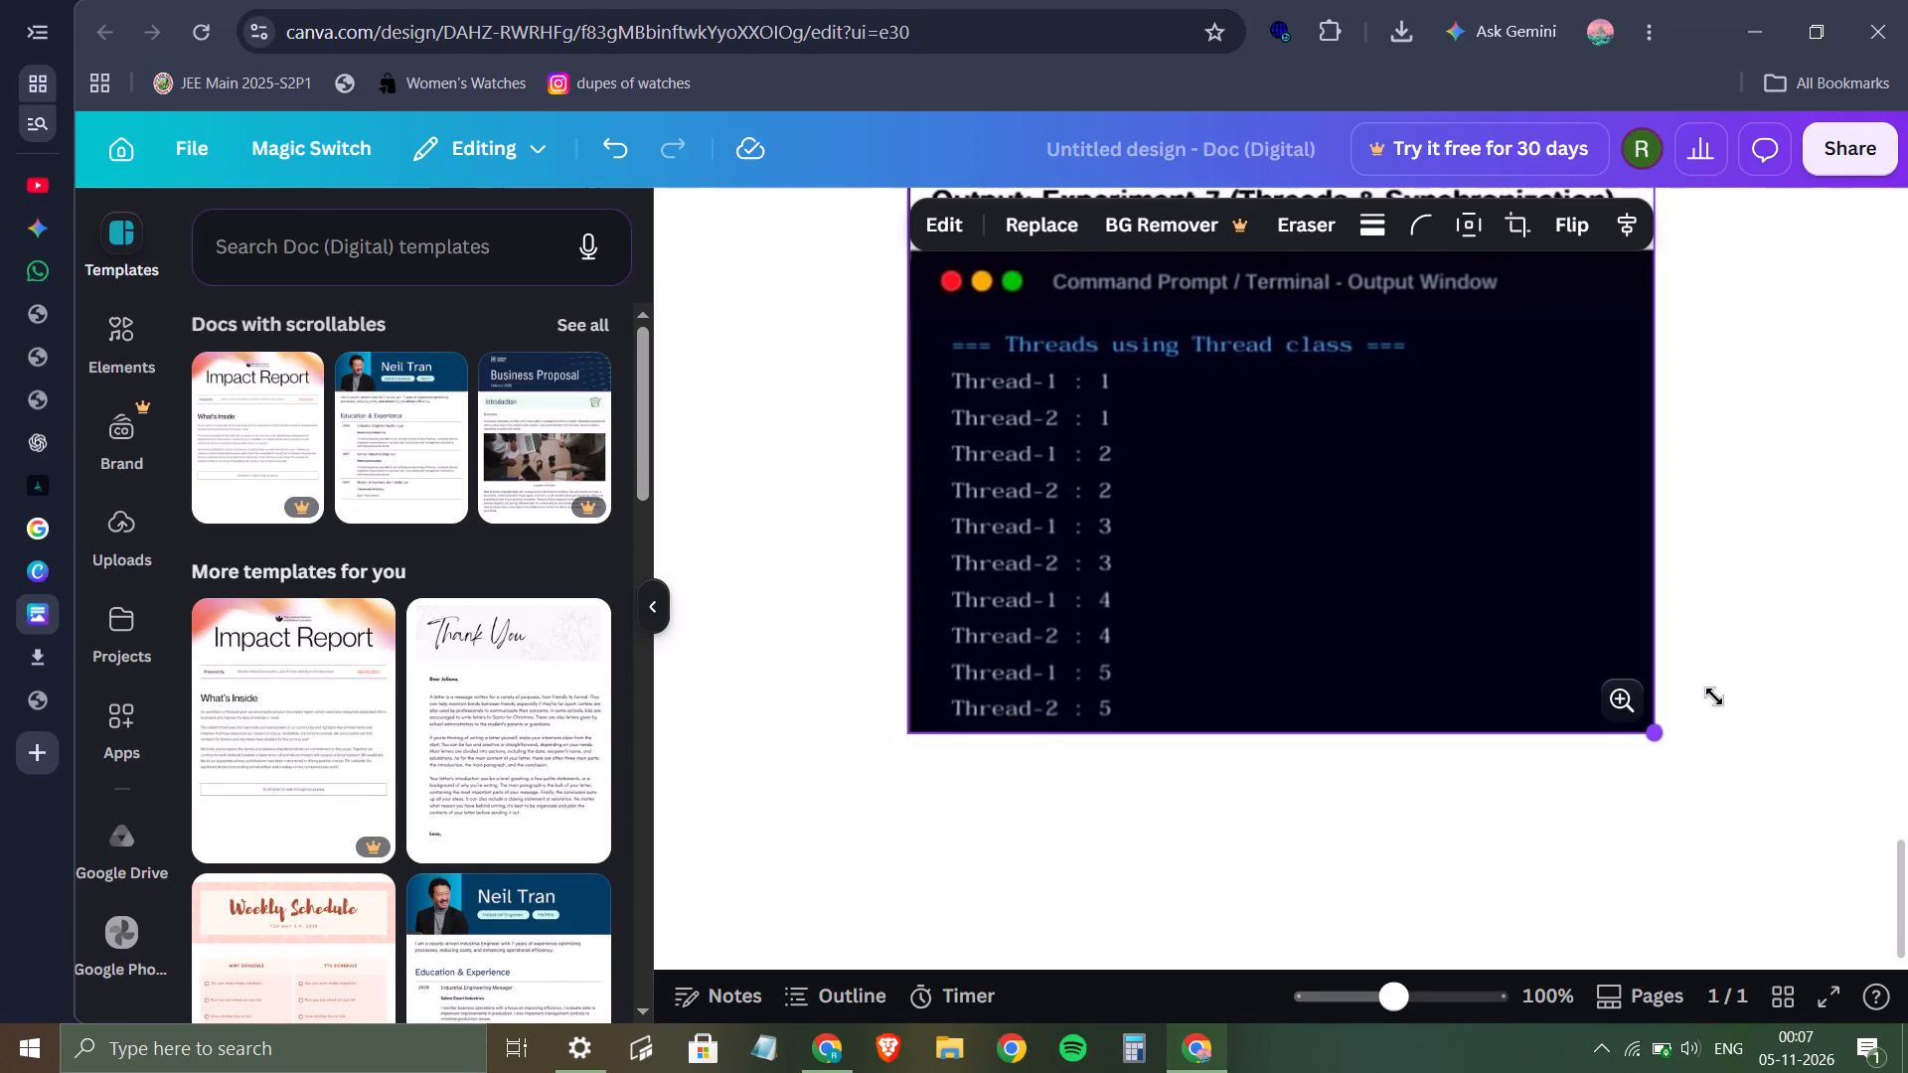
left_click_drag(1714, 696, 1713, 704)
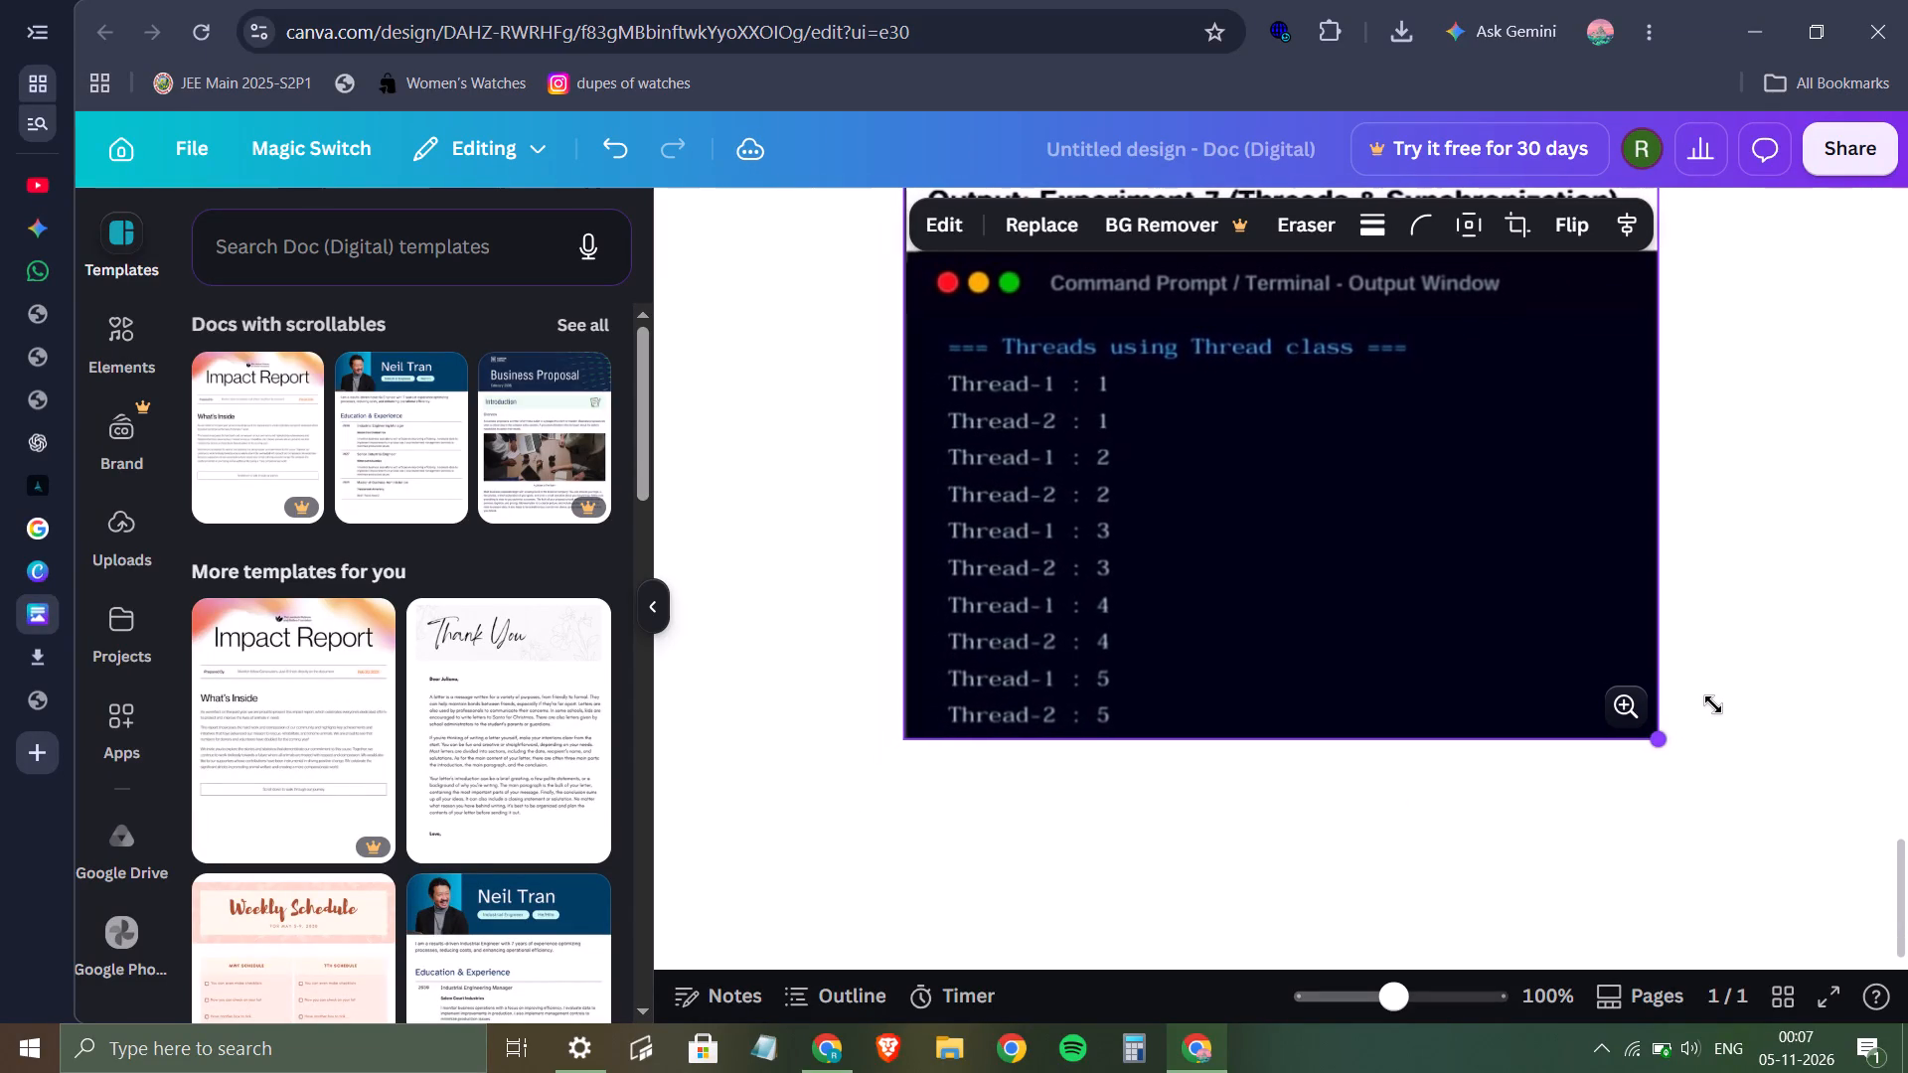
left_click_drag(1713, 704, 1713, 691)
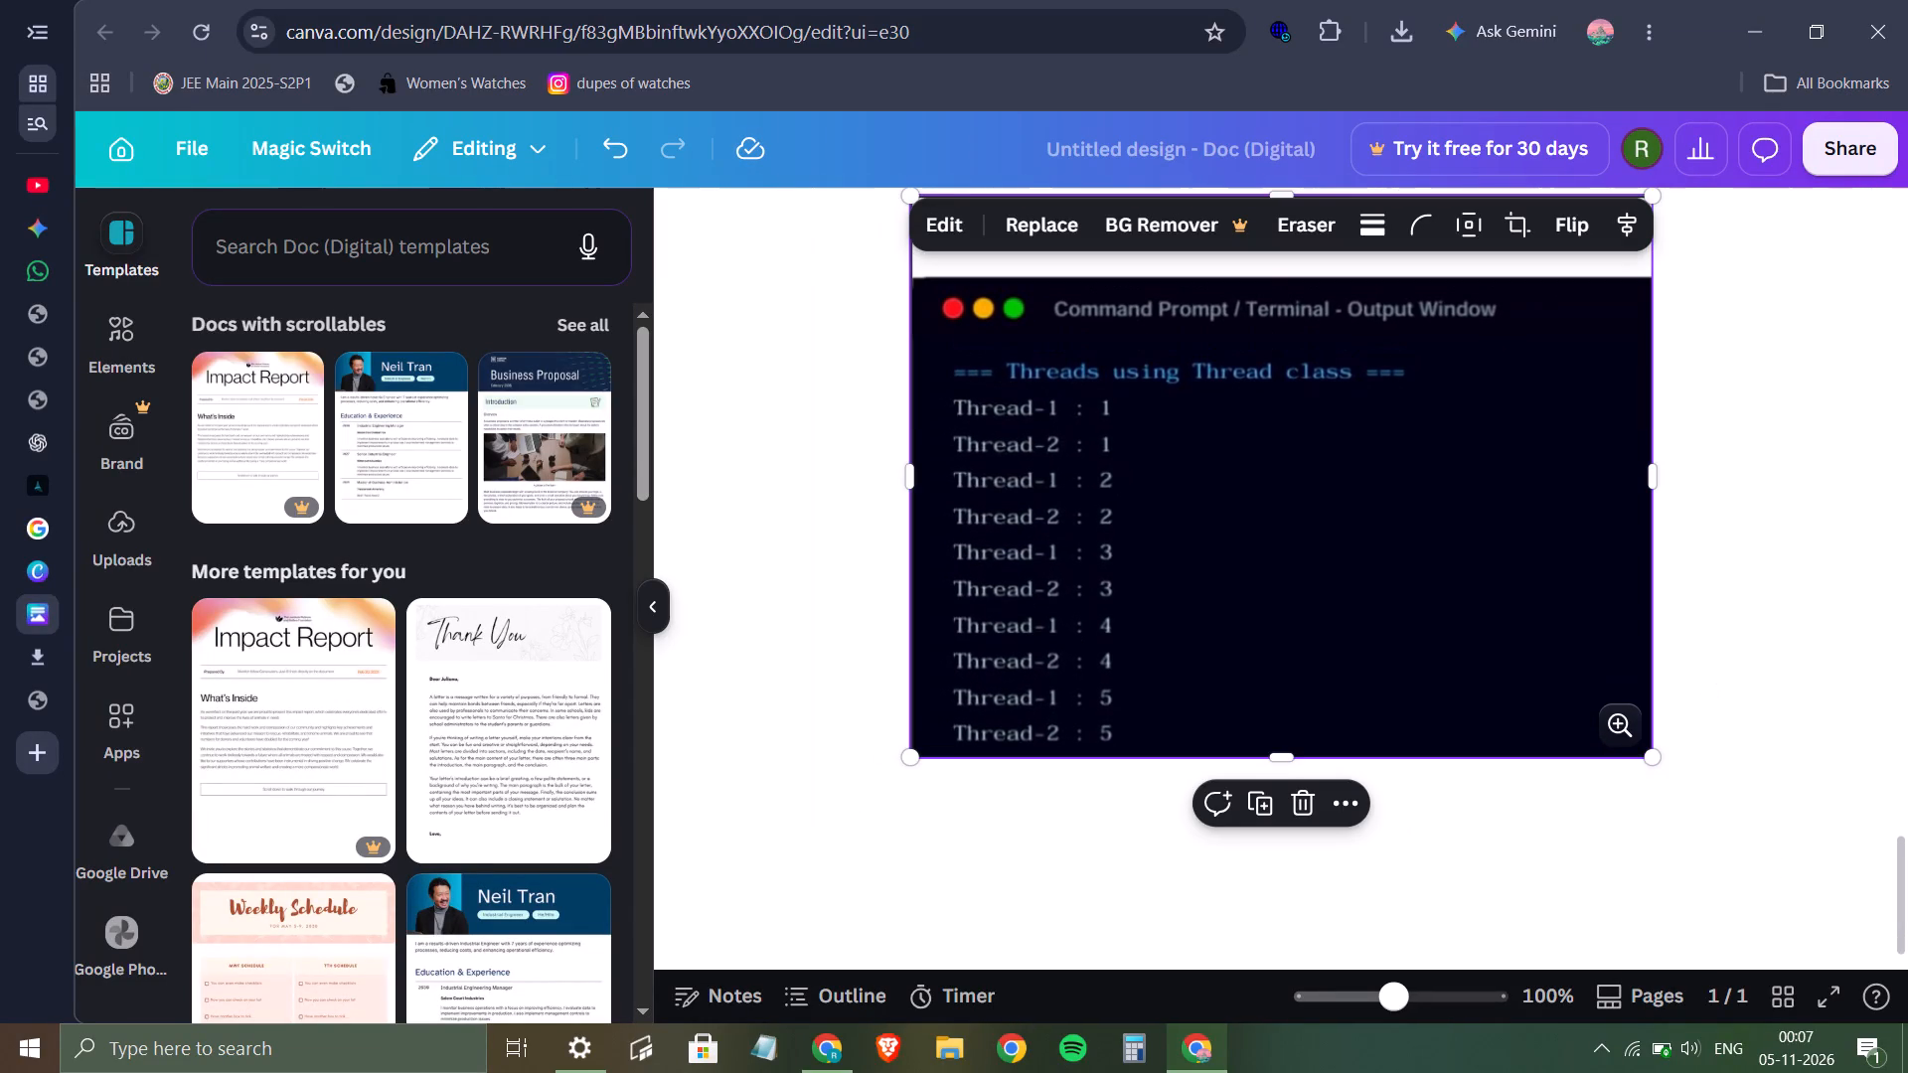
left_click_drag(1902, 895, 1903, 856)
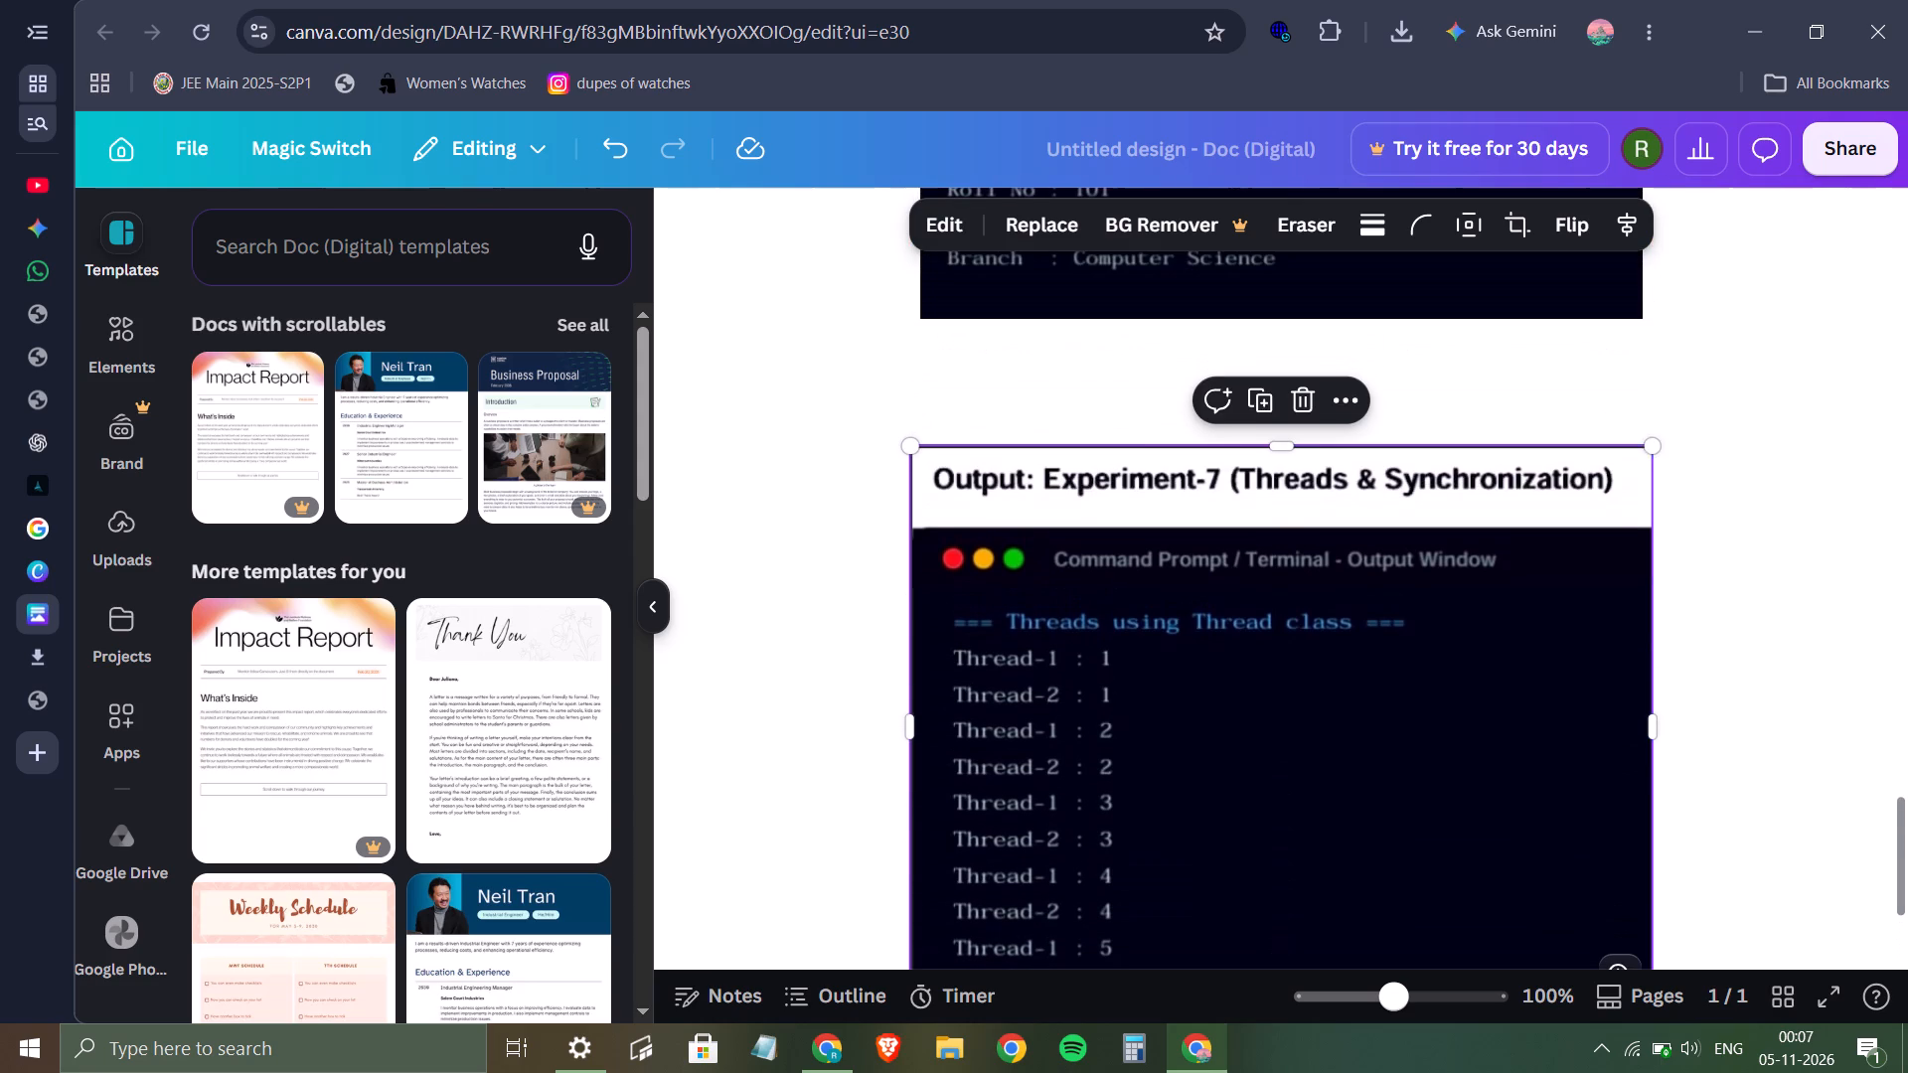
left_click_drag(1903, 856, 1897, 934)
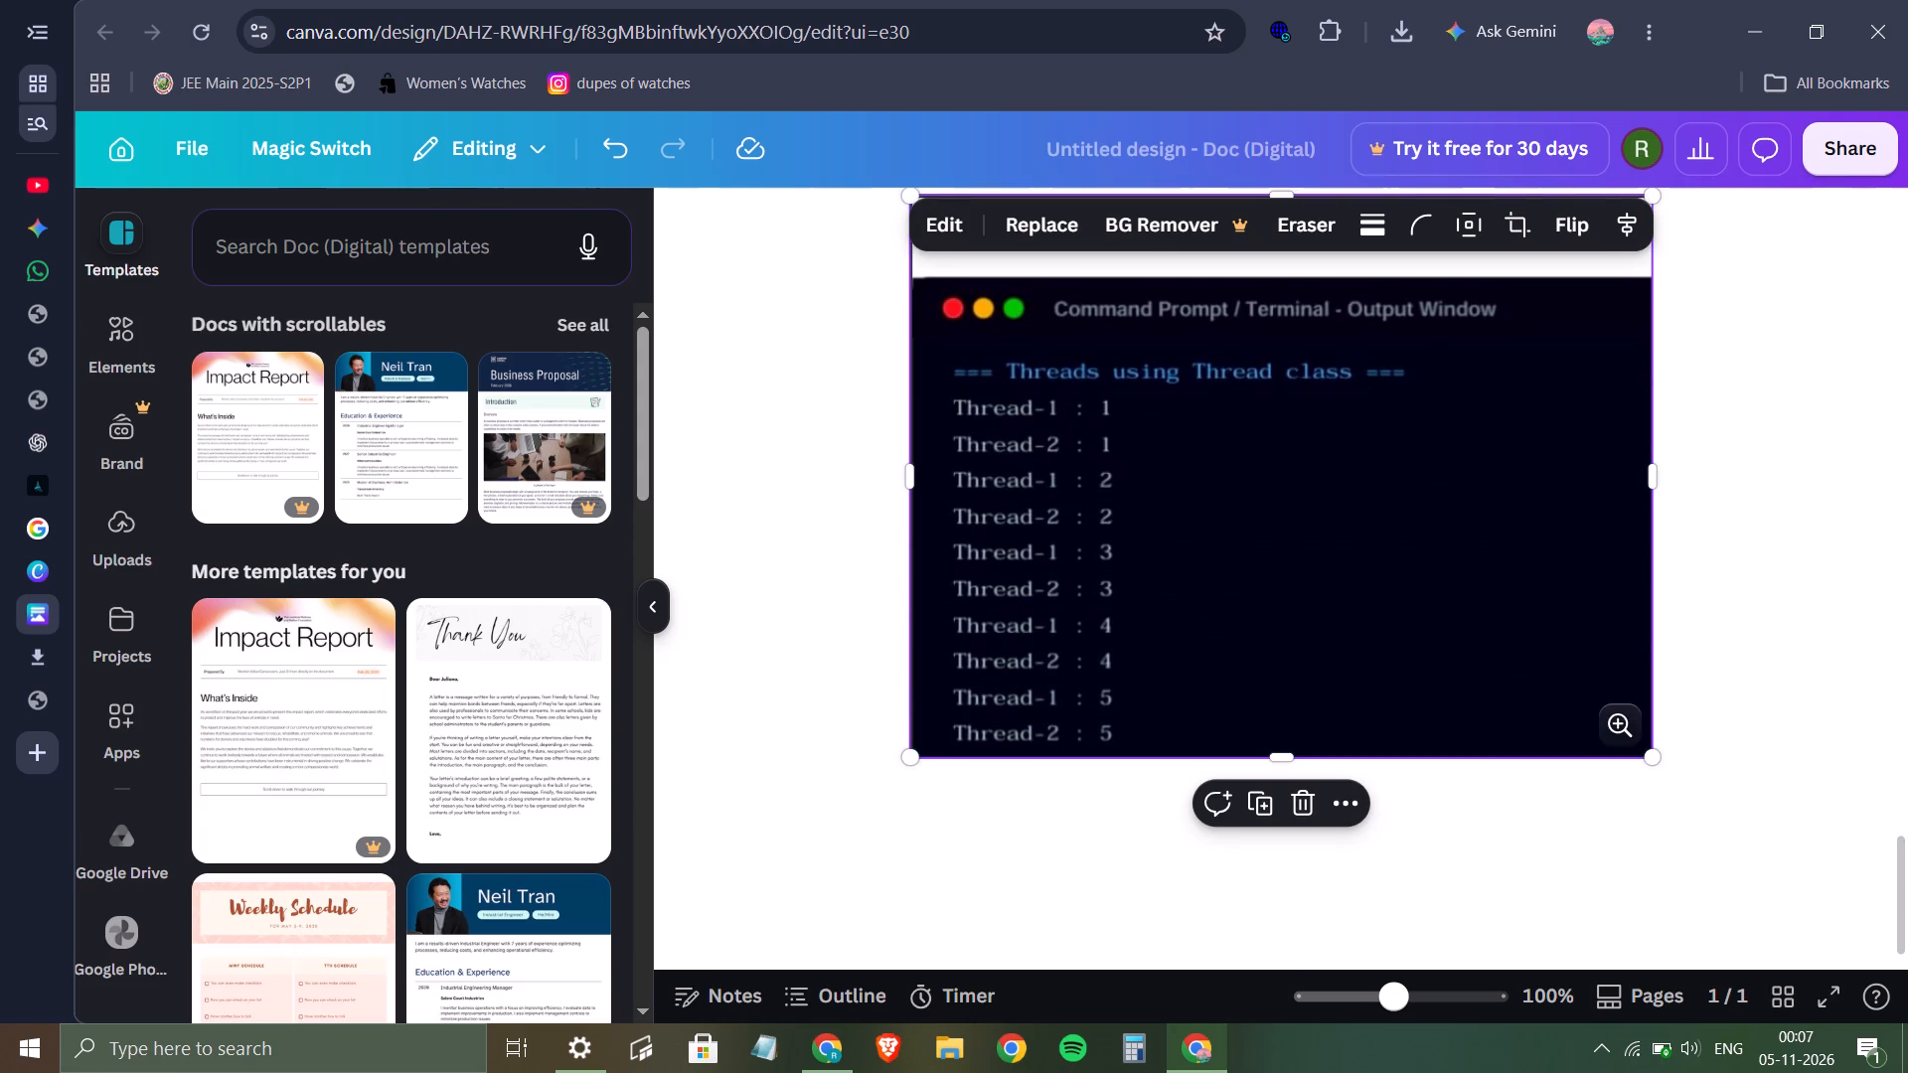
left_click(1750, 870)
left_click_drag(1897, 918, 1900, 936)
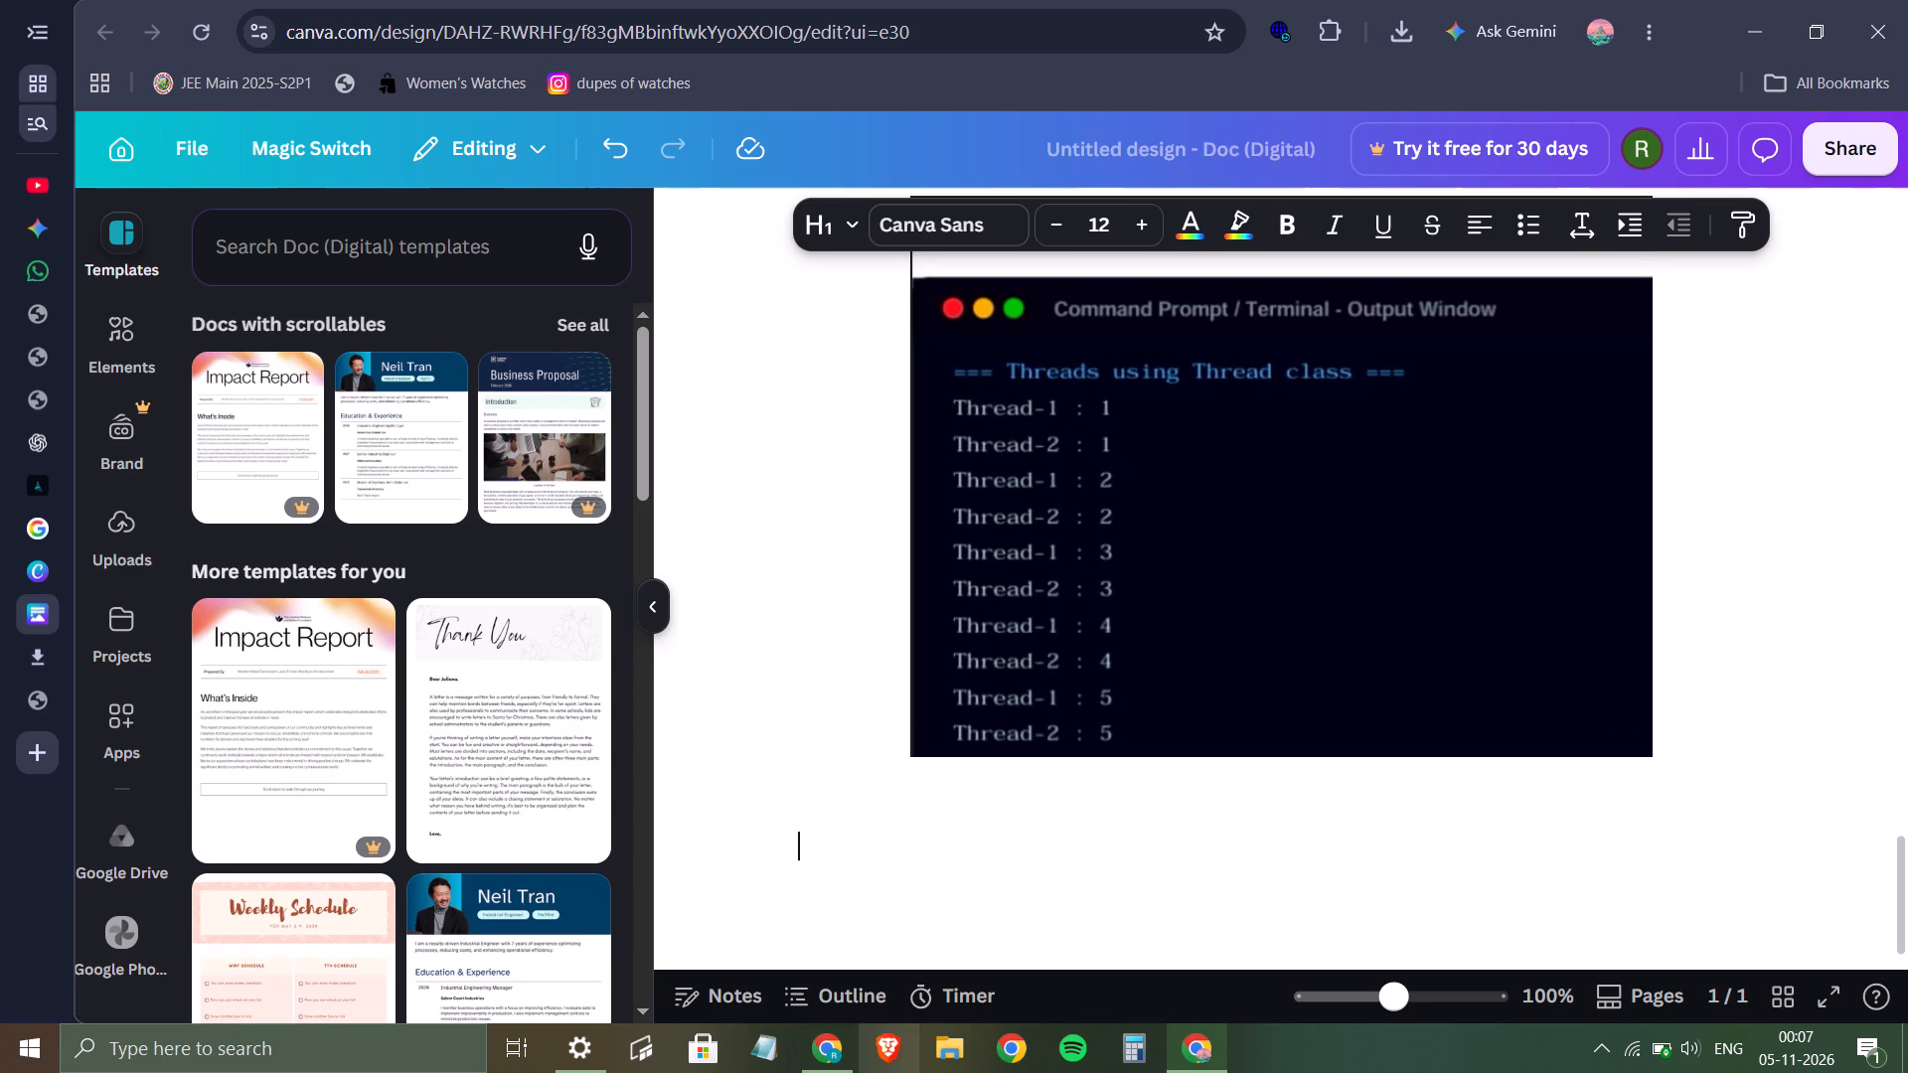
left_click(1036, 868)
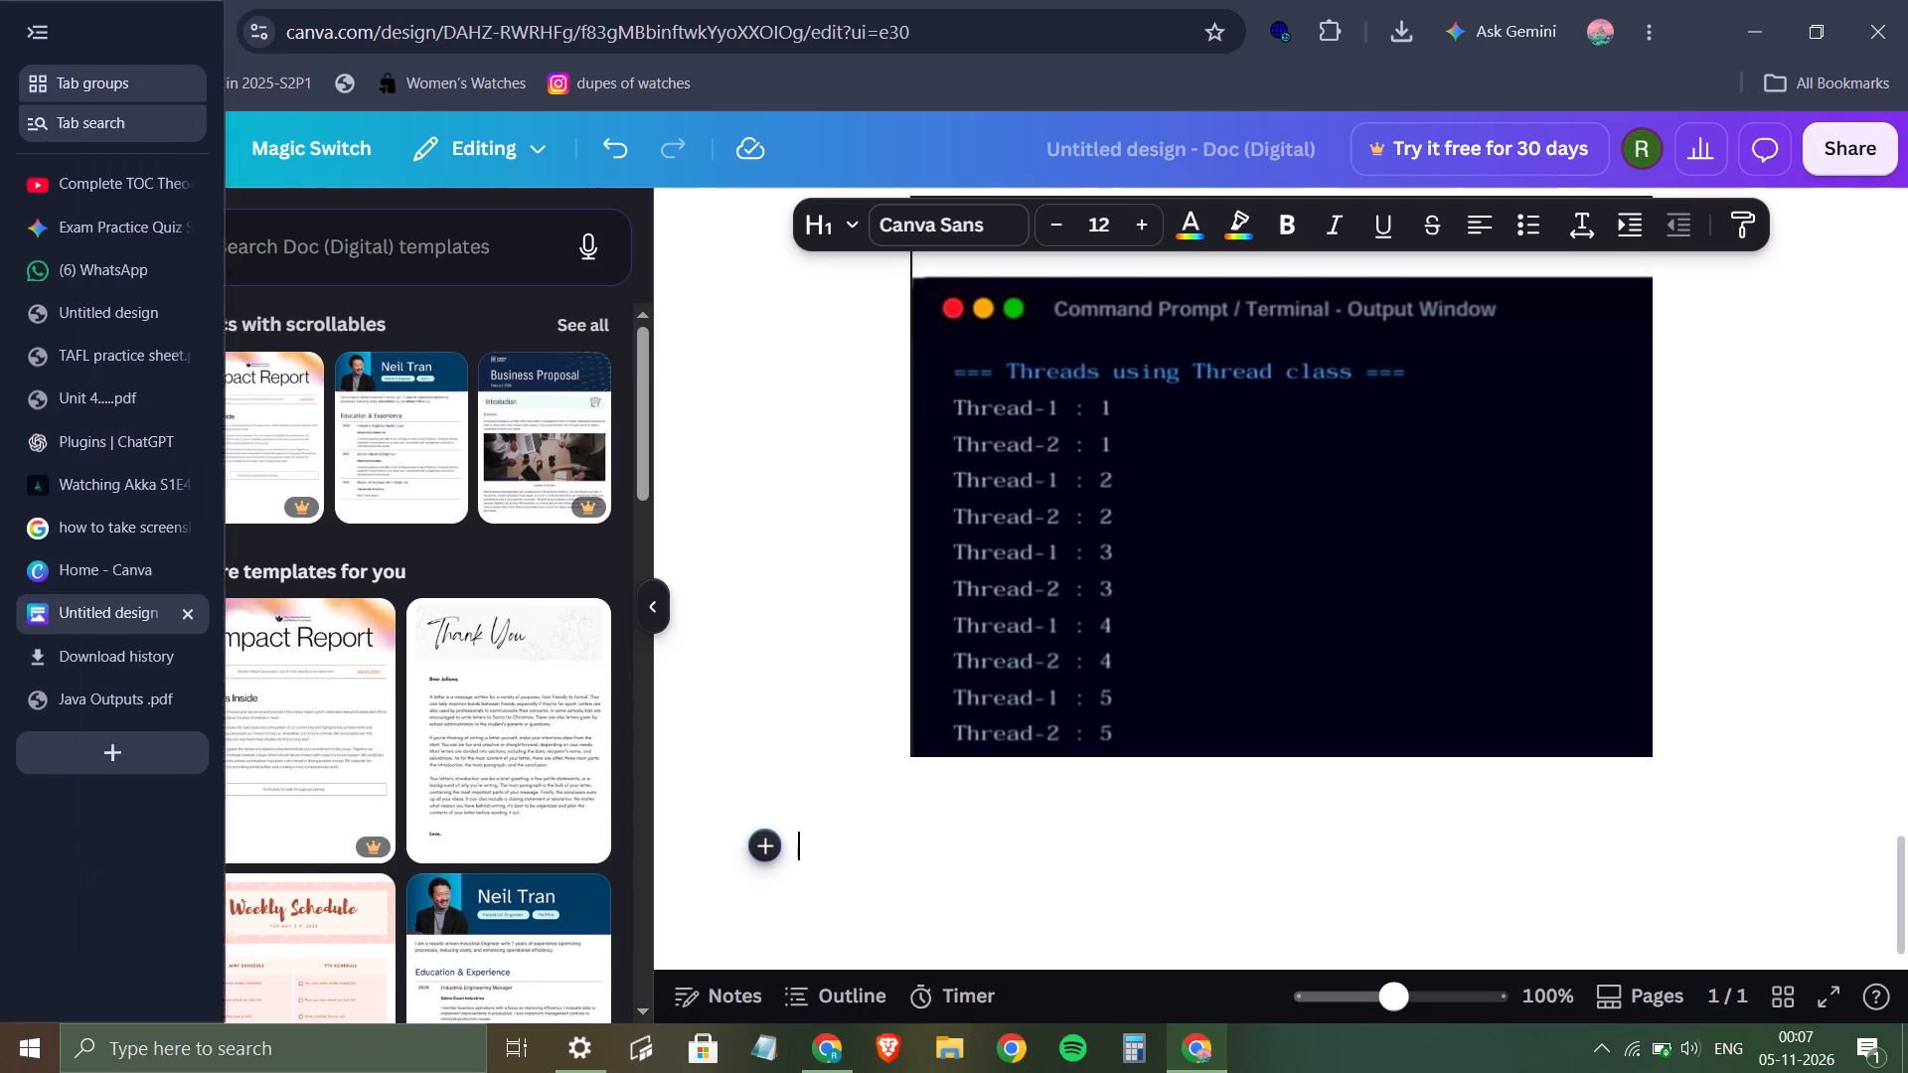
In the Java Outputs PDF, snip the rest of Experiment-7, from "Threads using Runnable Interface" through the last Synchronization Example line.
left_click(36, 706)
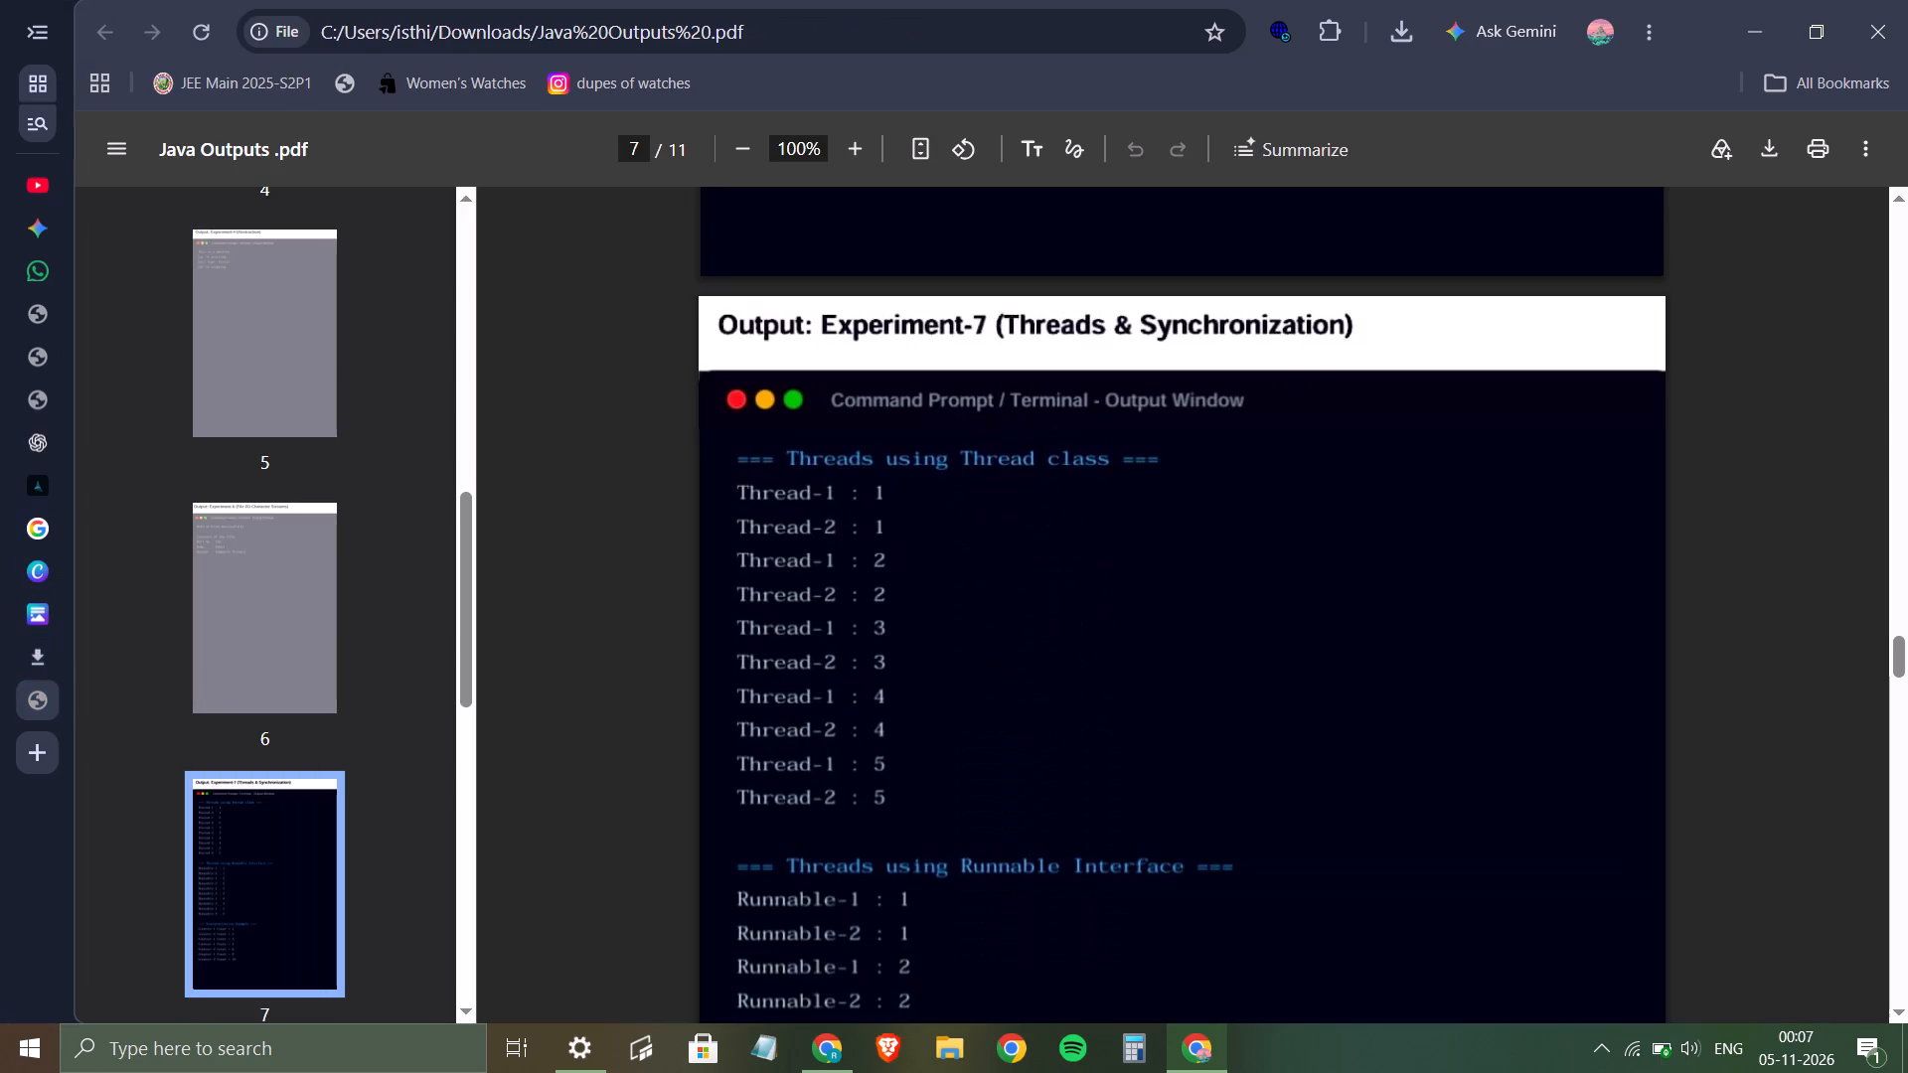
scroll(829, 641, "down", 6)
scroll(829, 641, "up", 3)
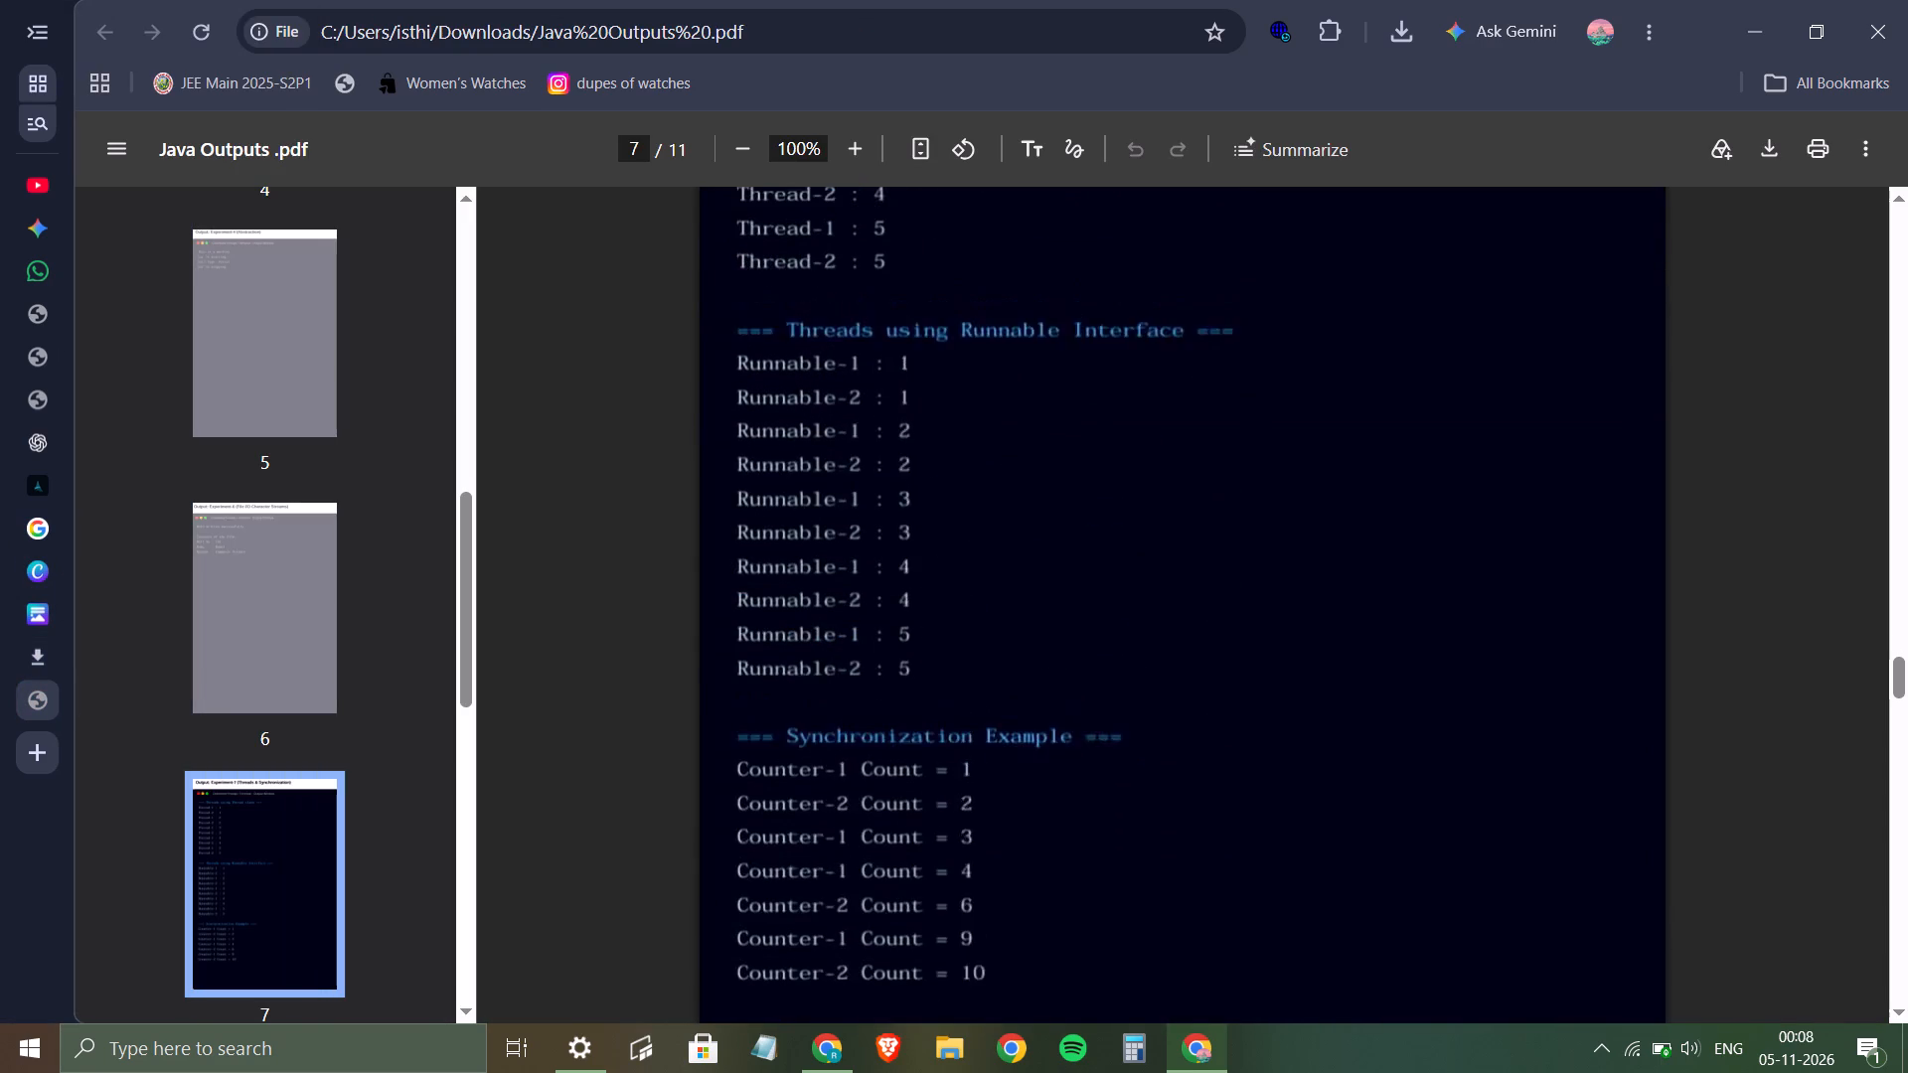
scroll(829, 641, "down", 2)
scroll(829, 641, "up", 1)
left_click(1892, 1011)
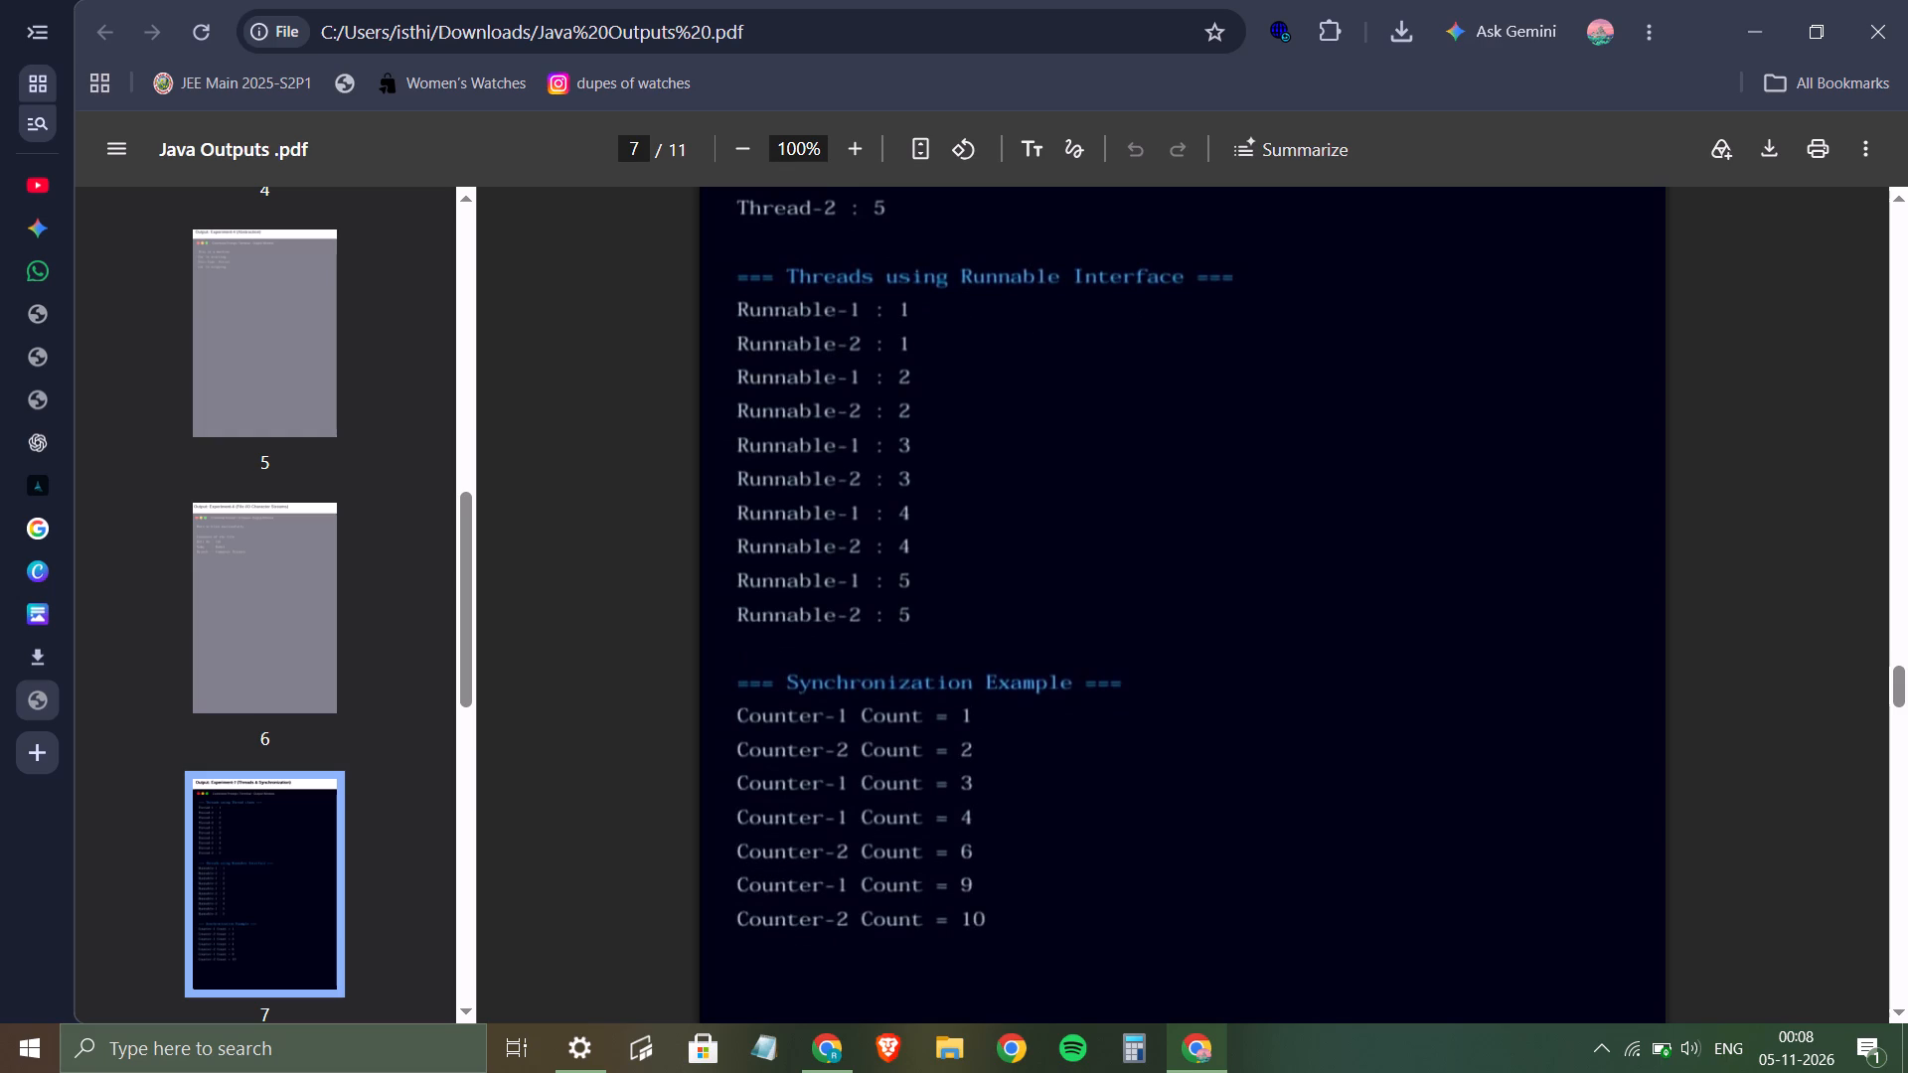
key("shift+super+s")
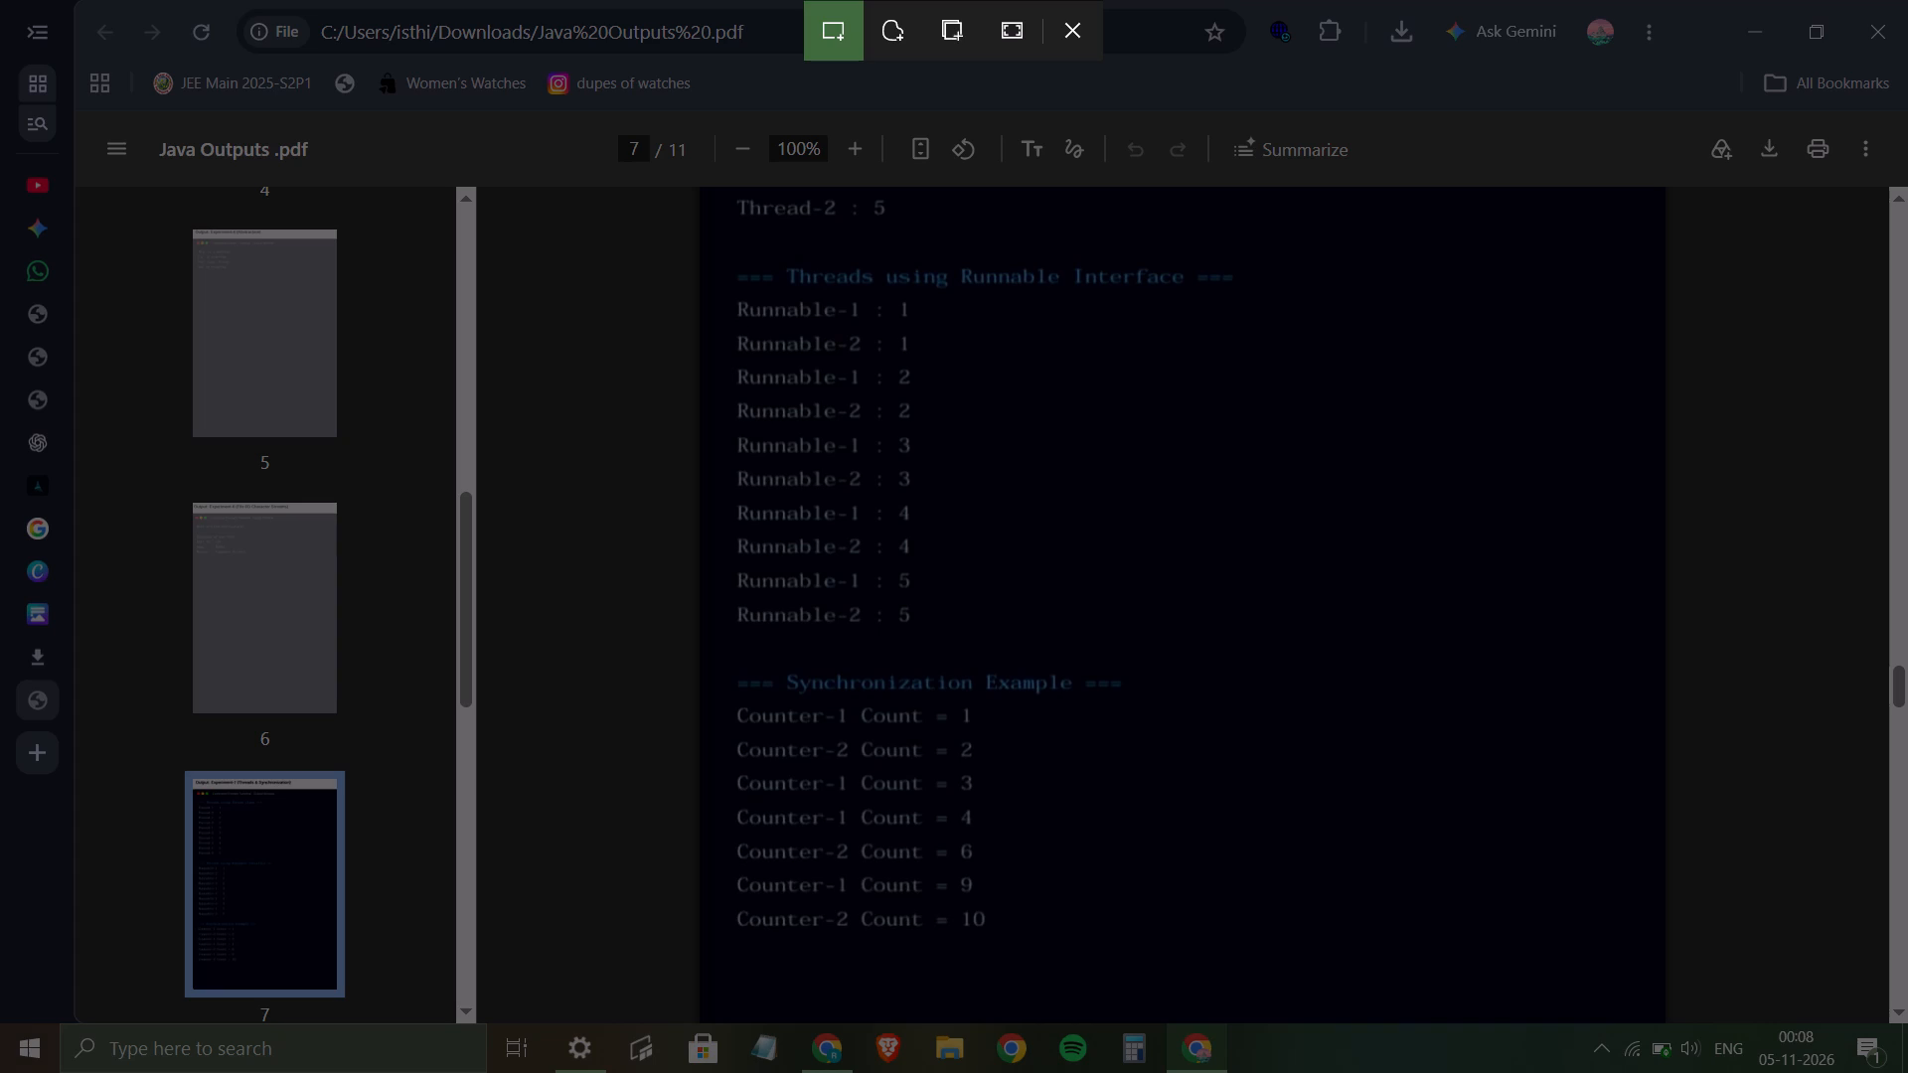
left_click_drag(712, 253, 788, 265)
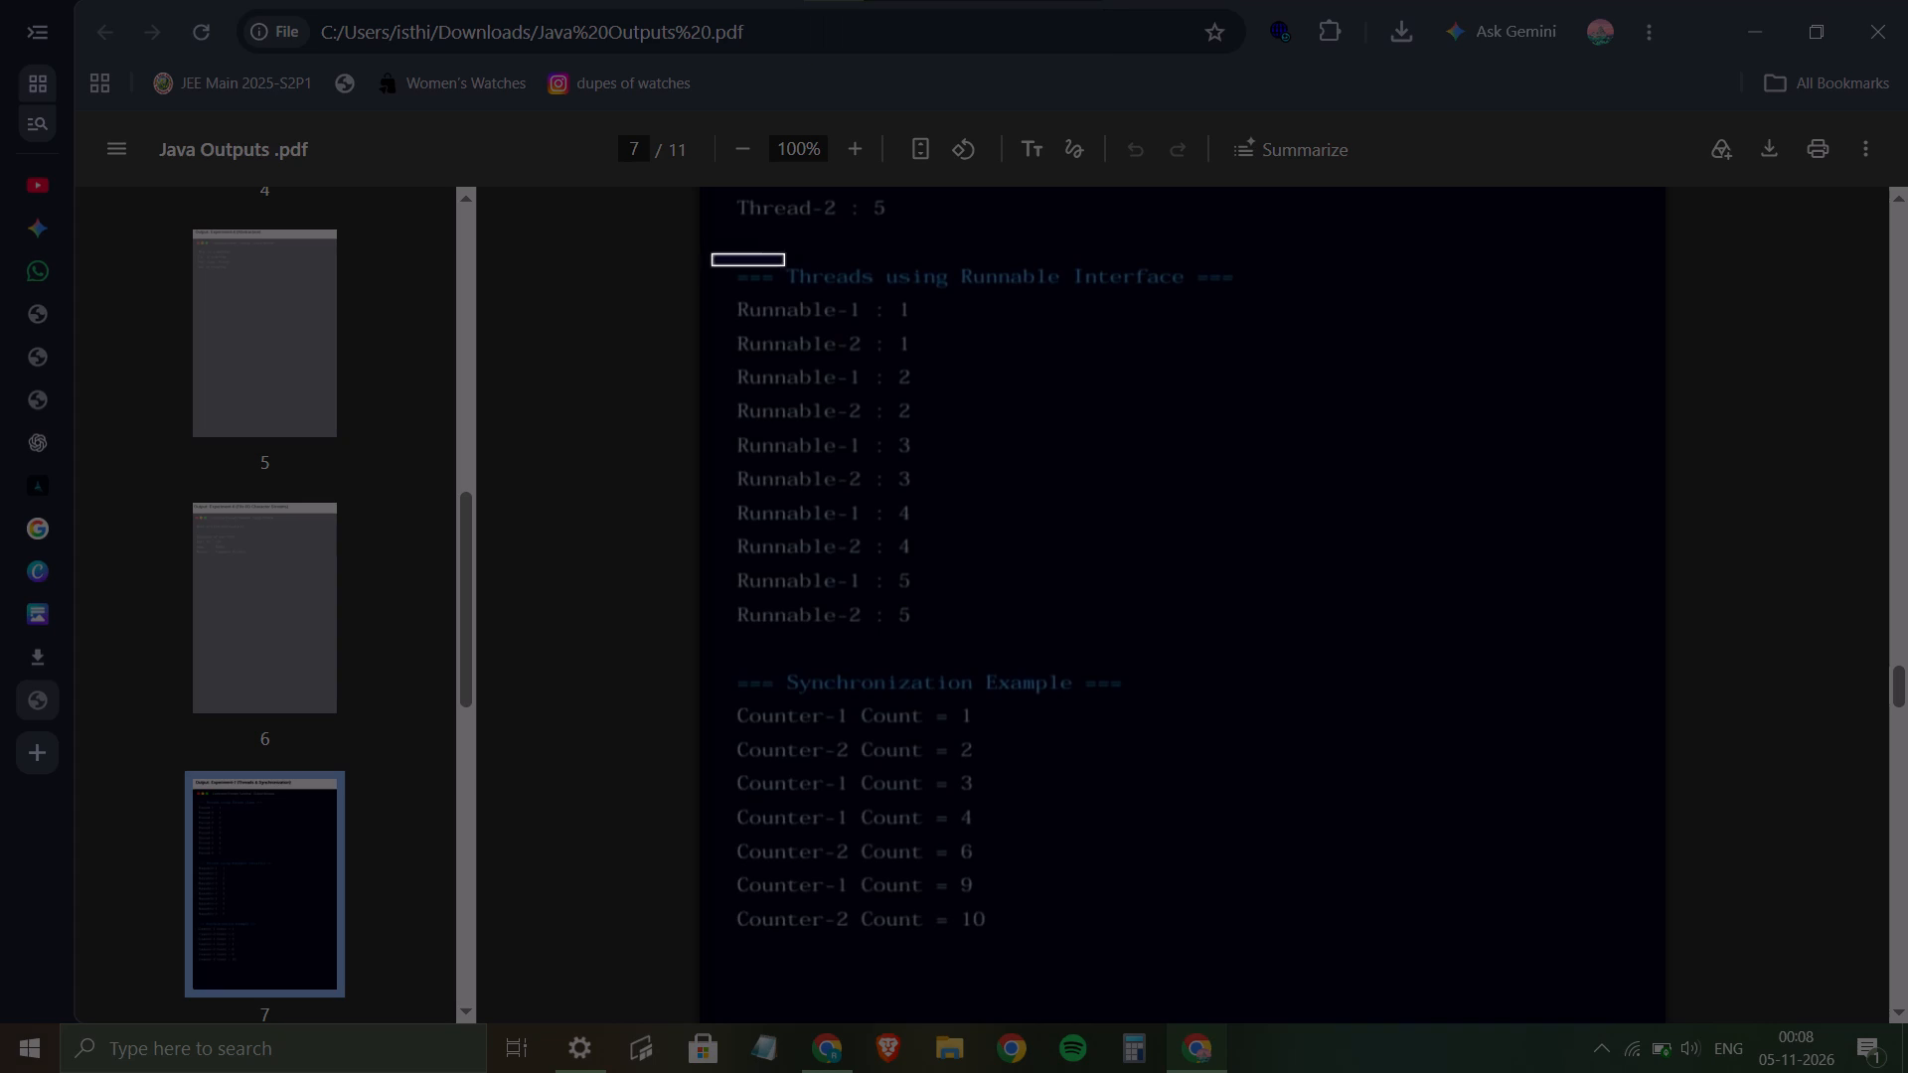
left_click_drag(788, 265, 1269, 772)
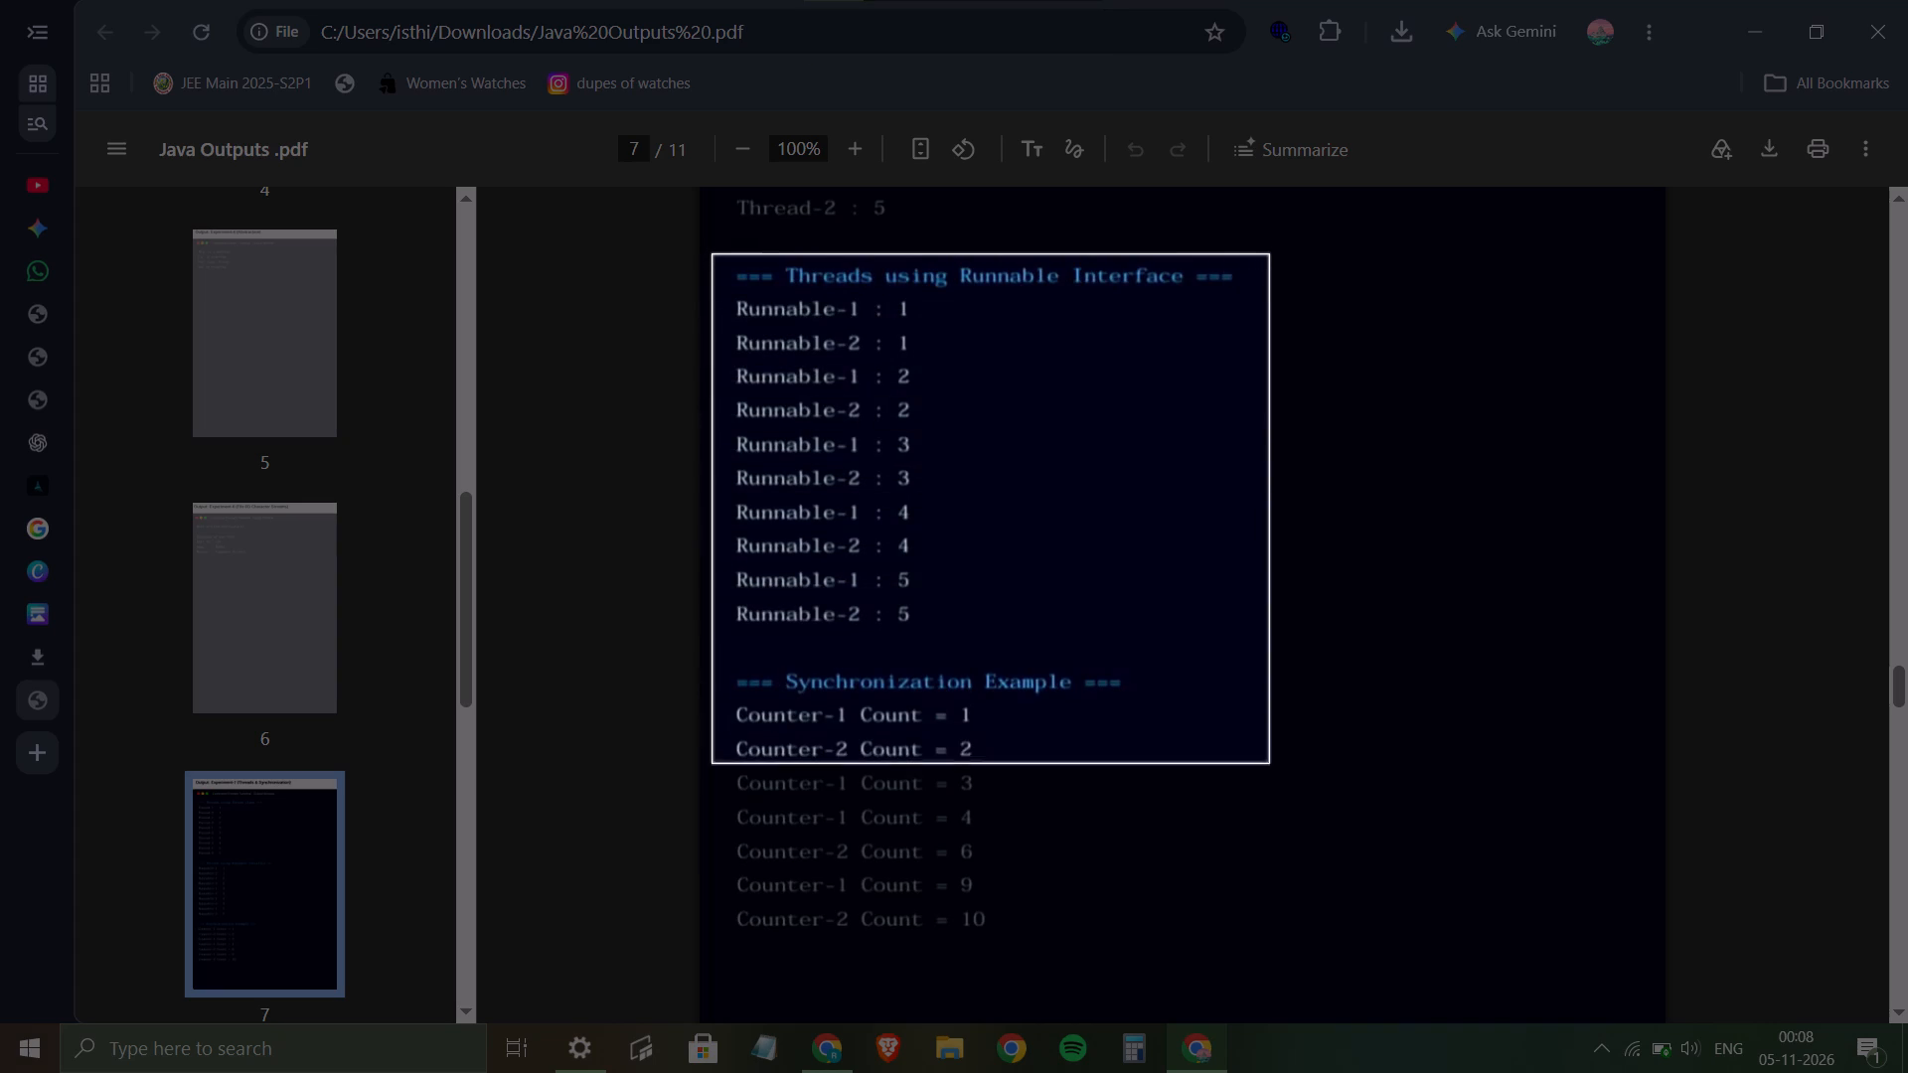
left_click_drag(1269, 772, 1274, 961)
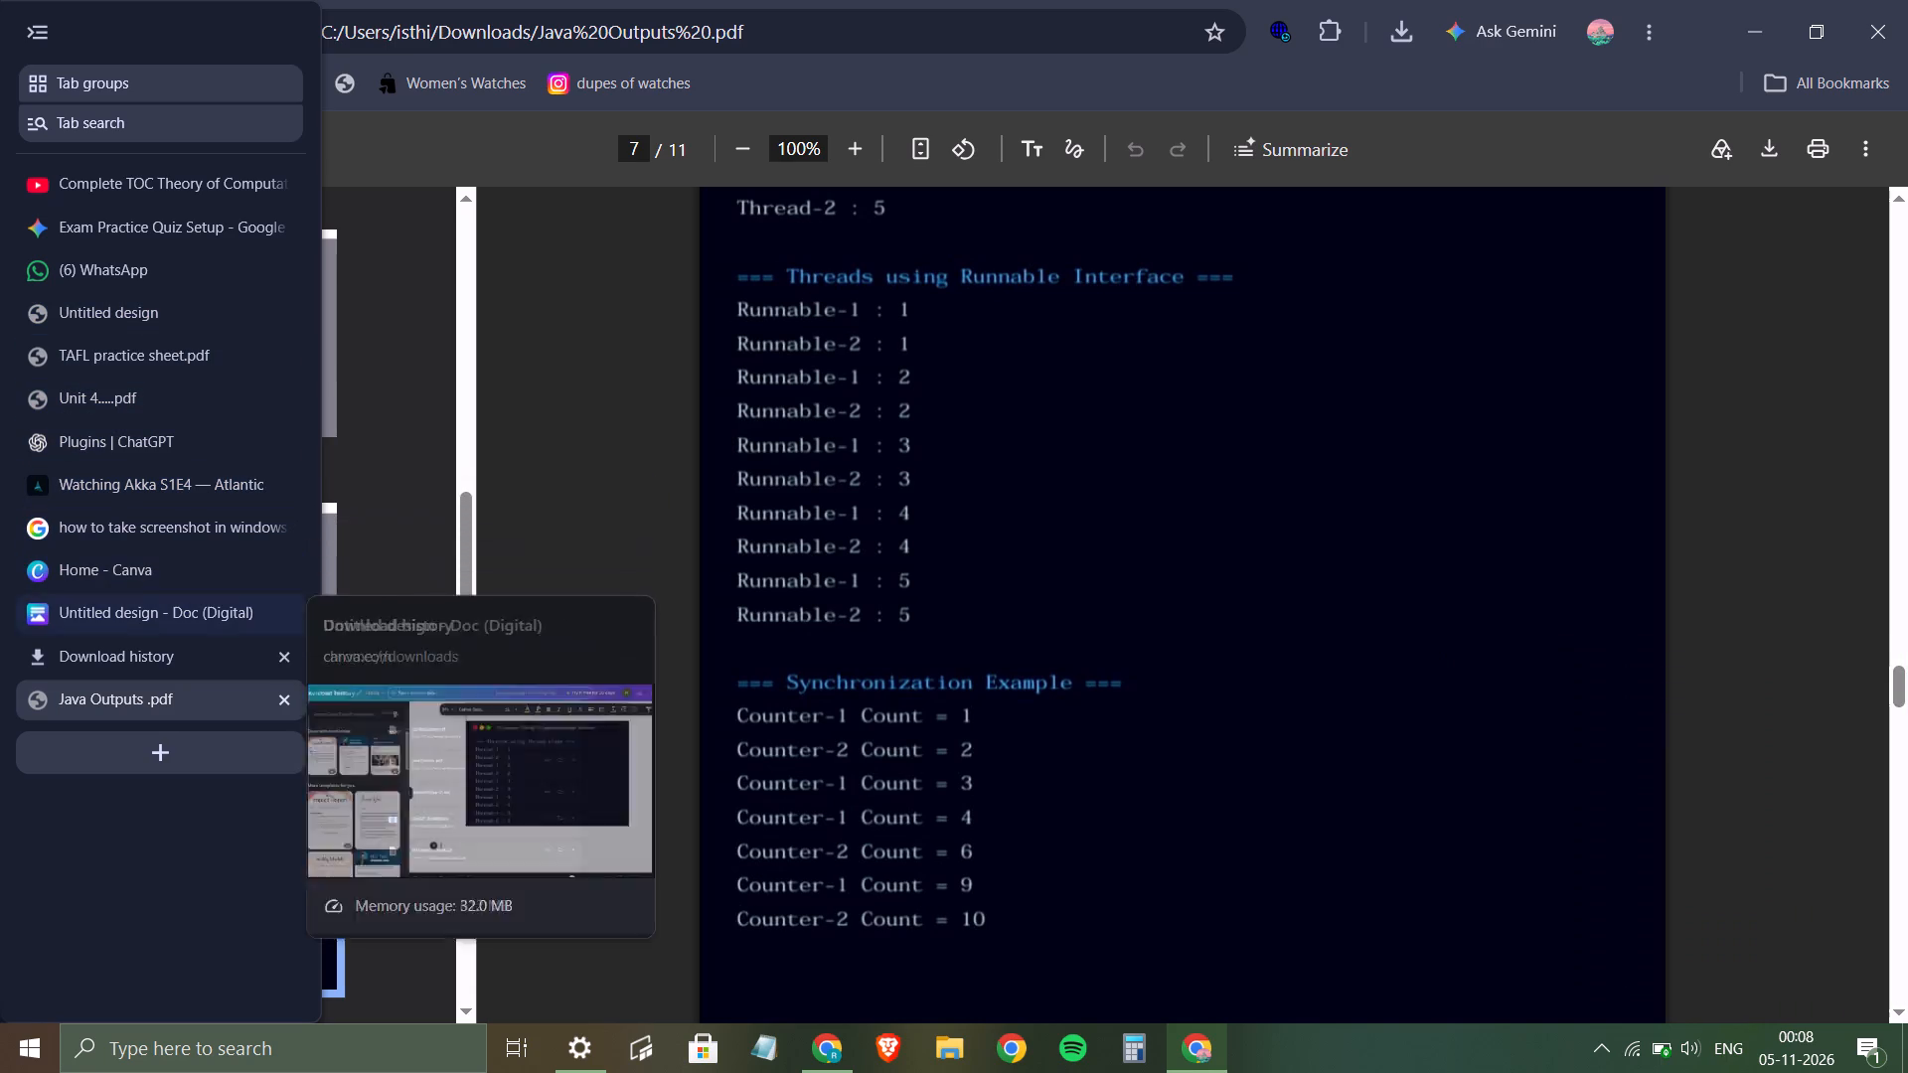
Paste the Runnable Interface and Synchronization snip into the Canva Doc below the first Experiment-7 image.
left_click(109, 603)
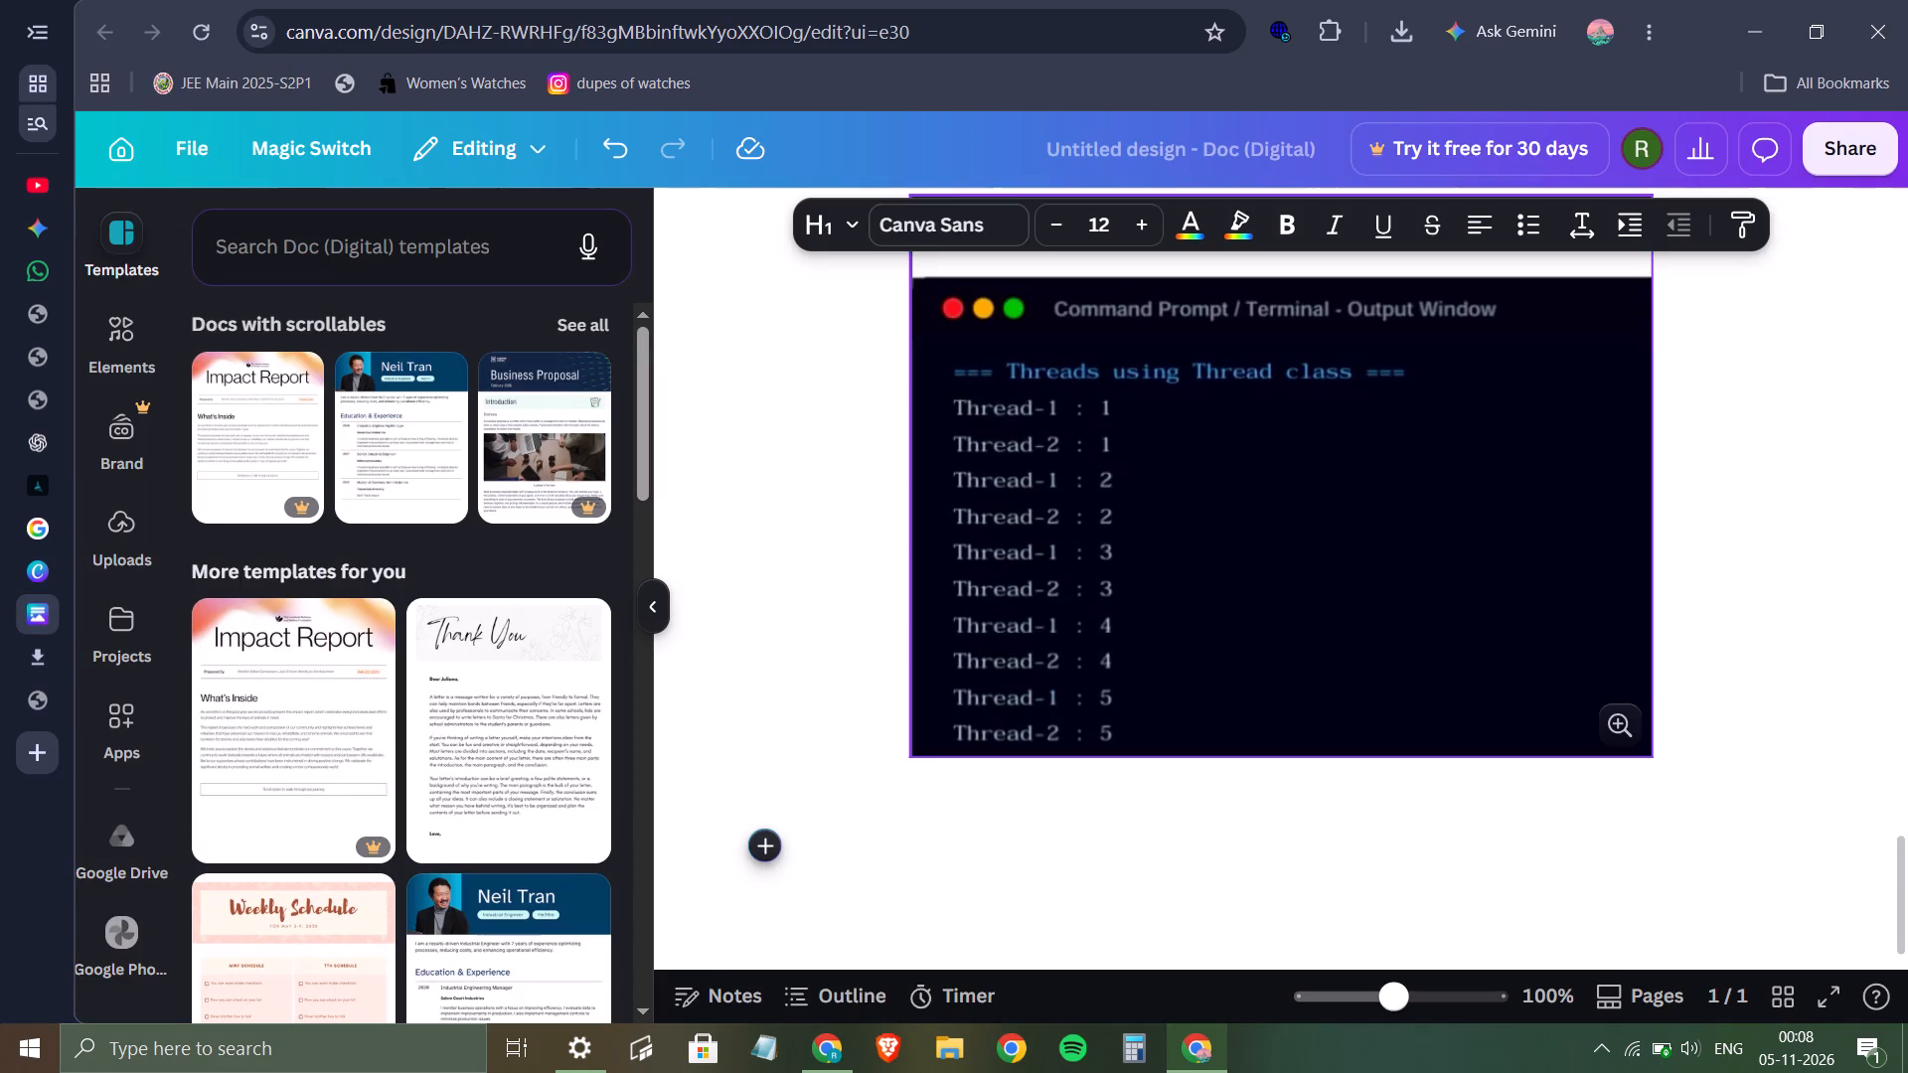
scroll(993, 736, "down", 2)
key("ctrl+v")
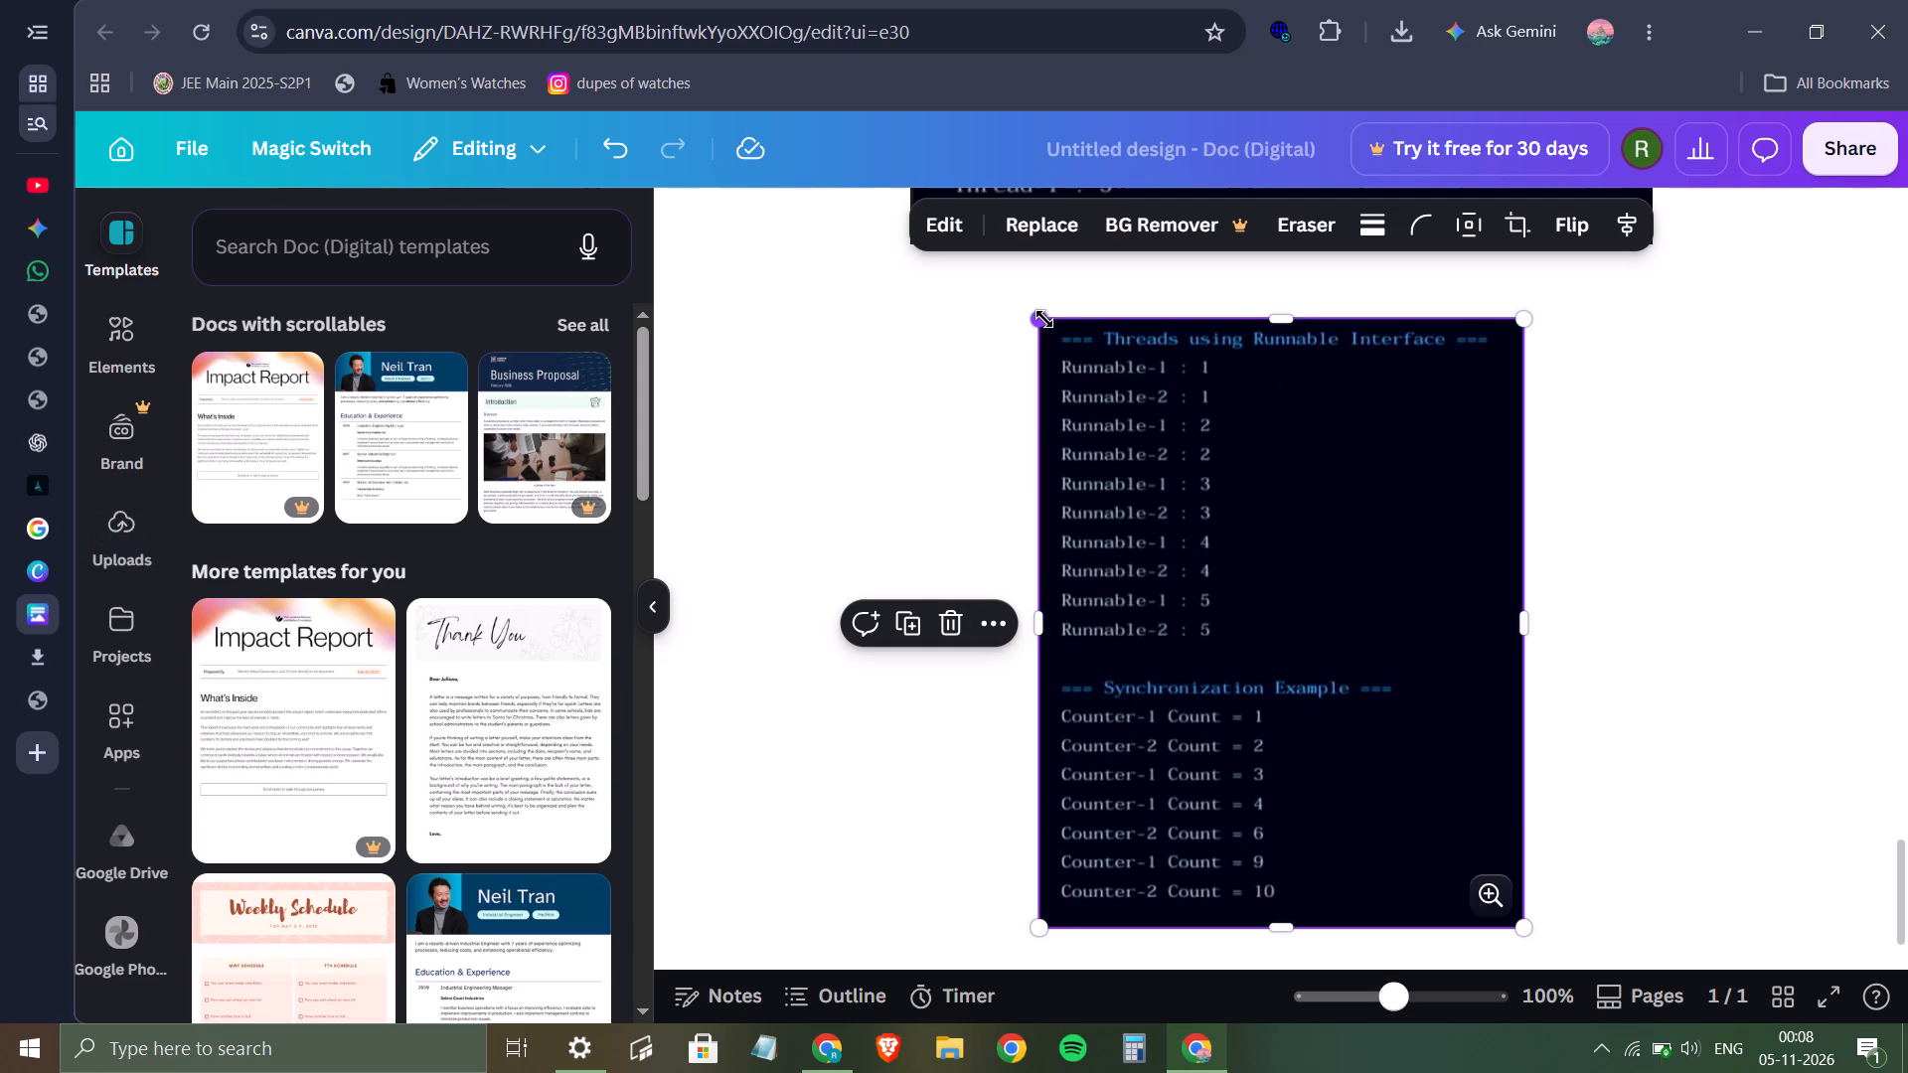
Enlarge the pasted Runnable Interface image slightly in proportion, then narrow its sides a little.
left_click_drag(1044, 319, 1014, 312)
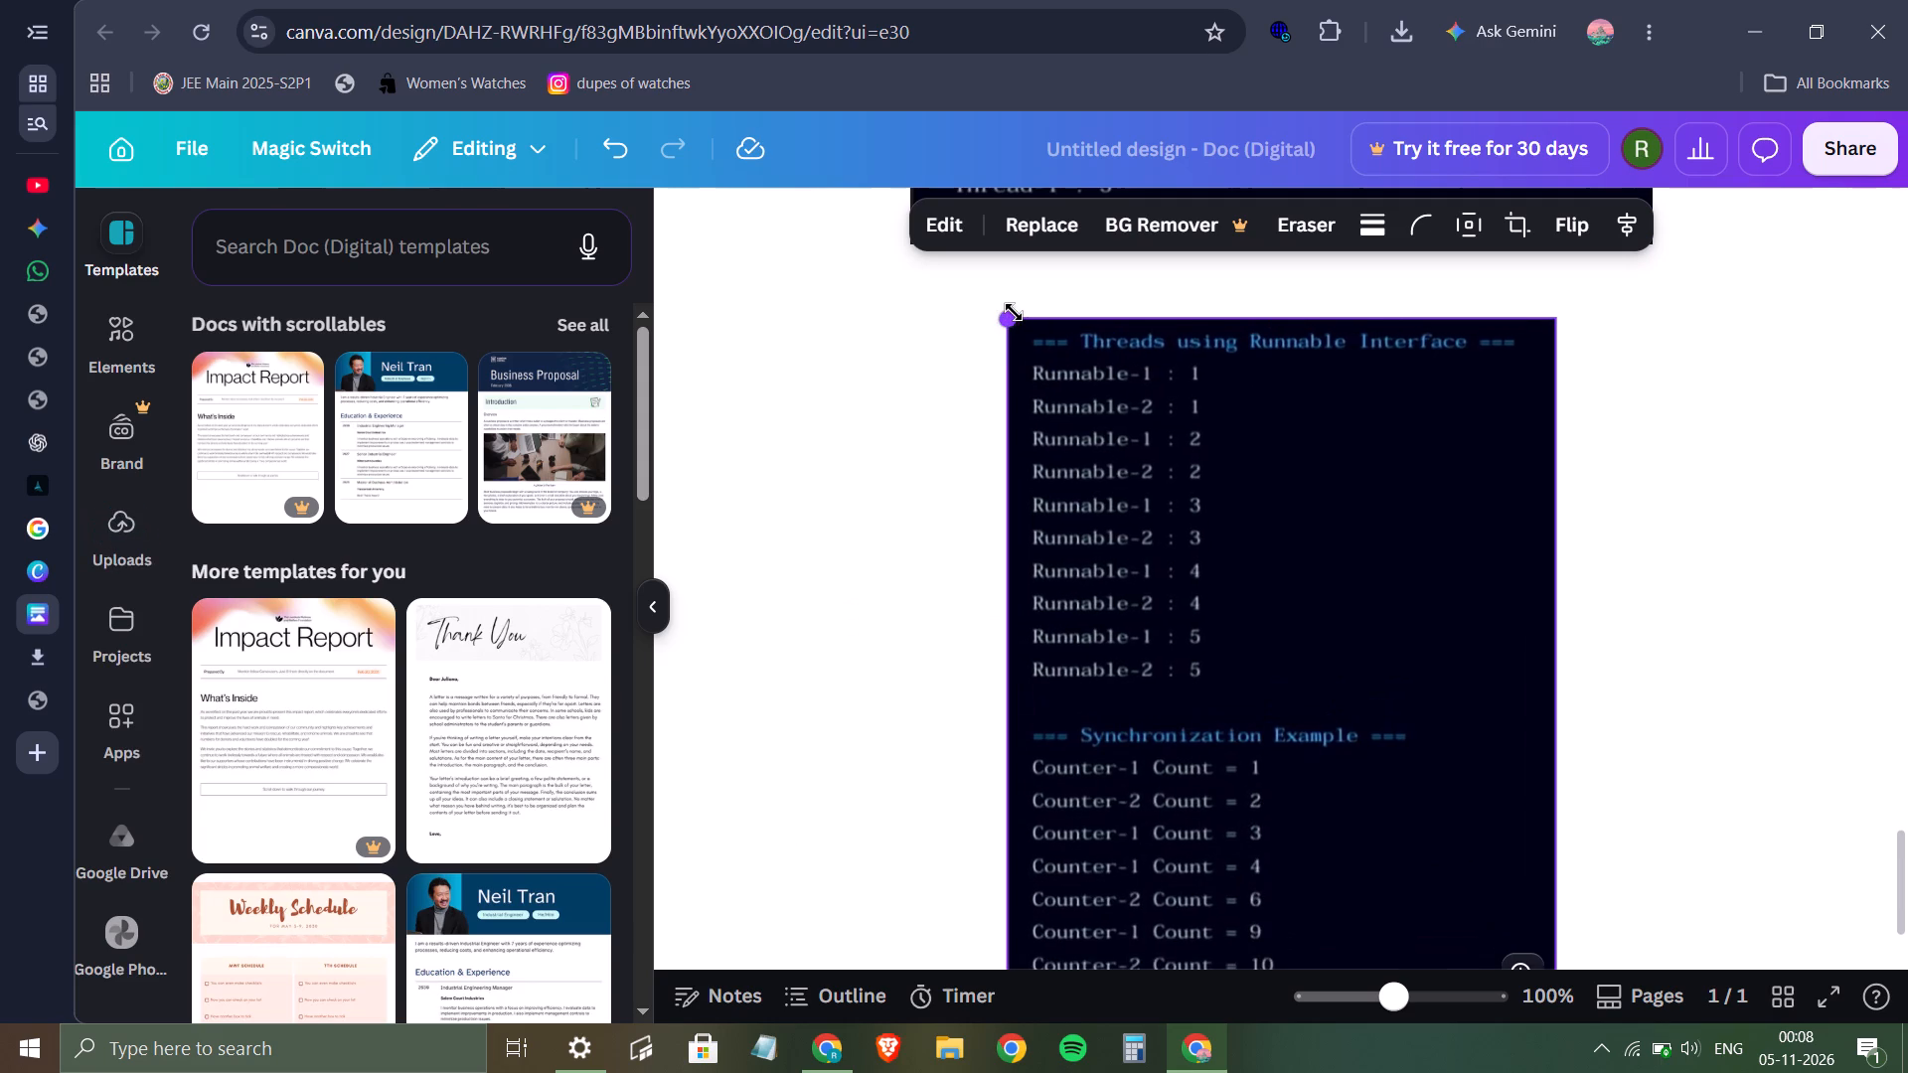
left_click_drag(1014, 312, 1025, 316)
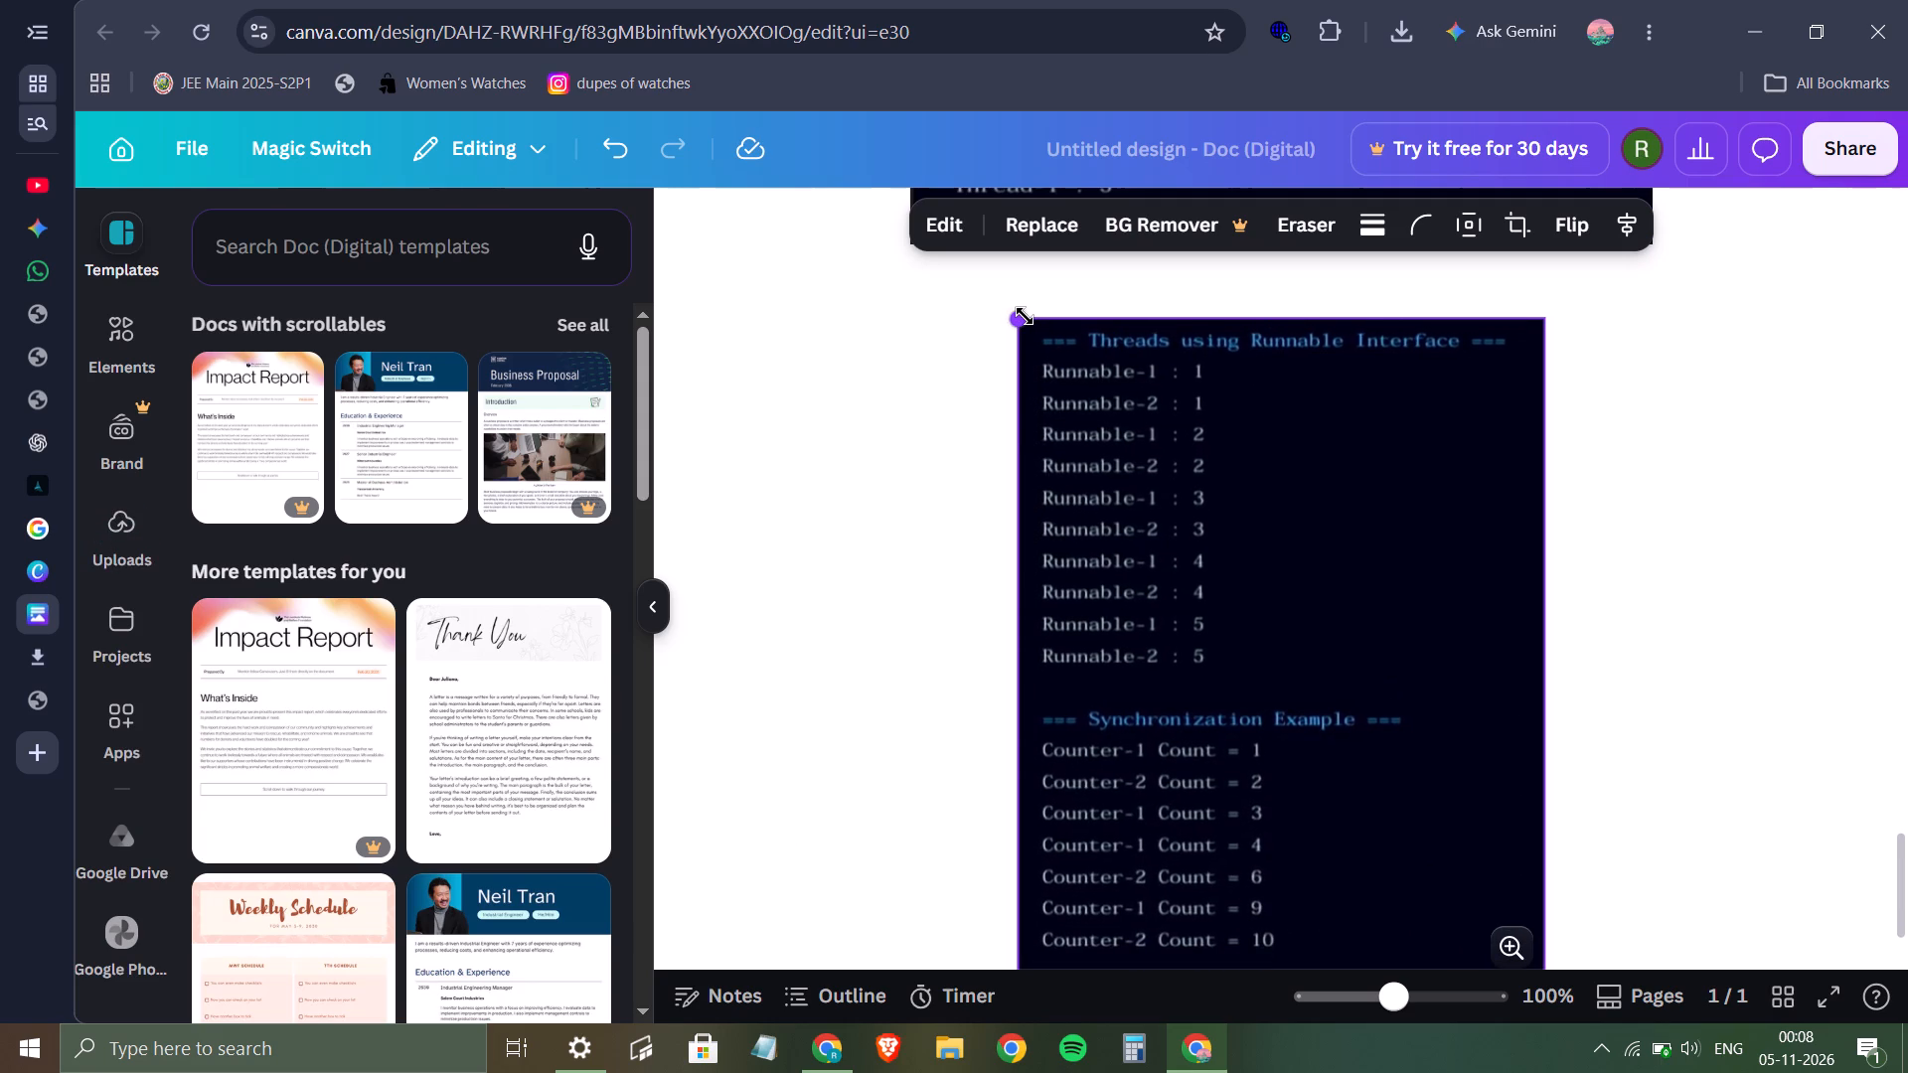
left_click_drag(1025, 316, 1031, 318)
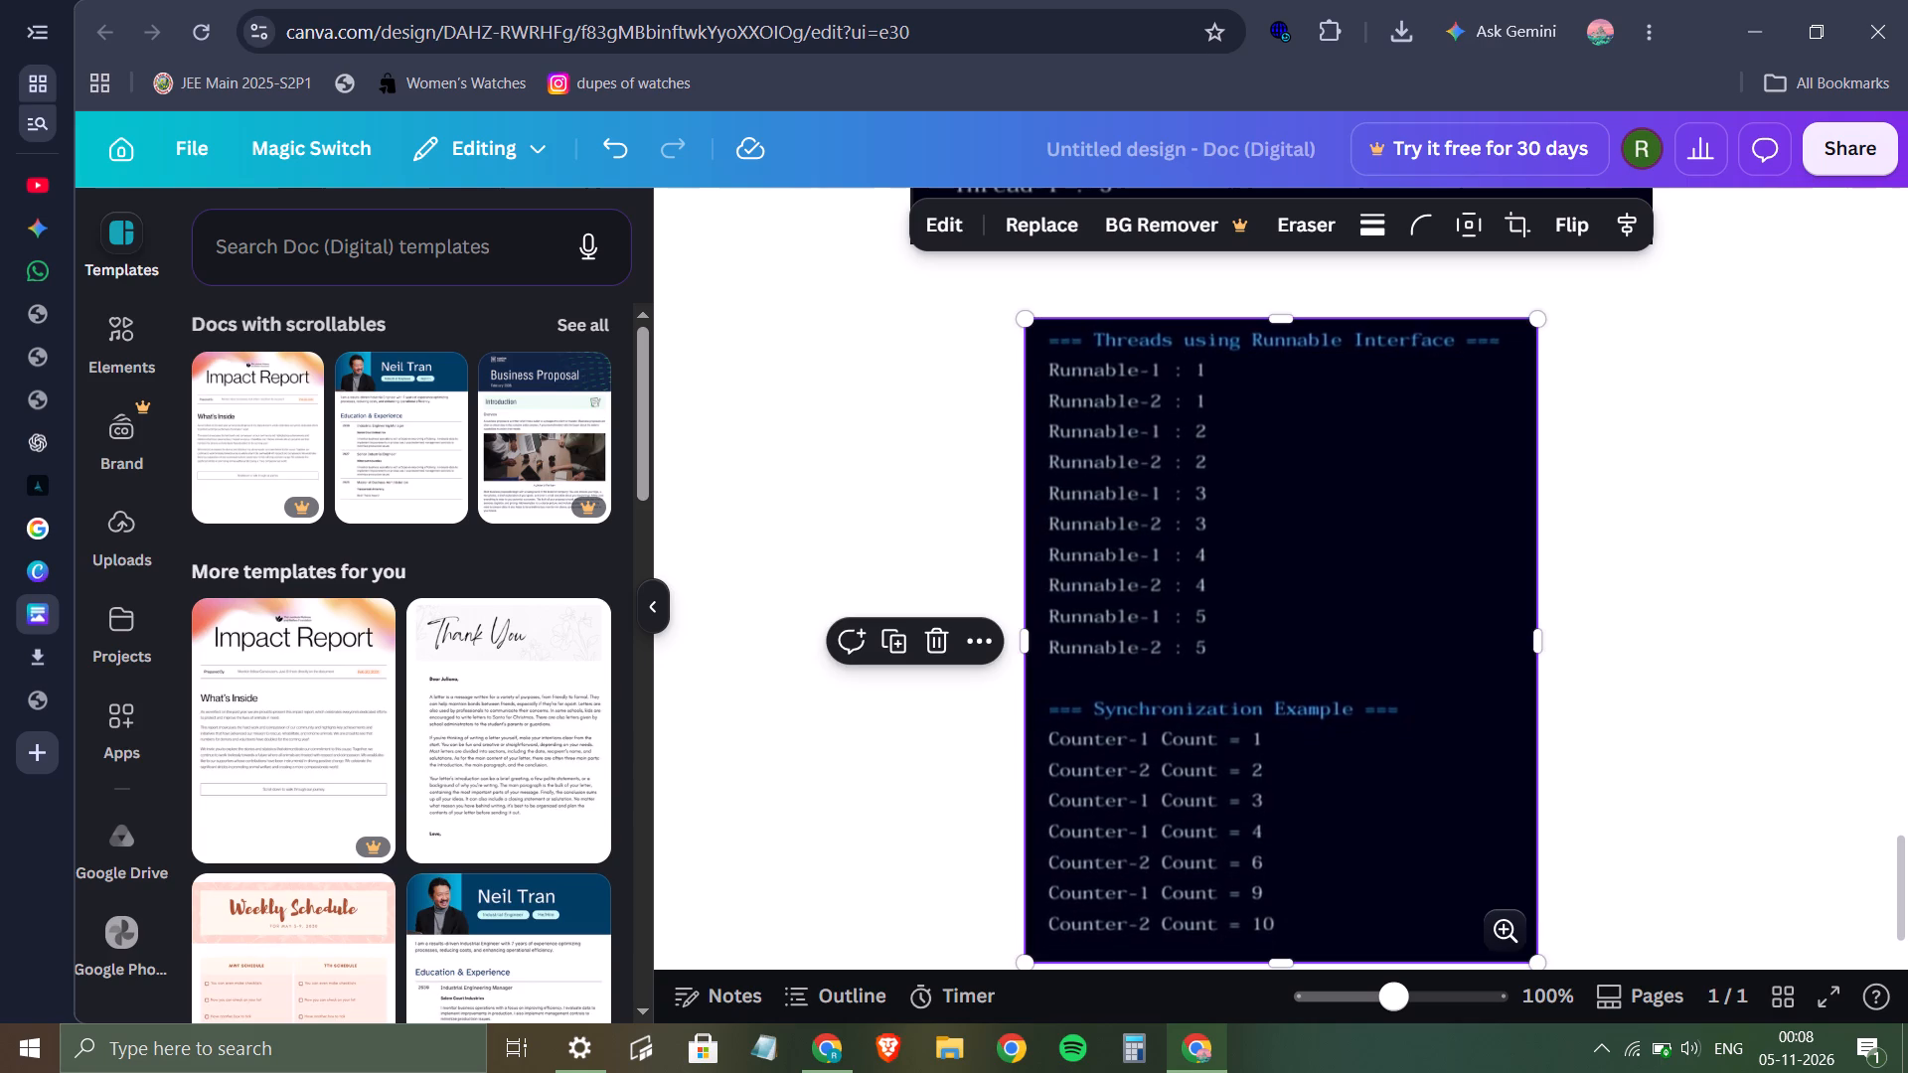
left_click(1694, 450)
scroll(1685, 444, "down", 2)
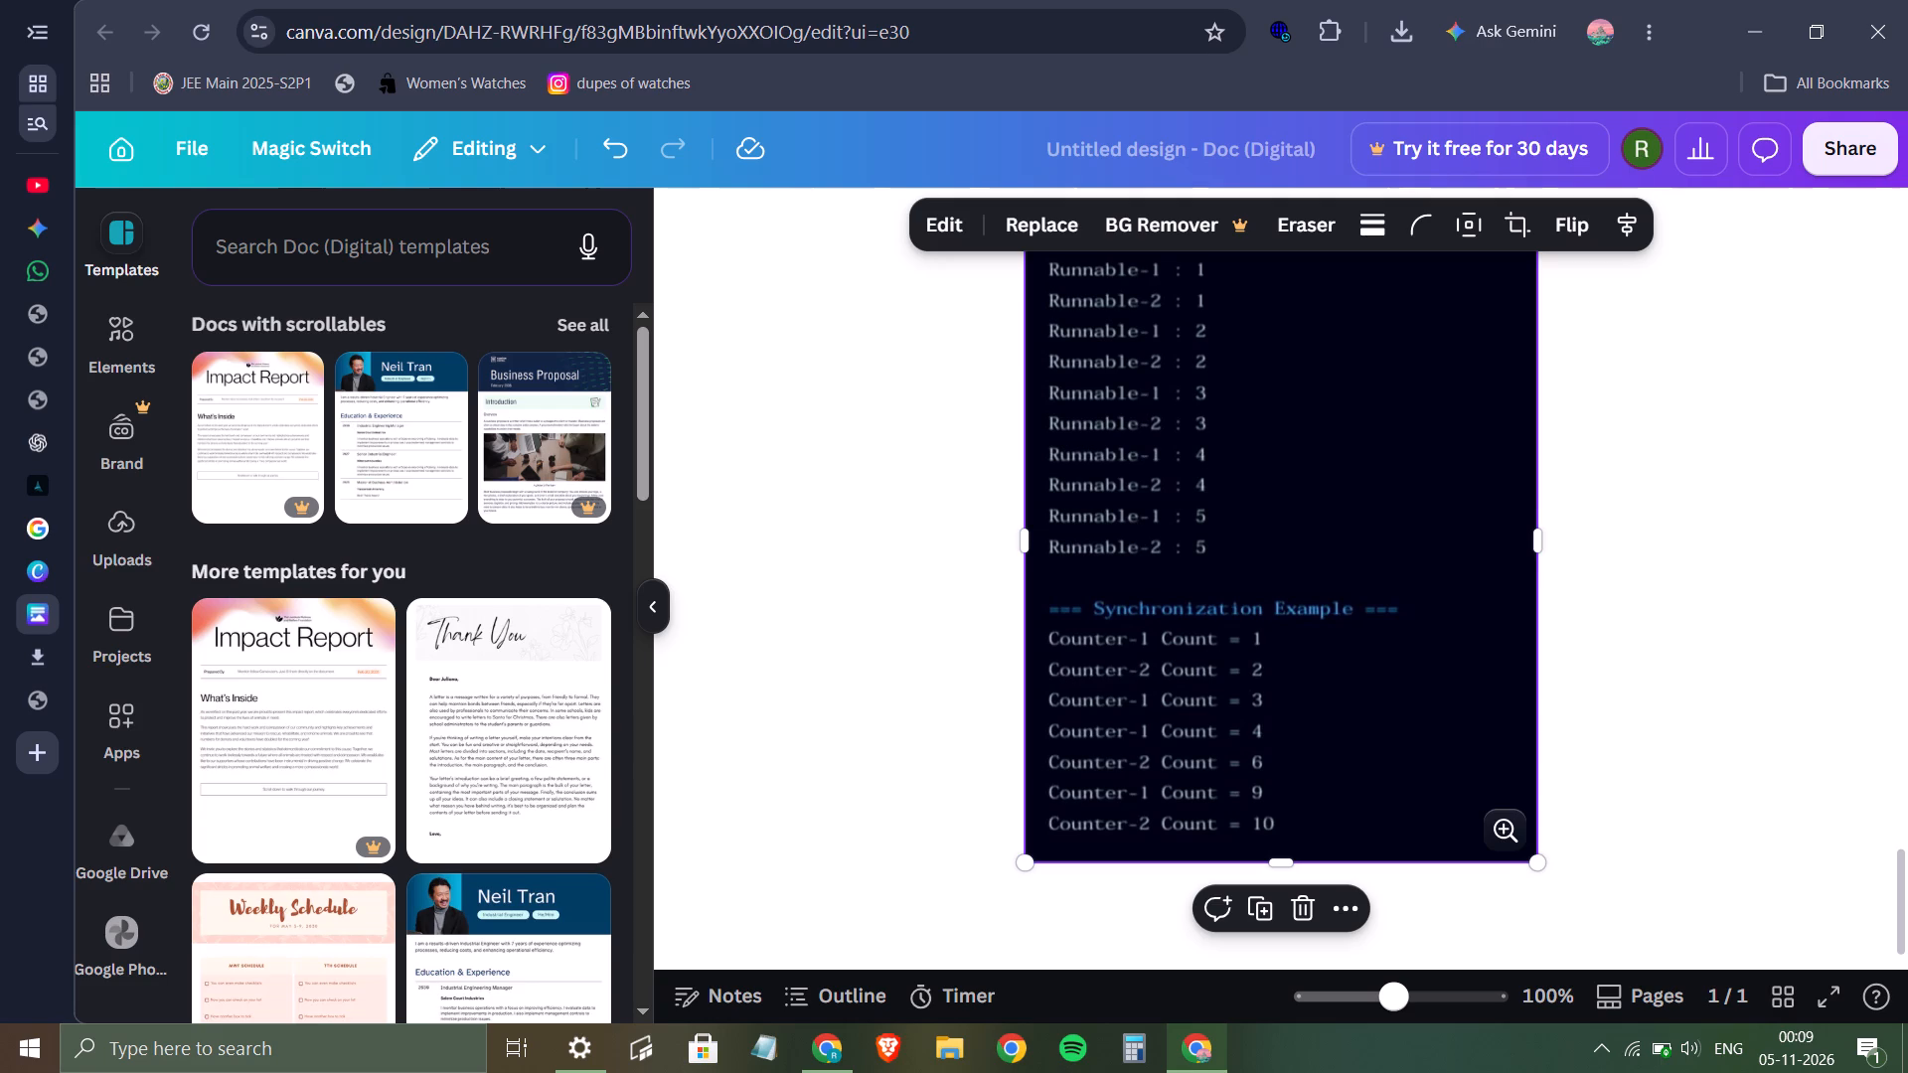
left_click(1709, 706)
left_click_drag(1902, 902, 1907, 892)
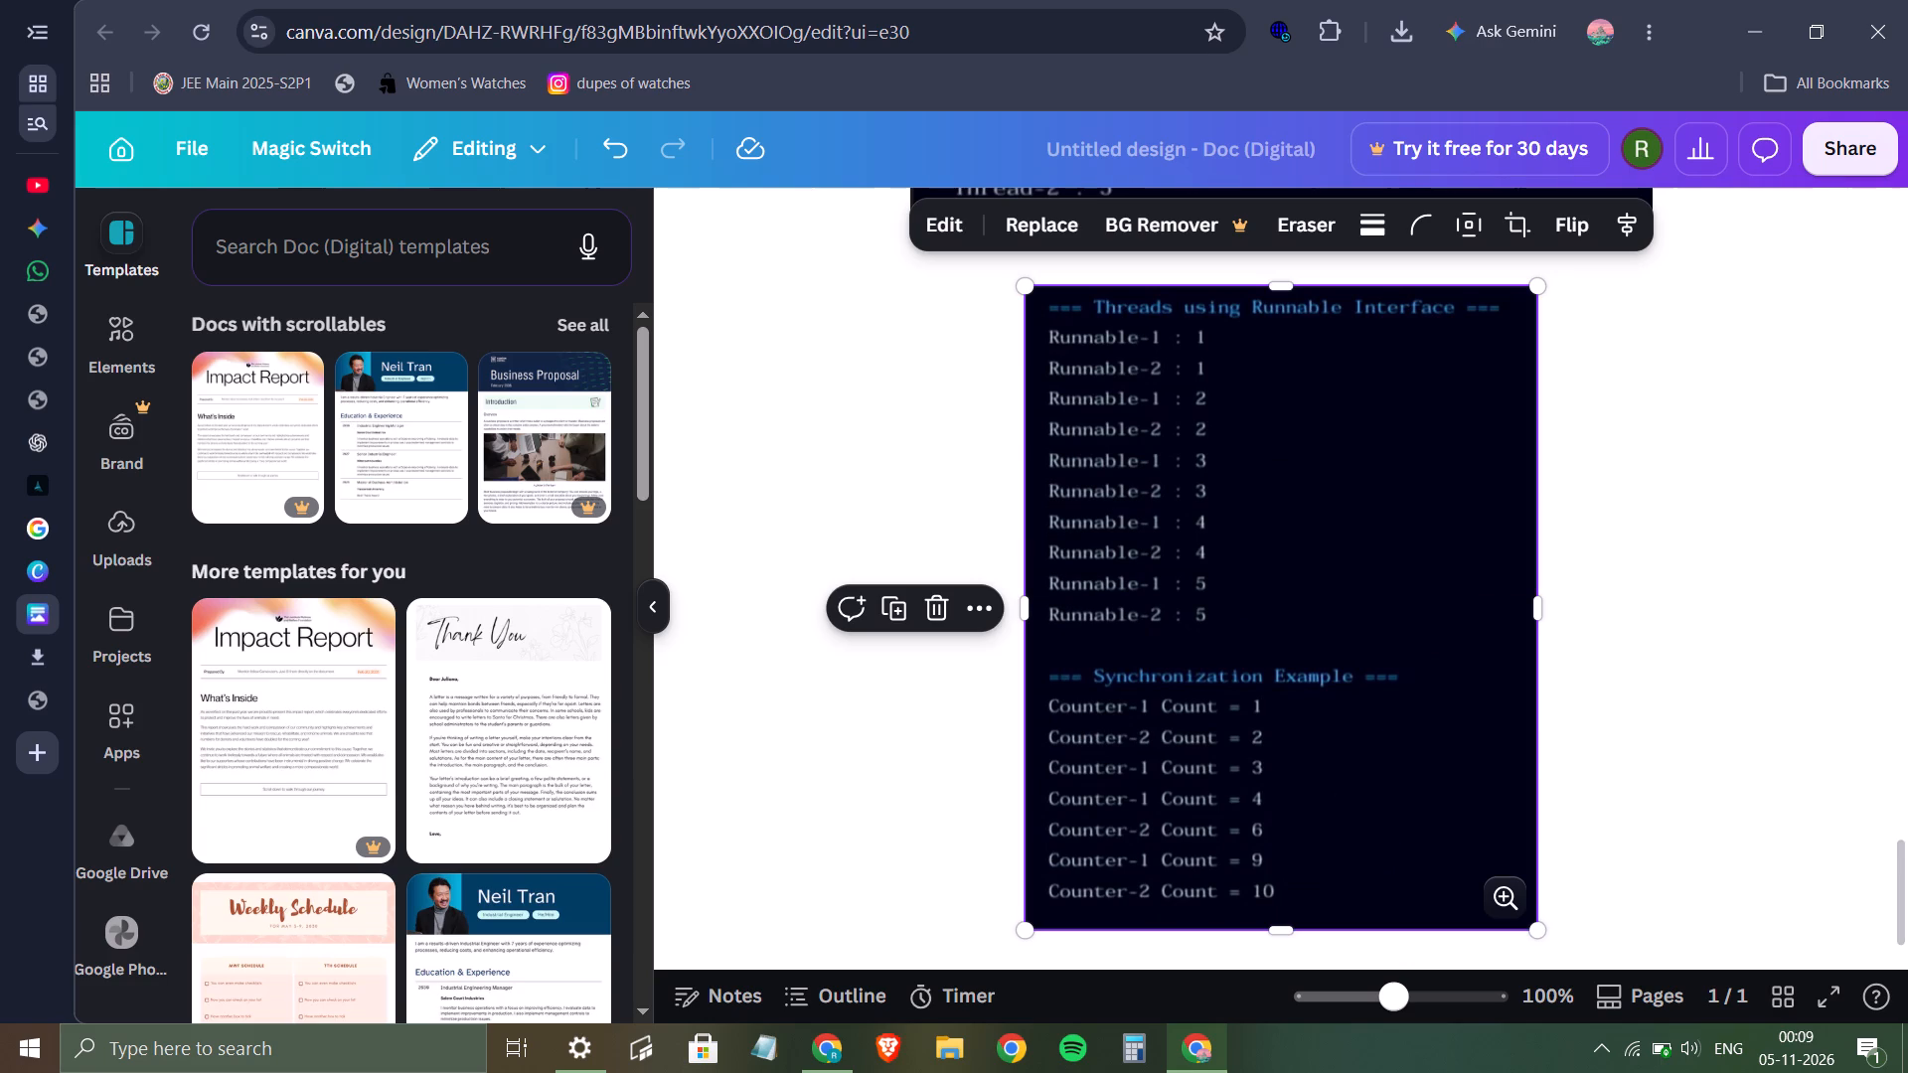
left_click(1540, 603)
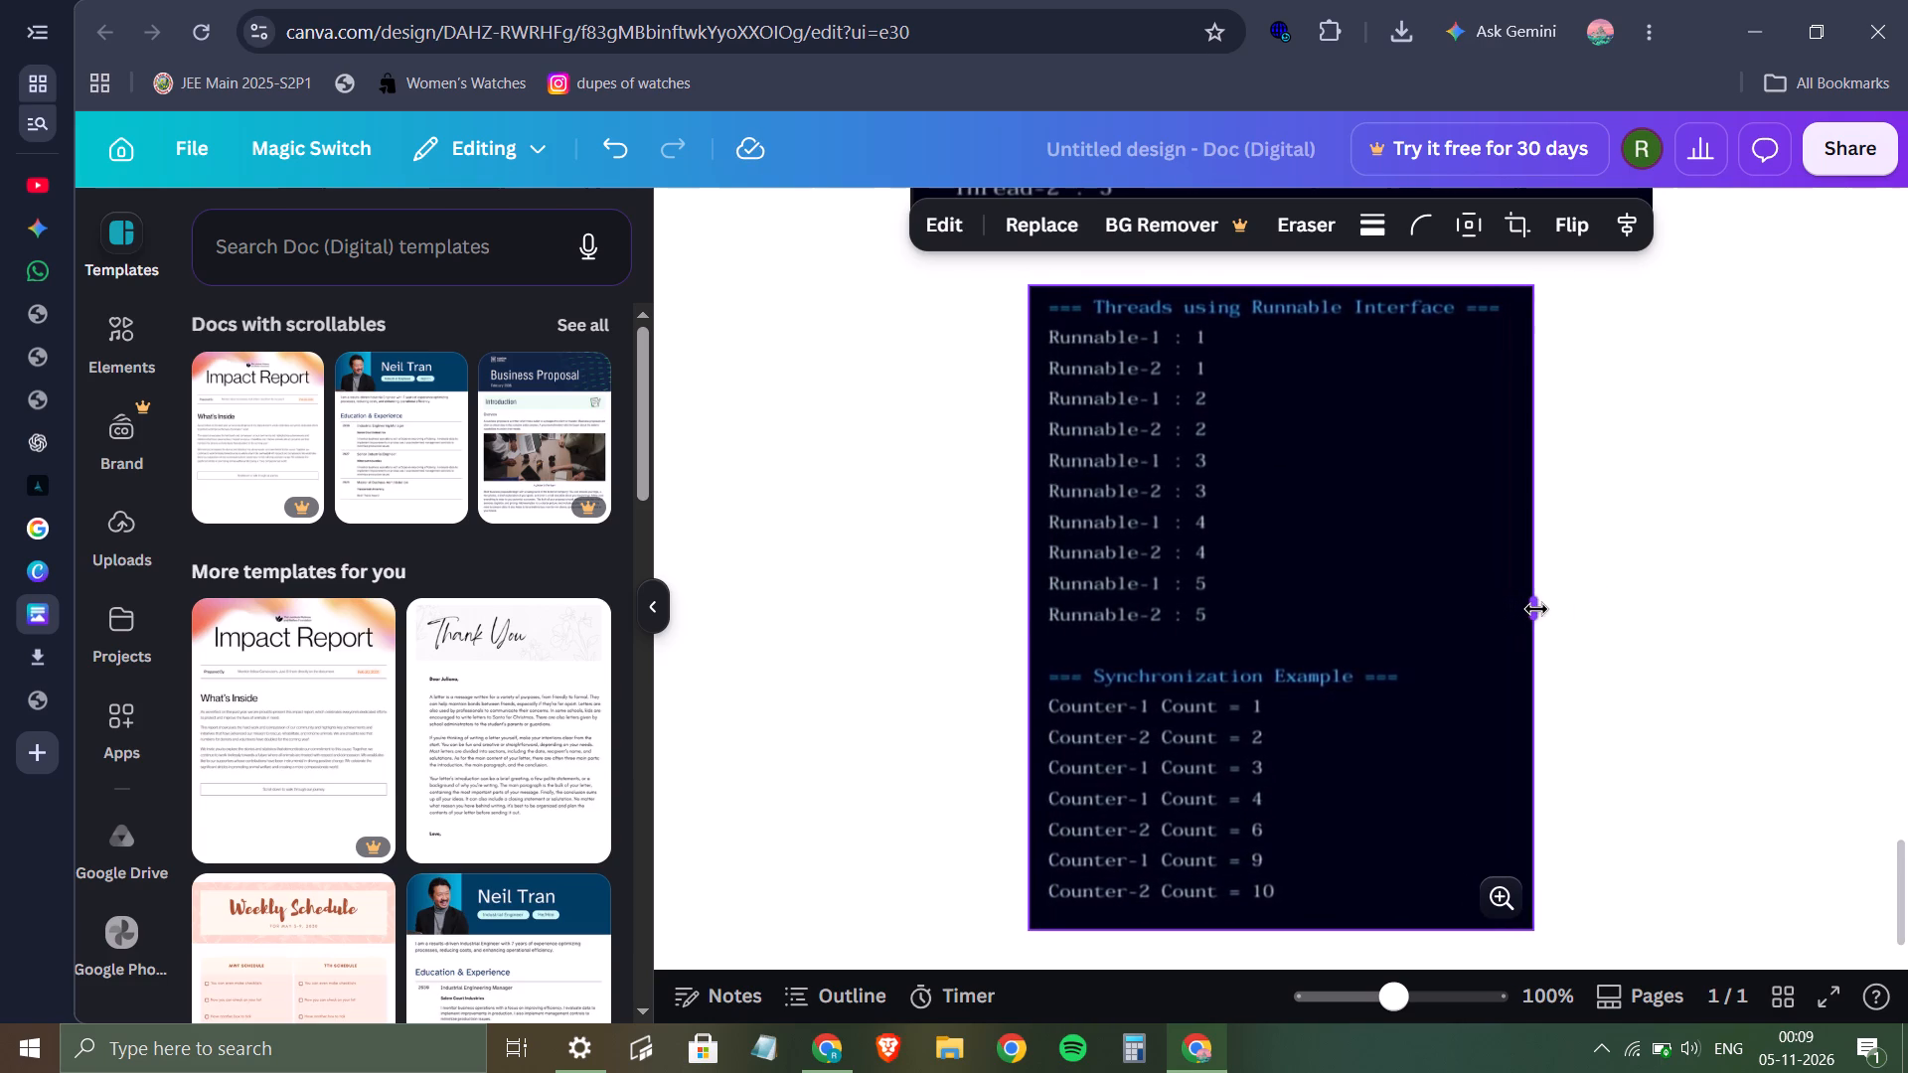
left_click(1598, 587)
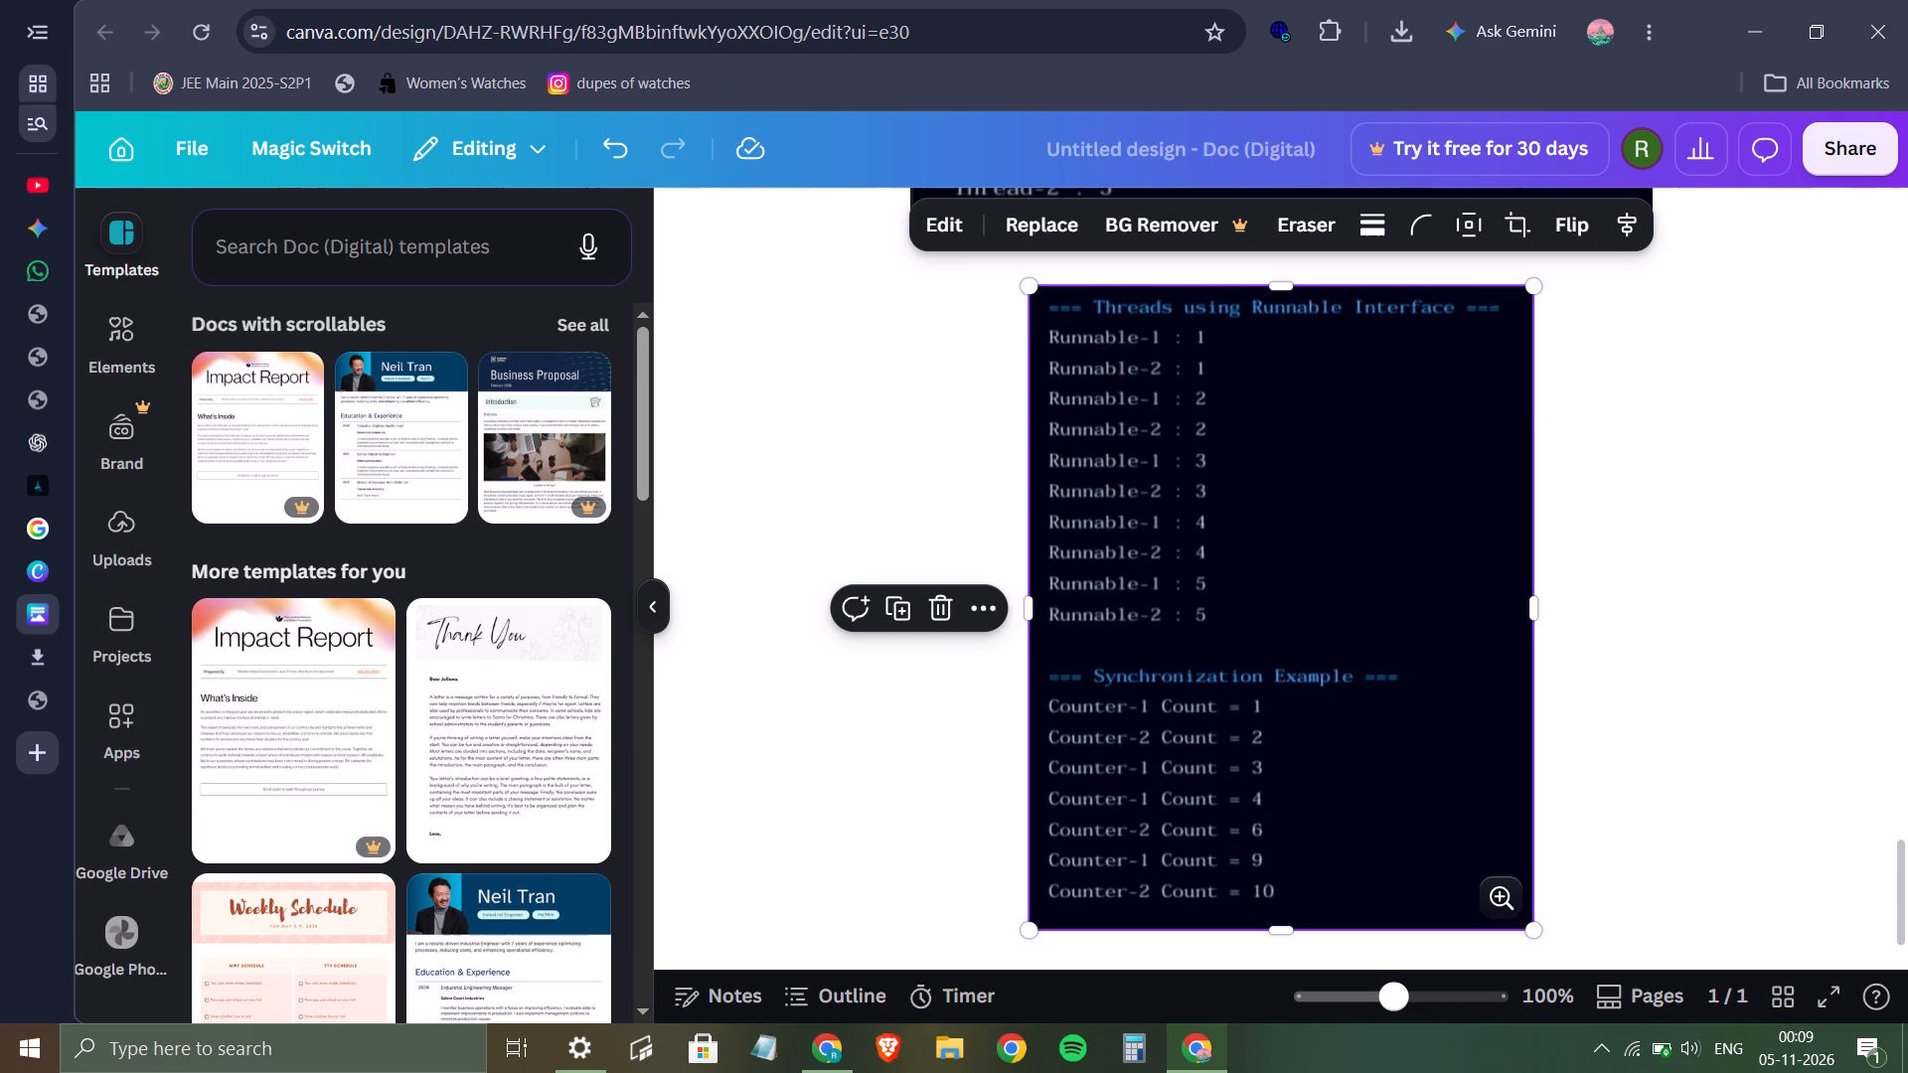
Add two blank lines below the Runnable Interface and Synchronization image to space out the next output.
left_click_drag(1899, 875, 1907, 900)
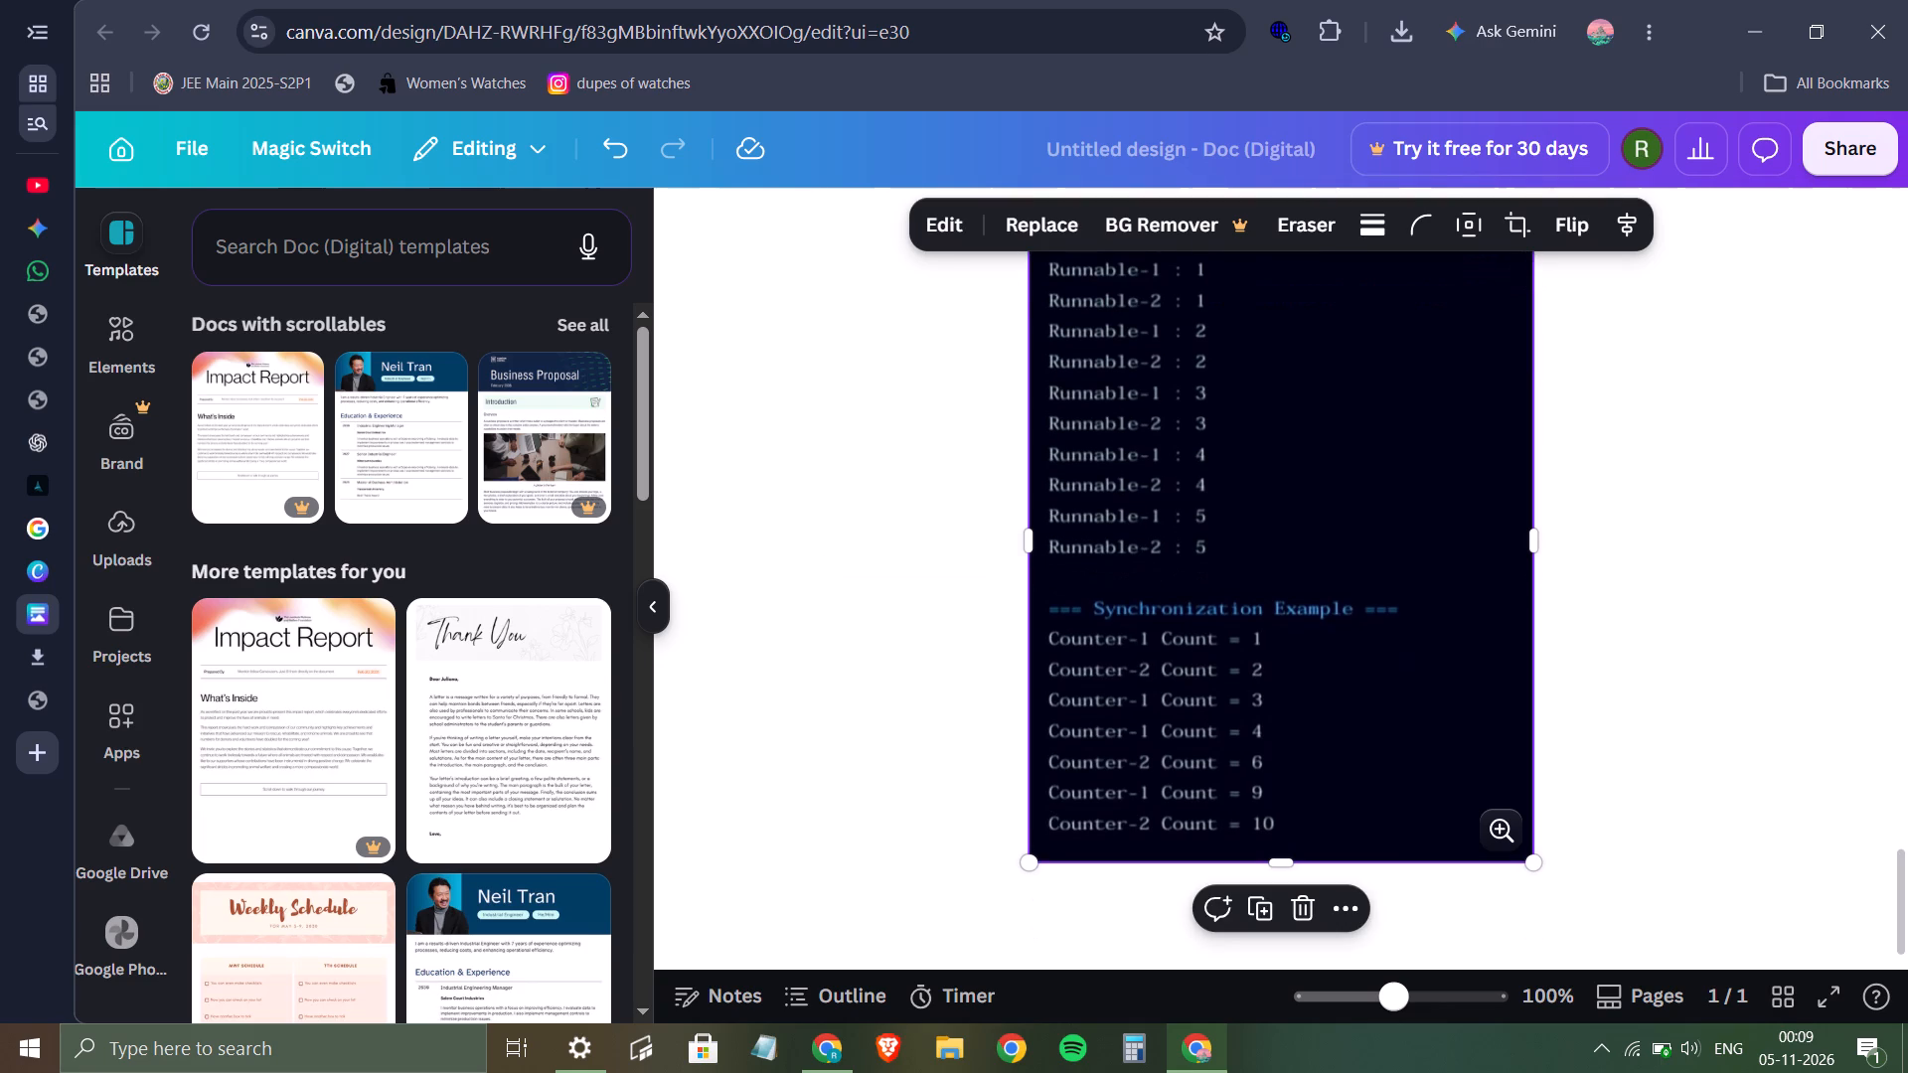
left_click(1773, 924)
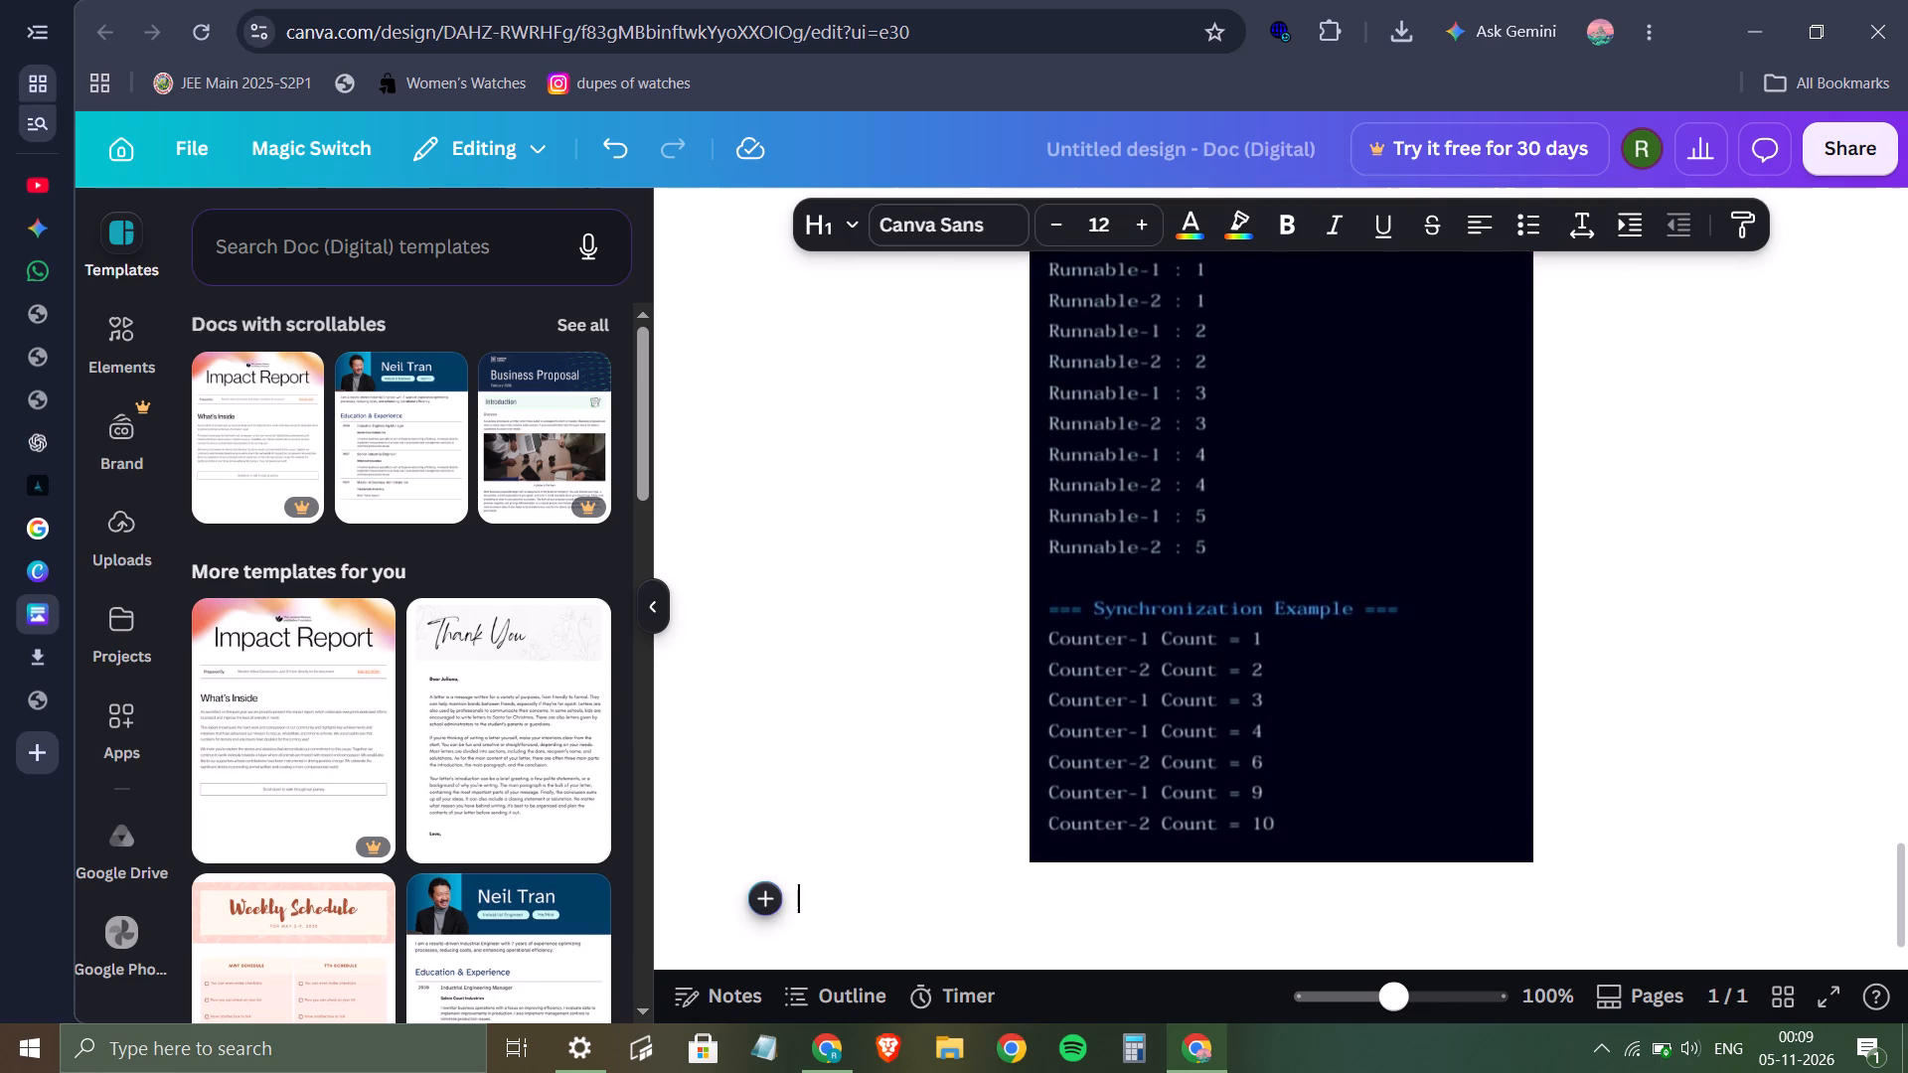
key("Return")
key("Return")
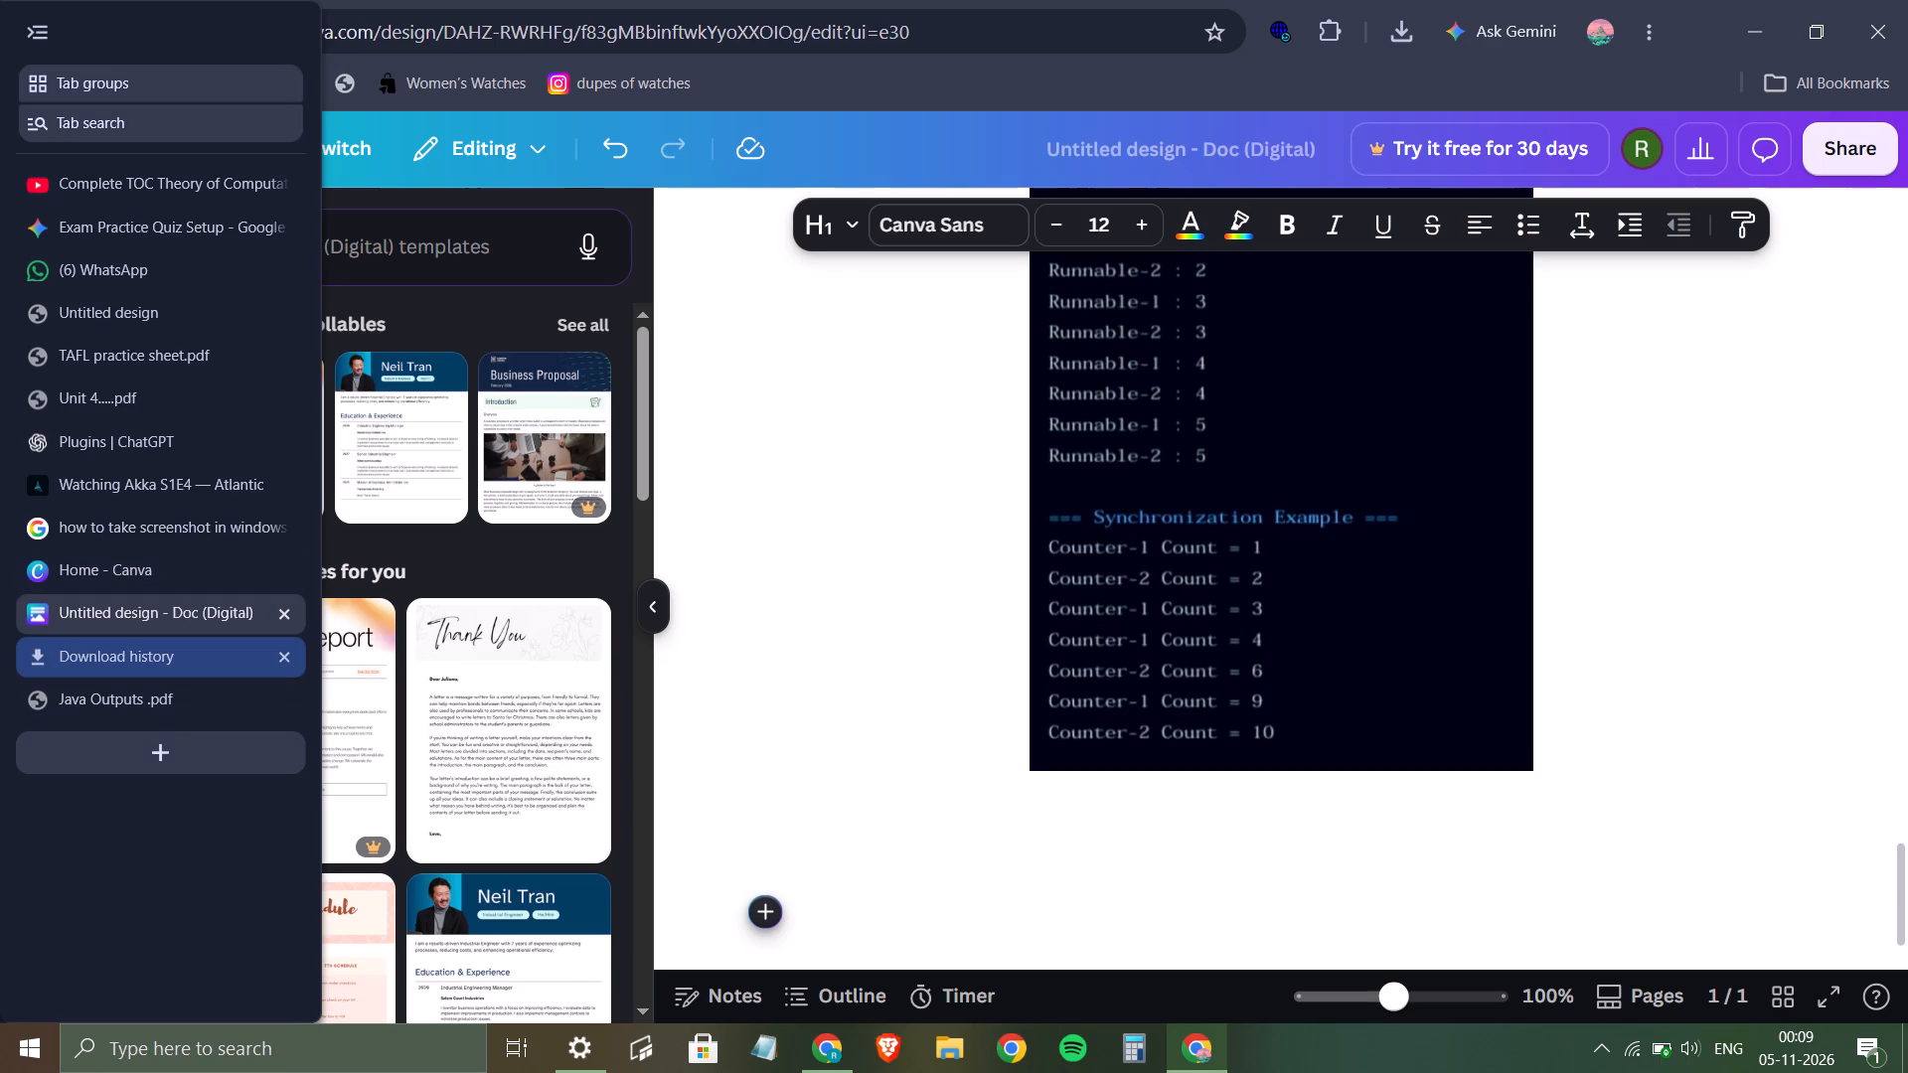
In the Java Outputs PDF, snip the Experiment-8 (Part 1 - ArrayList & LinkedList) output from its heading down through the JavaScript line.
left_click(147, 700)
scroll(786, 654, "down", 2)
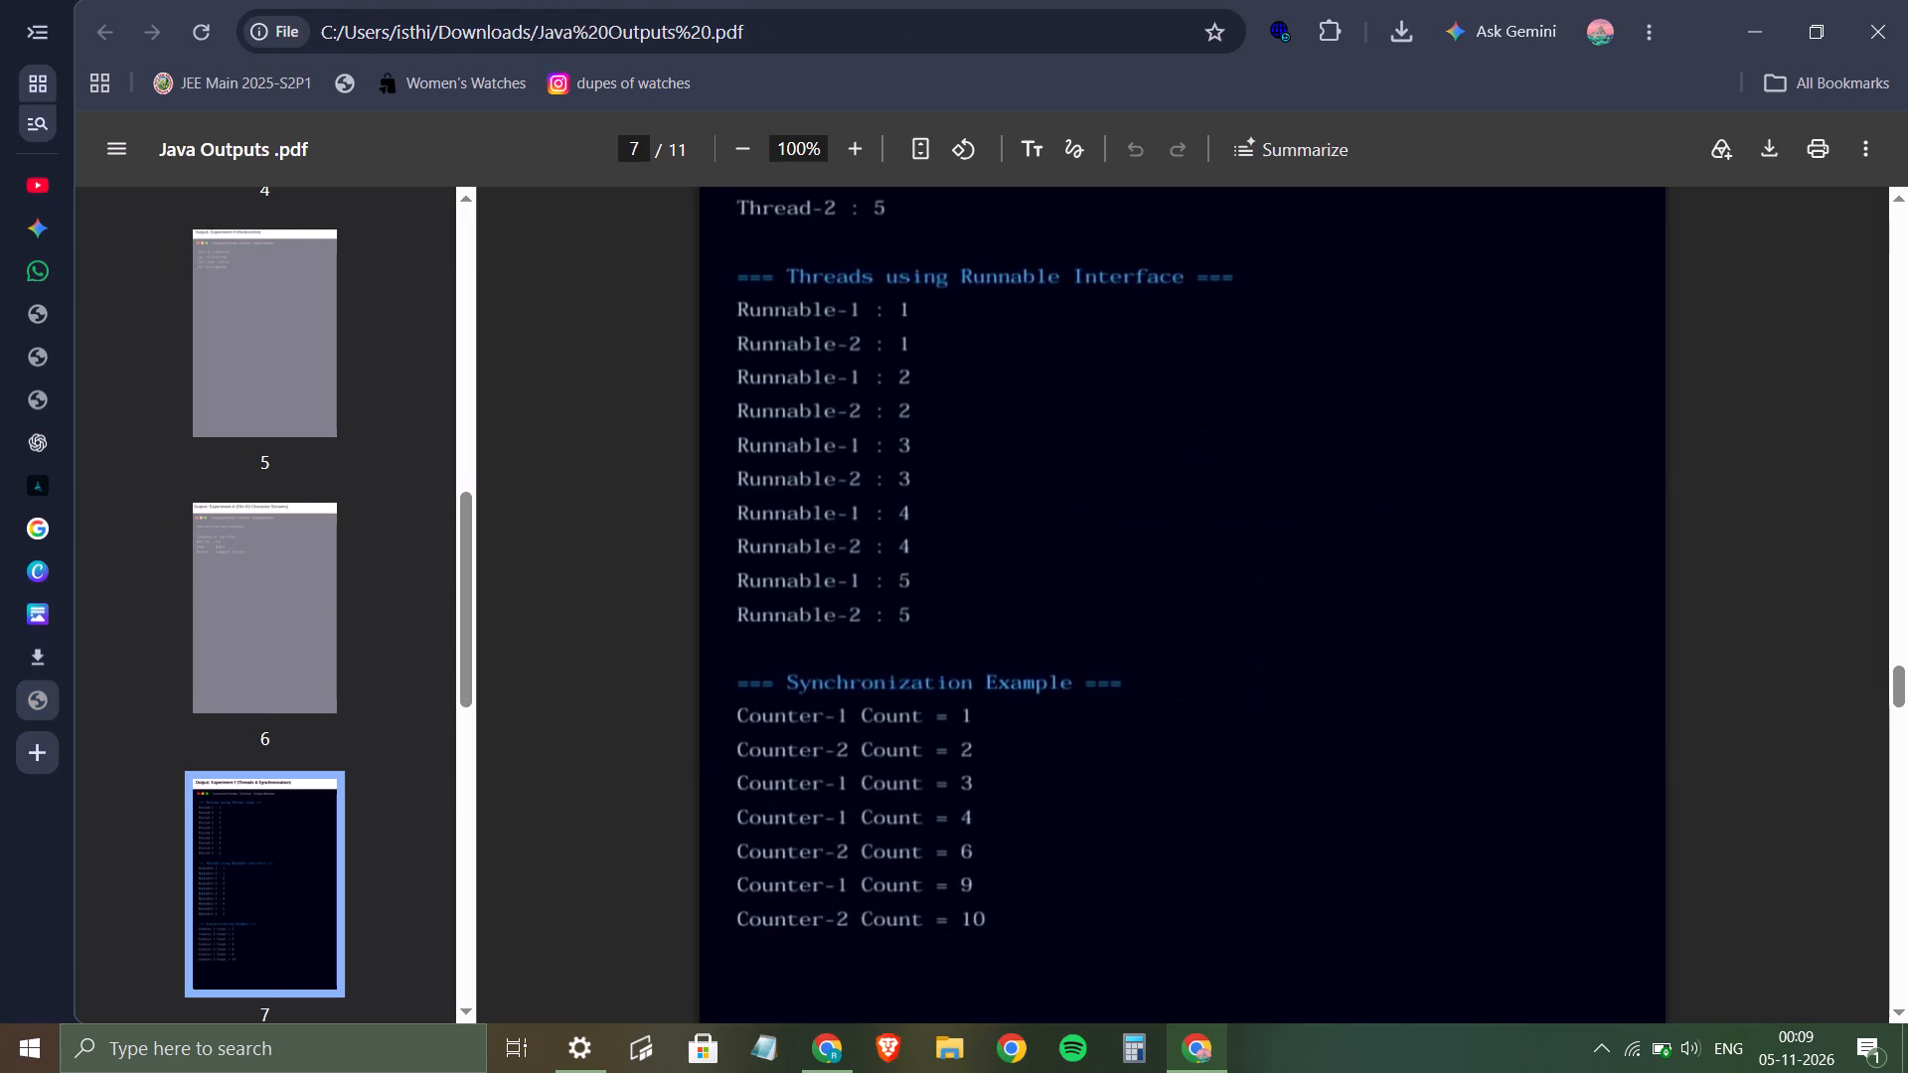
scroll(786, 654, "down", 5)
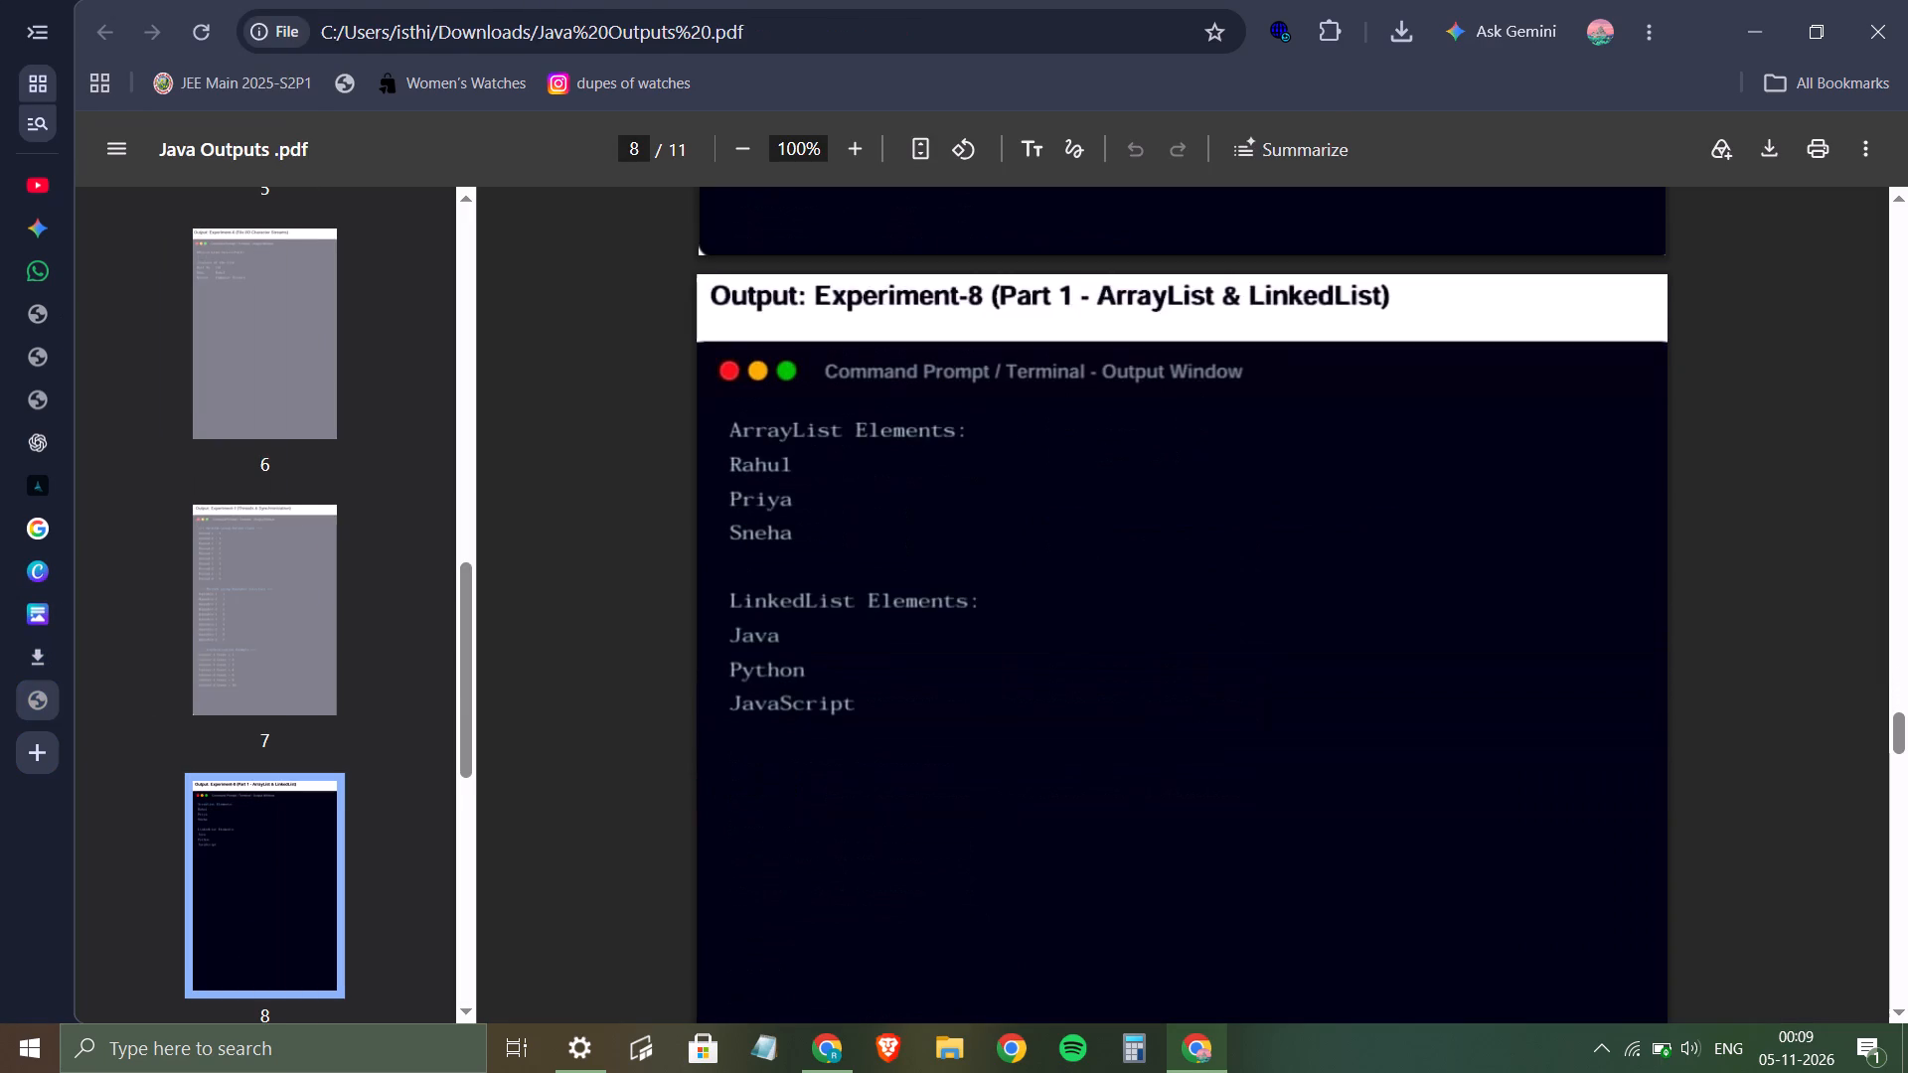
scroll(786, 654, "up", 1)
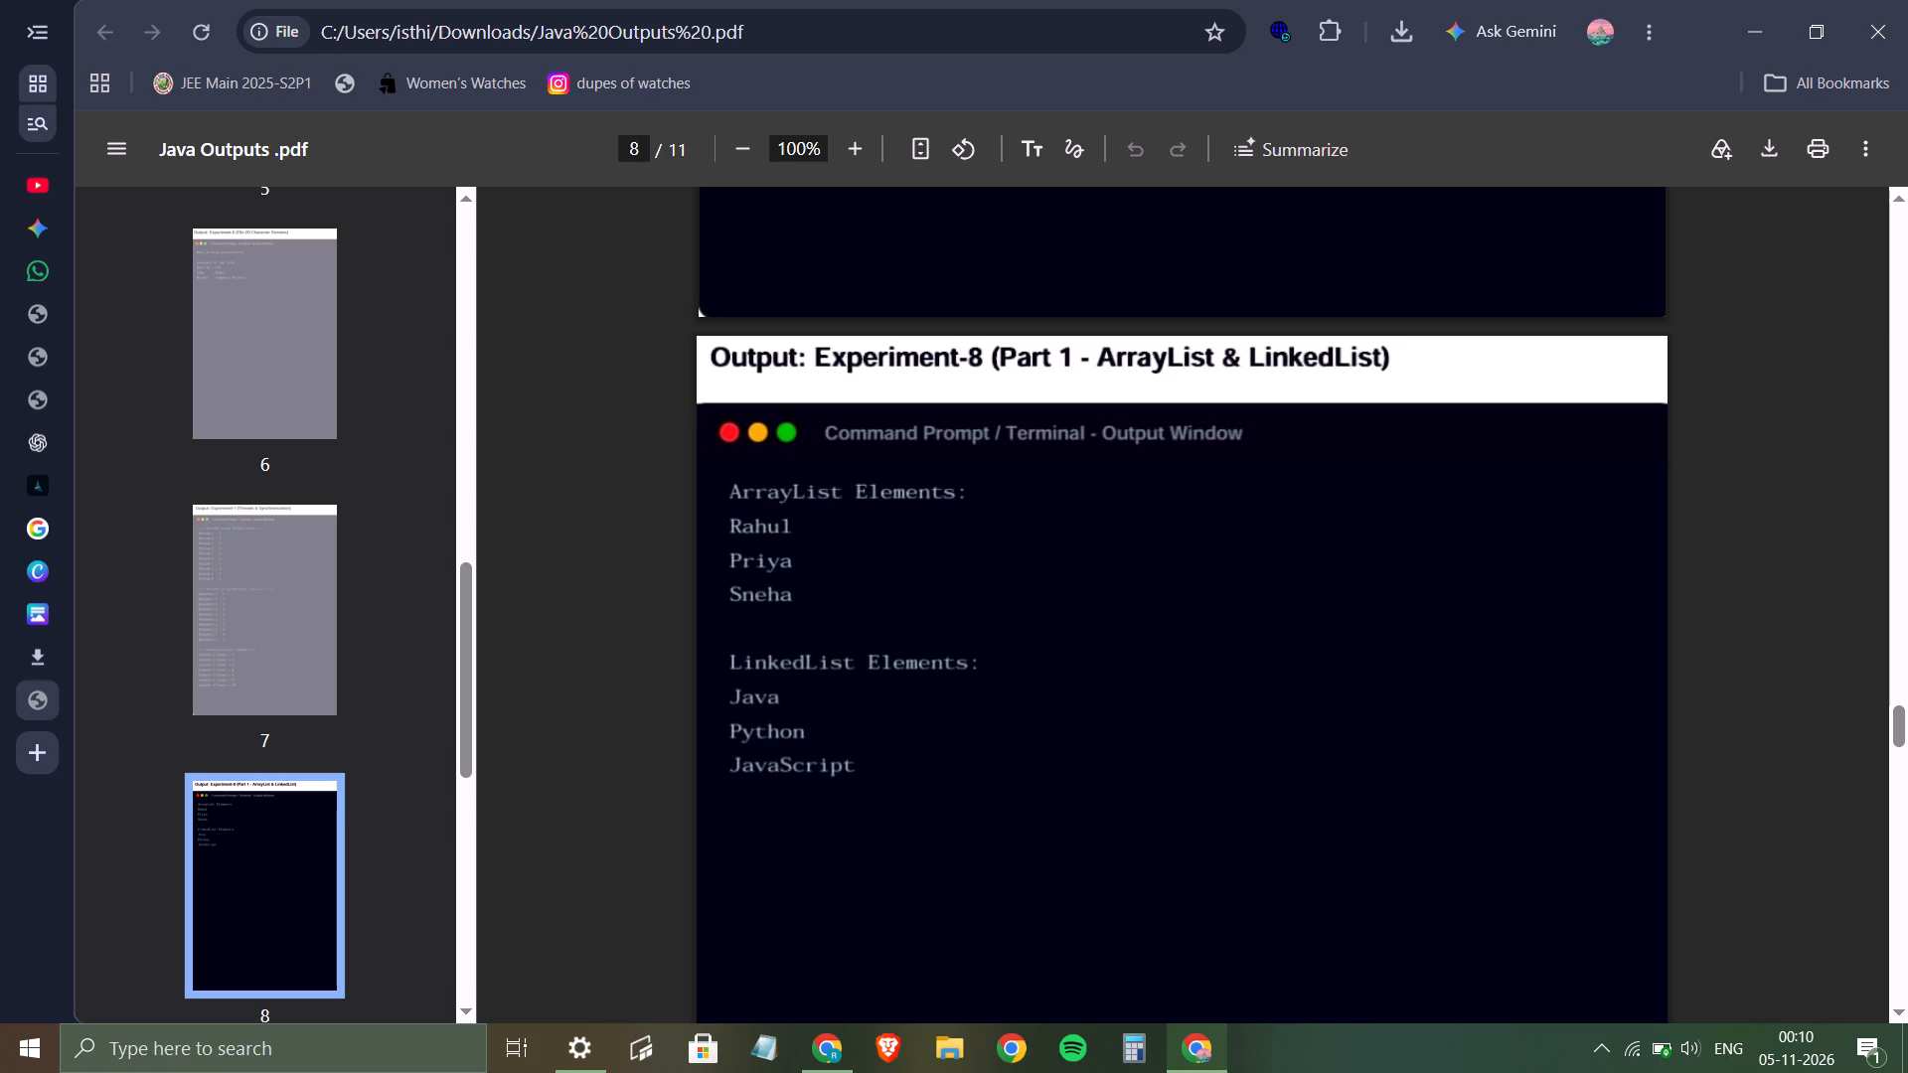
key("shift+super+s")
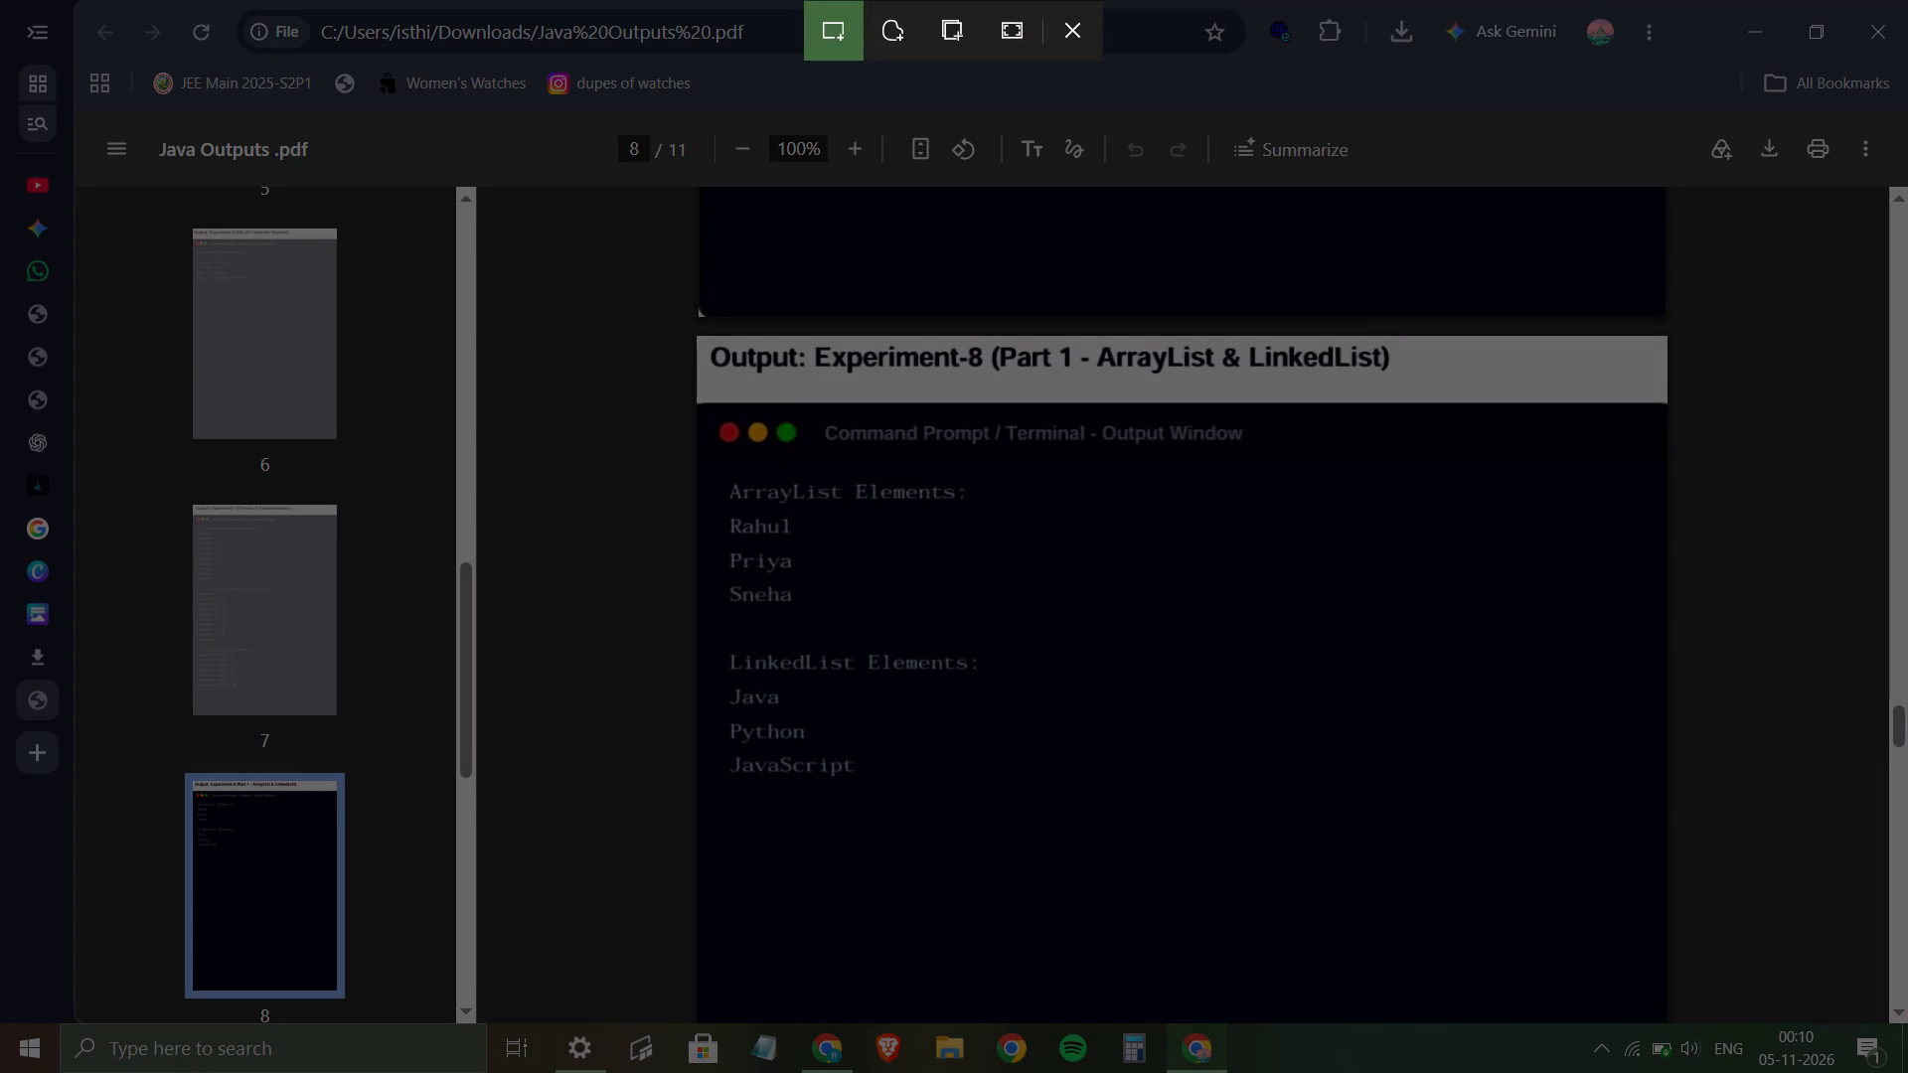
left_click_drag(701, 331, 1081, 316)
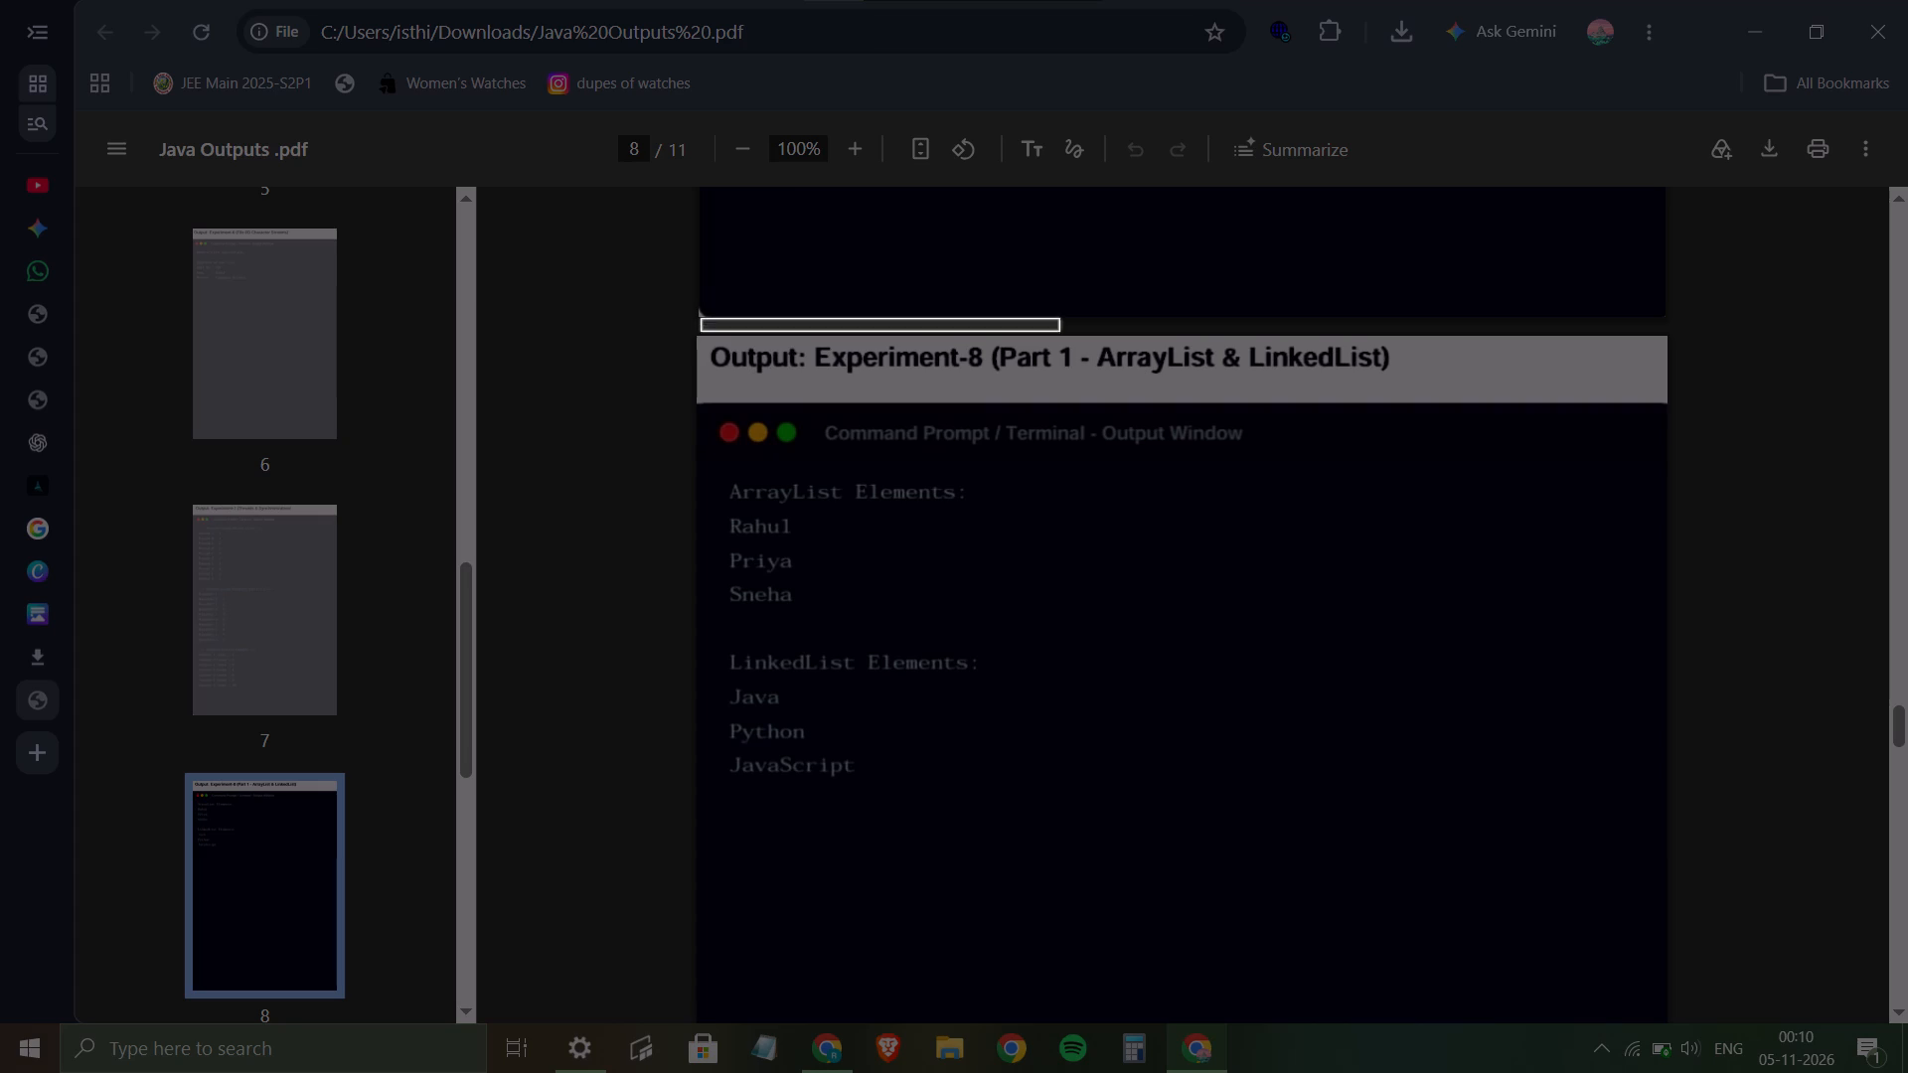
left_click_drag(1081, 316, 1499, 772)
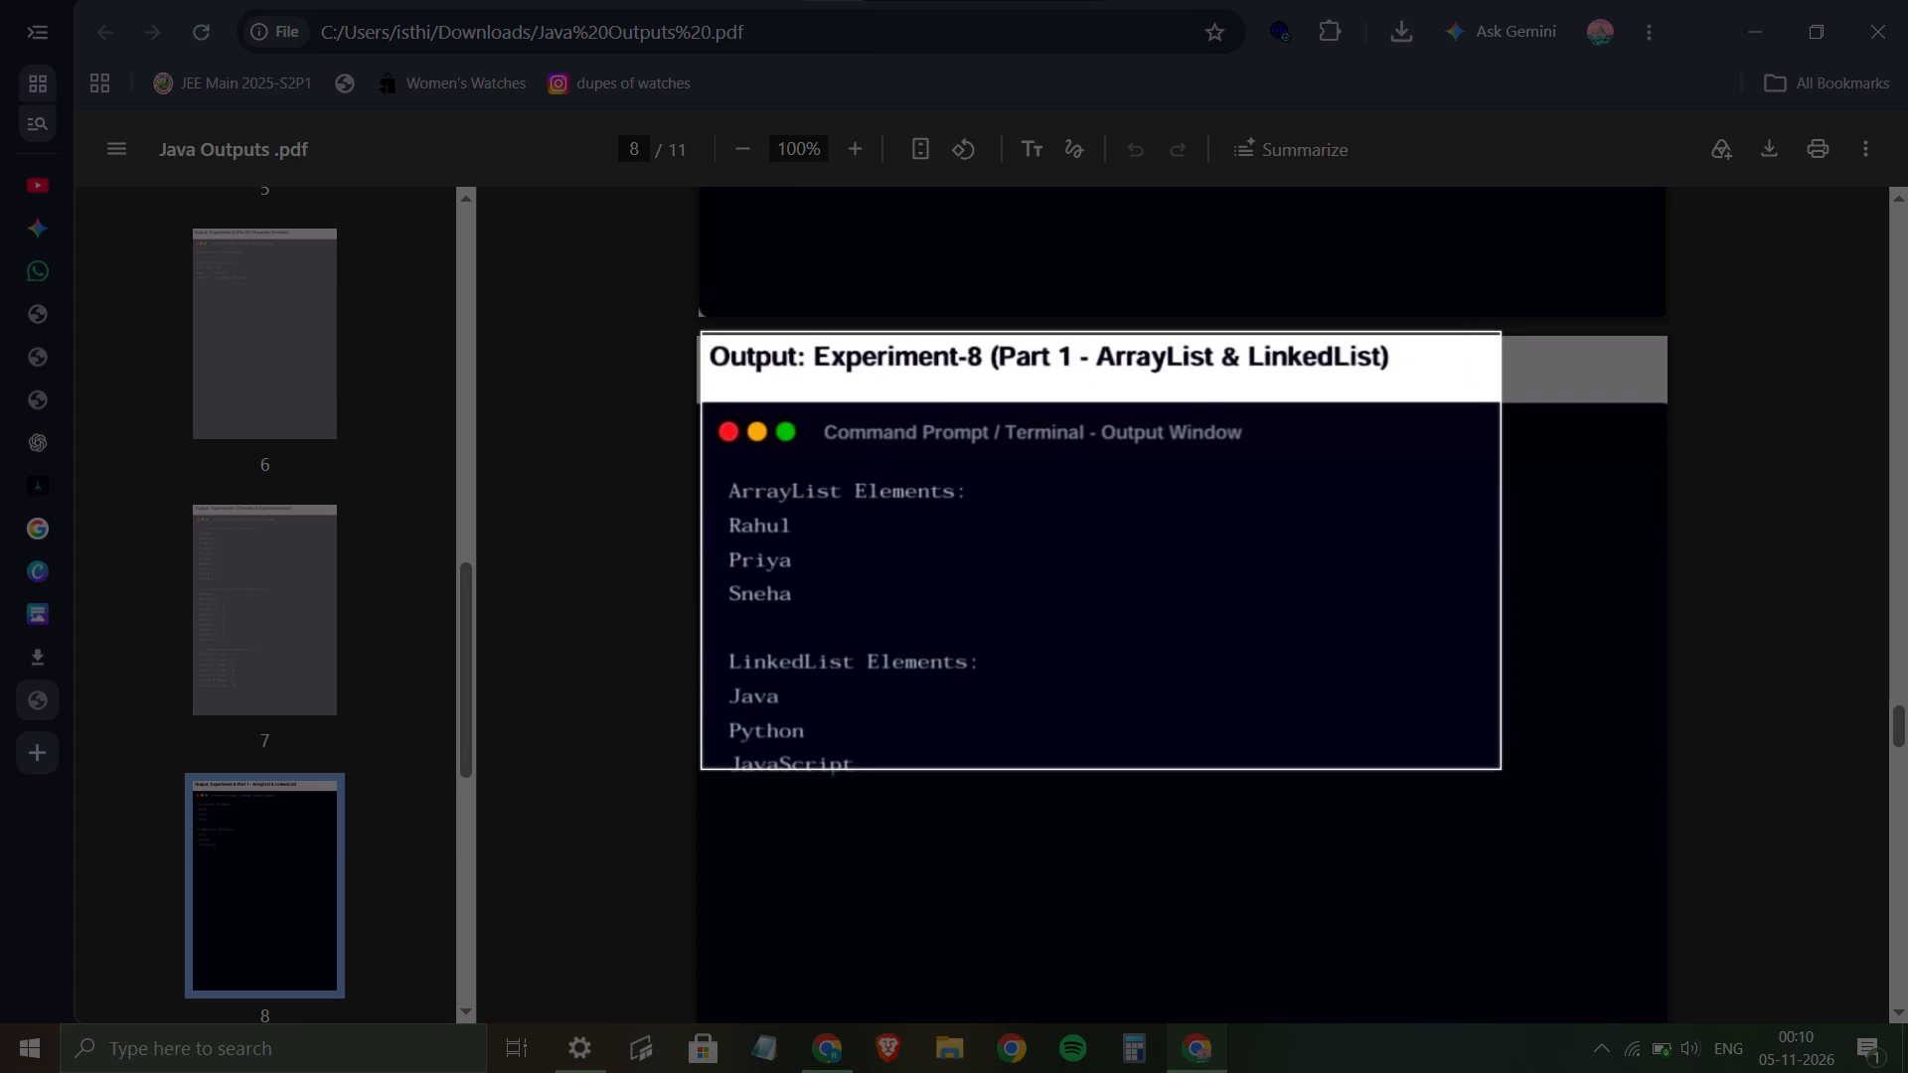
left_click_drag(1499, 772, 1417, 812)
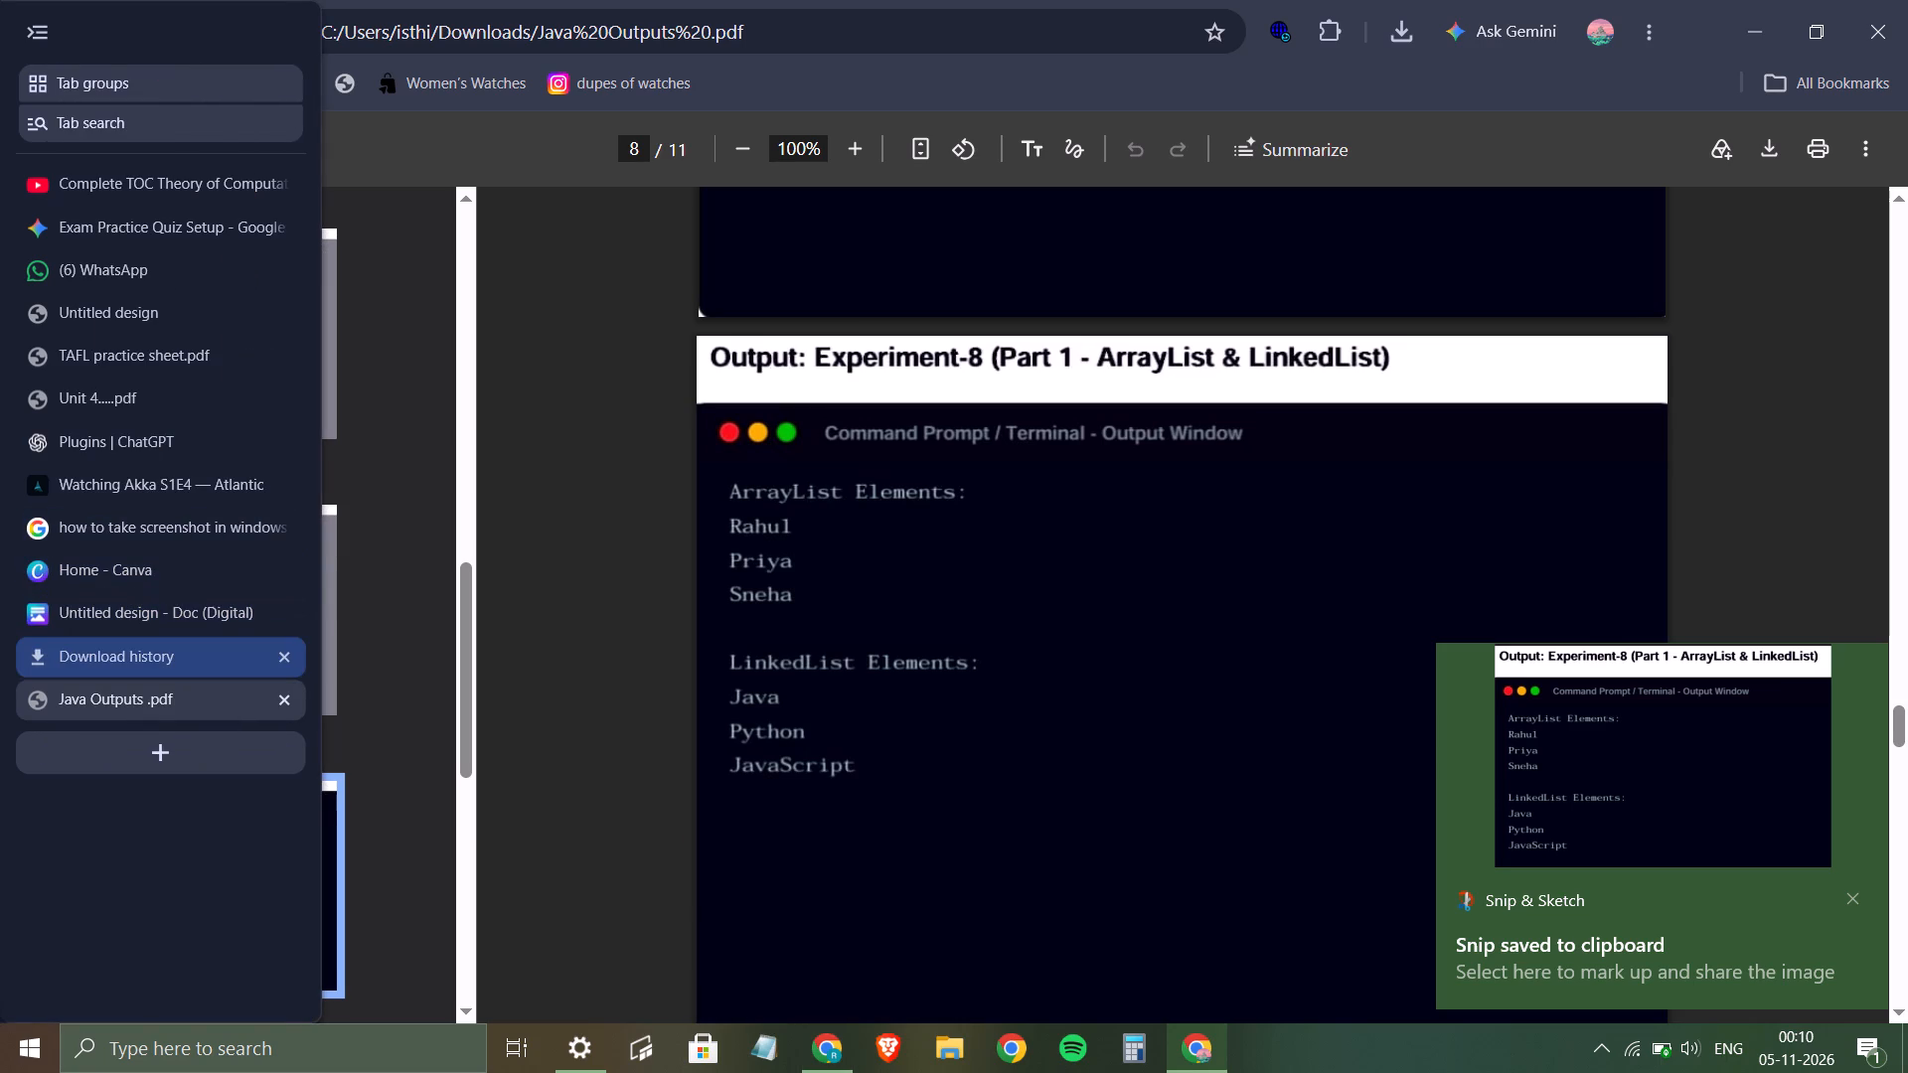
Paste the Experiment-8 (Part 1 - ArrayList & LinkedList) snip into the Canva Doc below the Runnable Interface and Synchronization image.
left_click(88, 620)
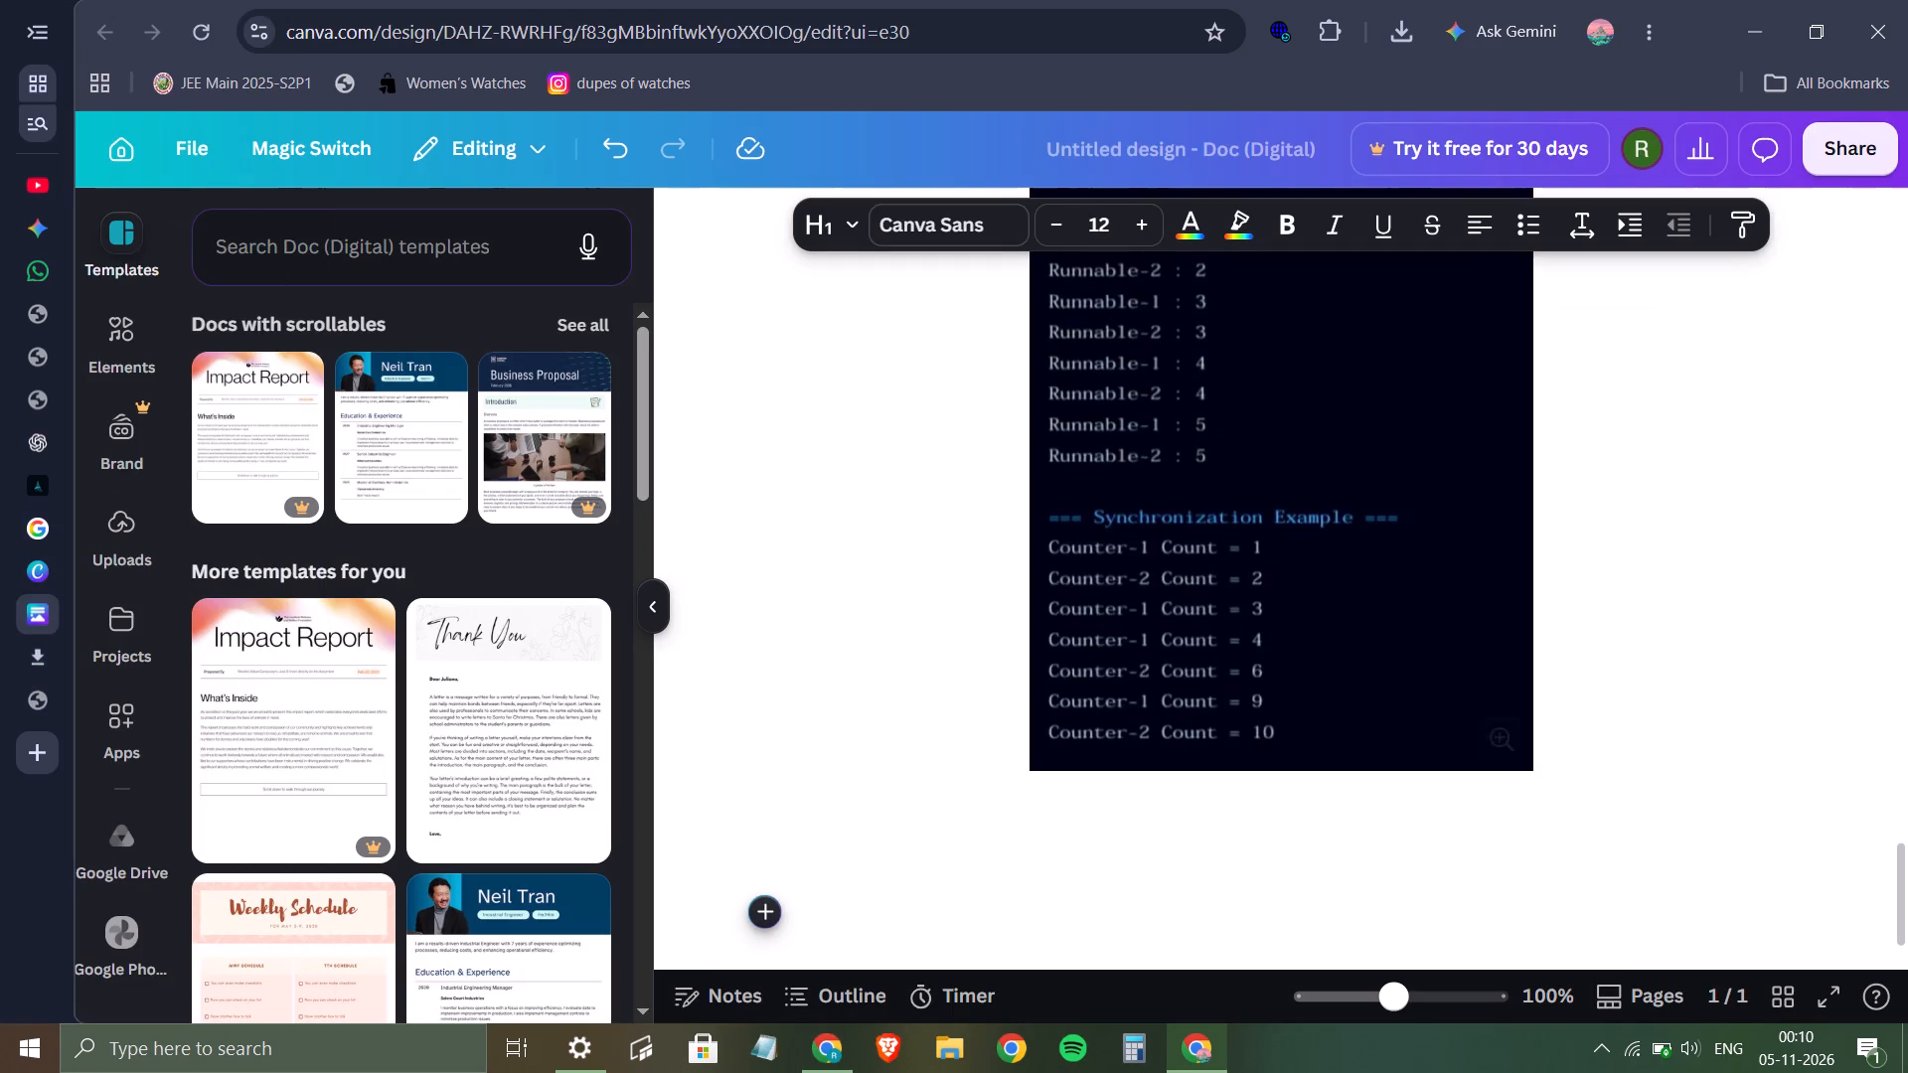
key("ctrl+v")
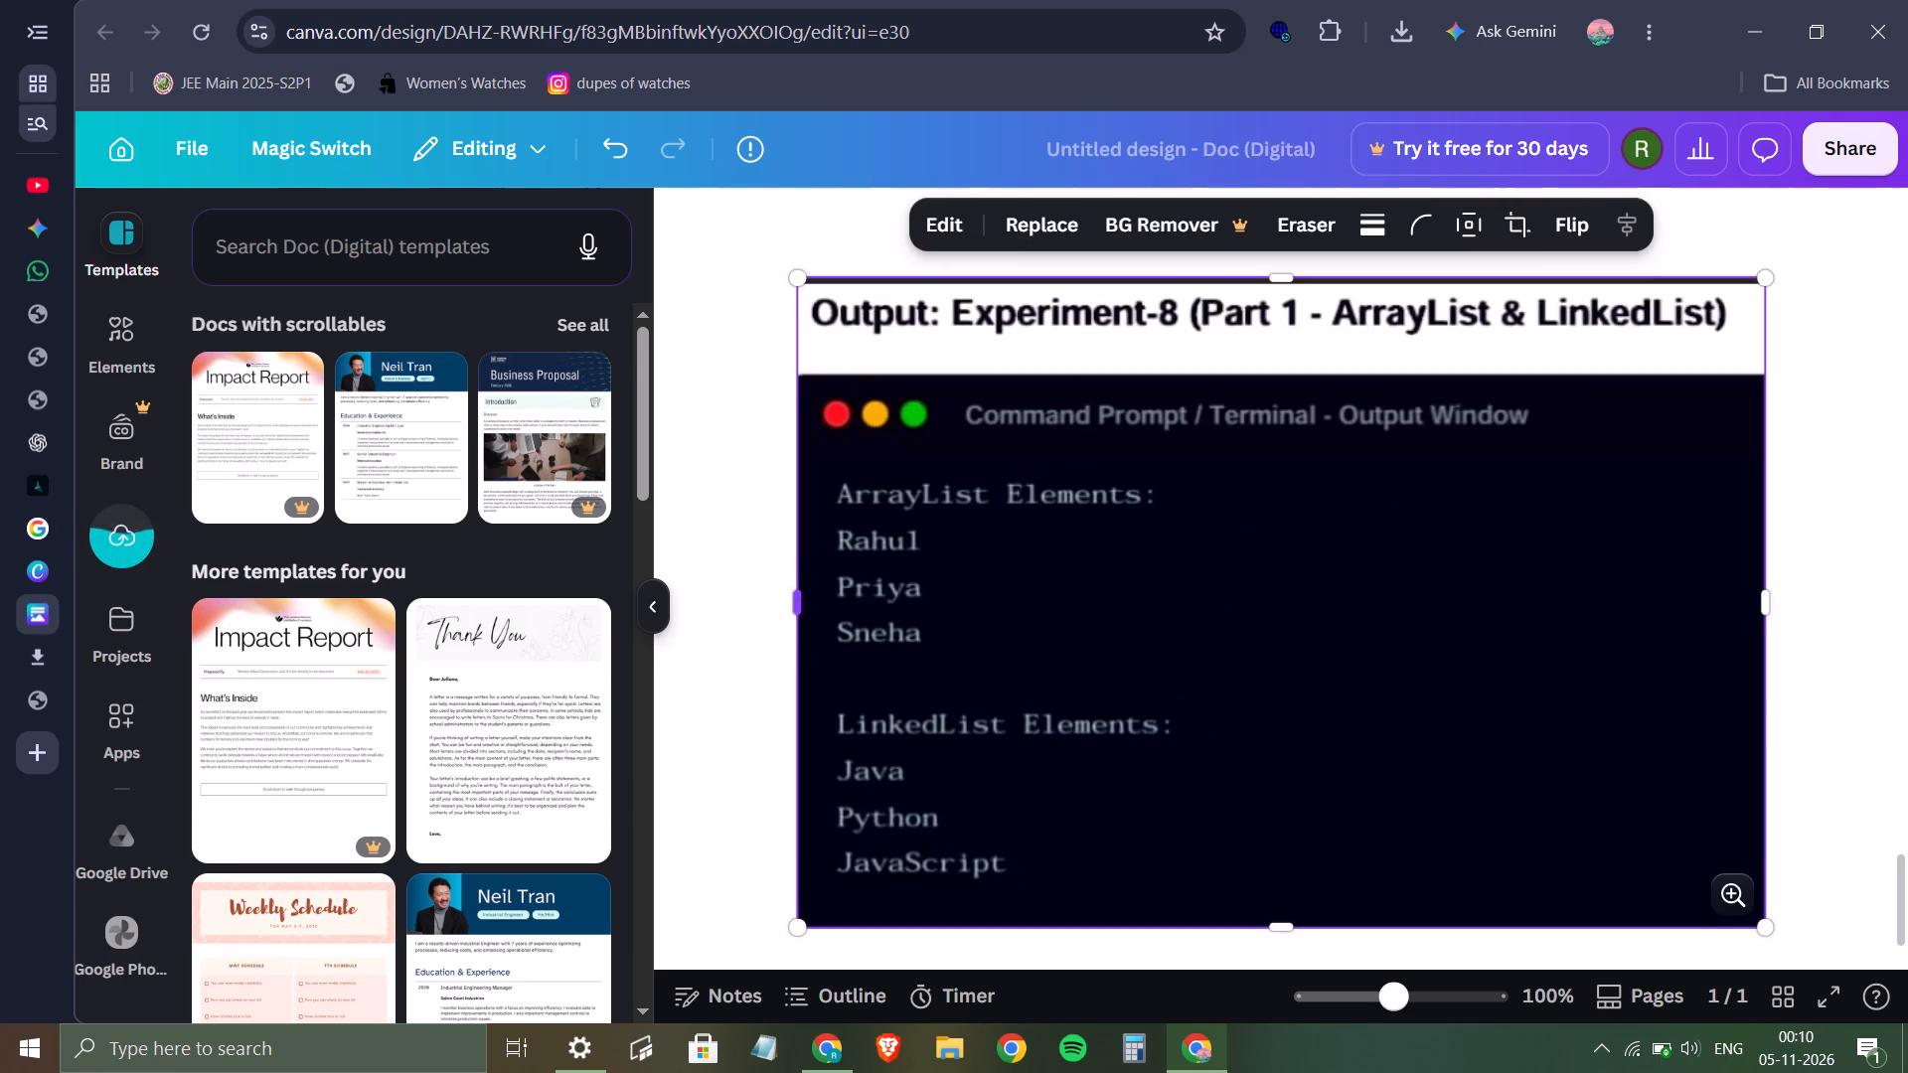
Shrink the pasted ArrayList & LinkedList image in proportion to about three-fifths of its pasted width.
left_click_drag(1762, 923, 1730, 843)
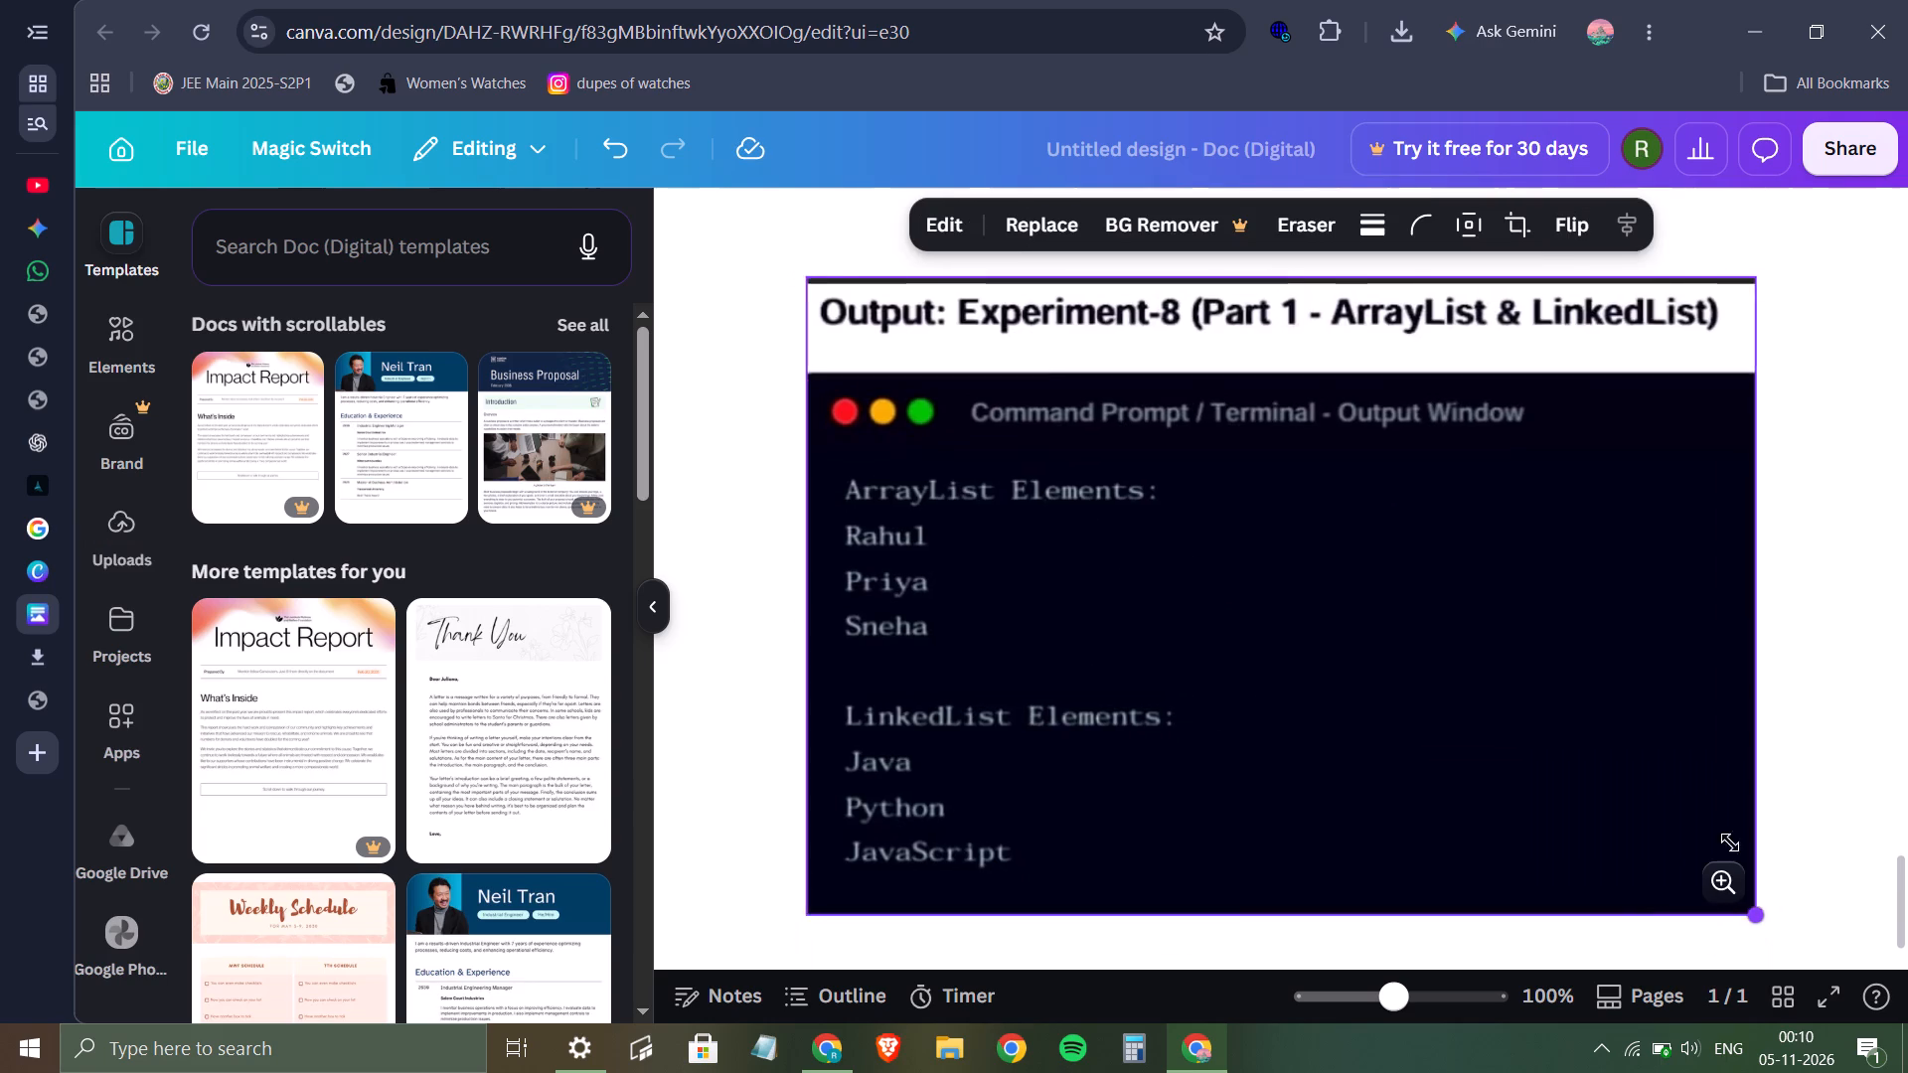
left_click_drag(1730, 843, 1718, 790)
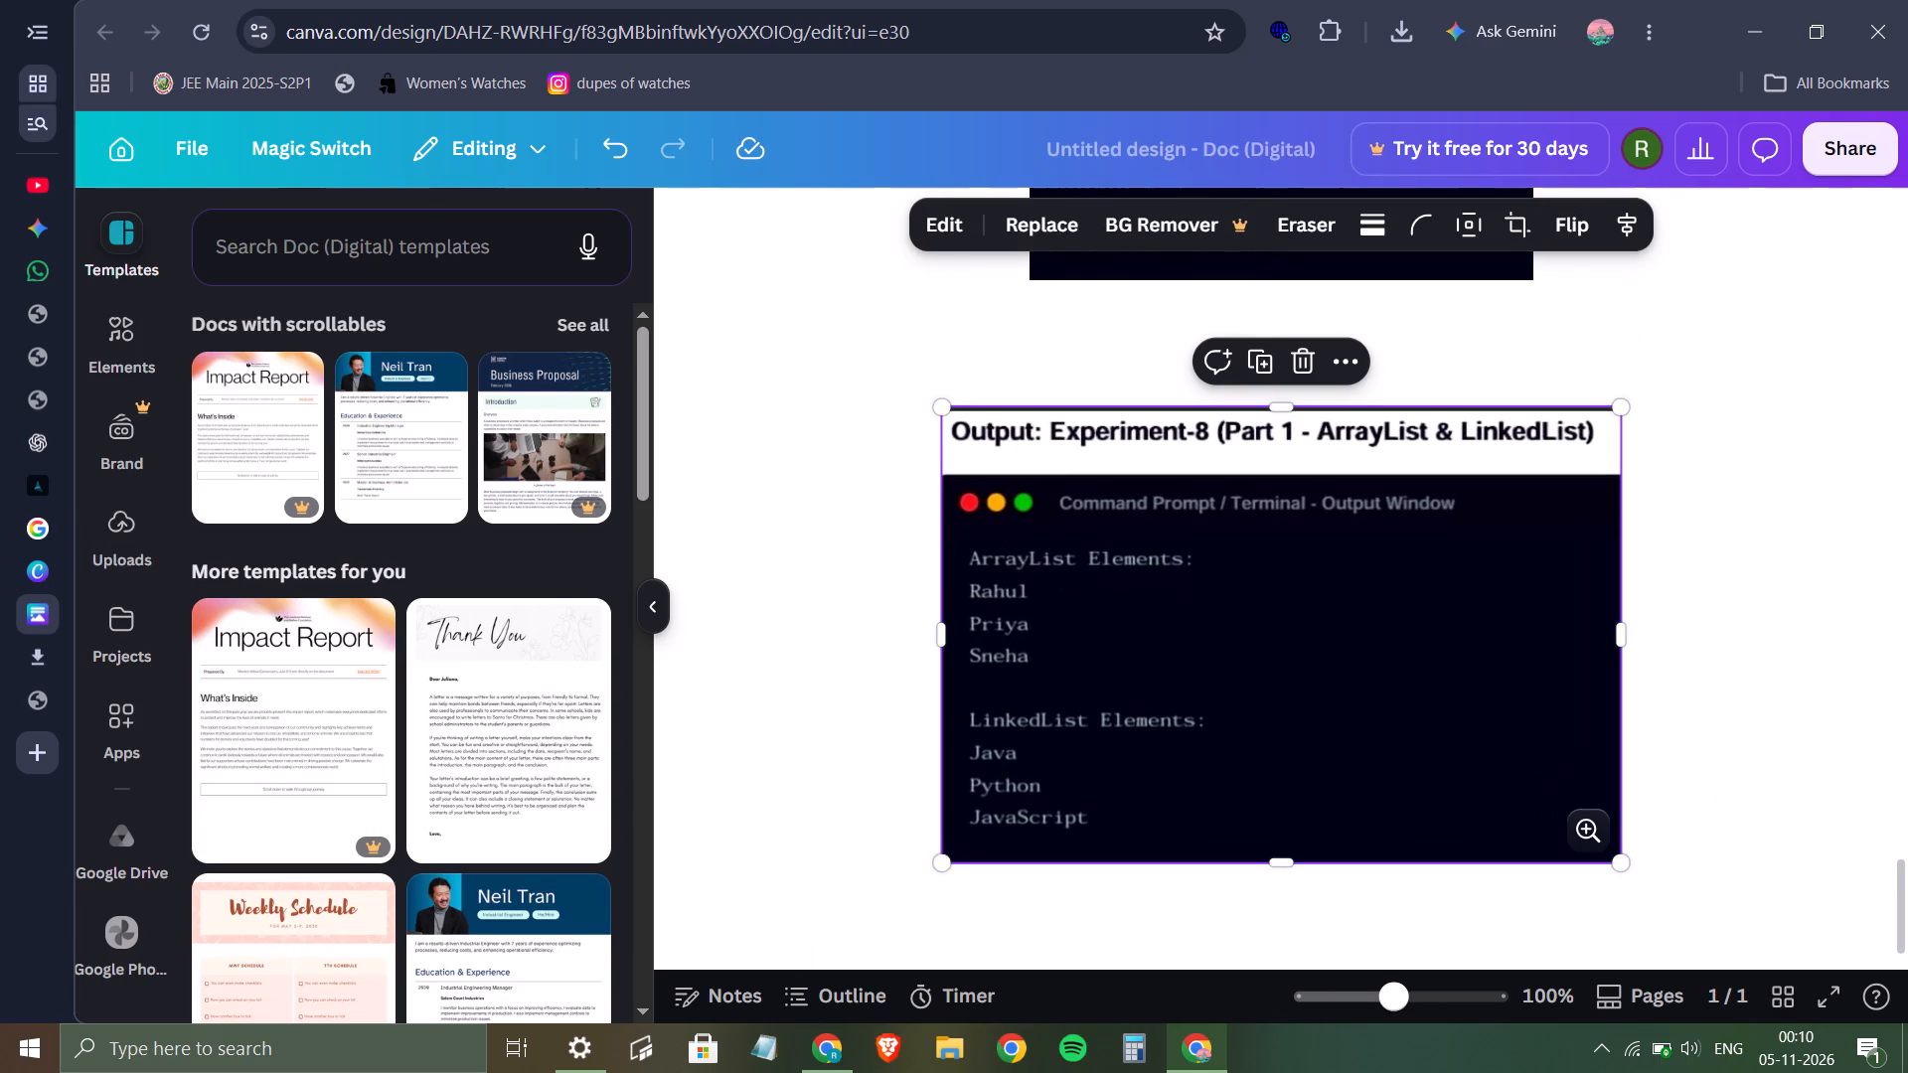
left_click_drag(1624, 863, 1612, 845)
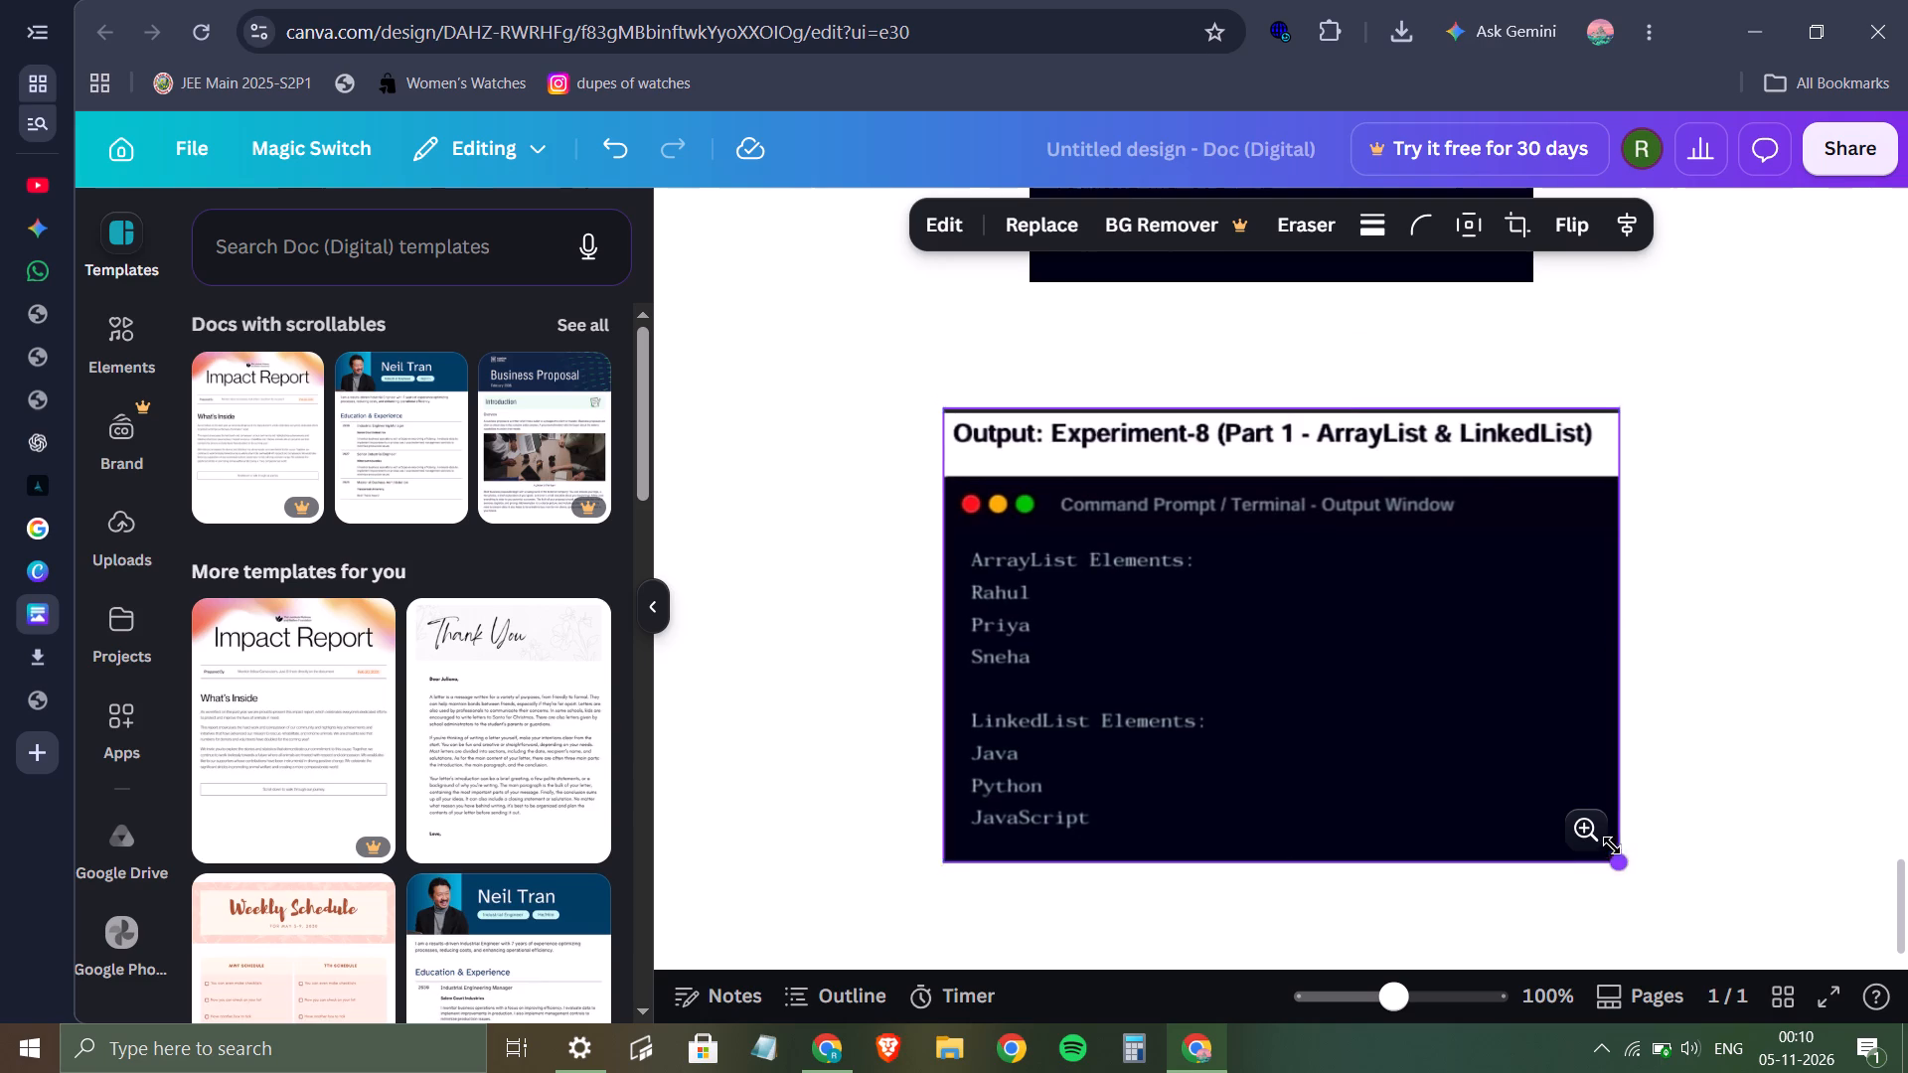
left_click_drag(1612, 845, 1619, 814)
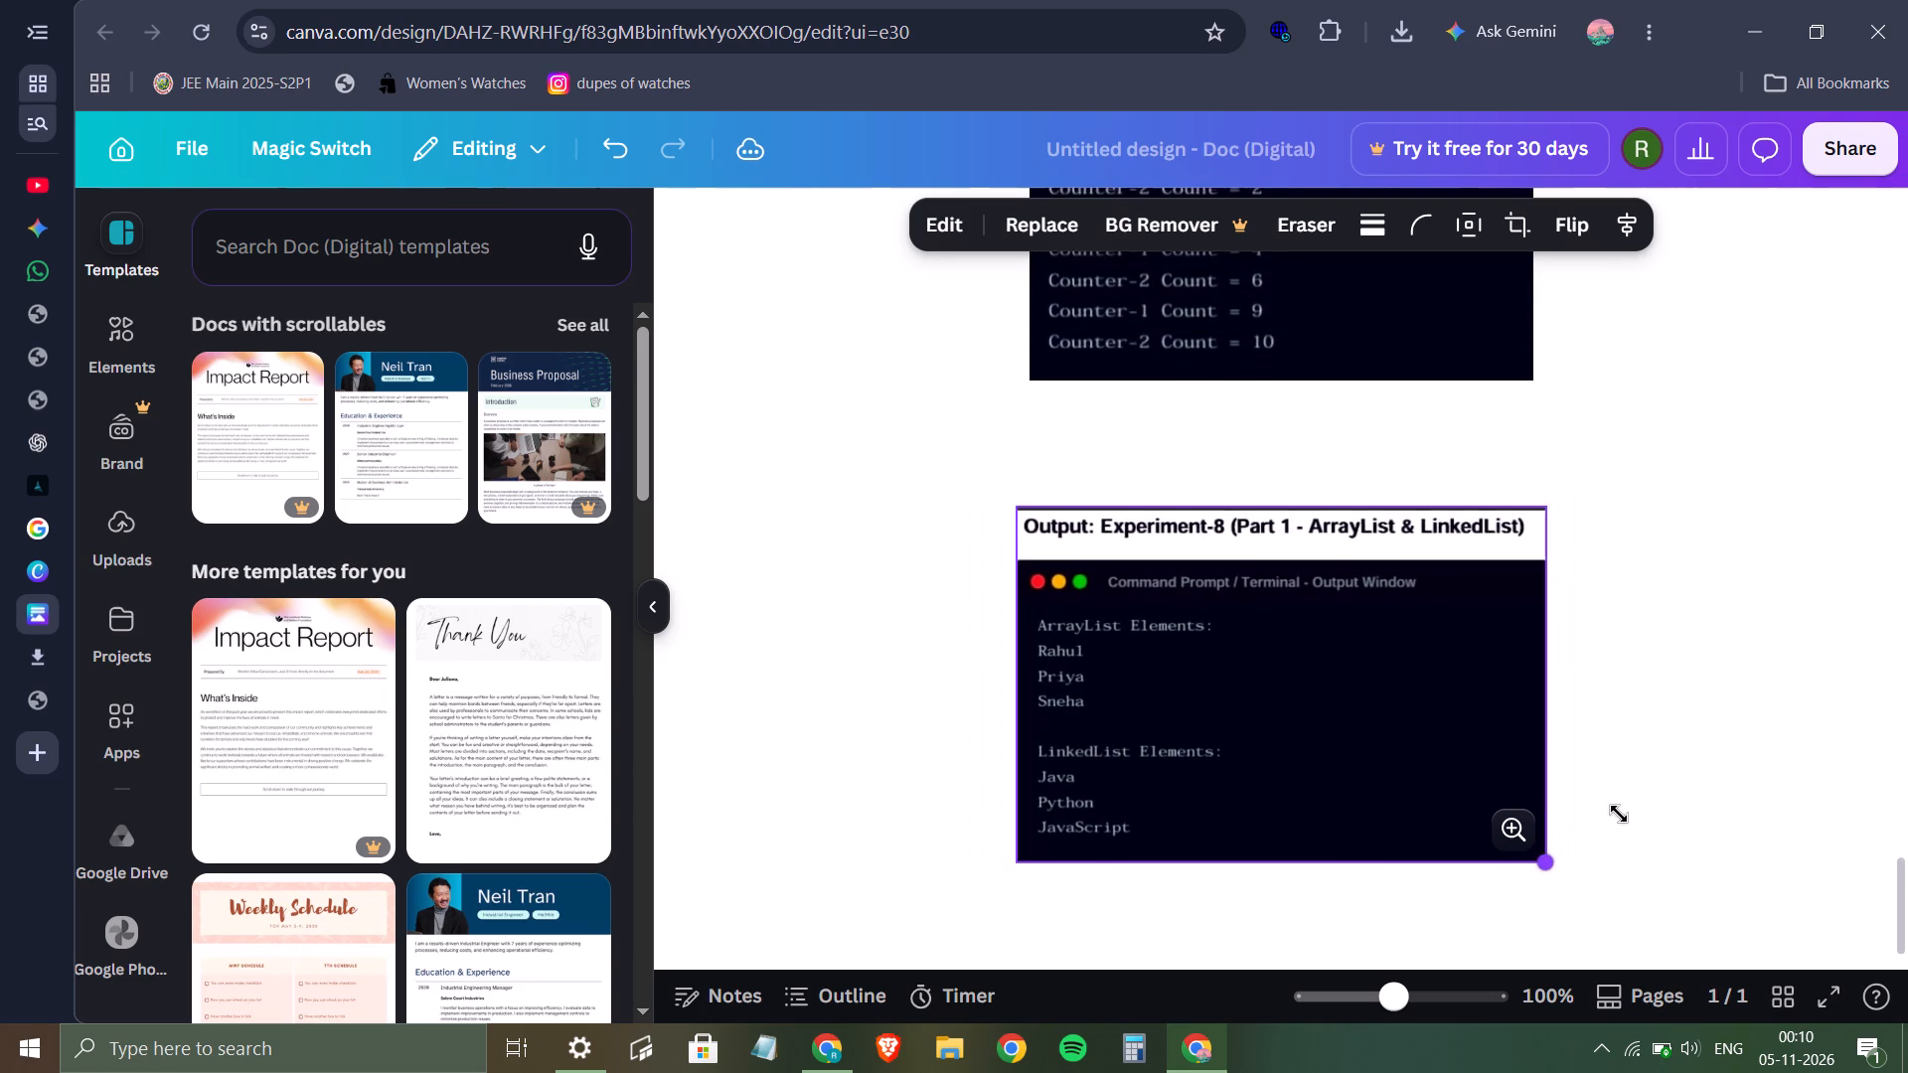
left_click_drag(1619, 814, 1628, 826)
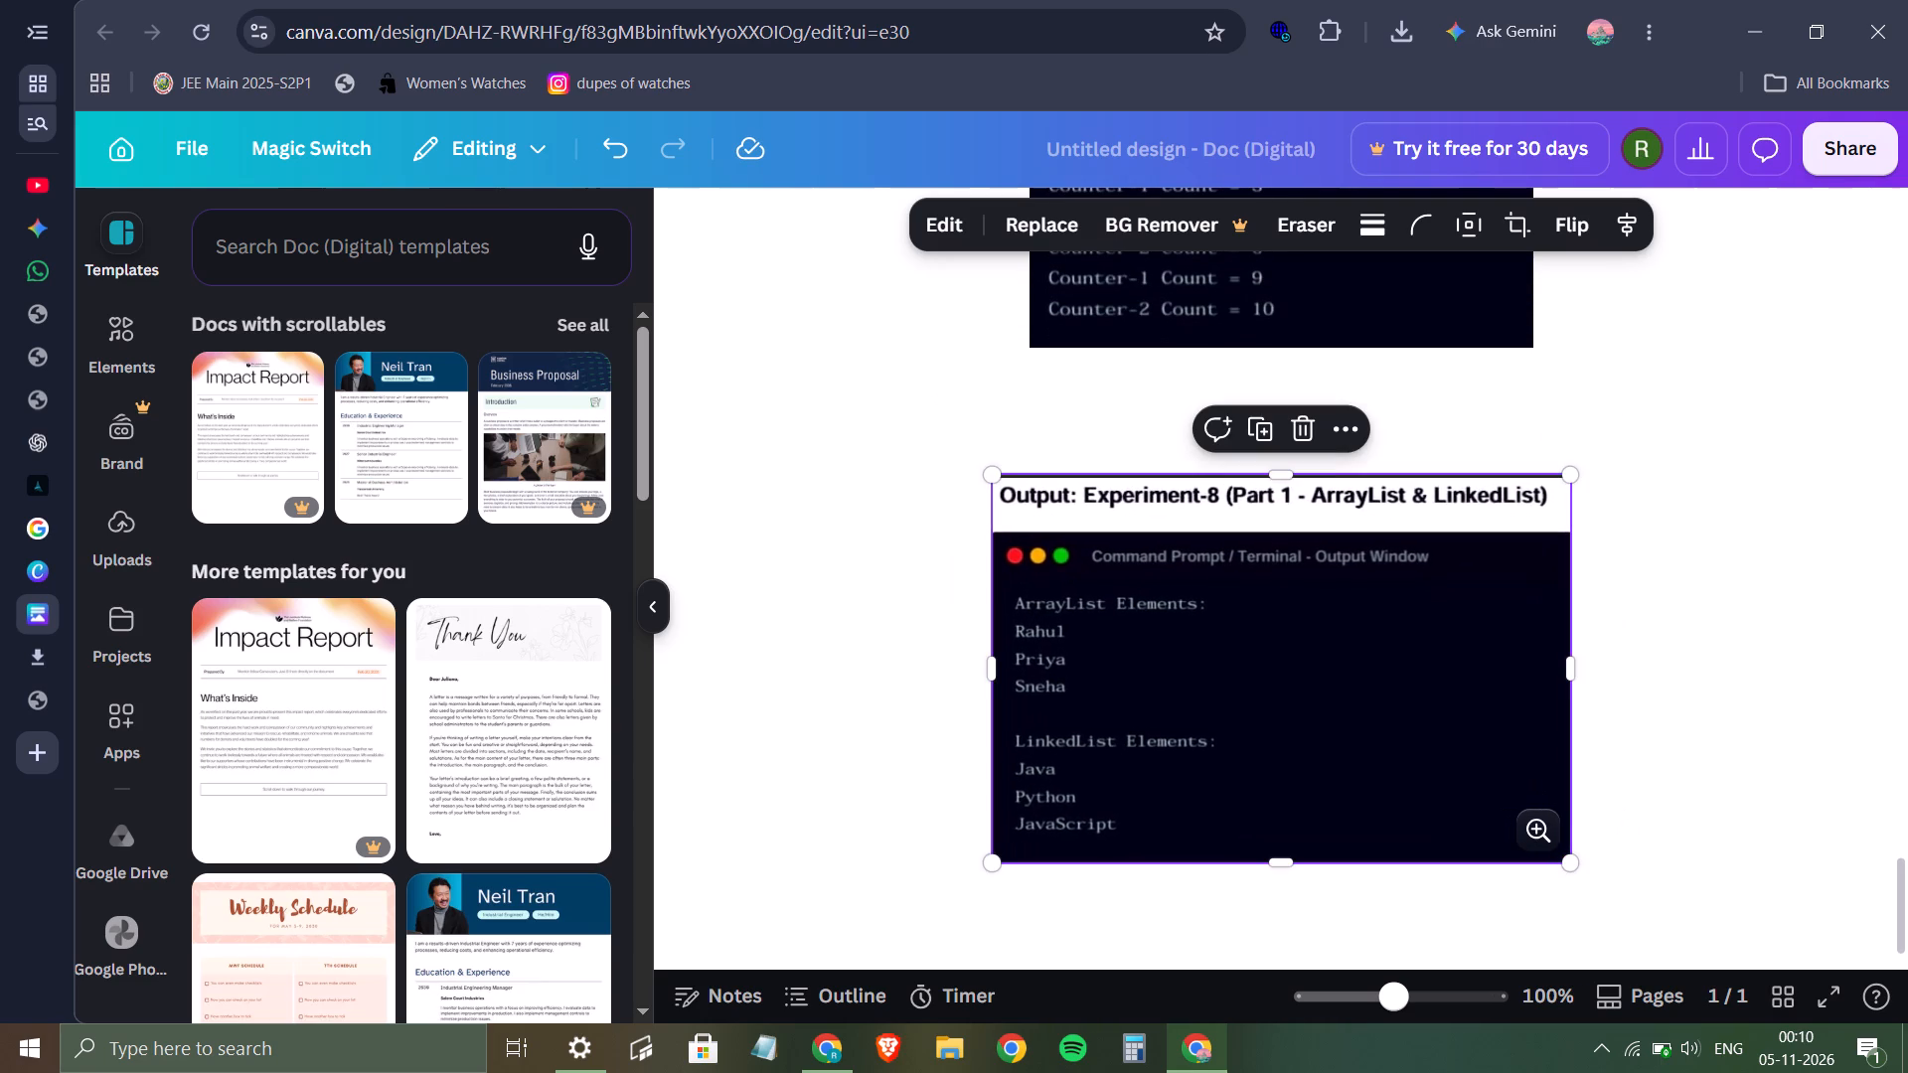
left_click(1647, 799)
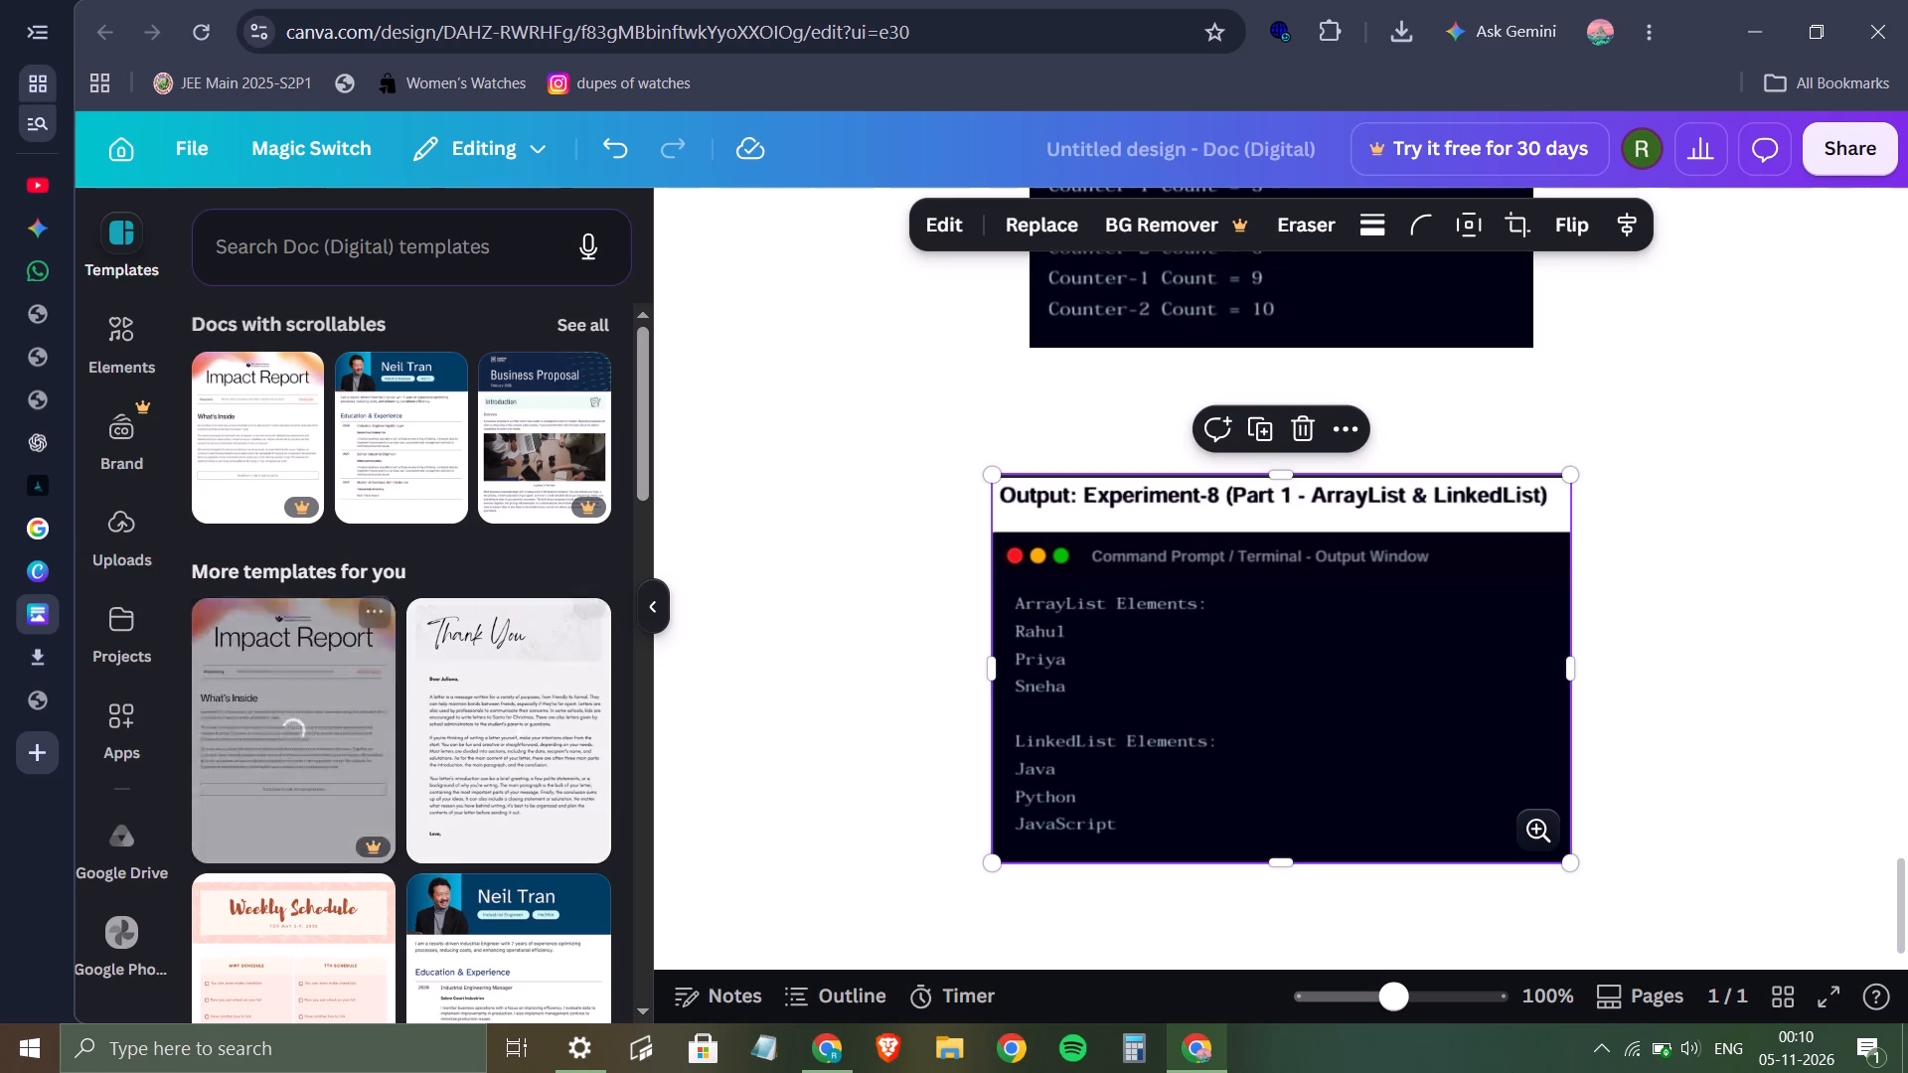
Add a blank line below the ArrayList & LinkedList image to space out the next output.
left_click(824, 877)
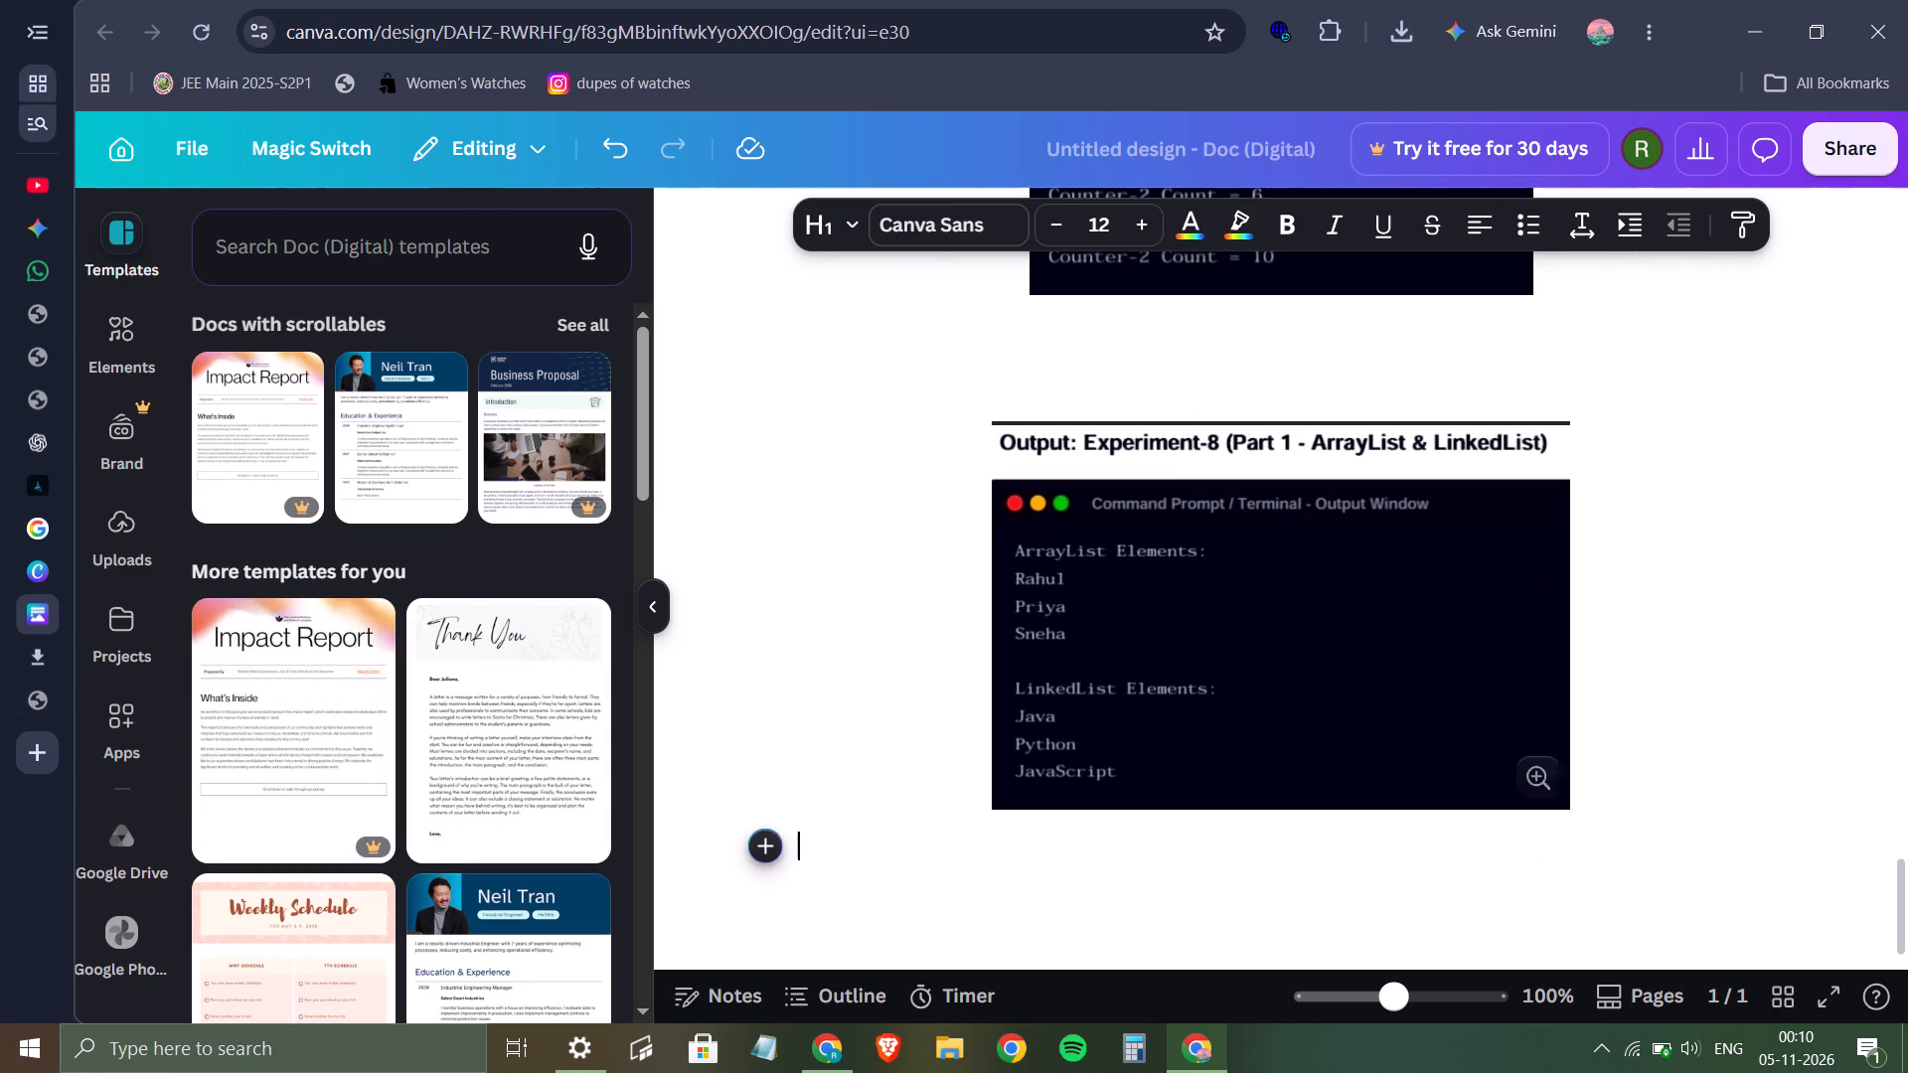
key("Return")
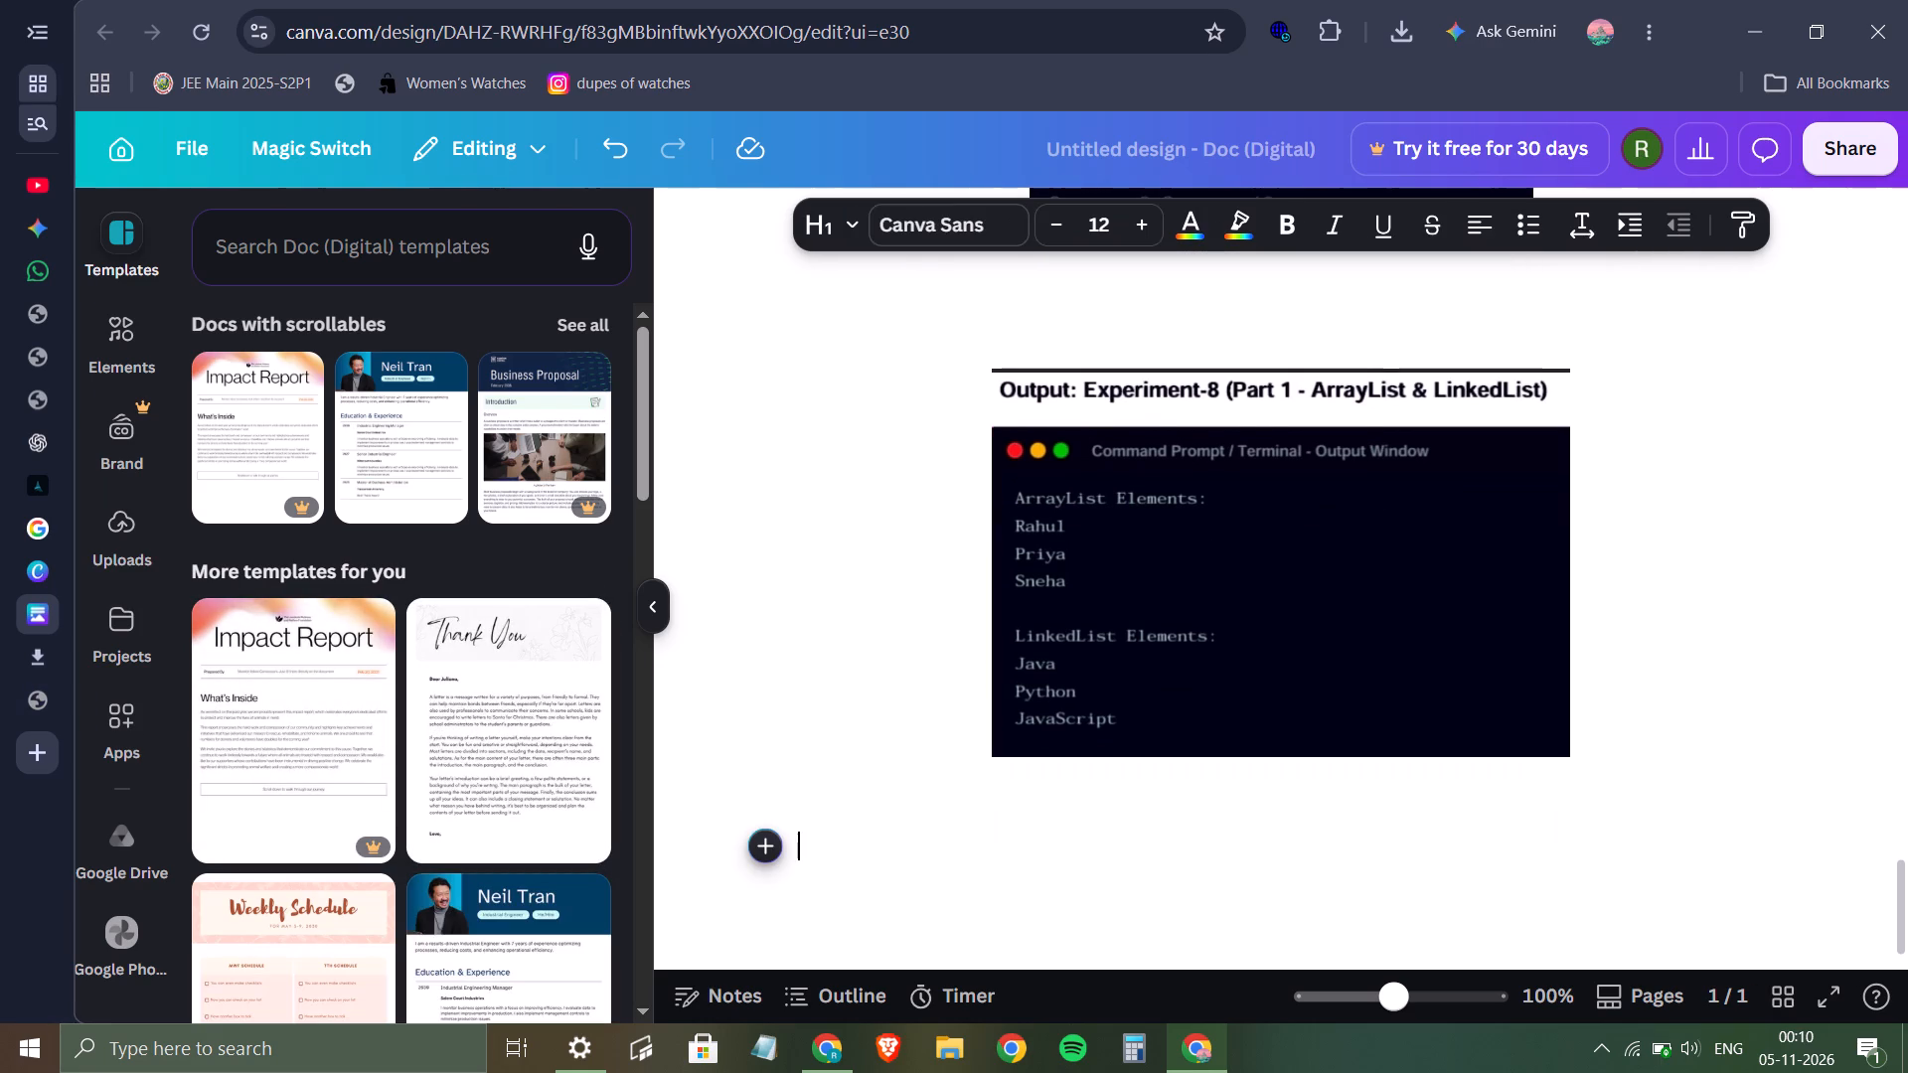
In the Java Outputs PDF, snip the Experiment-8 (Part 2 - HashSet & TreeSet) output from its heading down past the sorted TreeSet elements.
left_click(51, 685)
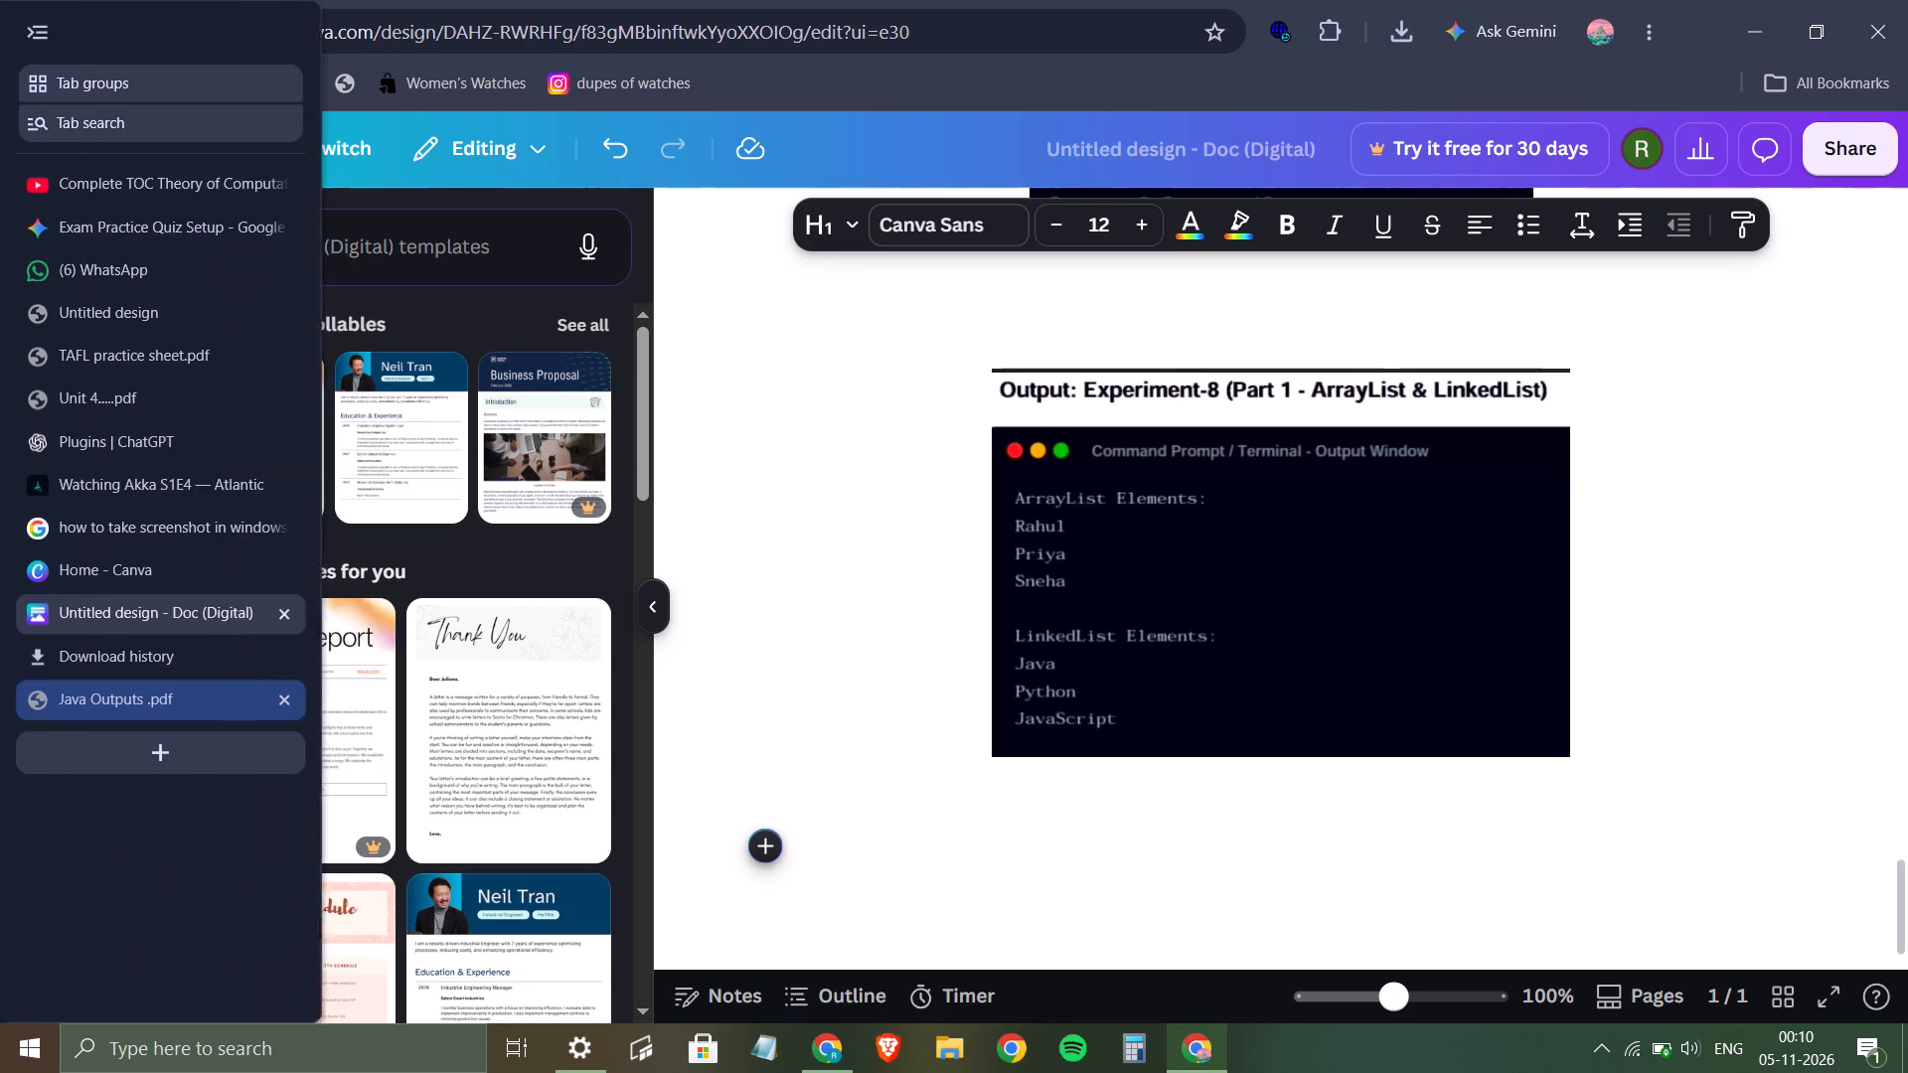
scroll(803, 640, "down", 12)
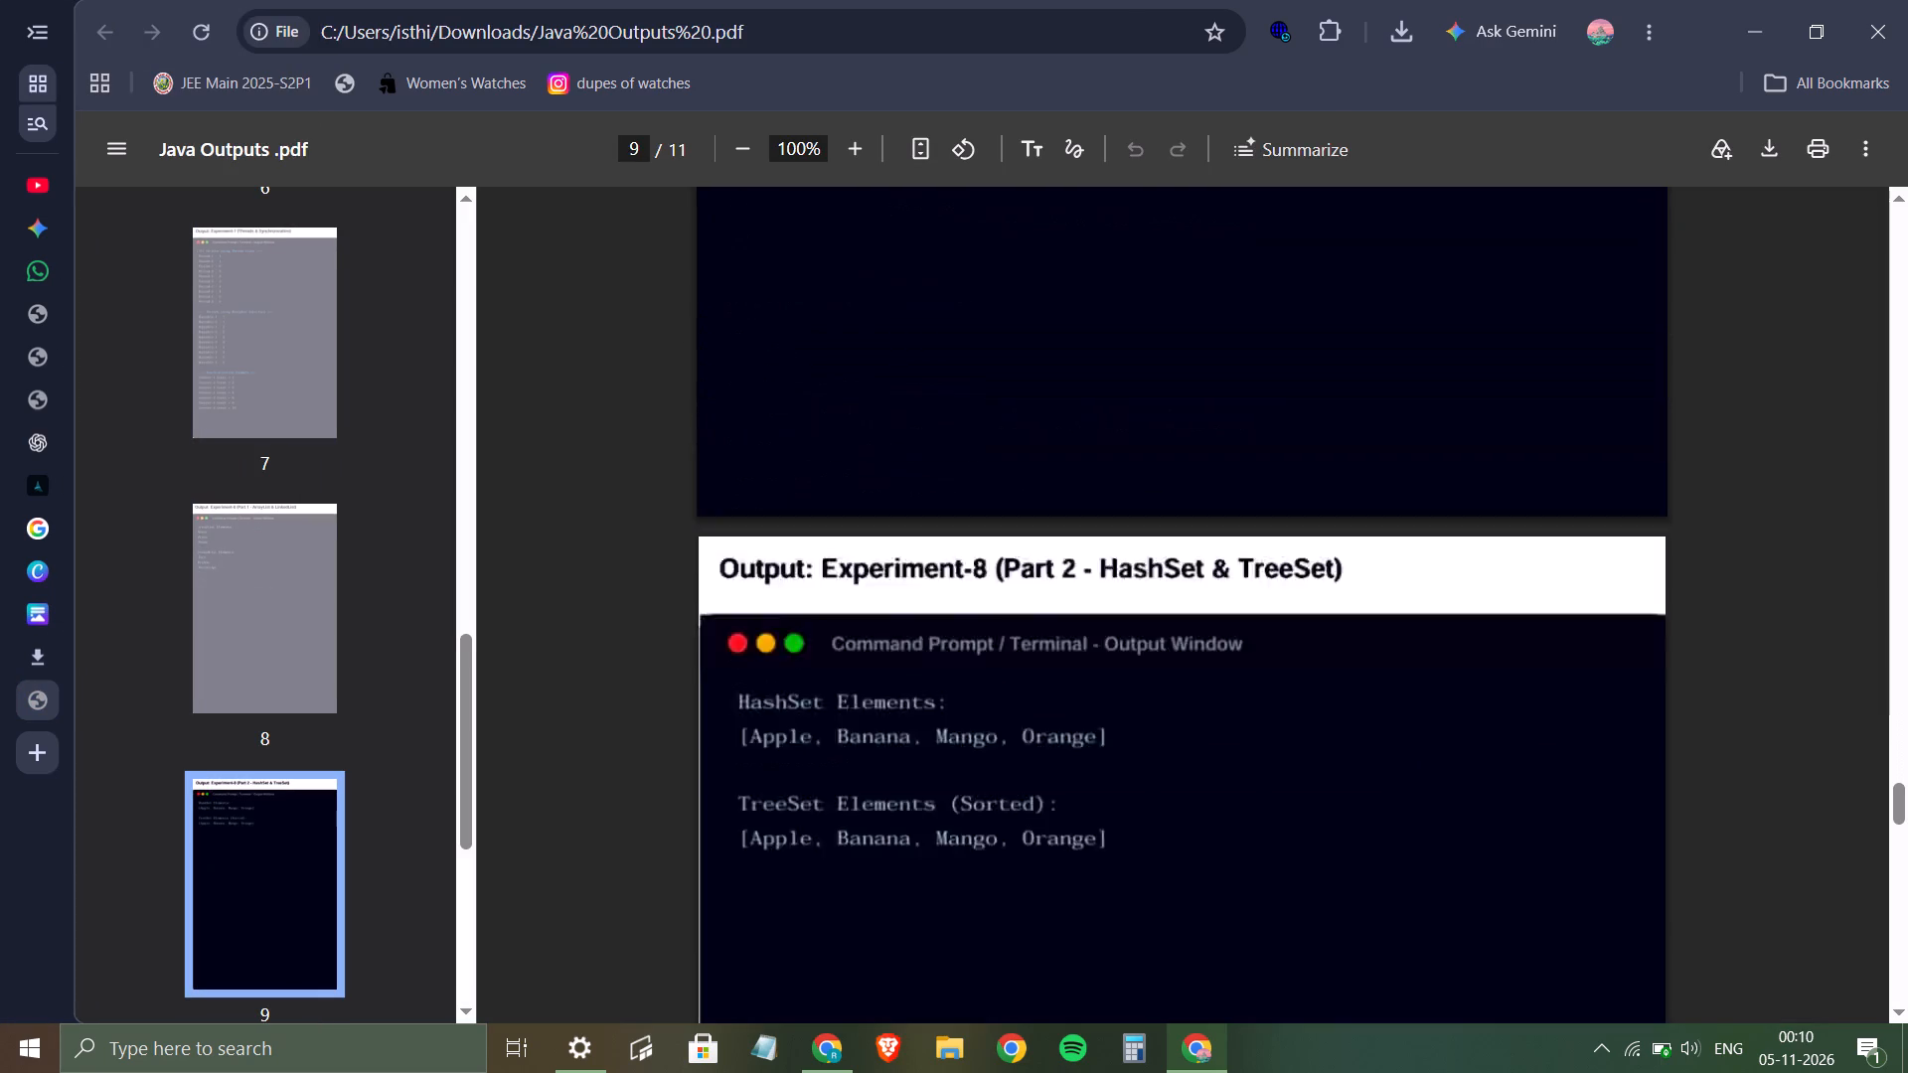
scroll(803, 640, "down", 2)
scroll(803, 640, "up", 4)
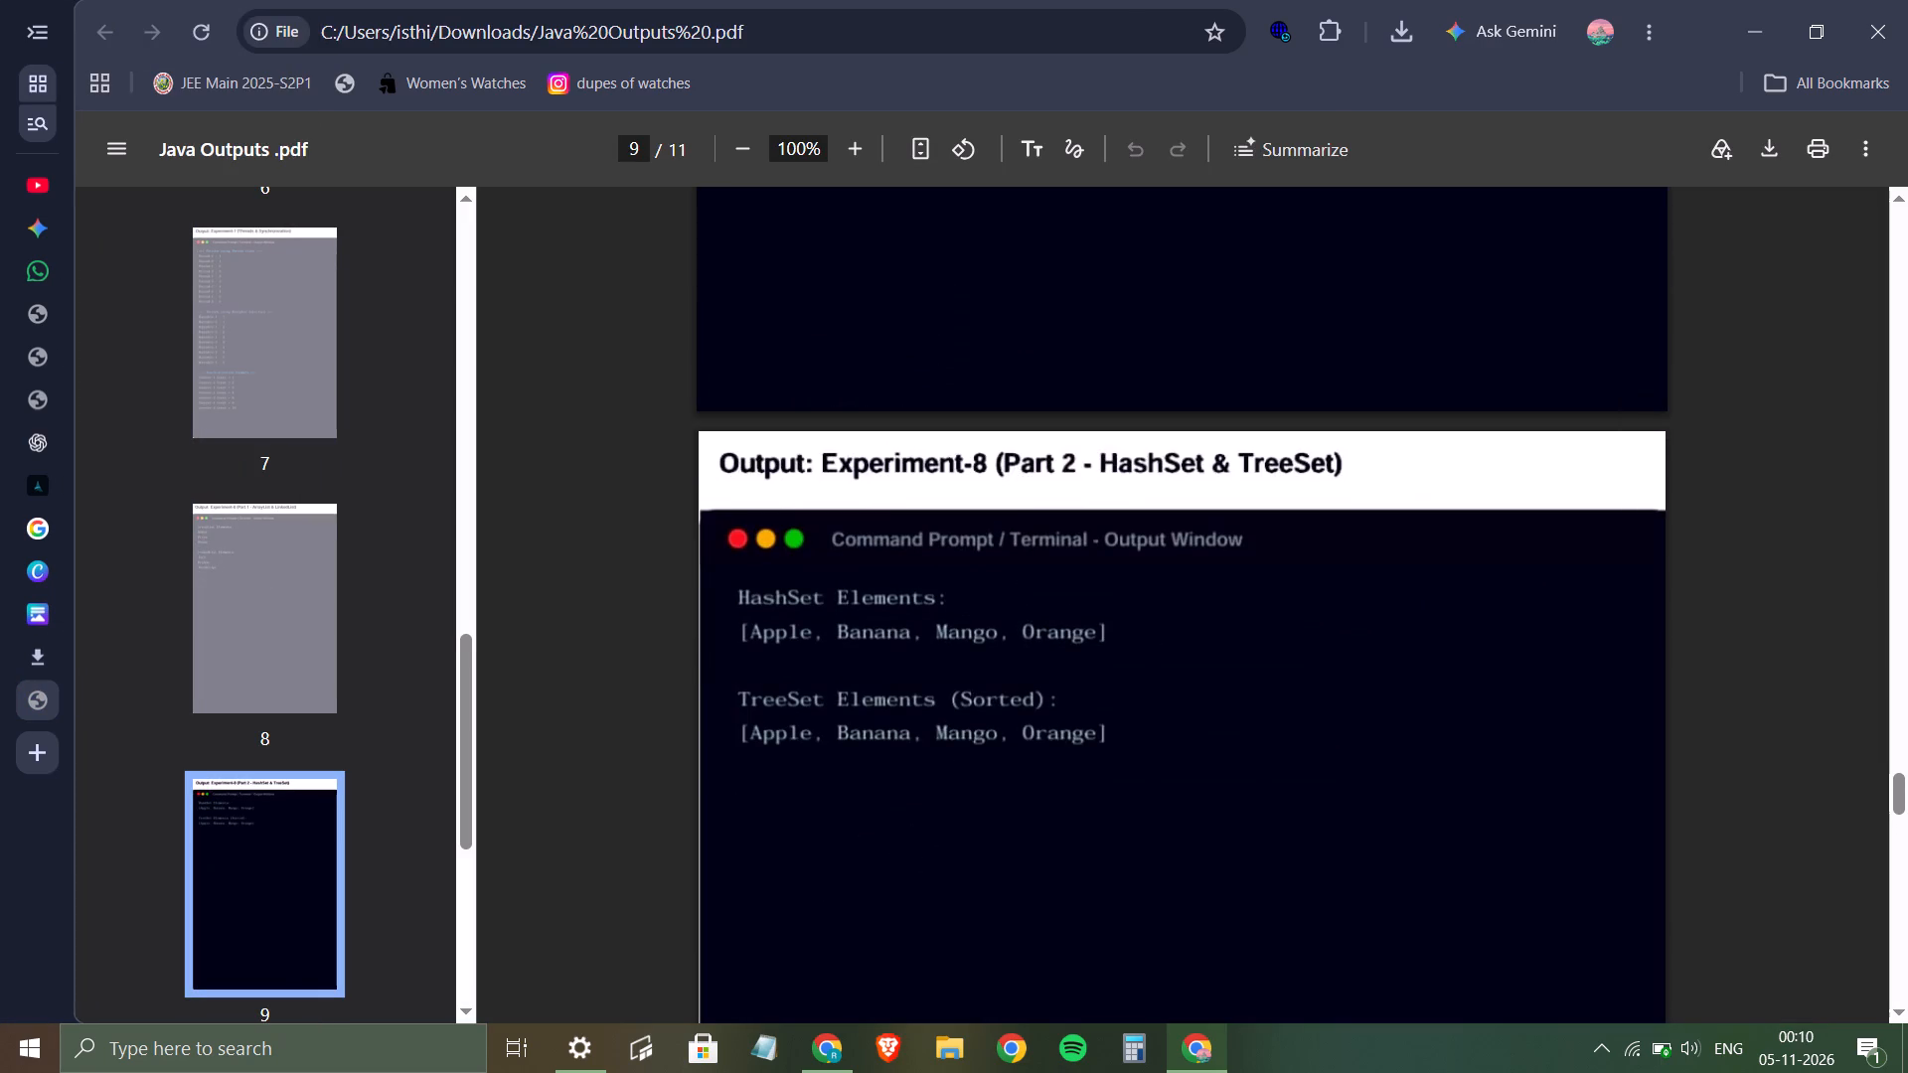
key("shift+super+s")
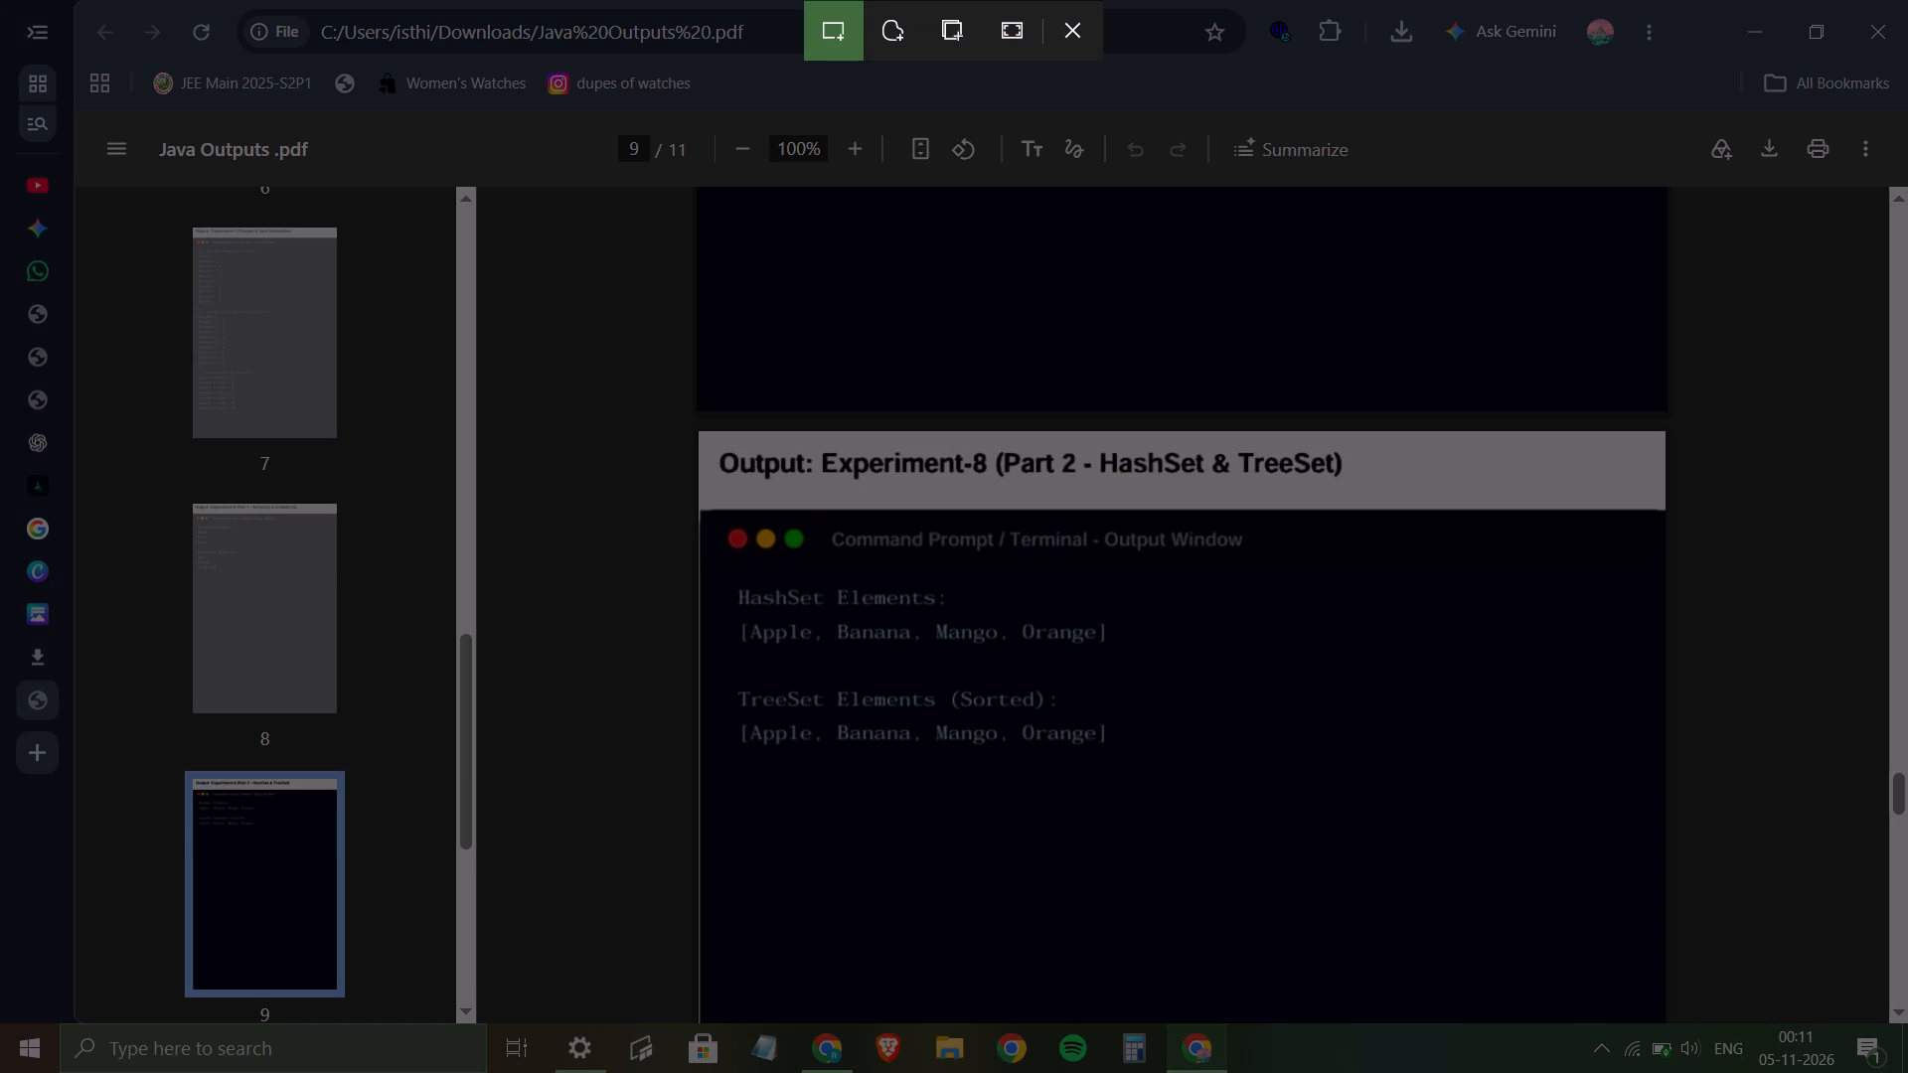
left_click_drag(704, 438, 1496, 440)
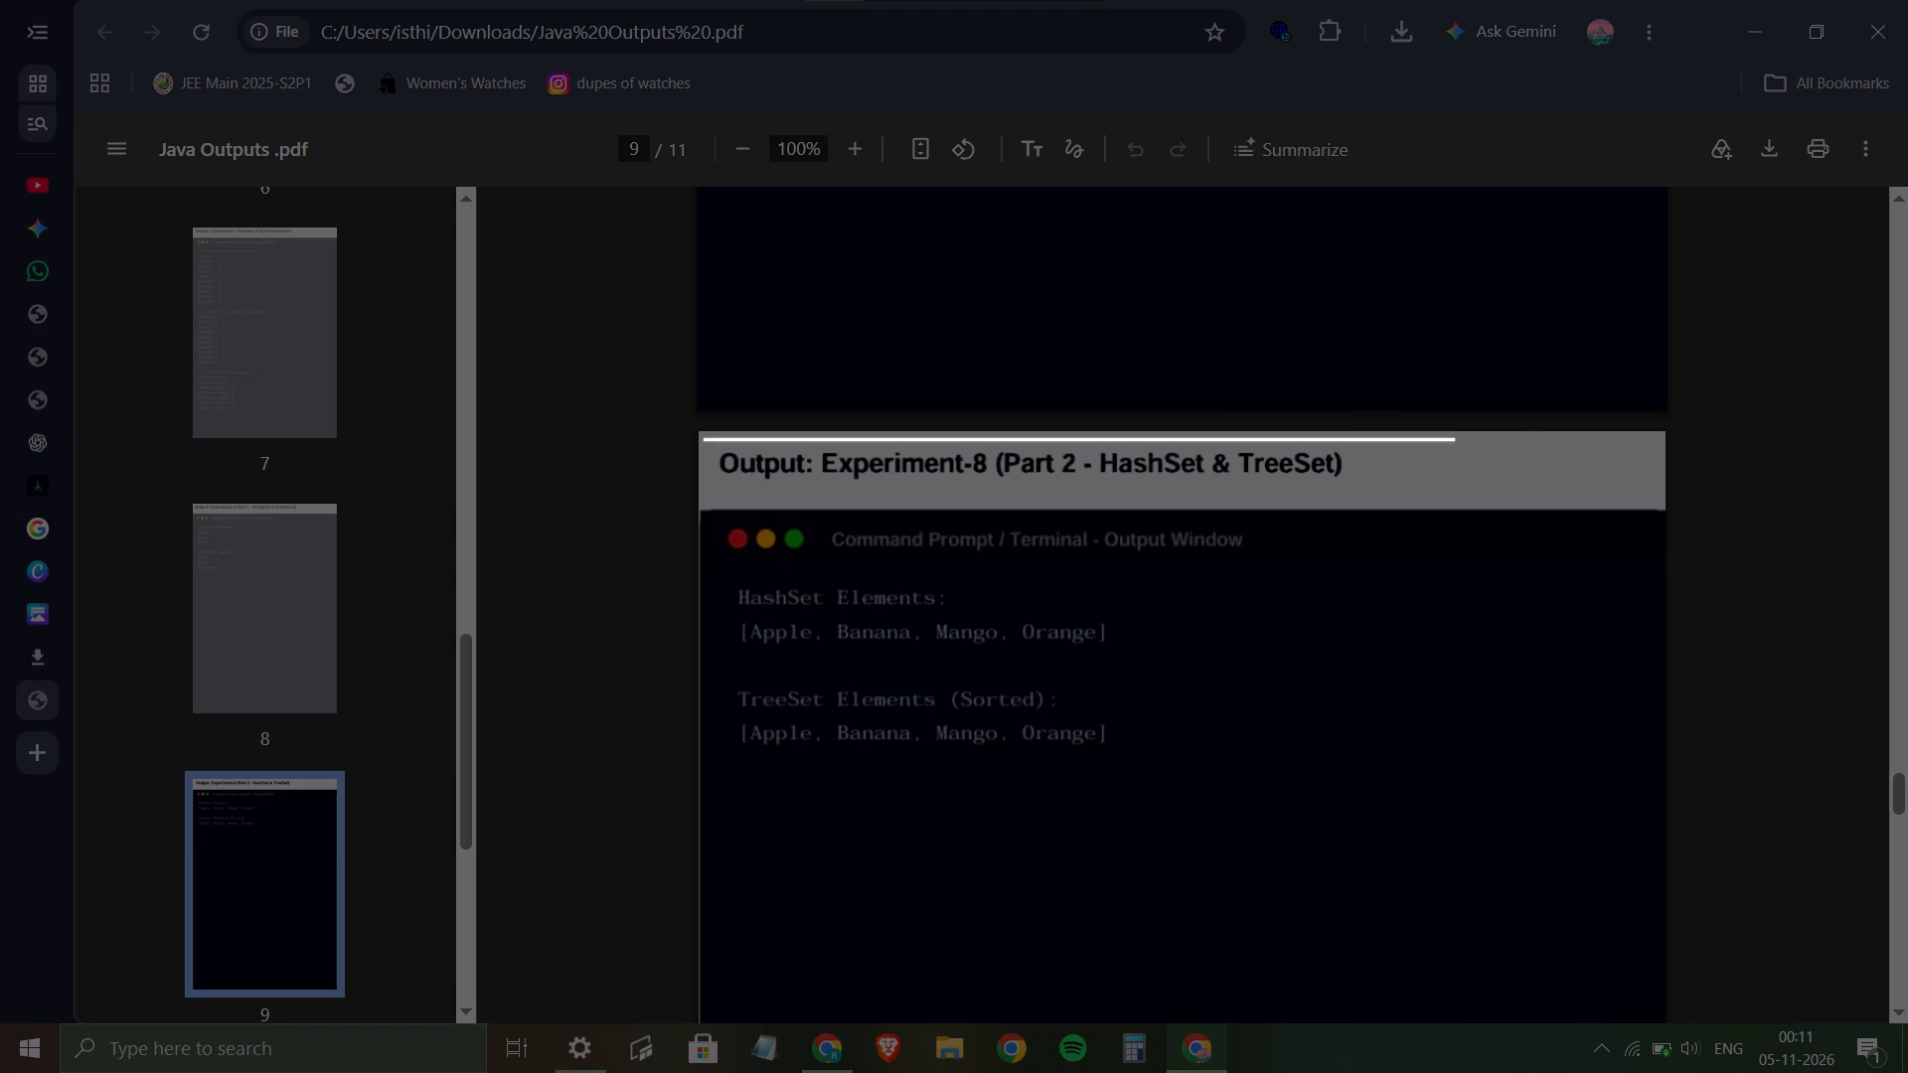
left_click_drag(1496, 440, 1408, 783)
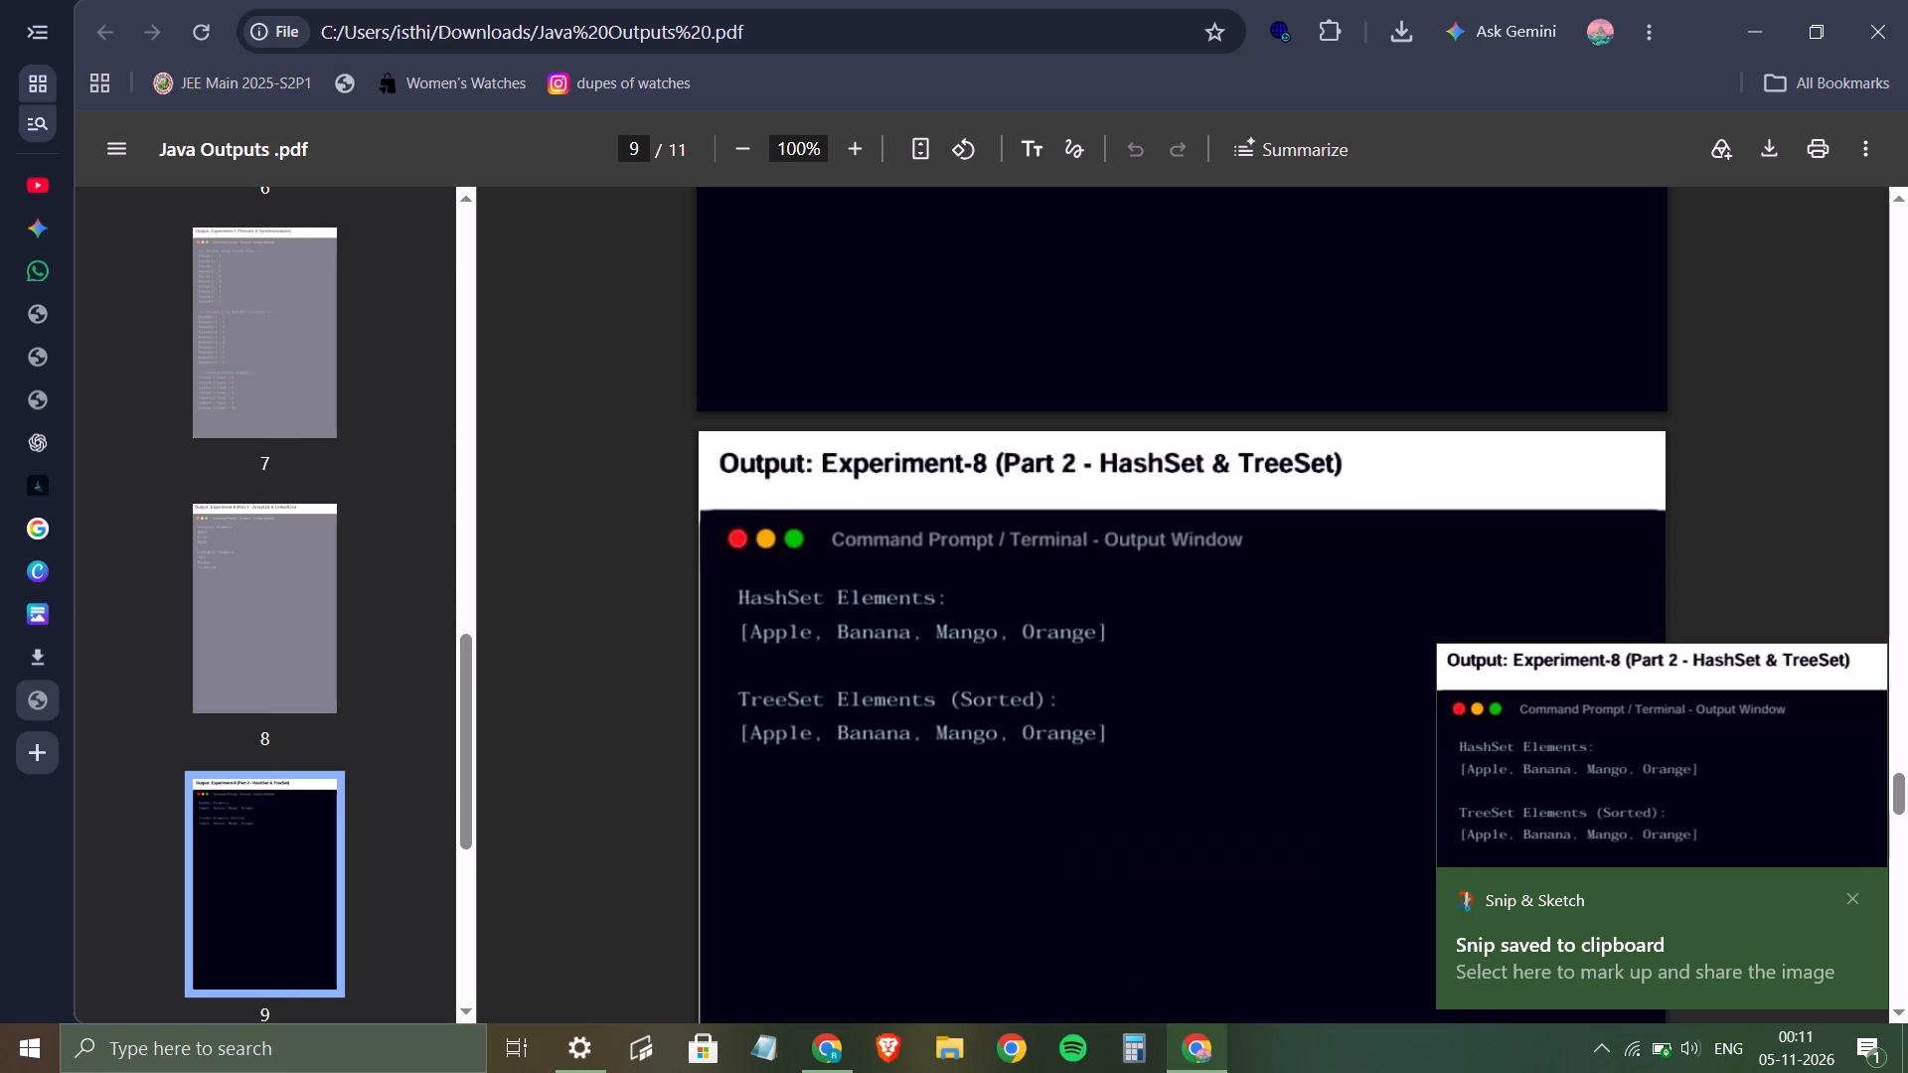
Paste the HashSet & TreeSet snip into the Canva Doc below the ArrayList & LinkedList image.
left_click(54, 605)
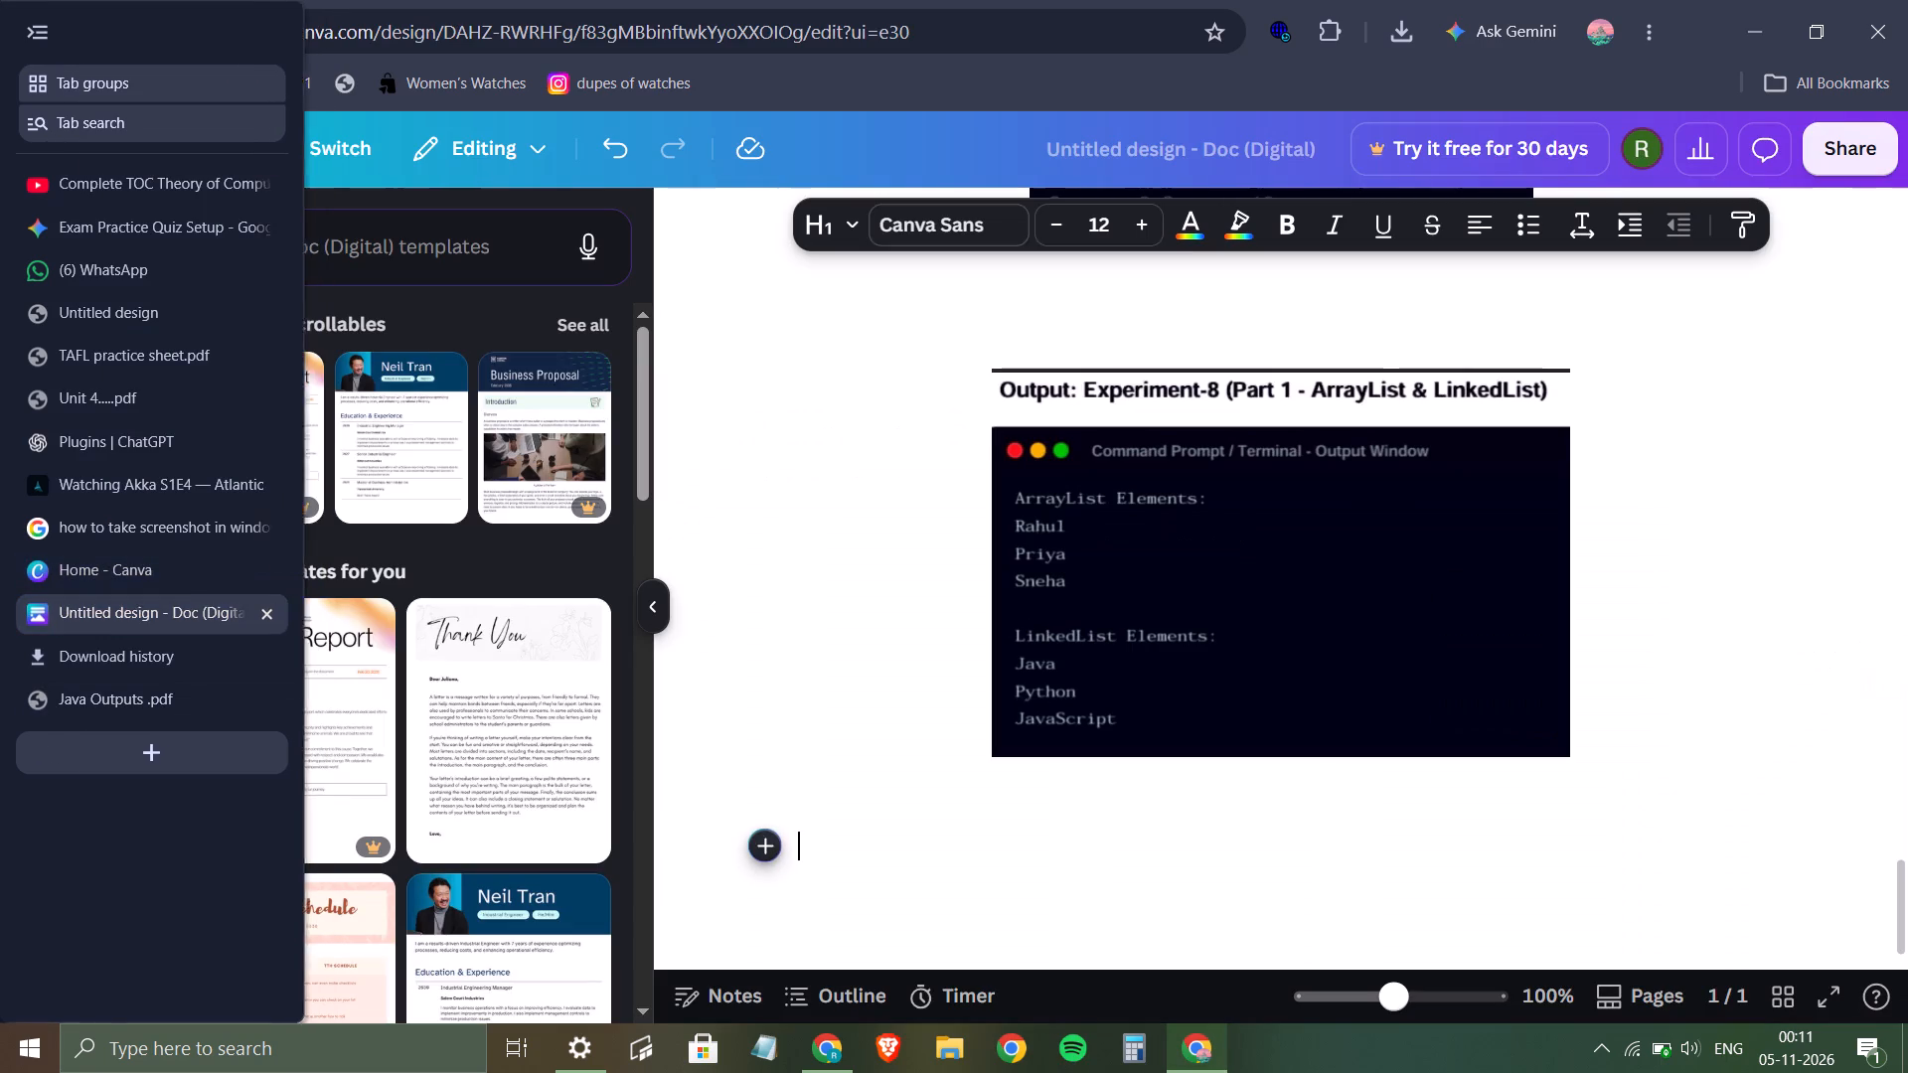
key("ctrl+v")
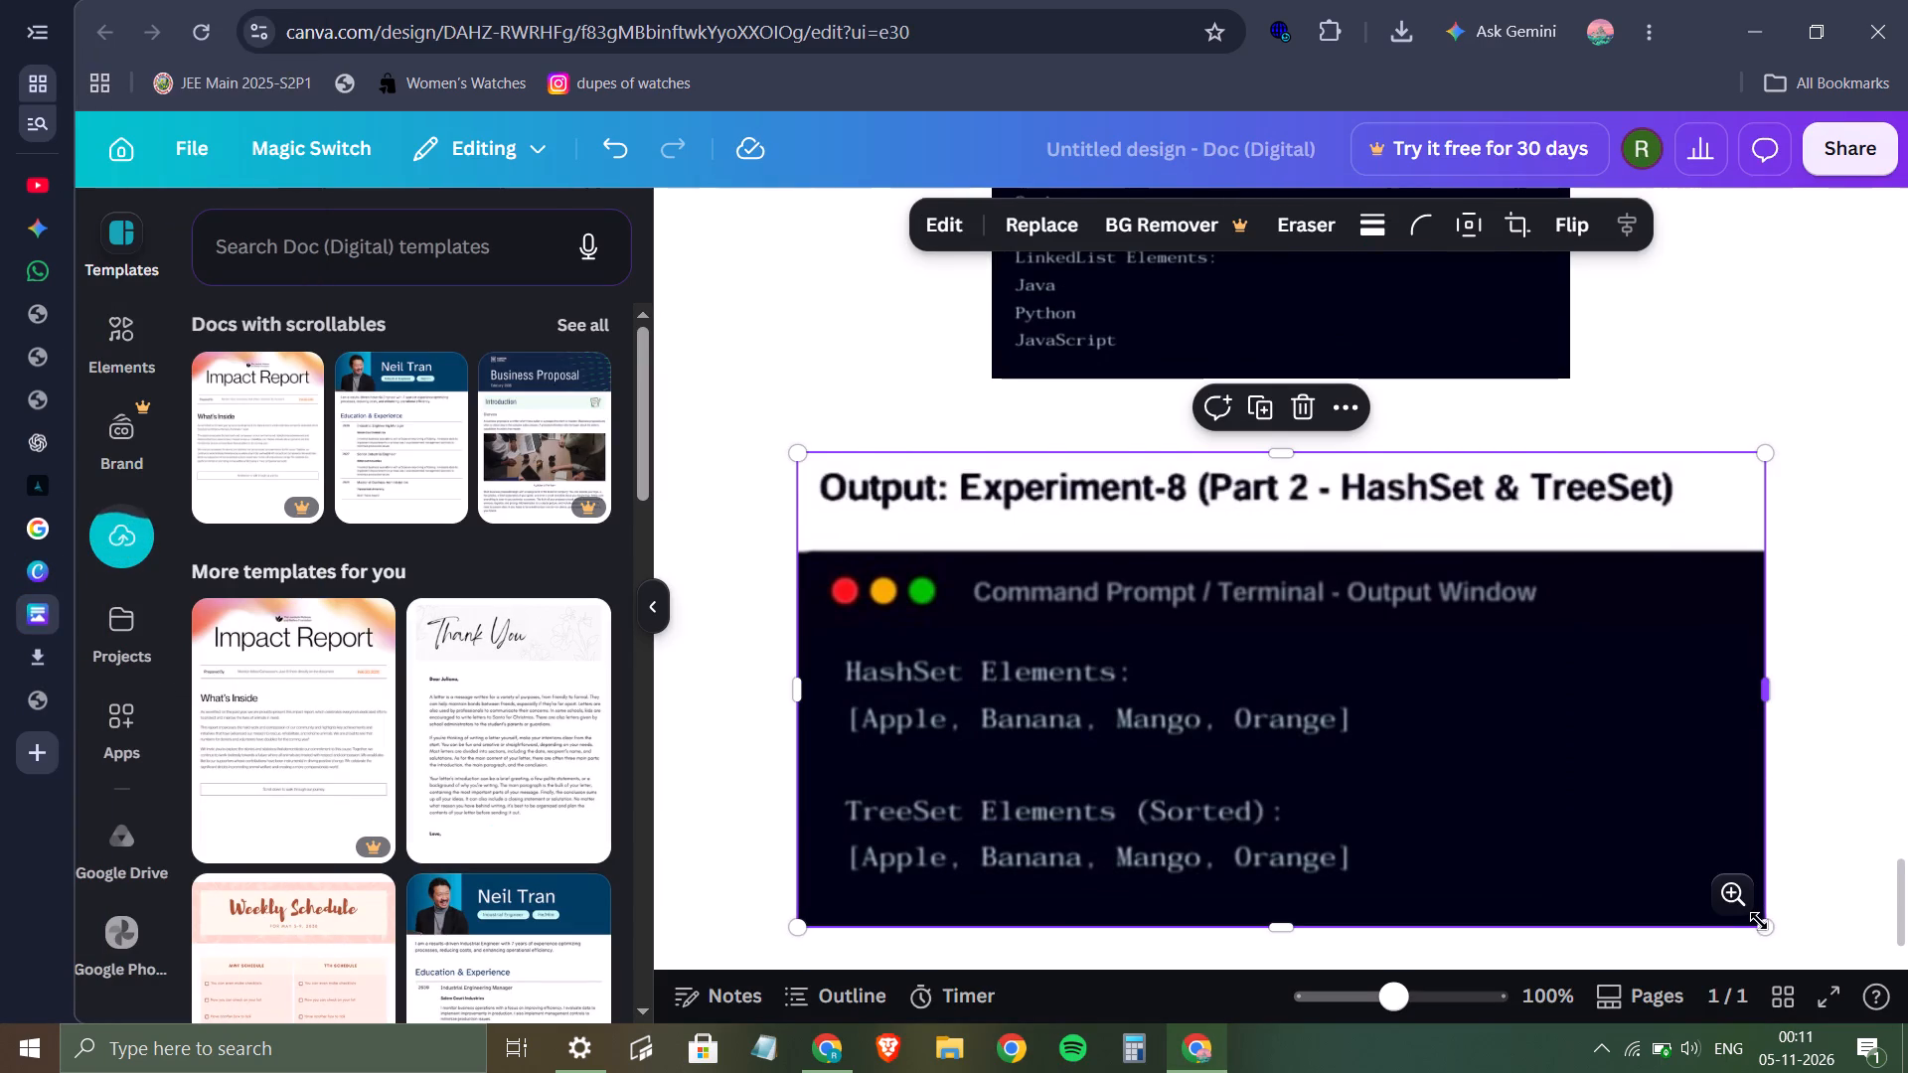
Shrink the pasted HashSet & TreeSet image in proportion to about two-thirds of its pasted width.
left_click_drag(1759, 921, 1651, 798)
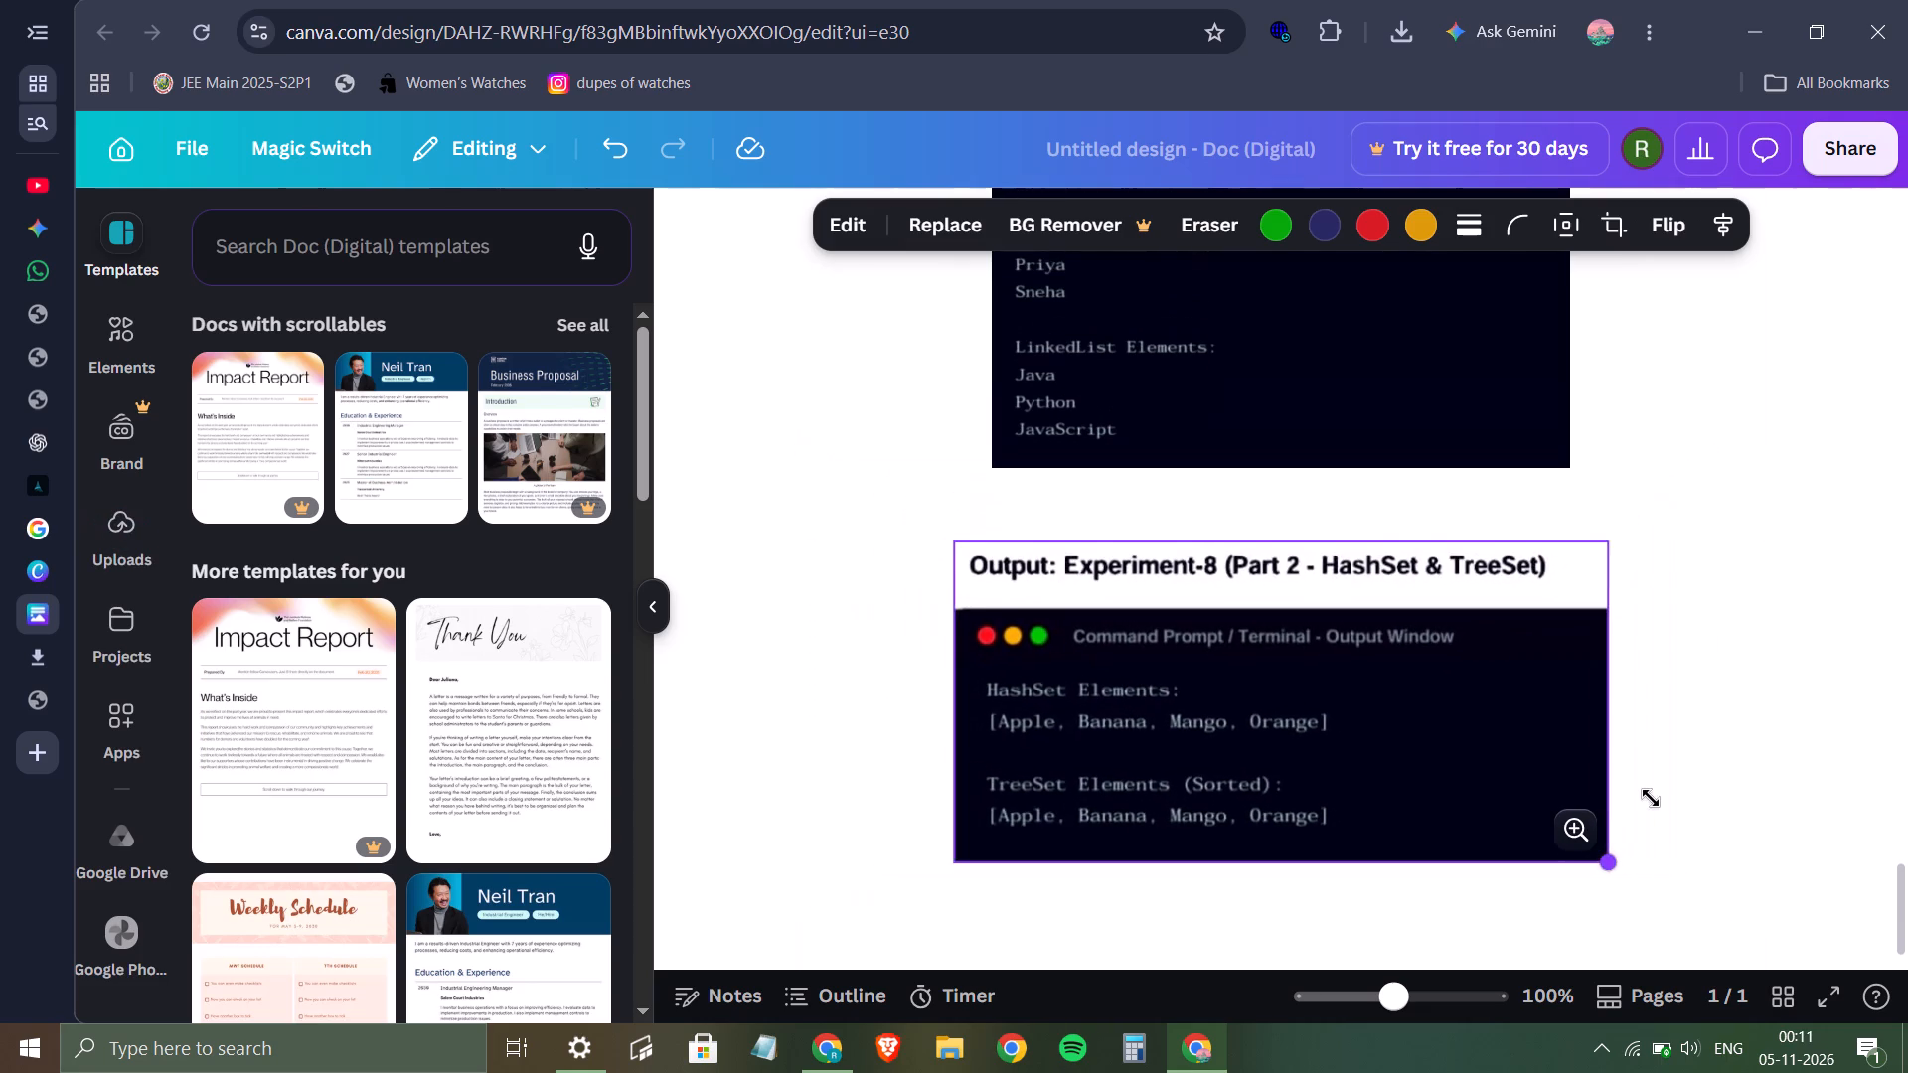
left_click_drag(1651, 798, 1663, 814)
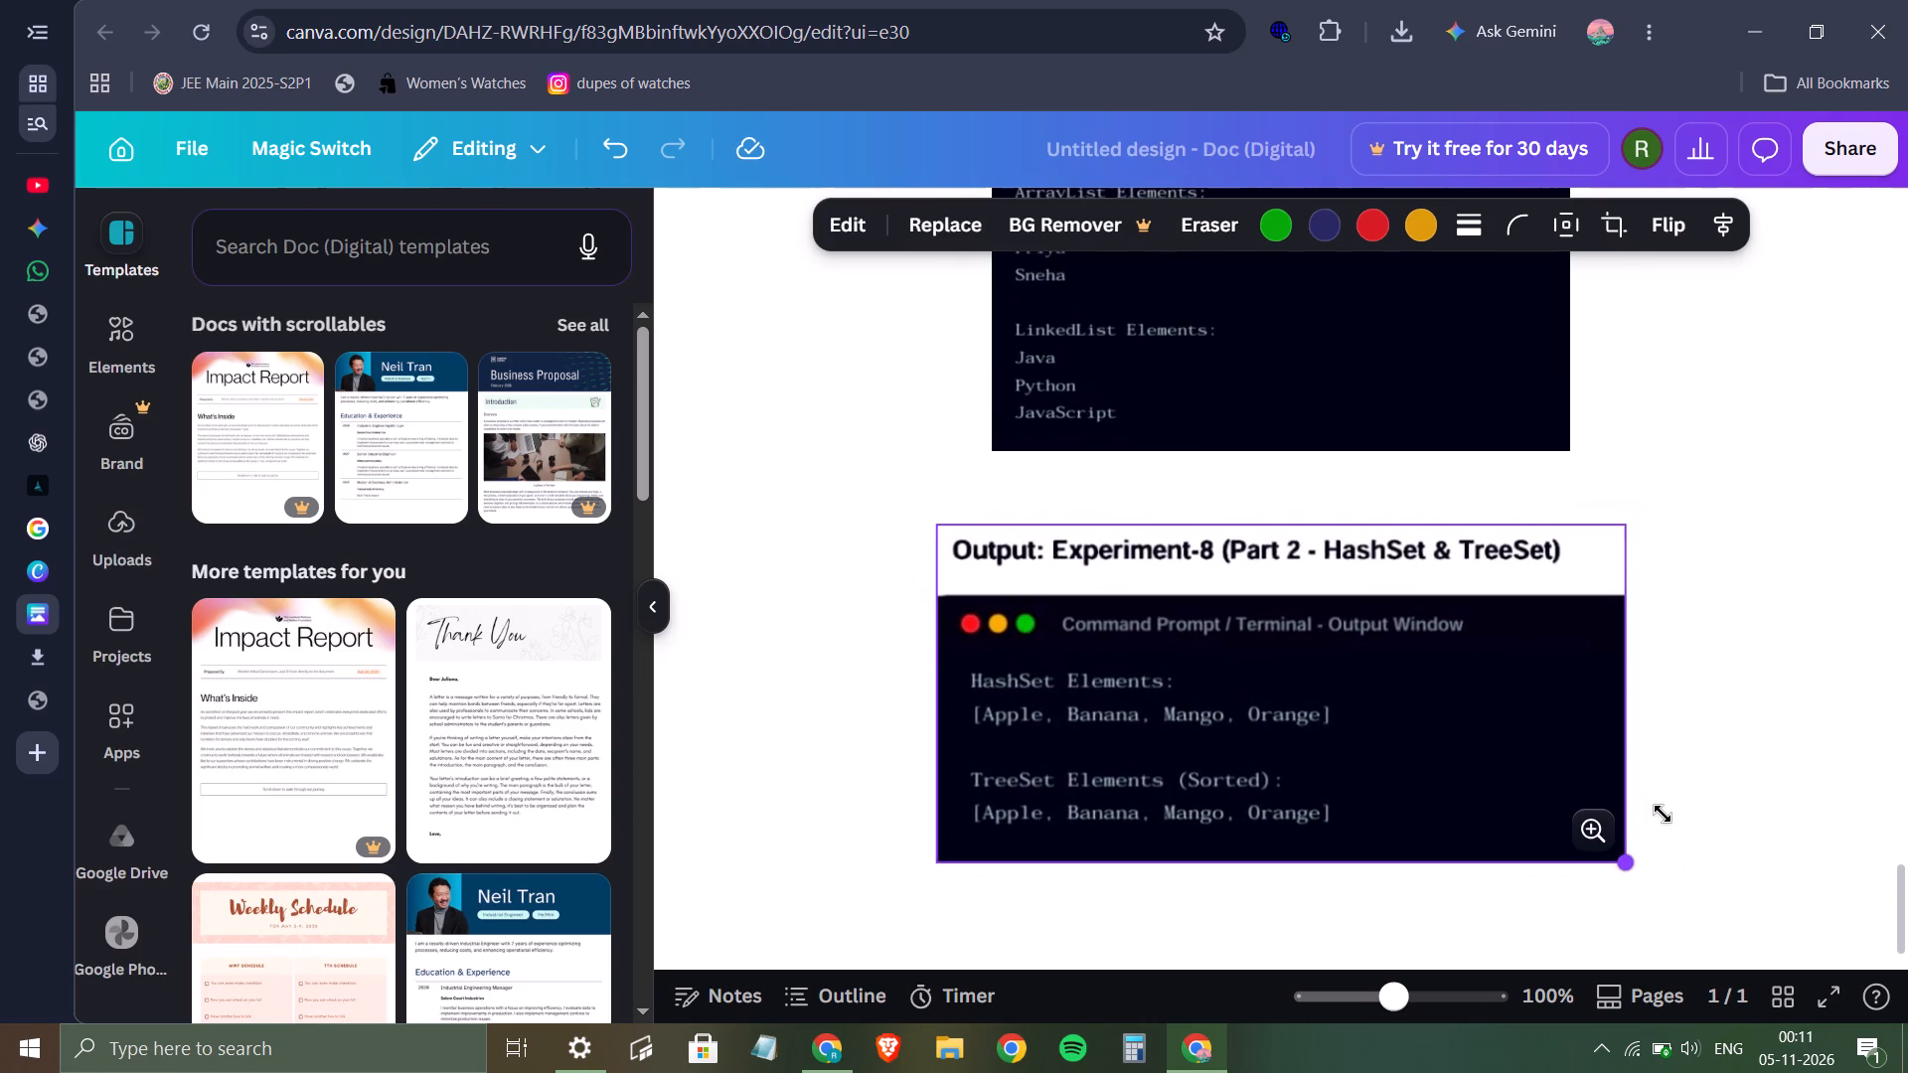
left_click_drag(1663, 814, 1663, 815)
left_click(1686, 813)
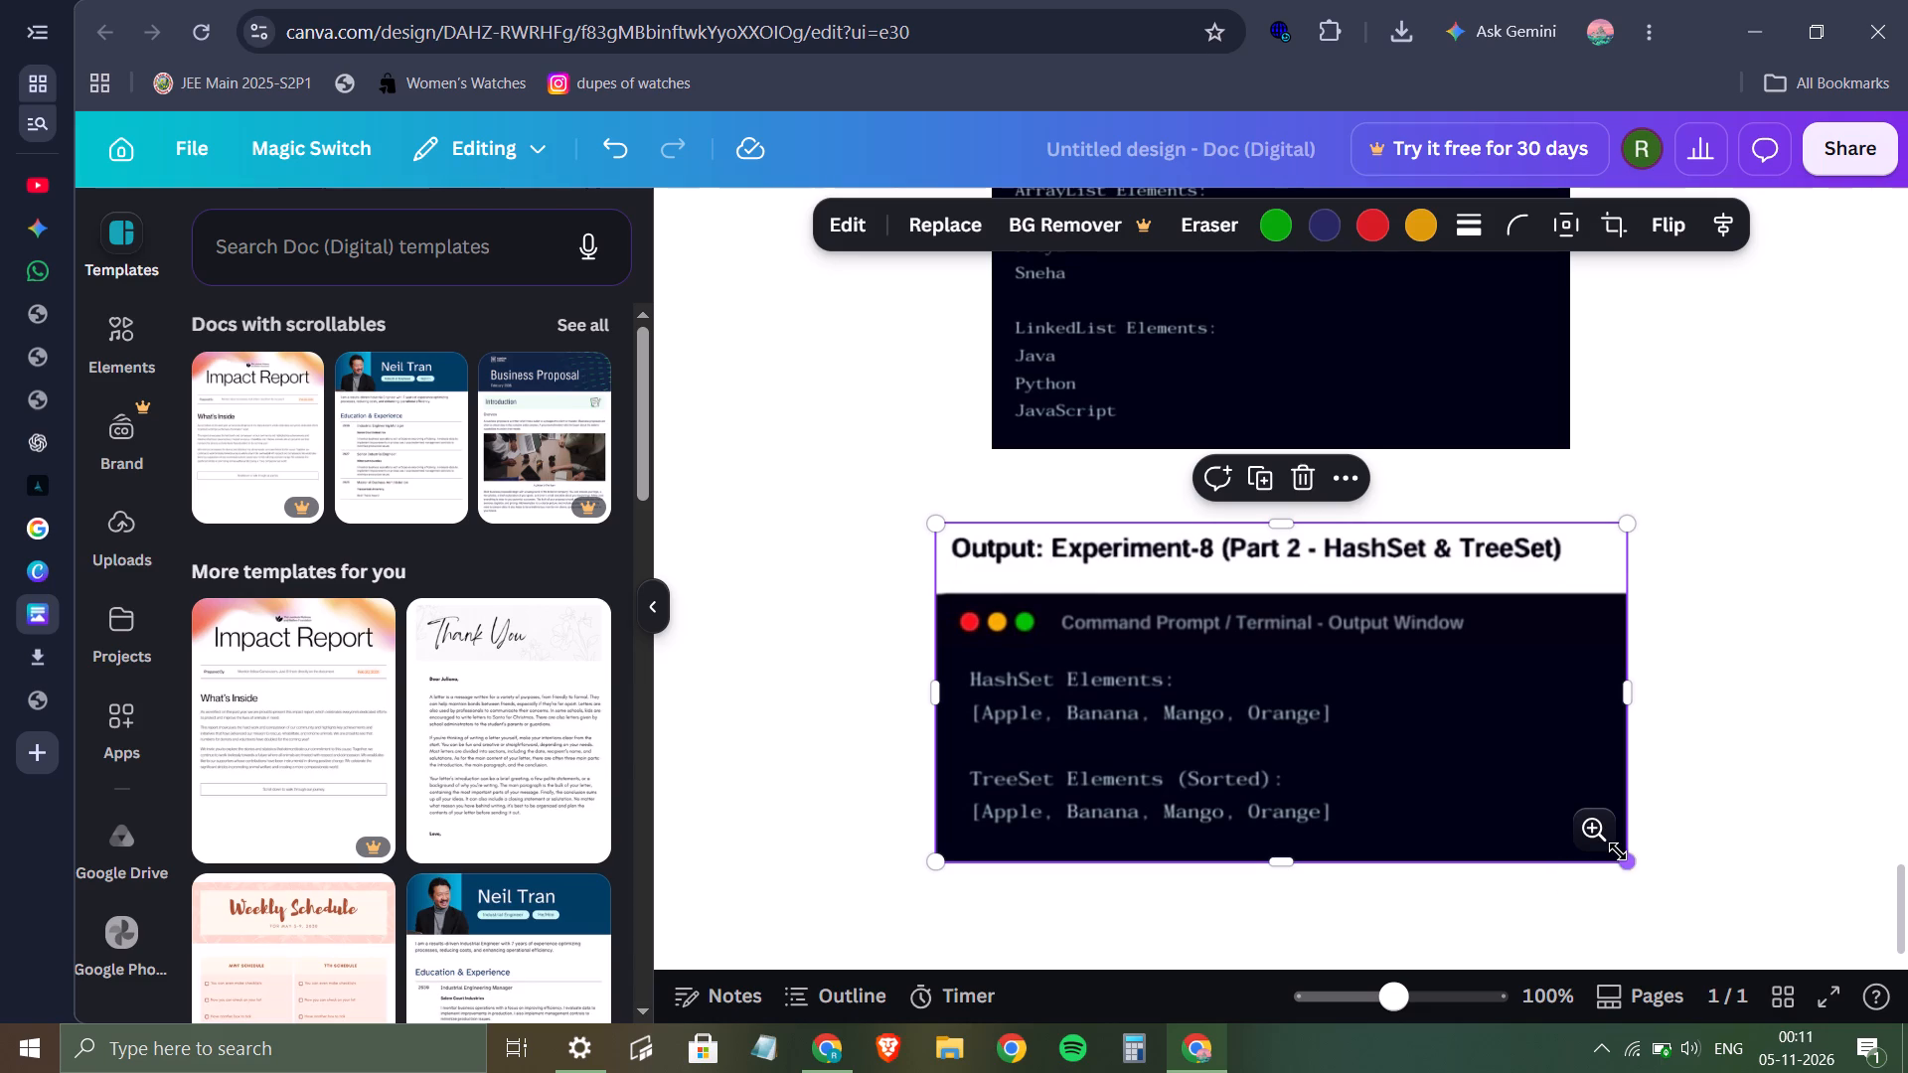
left_click_drag(1619, 852, 1610, 835)
left_click(1710, 814)
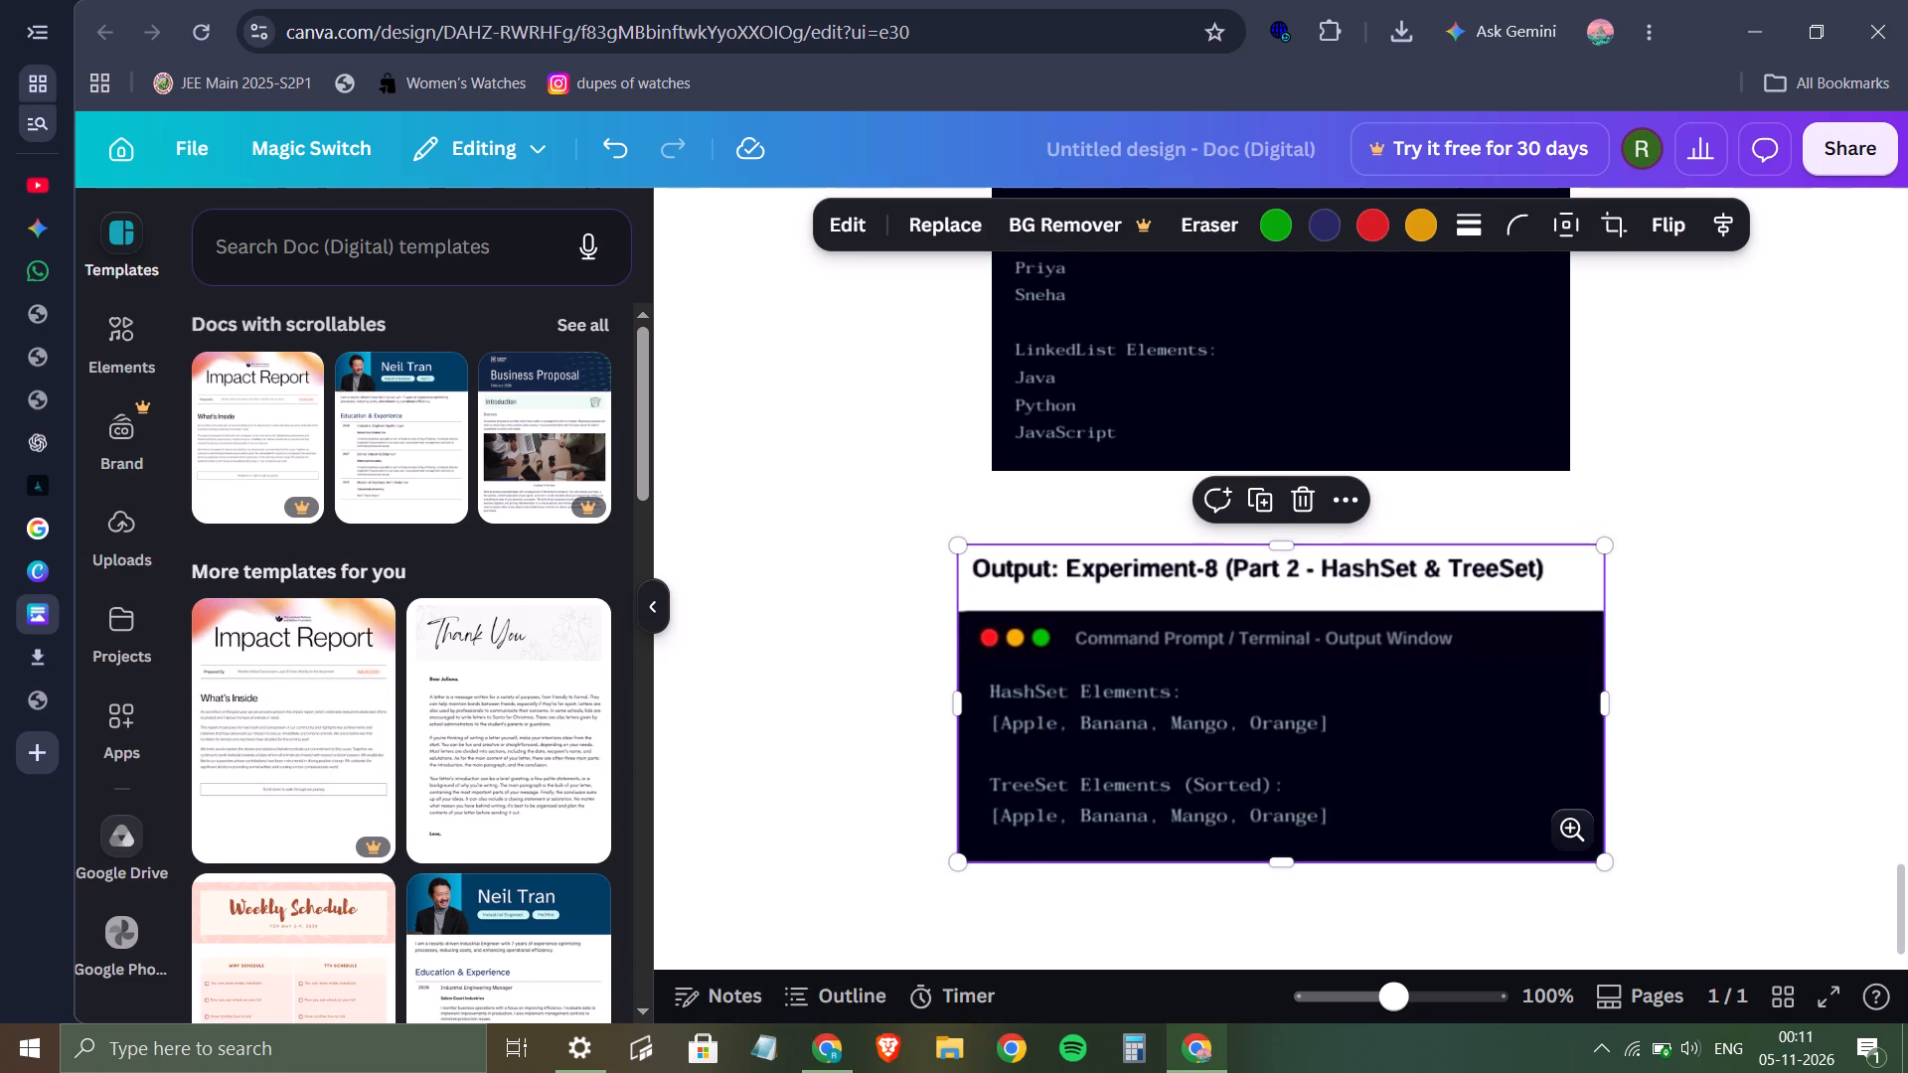
In the Java Outputs PDF, snip the Experiment-9 (HashMap Operations) output from its heading through the last After Deletion entry.
left_click(47, 700)
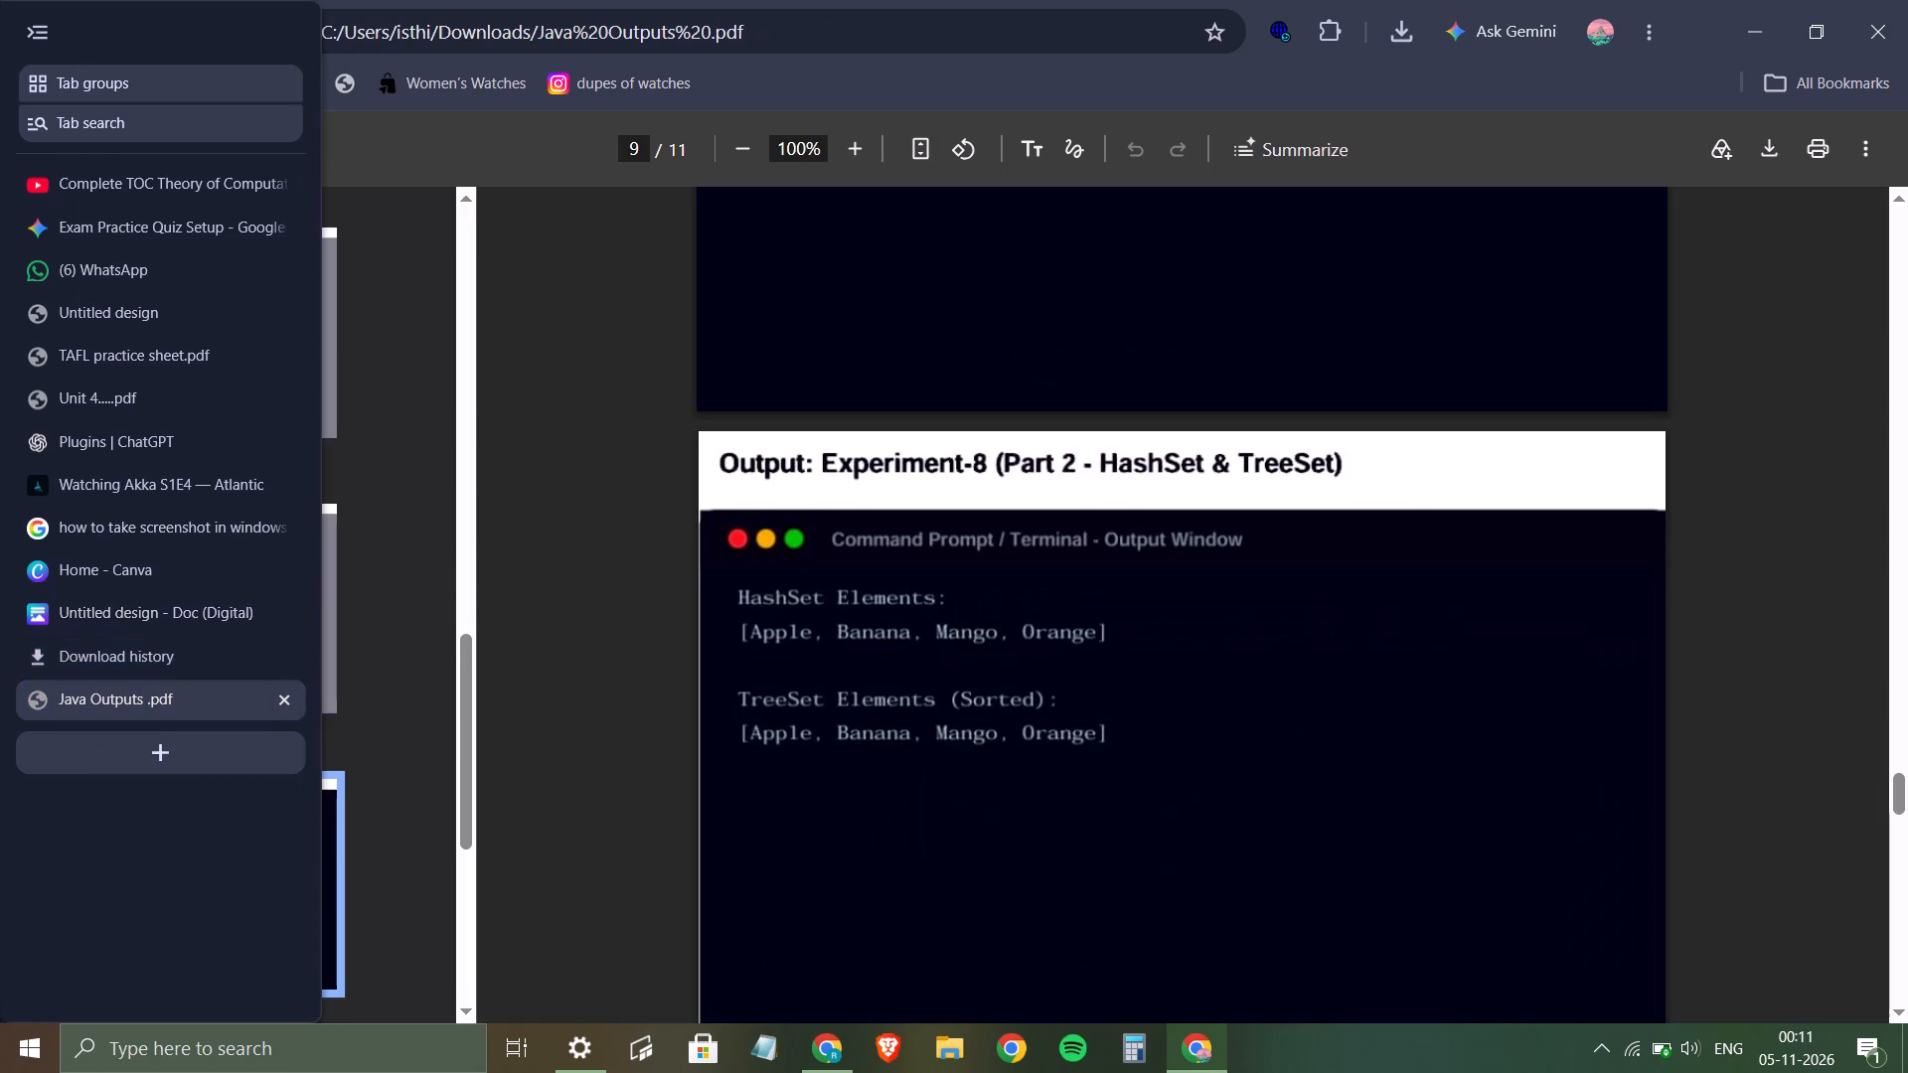
scroll(1113, 512, "down", 12)
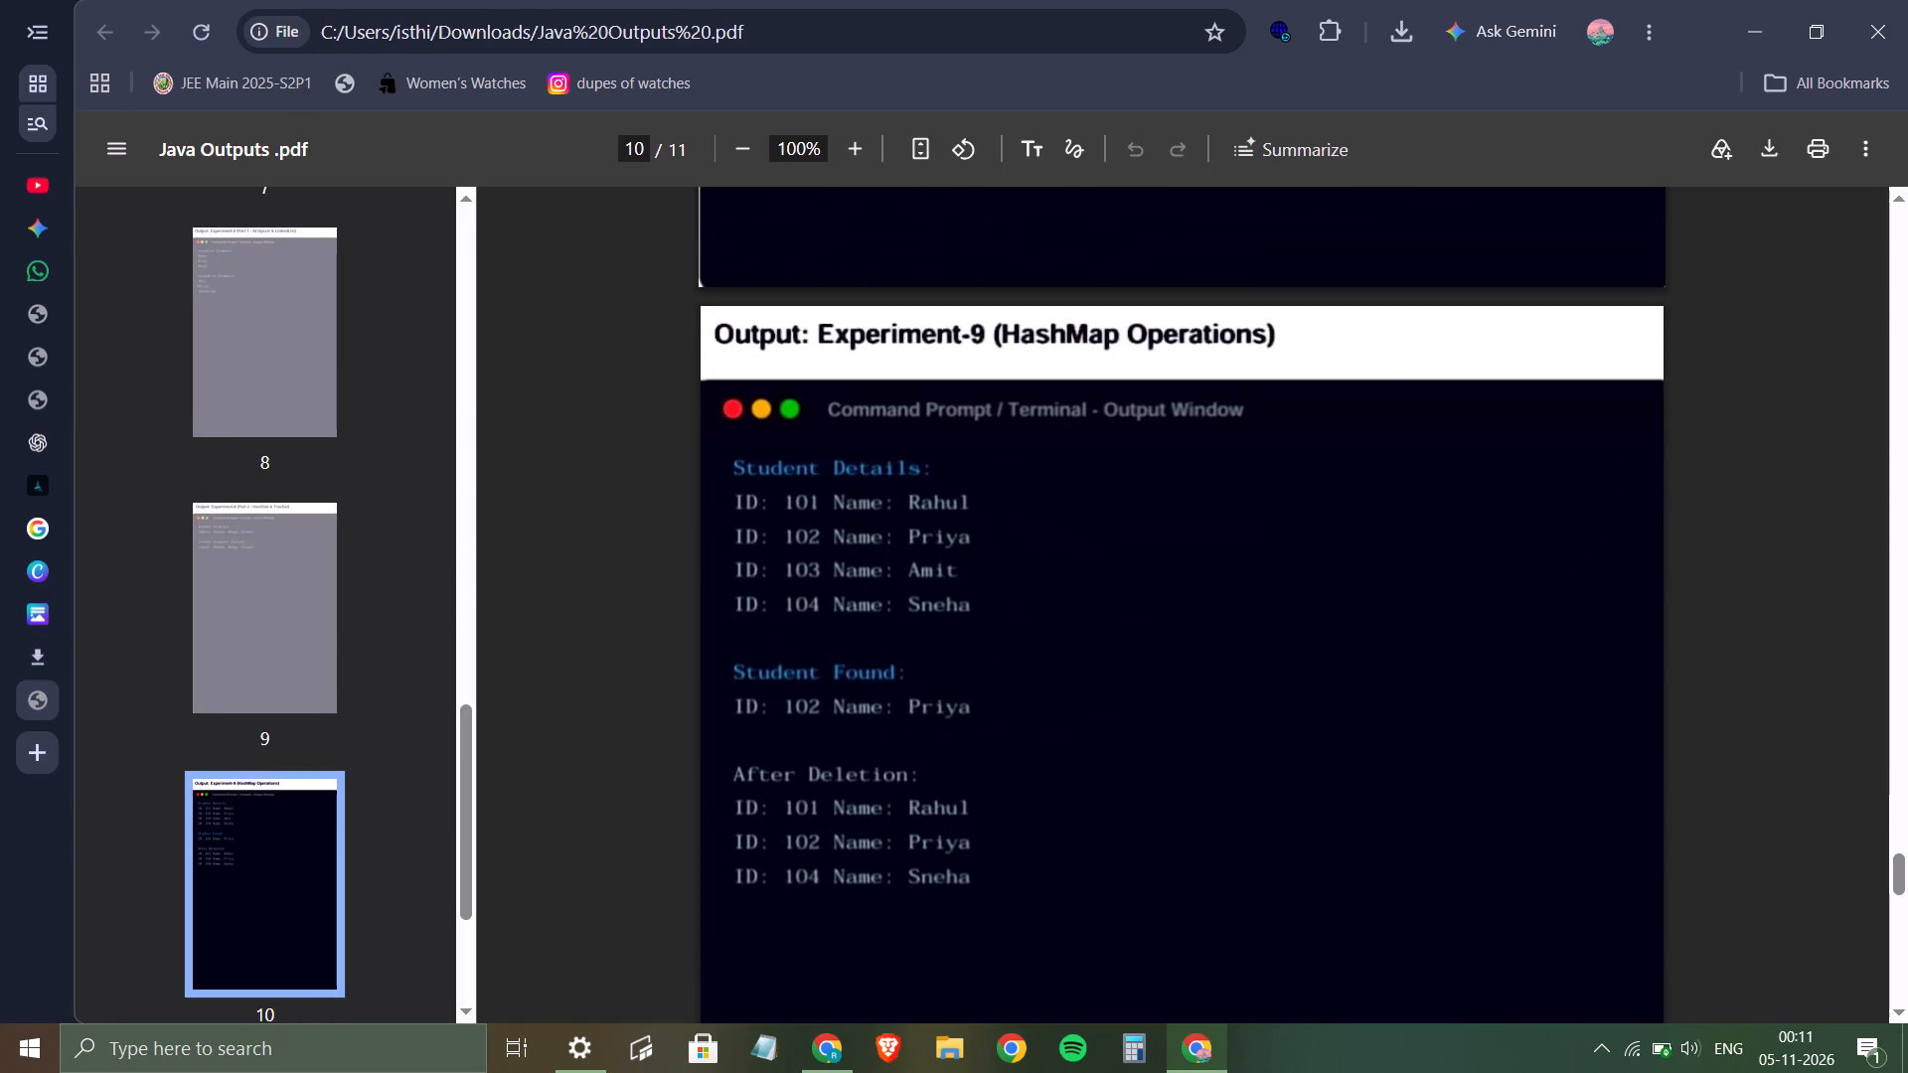
key("shift+super+s")
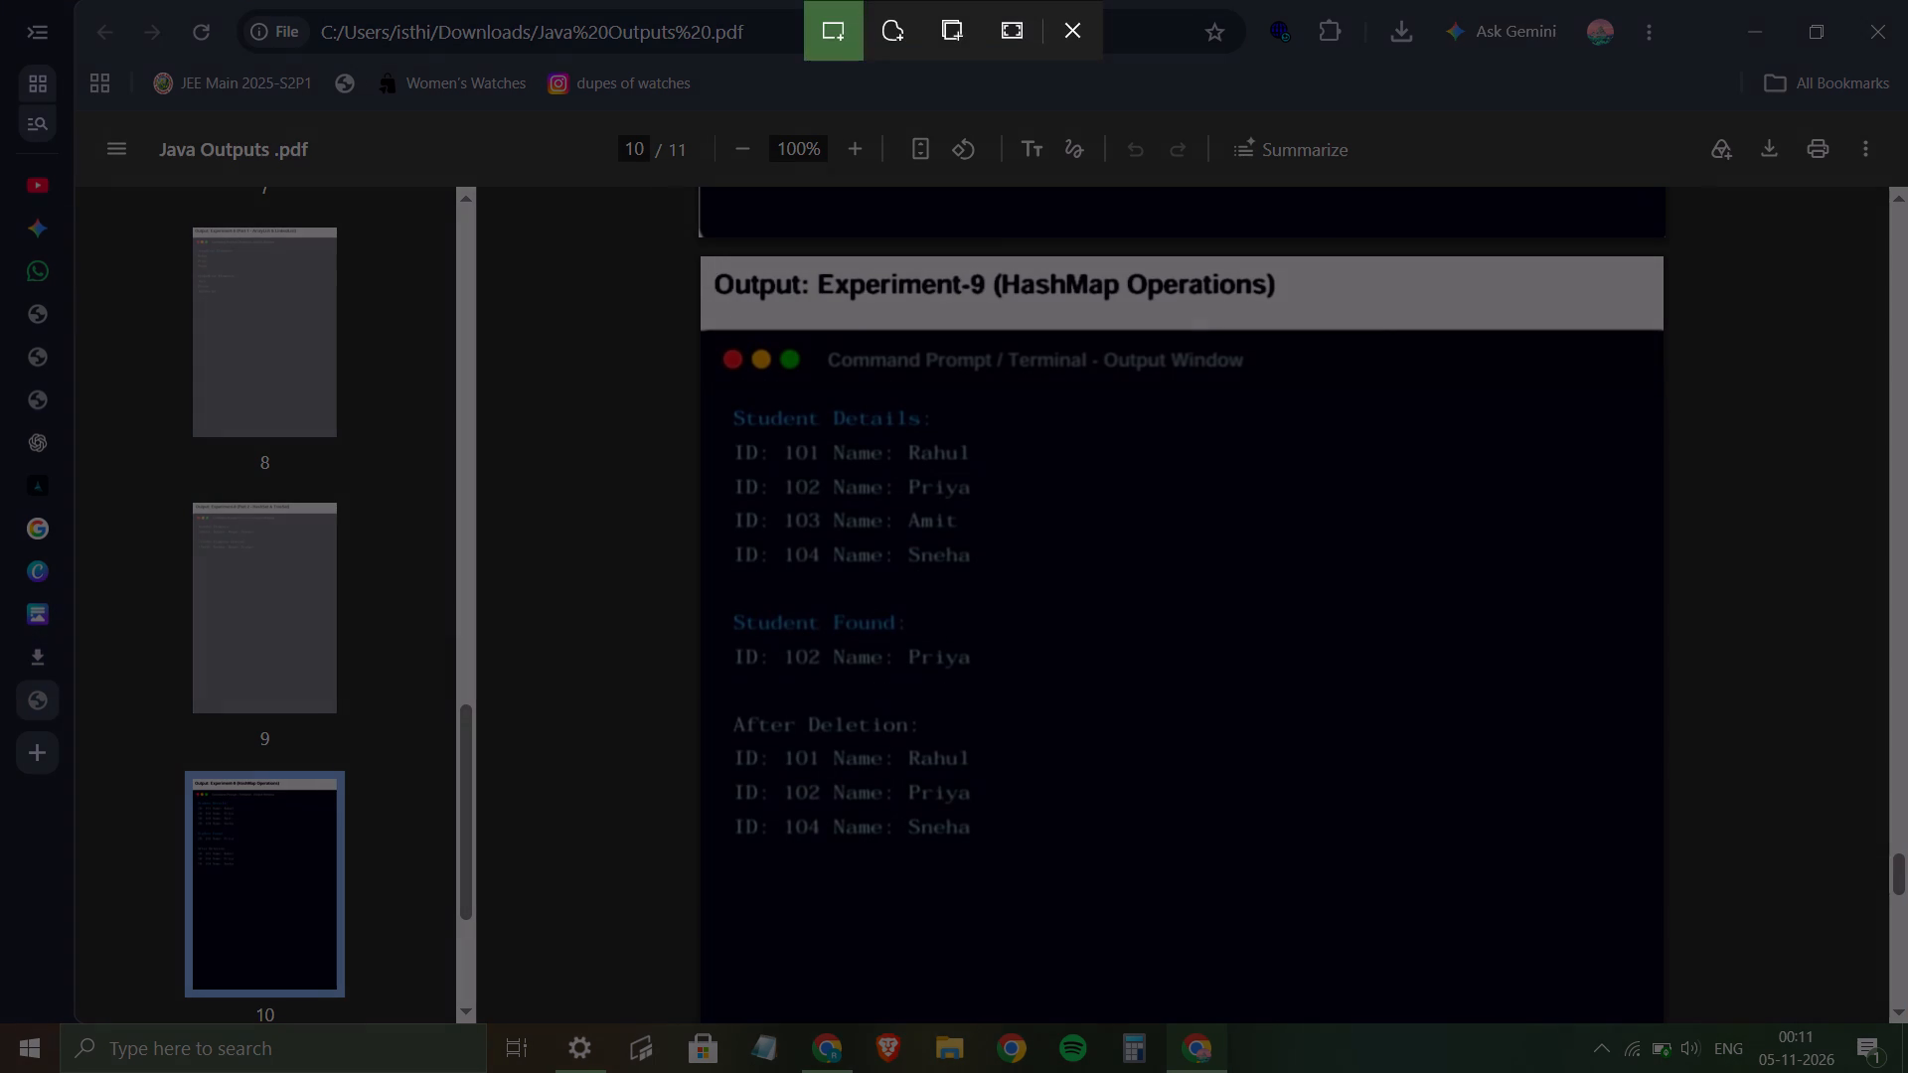
left_click_drag(703, 255, 727, 255)
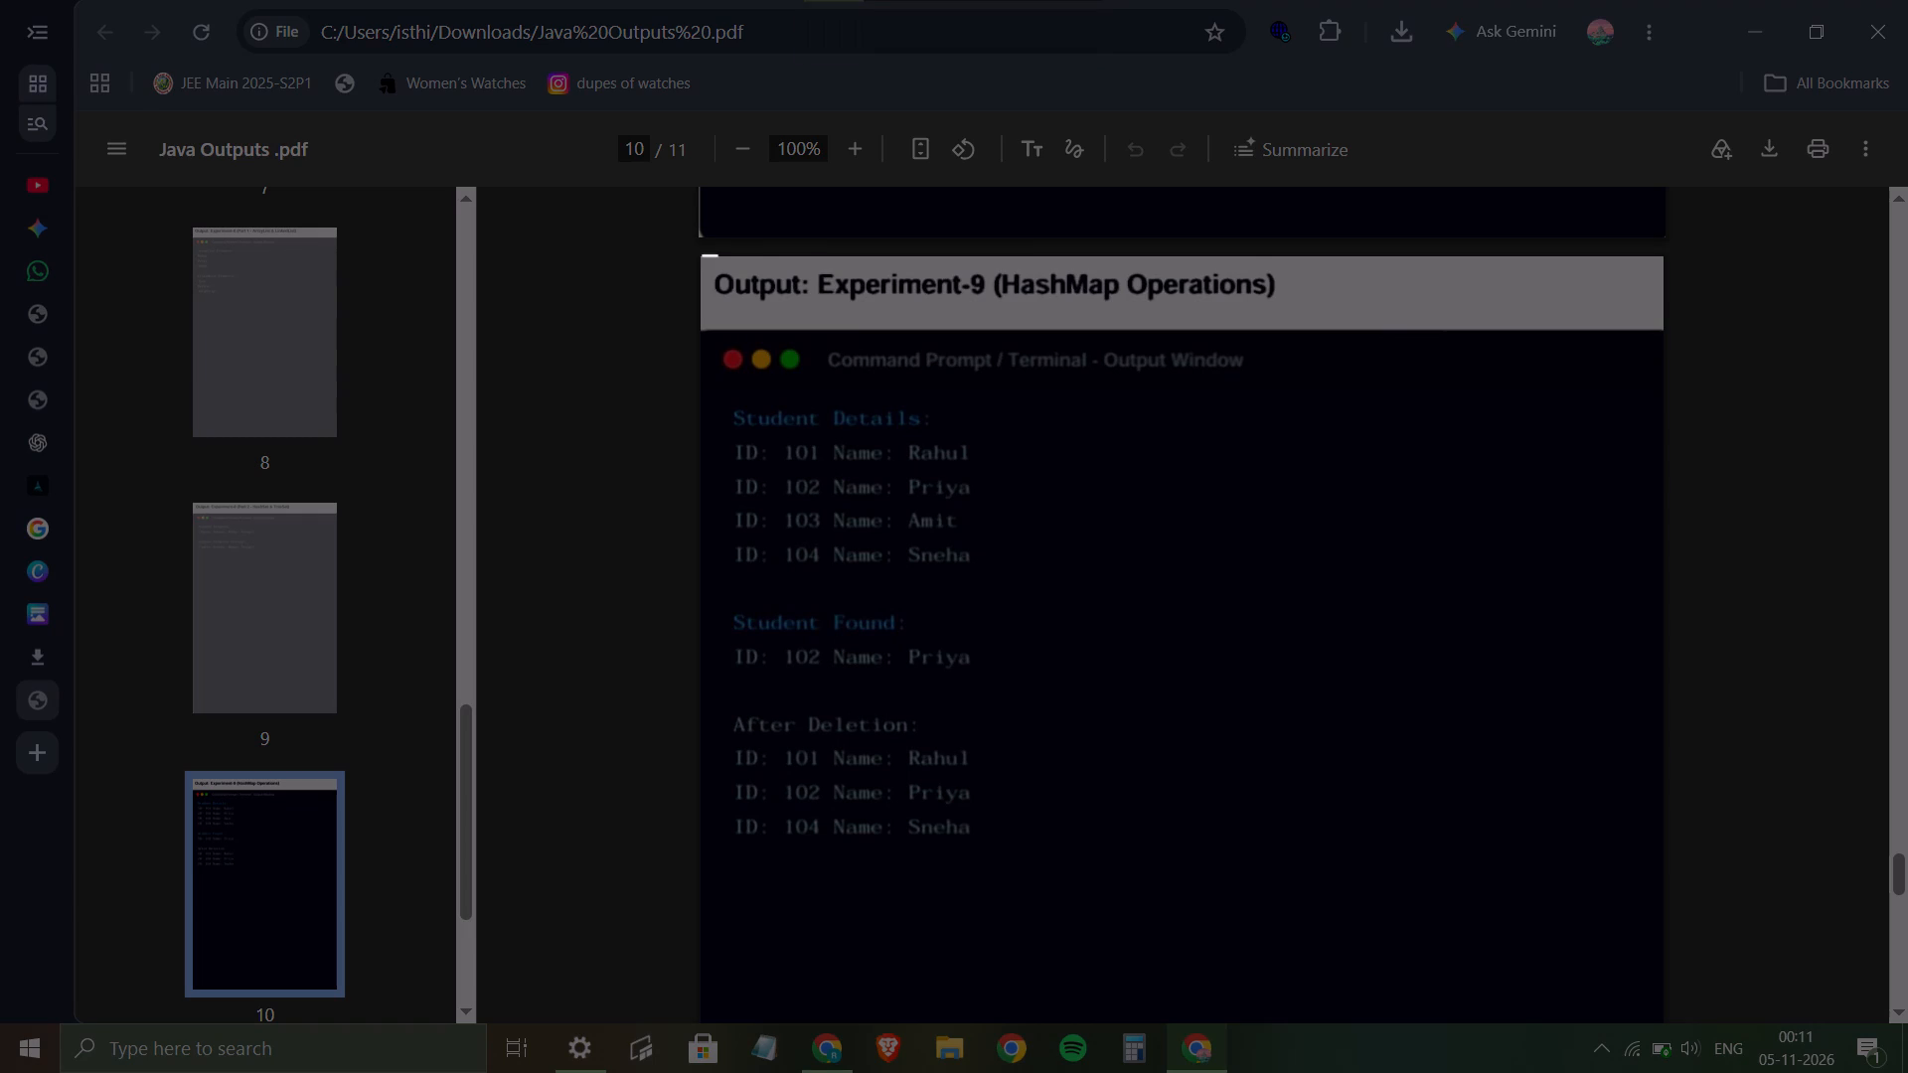
left_click_drag(727, 255, 1382, 812)
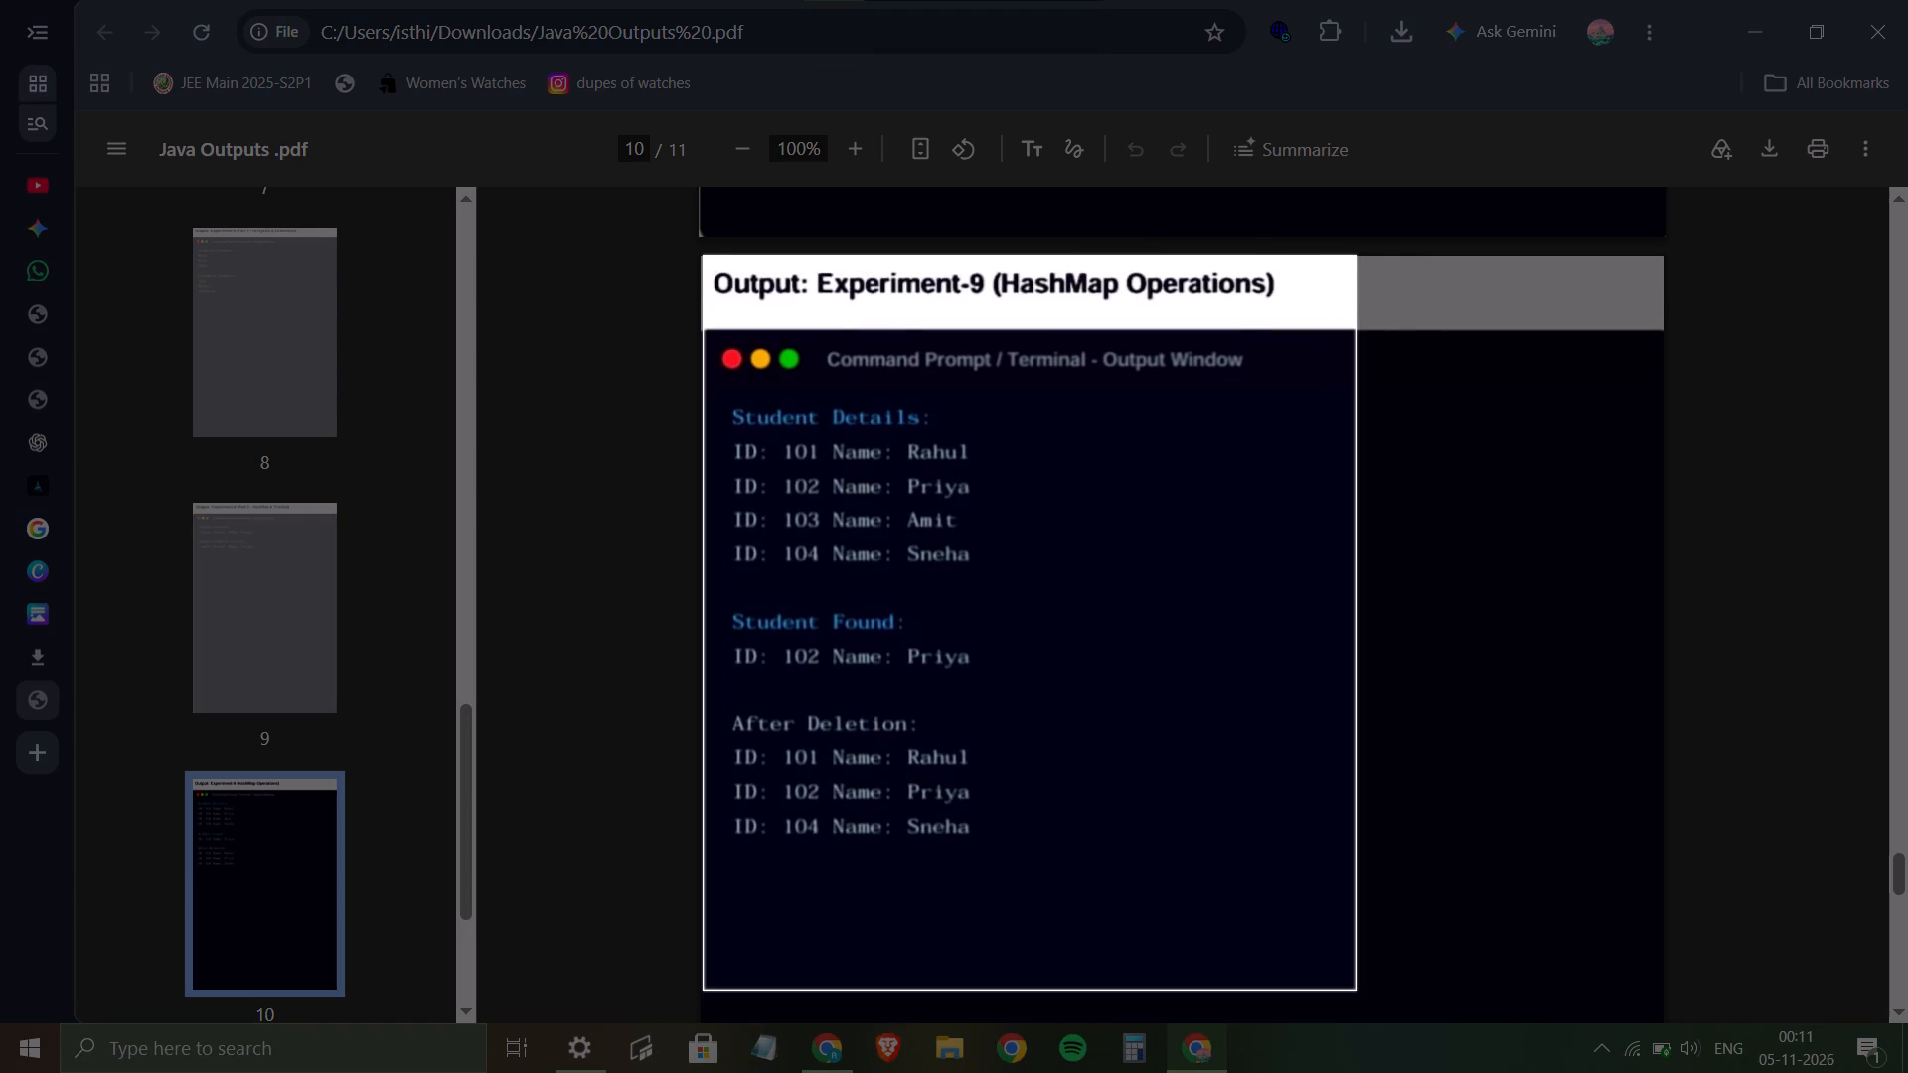
left_click_drag(1382, 812, 1300, 870)
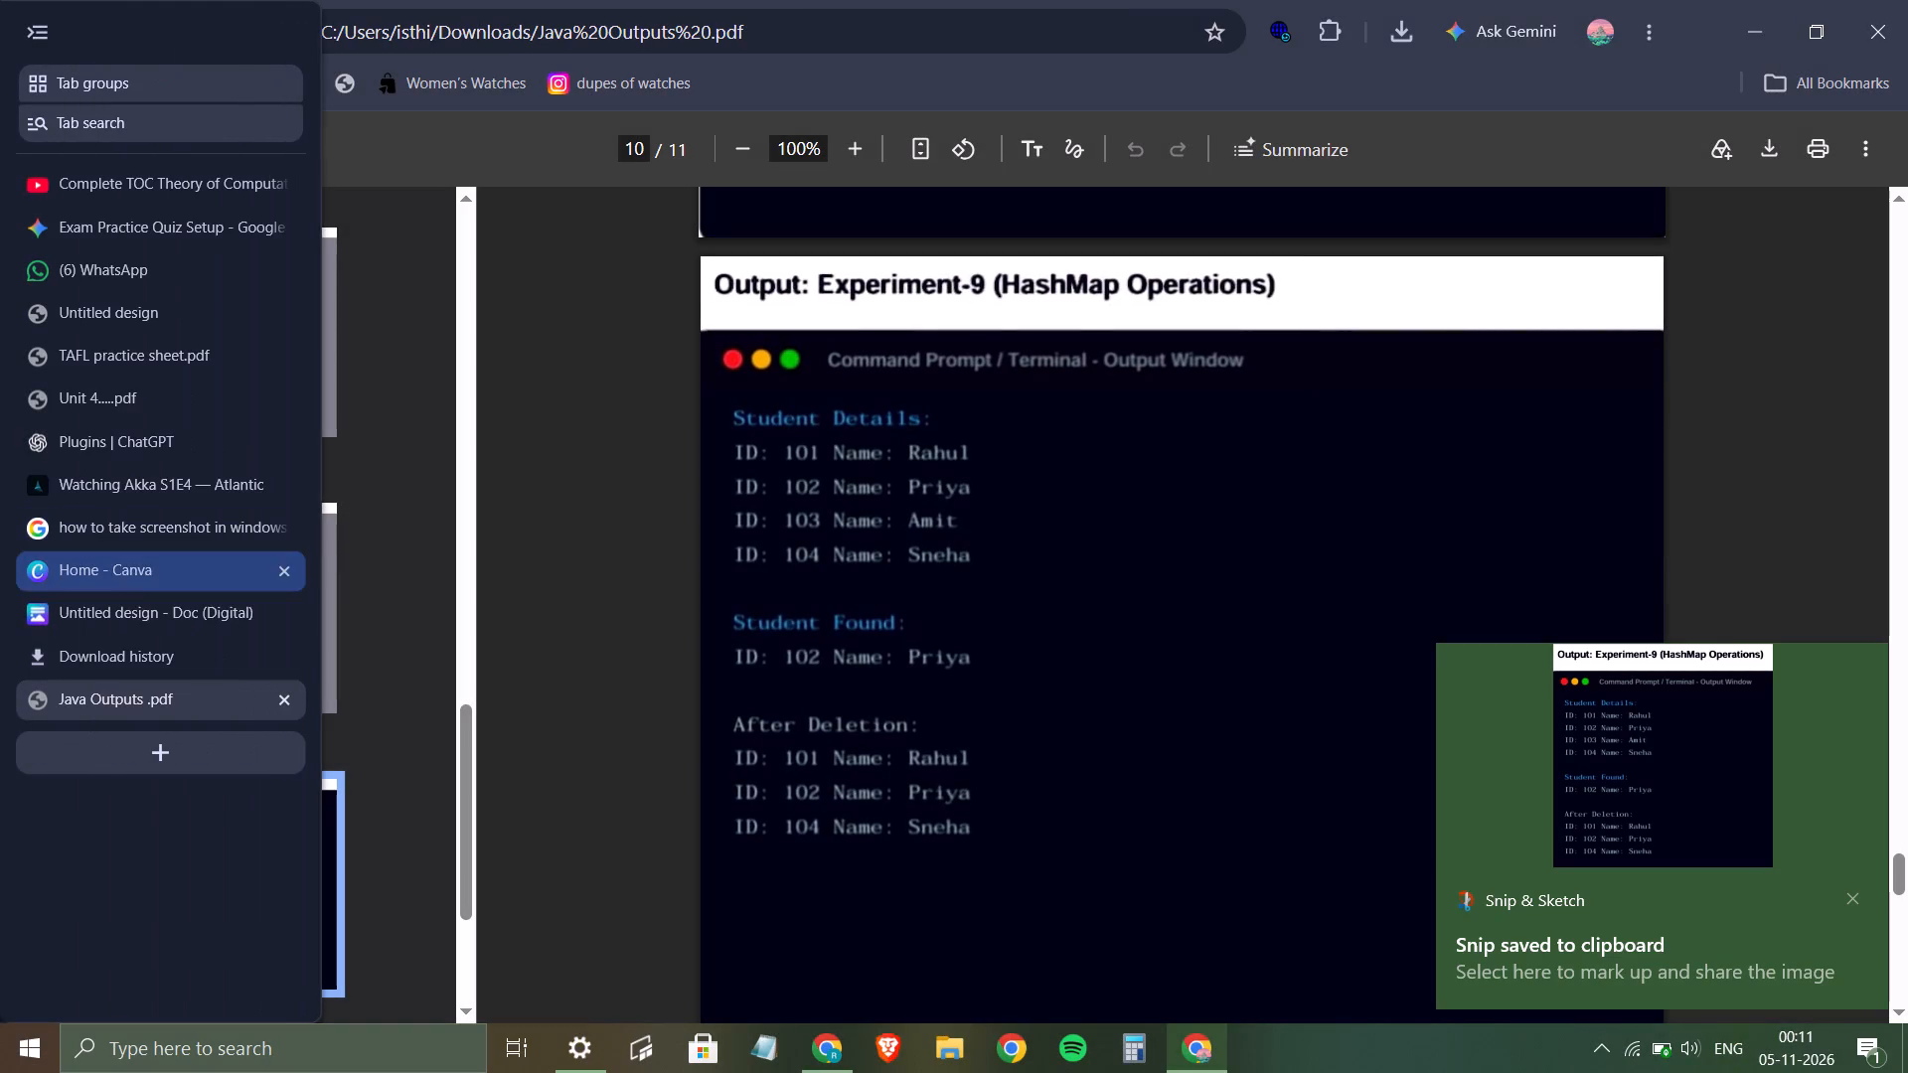
Paste copies of the Experiment-9 (HashMap Operations) snip into the Canva Doc below the HashSet & TreeSet image.
left_click(38, 609)
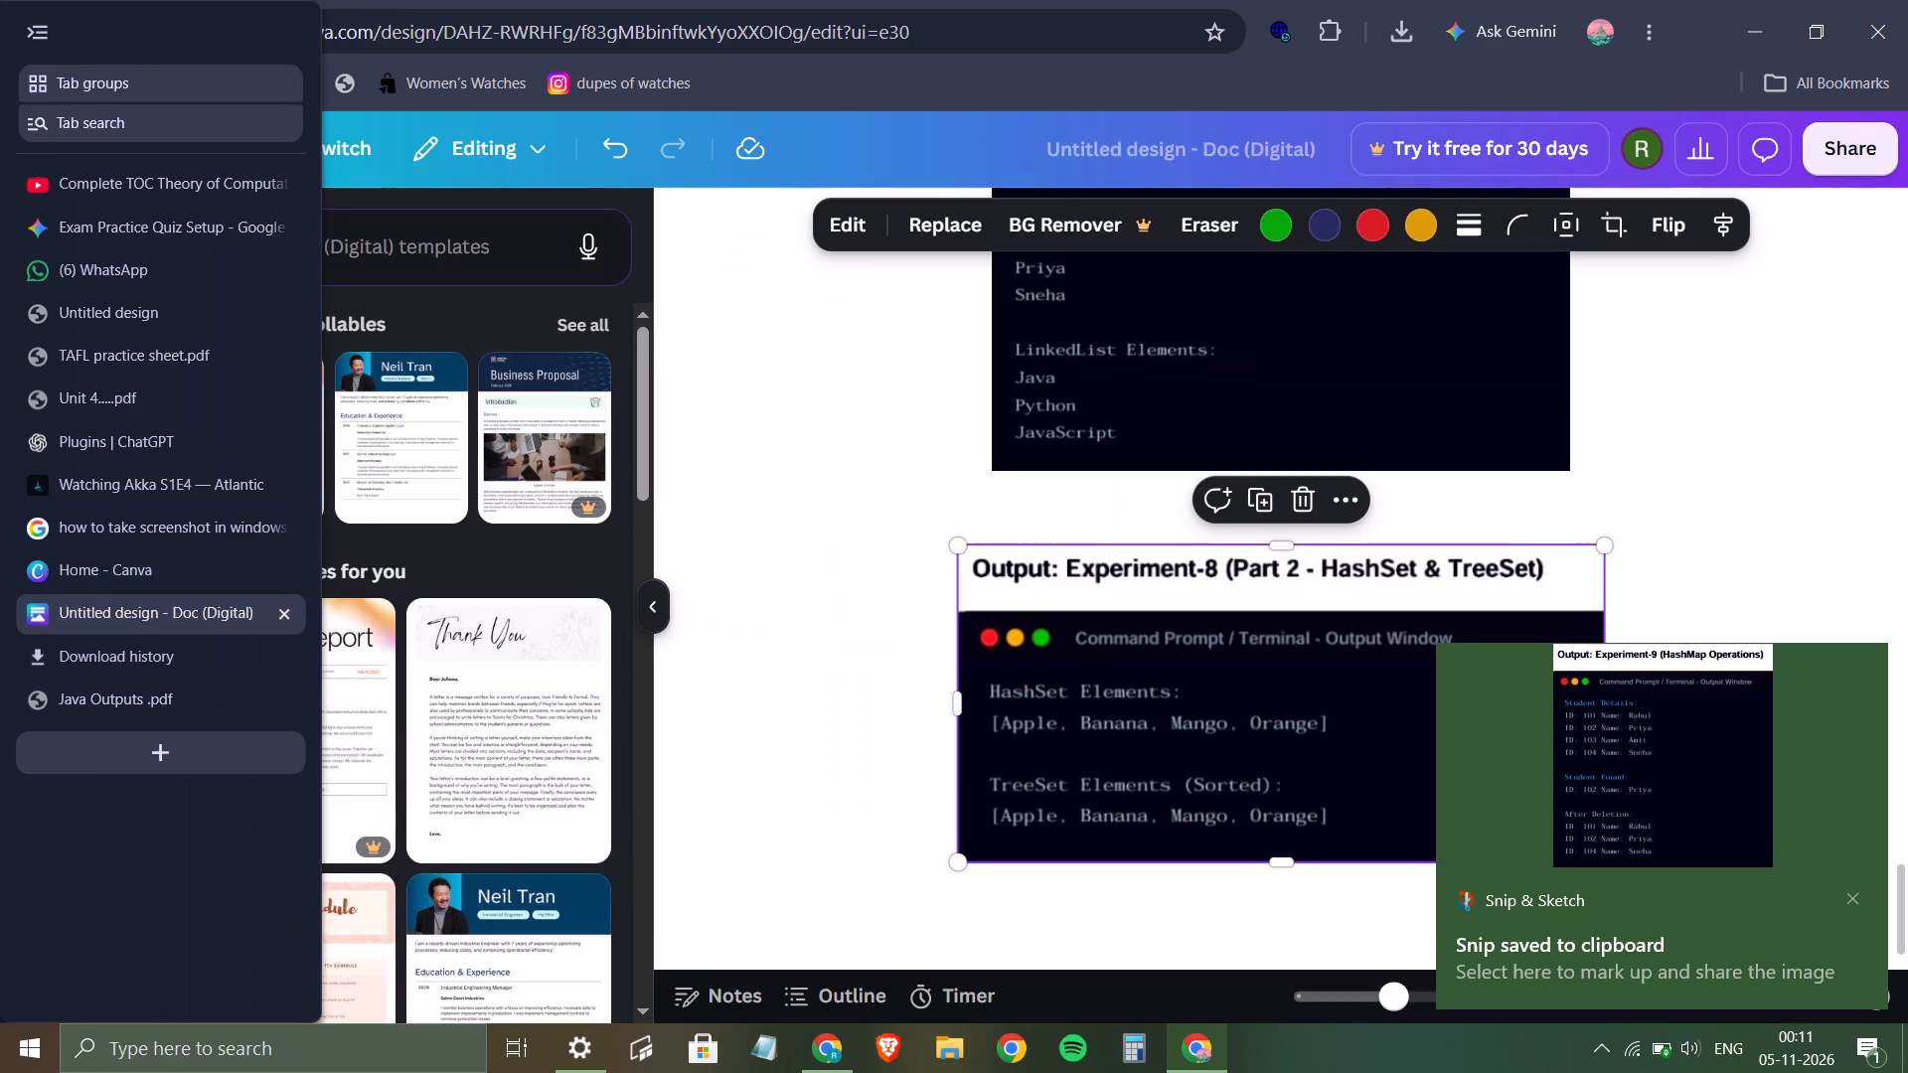
left_click(779, 852)
left_click(775, 942)
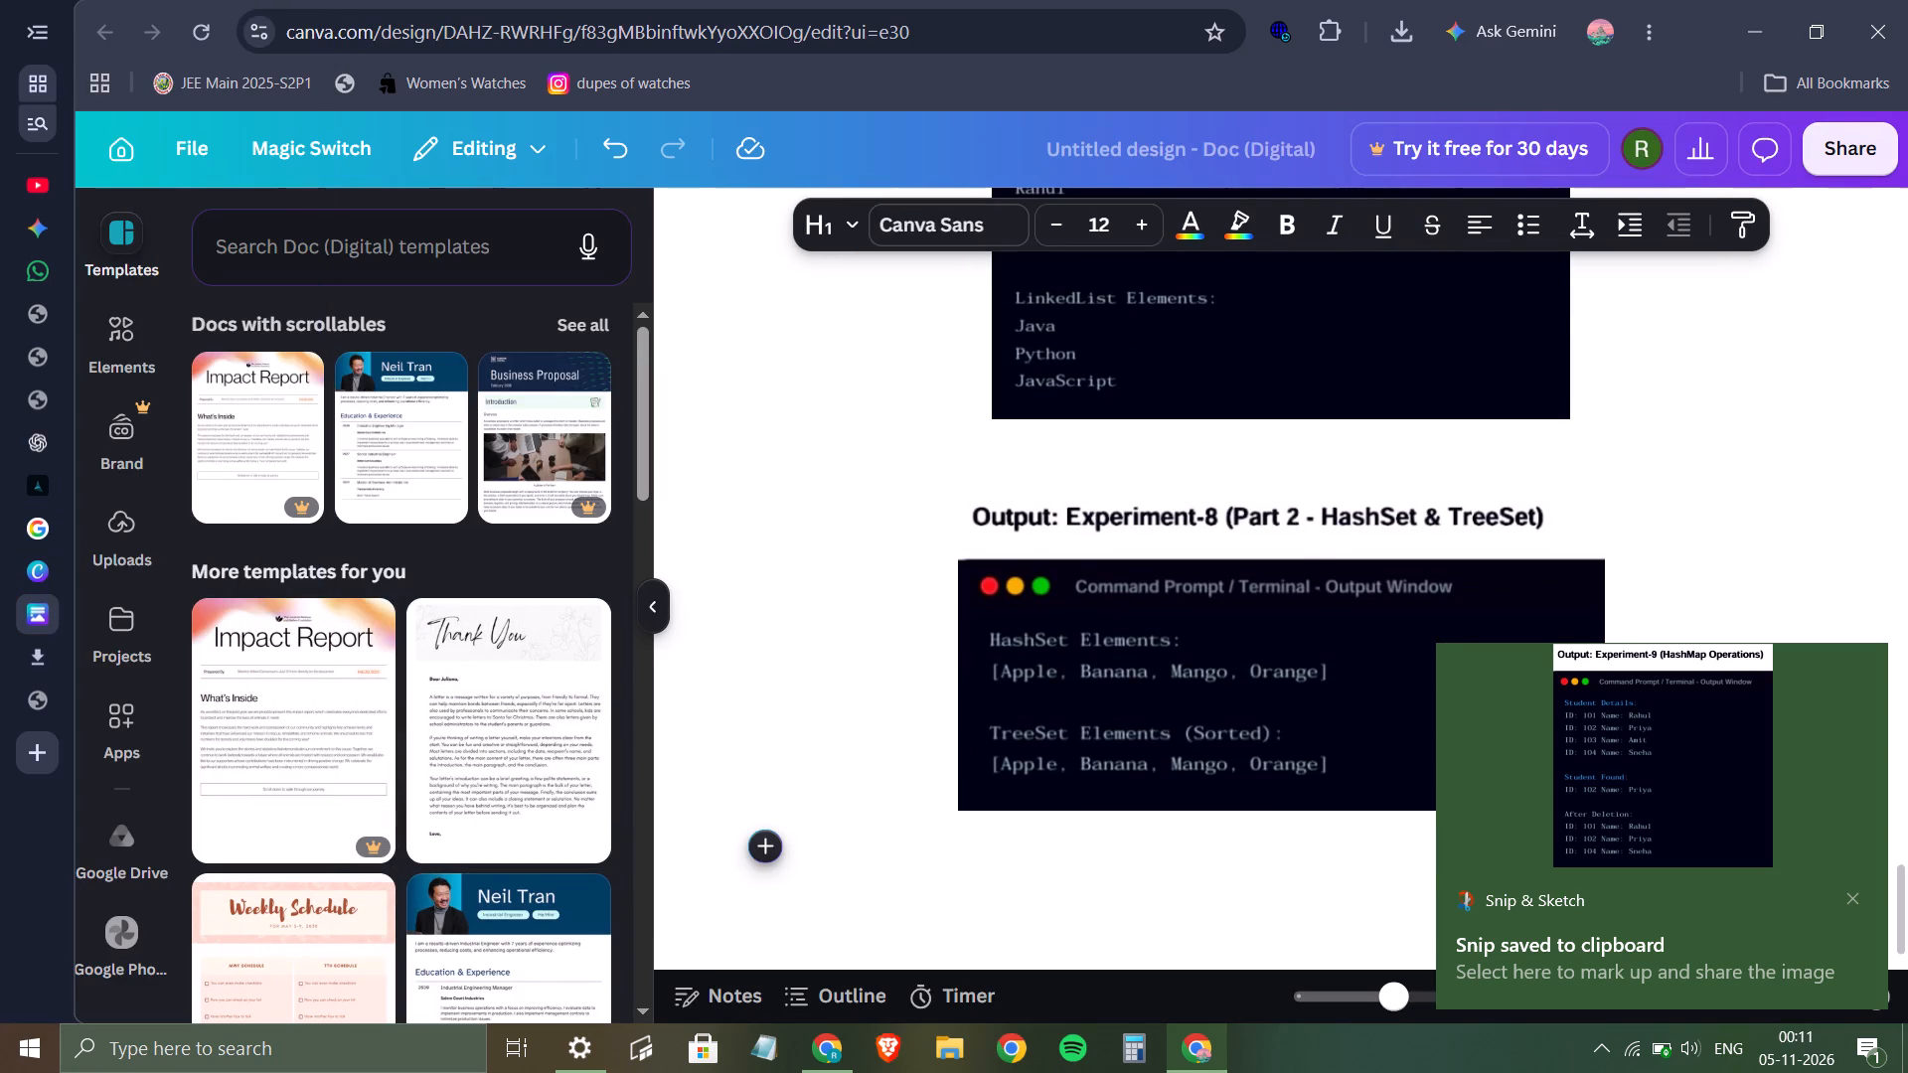
key("ctrl+v")
key("ctrl+v")
key("ctrl+v")
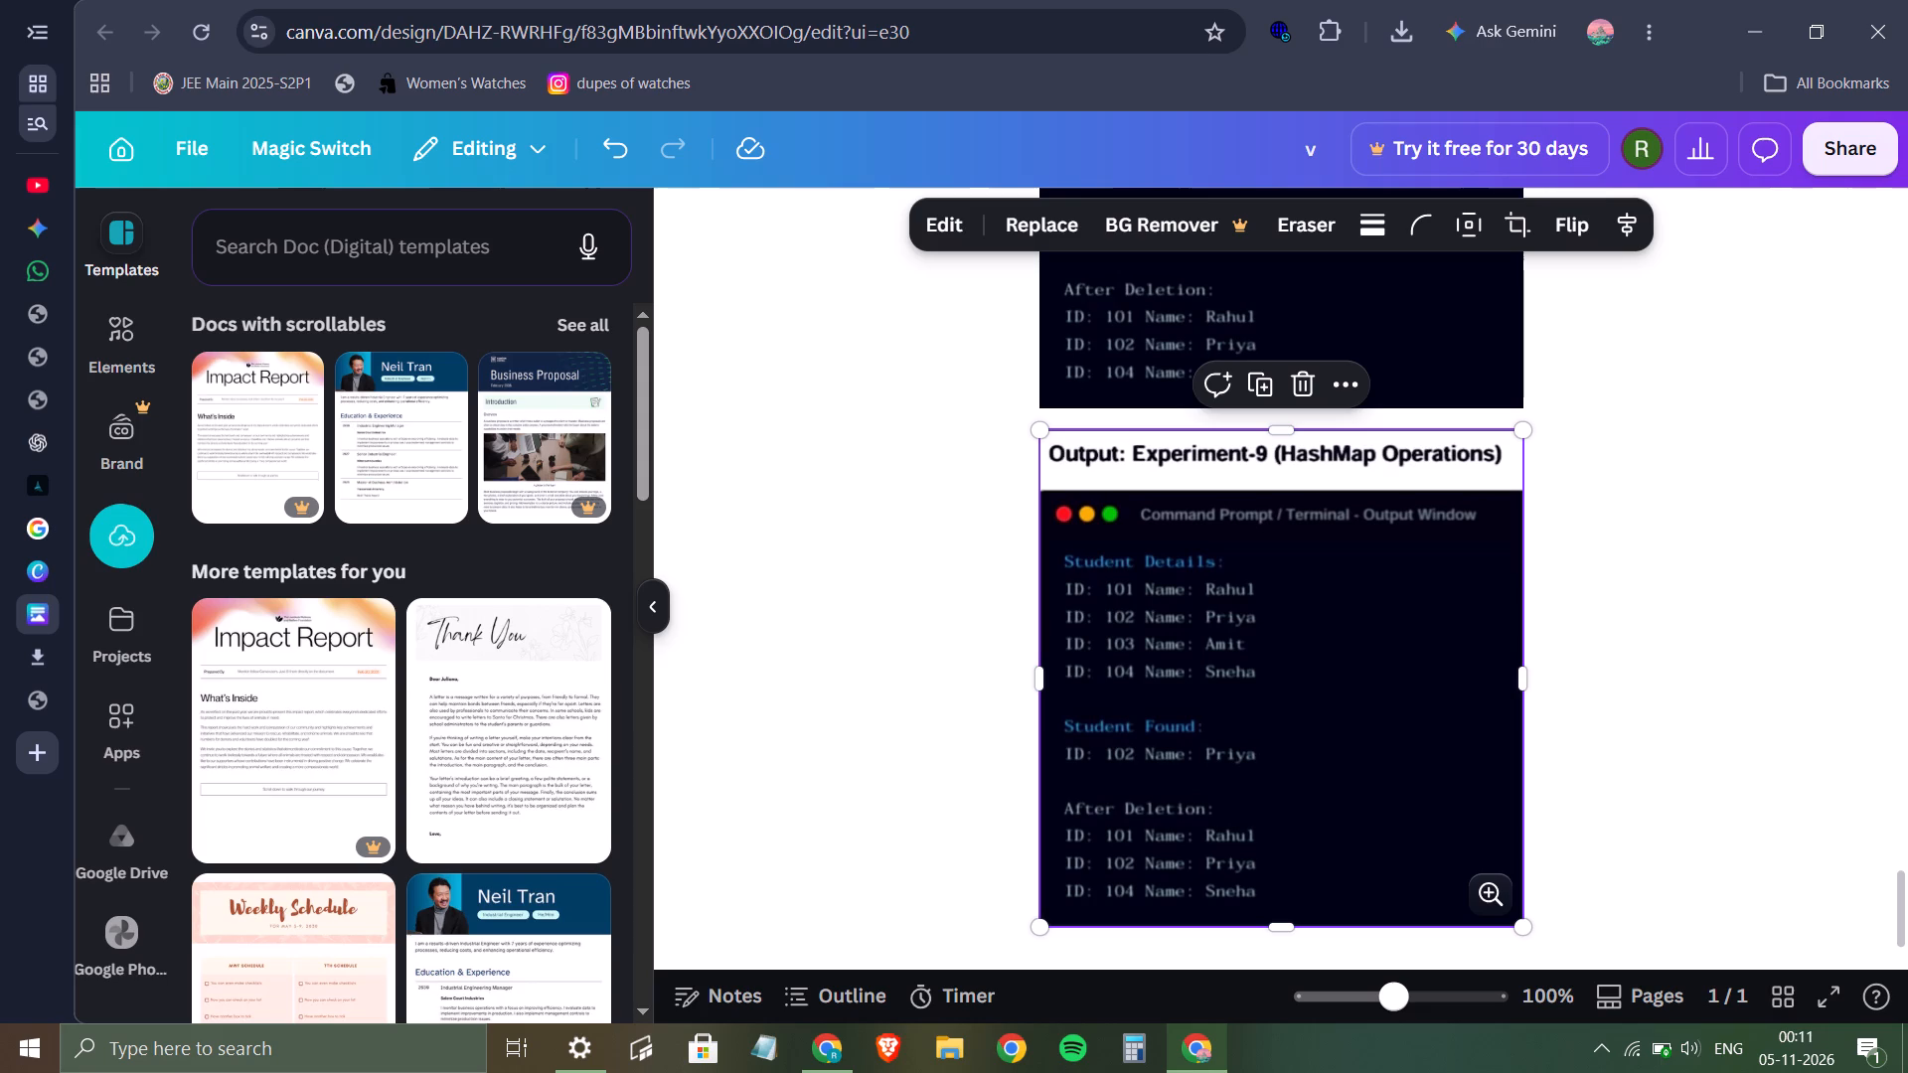
Enlarge the lowest HashMap Operations image slightly in proportion.
left_click_drag(1525, 925, 1577, 931)
left_click(1630, 814)
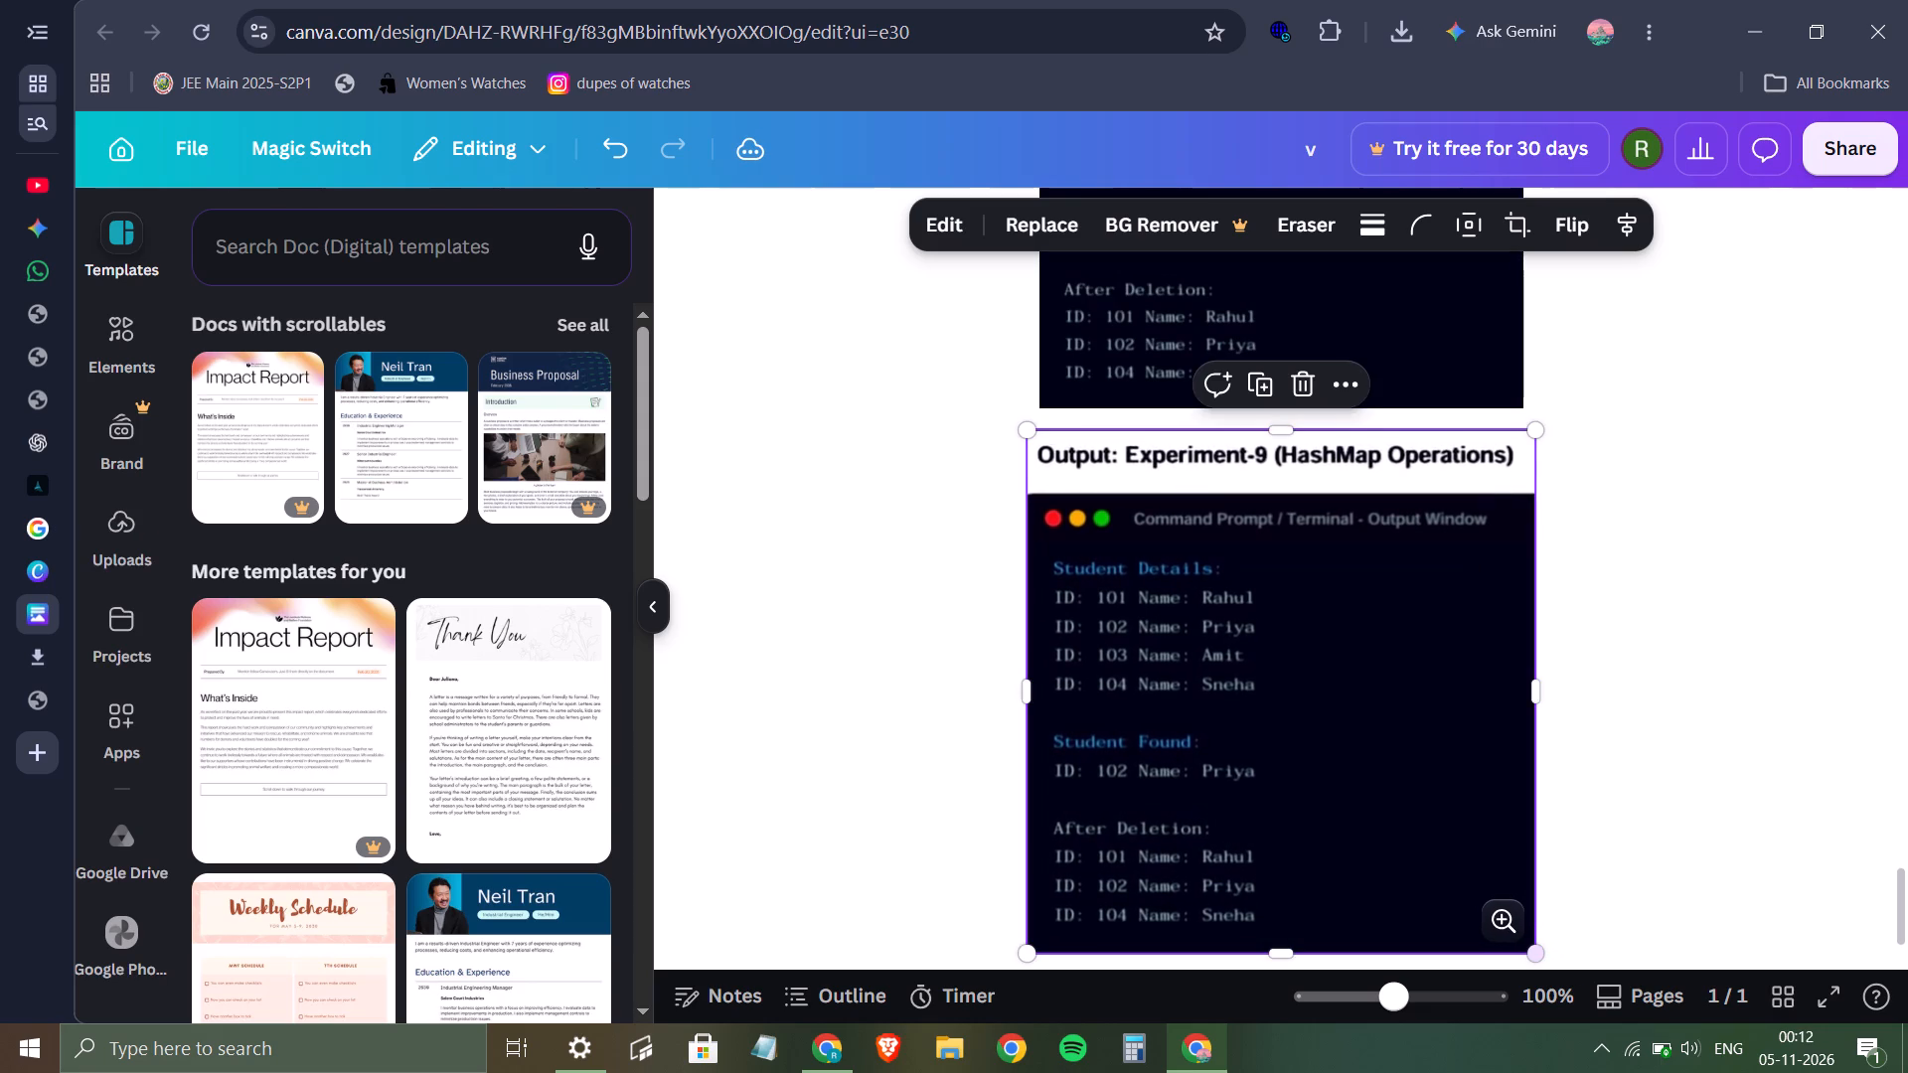
Add a blank line below the lowest HashMap Operations image to space out the next output.
scroll(1637, 754, "down", 12)
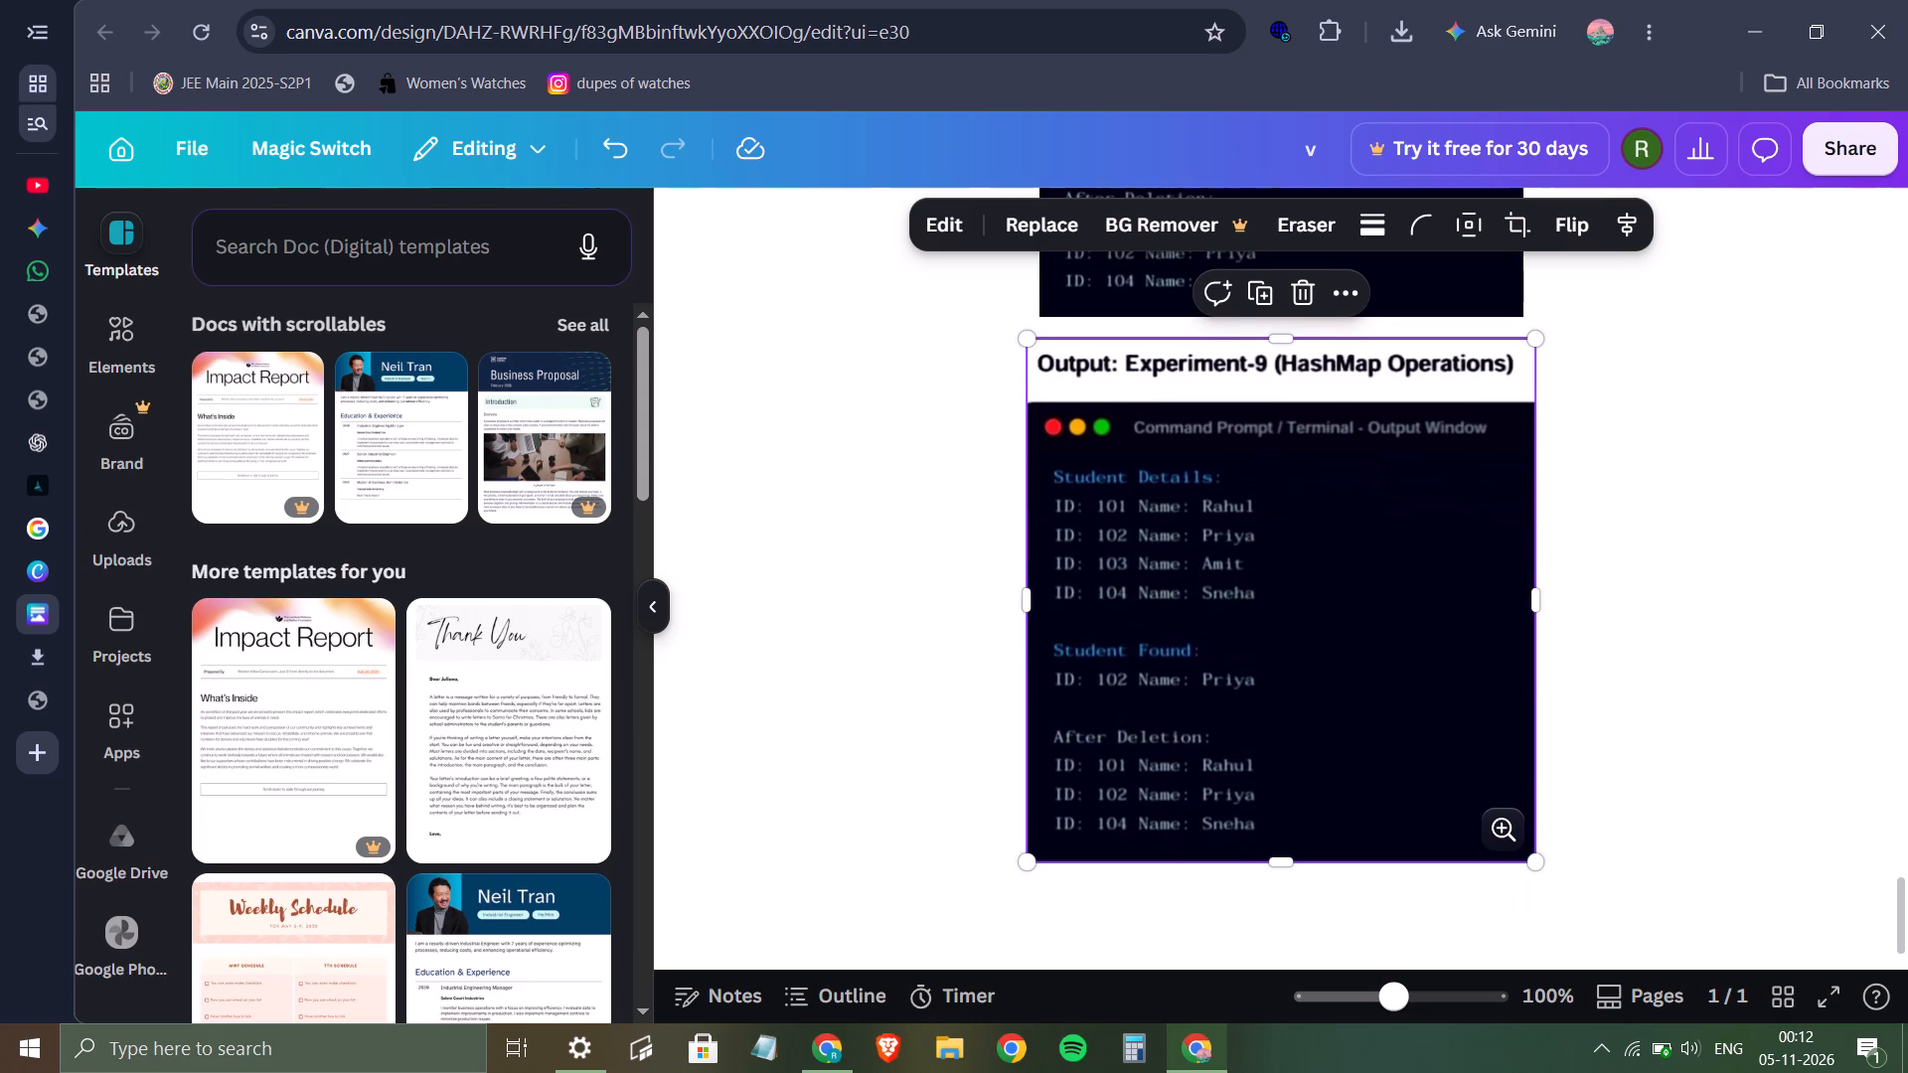
left_click(1583, 894)
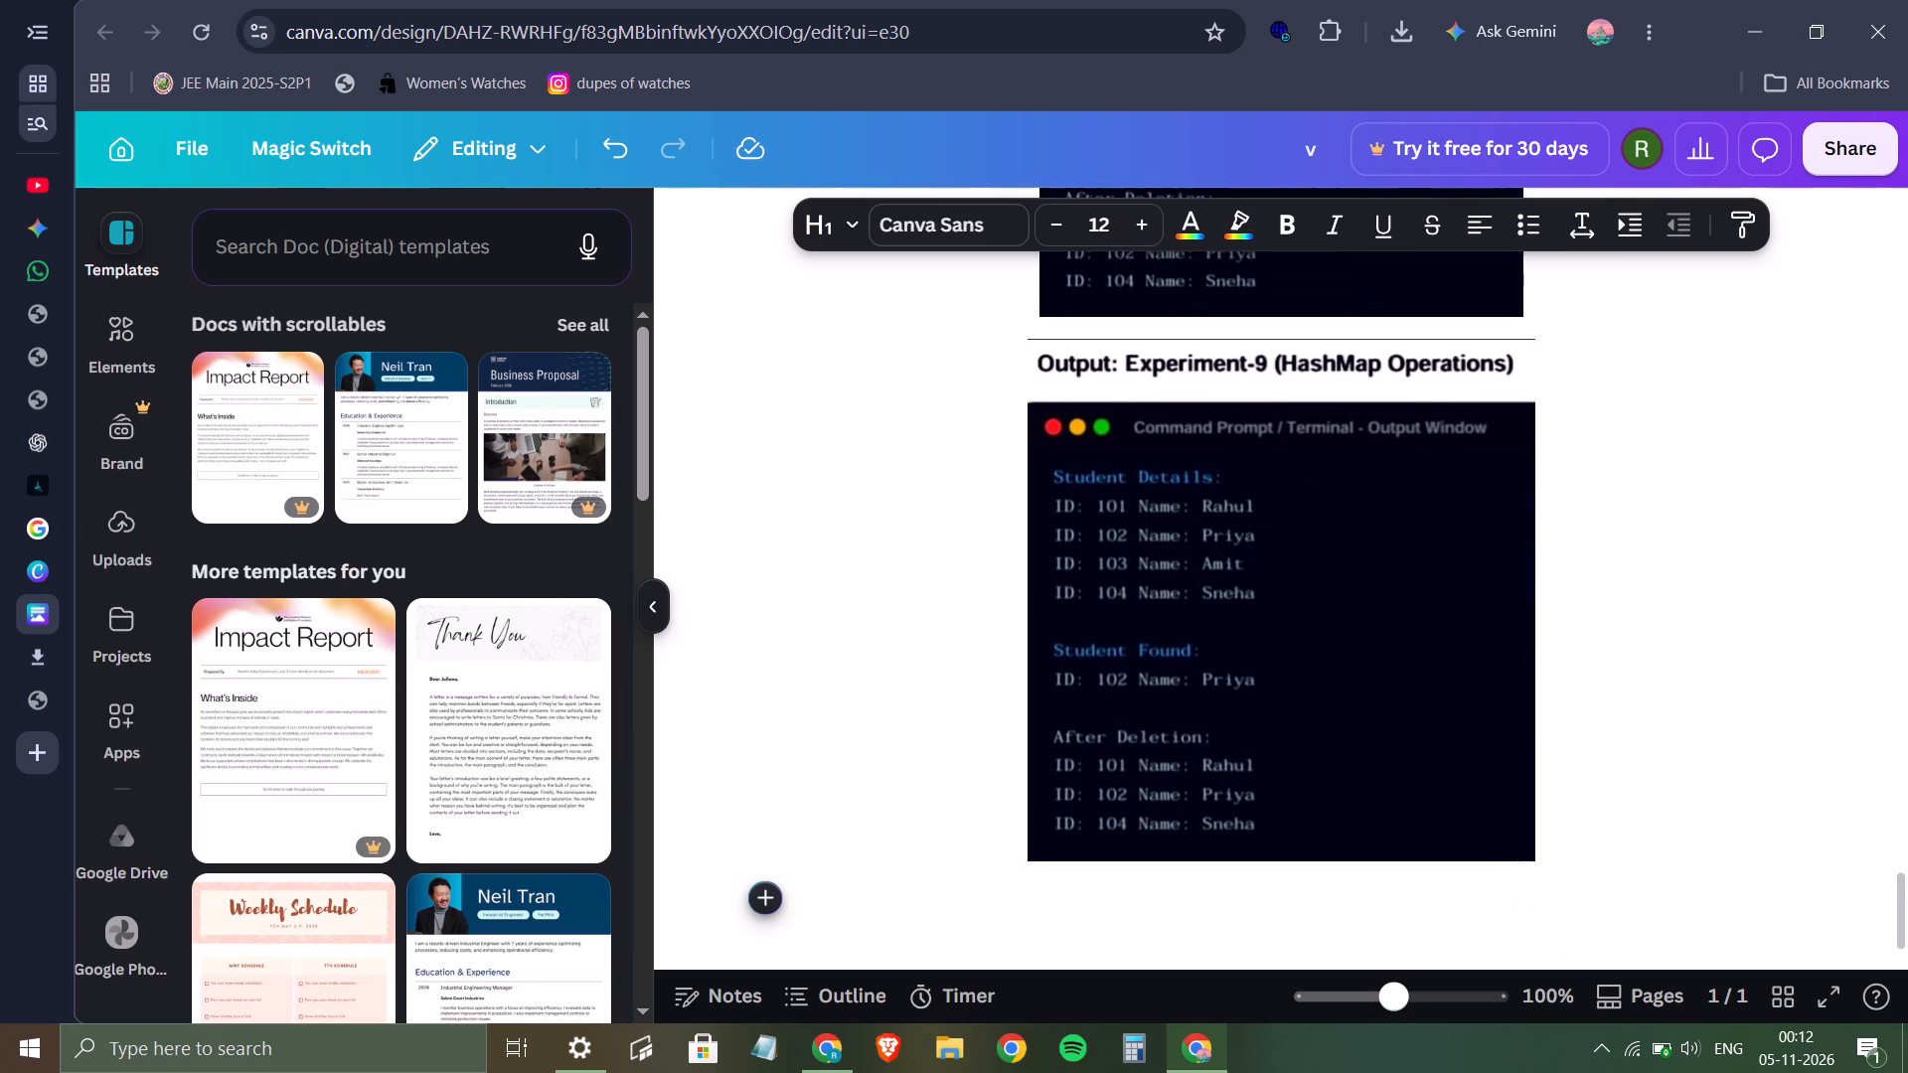
key("Return")
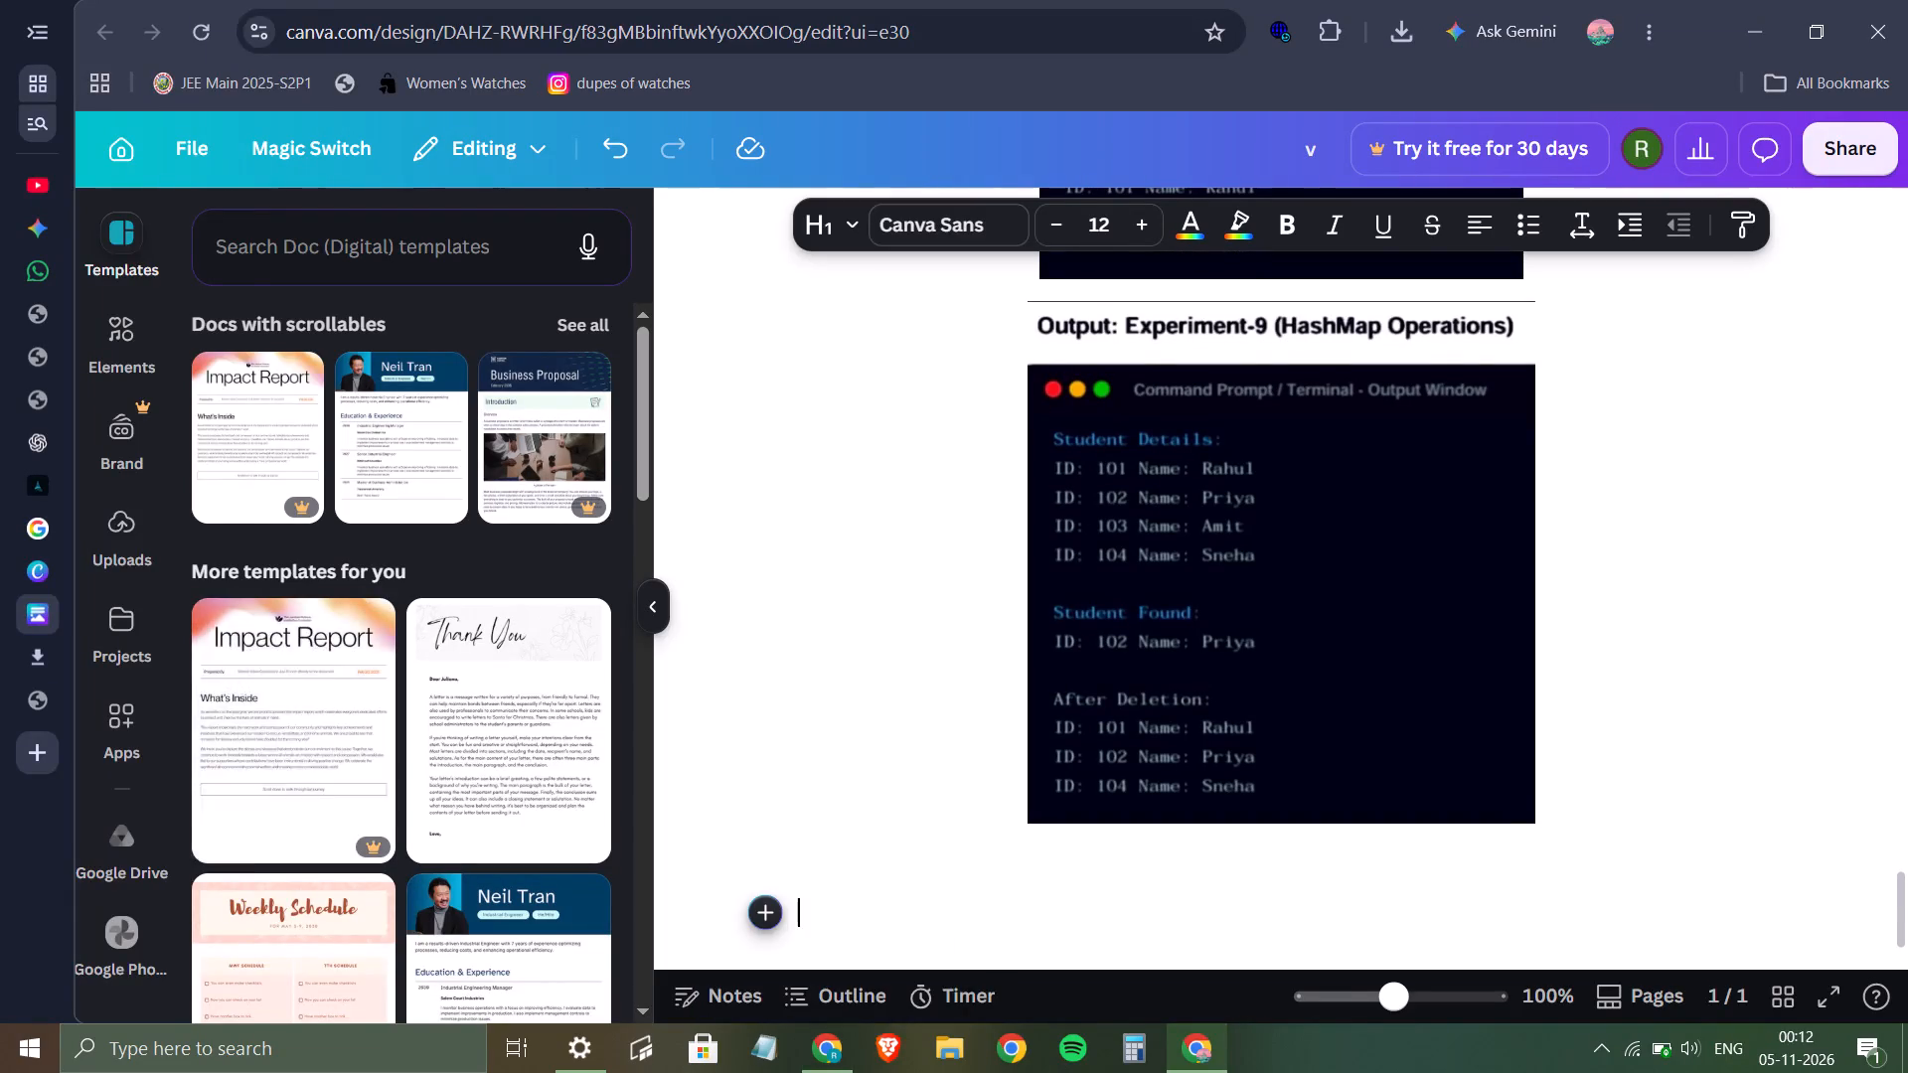
In the Java Outputs PDF, snip the Experiment-10 (Lambda & Stream API) output from its heading through KIRAN under Names in Uppercase.
left_click(38, 689)
scroll(1015, 681, "down", 9)
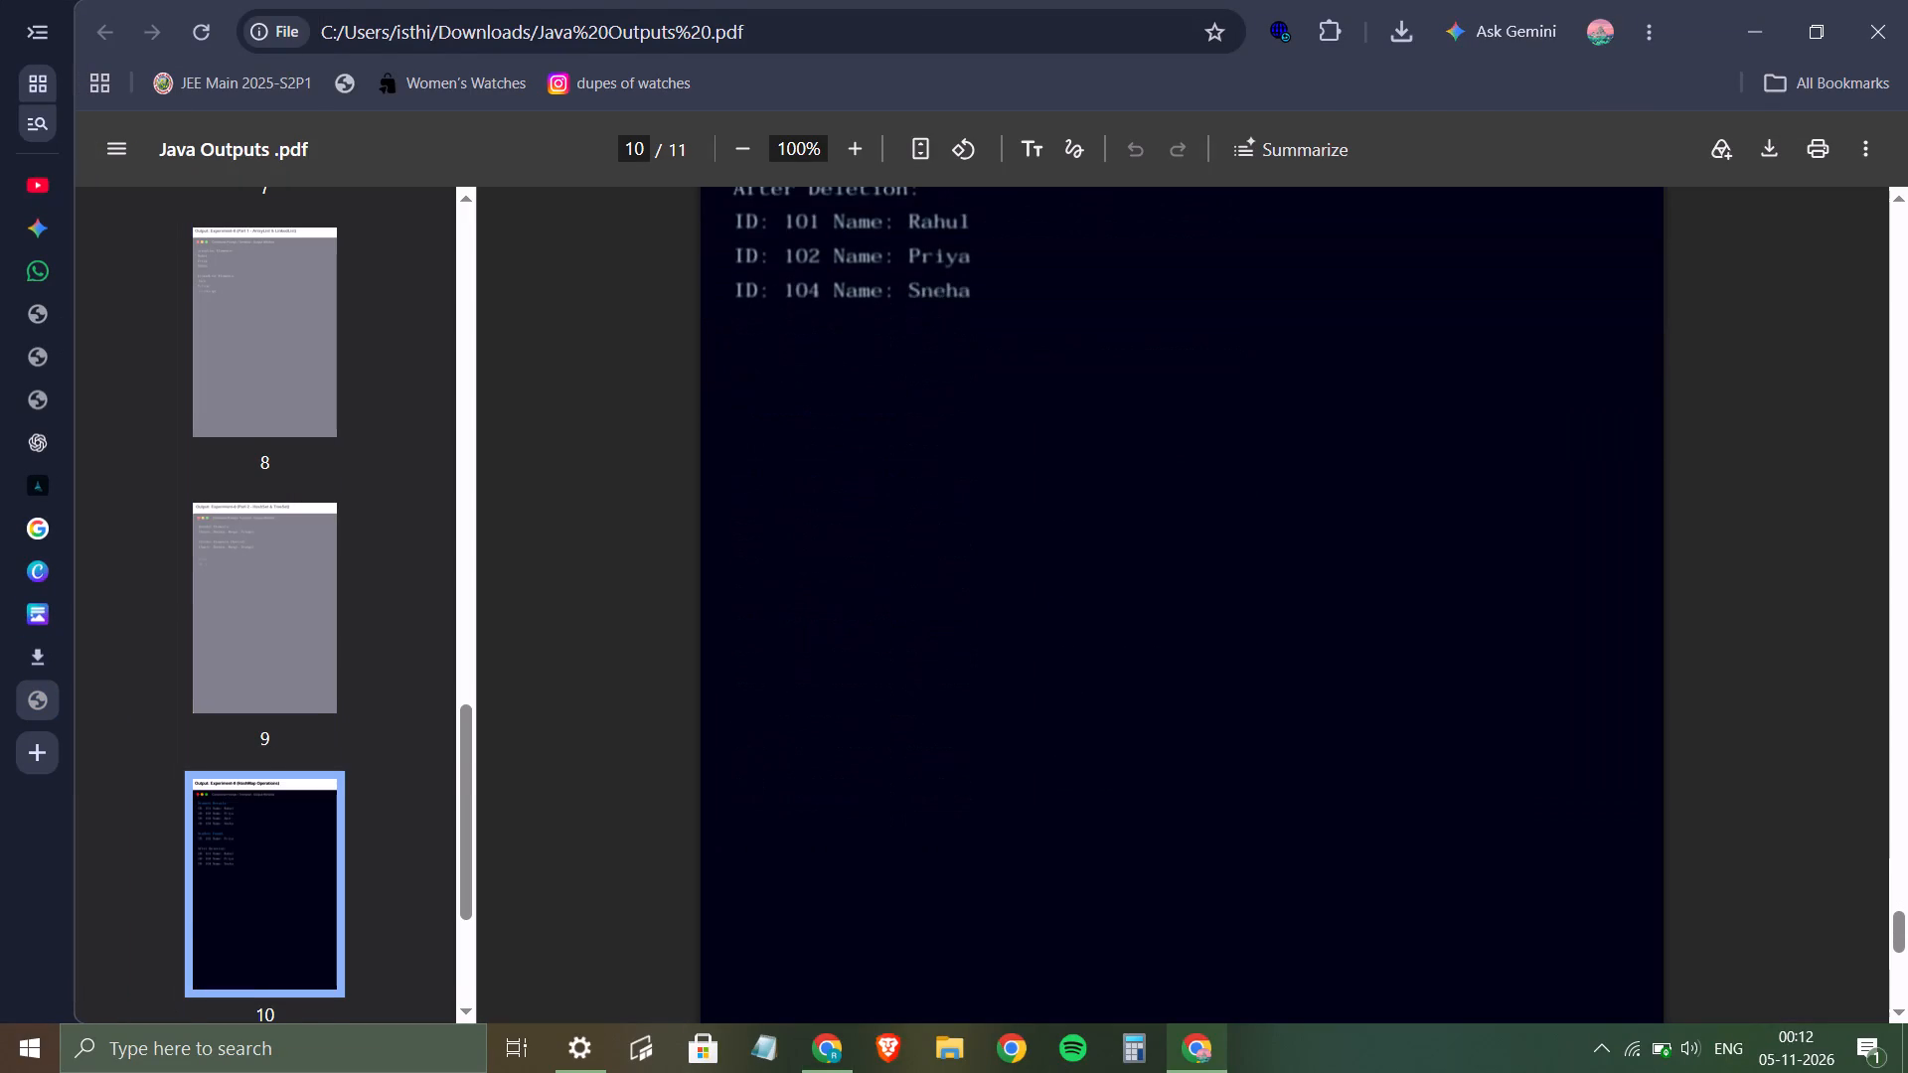
scroll(1015, 681, "down", 3)
scroll(1015, 681, "up", 3)
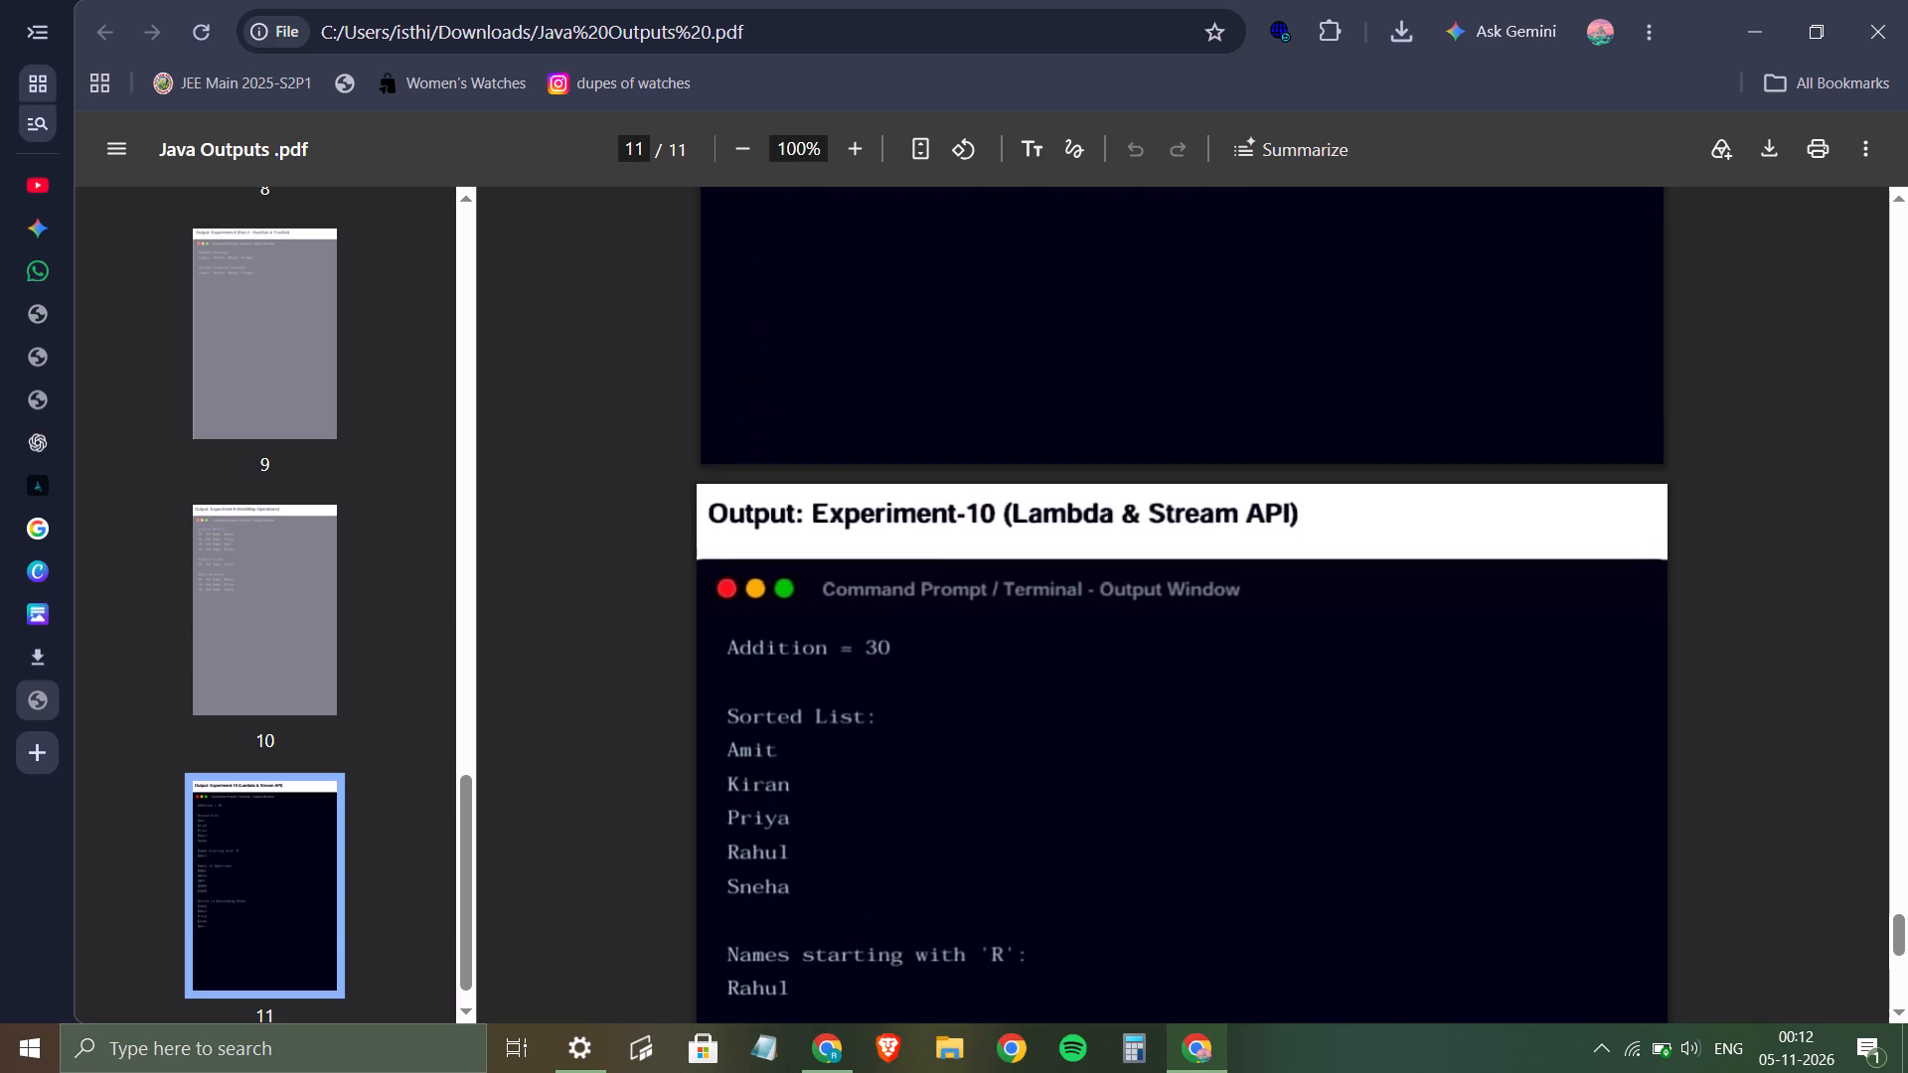
scroll(962, 577, "down", 2)
scroll(962, 577, "up", 1)
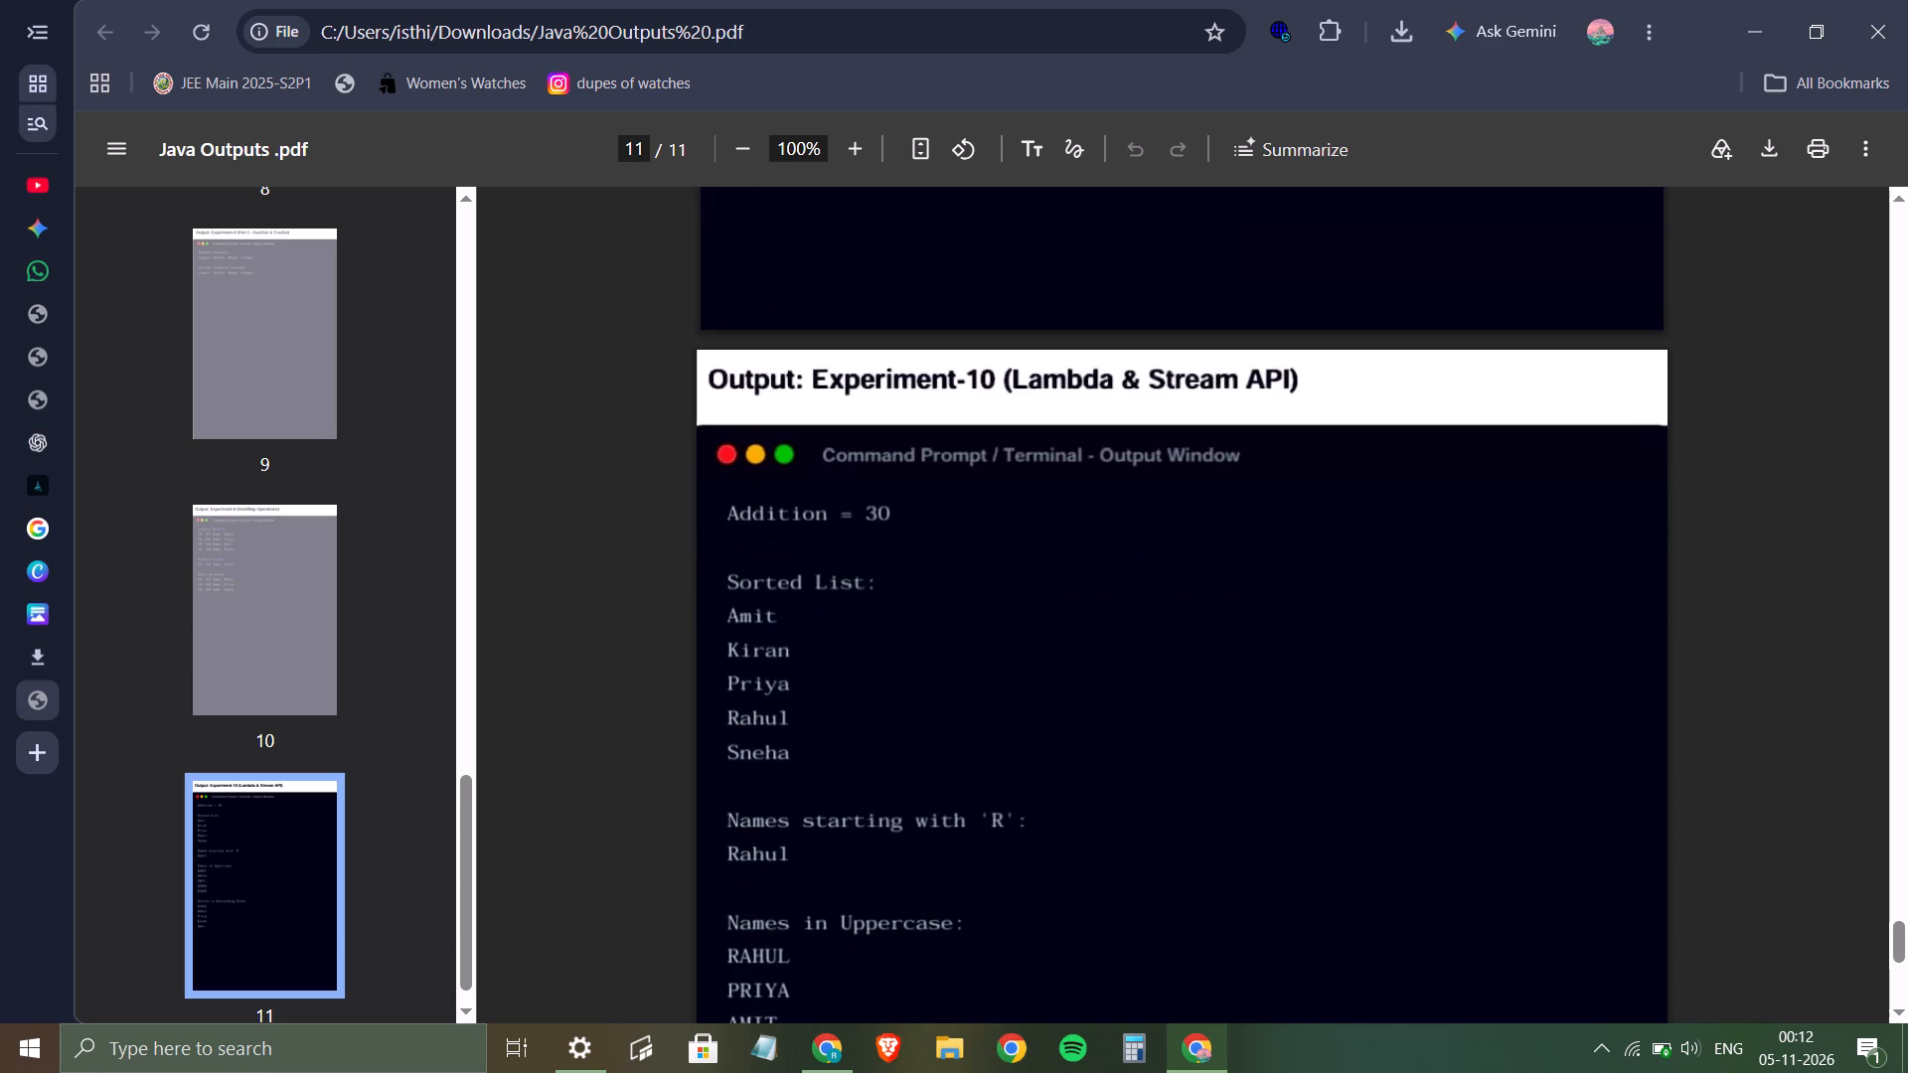
scroll(962, 577, "down", 1)
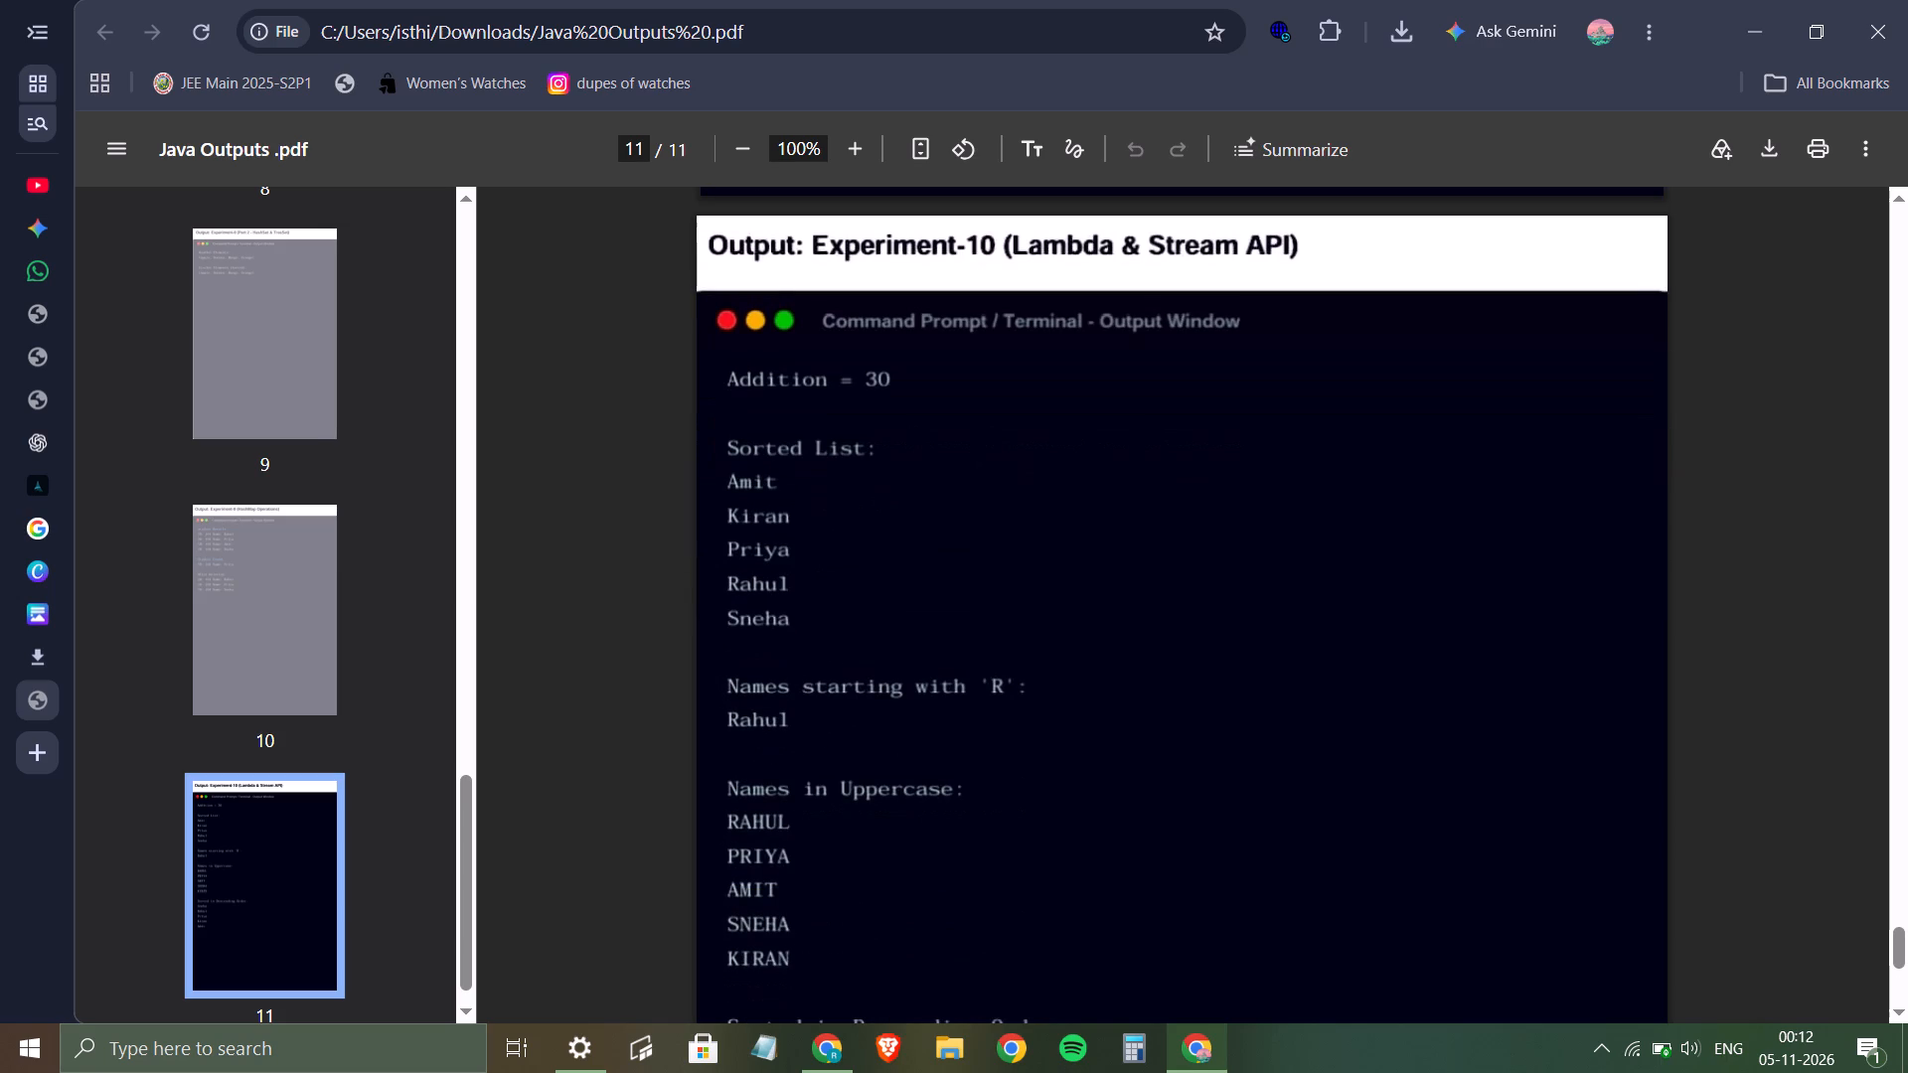
key("shift+super+s")
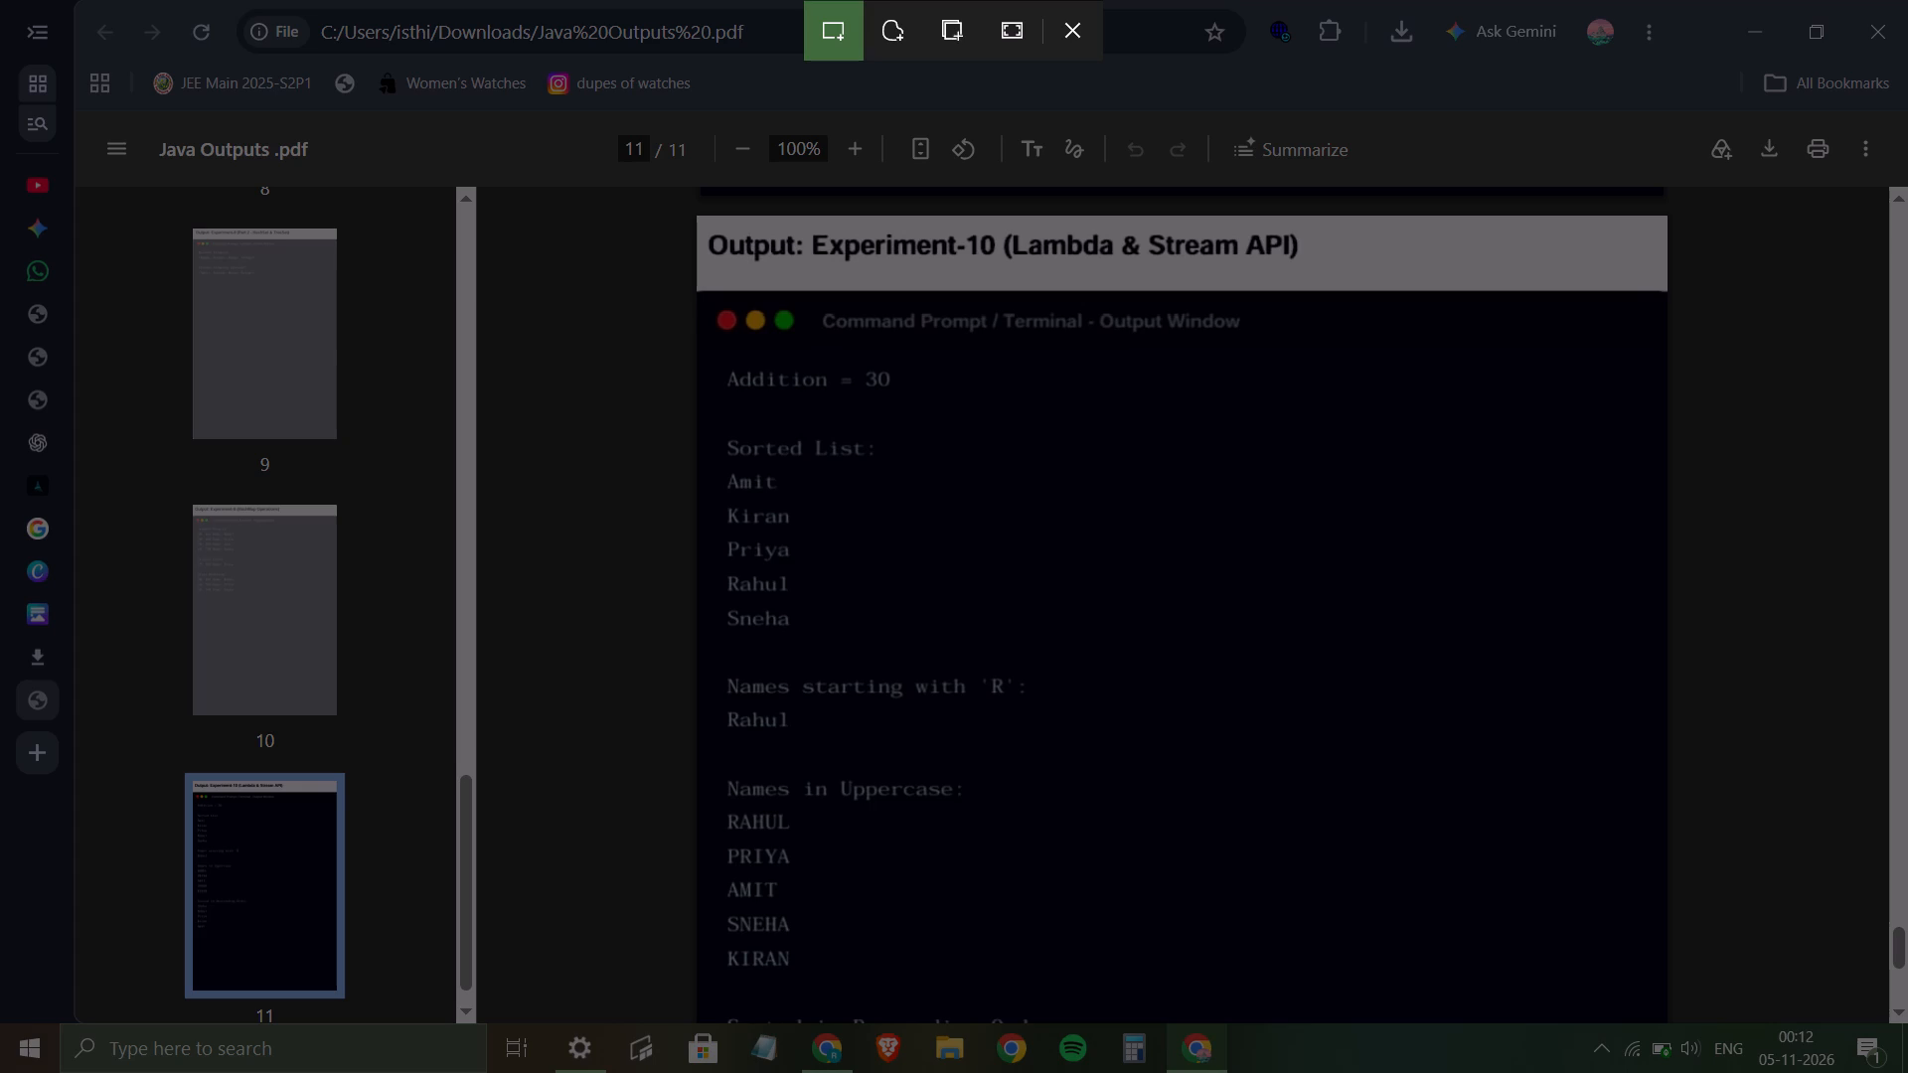
left_click_drag(698, 218, 1362, 870)
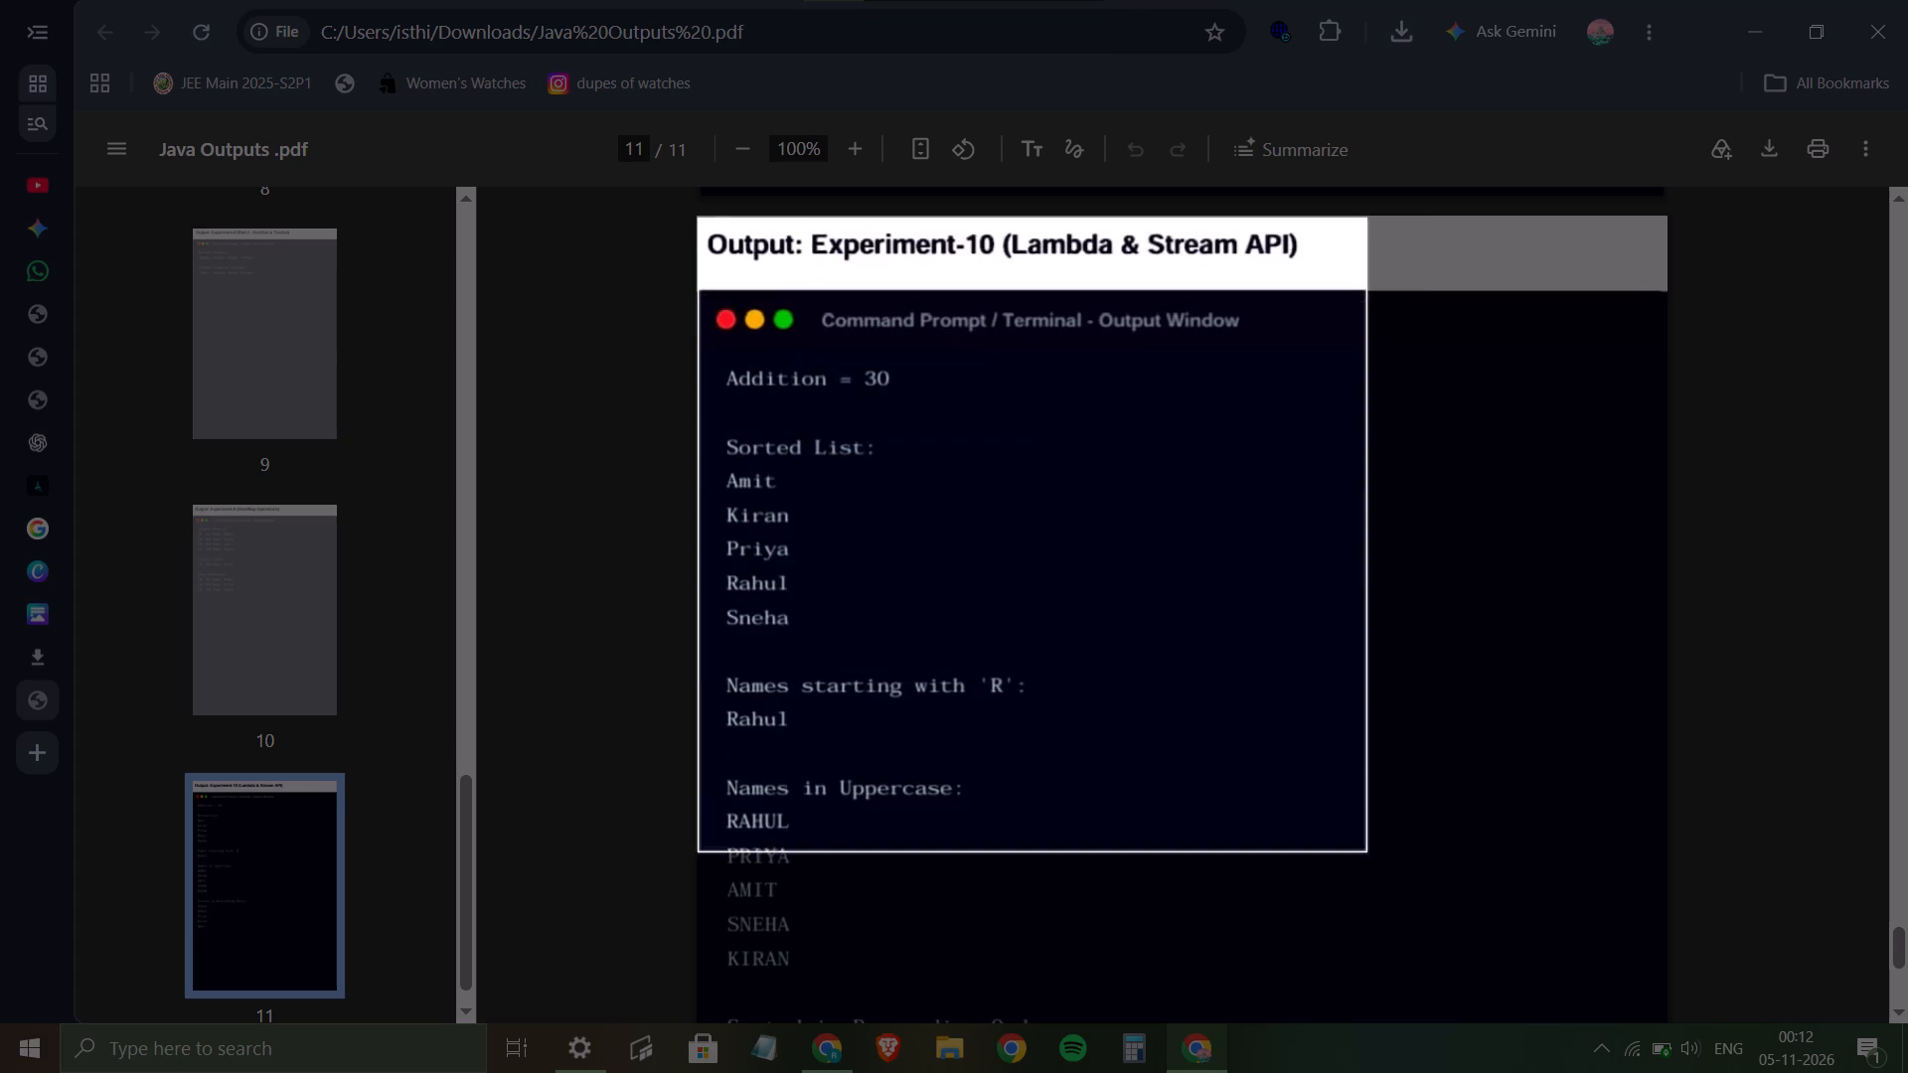
left_click_drag(1362, 870, 1300, 971)
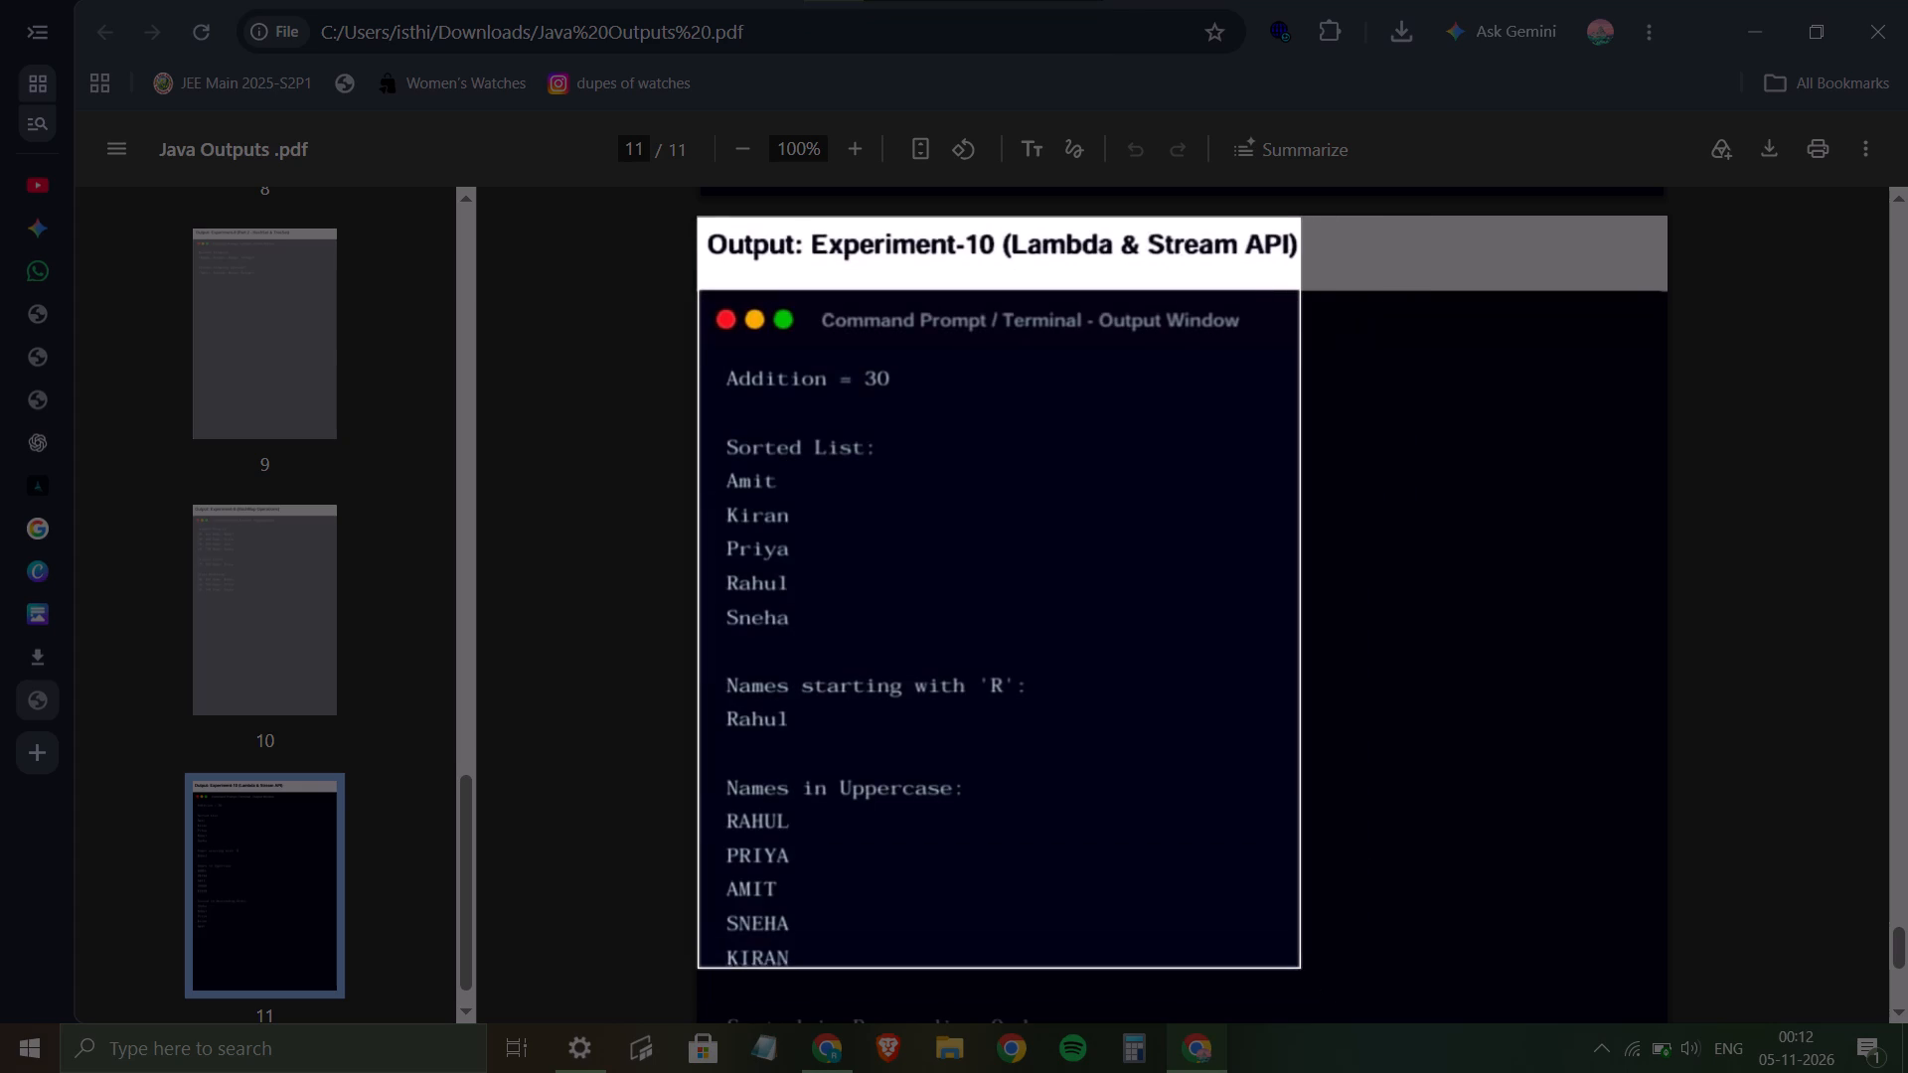
left_click_drag(1300, 971, 1308, 992)
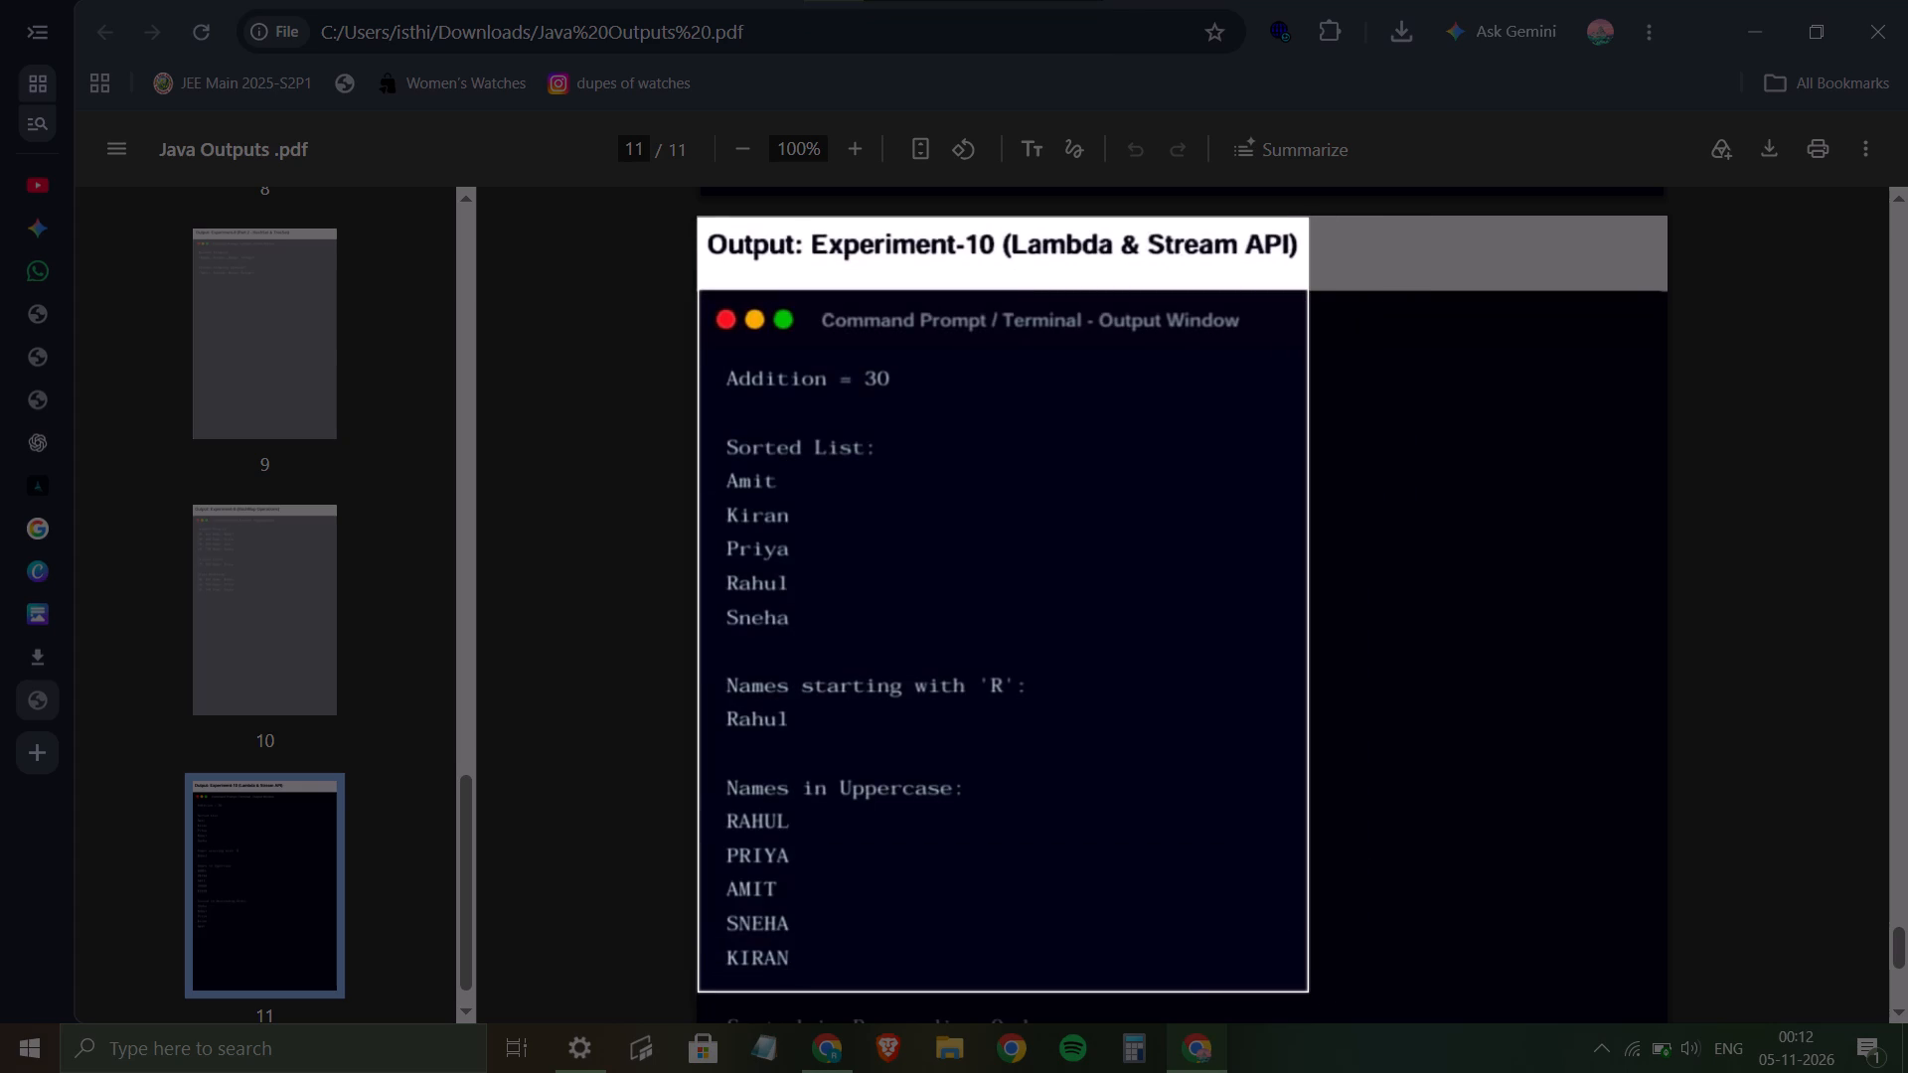
Finish the snip of the Experiment-10 (Lambda & Stream API) output and paste it into the Canva Doc below the HashMap Operations image.
left_click_drag(1308, 992, 1308, 983)
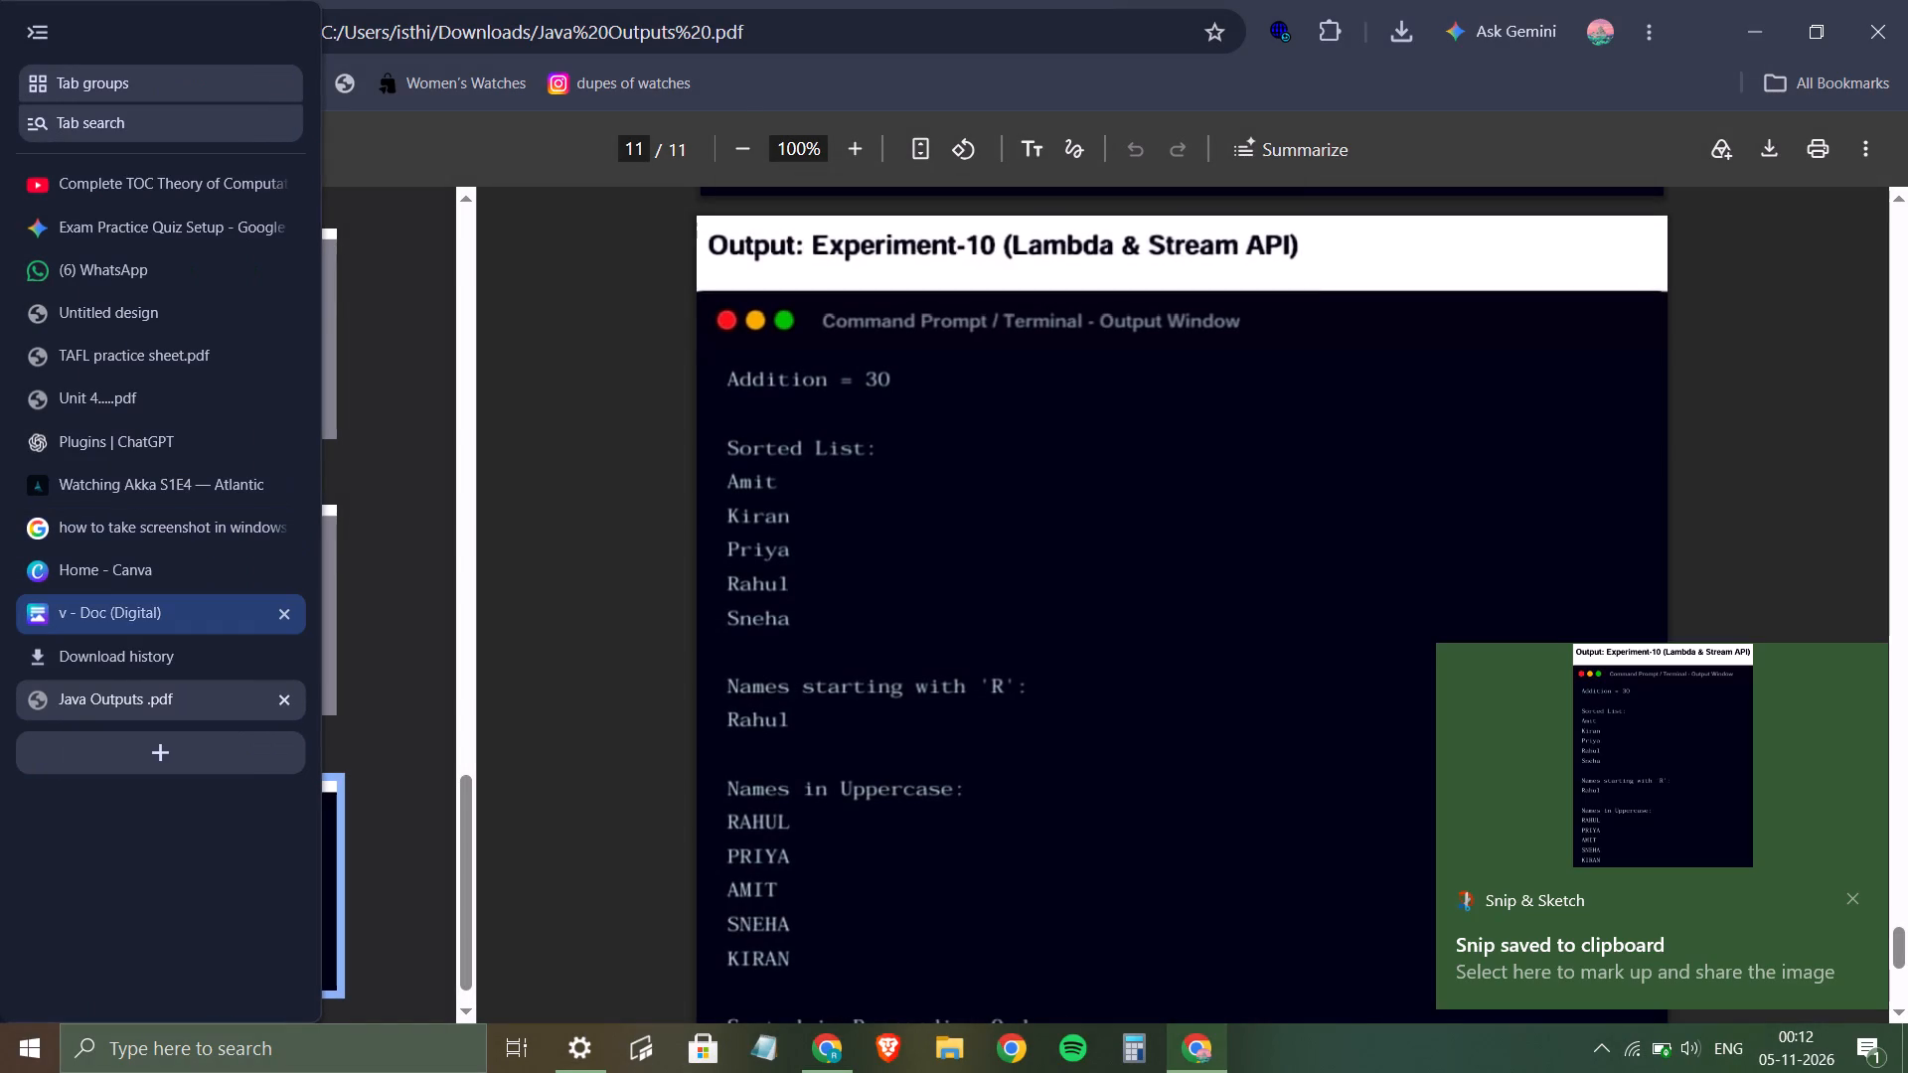
left_click(50, 614)
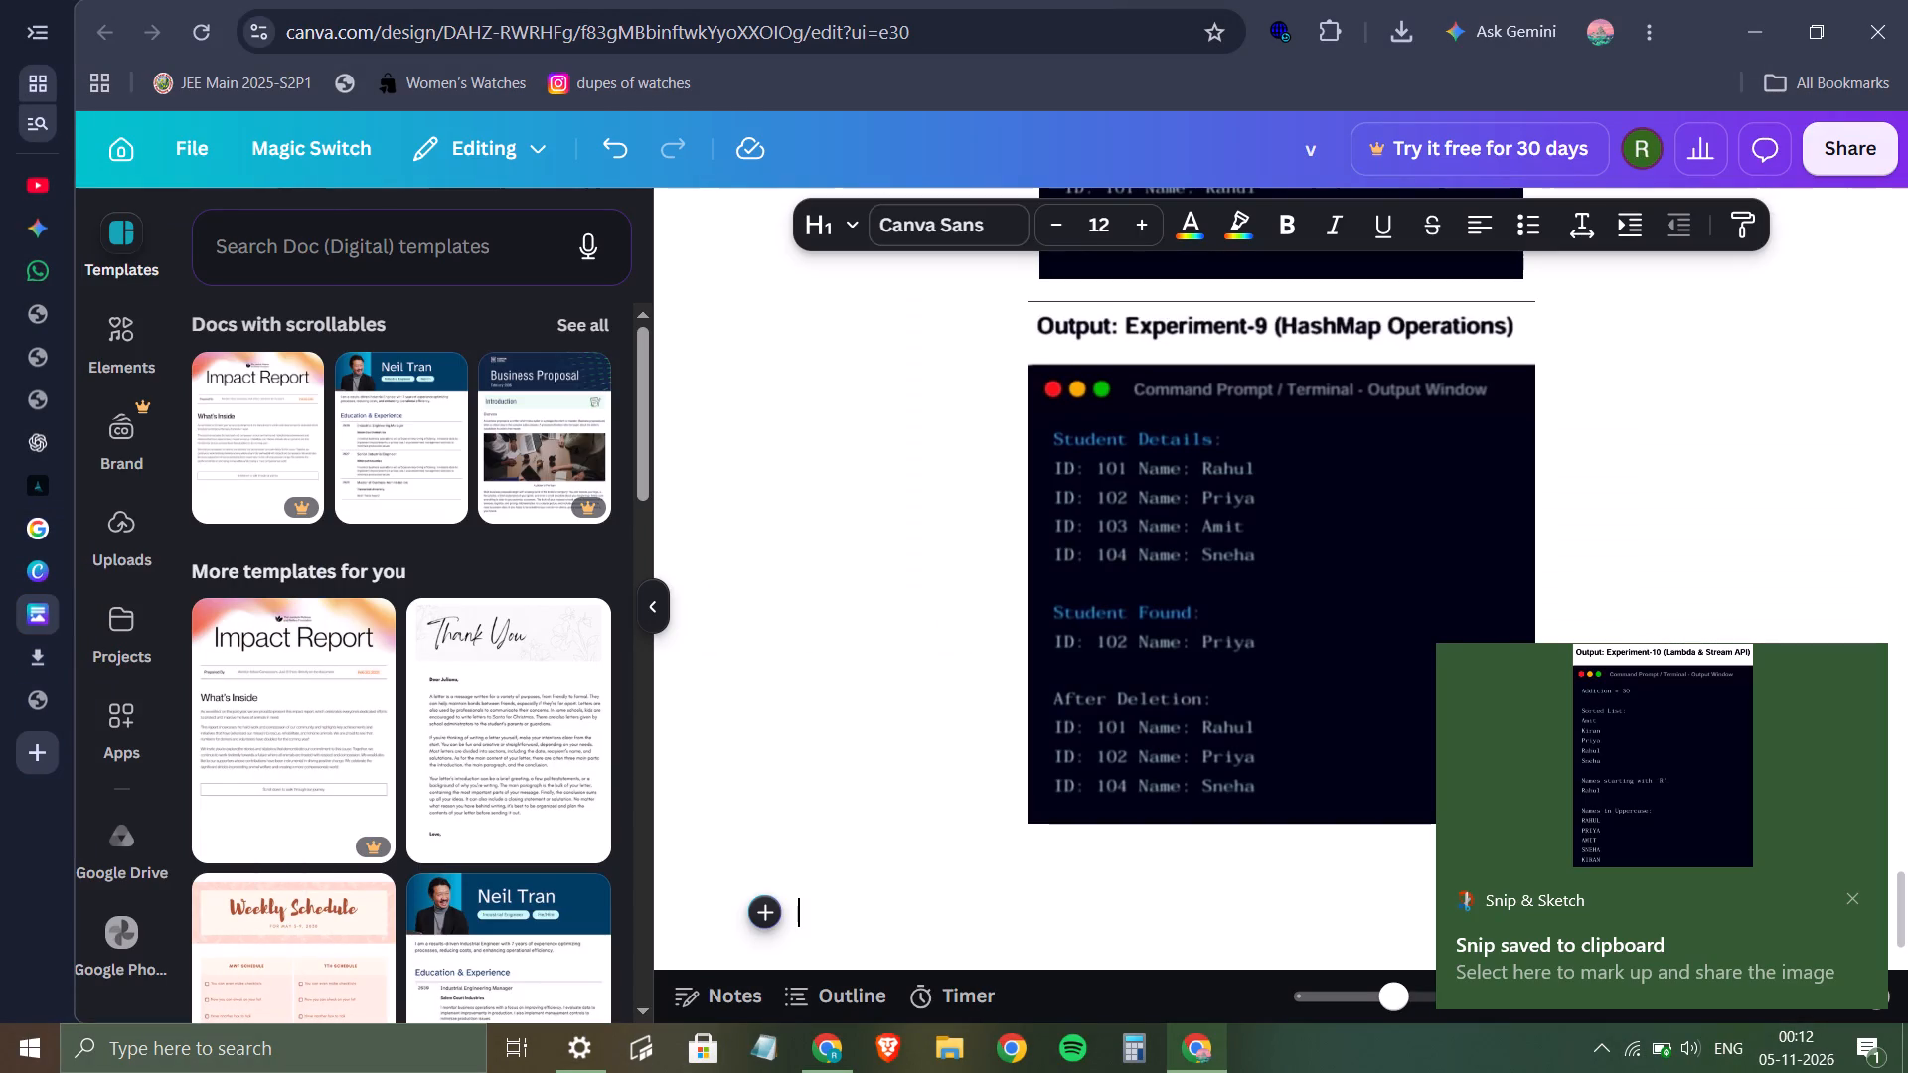
left_click(893, 893)
key("ctrl+v")
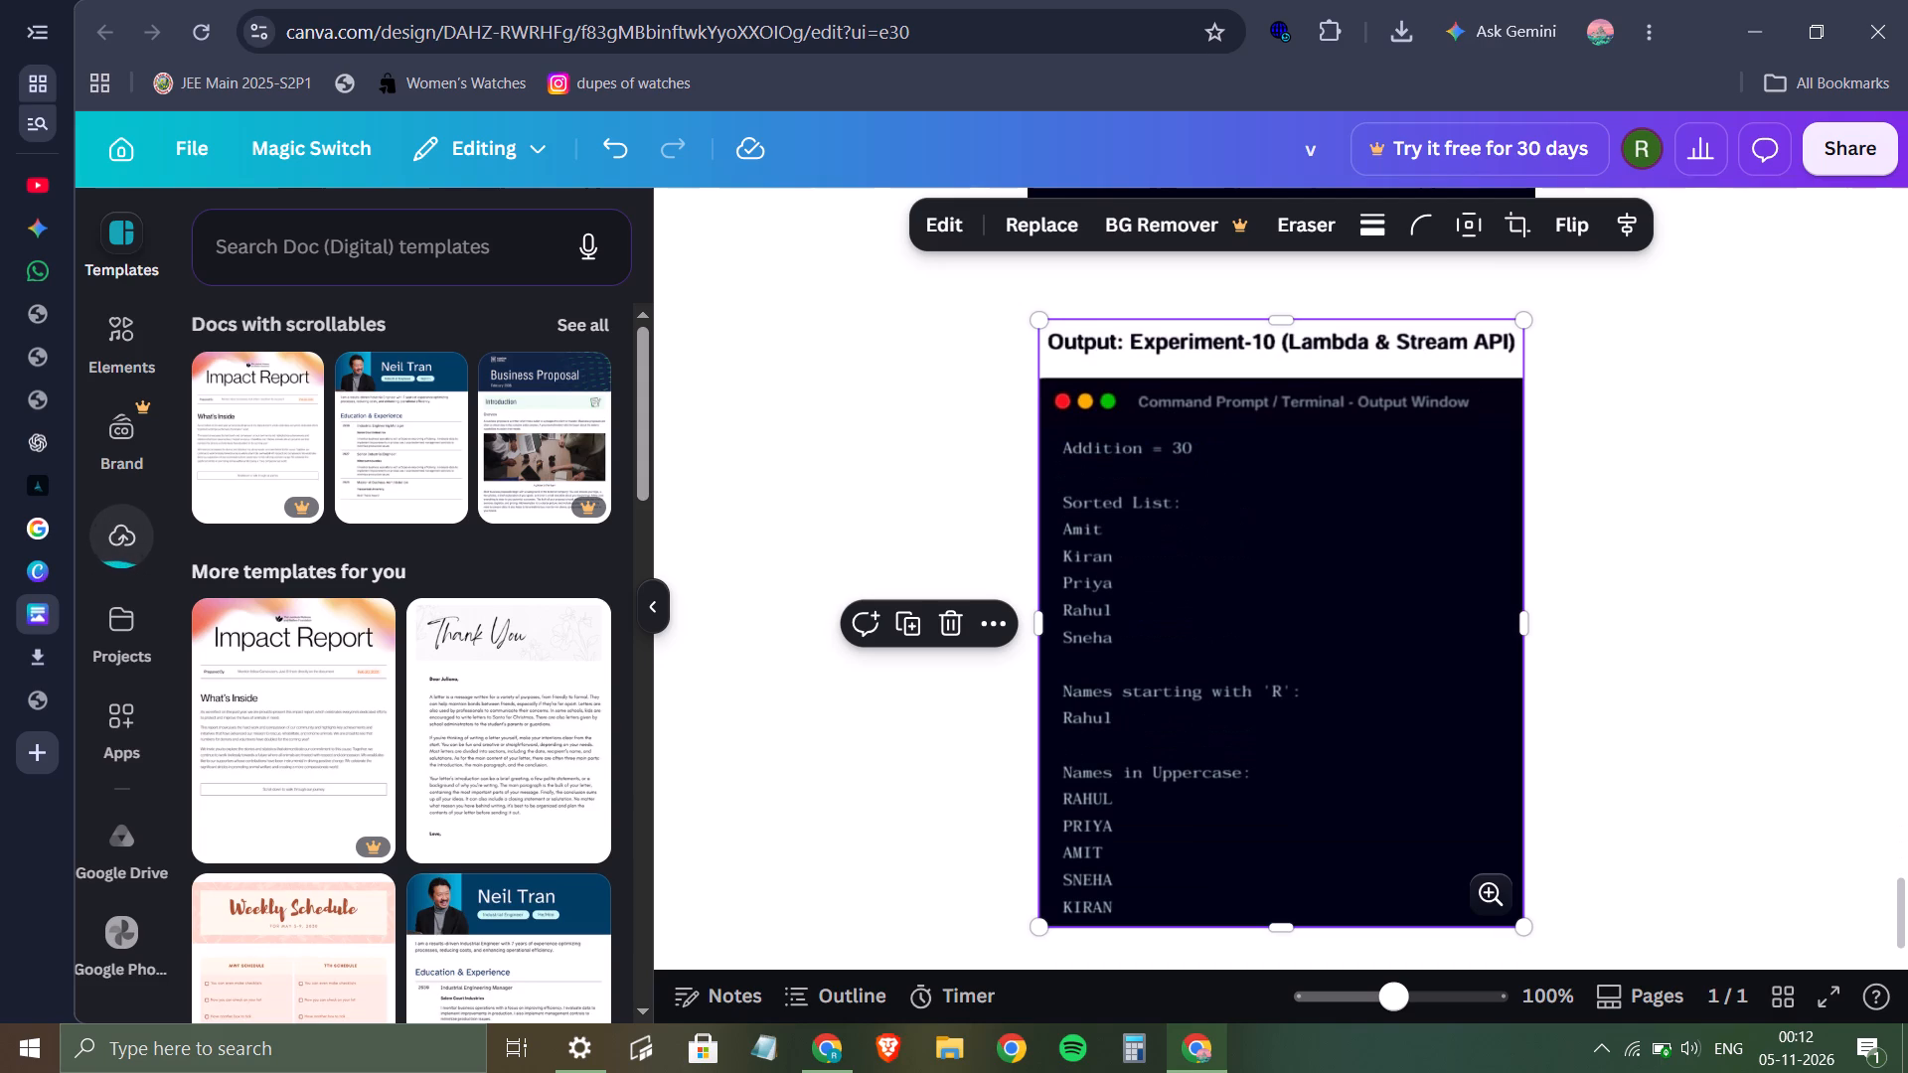
Adjust the width of the Experiment-10 image to slightly wider than pasted, keeping its full heading and output down to KIRAN in frame.
left_click_drag(1042, 629, 925, 620)
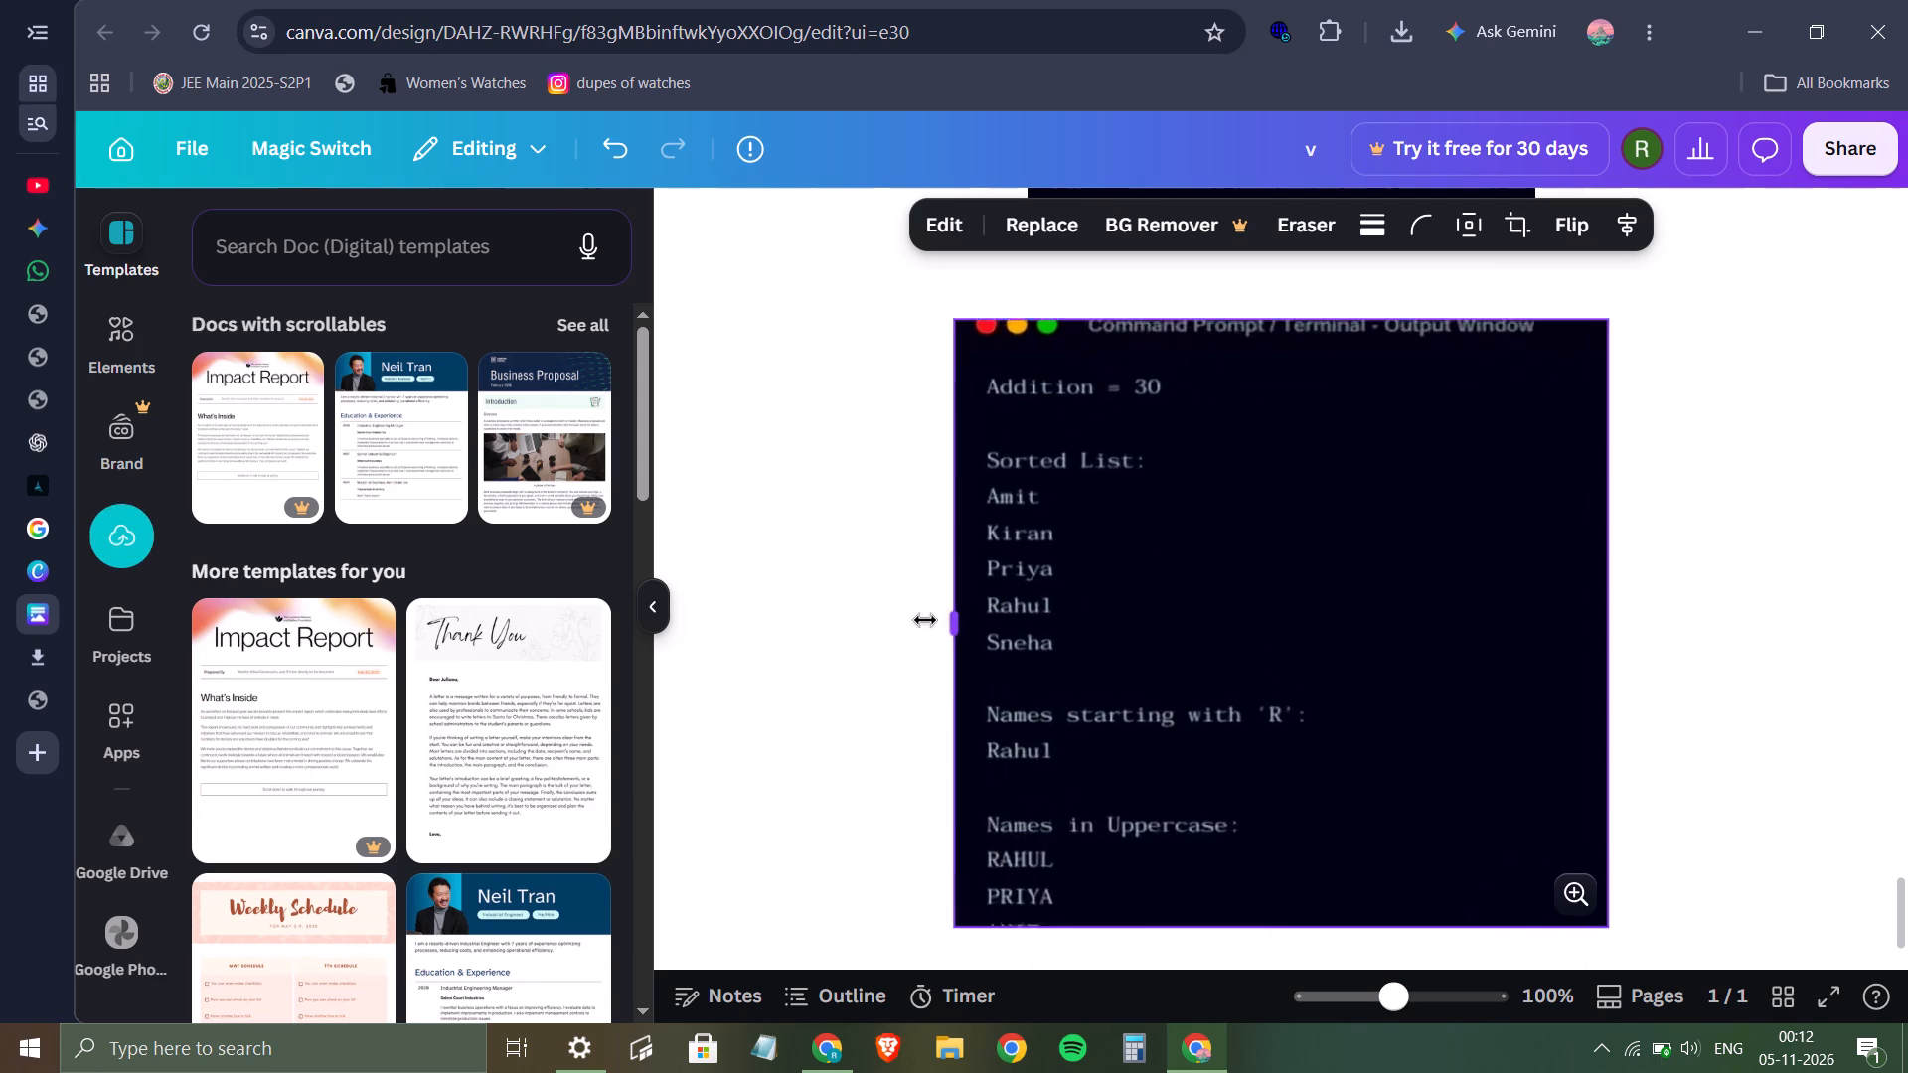
left_click_drag(925, 620, 990, 536)
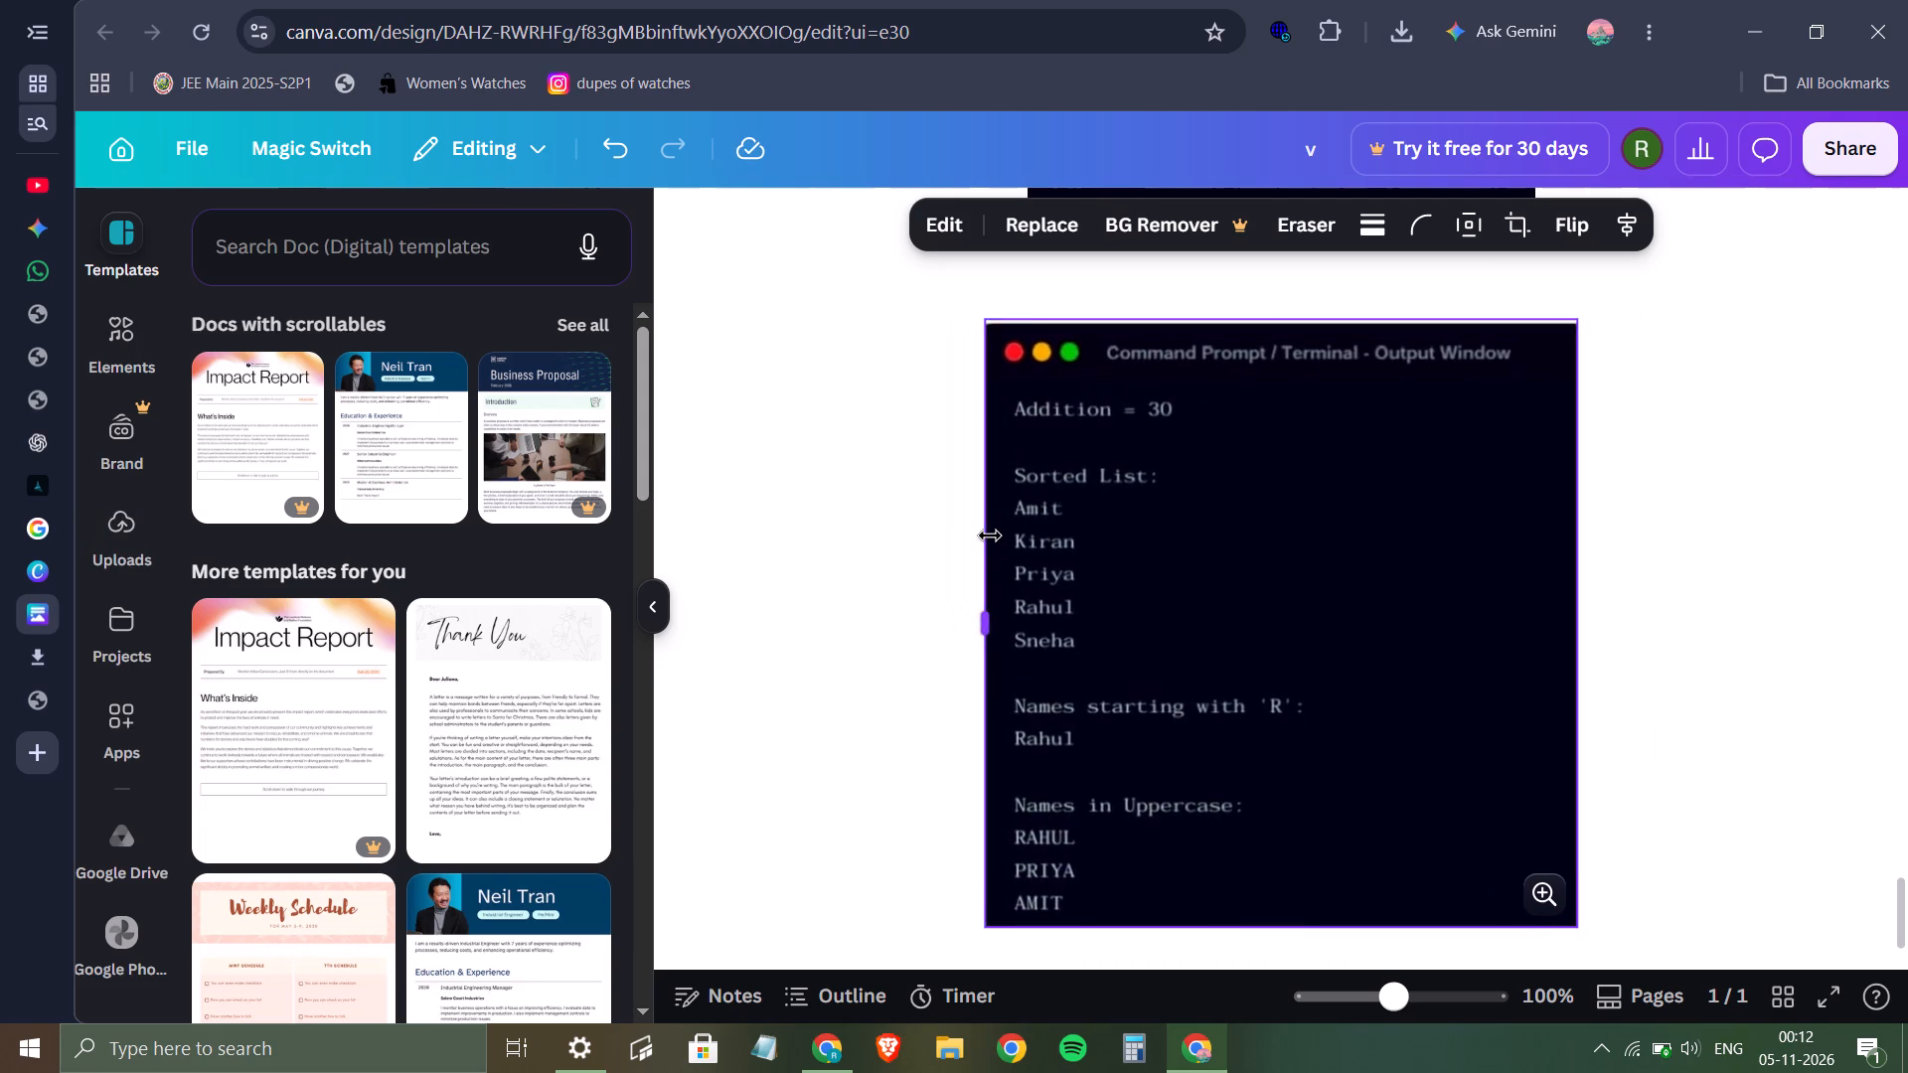
left_click_drag(990, 536, 1191, 504)
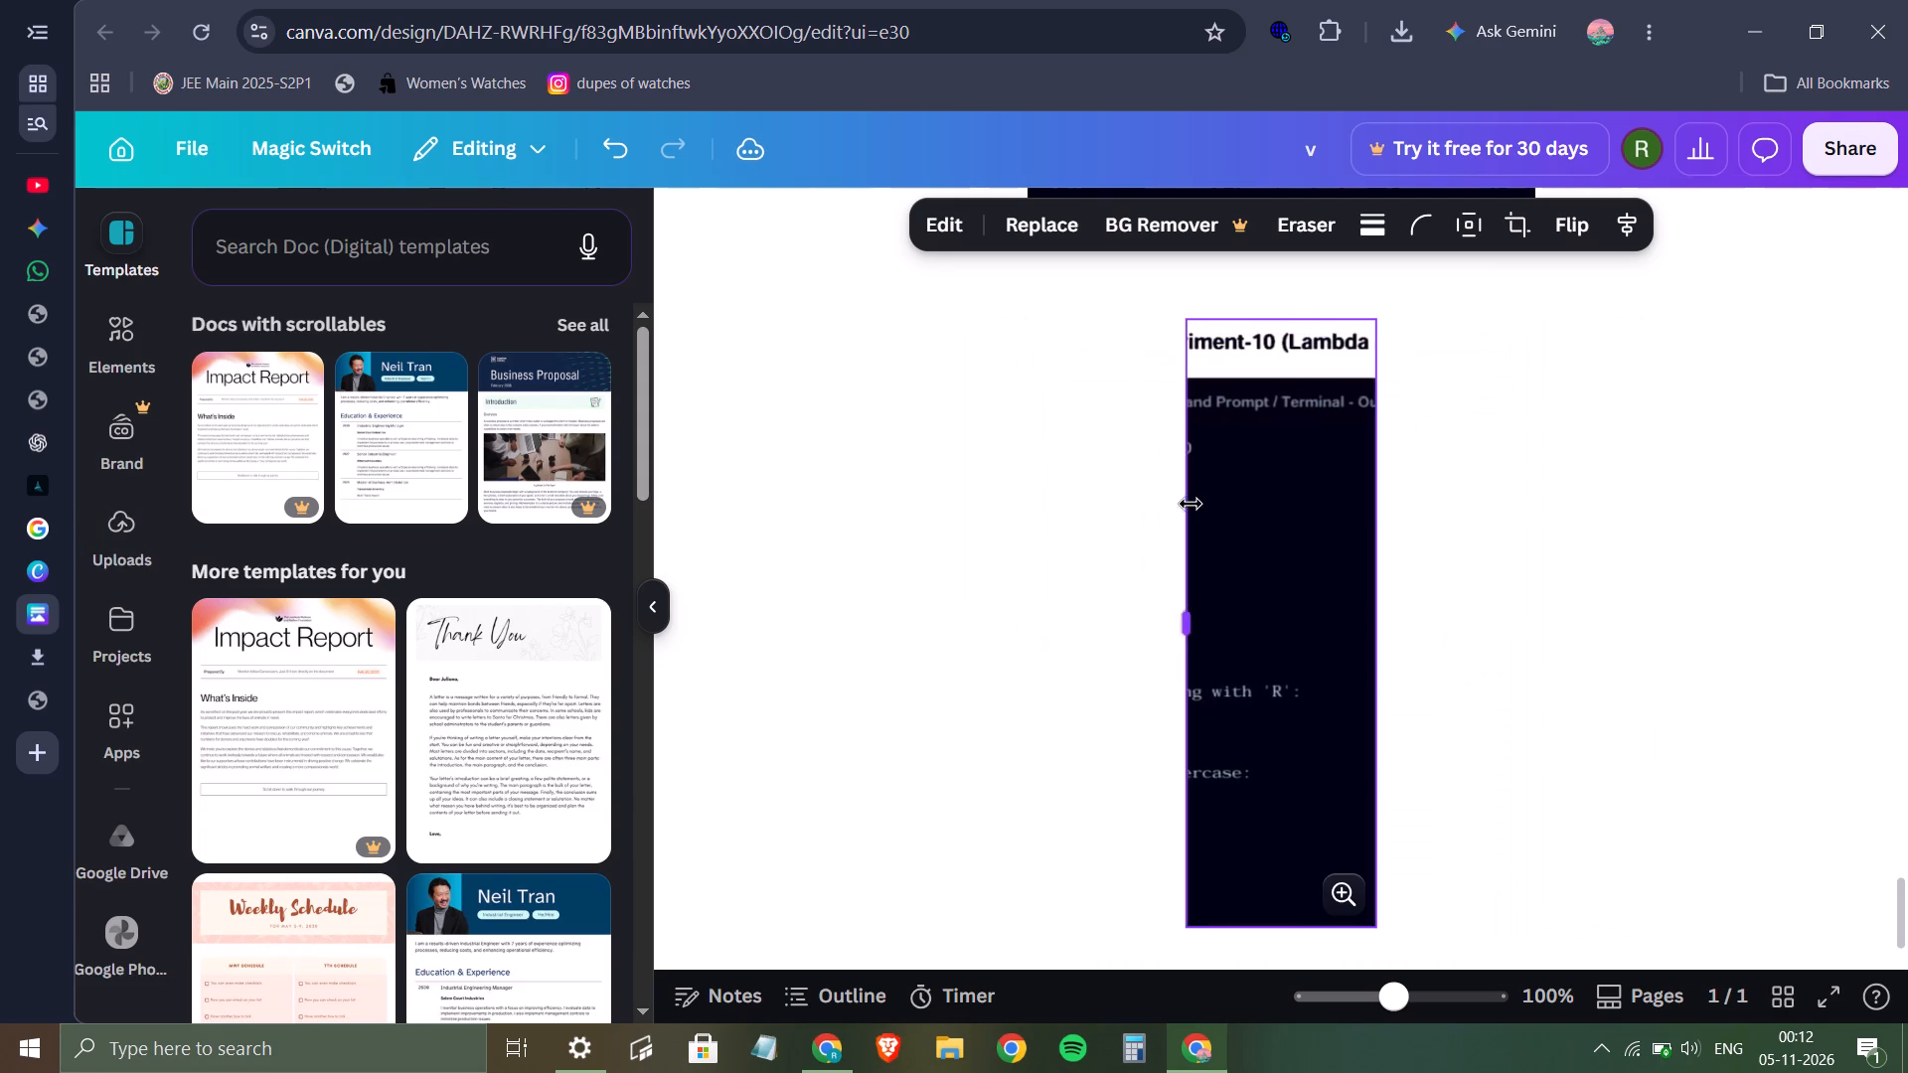
left_click_drag(1191, 504, 1039, 496)
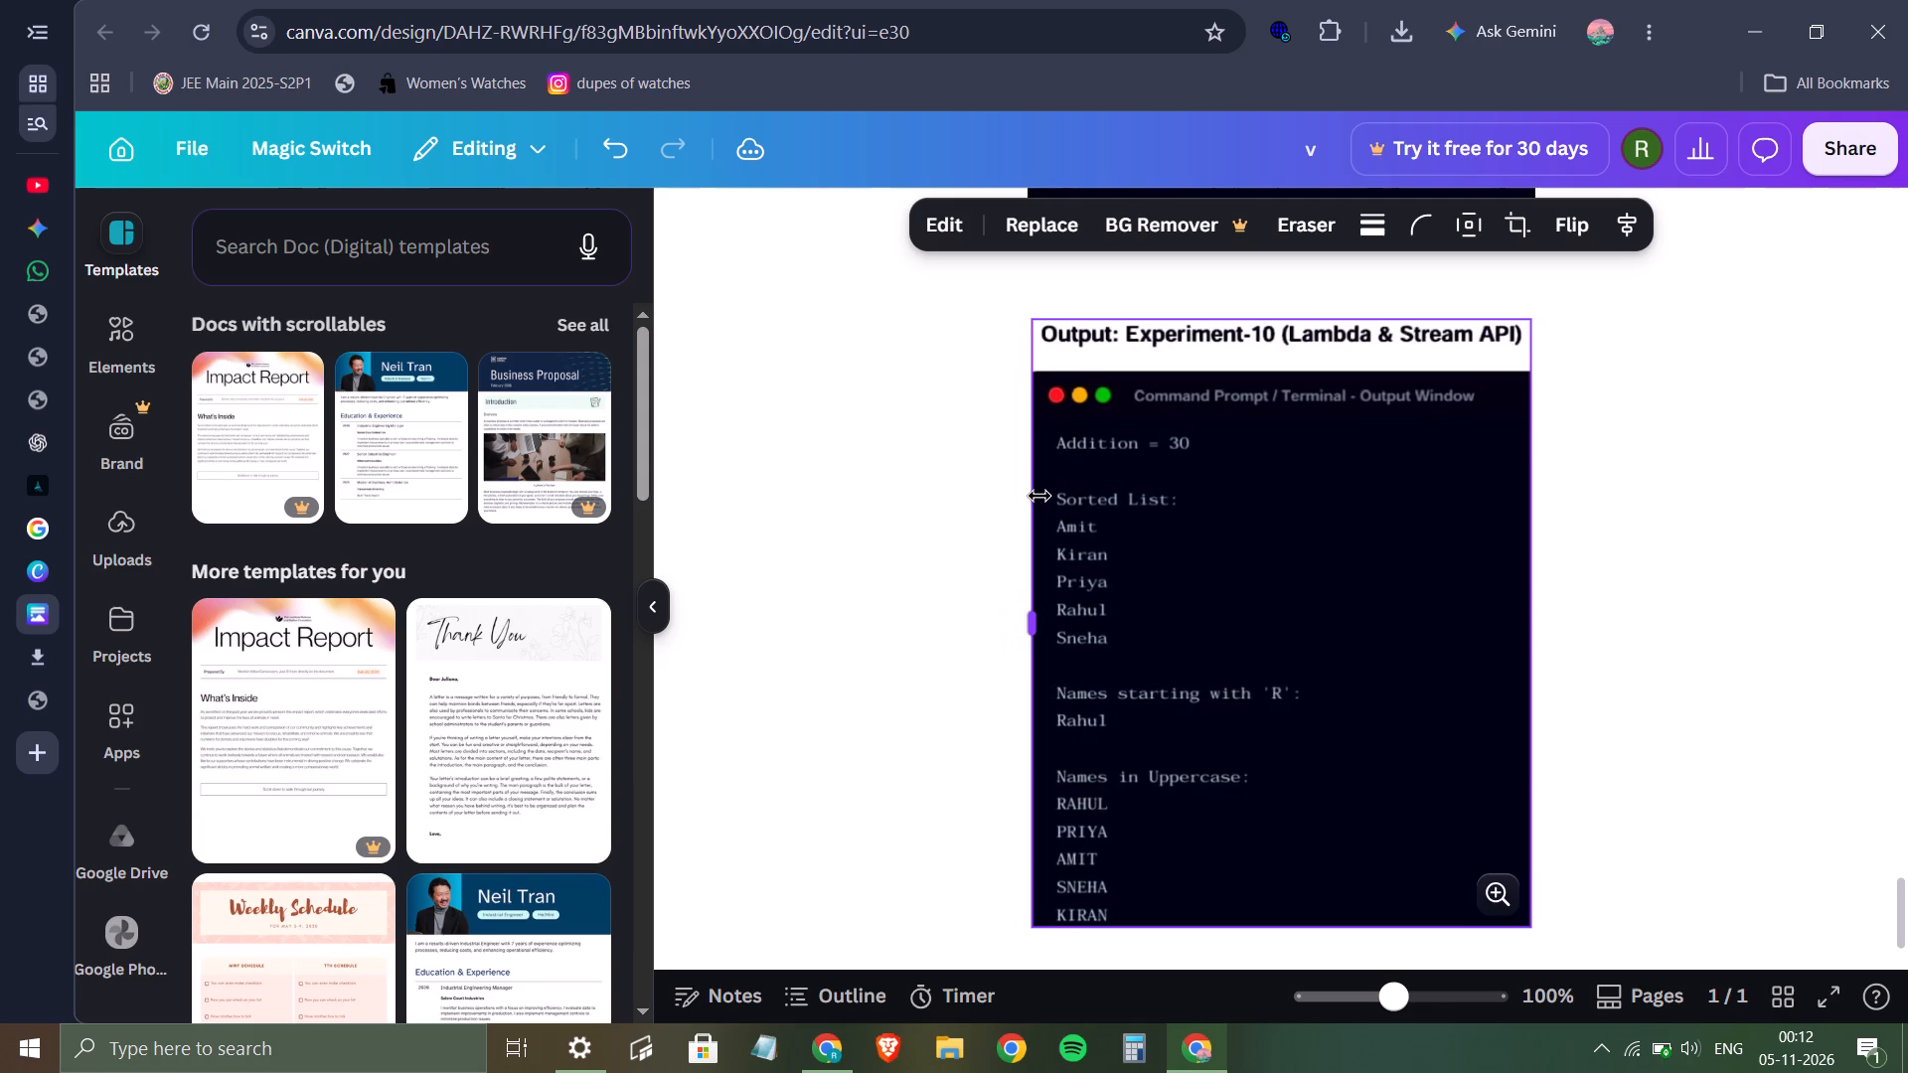
left_click_drag(1039, 496, 1041, 493)
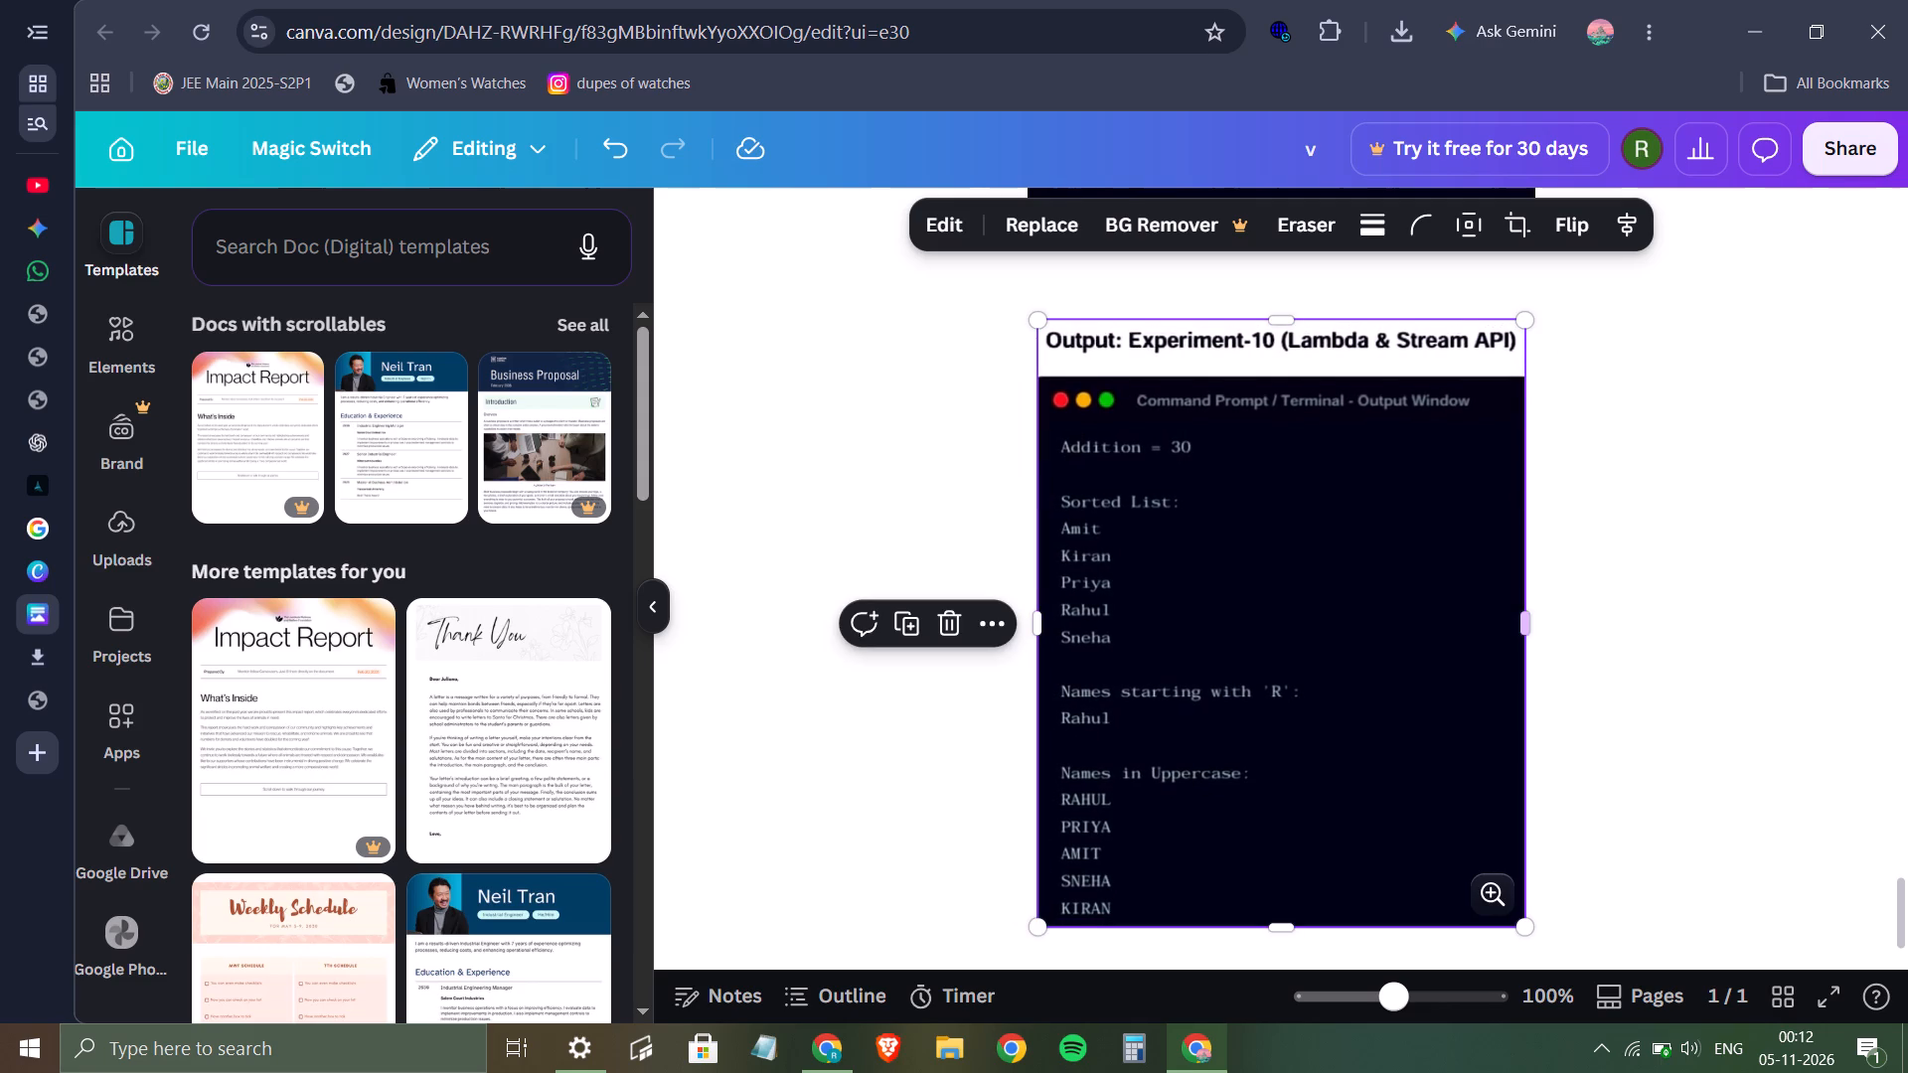
left_click(1576, 481)
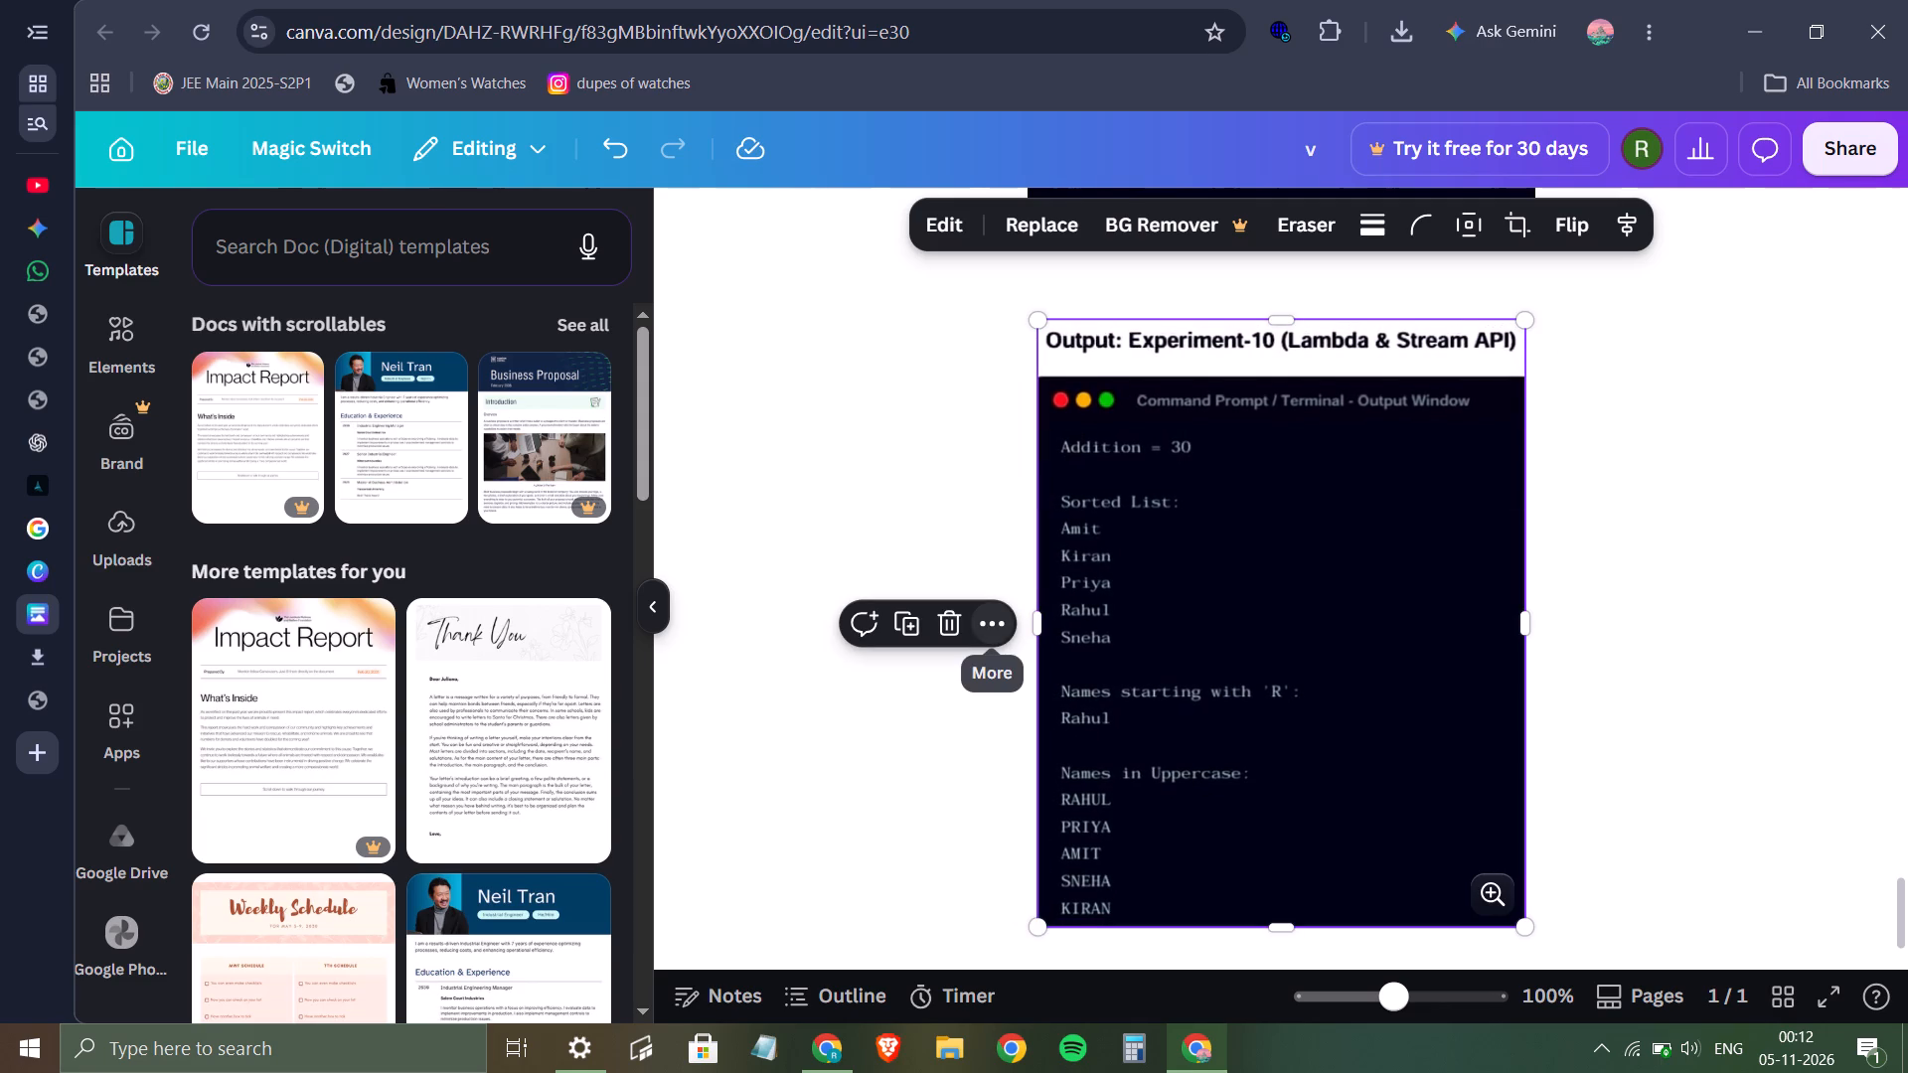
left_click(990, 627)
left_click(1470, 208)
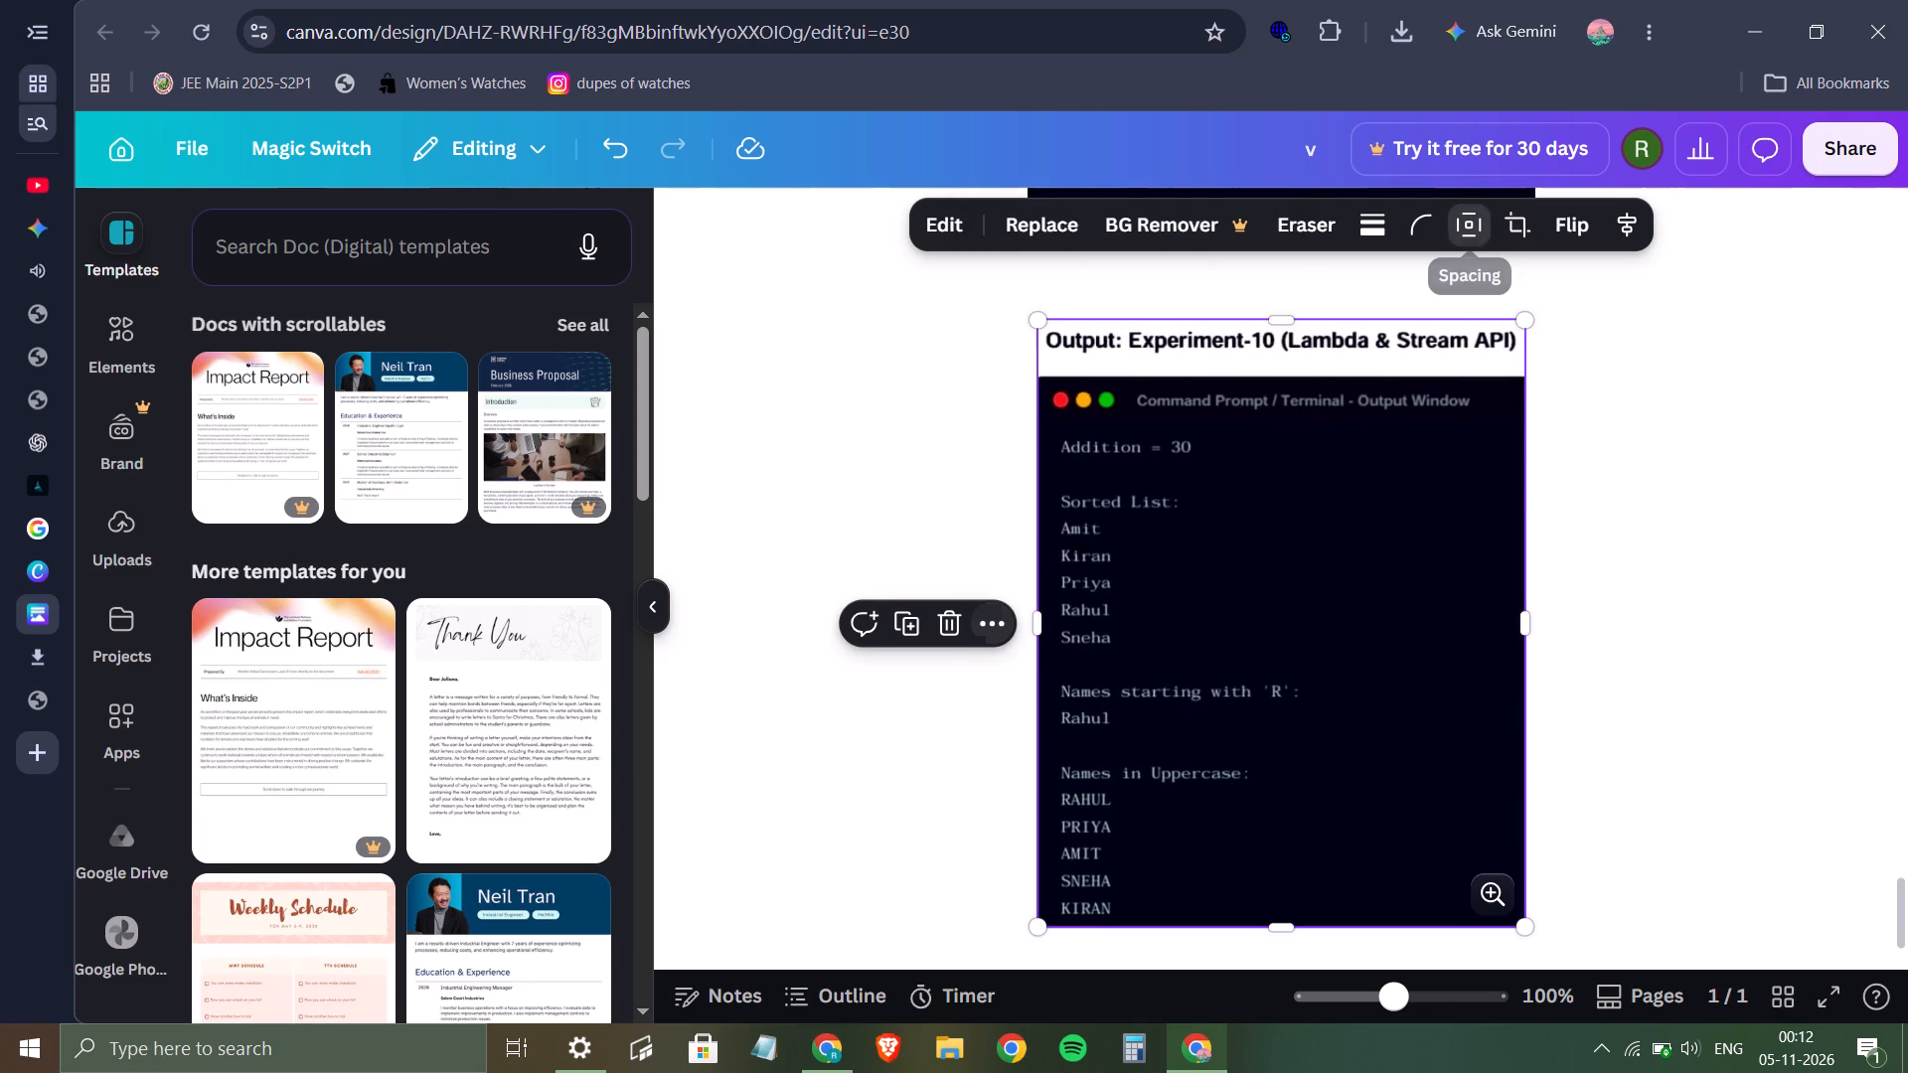
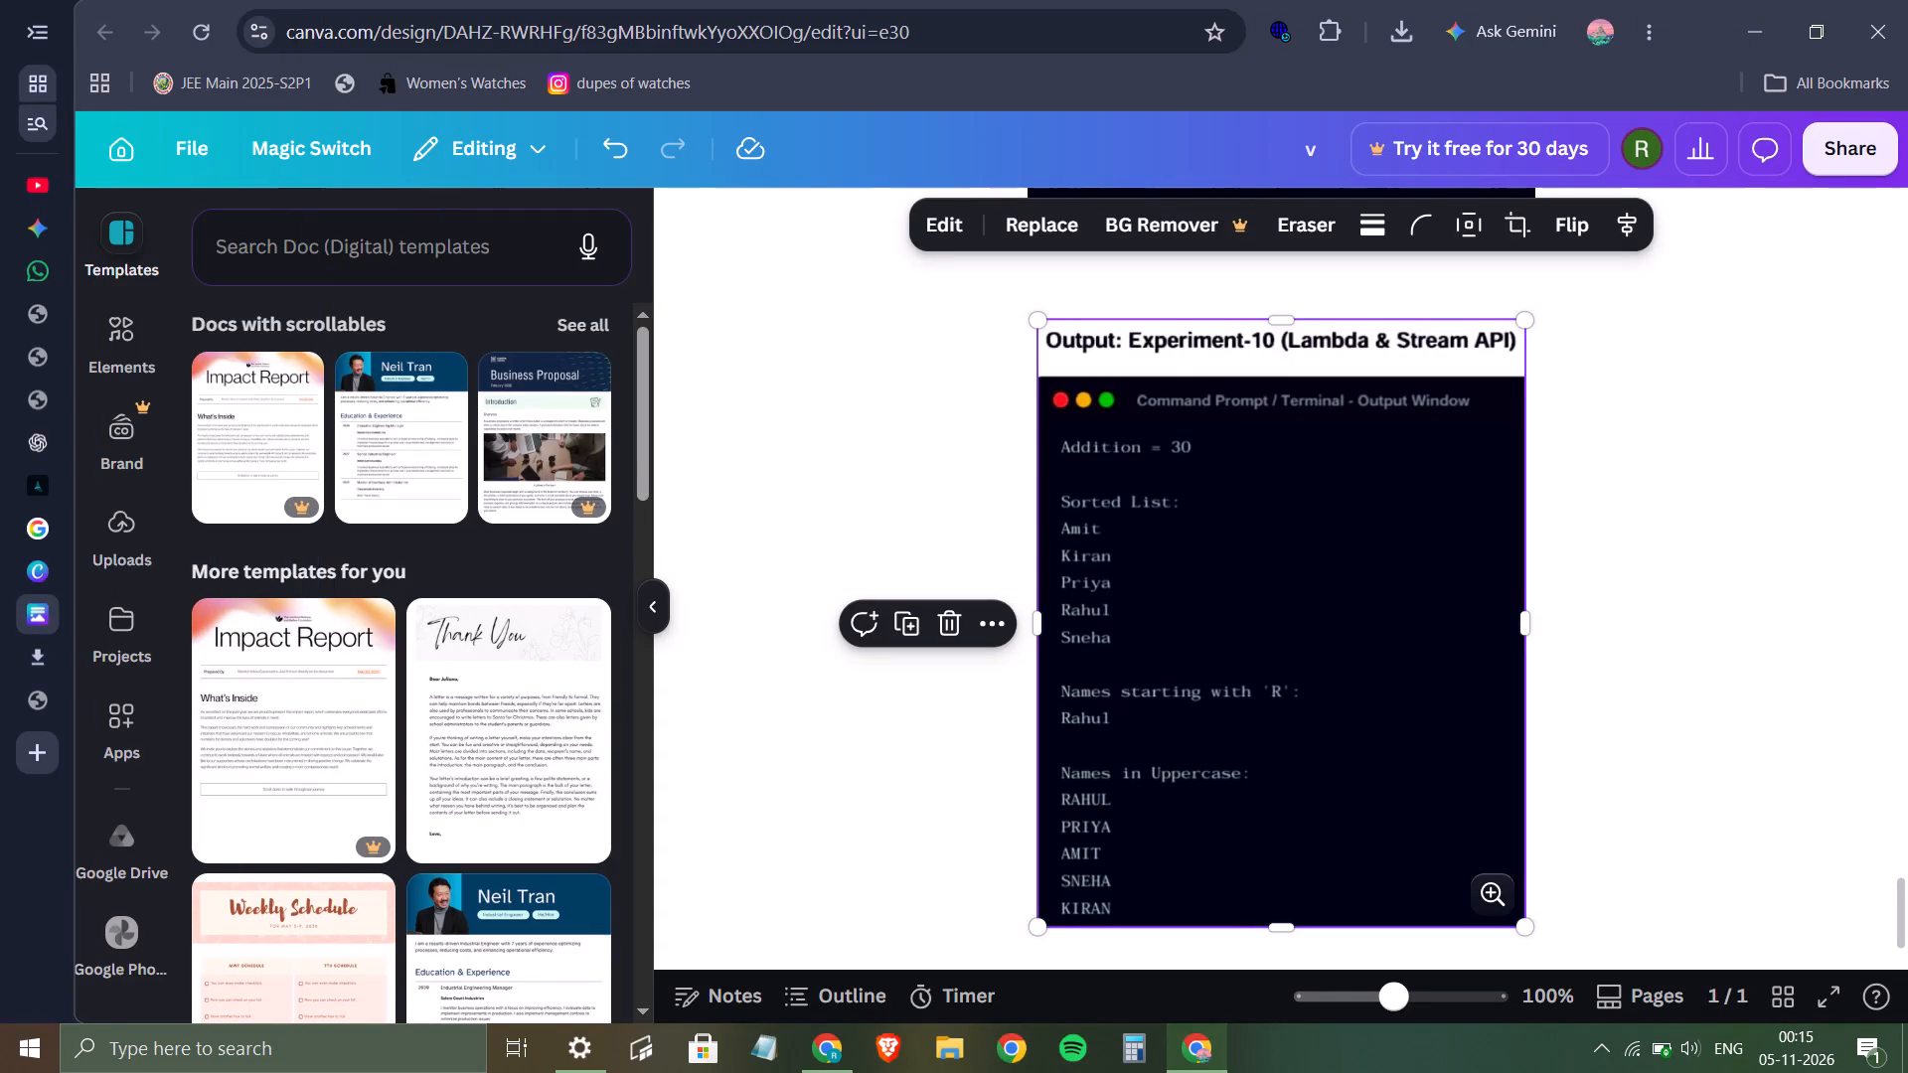
Add a blank line below the Experiment-10 (Lambda & Stream API) output image to space out the next output.
left_click(817, 532)
left_click(938, 859)
key("Return")
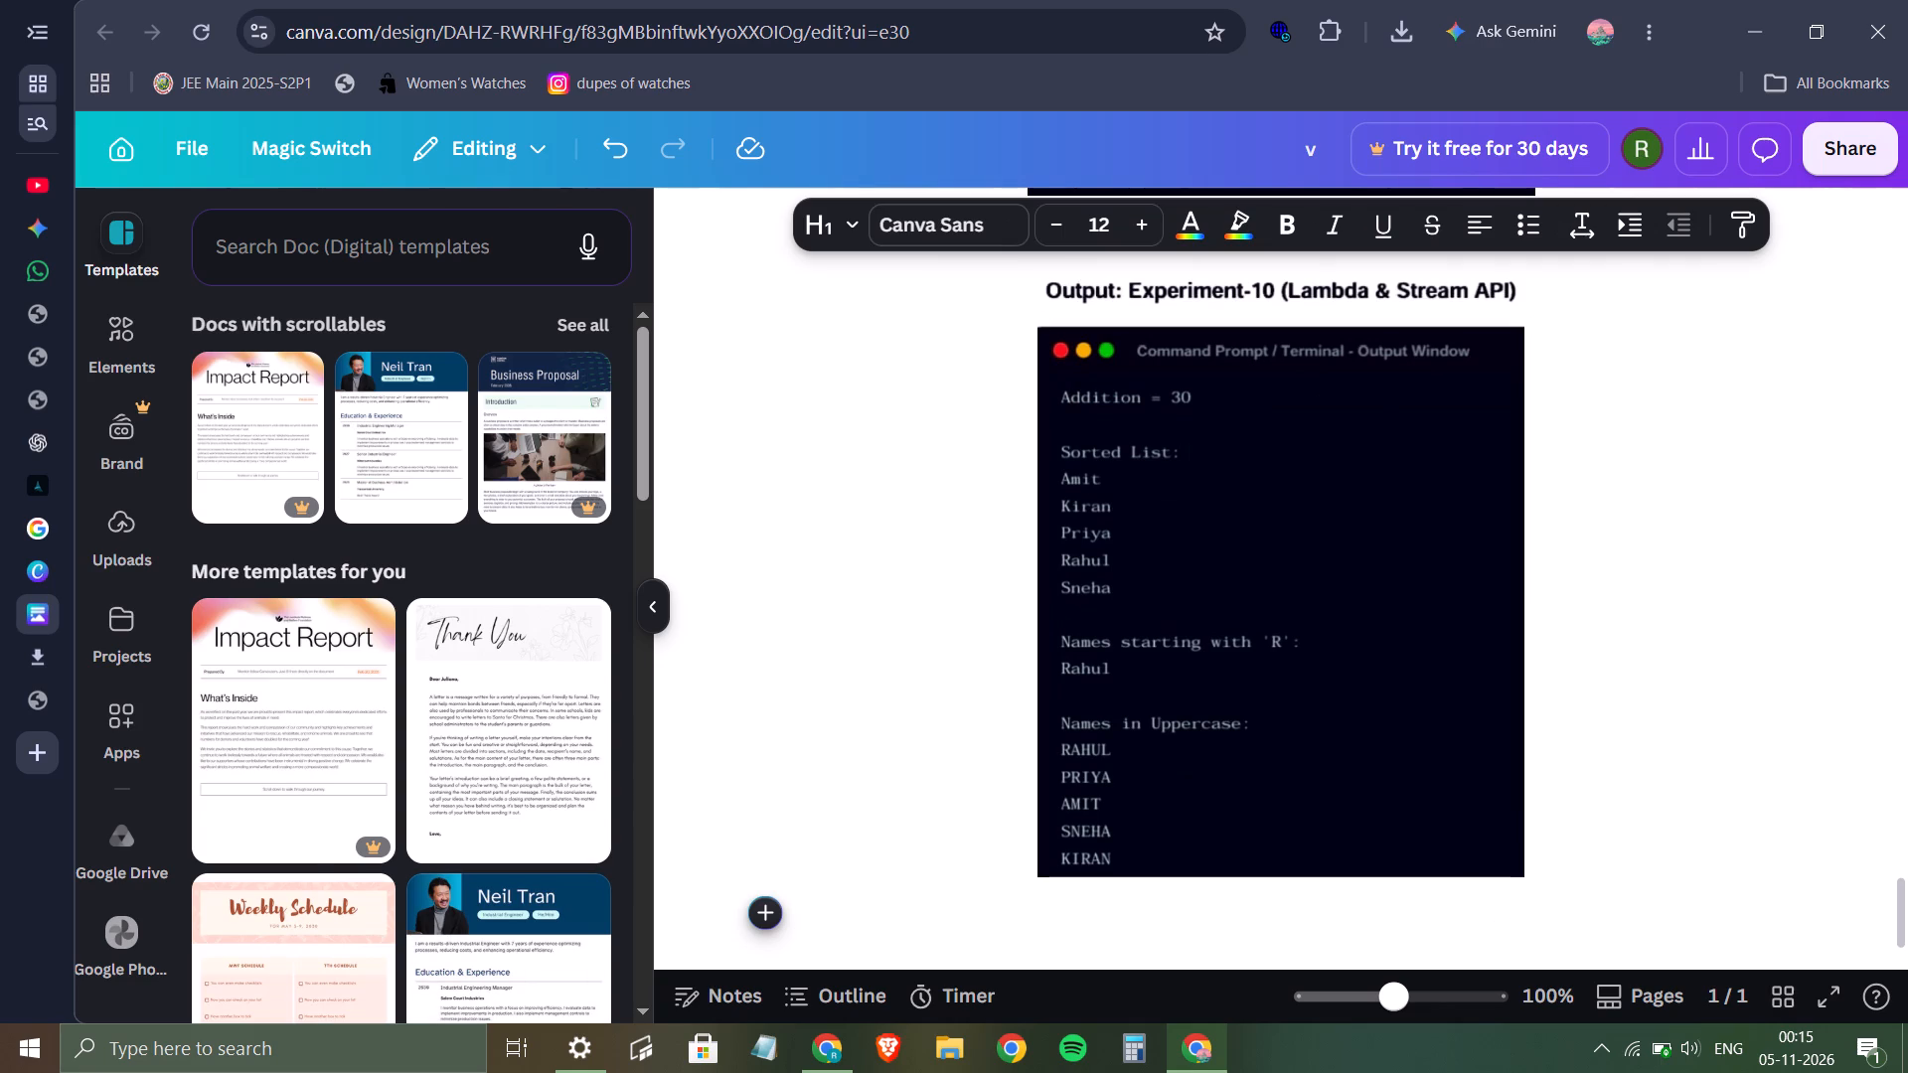
In the Java Outputs PDF, snip the rest of the Experiment-10 output, from Sorted in Descending Order through Amit.
left_click(32, 690)
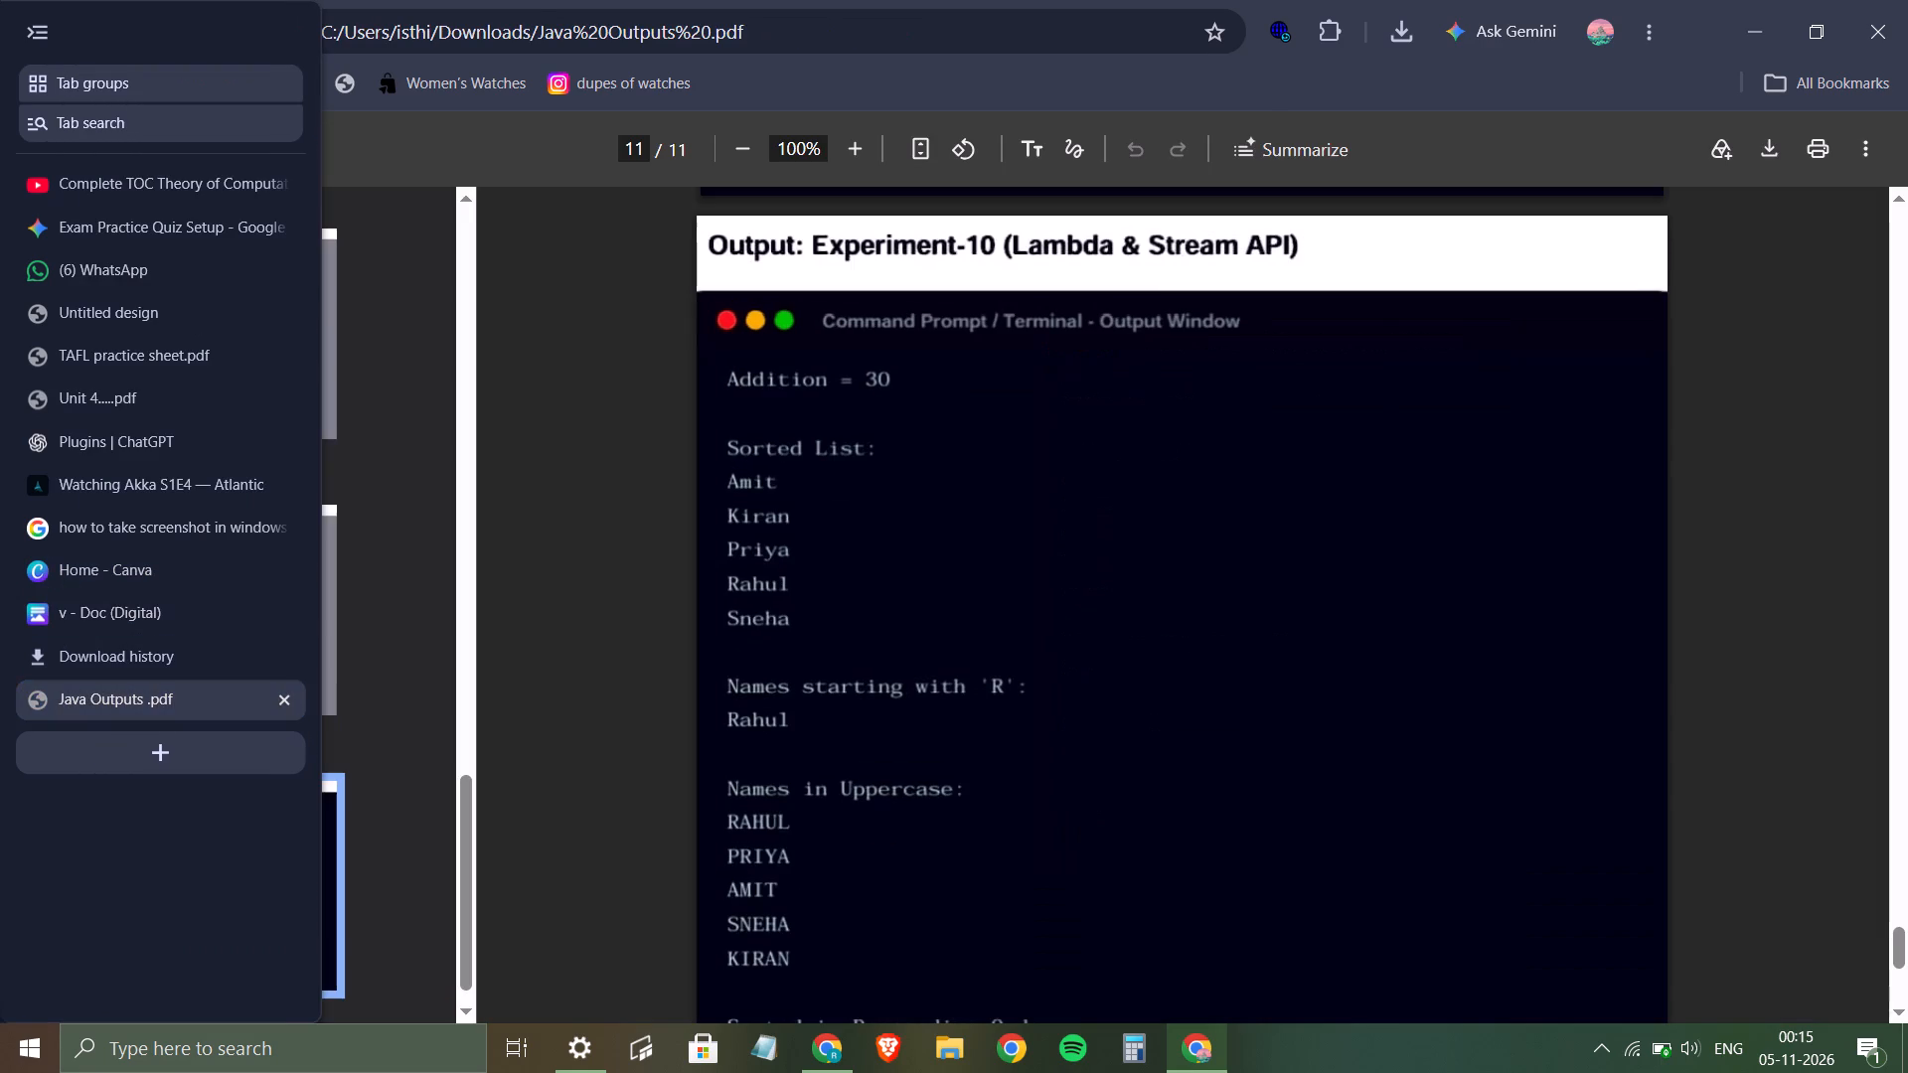
scroll(921, 673, "down", 4)
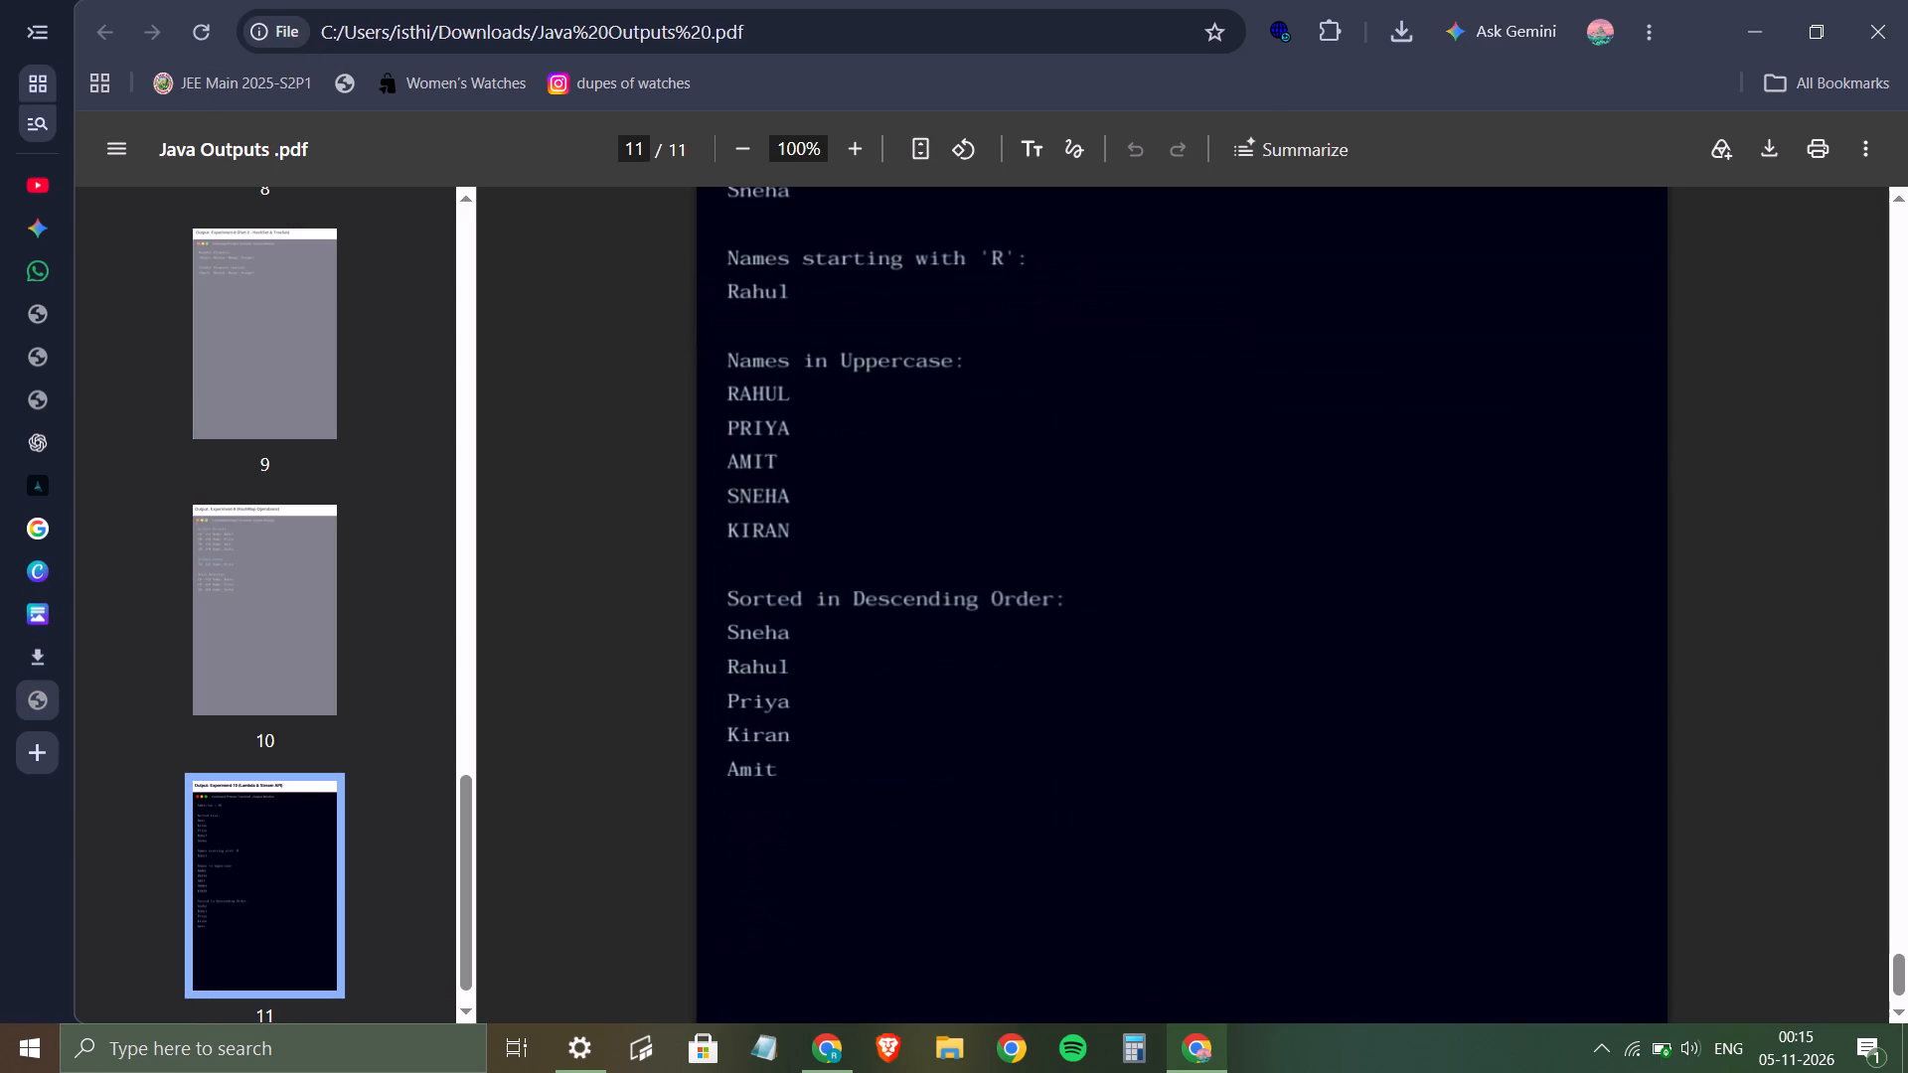
left_click_drag(1894, 962, 1894, 955)
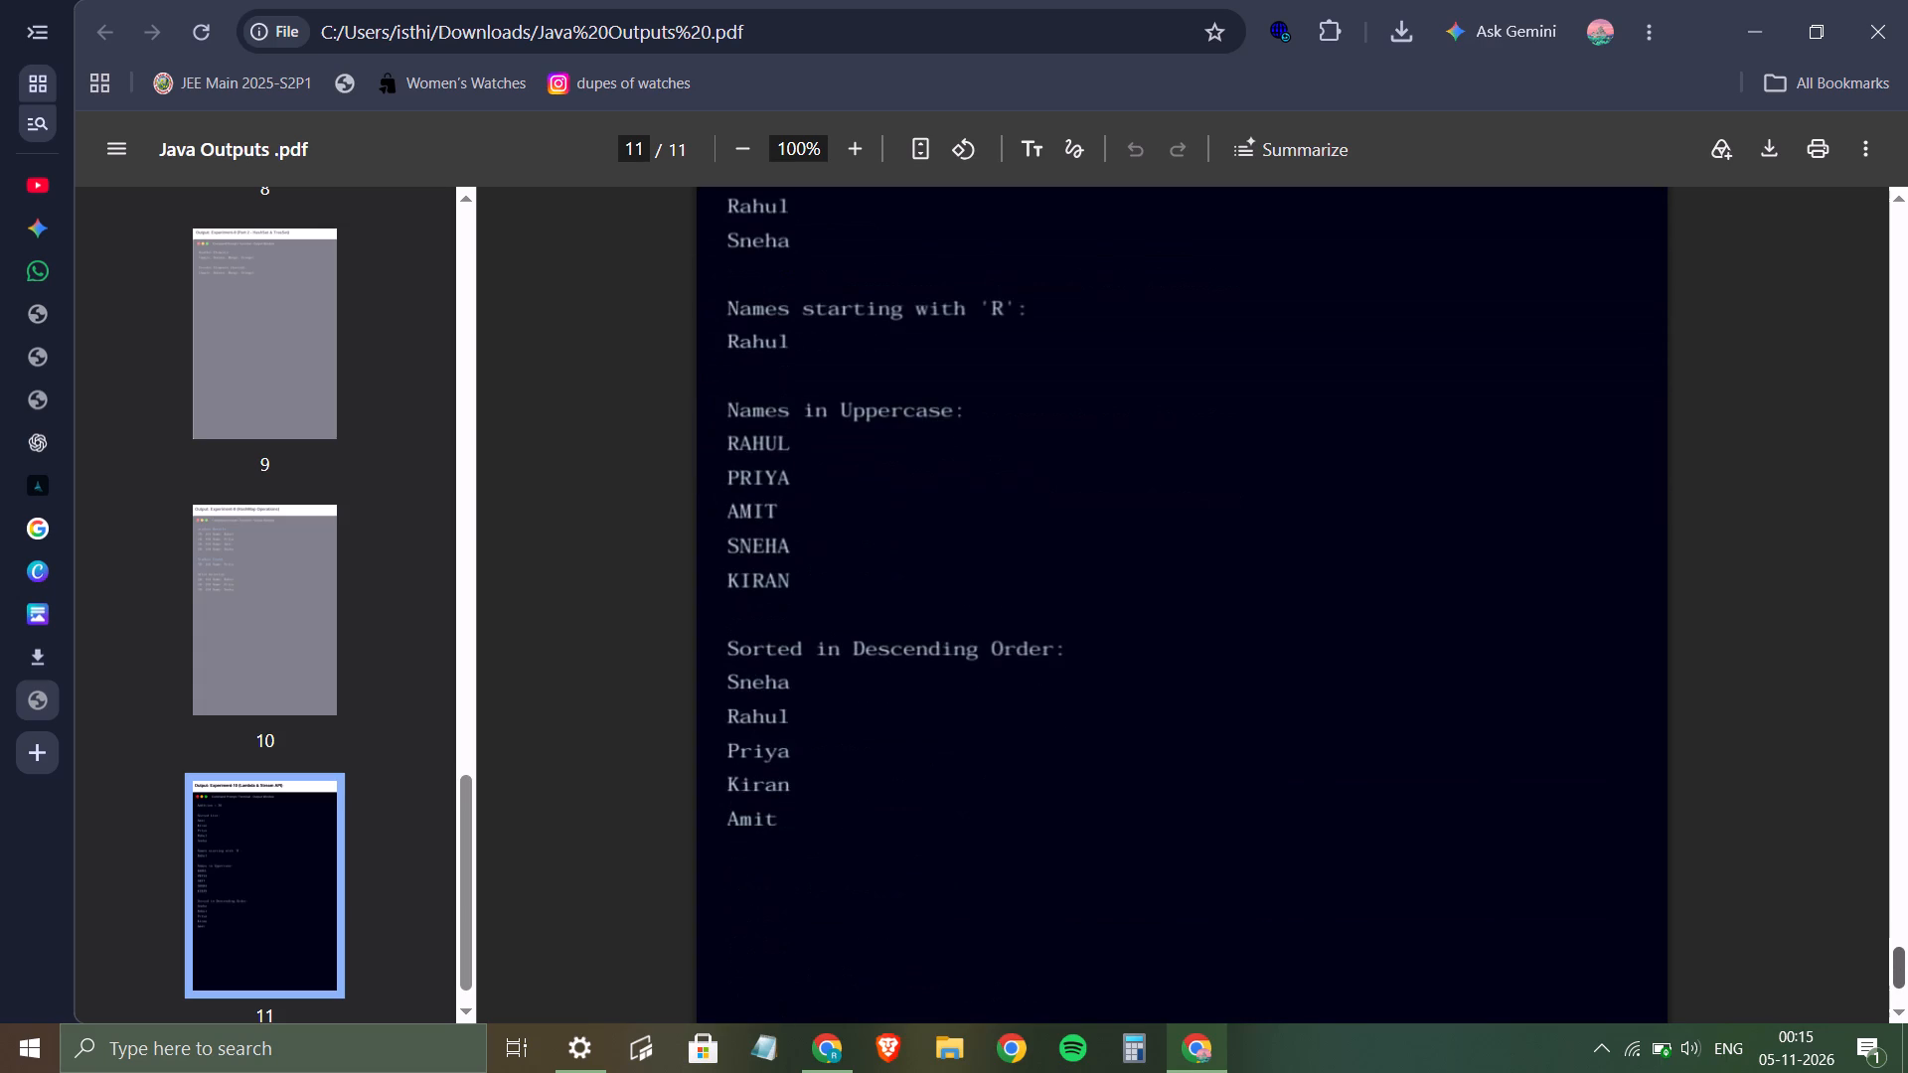
left_click_drag(1894, 955, 1894, 937)
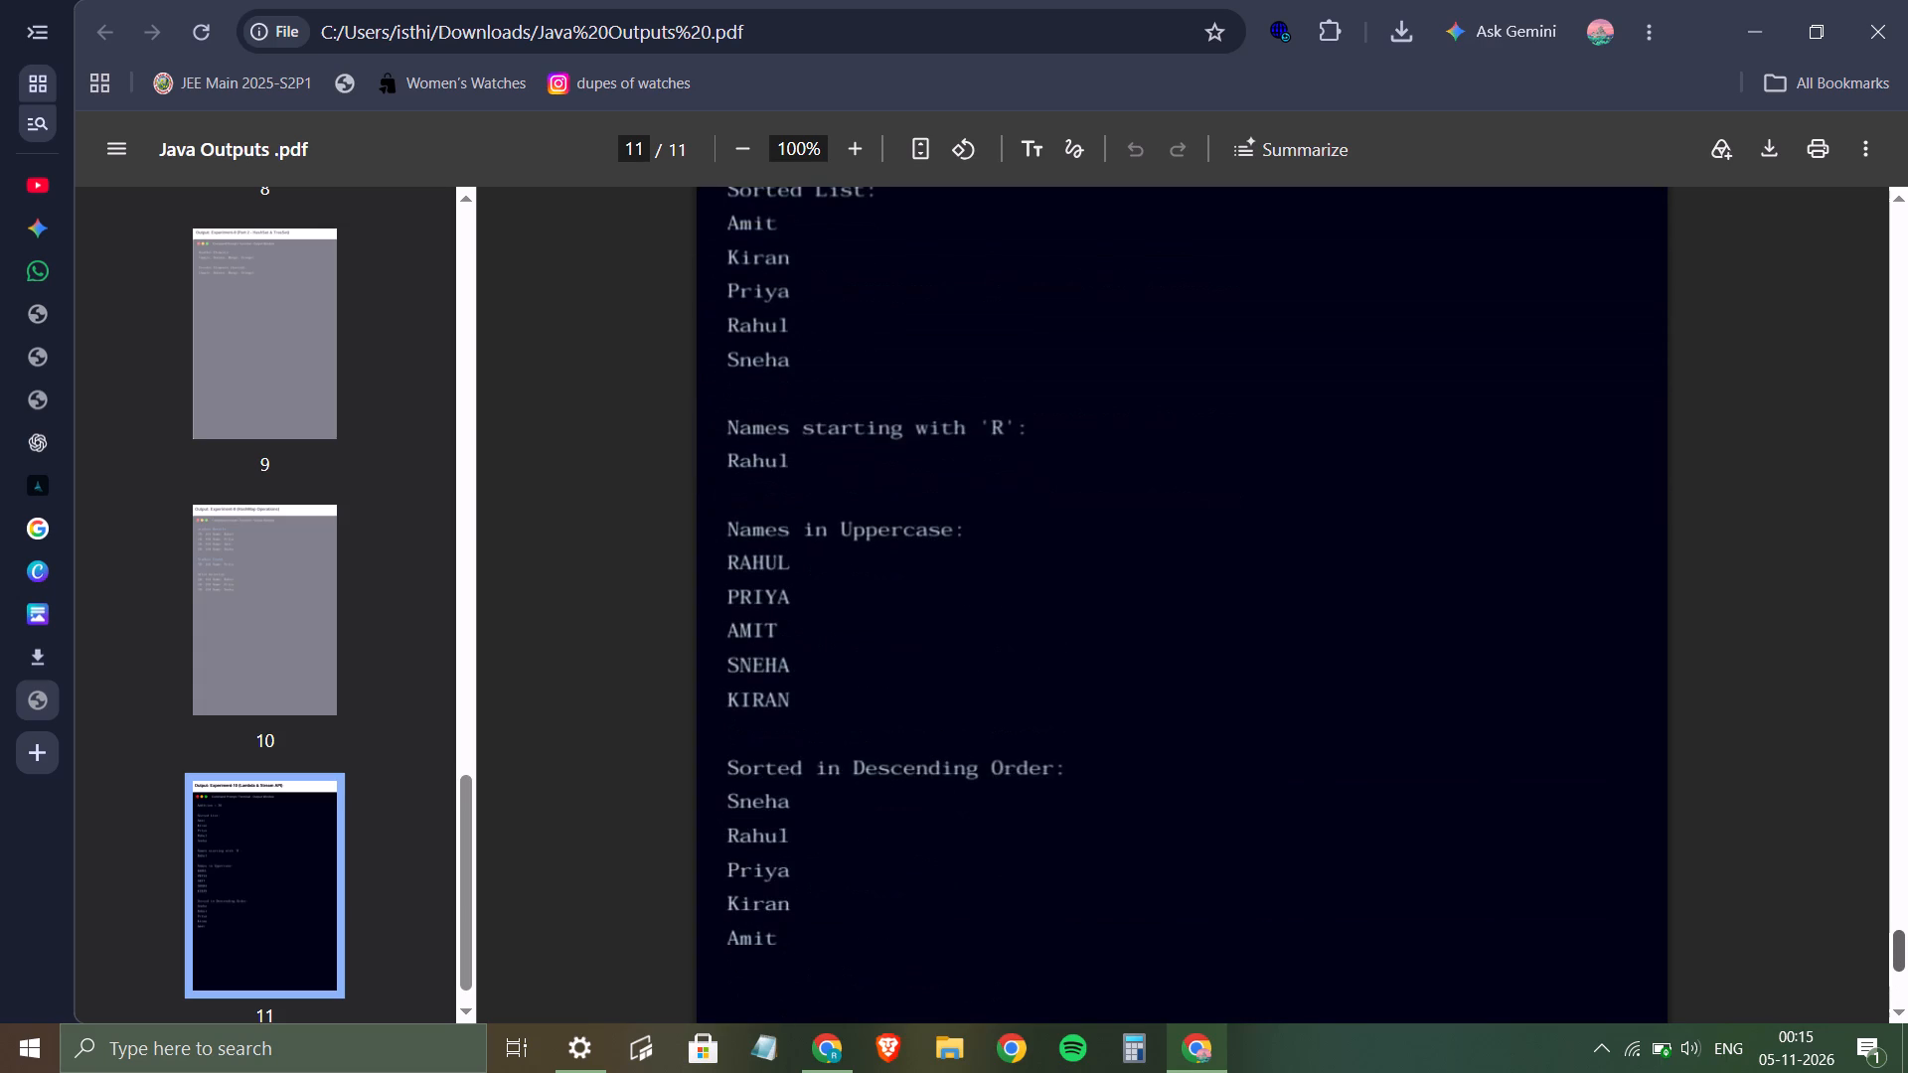
left_click_drag(1894, 937, 1897, 938)
left_click_drag(1897, 938, 1902, 1003)
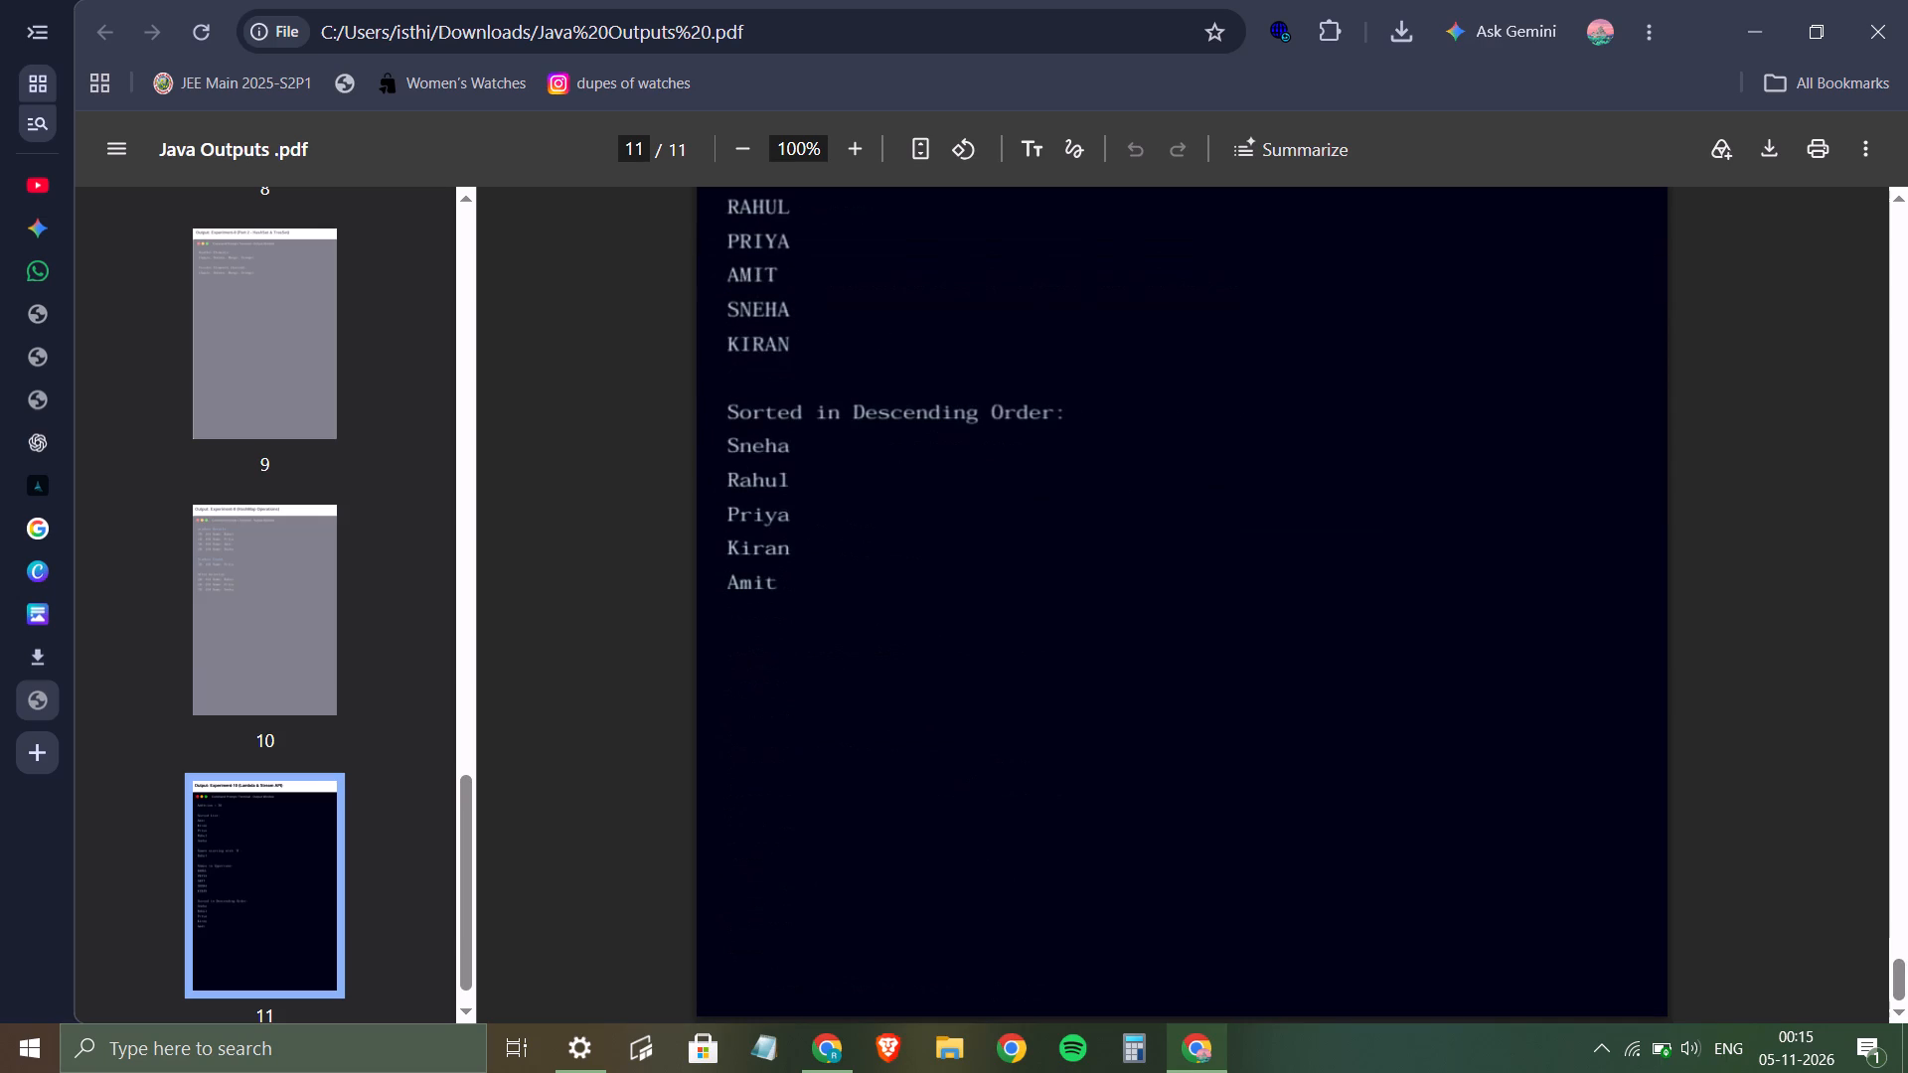
key("shift+super+s")
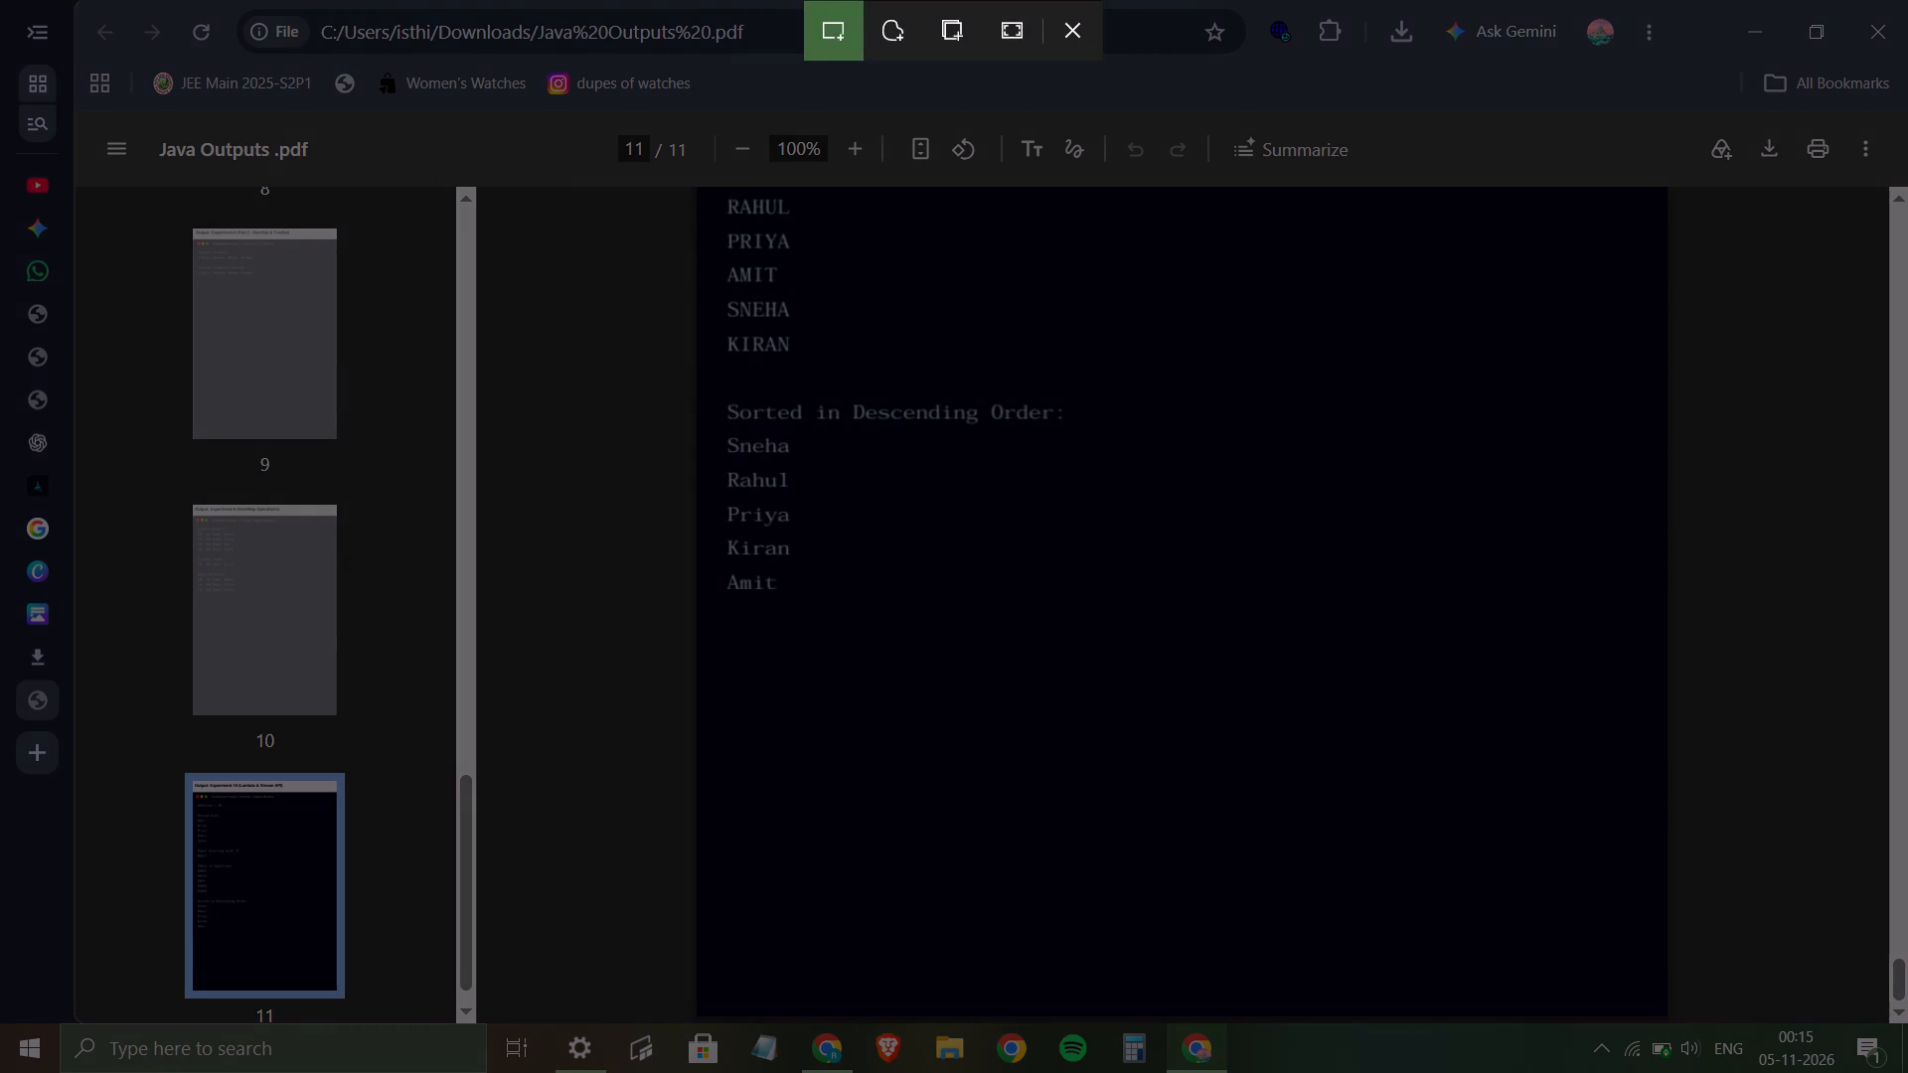
left_click_drag(703, 394, 1111, 426)
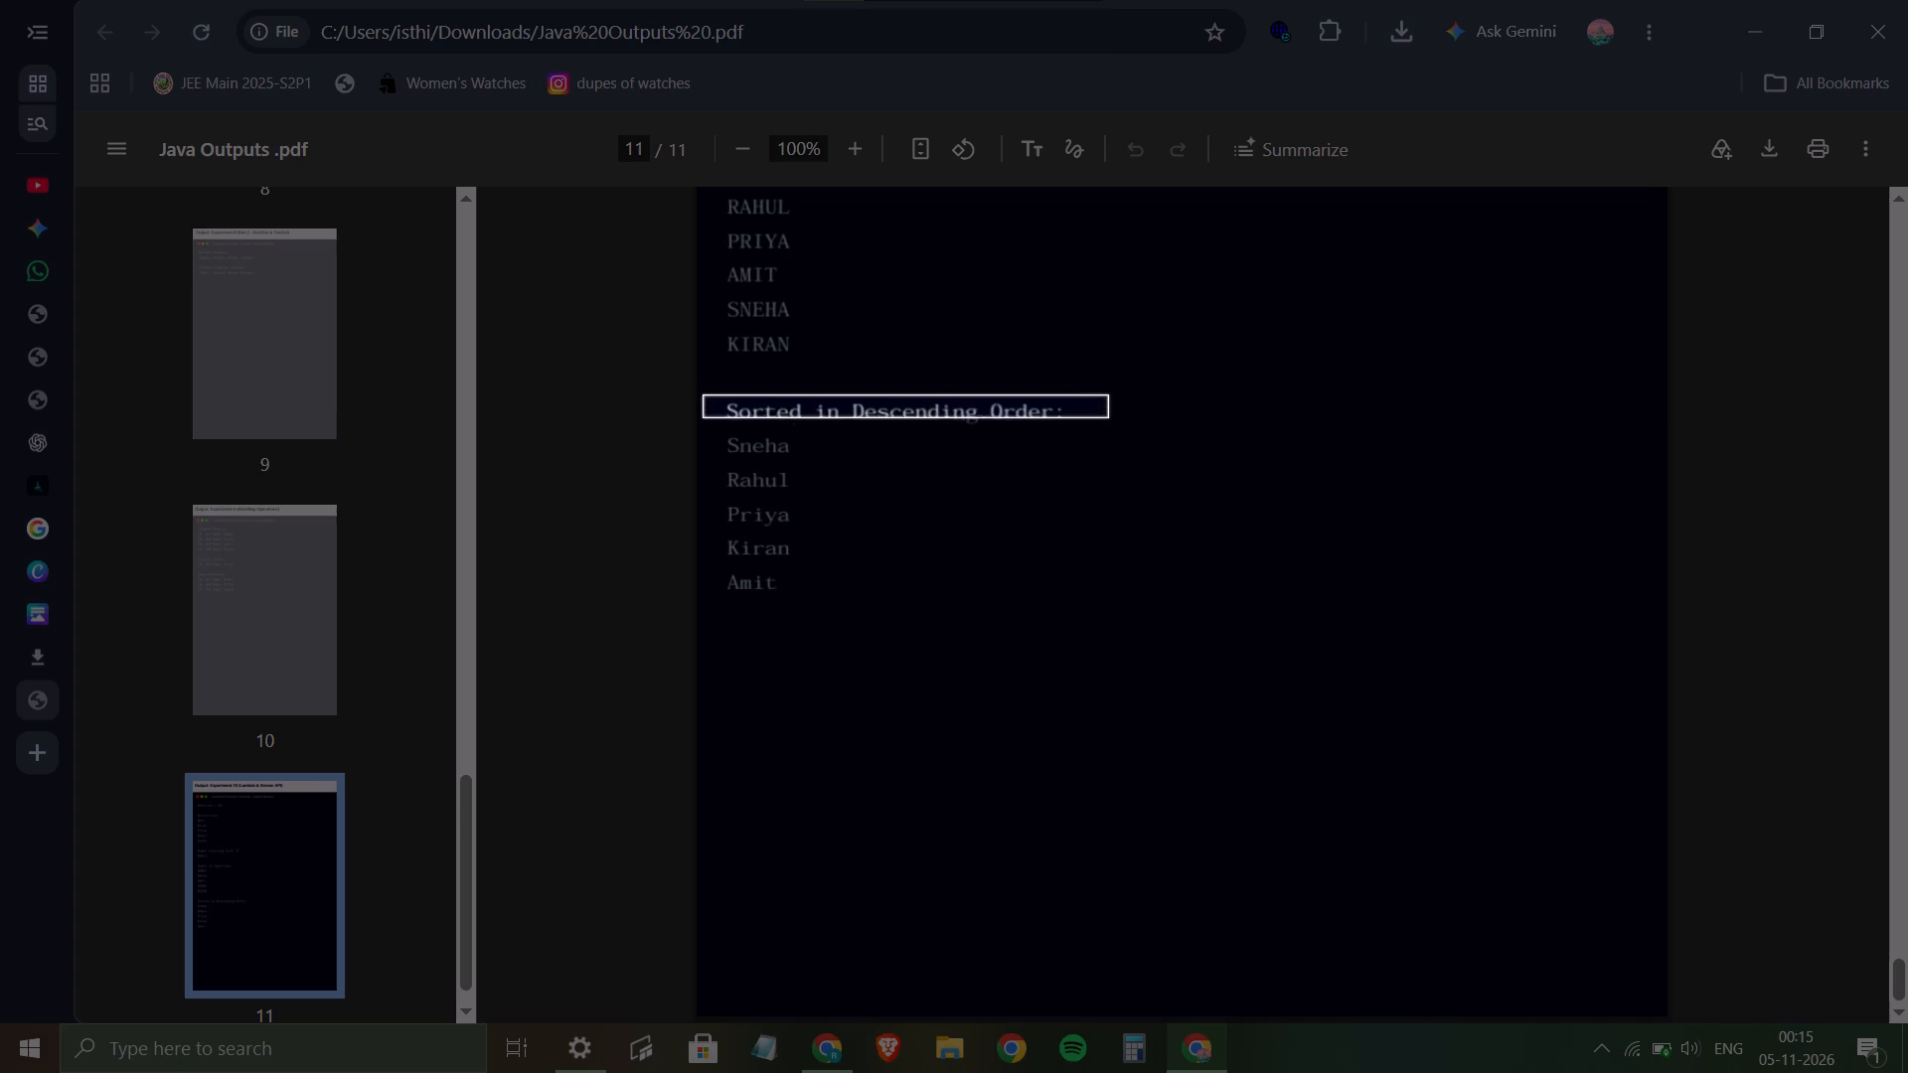
left_click_drag(1111, 426, 1146, 607)
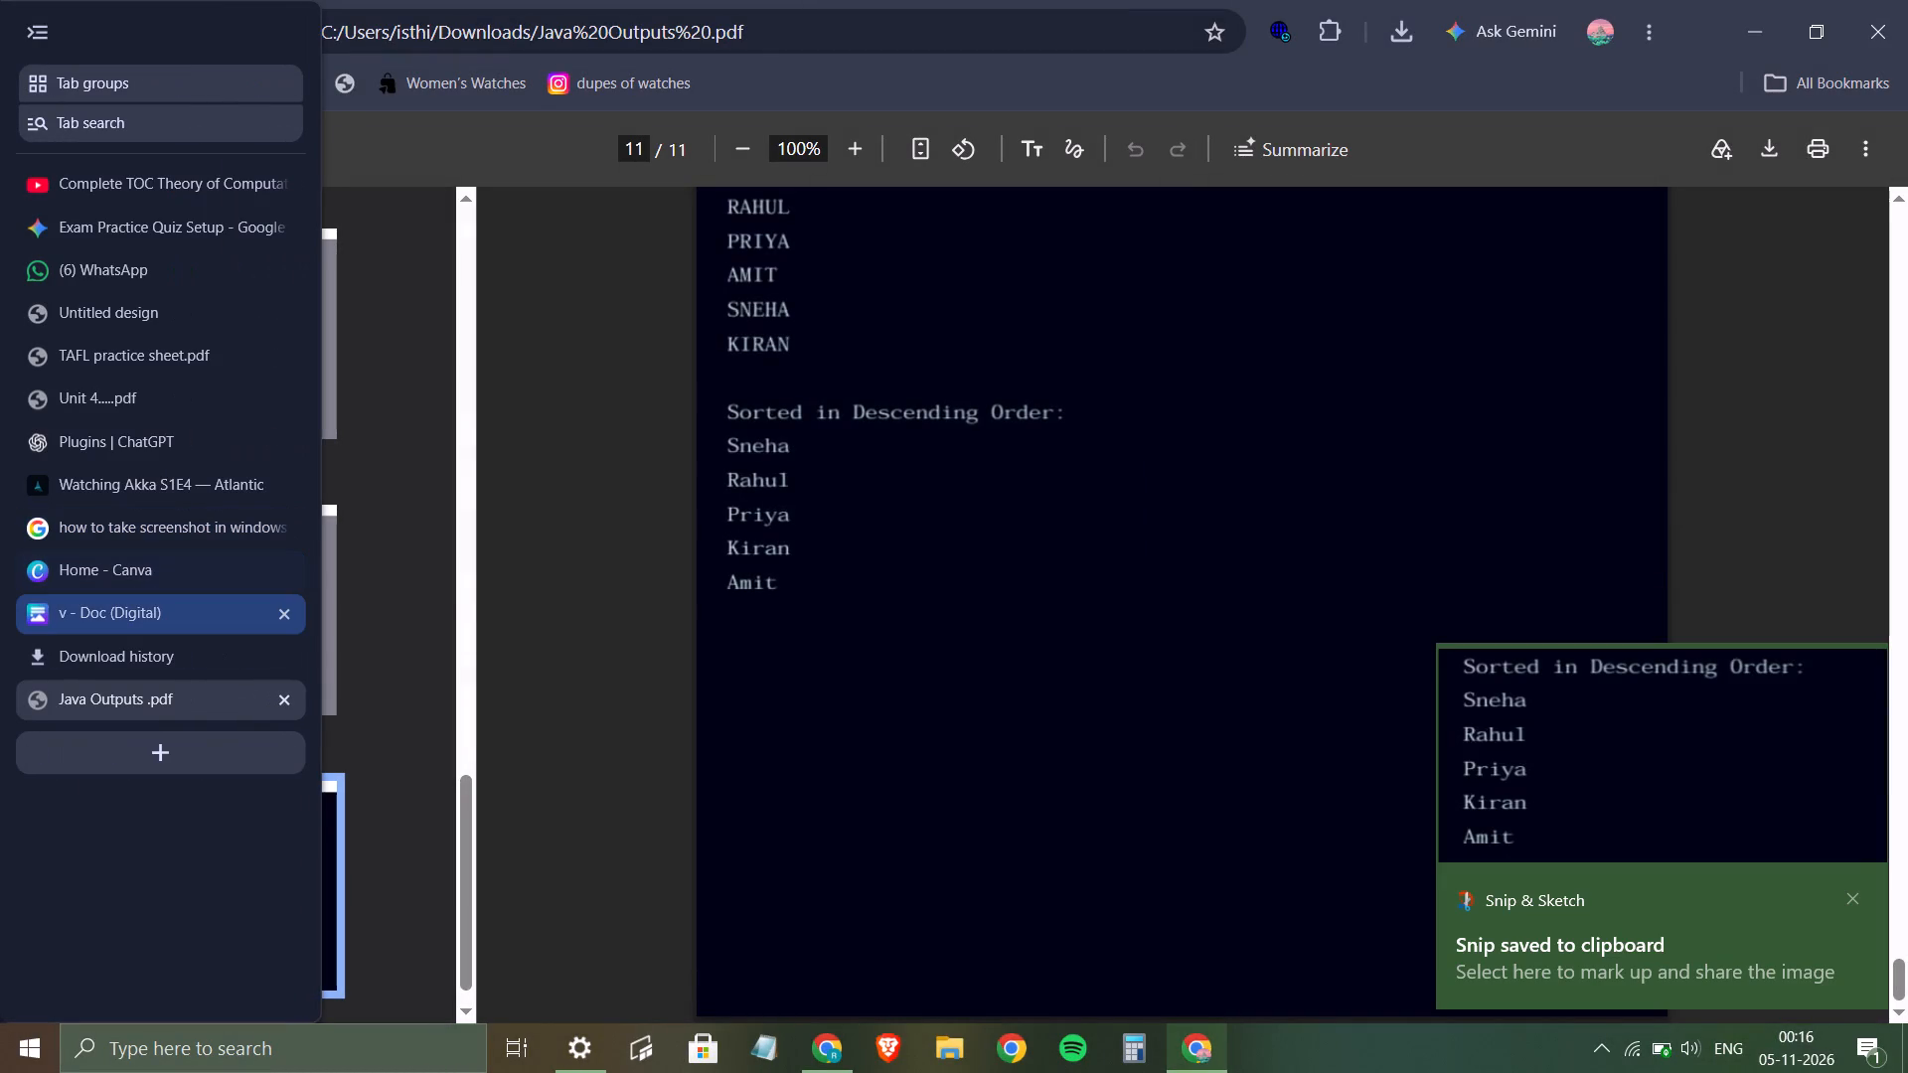
Paste the Sorted in Descending Order snip into the Canva Doc directly below the Experiment-10 (Lambda & Stream API) image.
left_click(59, 629)
left_click(1647, 424)
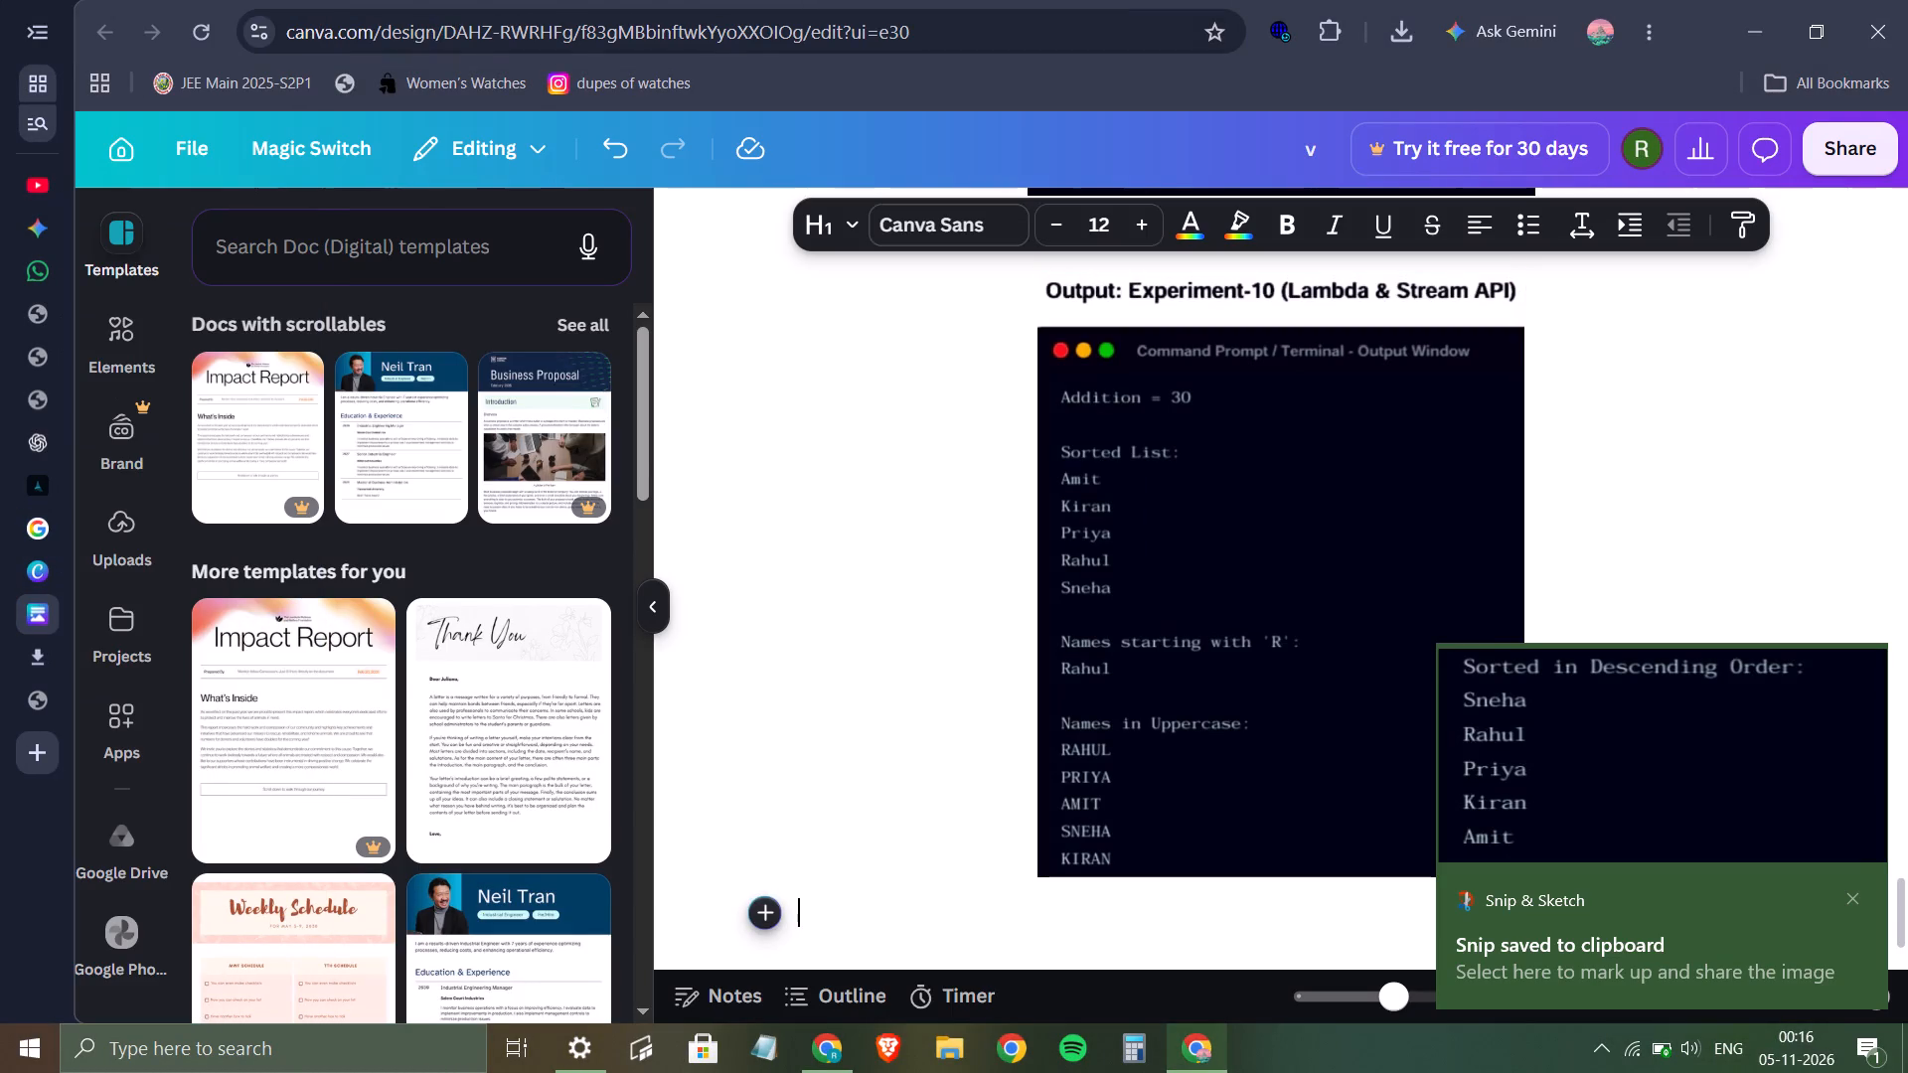
left_click_drag(1688, 439, 1700, 446)
left_click(1760, 521)
left_click(1763, 555)
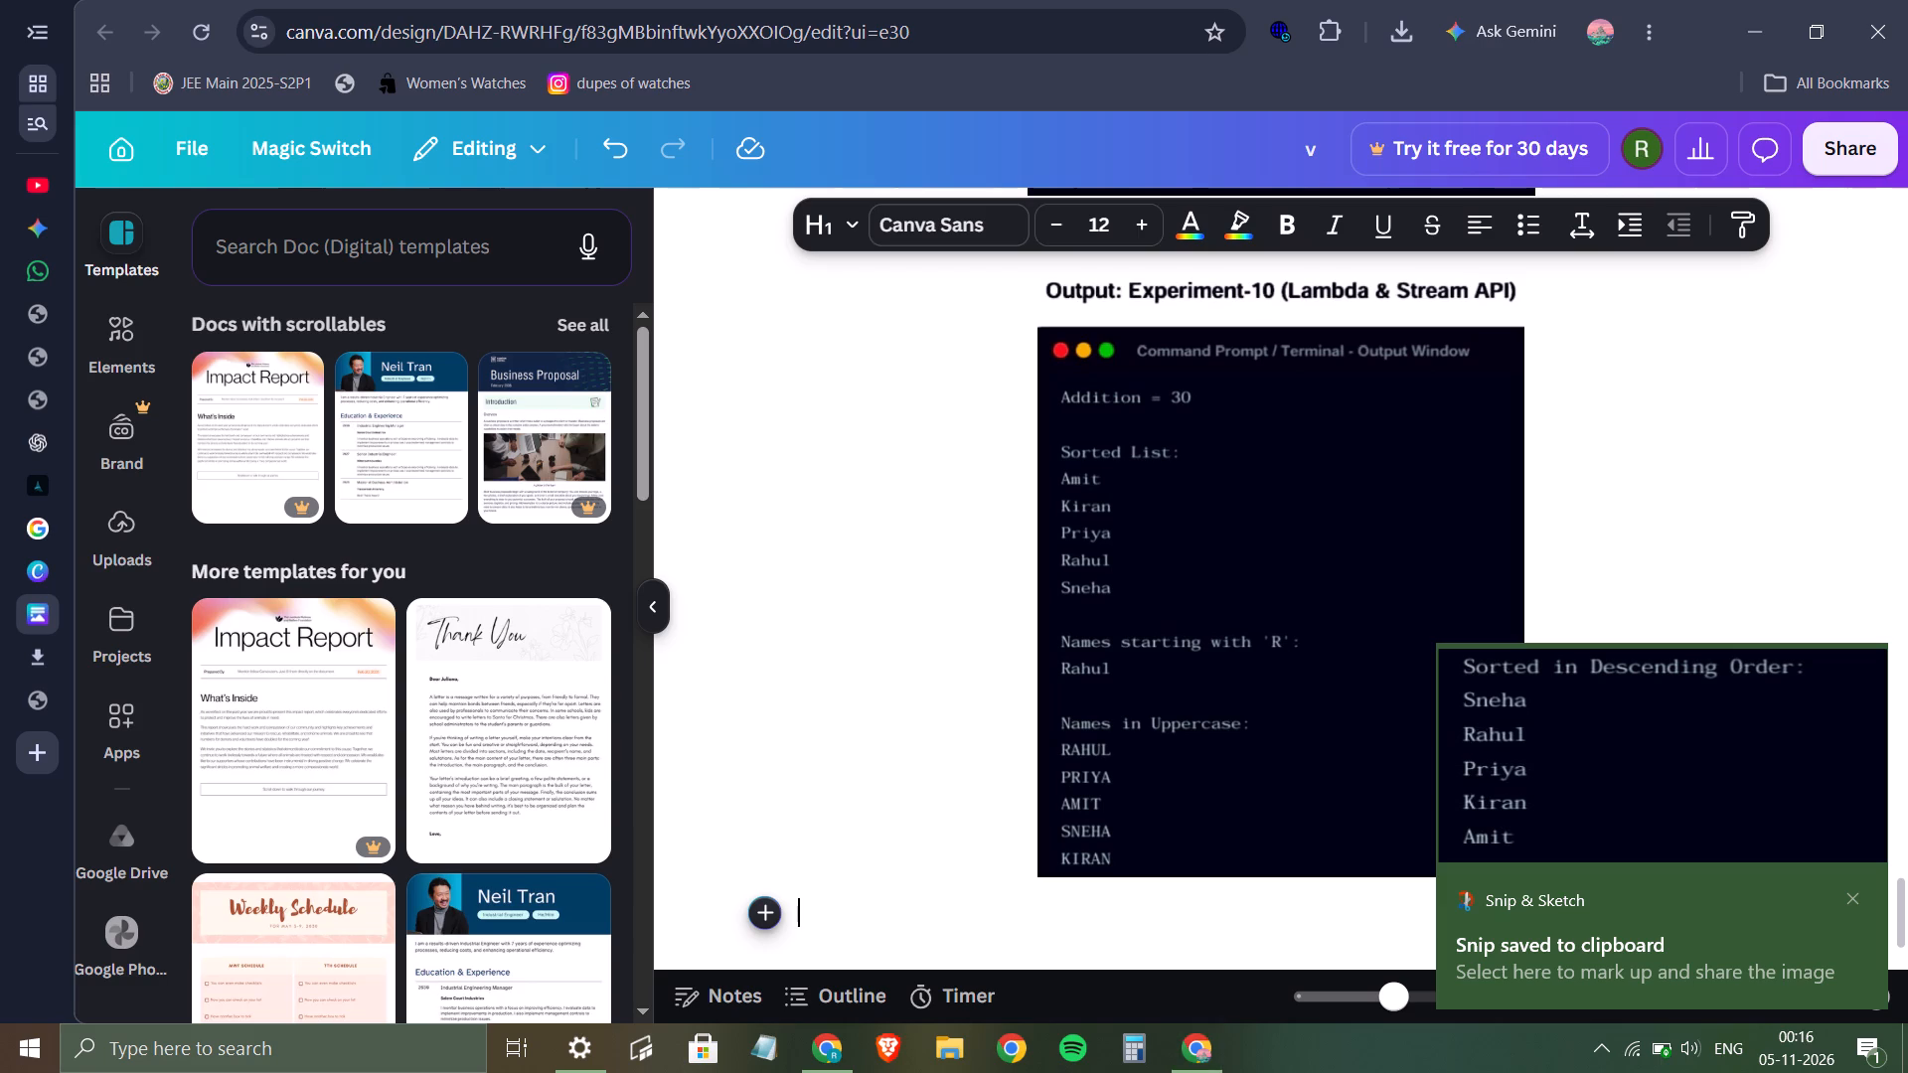
key("ctrl+v")
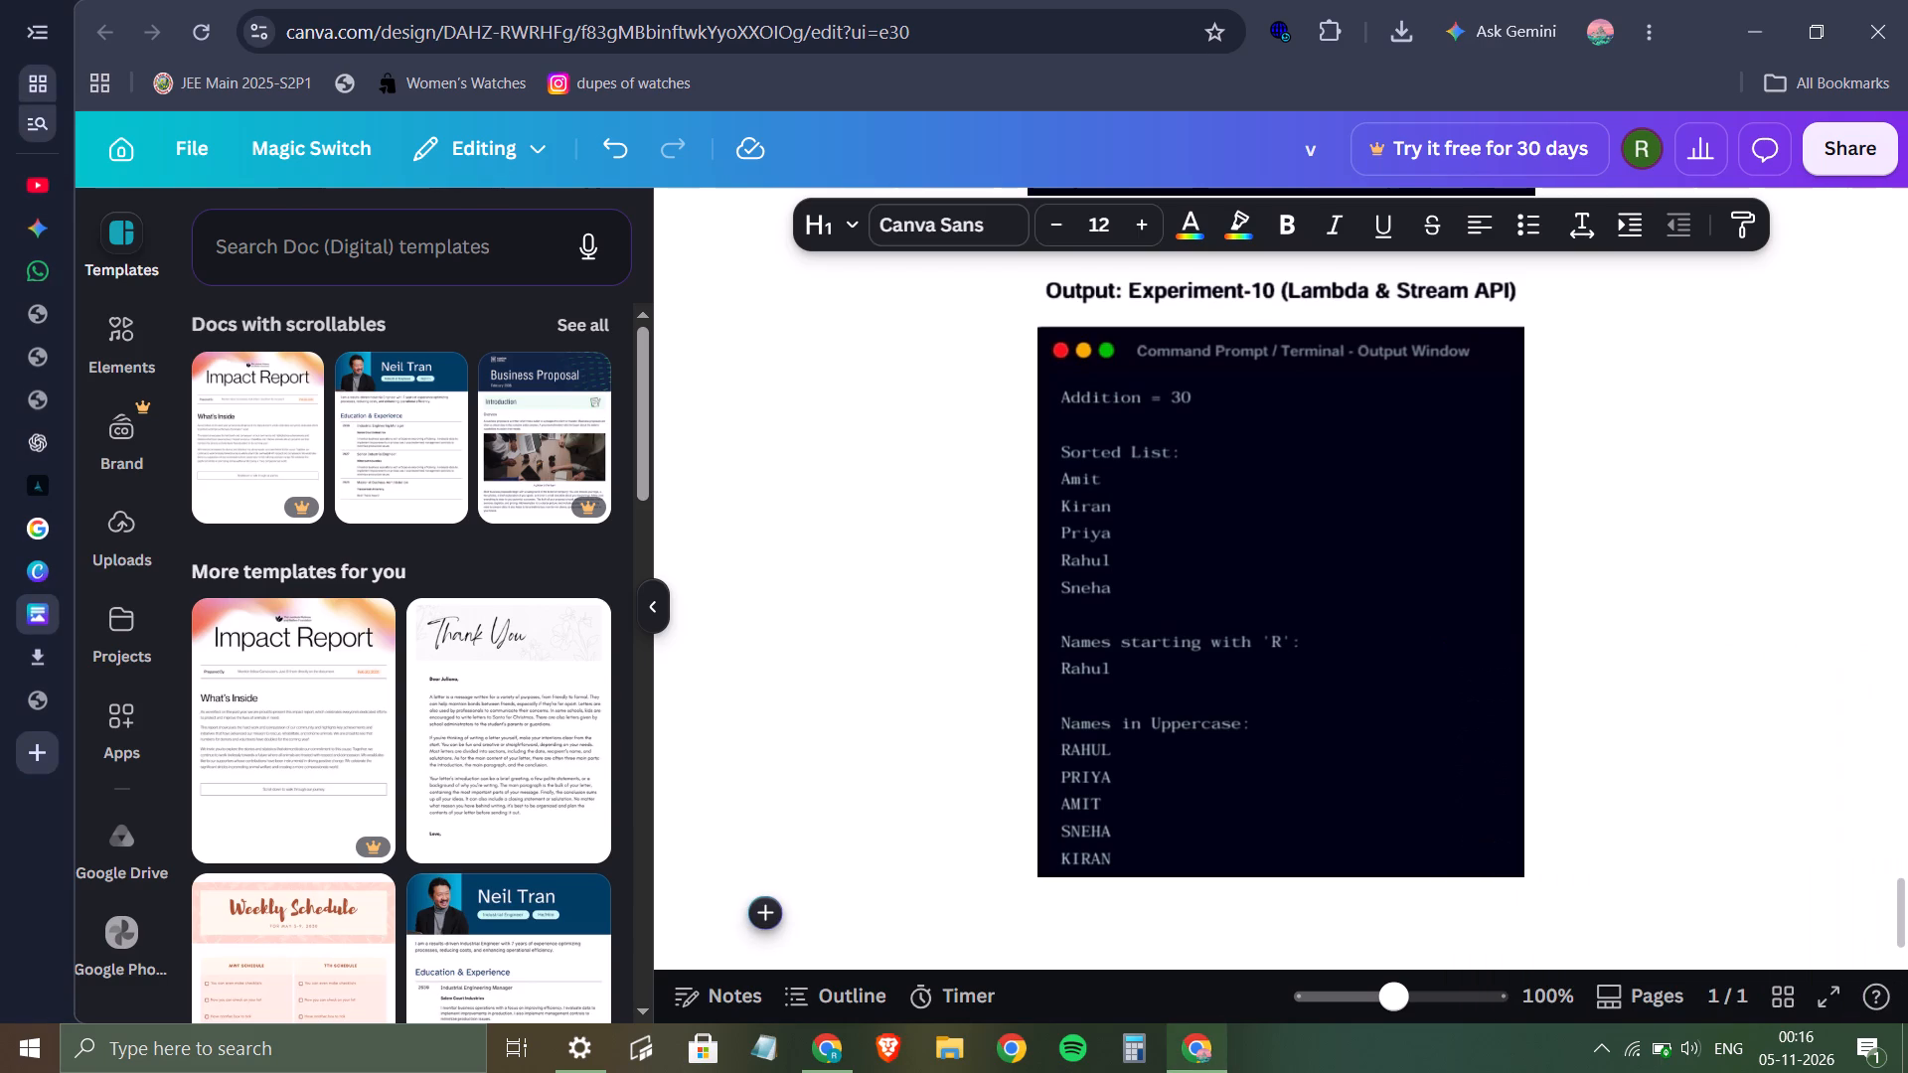
key("ctrl+v")
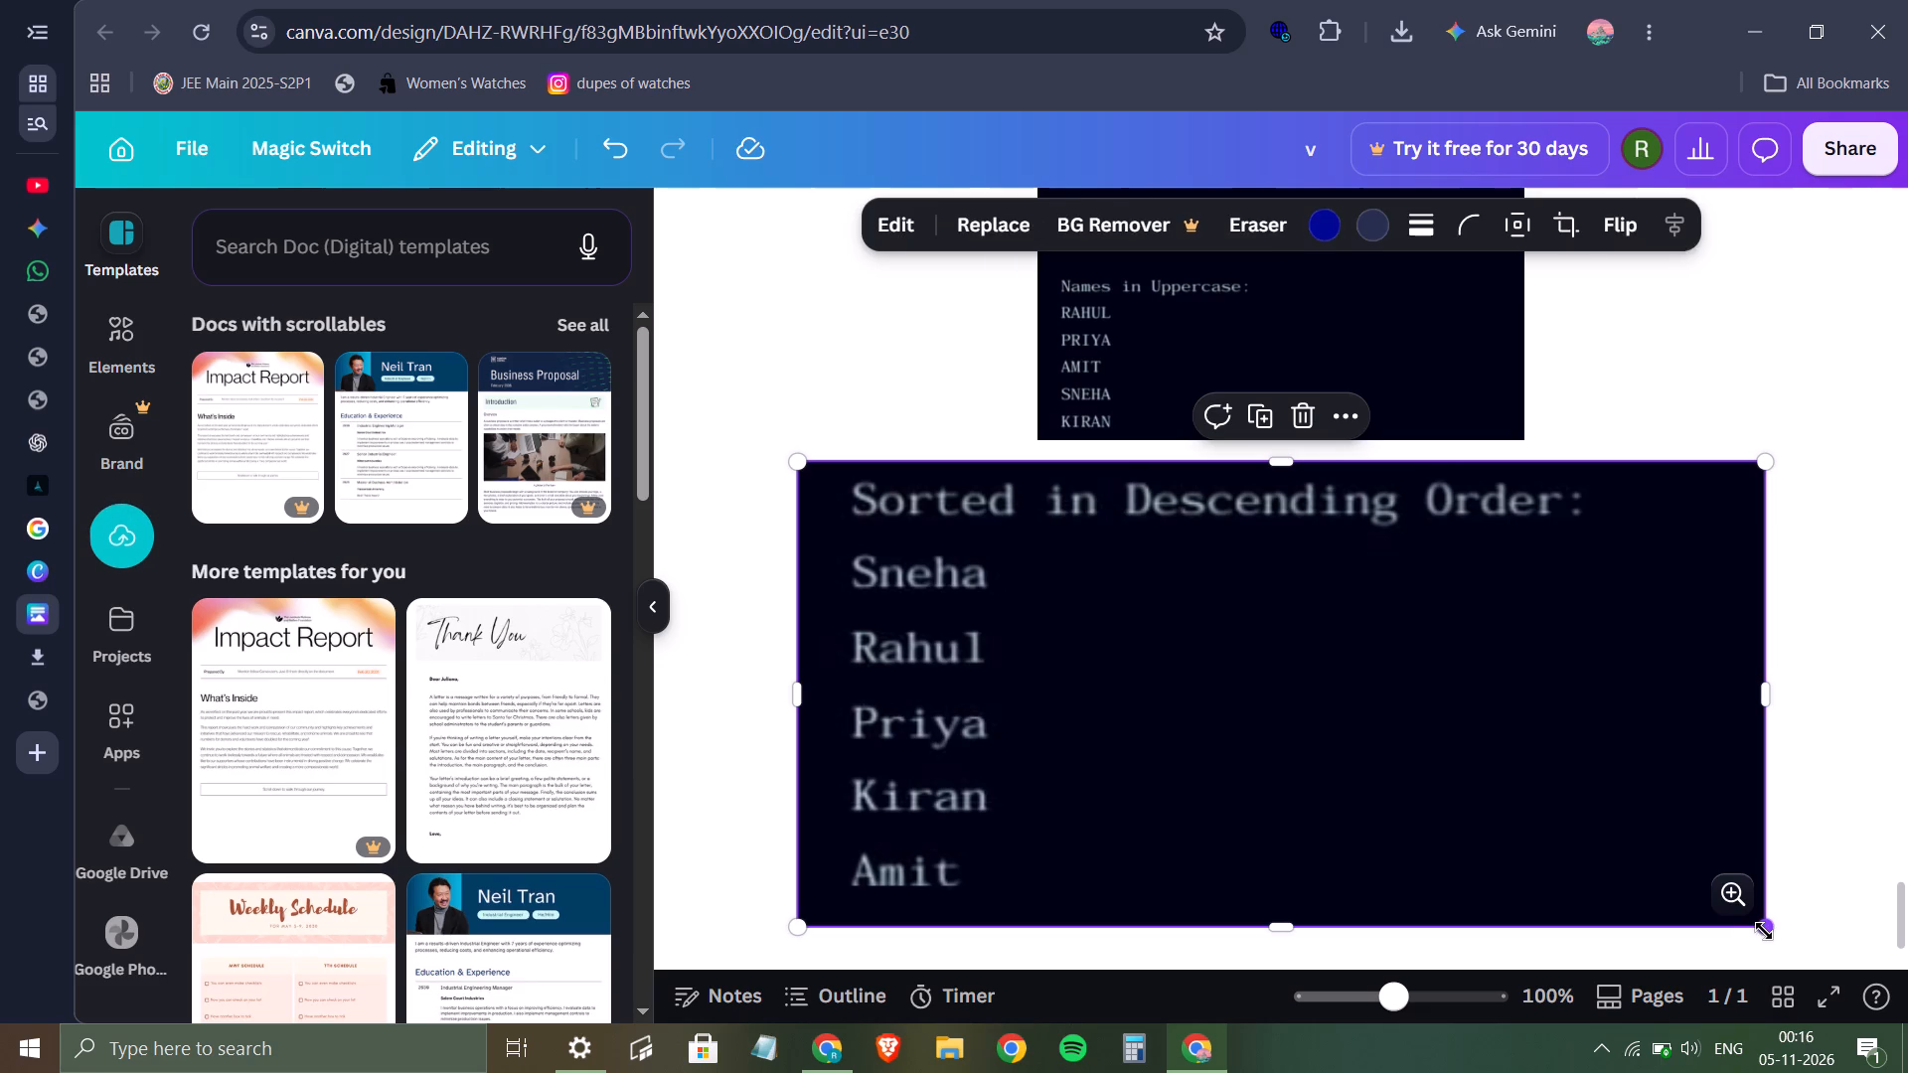
Shrink the Sorted in Descending Order image in proportion until it is somewhat narrower than the Experiment-10 image above it.
left_click_drag(1764, 931, 1539, 835)
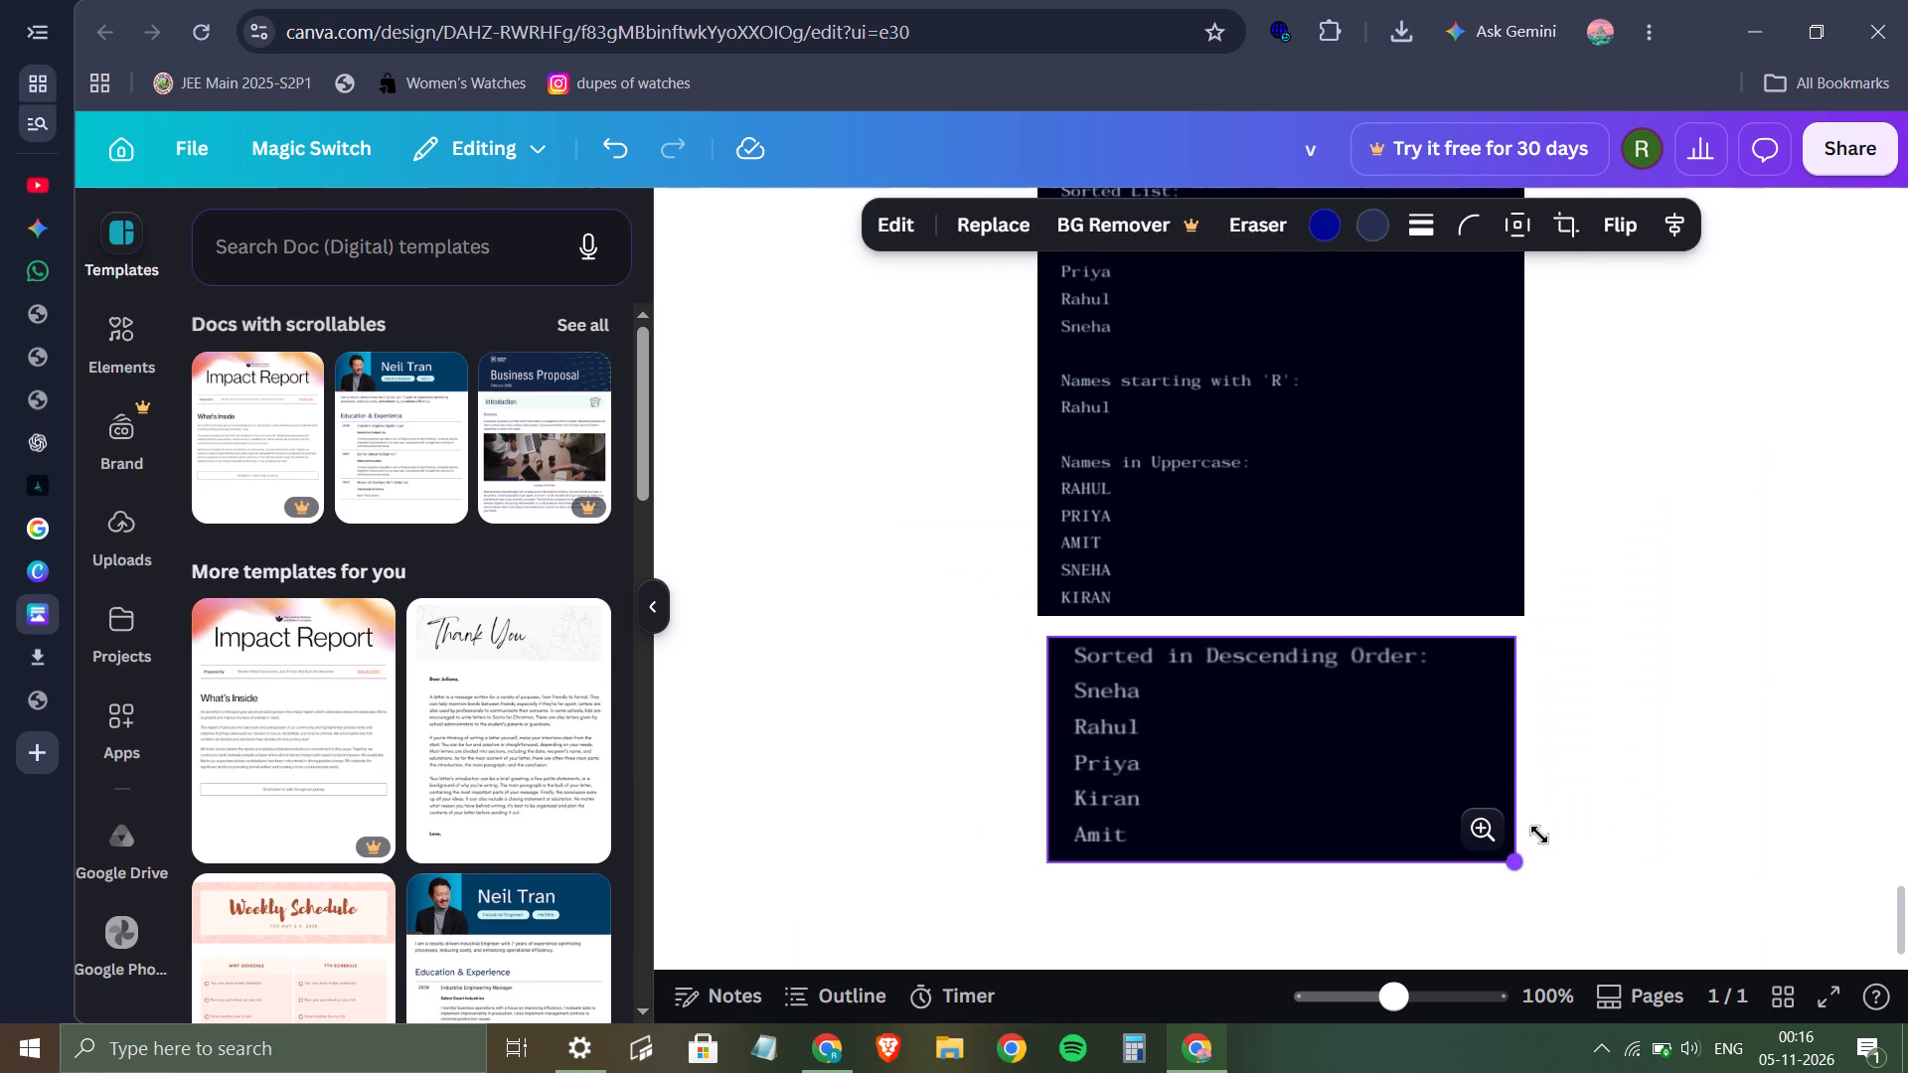
left_click_drag(1539, 835, 1544, 843)
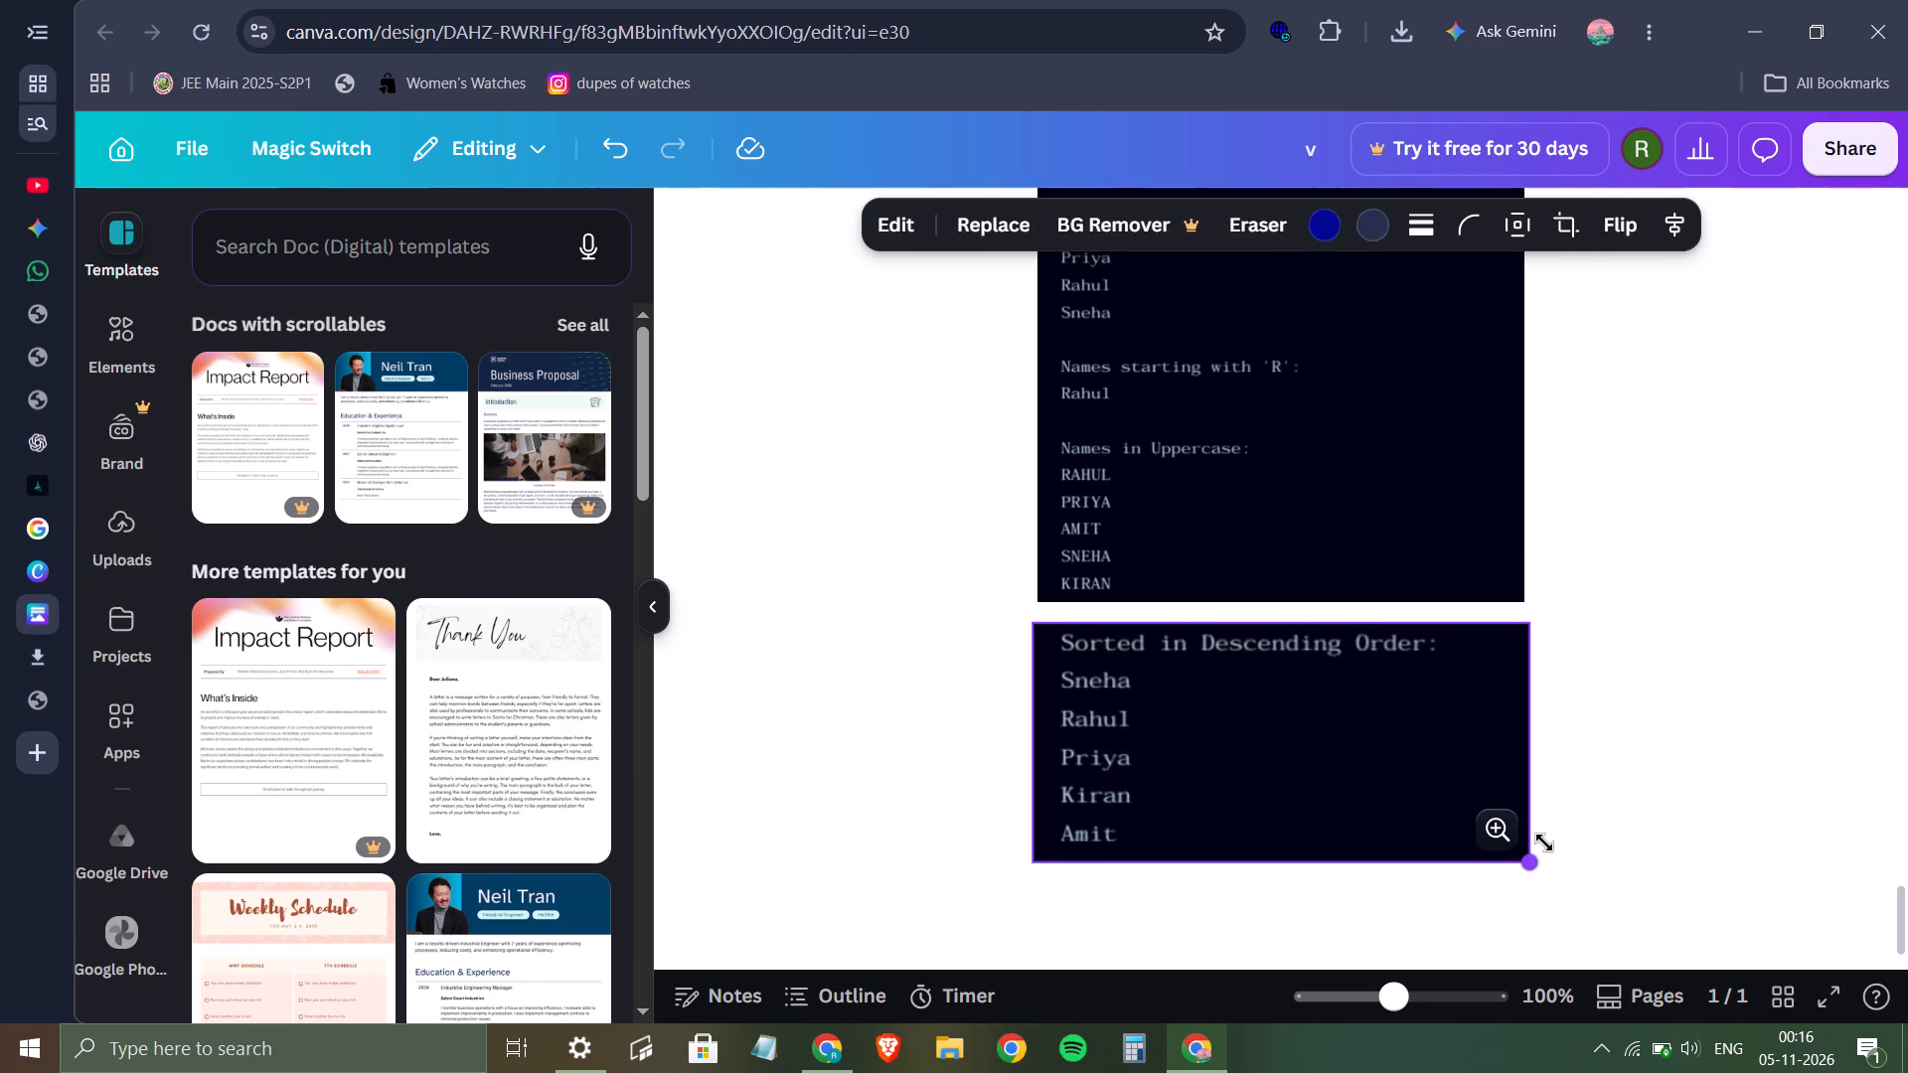
left_click_drag(1544, 843, 1536, 831)
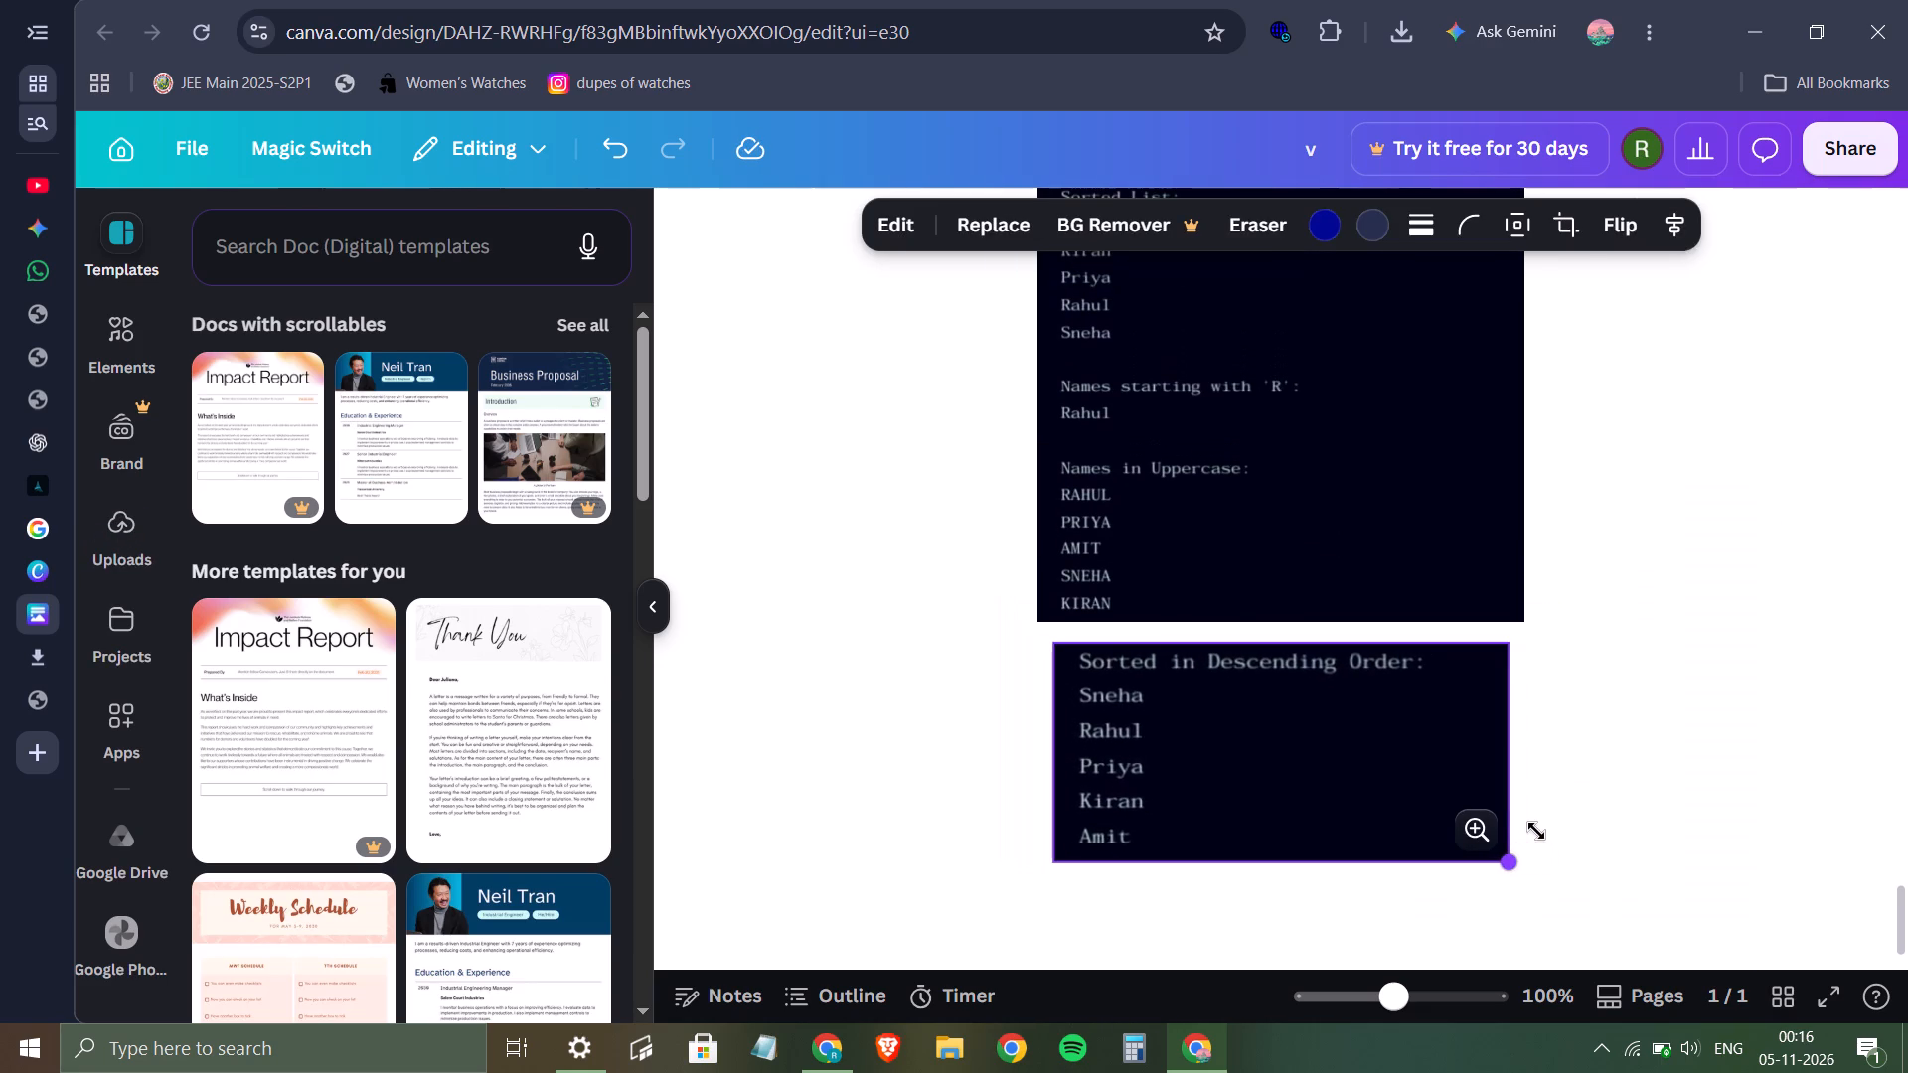
left_click_drag(1536, 831, 1532, 820)
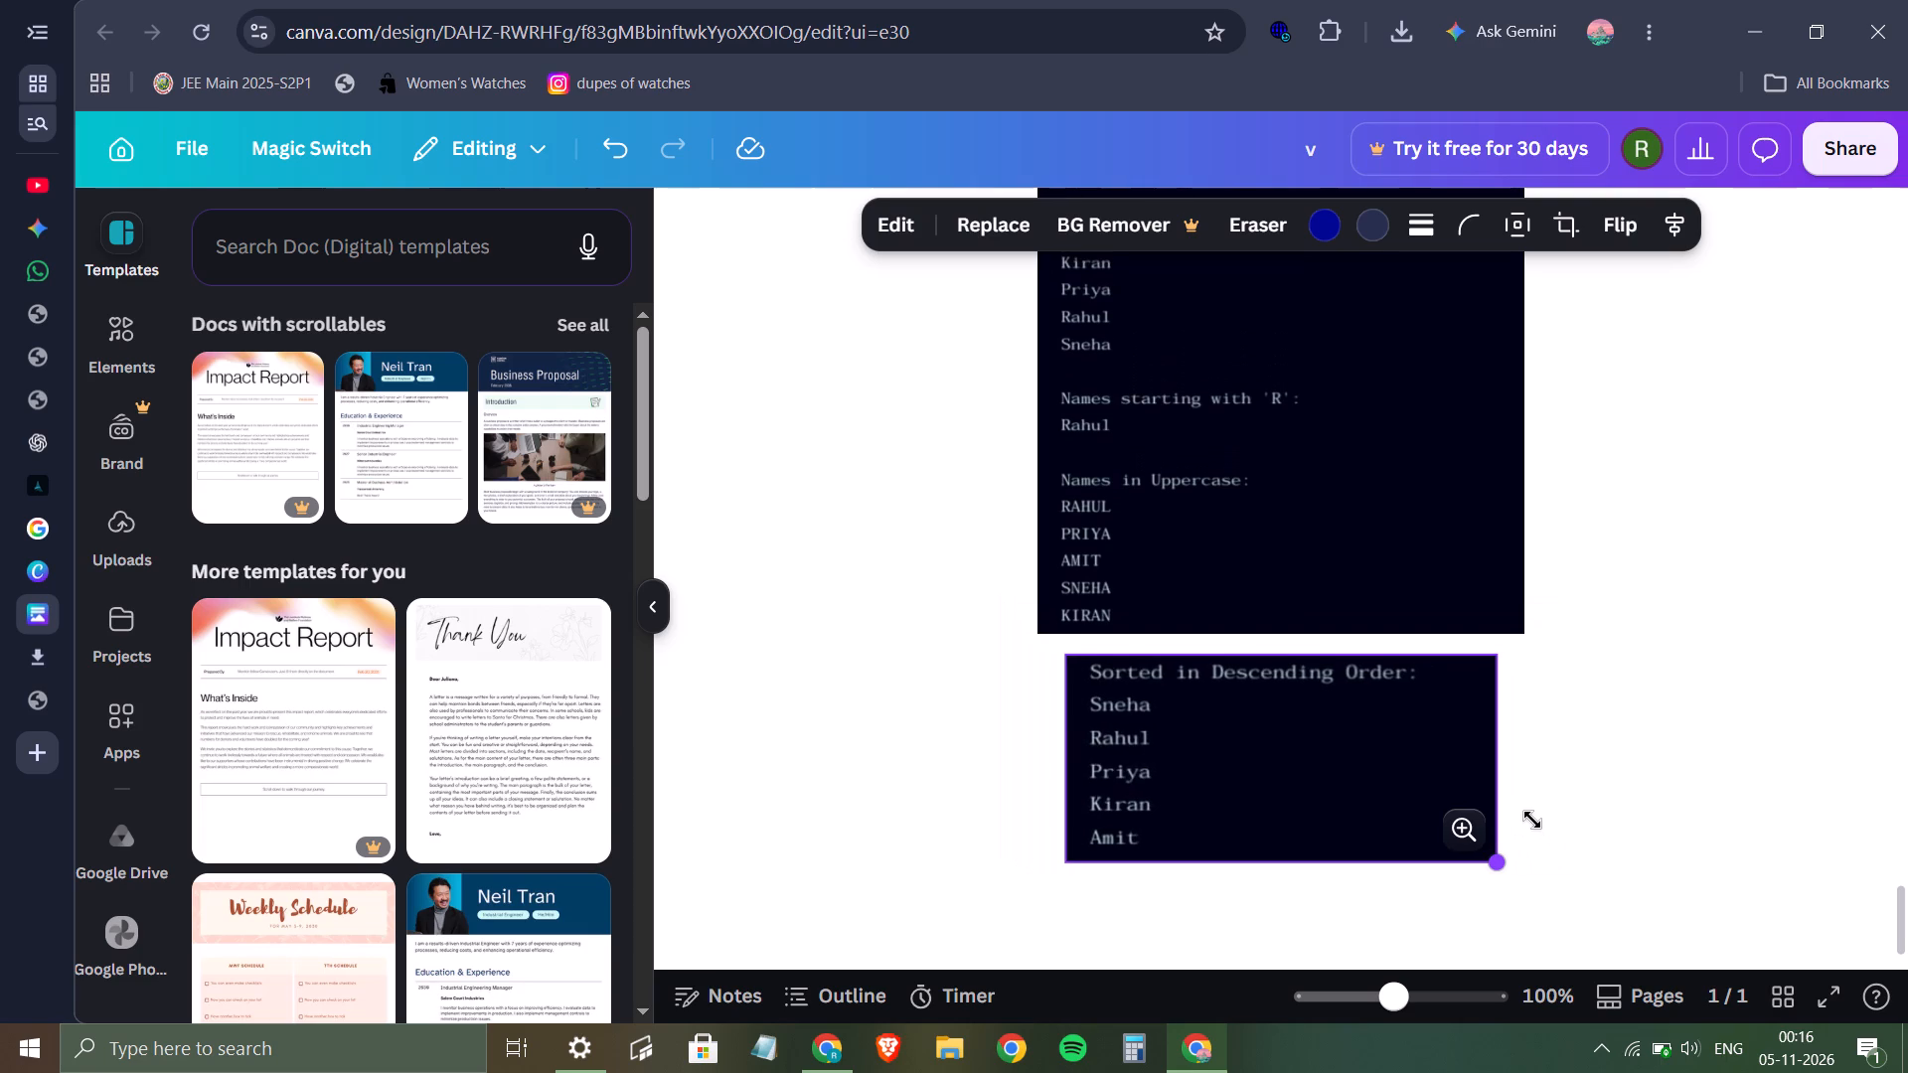
left_click_drag(1532, 820, 1542, 829)
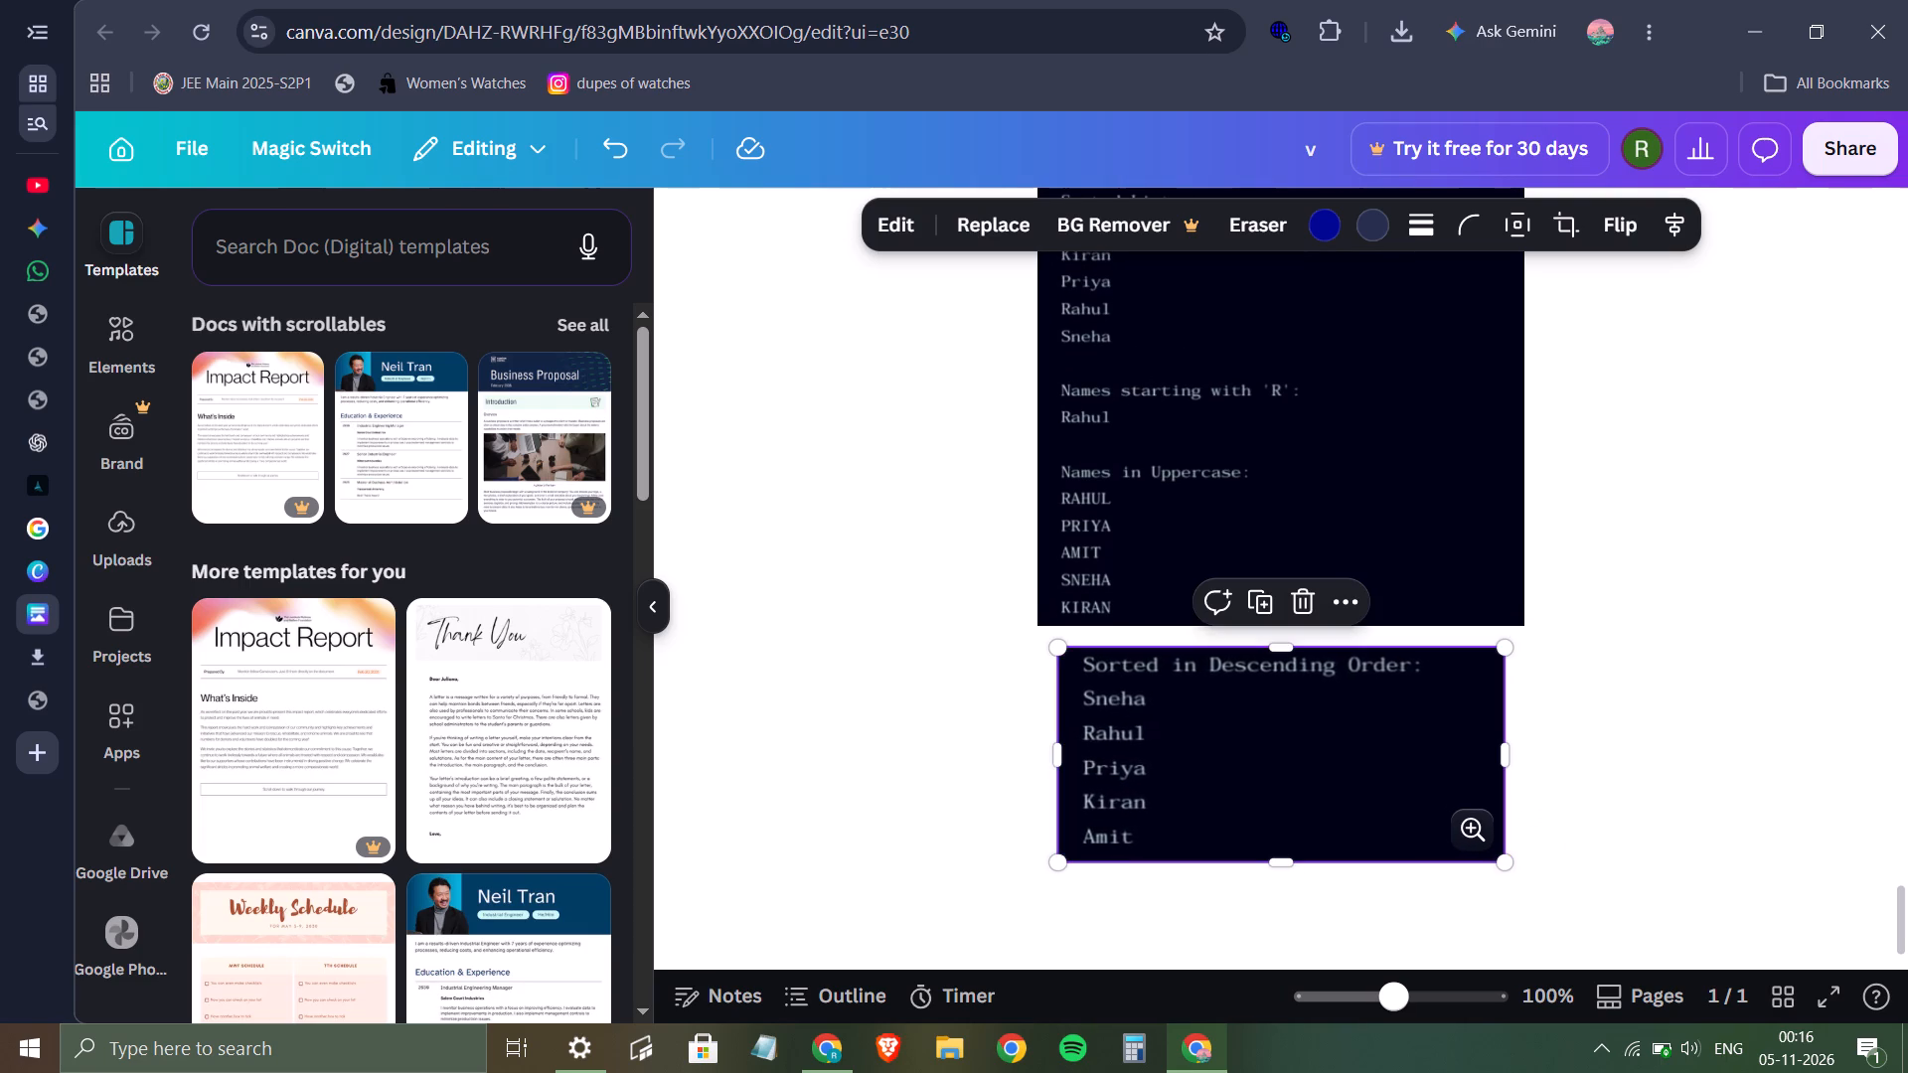
left_click(1605, 795)
left_click_drag(1506, 863, 1475, 841)
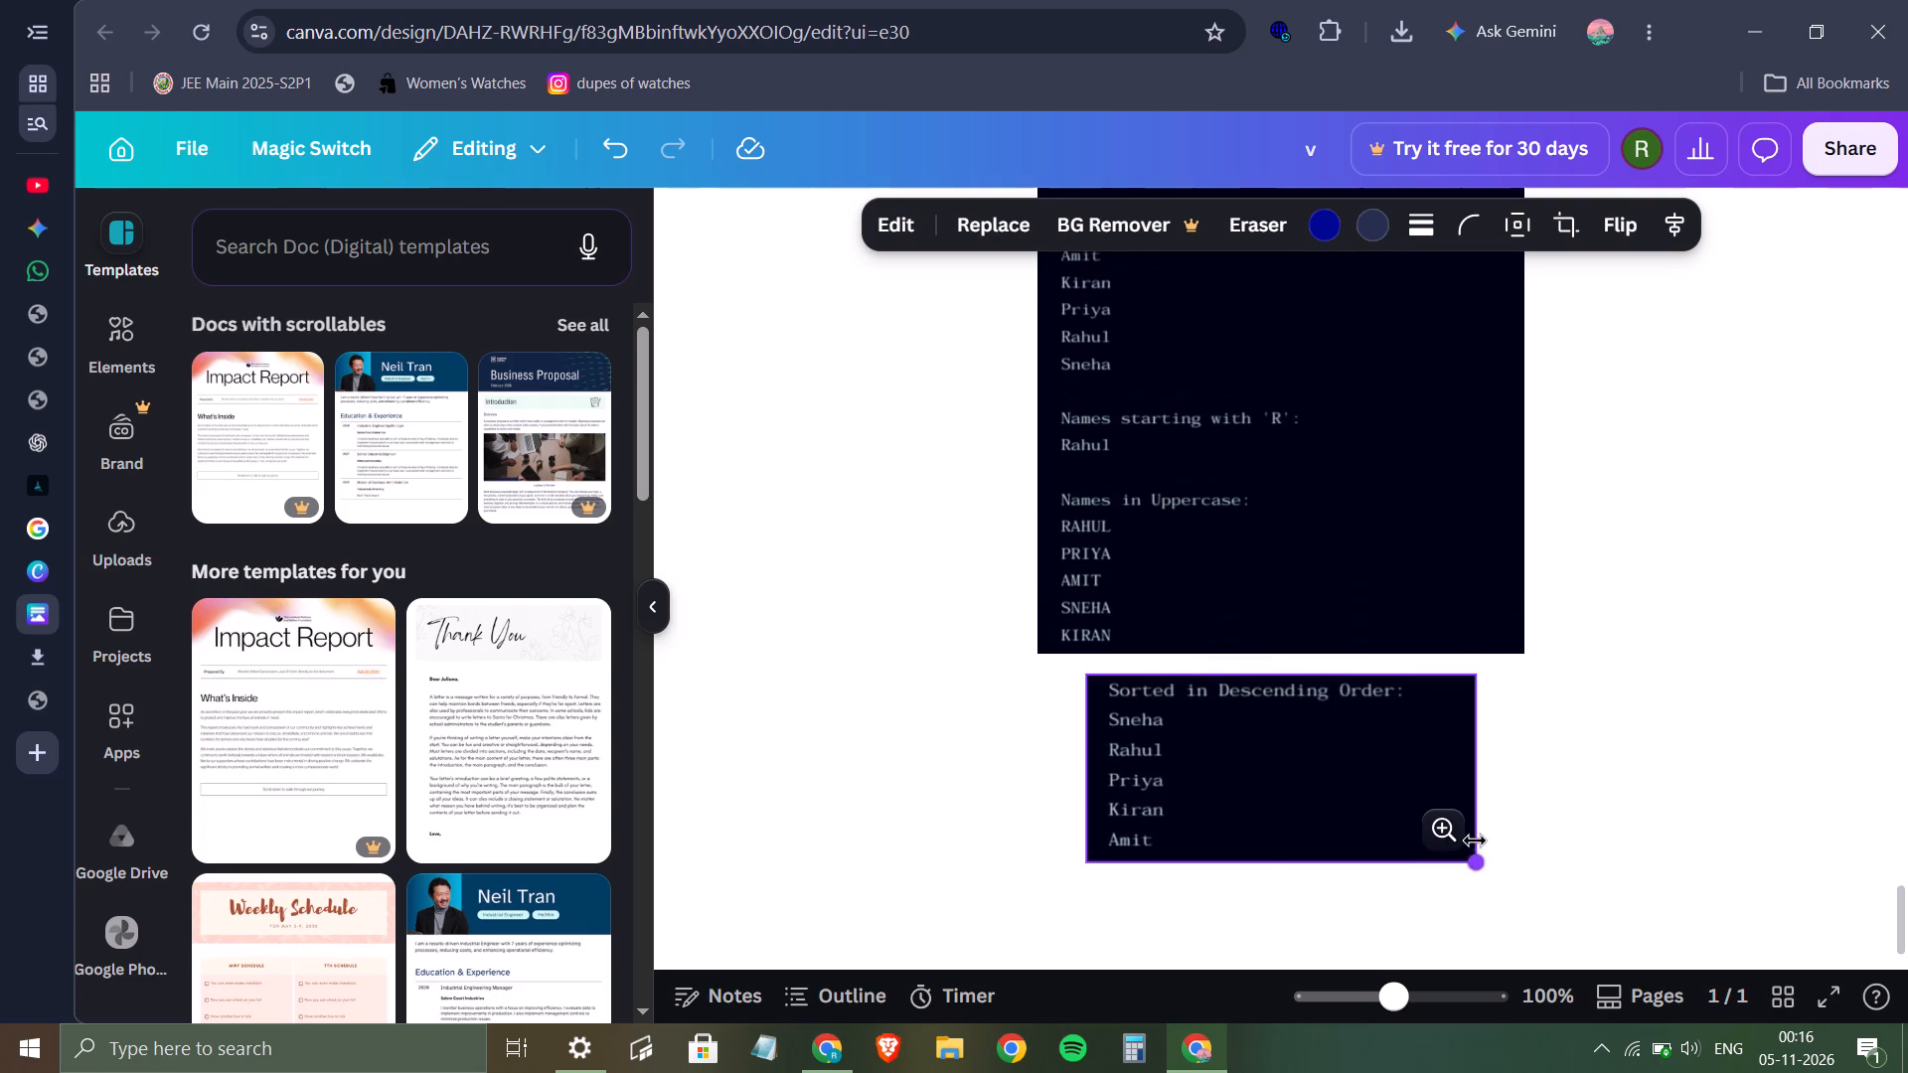
left_click(1610, 830)
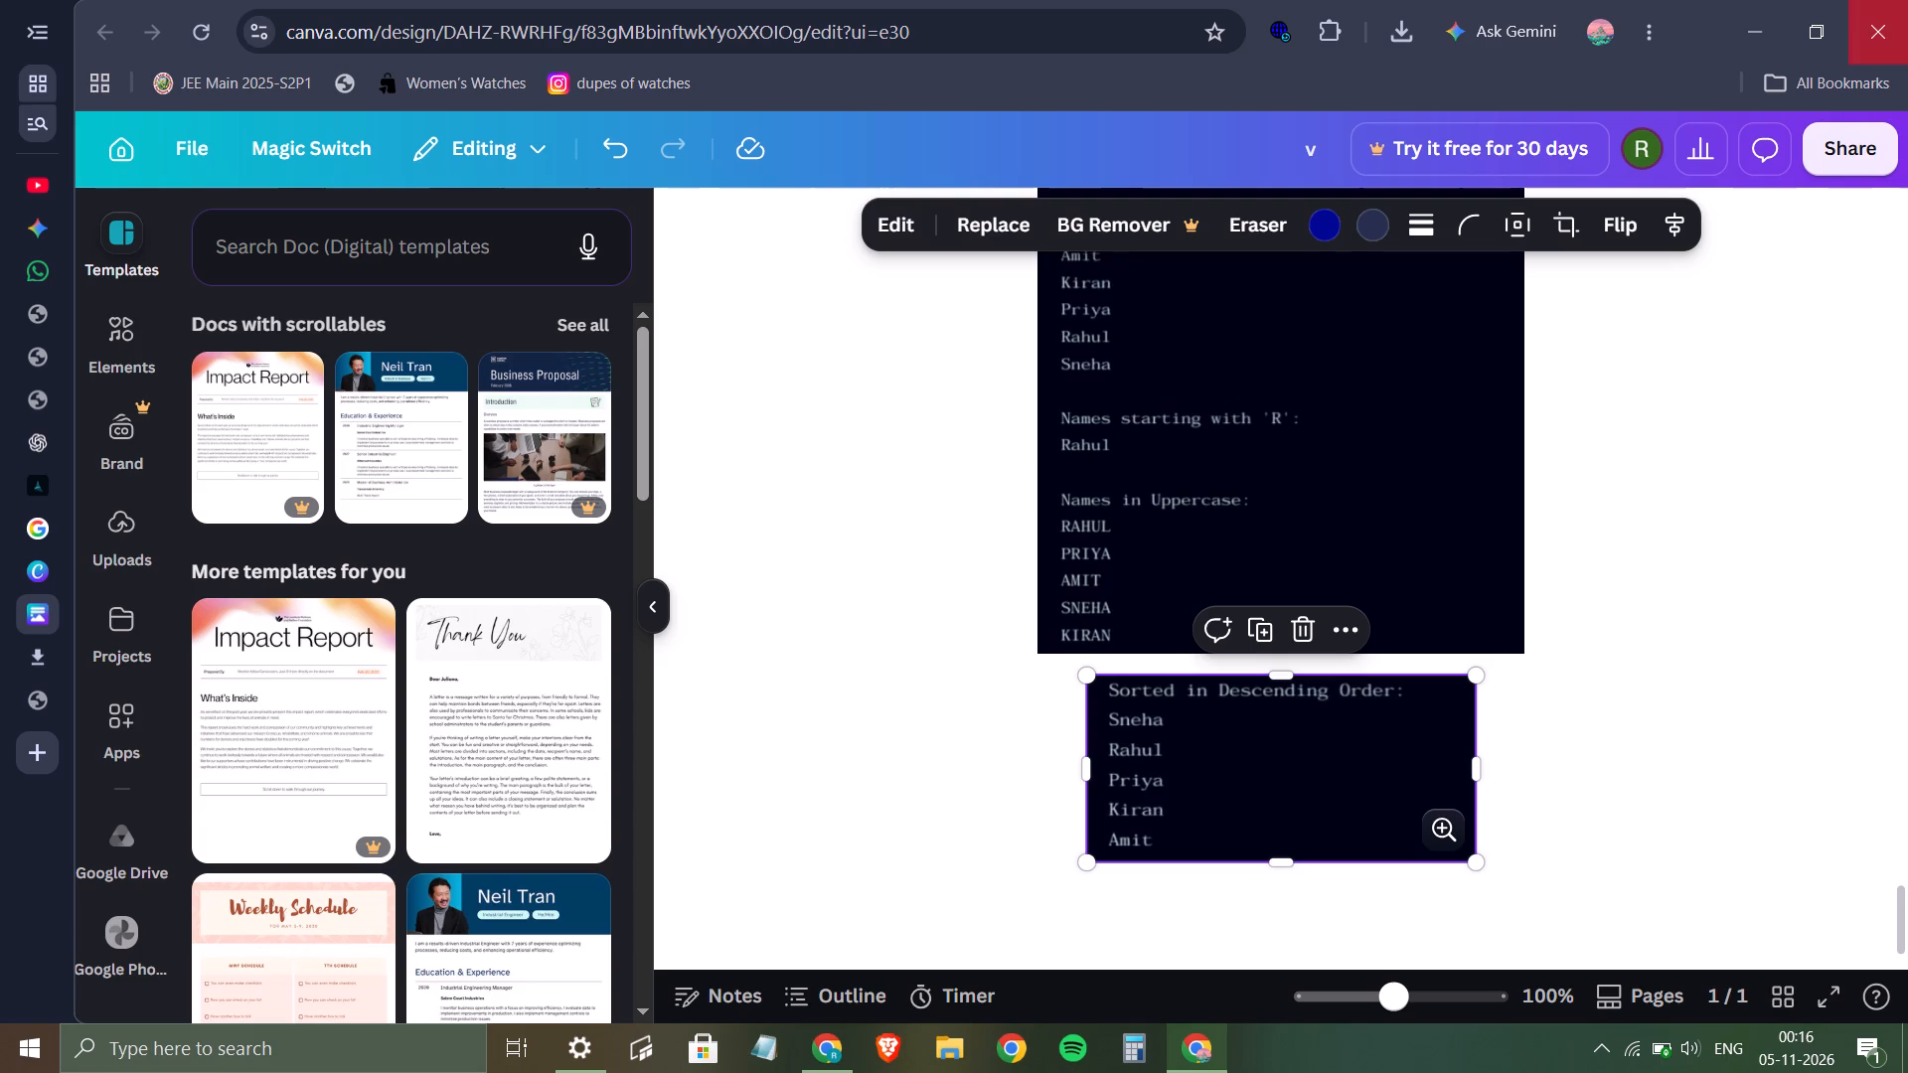
Download the finished Canva Doc as a PDF.
left_click(1871, 154)
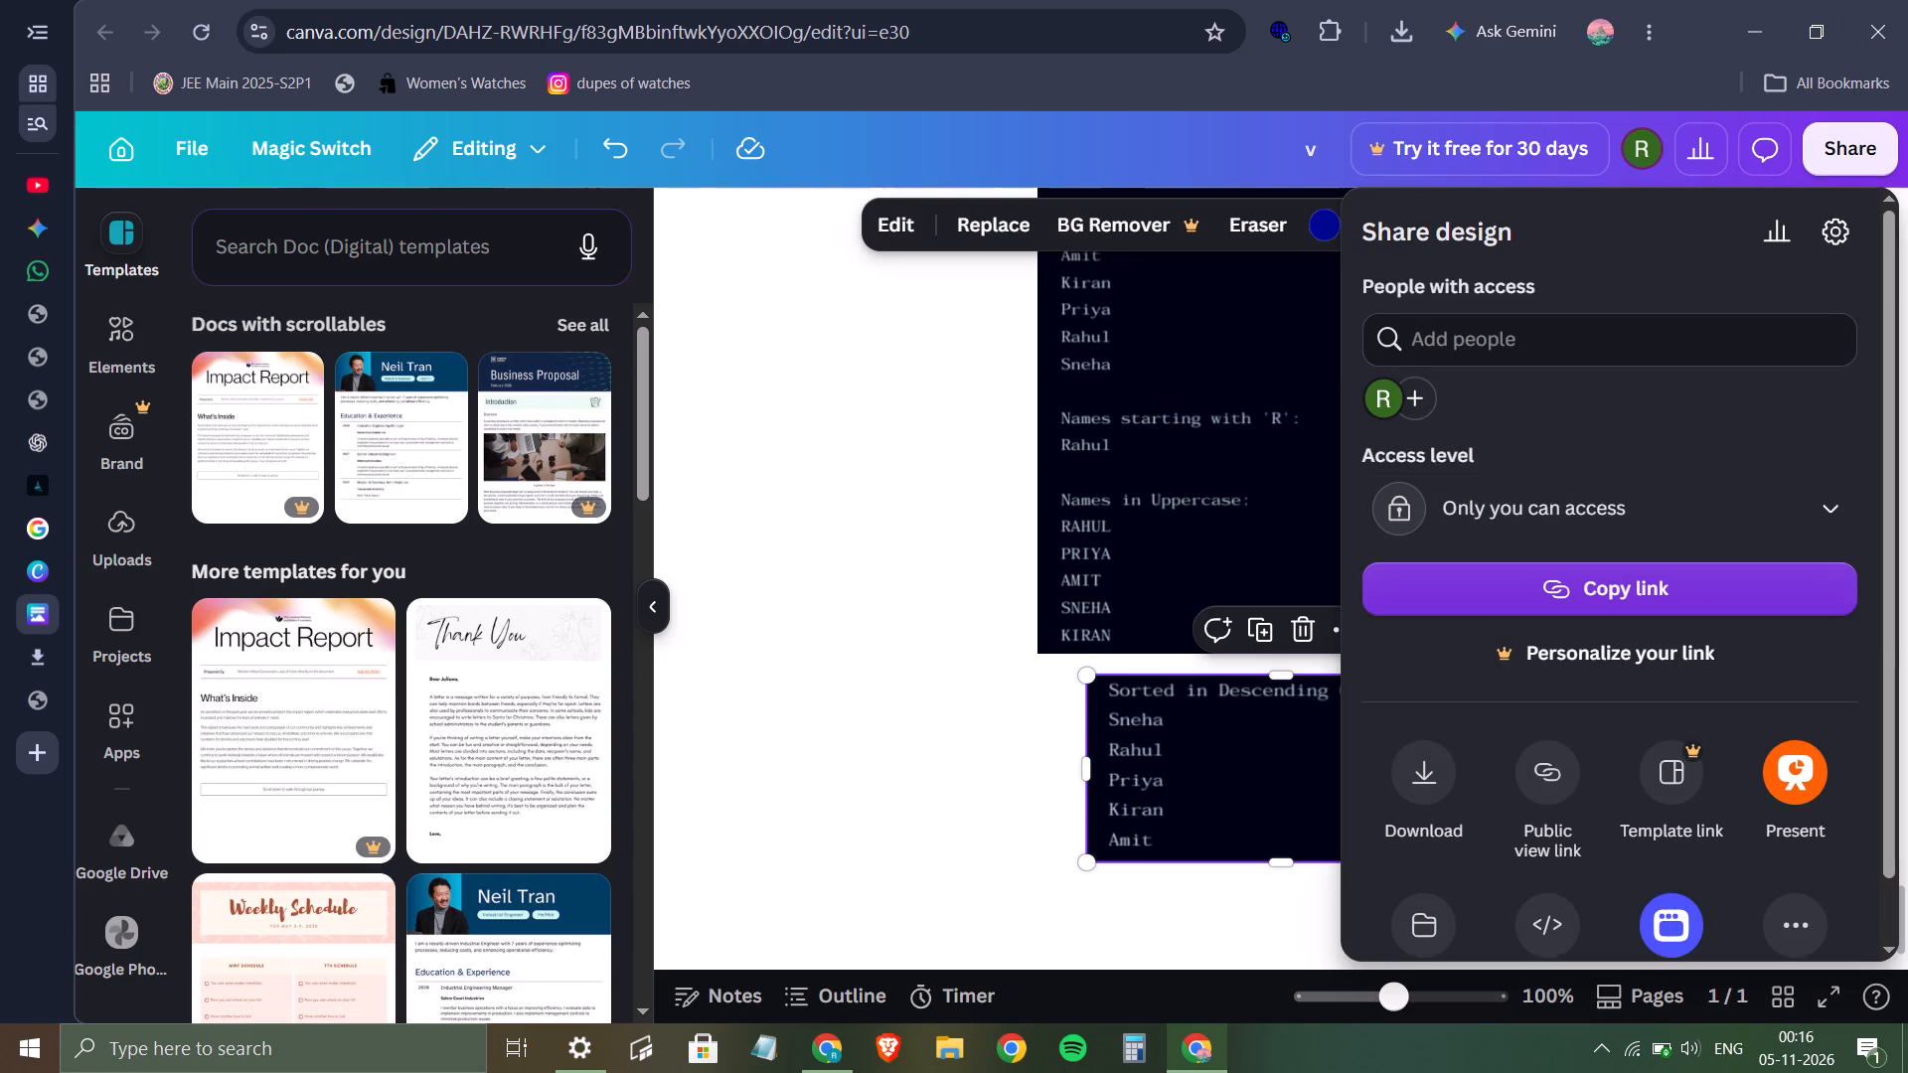
left_click(1423, 778)
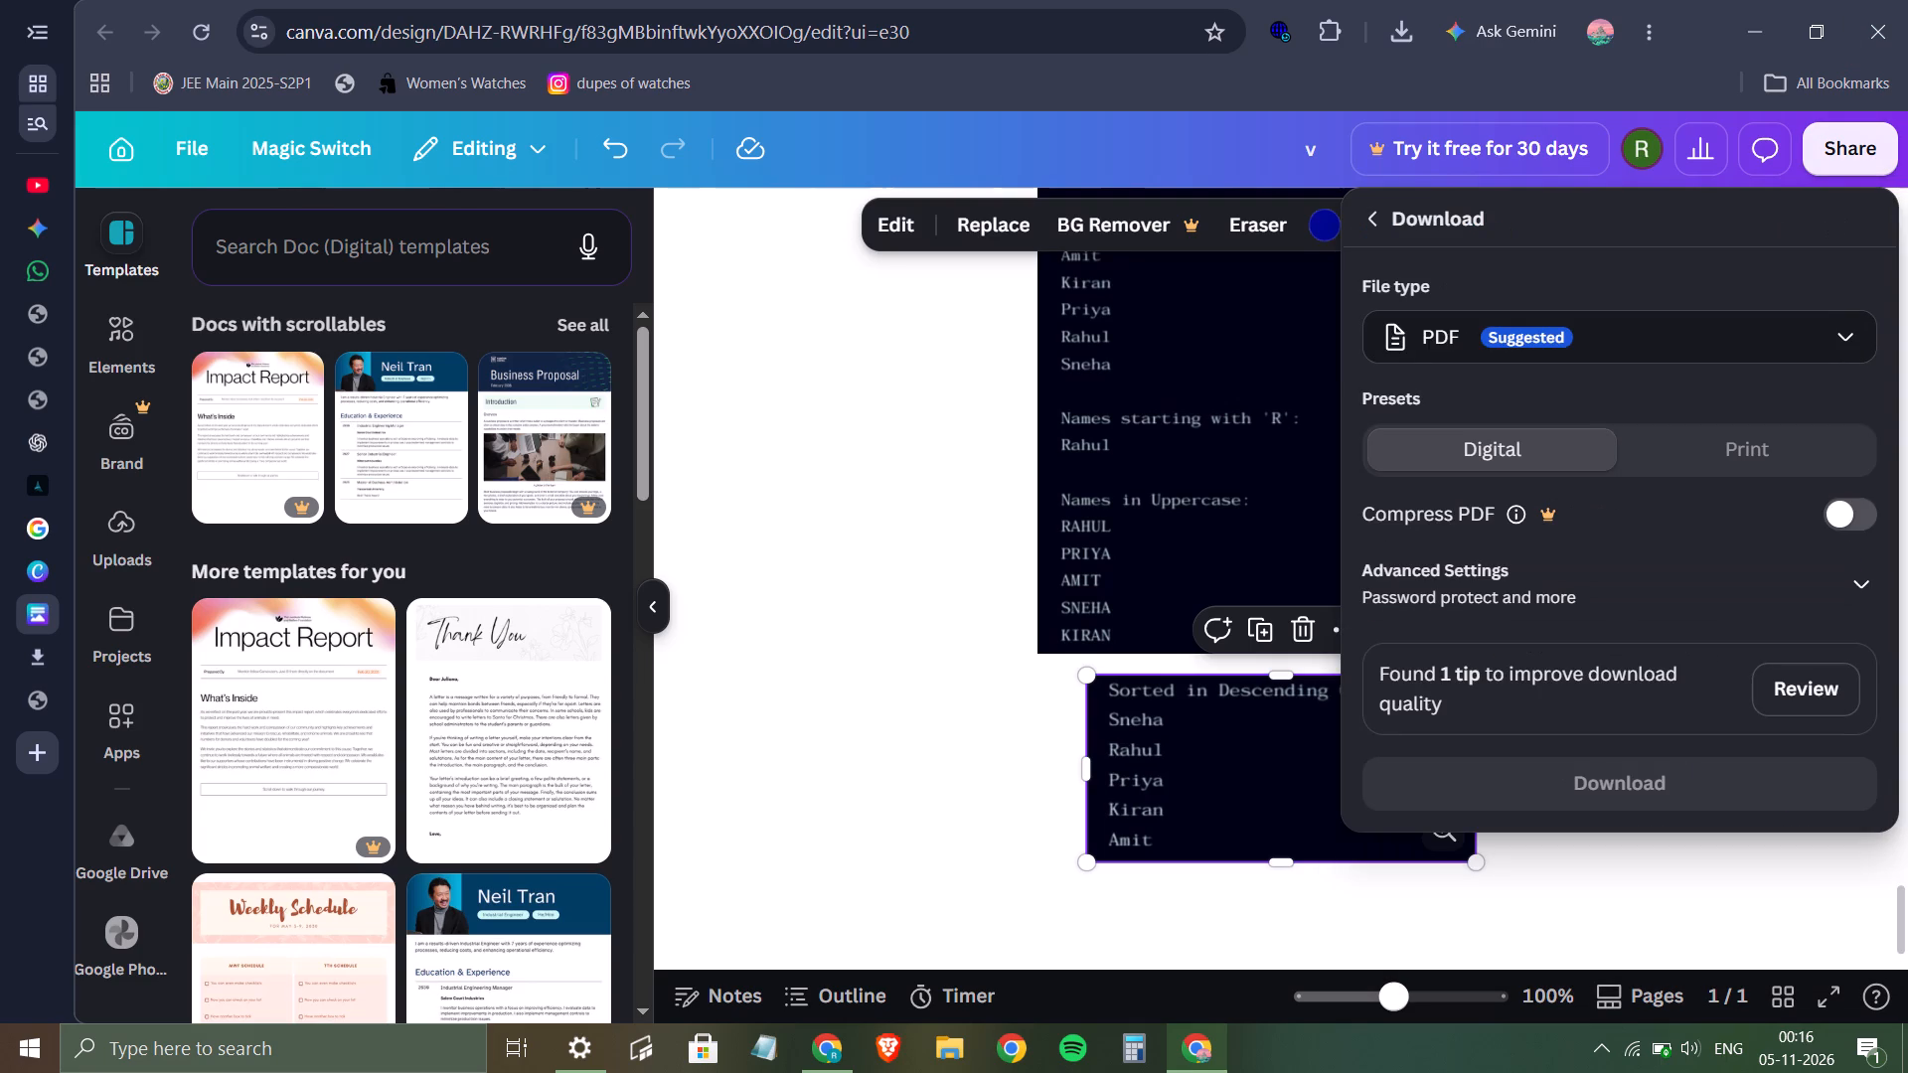
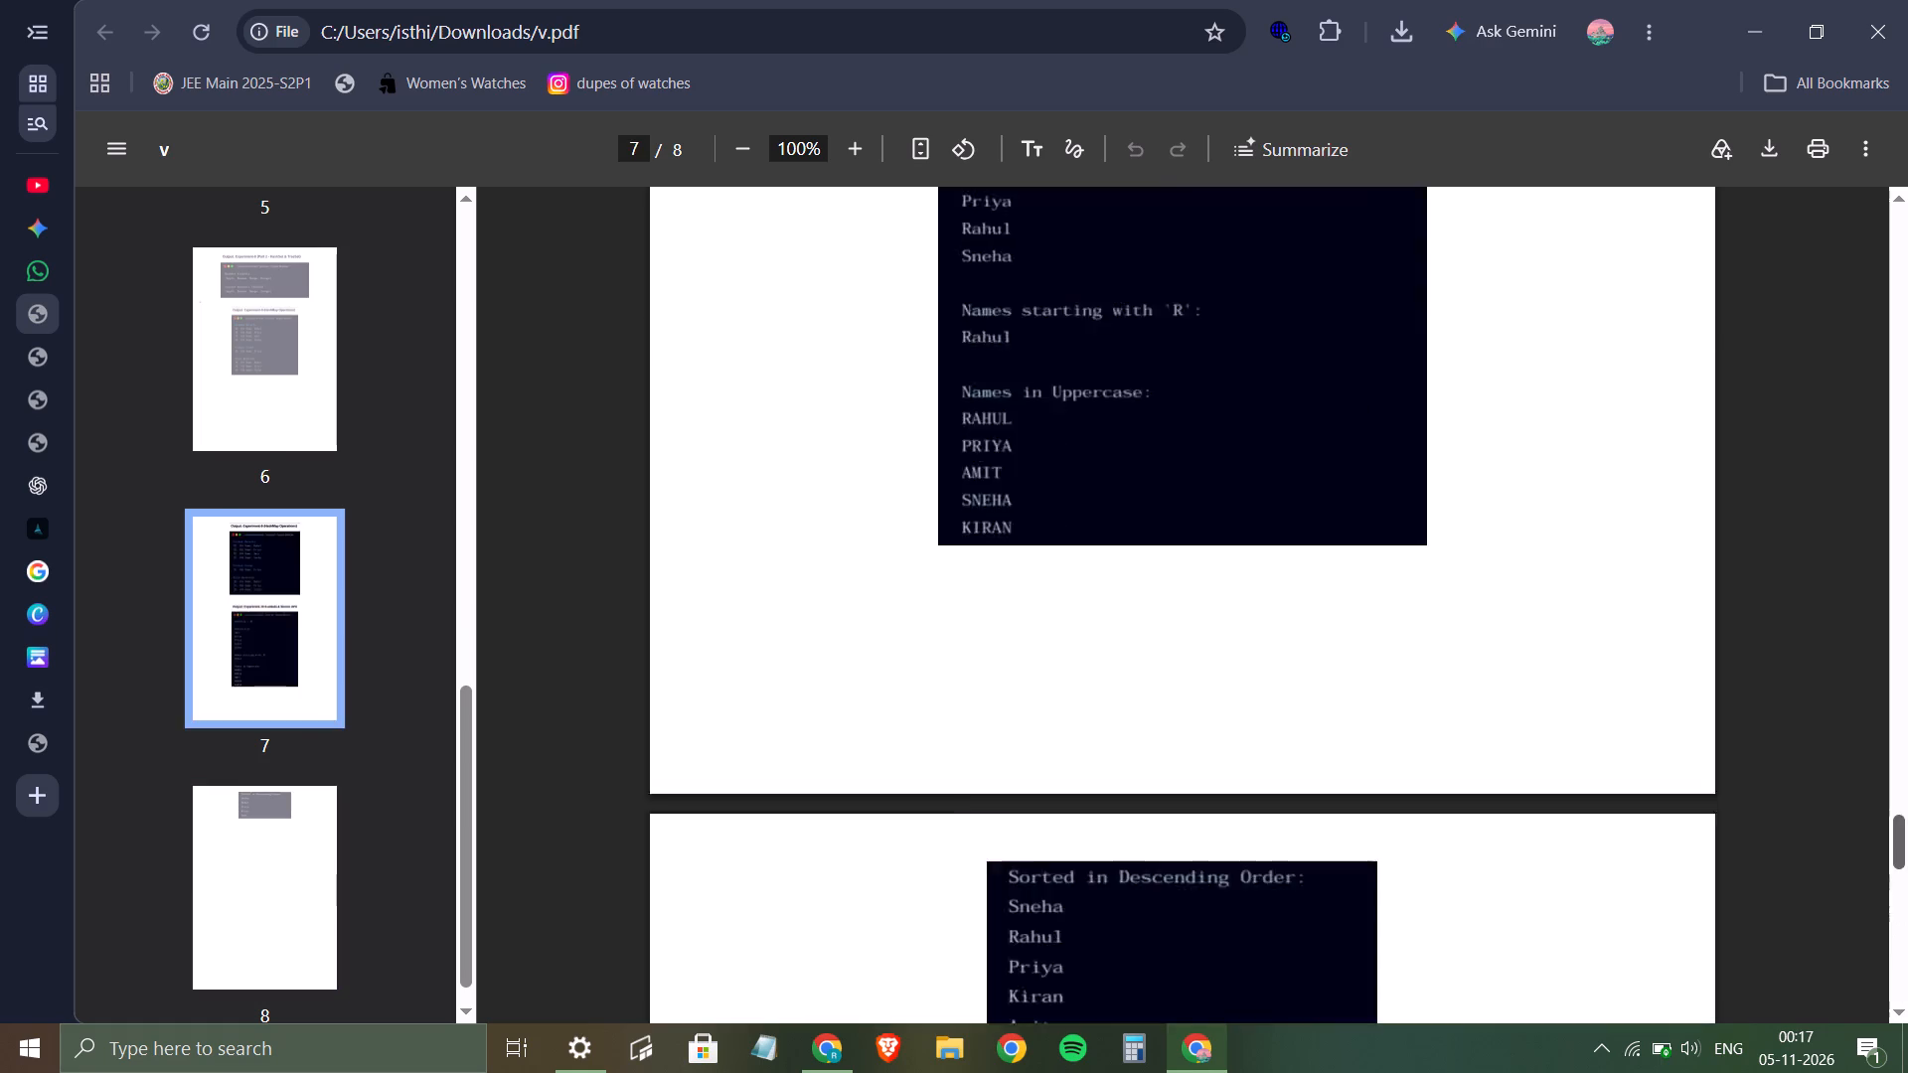
Look back through the downloaded PDF v, from the Experiment-10 pages to page 2, to check the pasted outputs.
left_click_drag(1893, 833, 1843, 293)
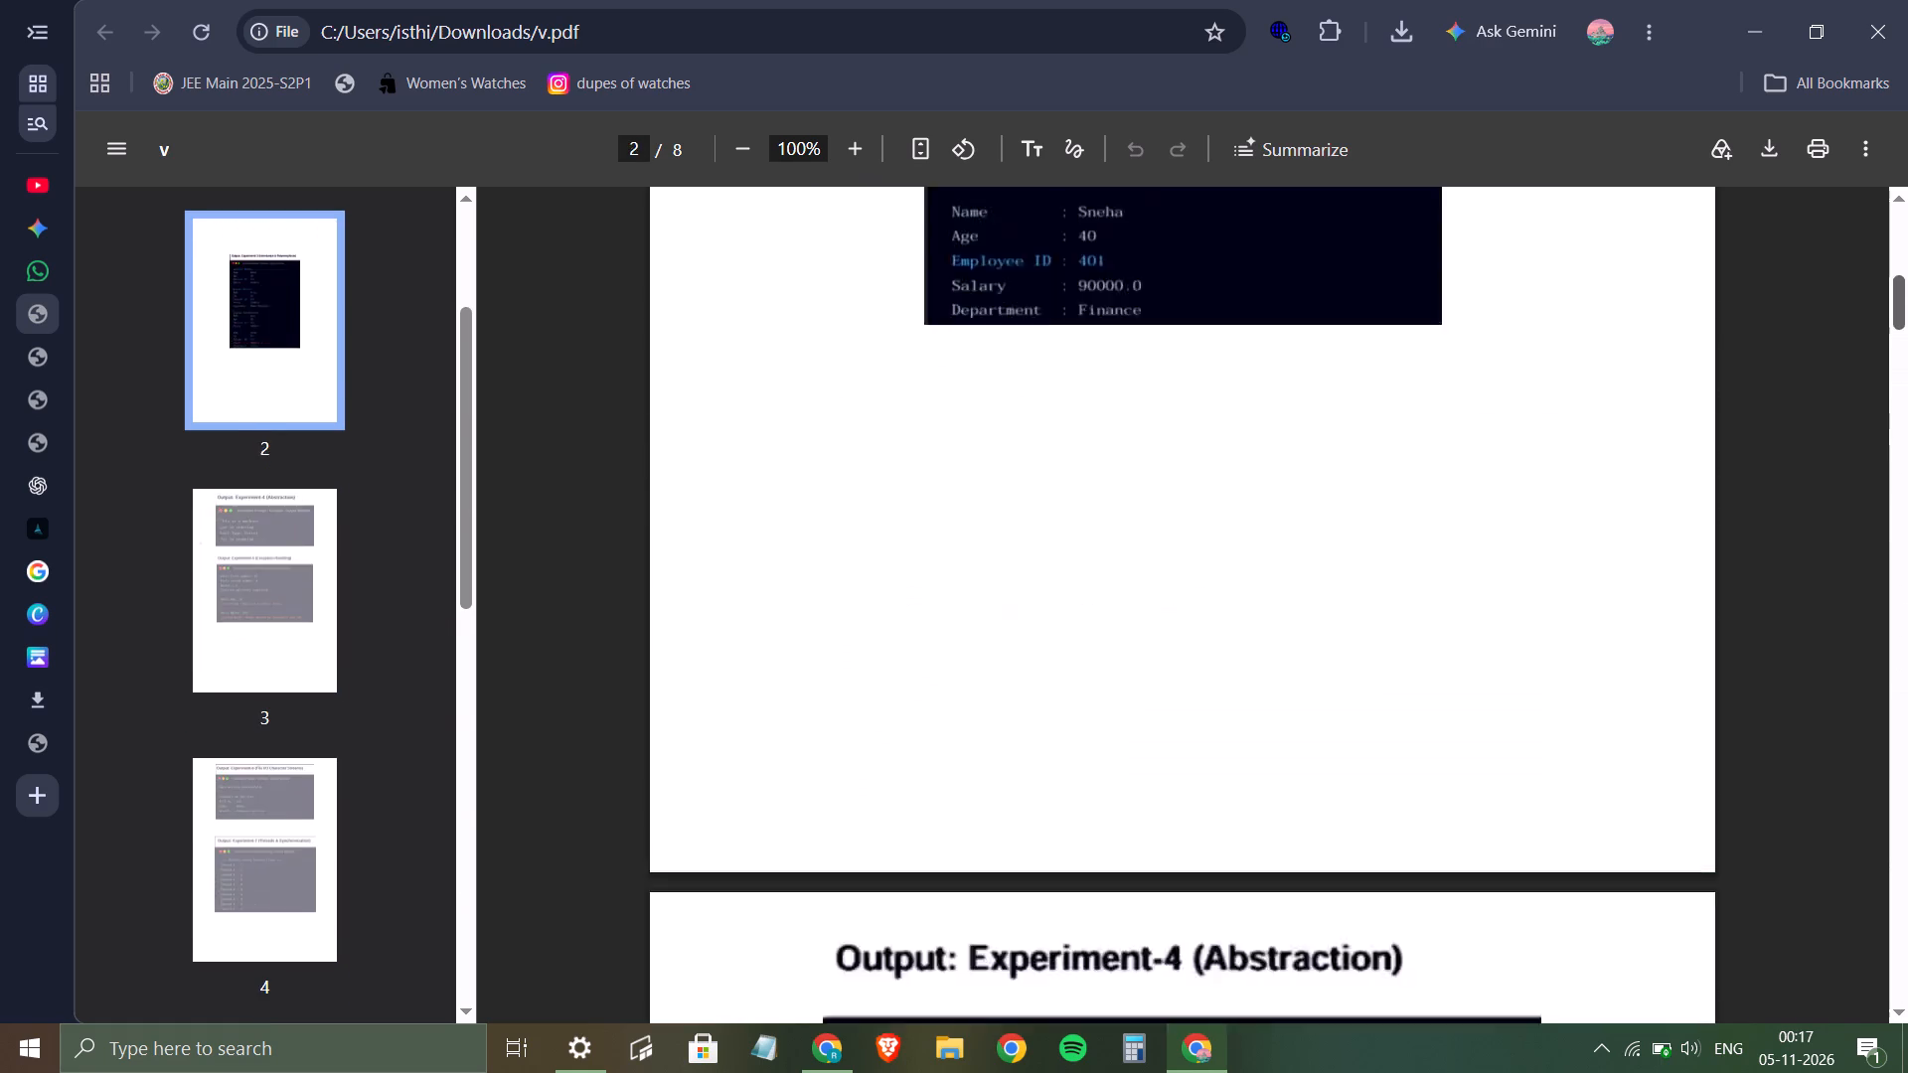
Return to page 1 of the downloaded PDF to check the Experiment-1 (Student Details) and Experiment-2 (Constructor Overloading) outputs.
left_click_drag(1843, 293, 1843, 233)
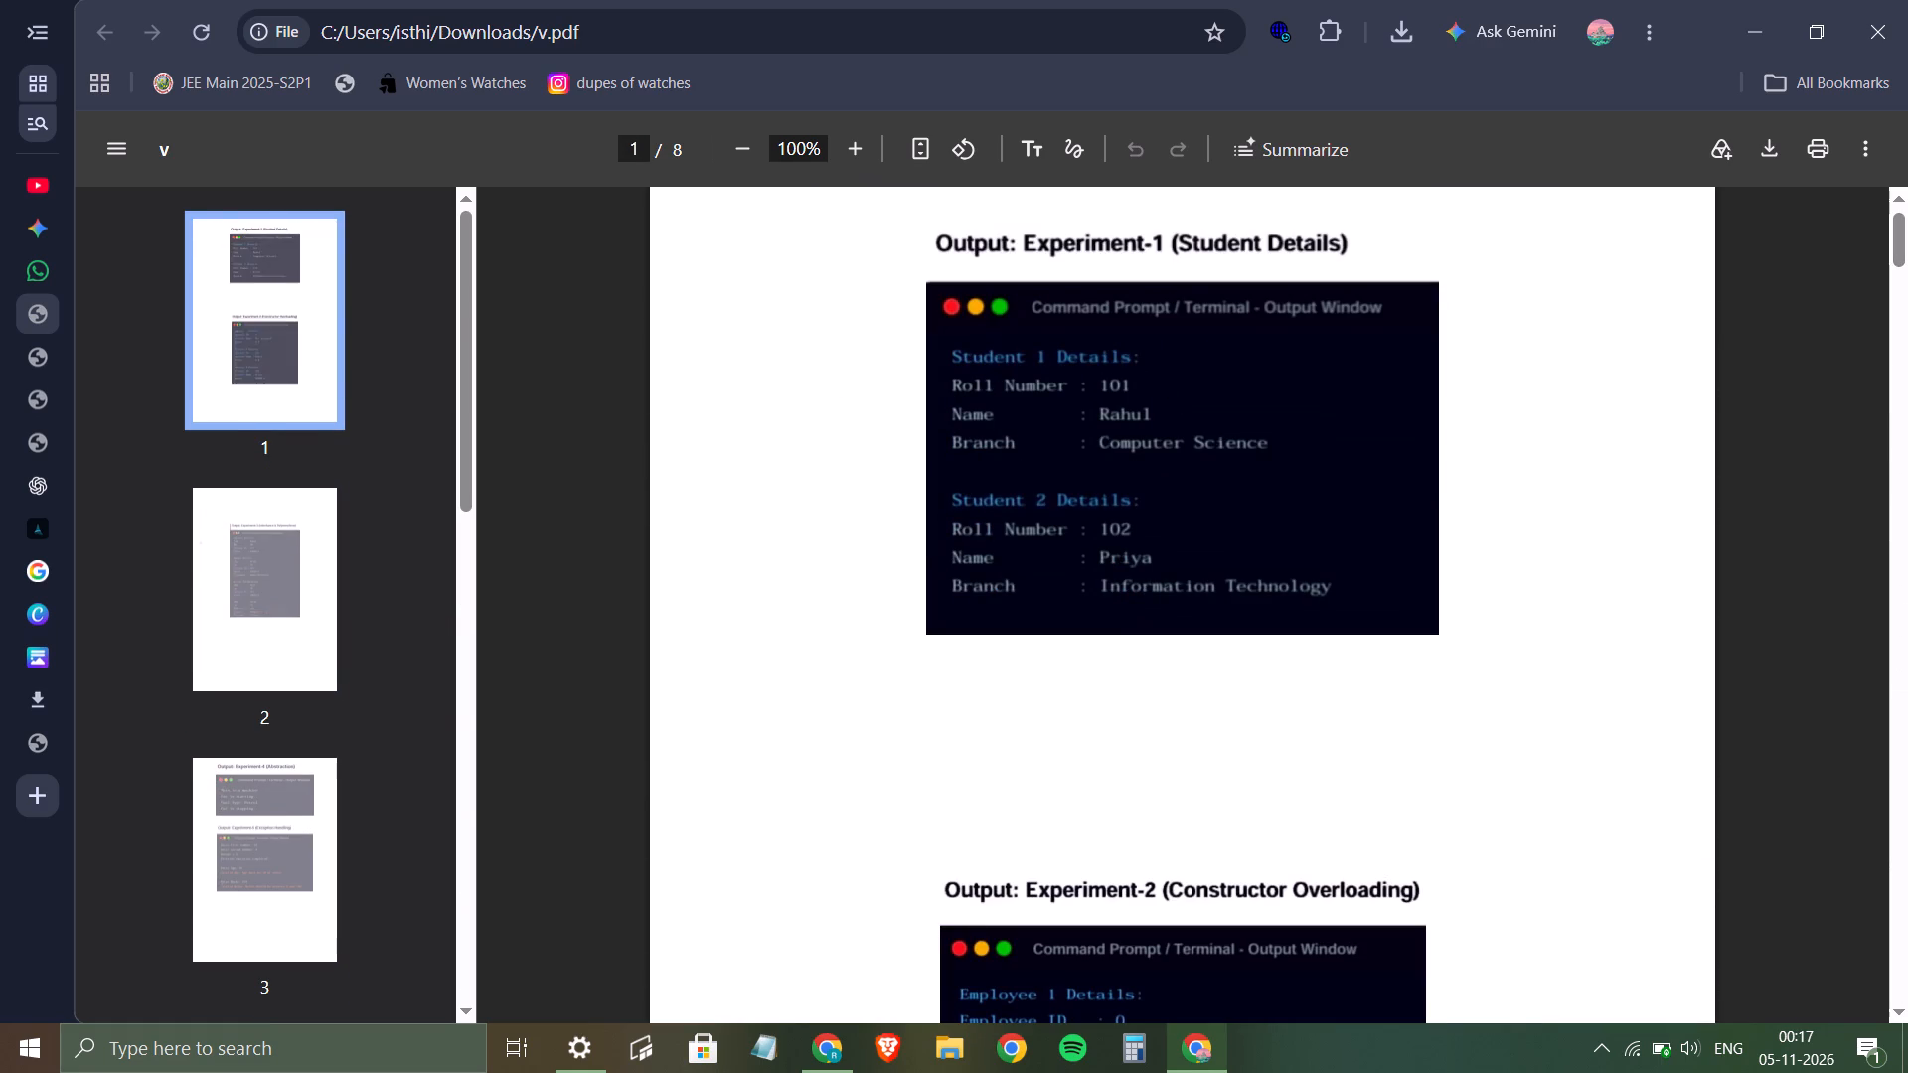
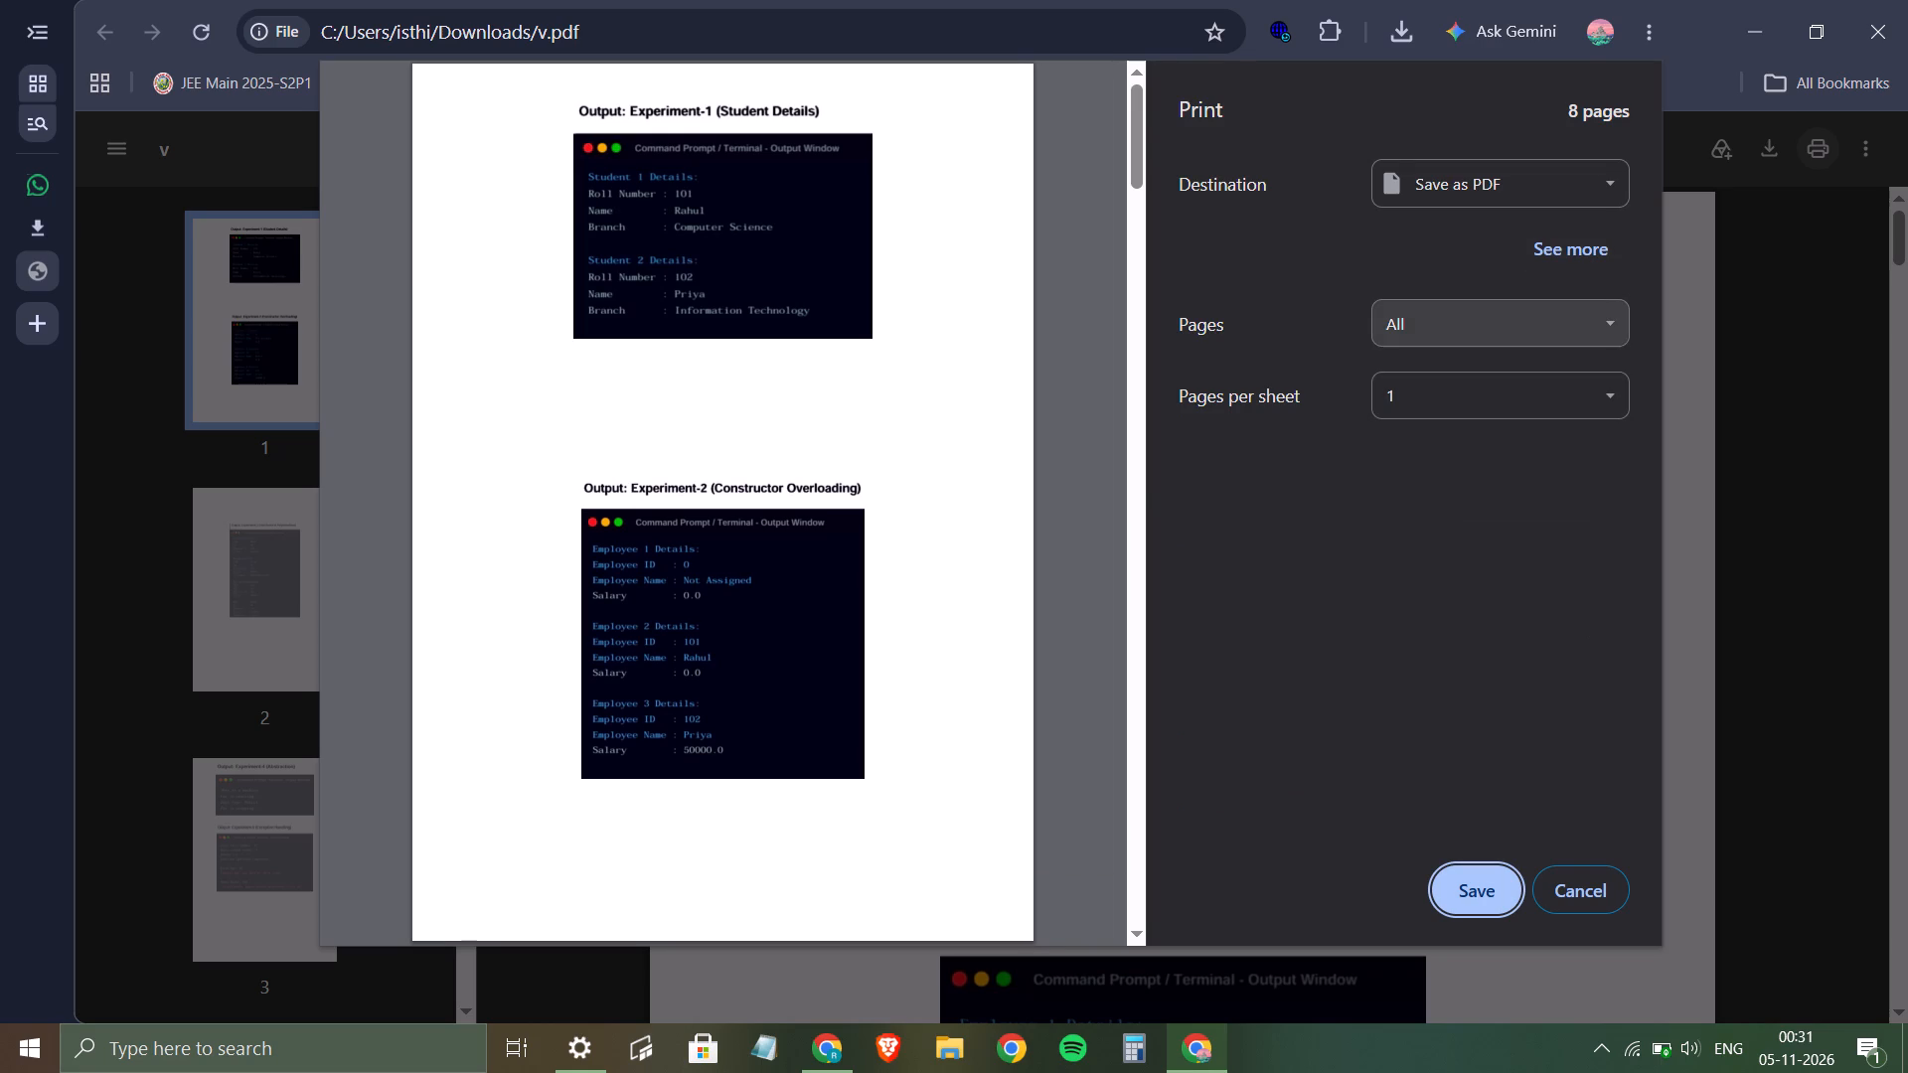
Save all pages of the document as a PDF under the file name v.pdf in the current folder on New Volume (D:).
left_click(1581, 257)
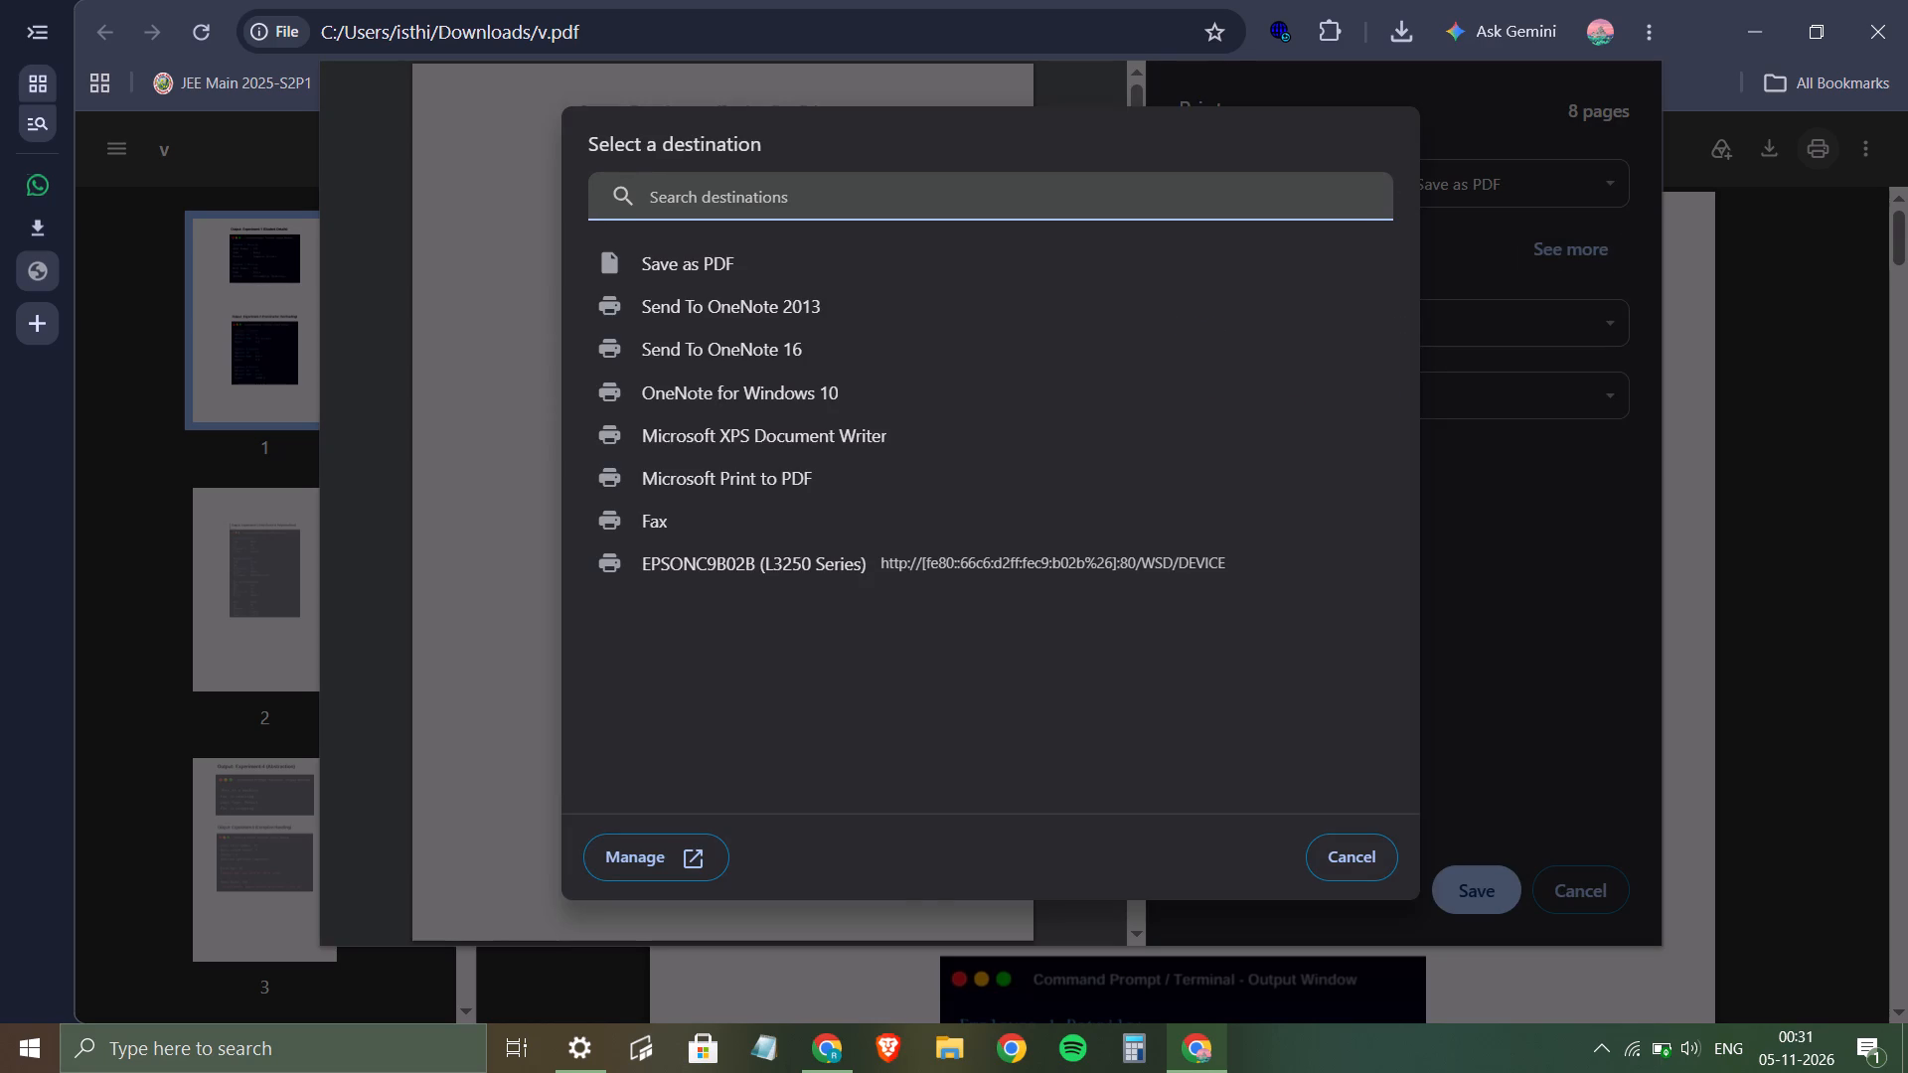
left_click(1366, 862)
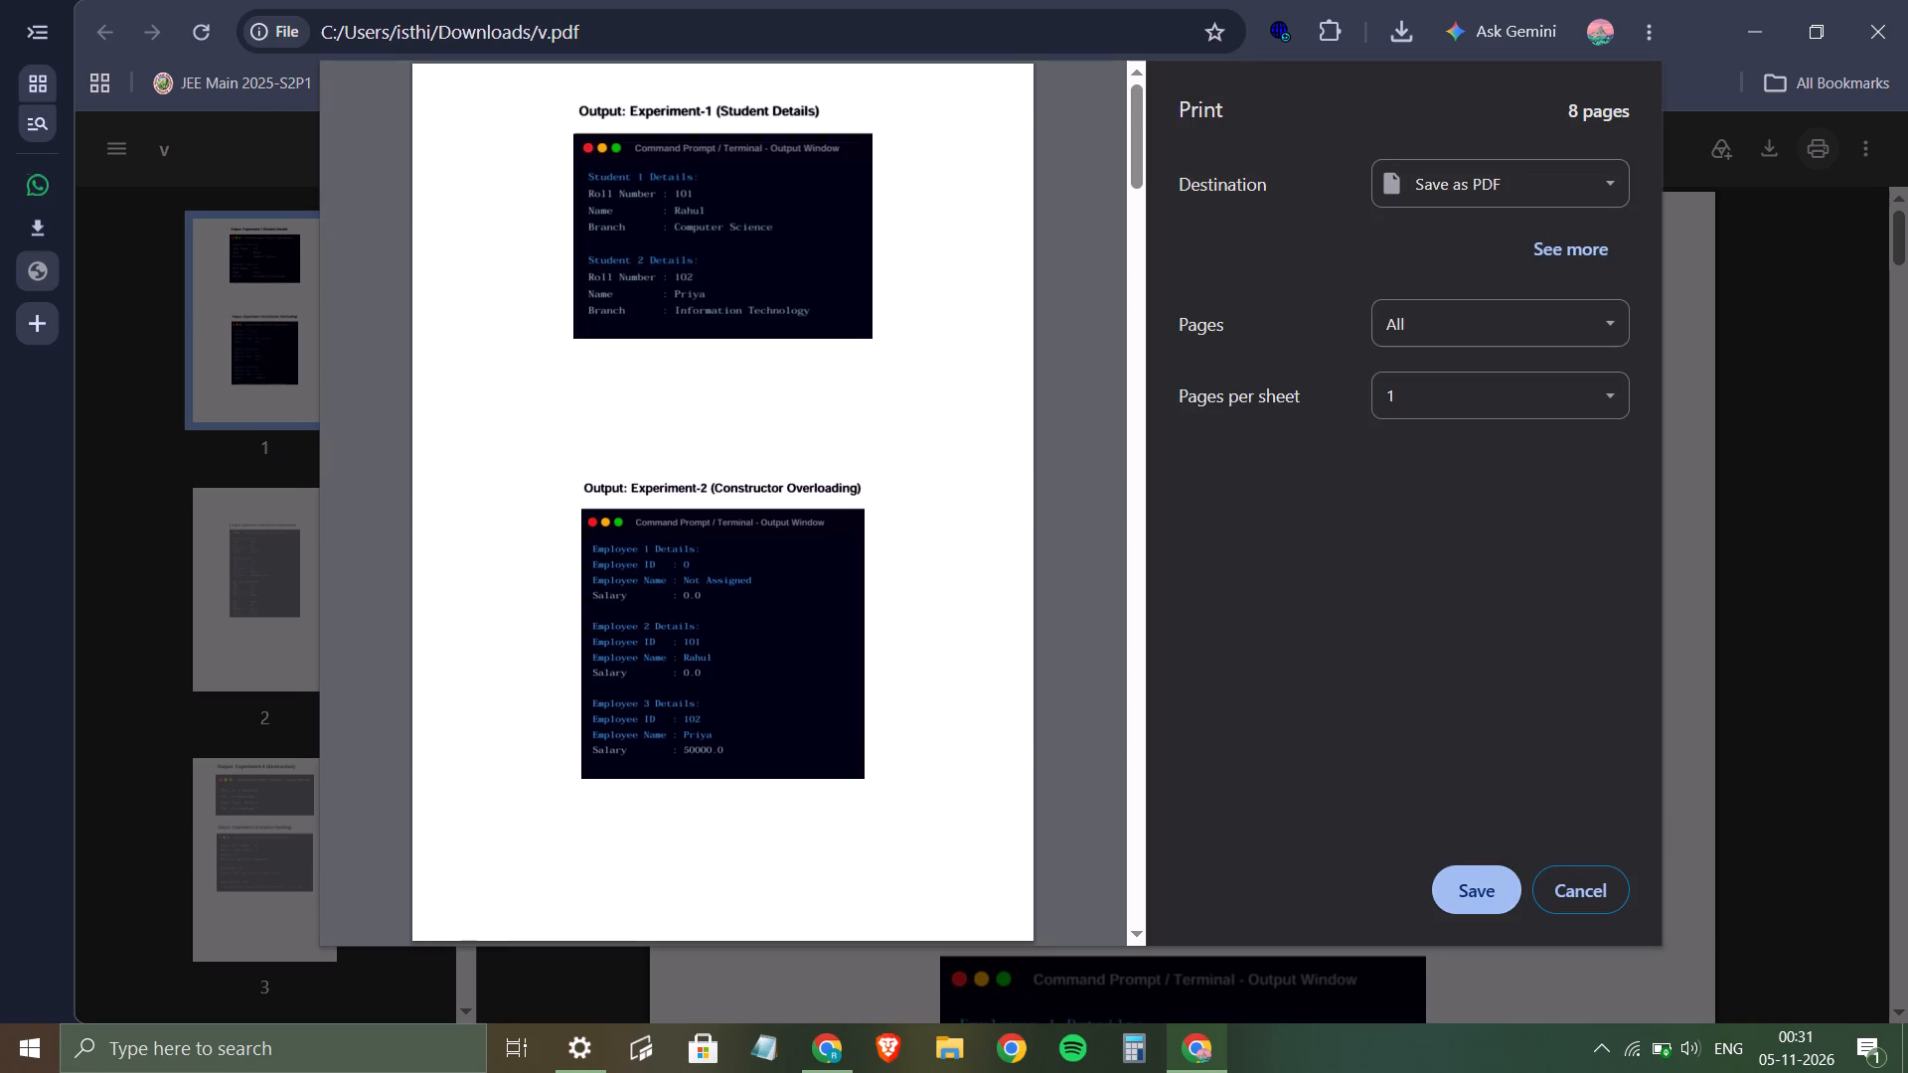
left_click(1472, 886)
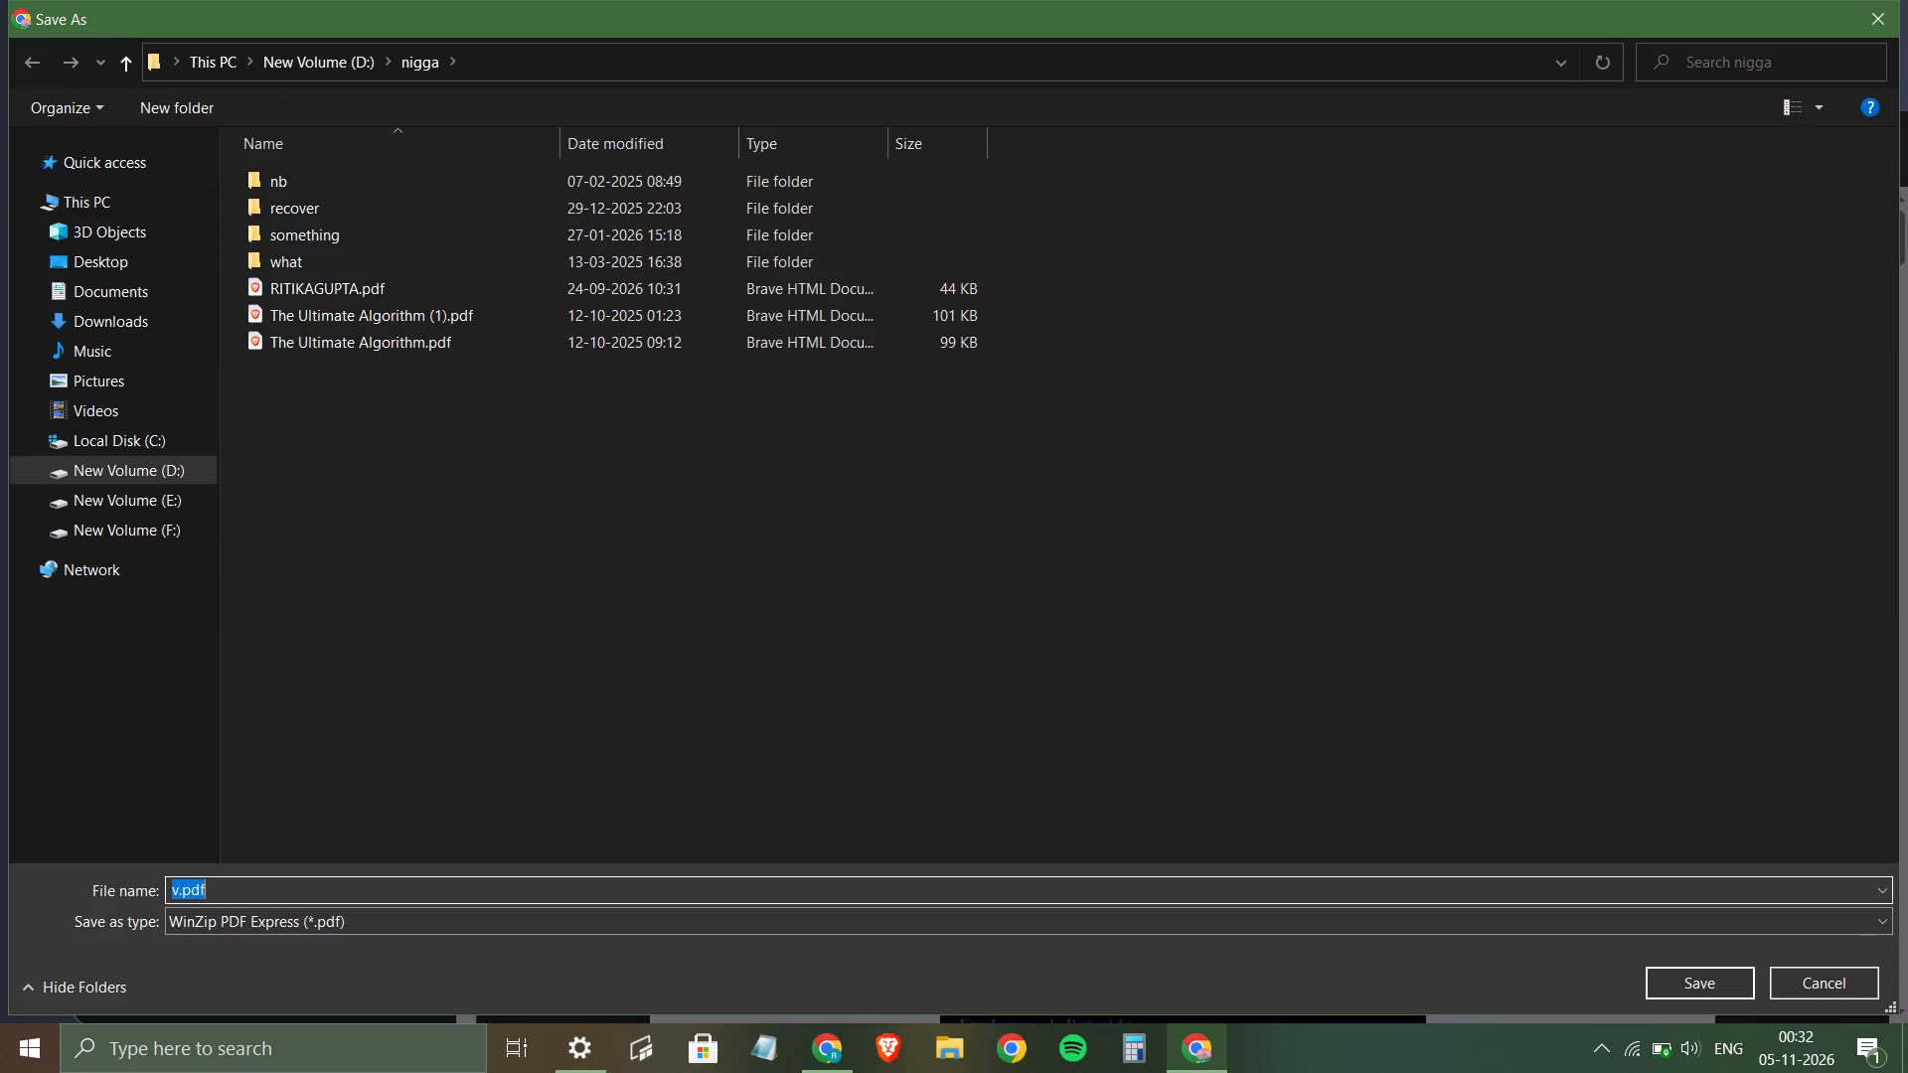
key("Return")
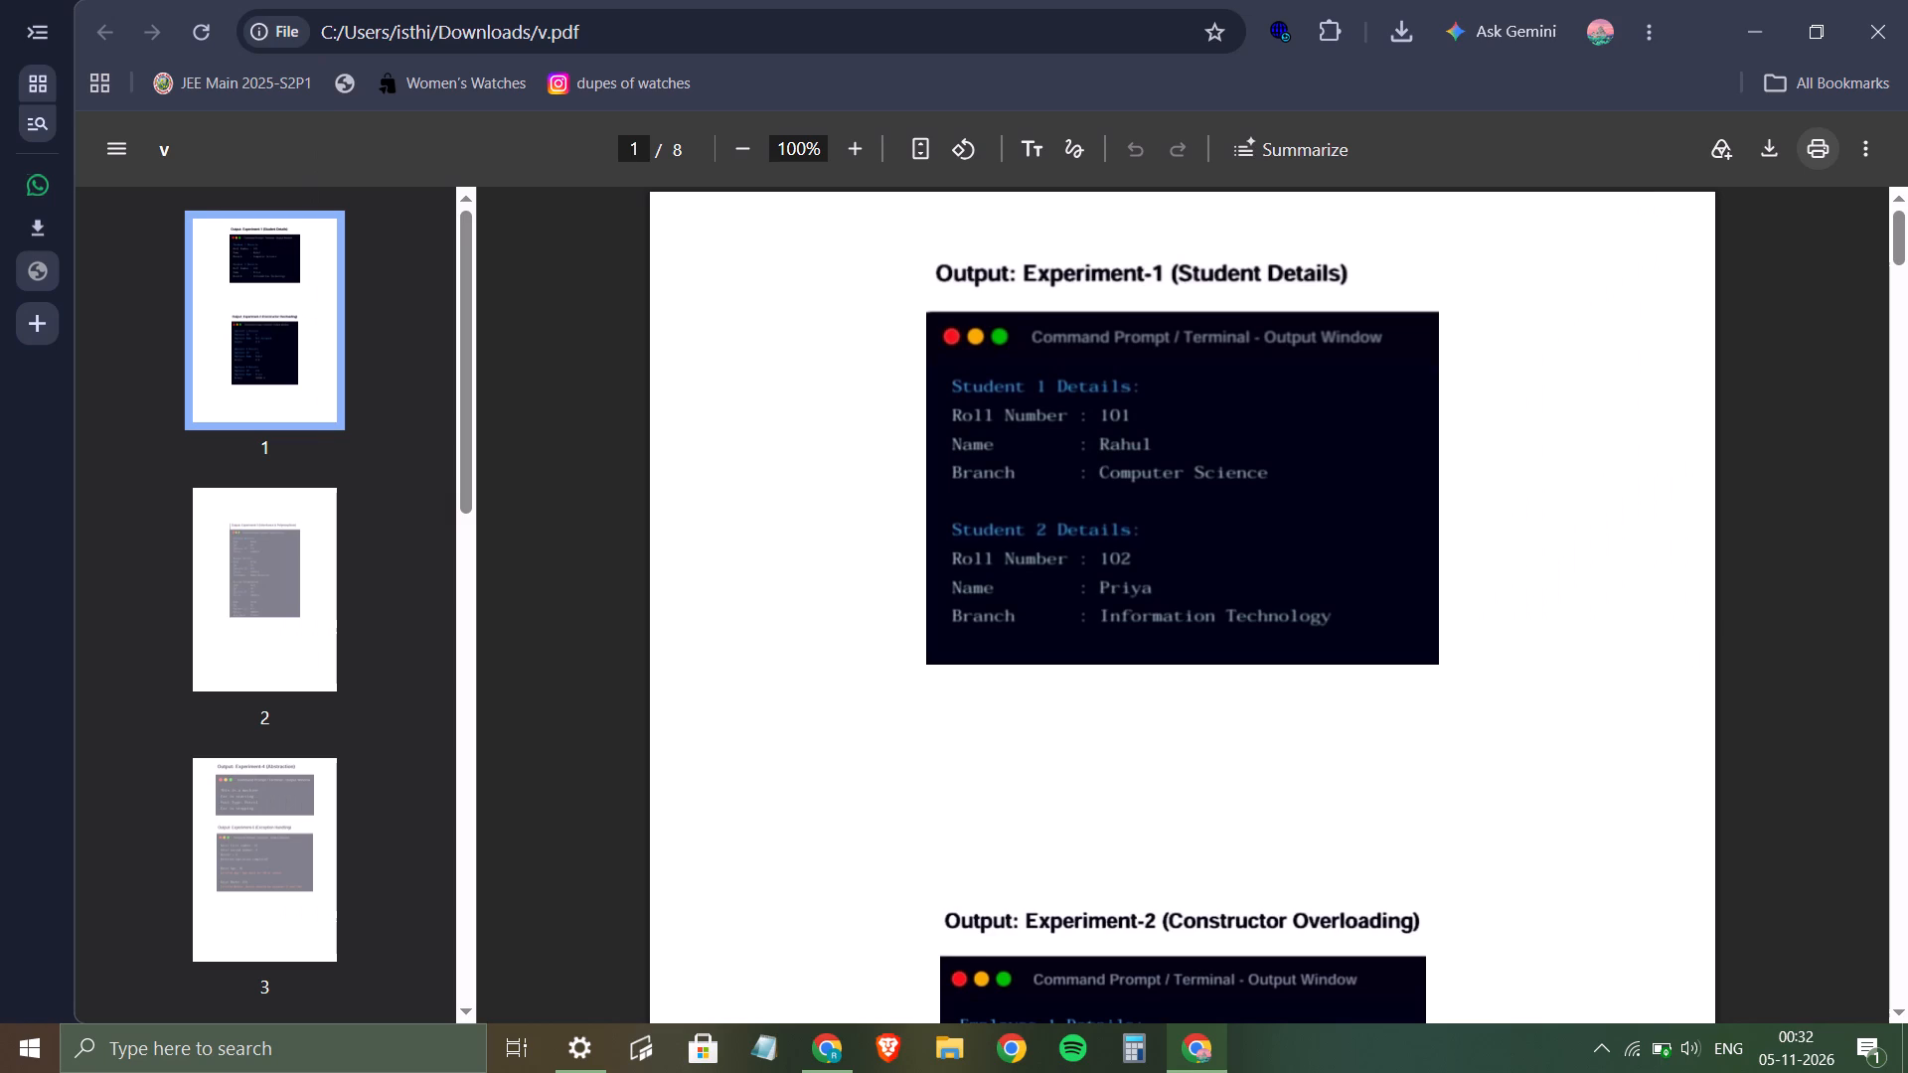
Start printing the PDF again and set the print destination to the EPSONC9B02B (L3250 Series) printer.
left_click(1828, 137)
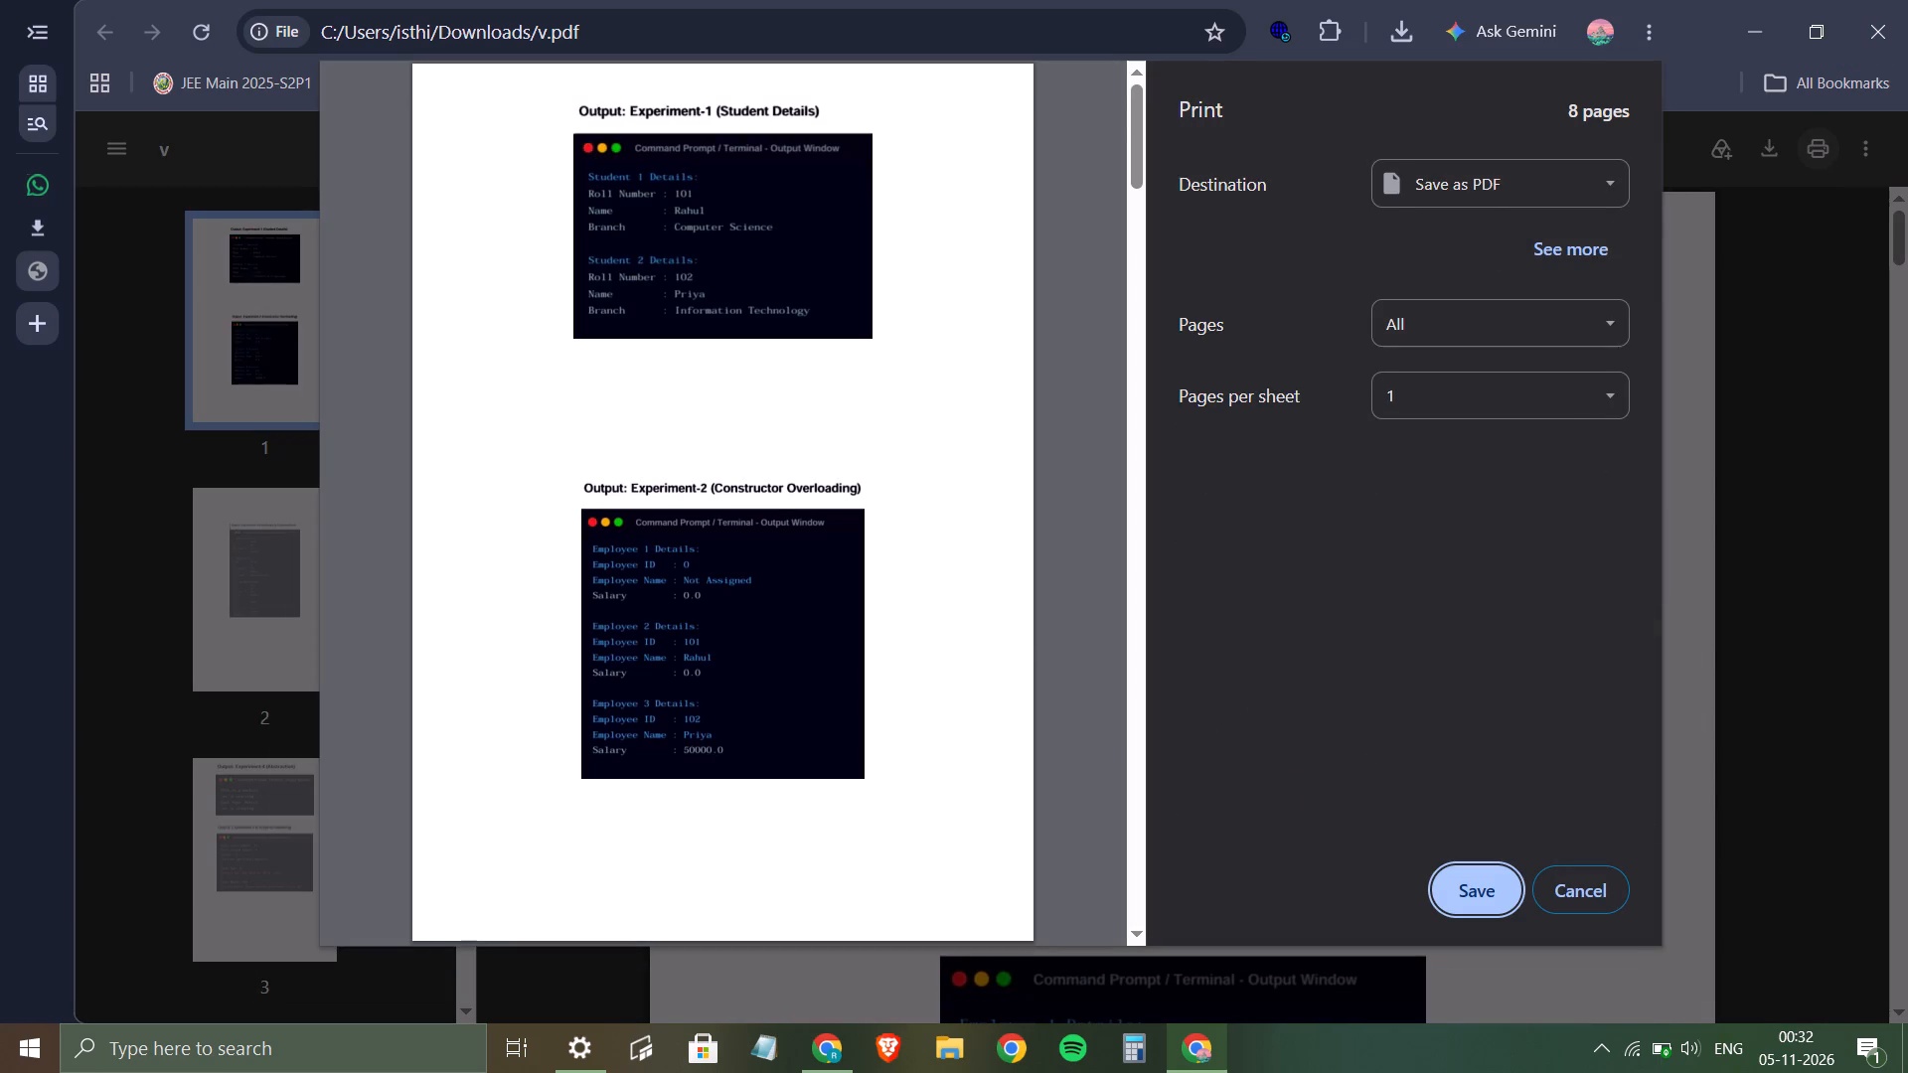
left_click(1593, 244)
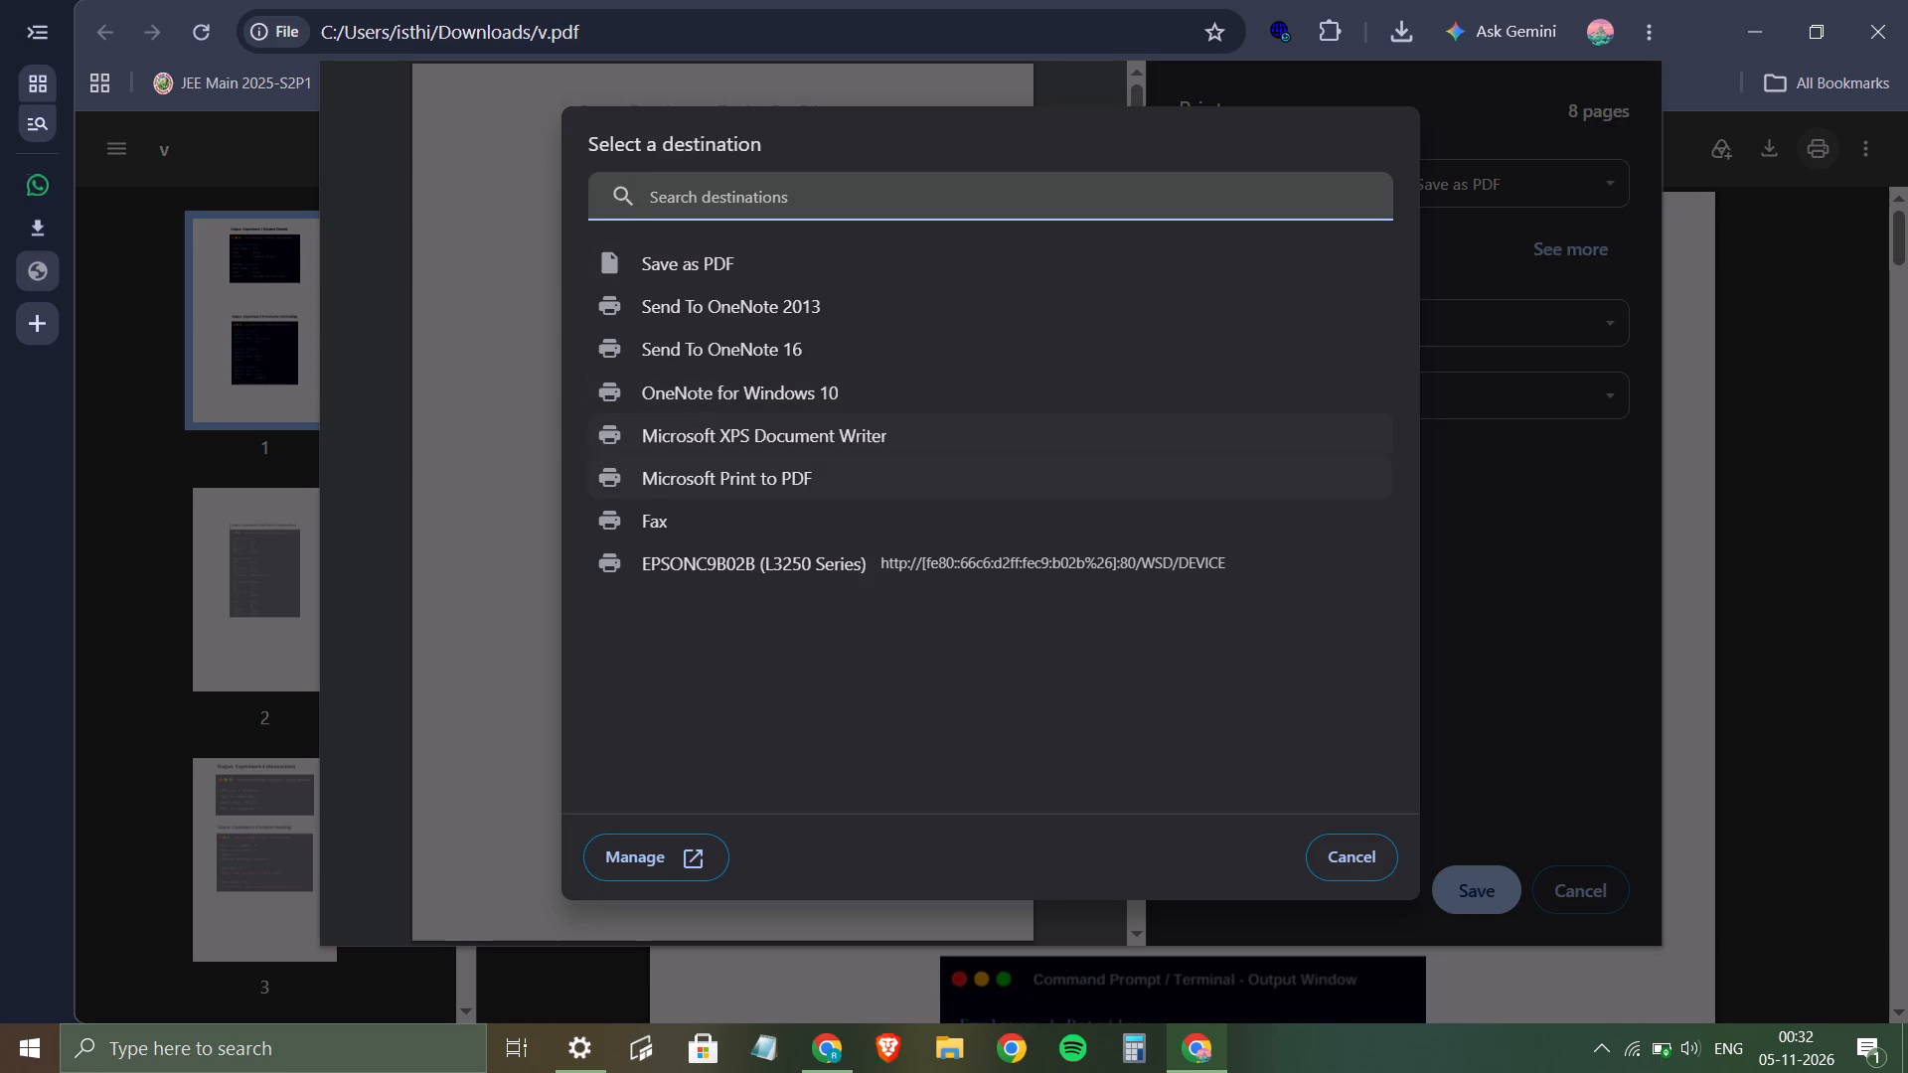
left_click(789, 561)
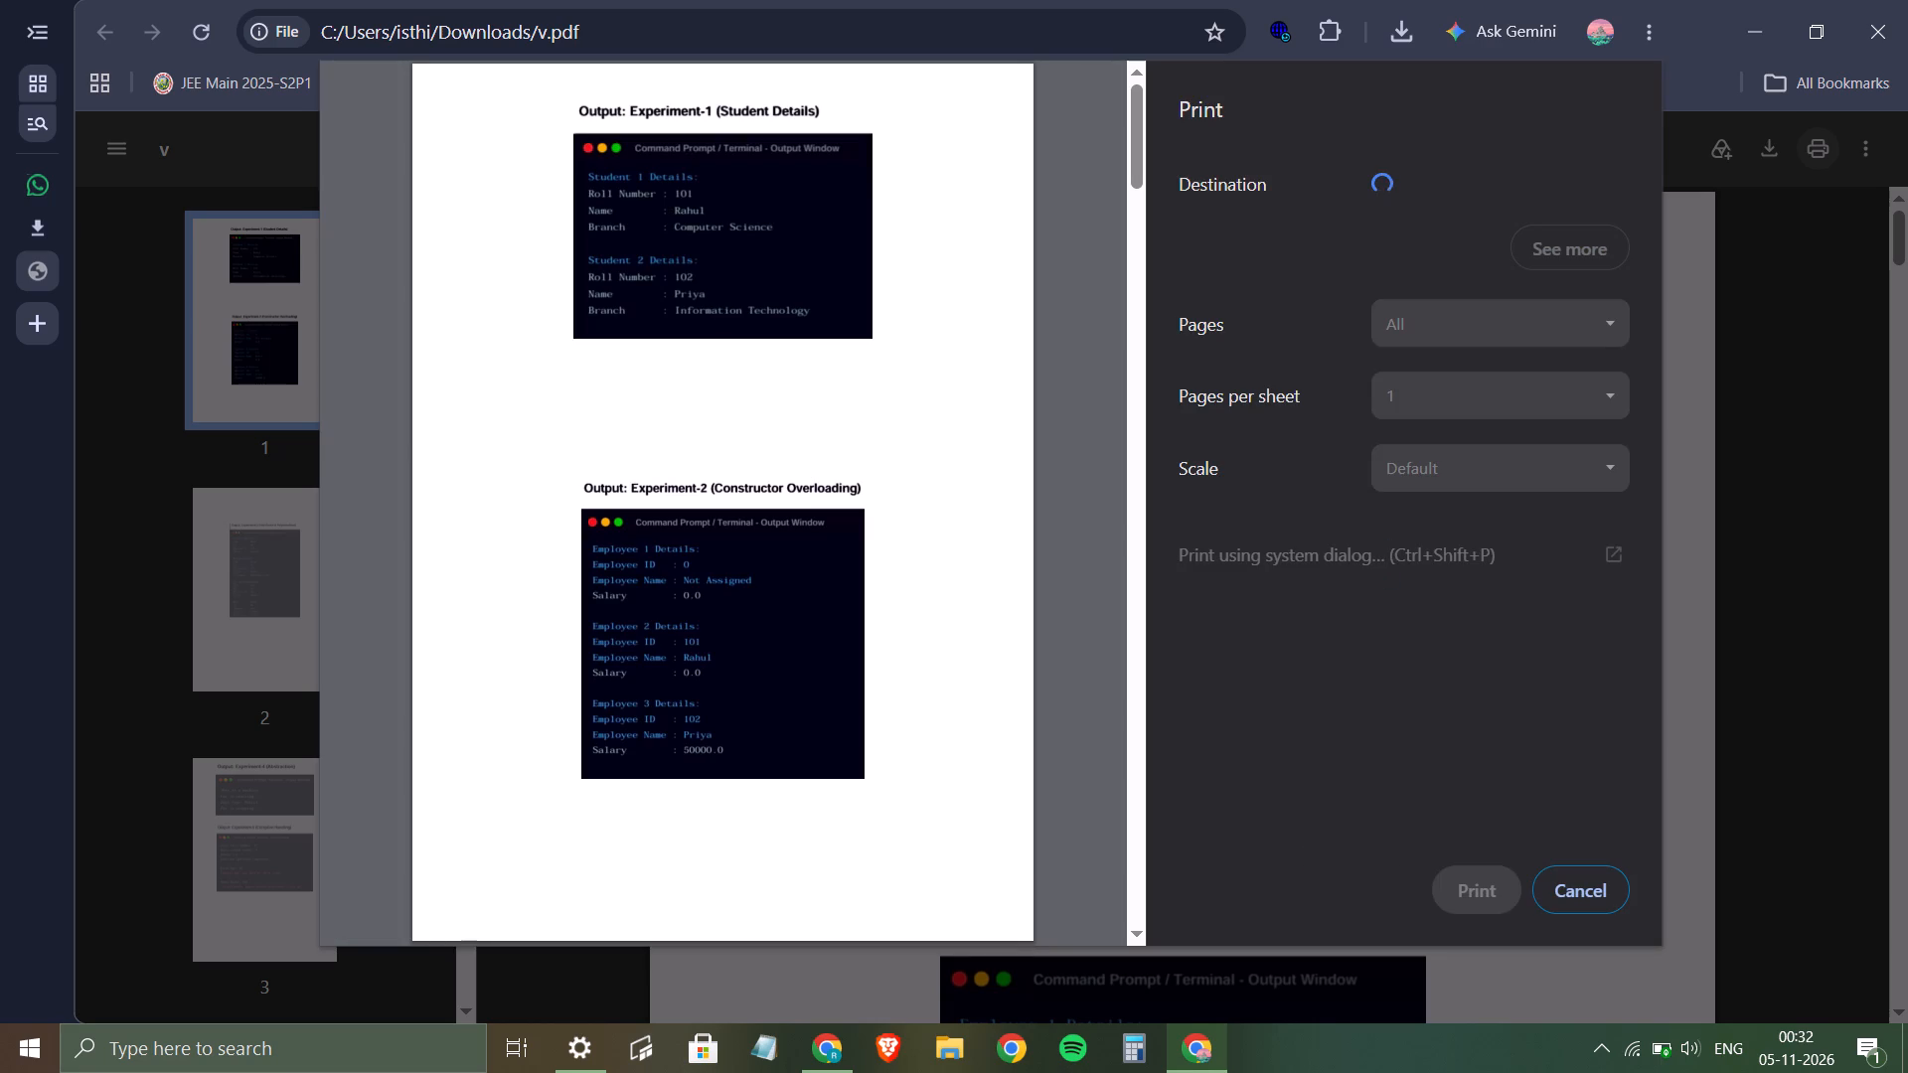
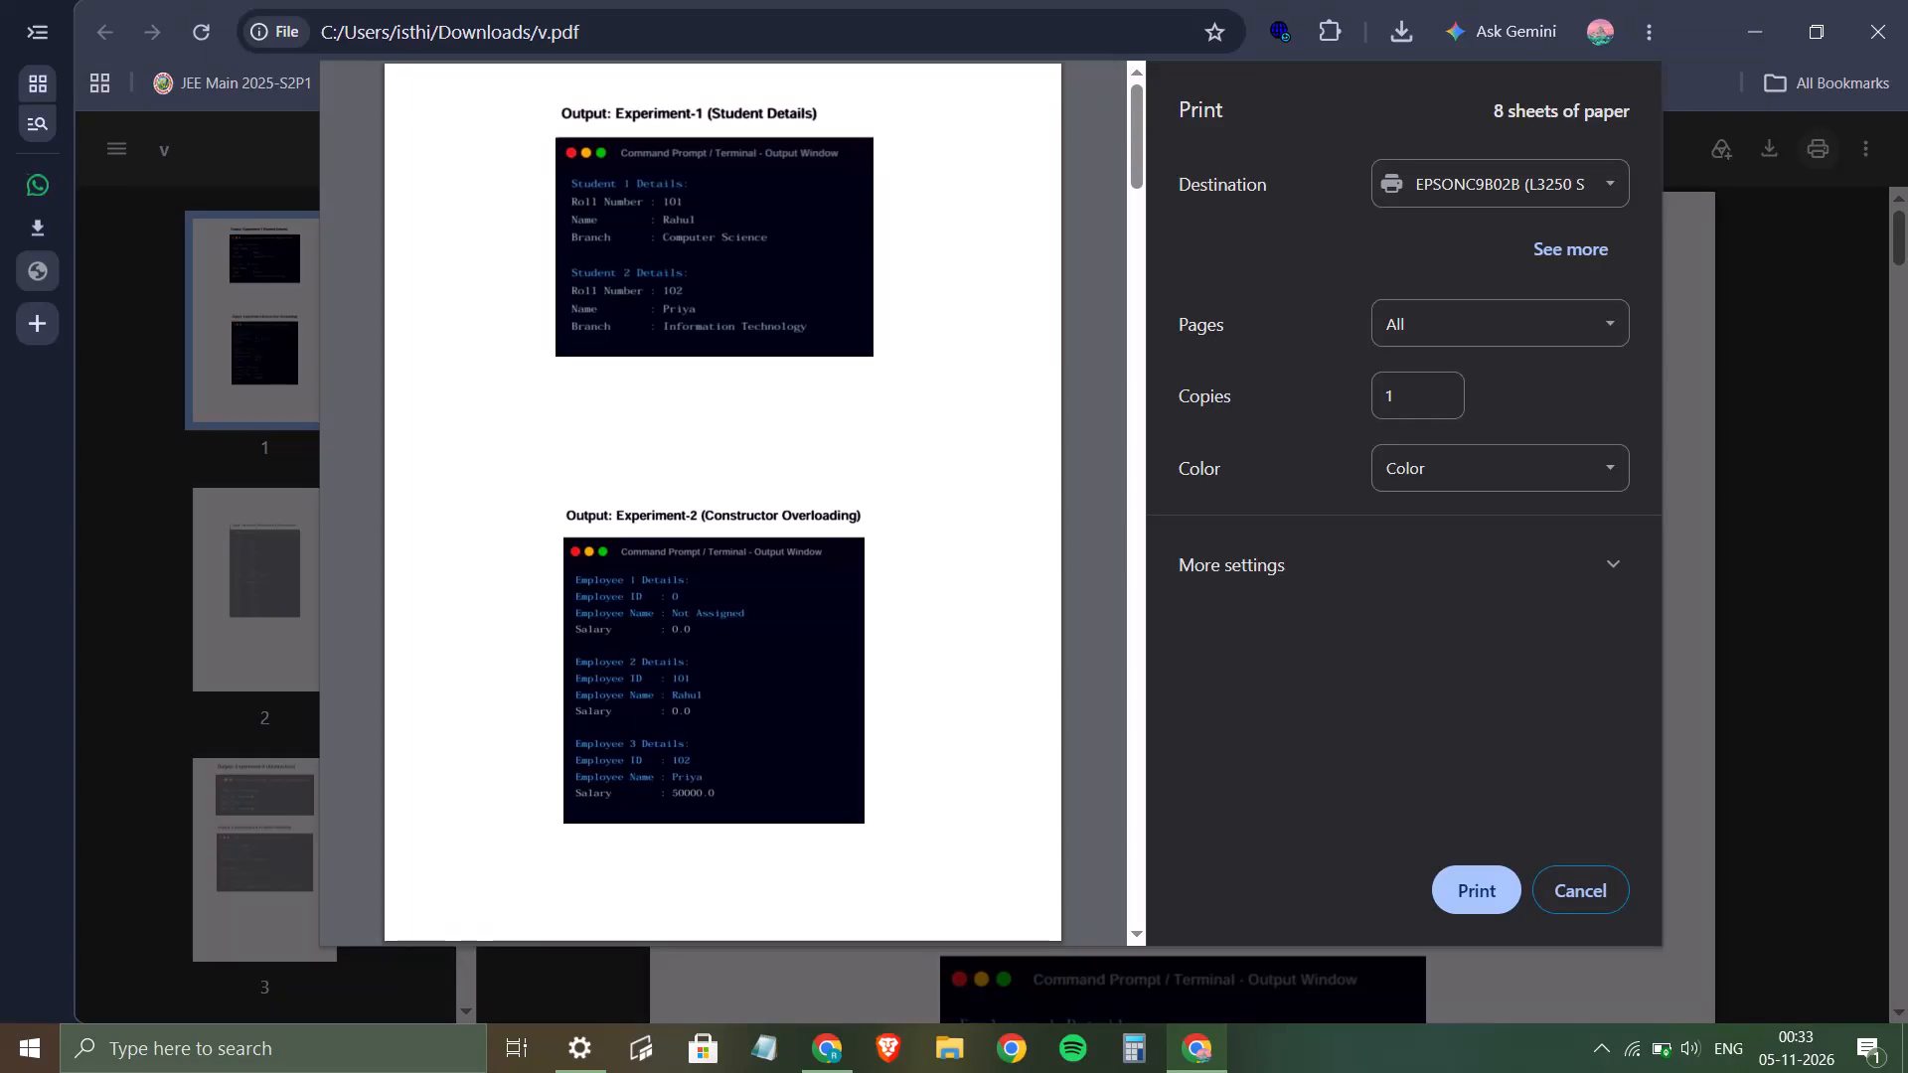
Send one color copy of all pages of v.pdf to the EPSONC9B02B (L3250 Series) printer.
left_click(1486, 900)
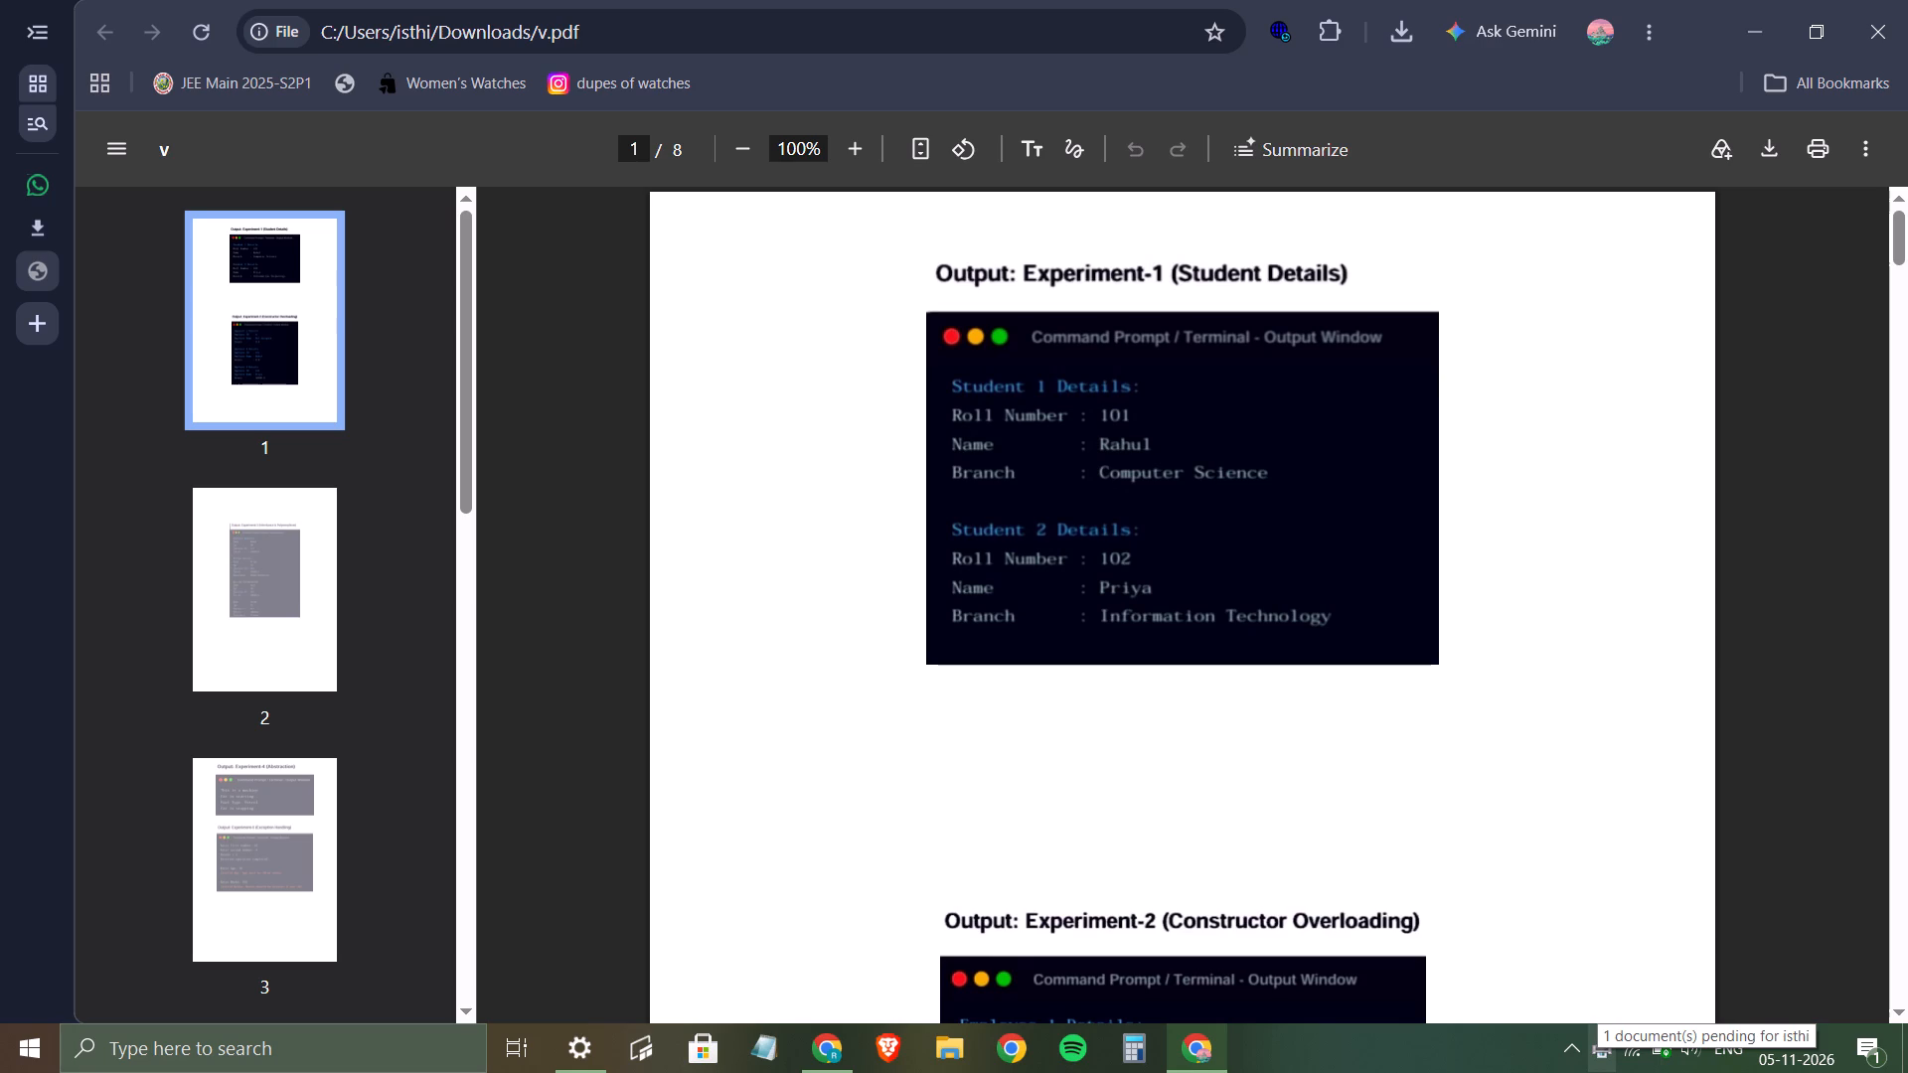
Try to open the printer's queue from the system tray to check the pending print job.
left_click(1597, 1048)
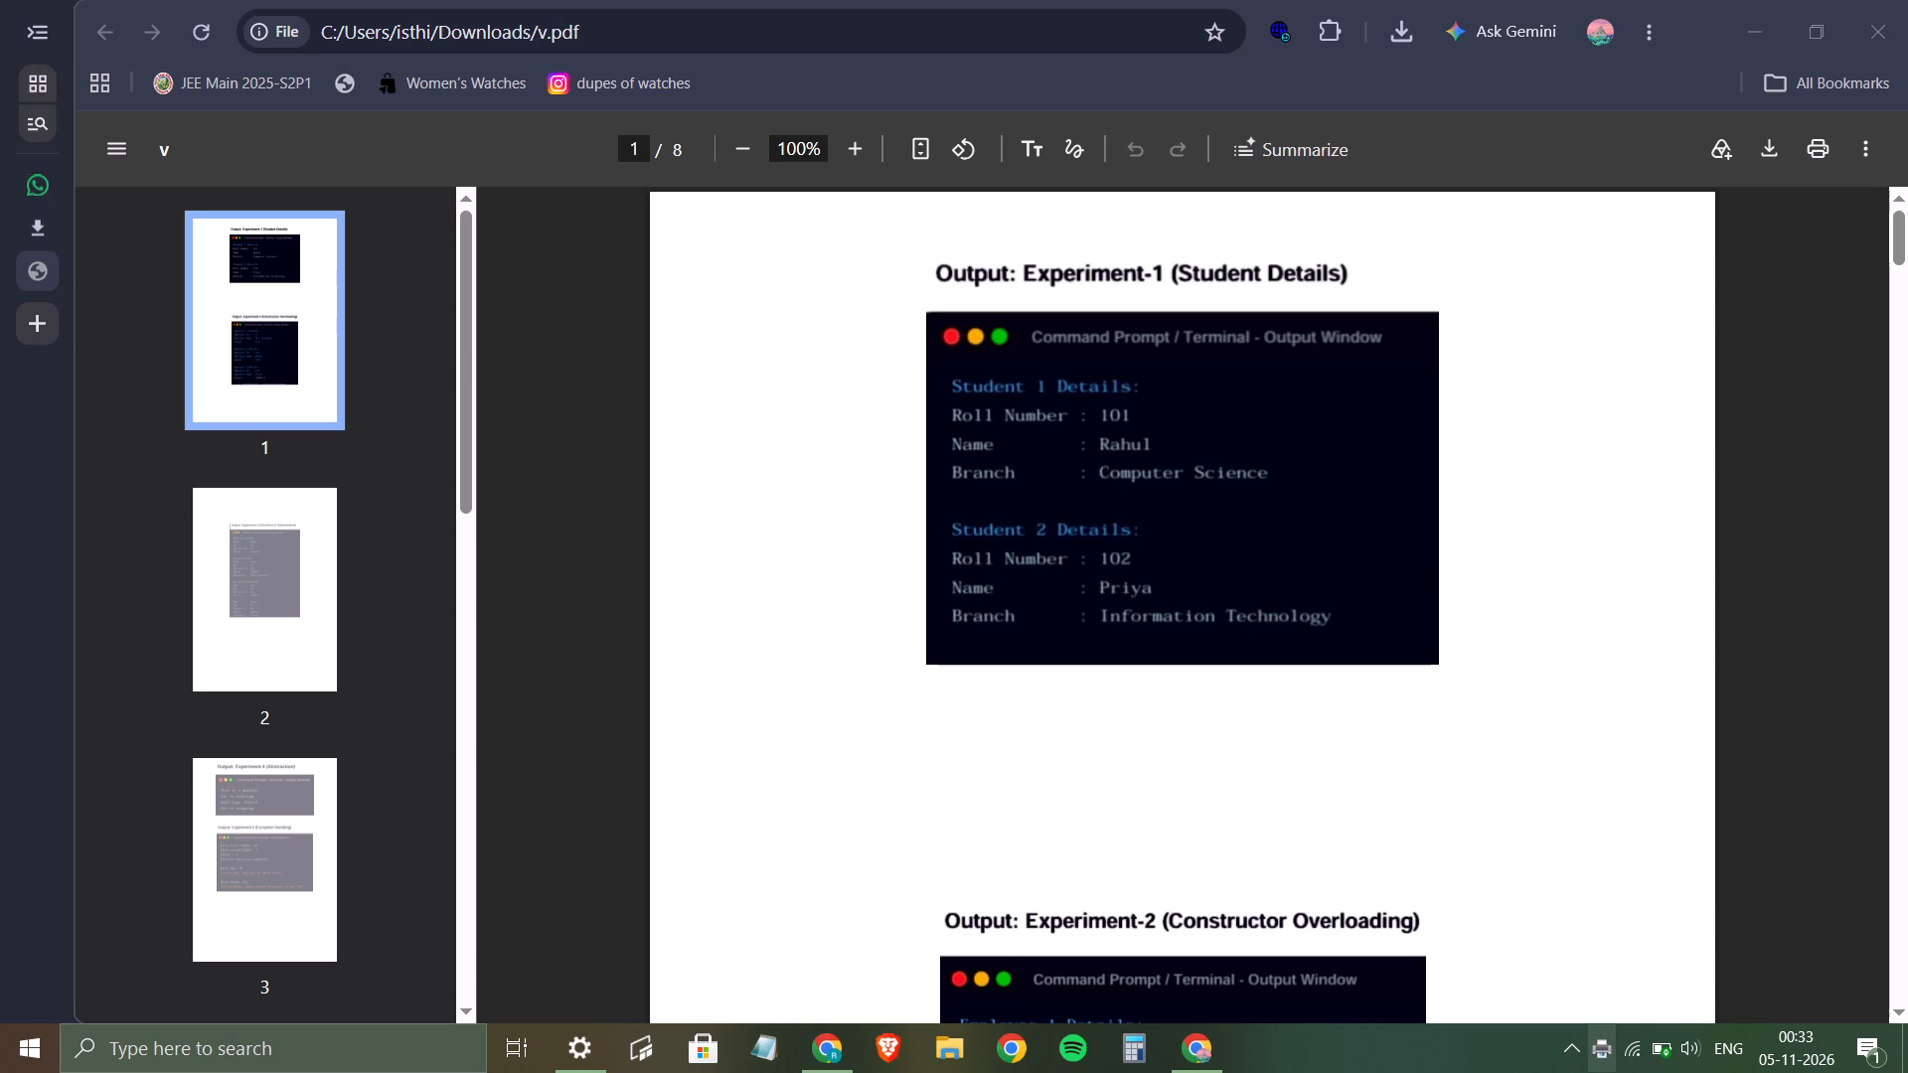
left_click(1600, 1027)
left_click(1593, 1053)
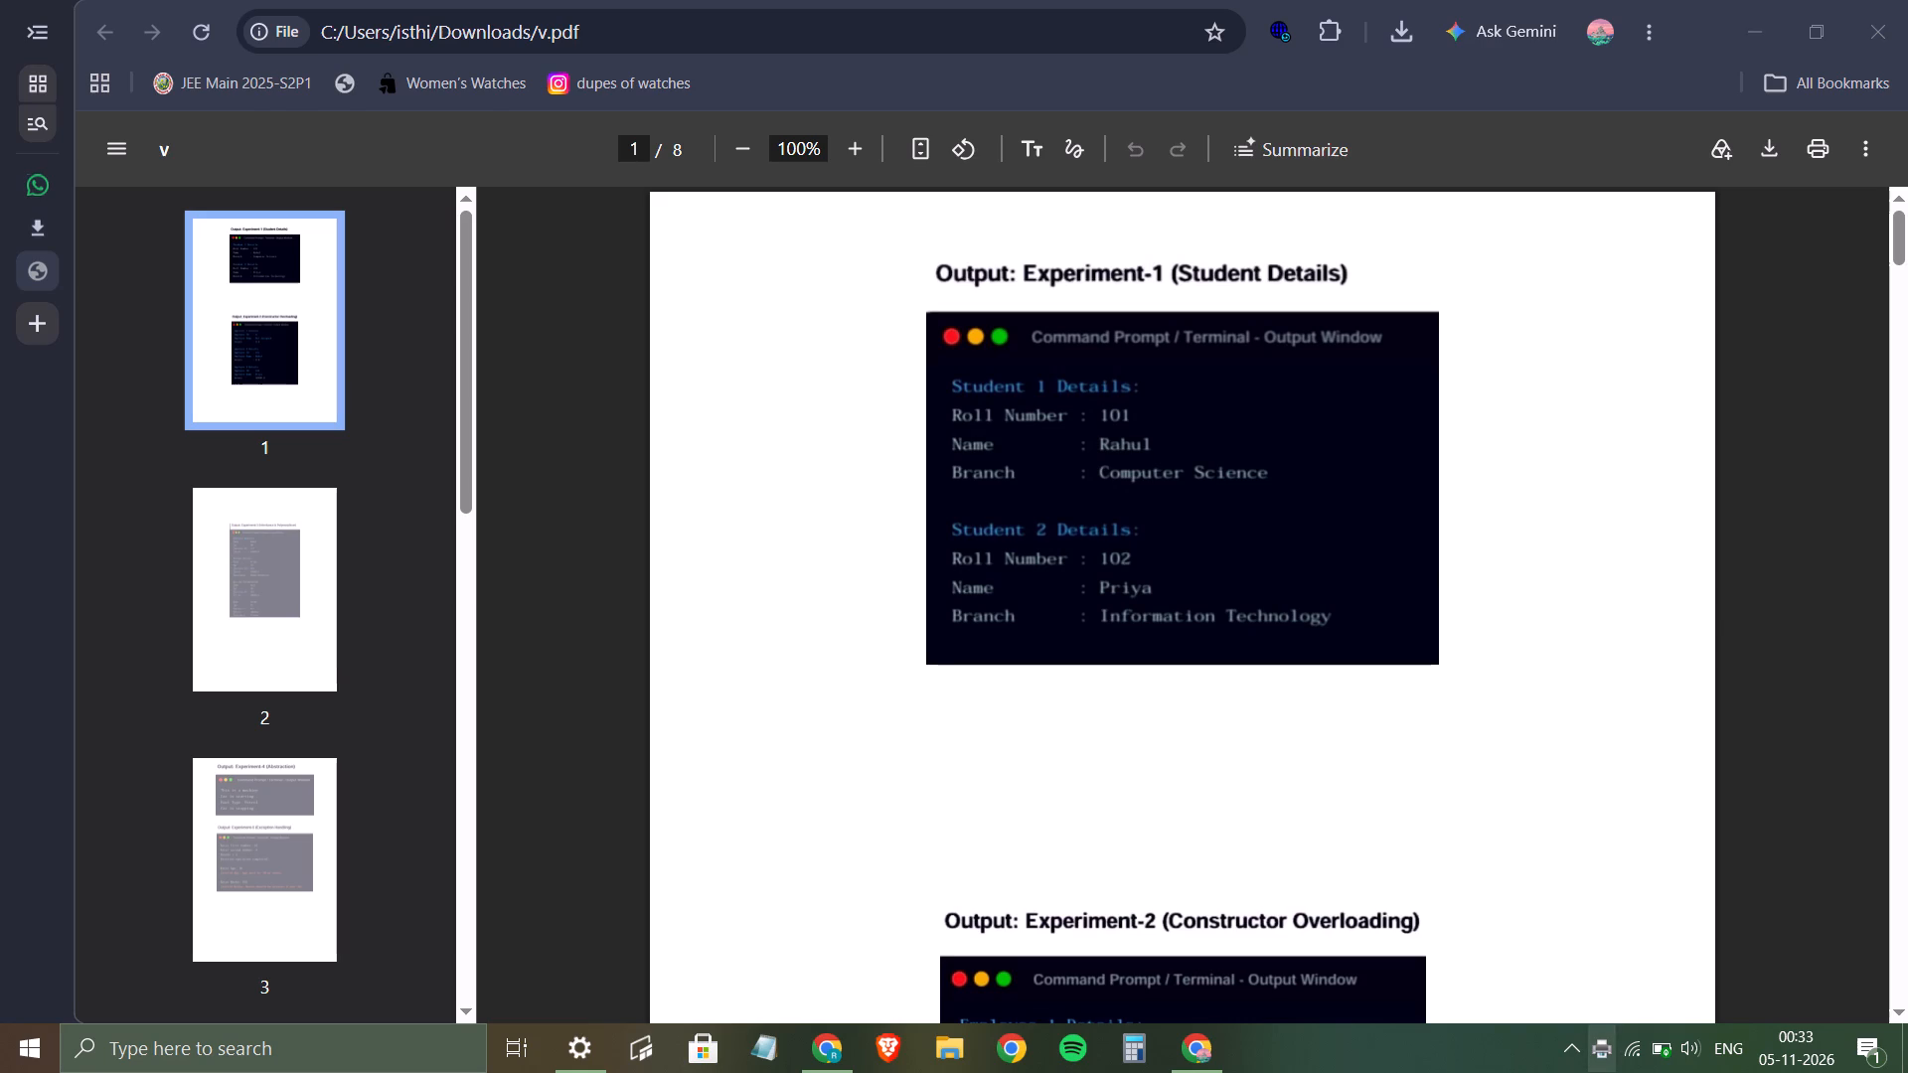
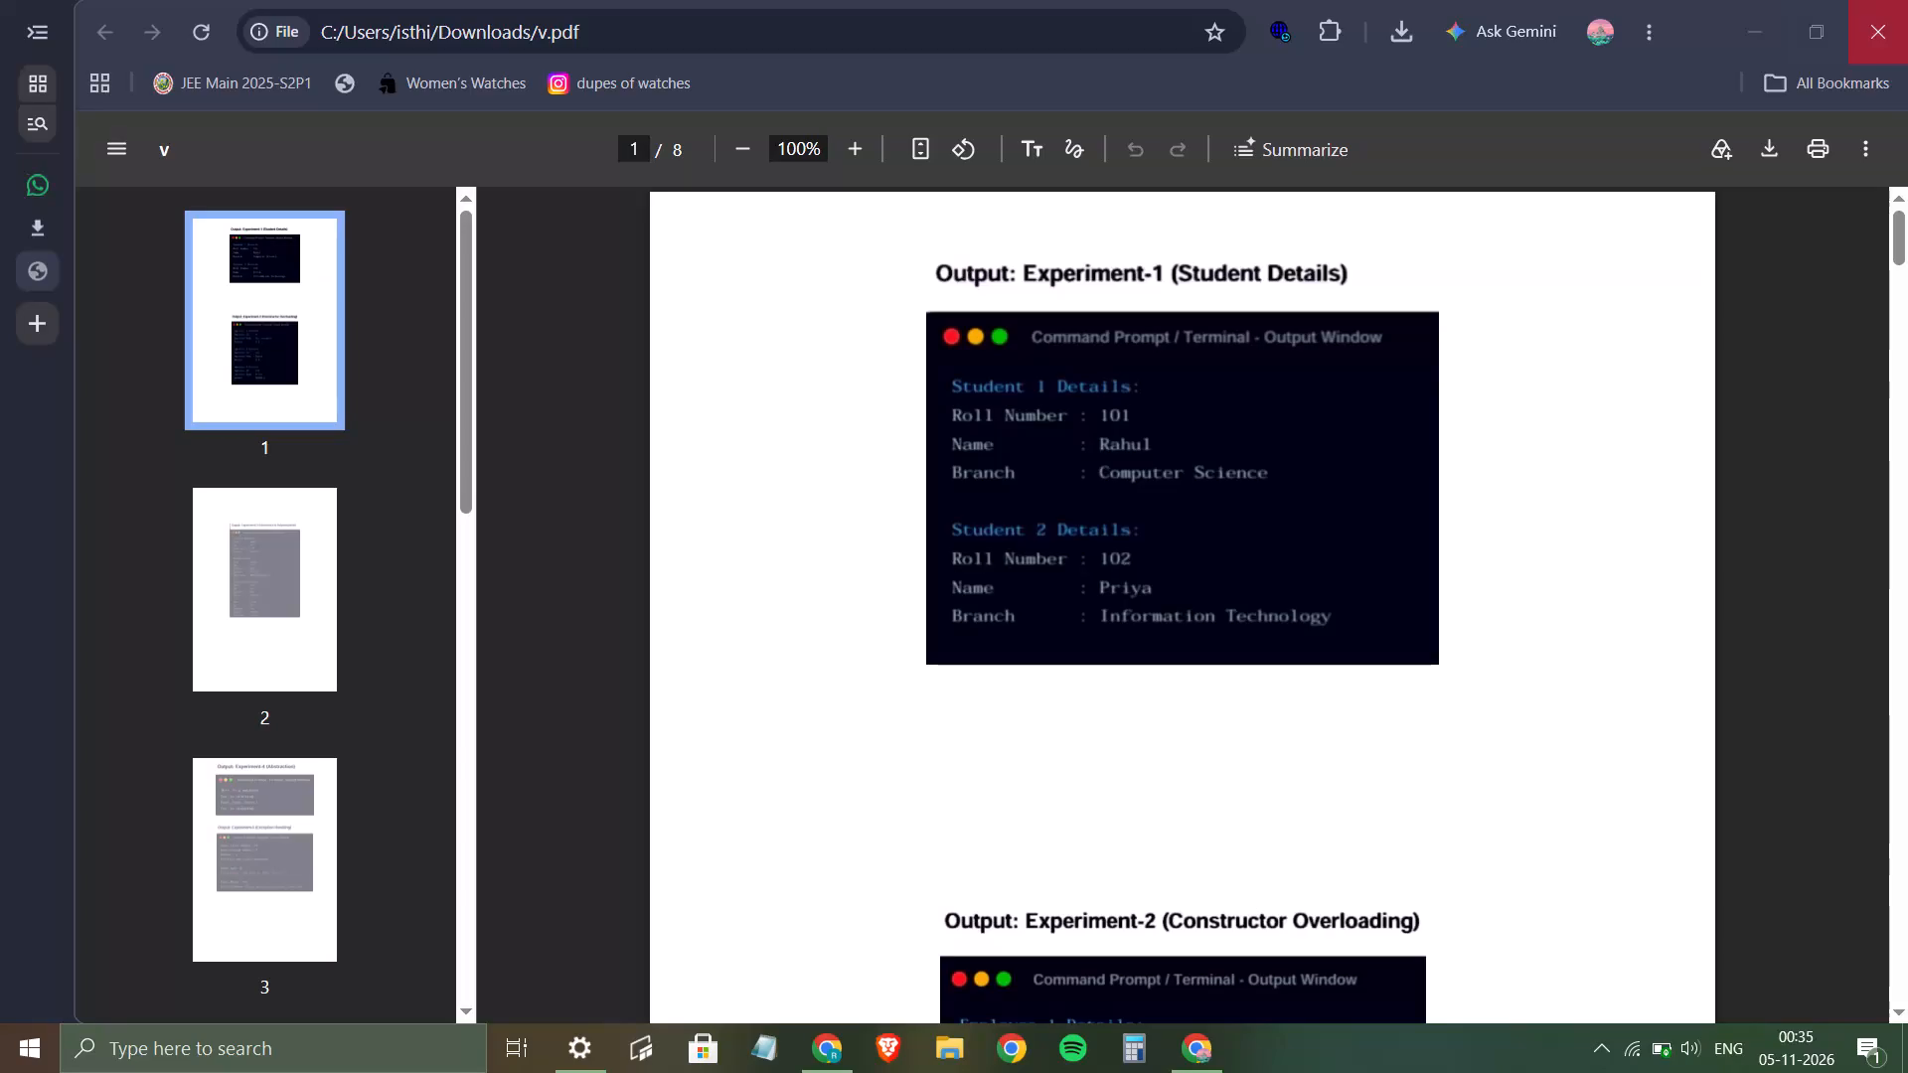
Reopen the print setup for v.pdf and bring up the full list of available print destinations.
left_click(1801, 150)
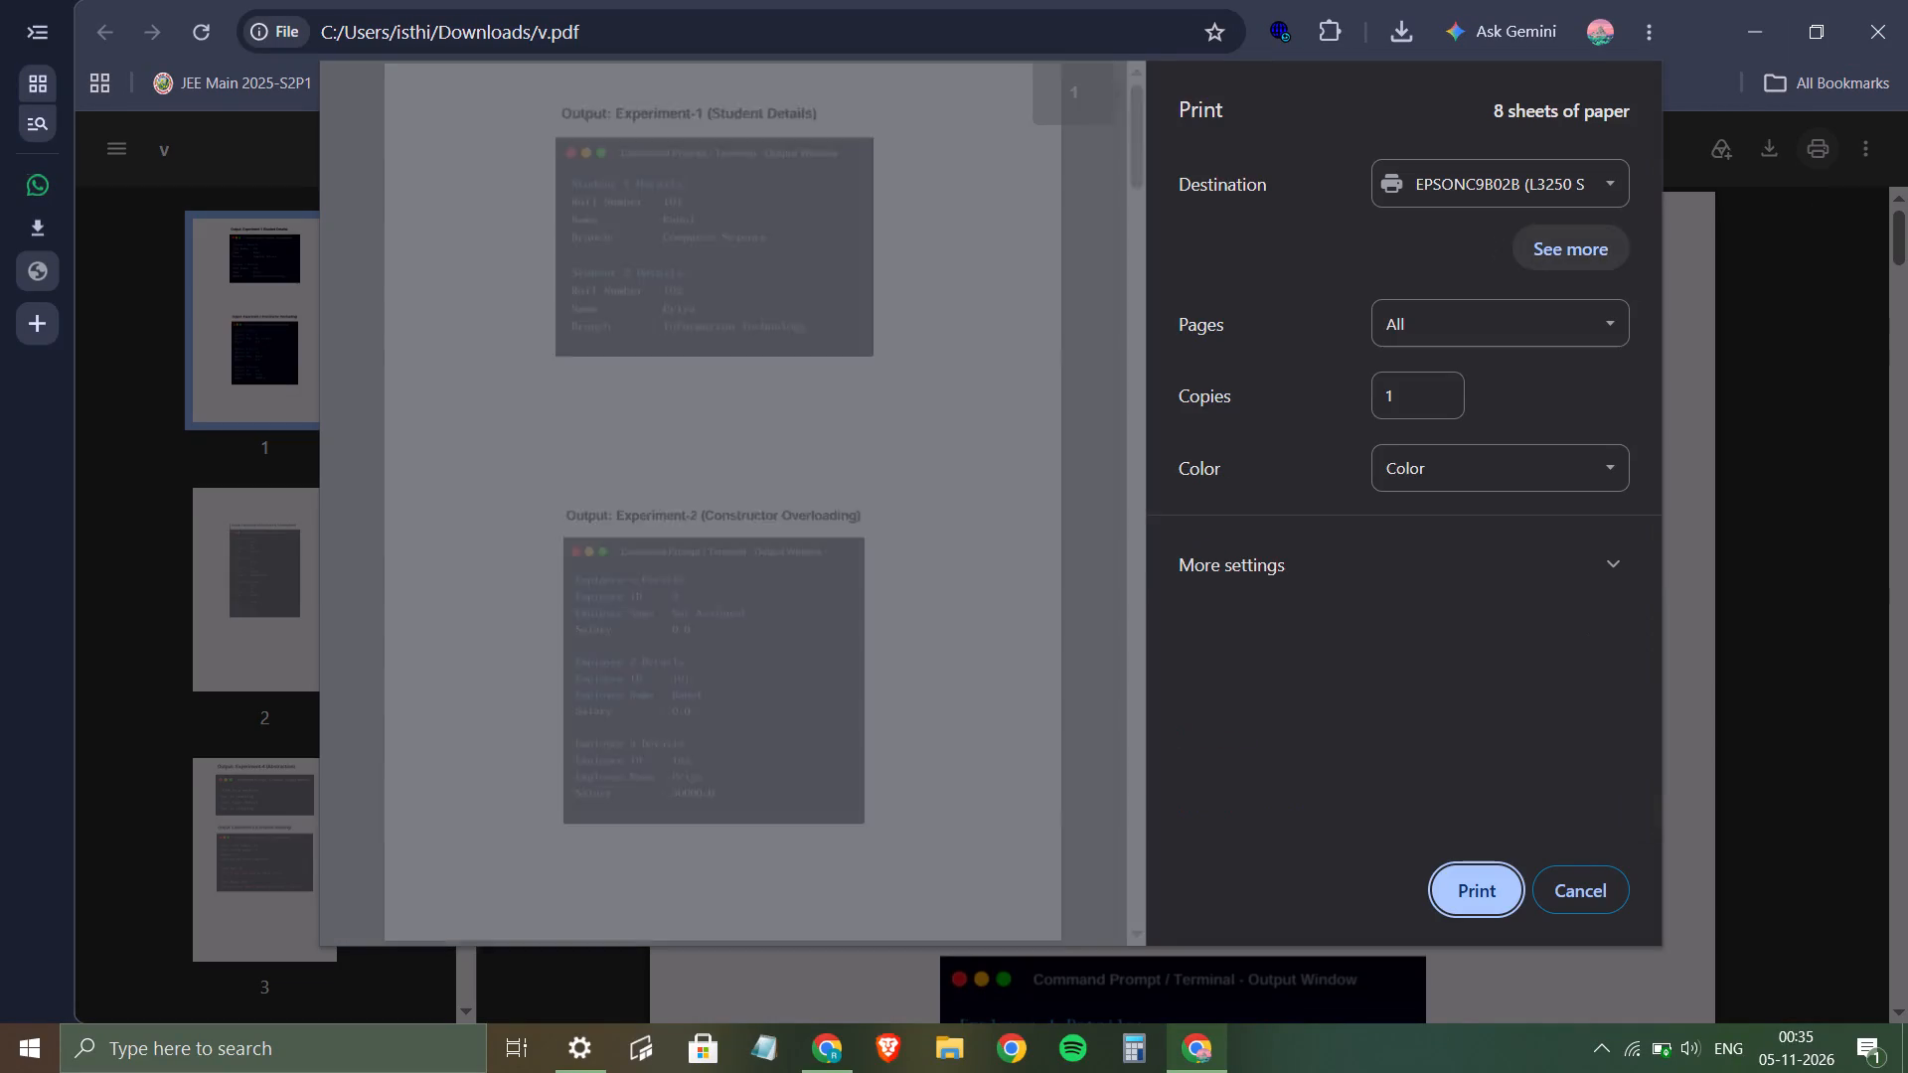
left_click(1608, 190)
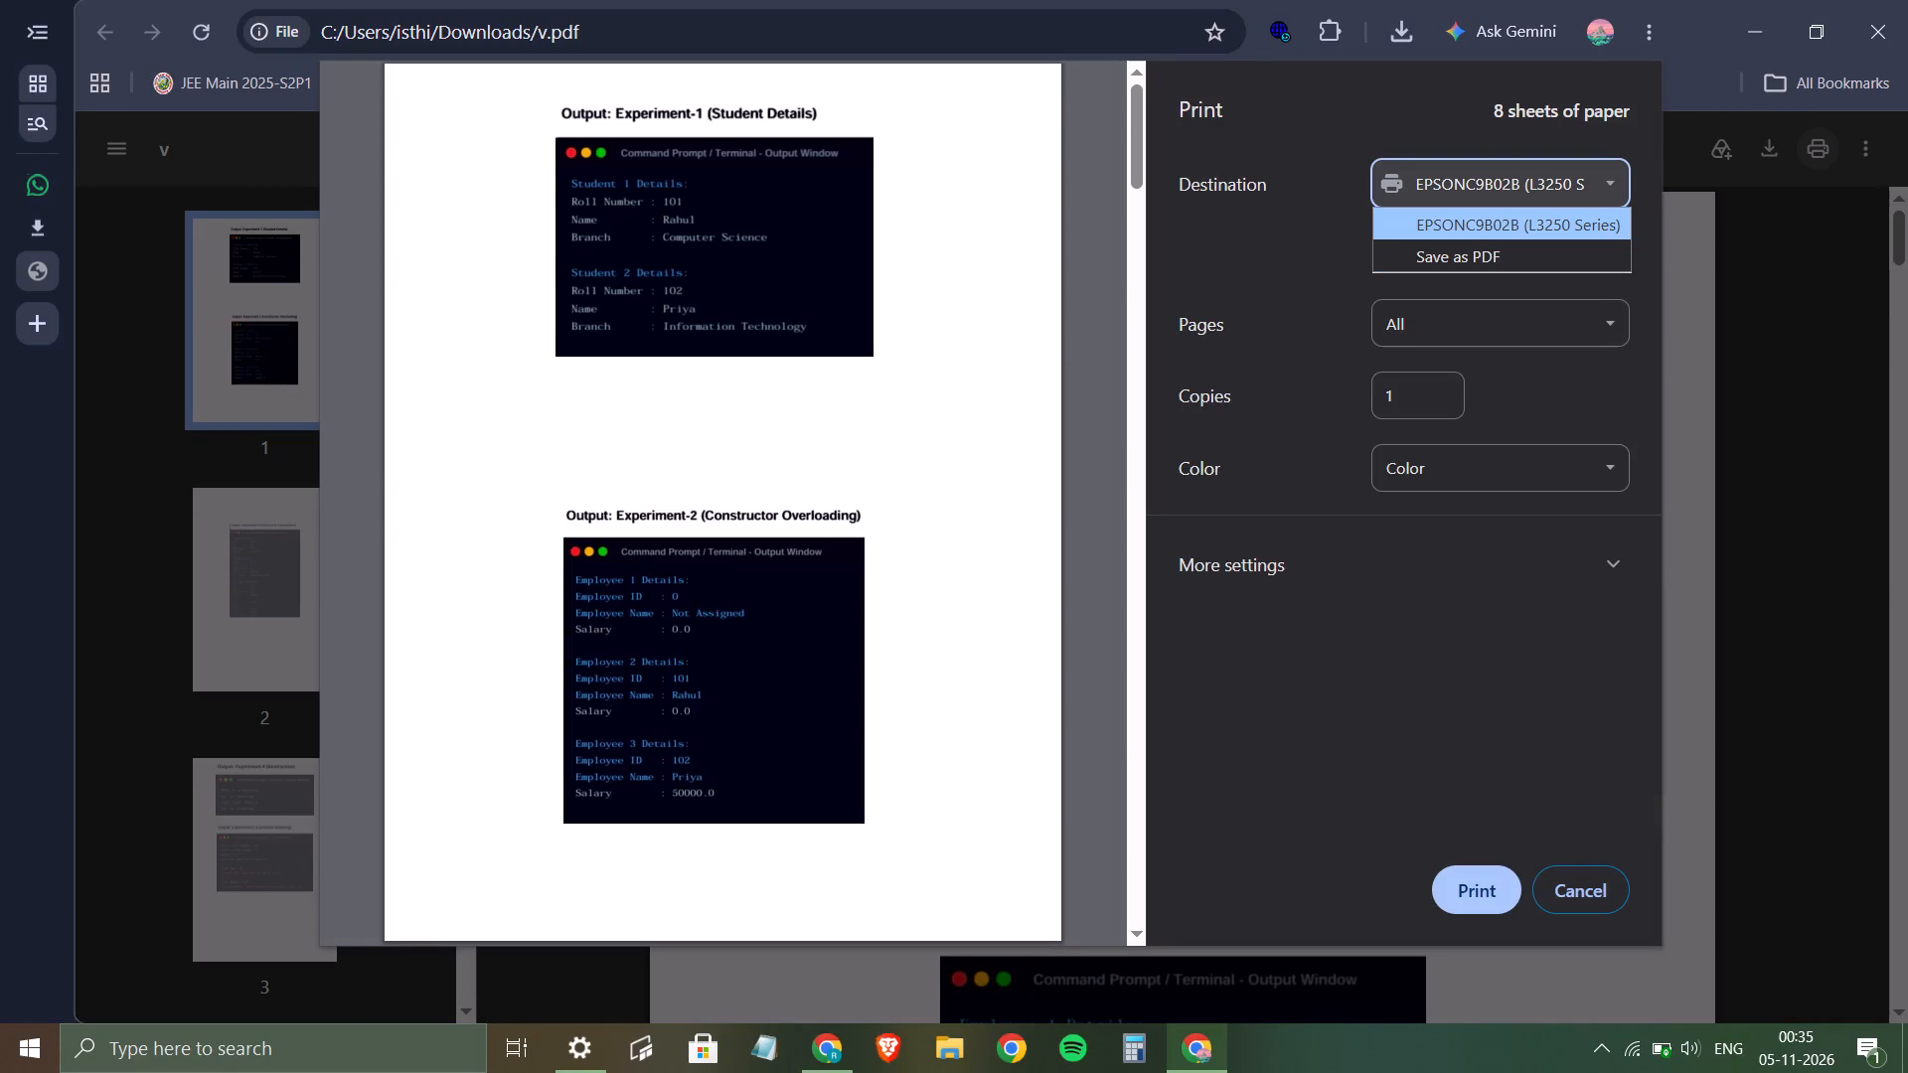
left_click(1601, 640)
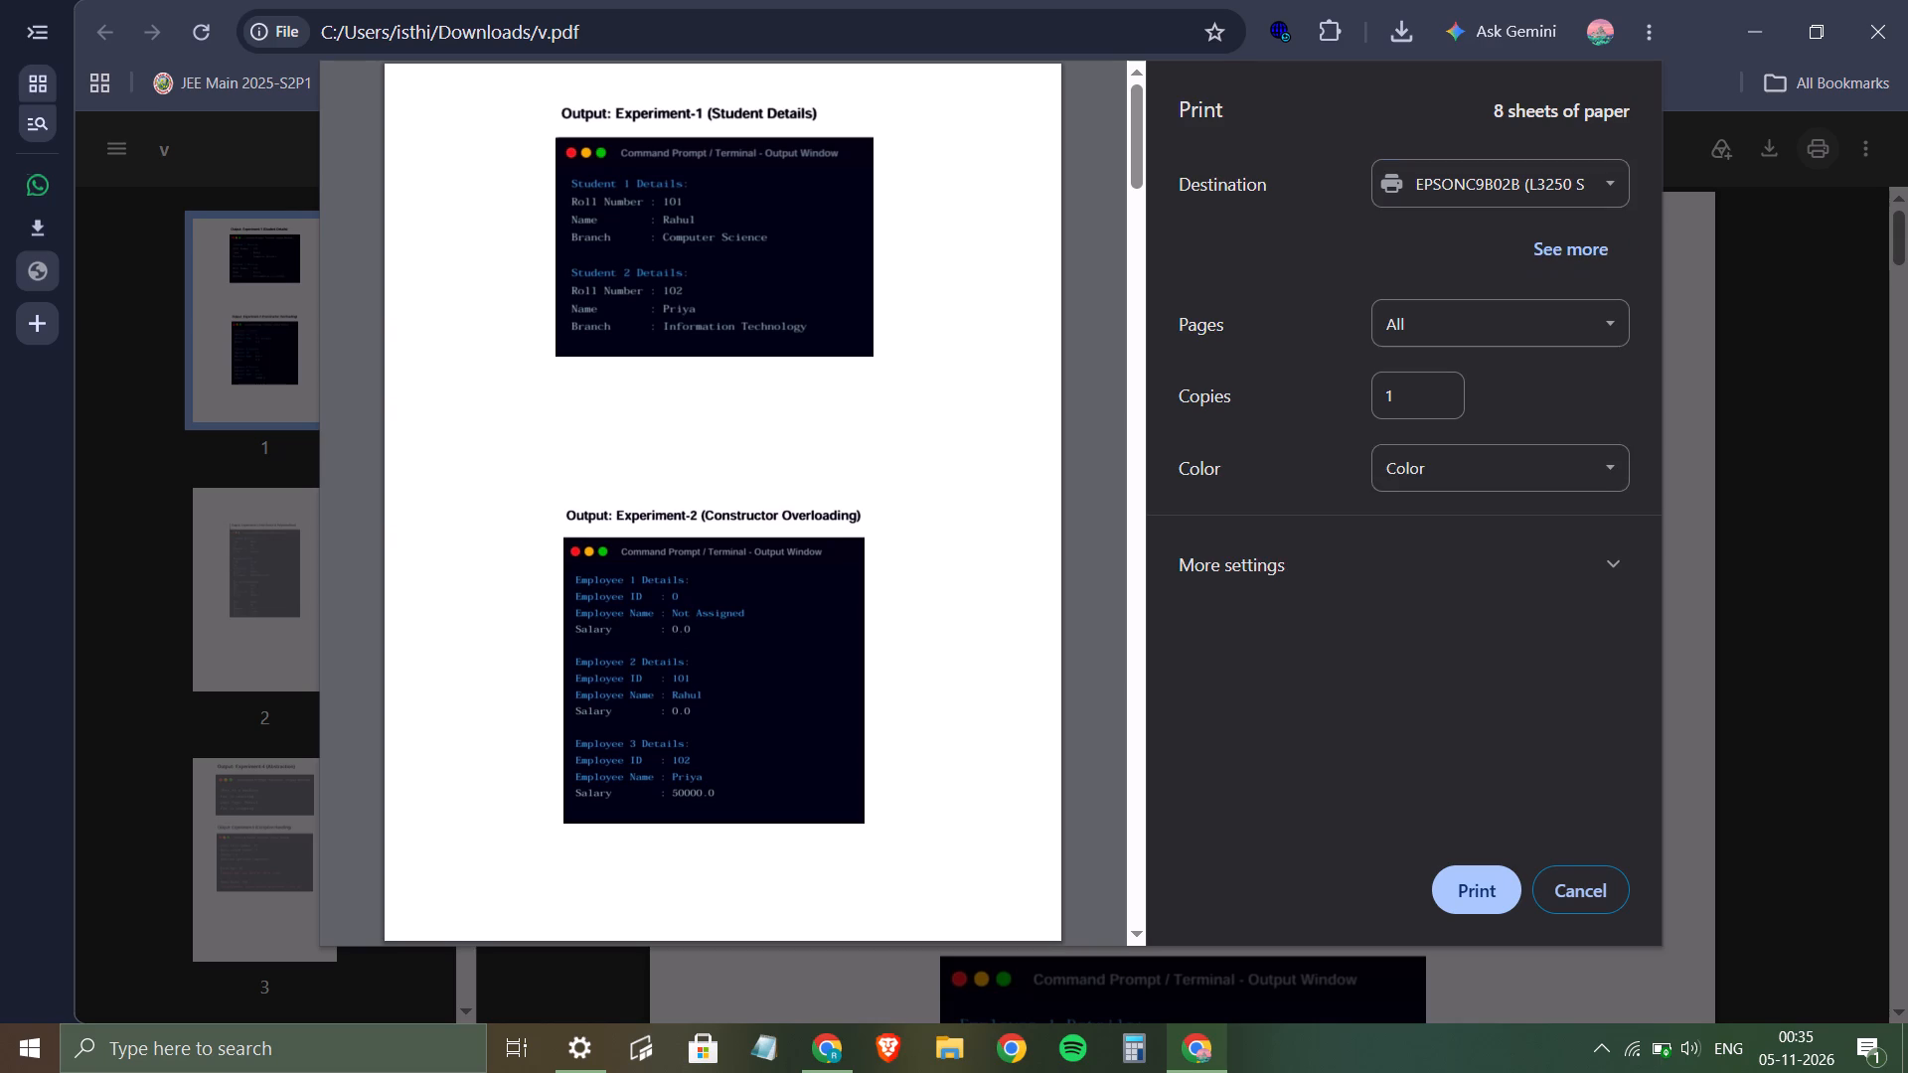
left_click(1556, 240)
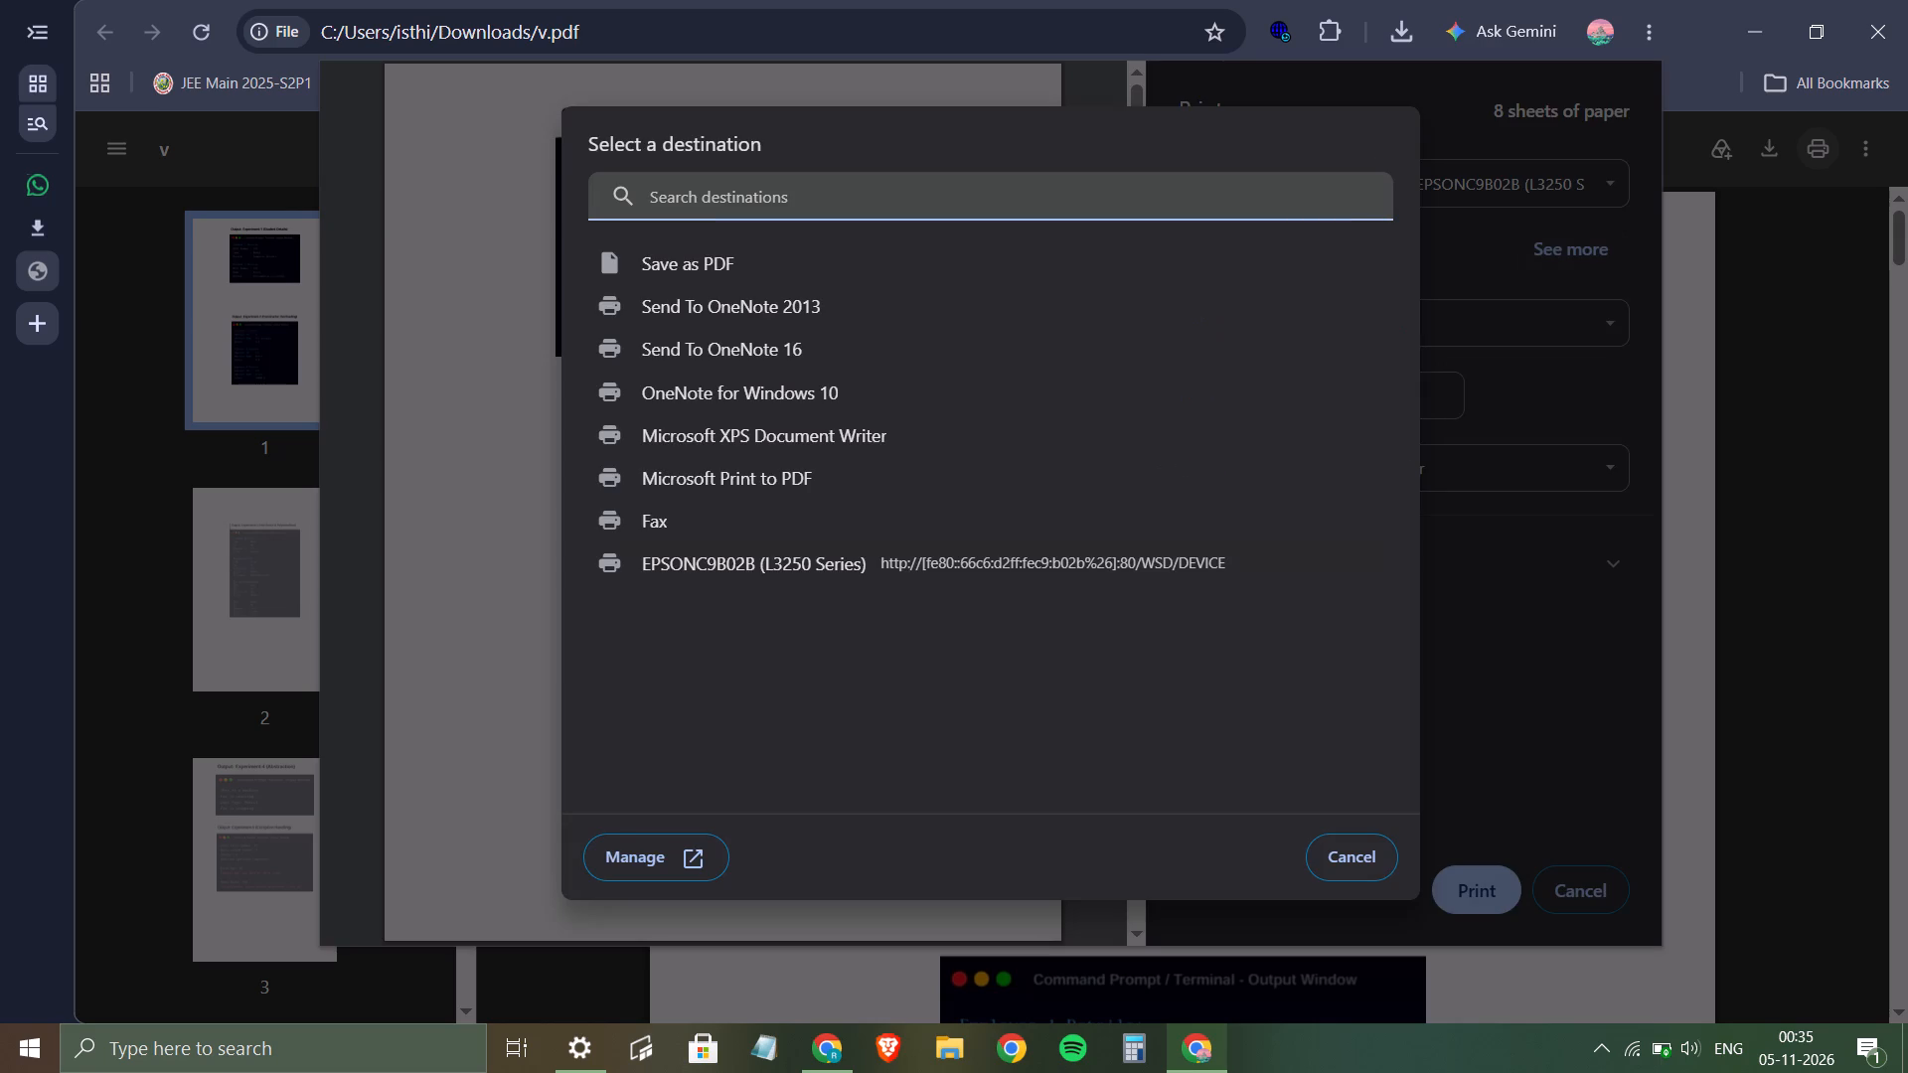
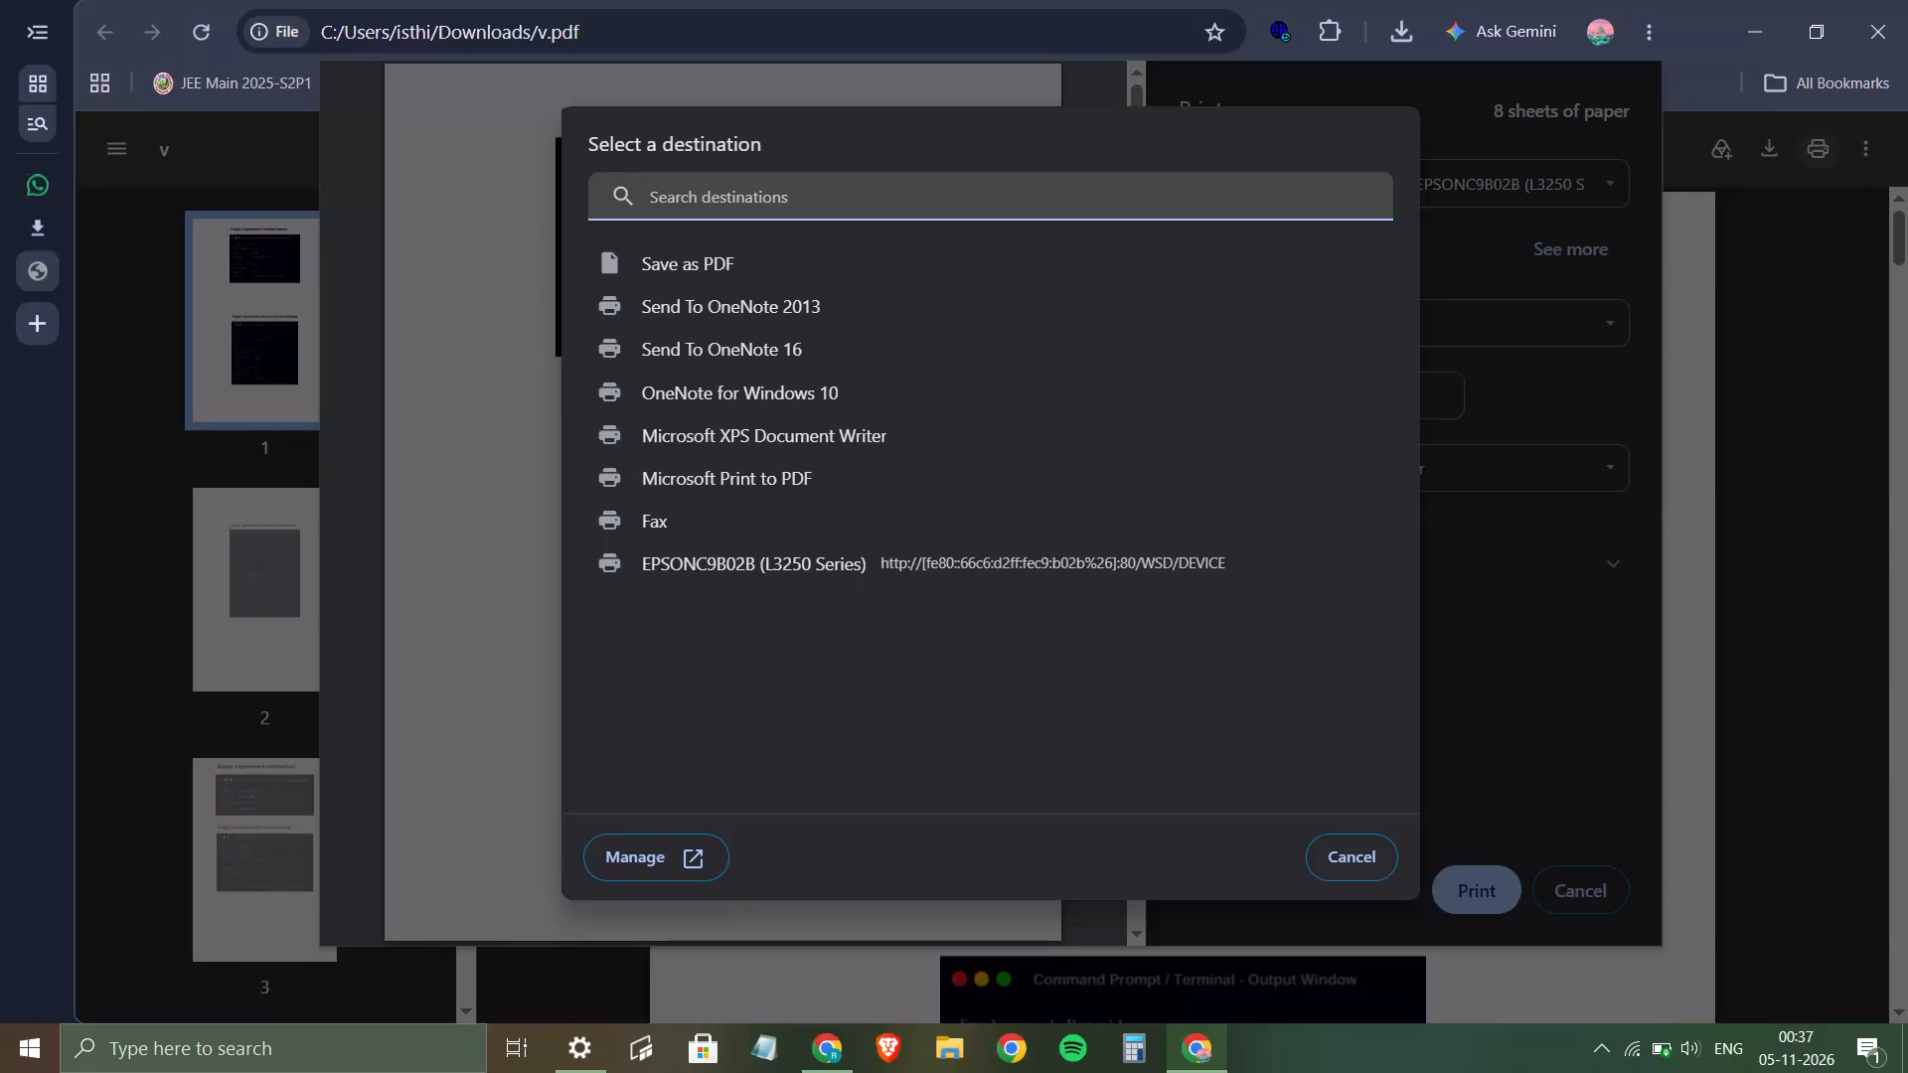
Leave the destination list without choosing another printer, and set the color option for the v.pdf print to Black and white.
left_click(1331, 866)
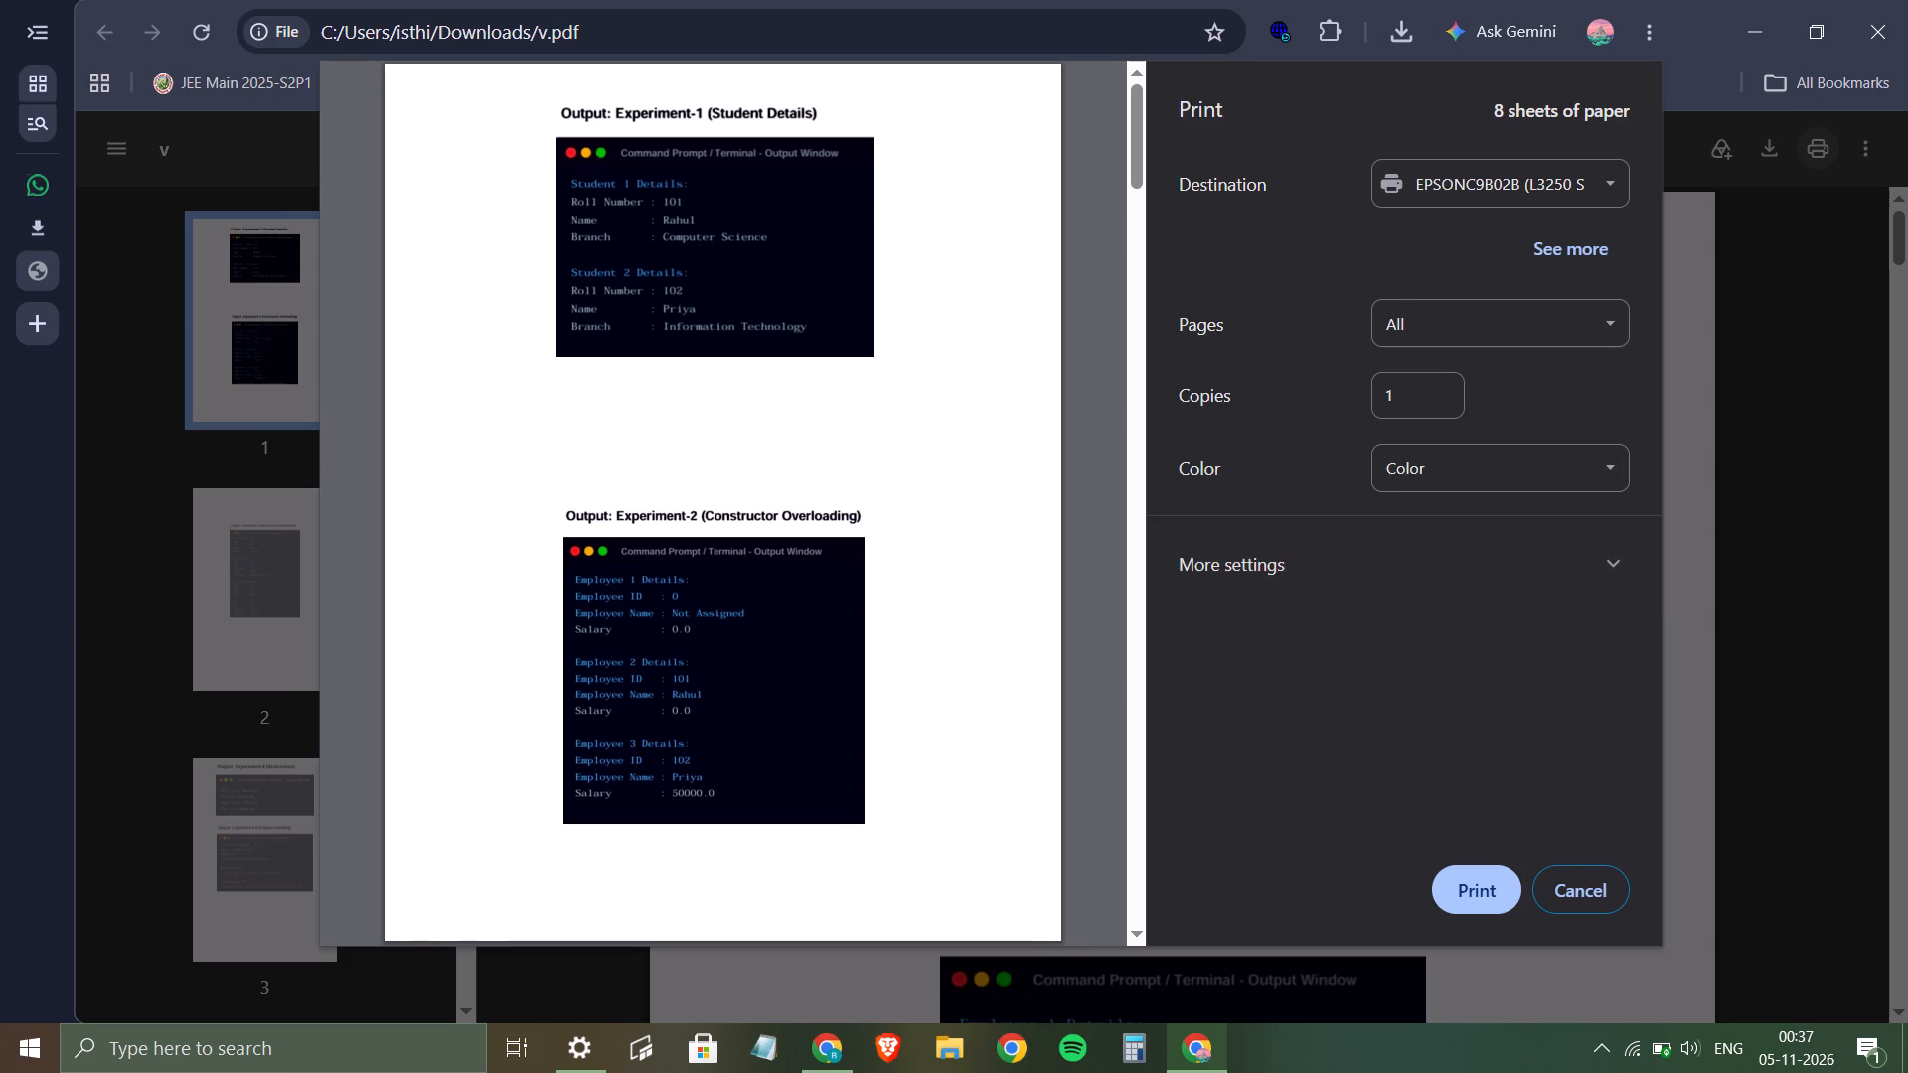
left_click(1561, 460)
left_click(1528, 506)
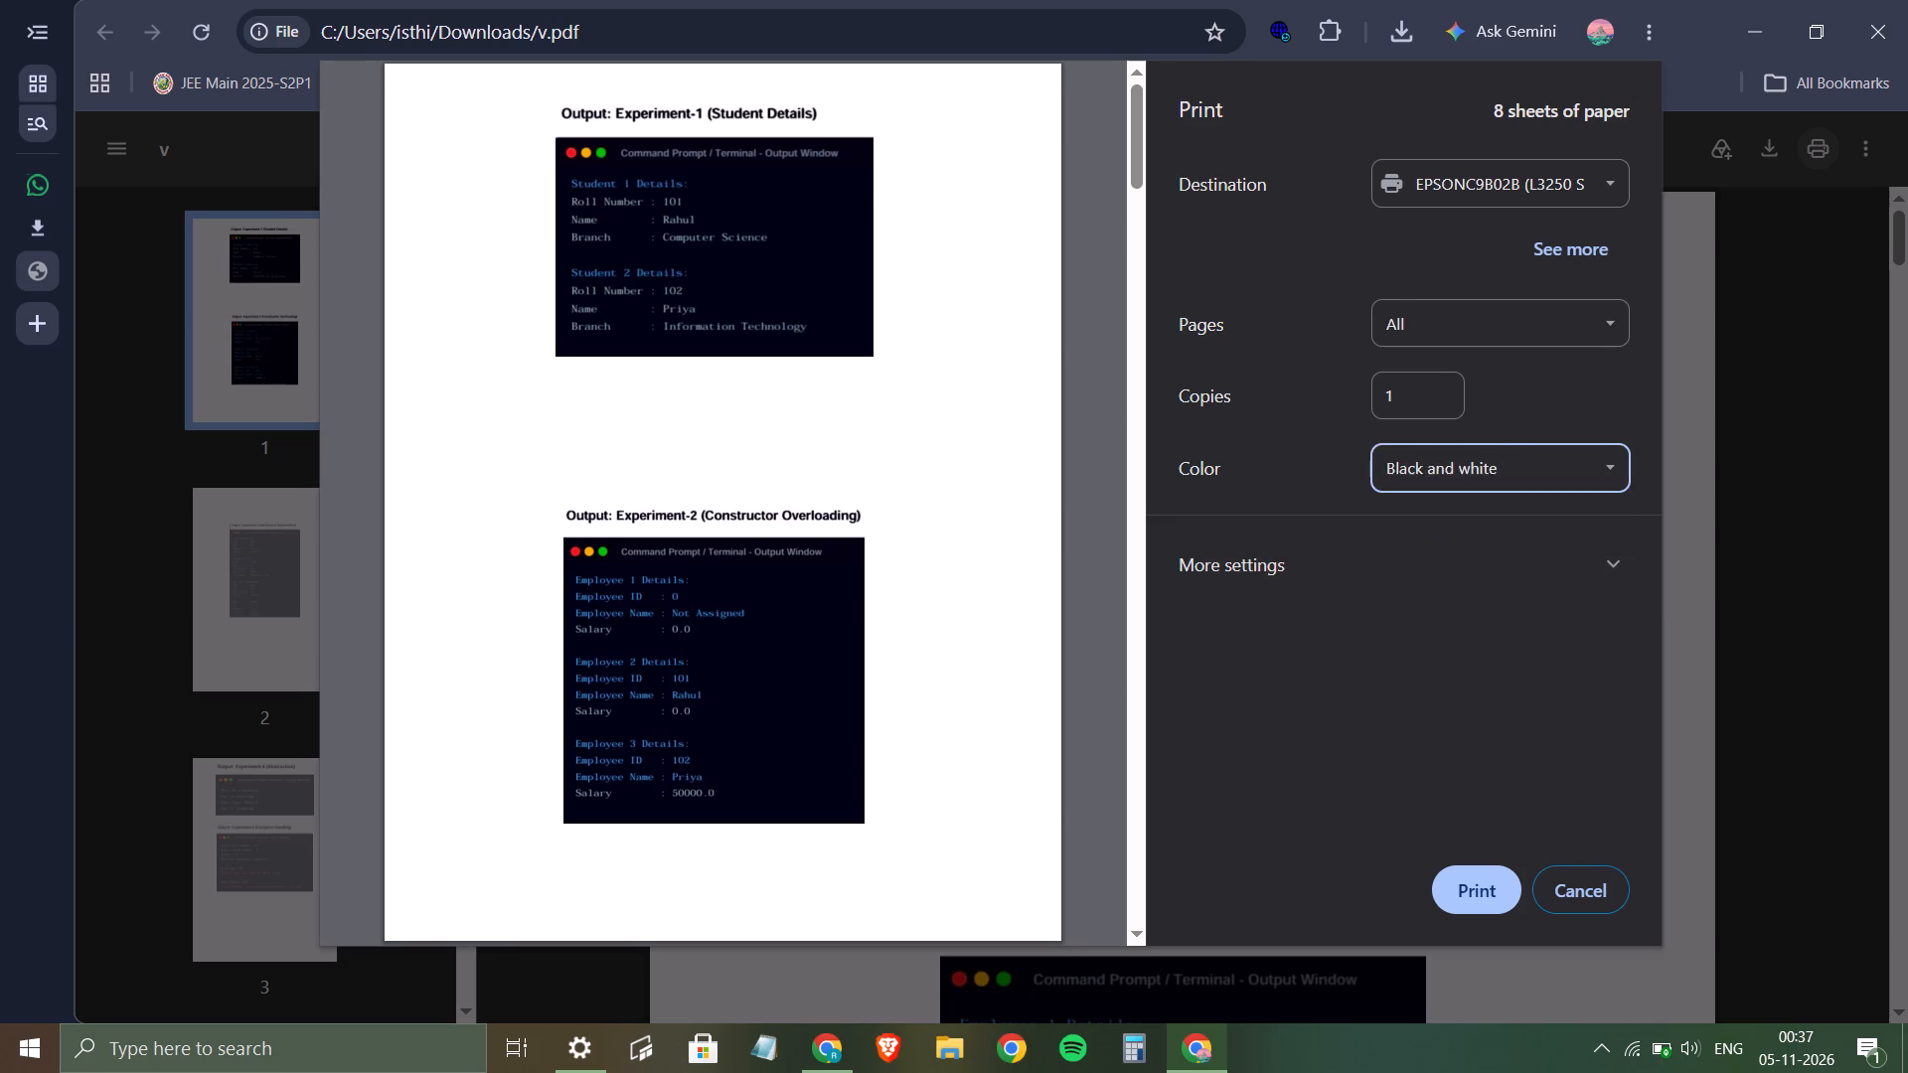
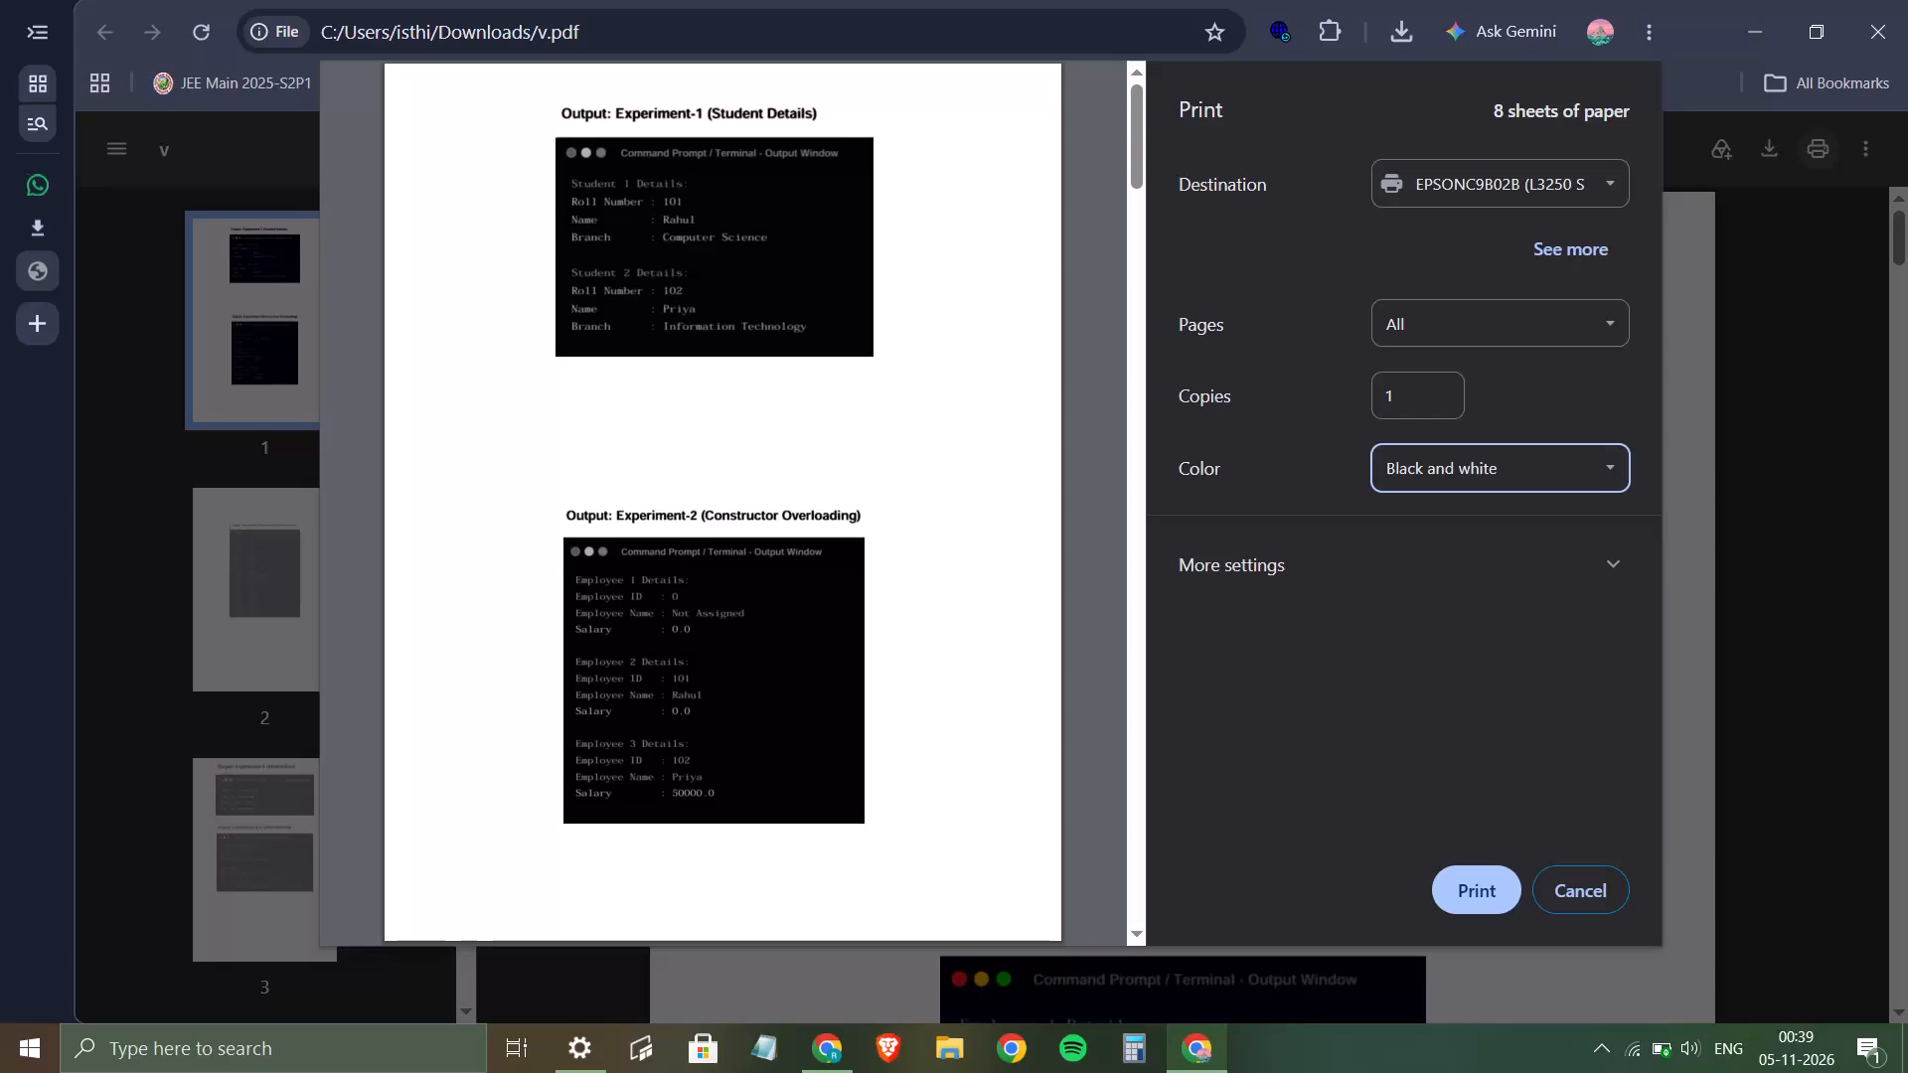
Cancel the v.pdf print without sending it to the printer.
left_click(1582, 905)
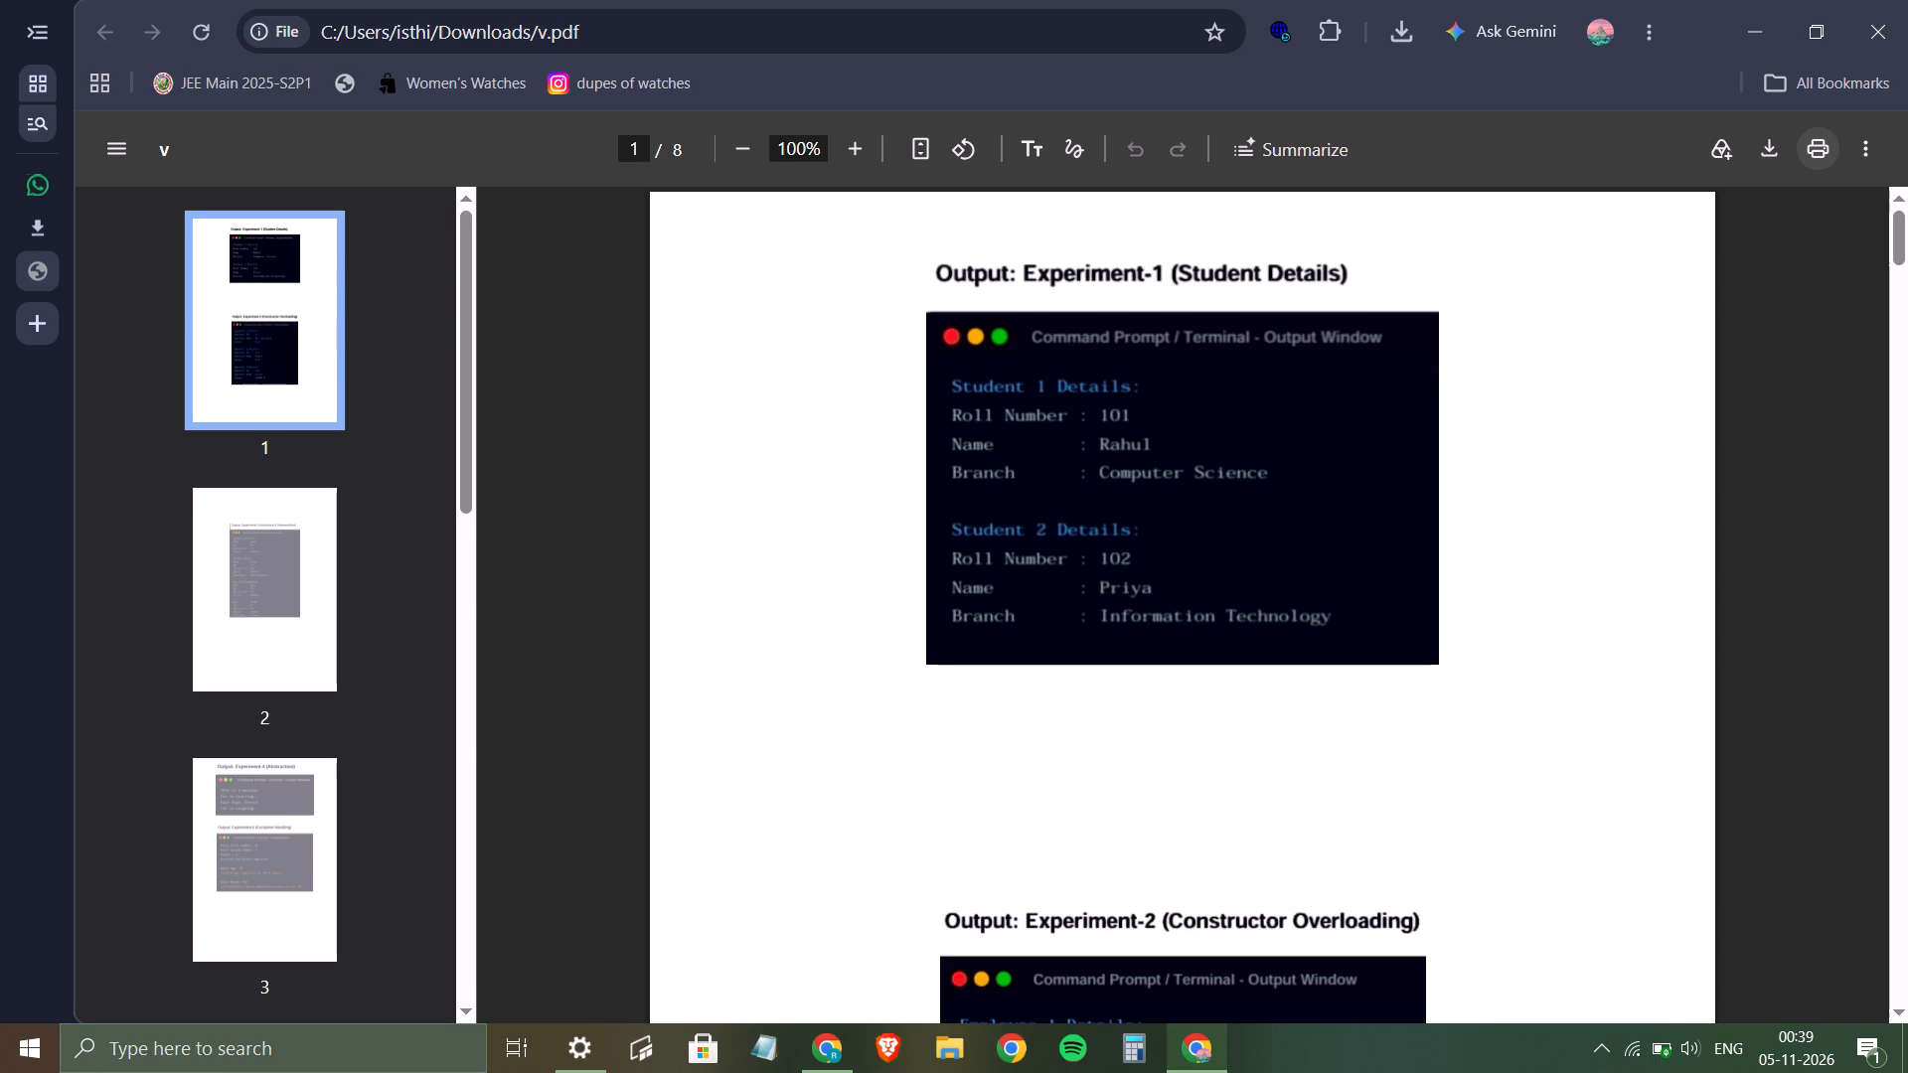
Search the web for color inverter in a new tab and open the PineTools Invert colors online page.
key("ctrl+t")
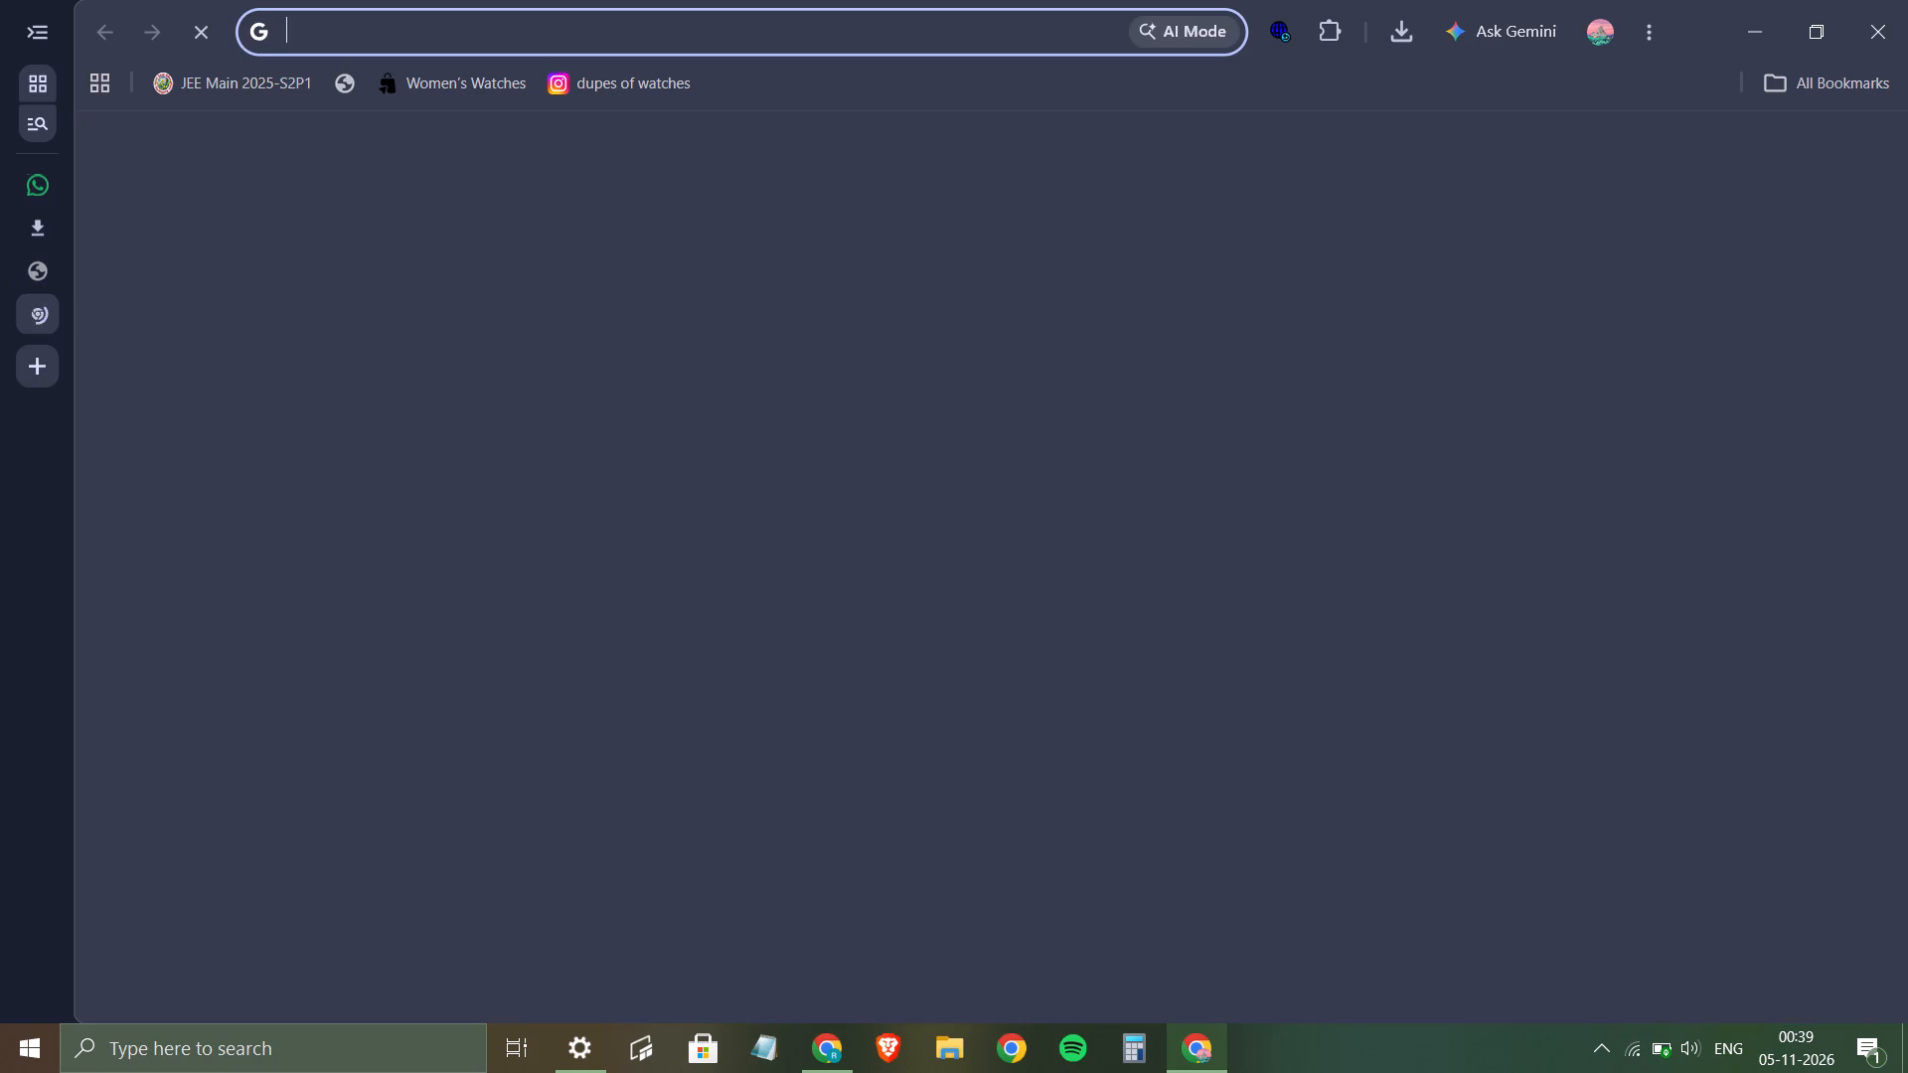
type("colo")
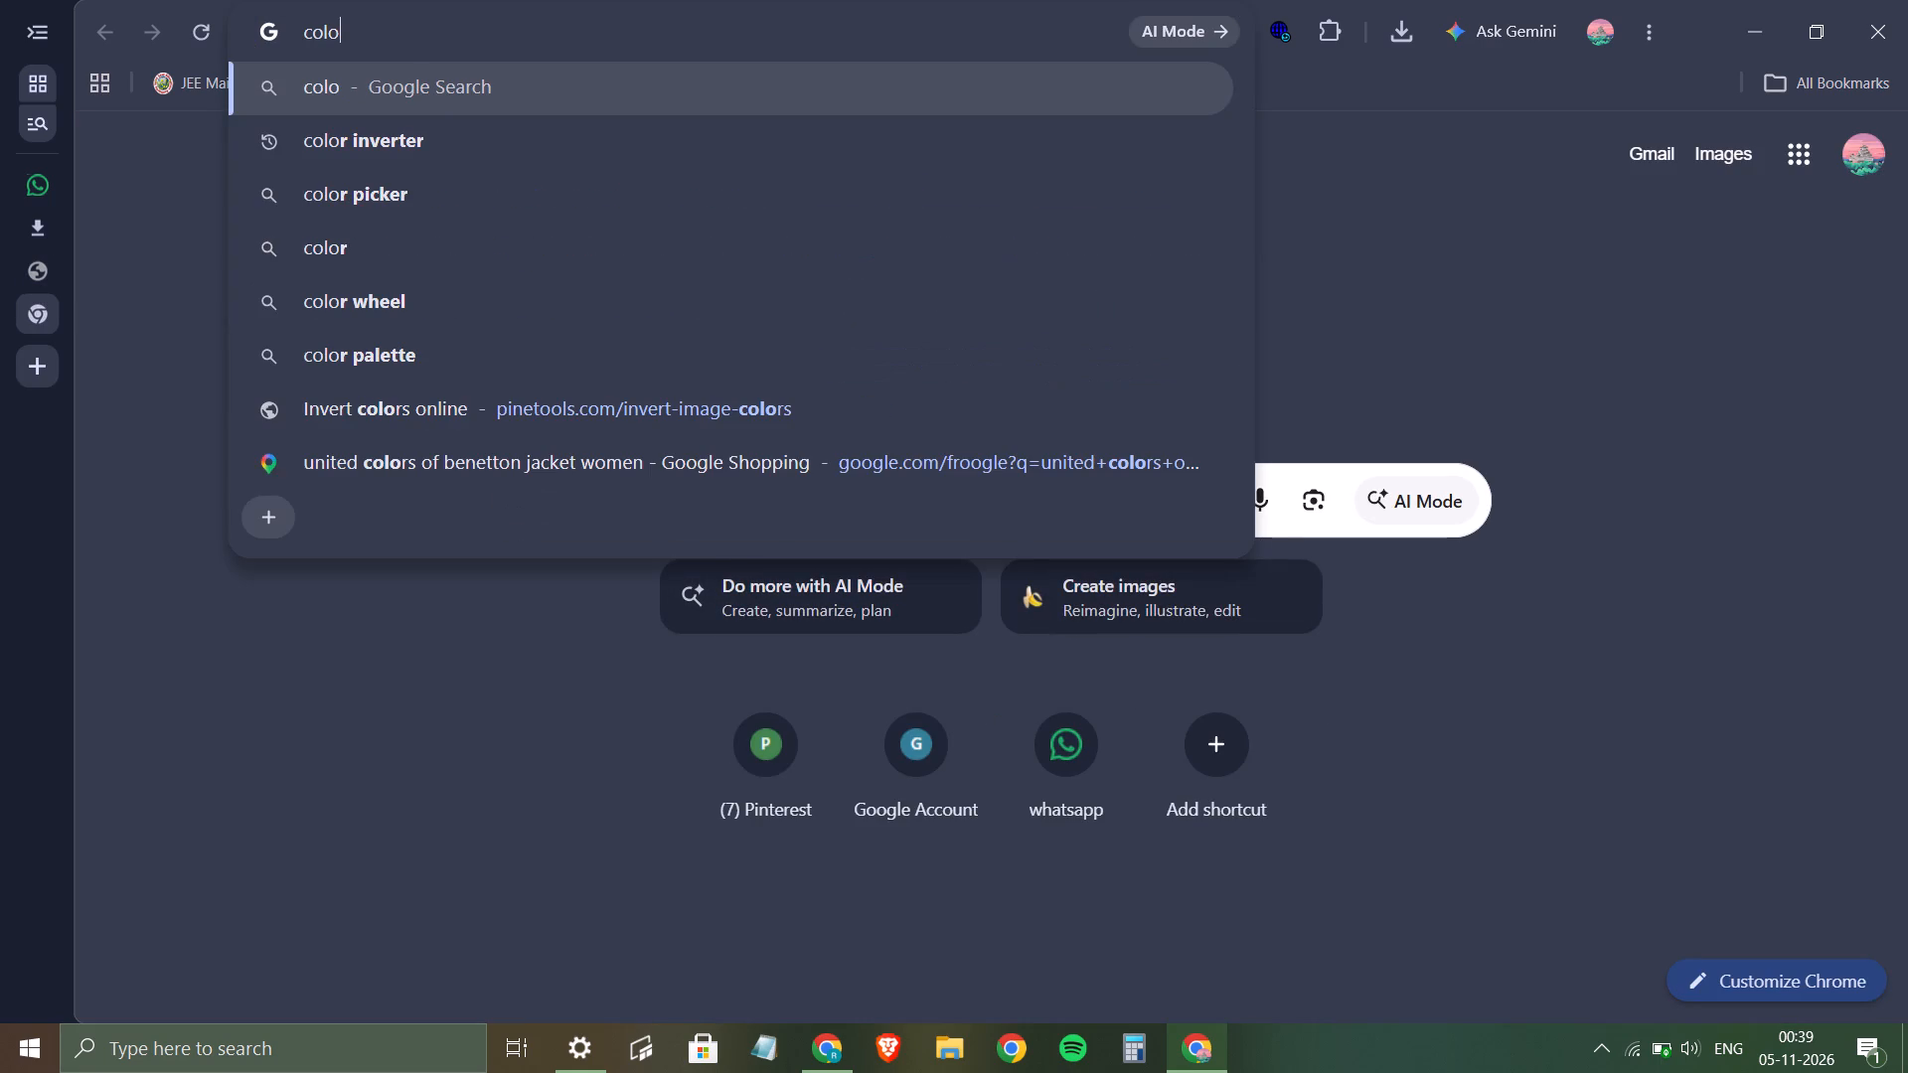
key("Down")
key("Return")
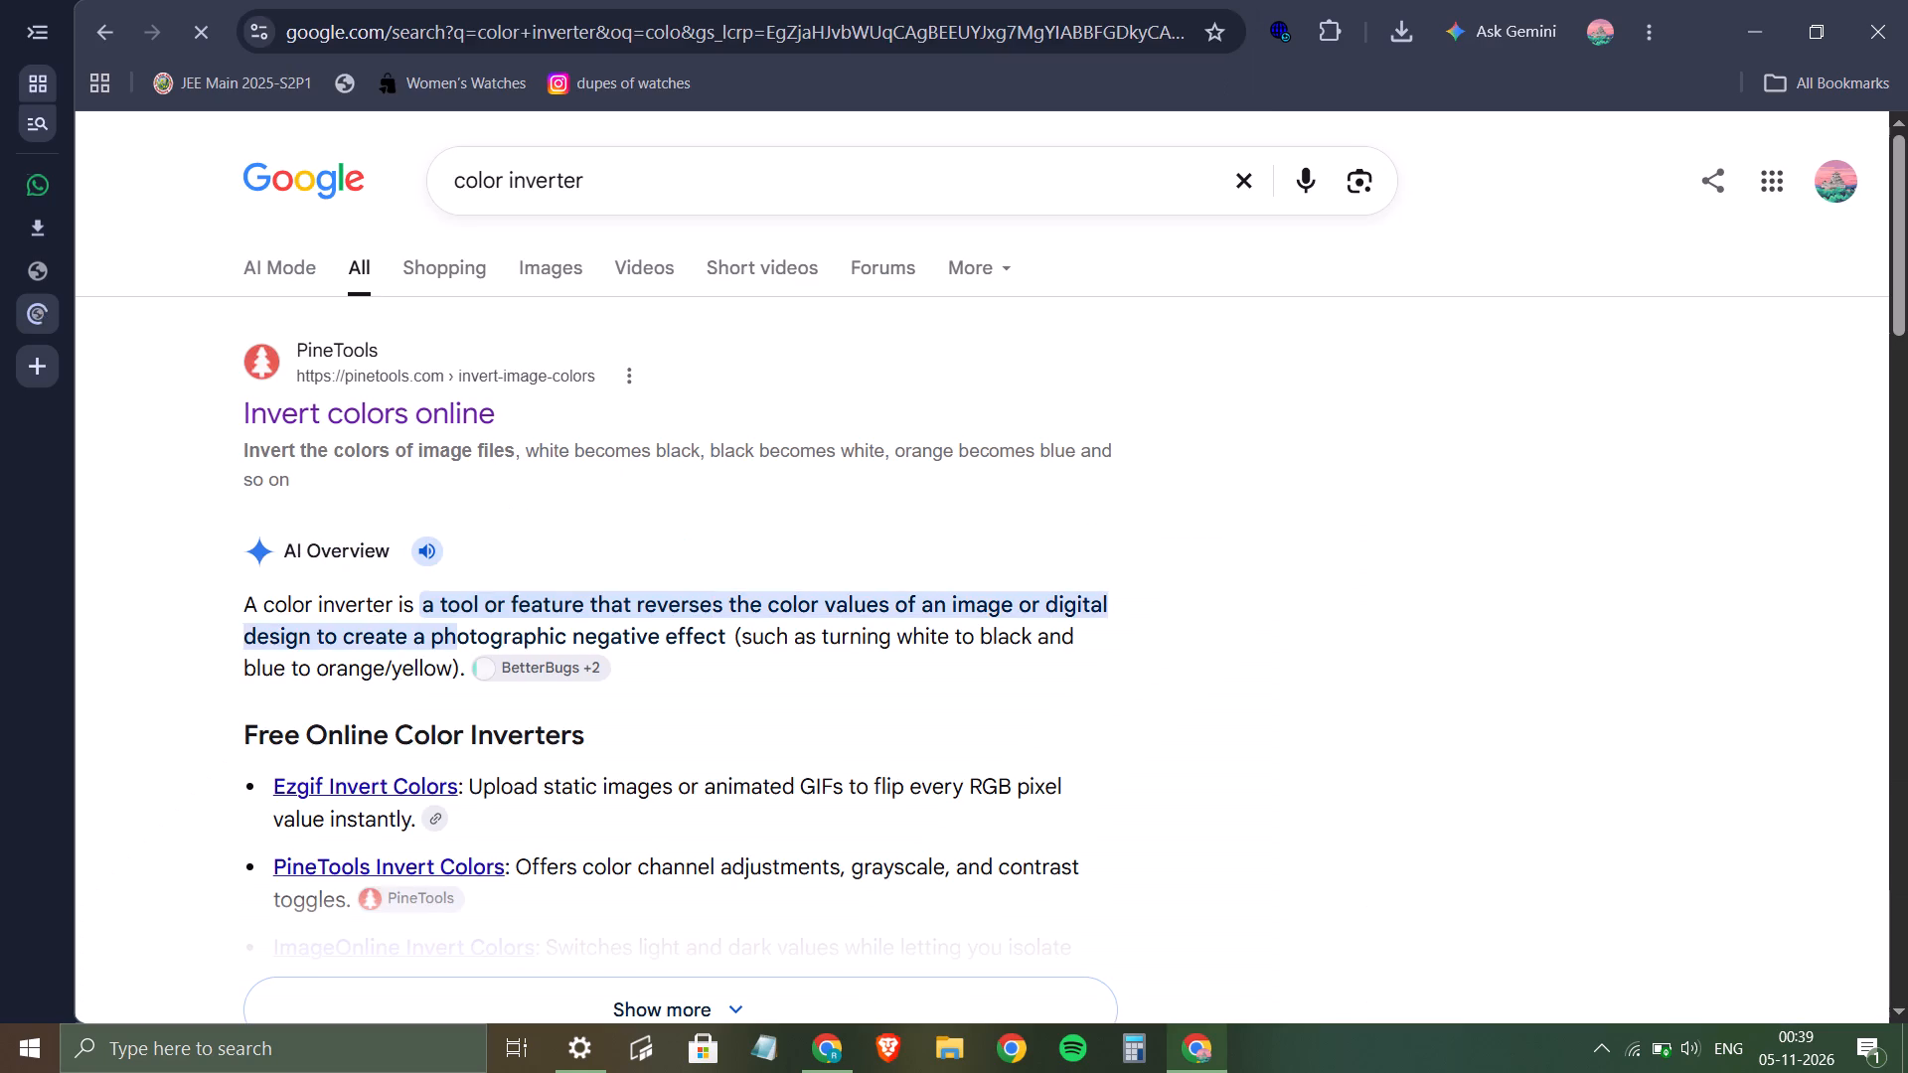
left_click(498, 387)
left_click(498, 387)
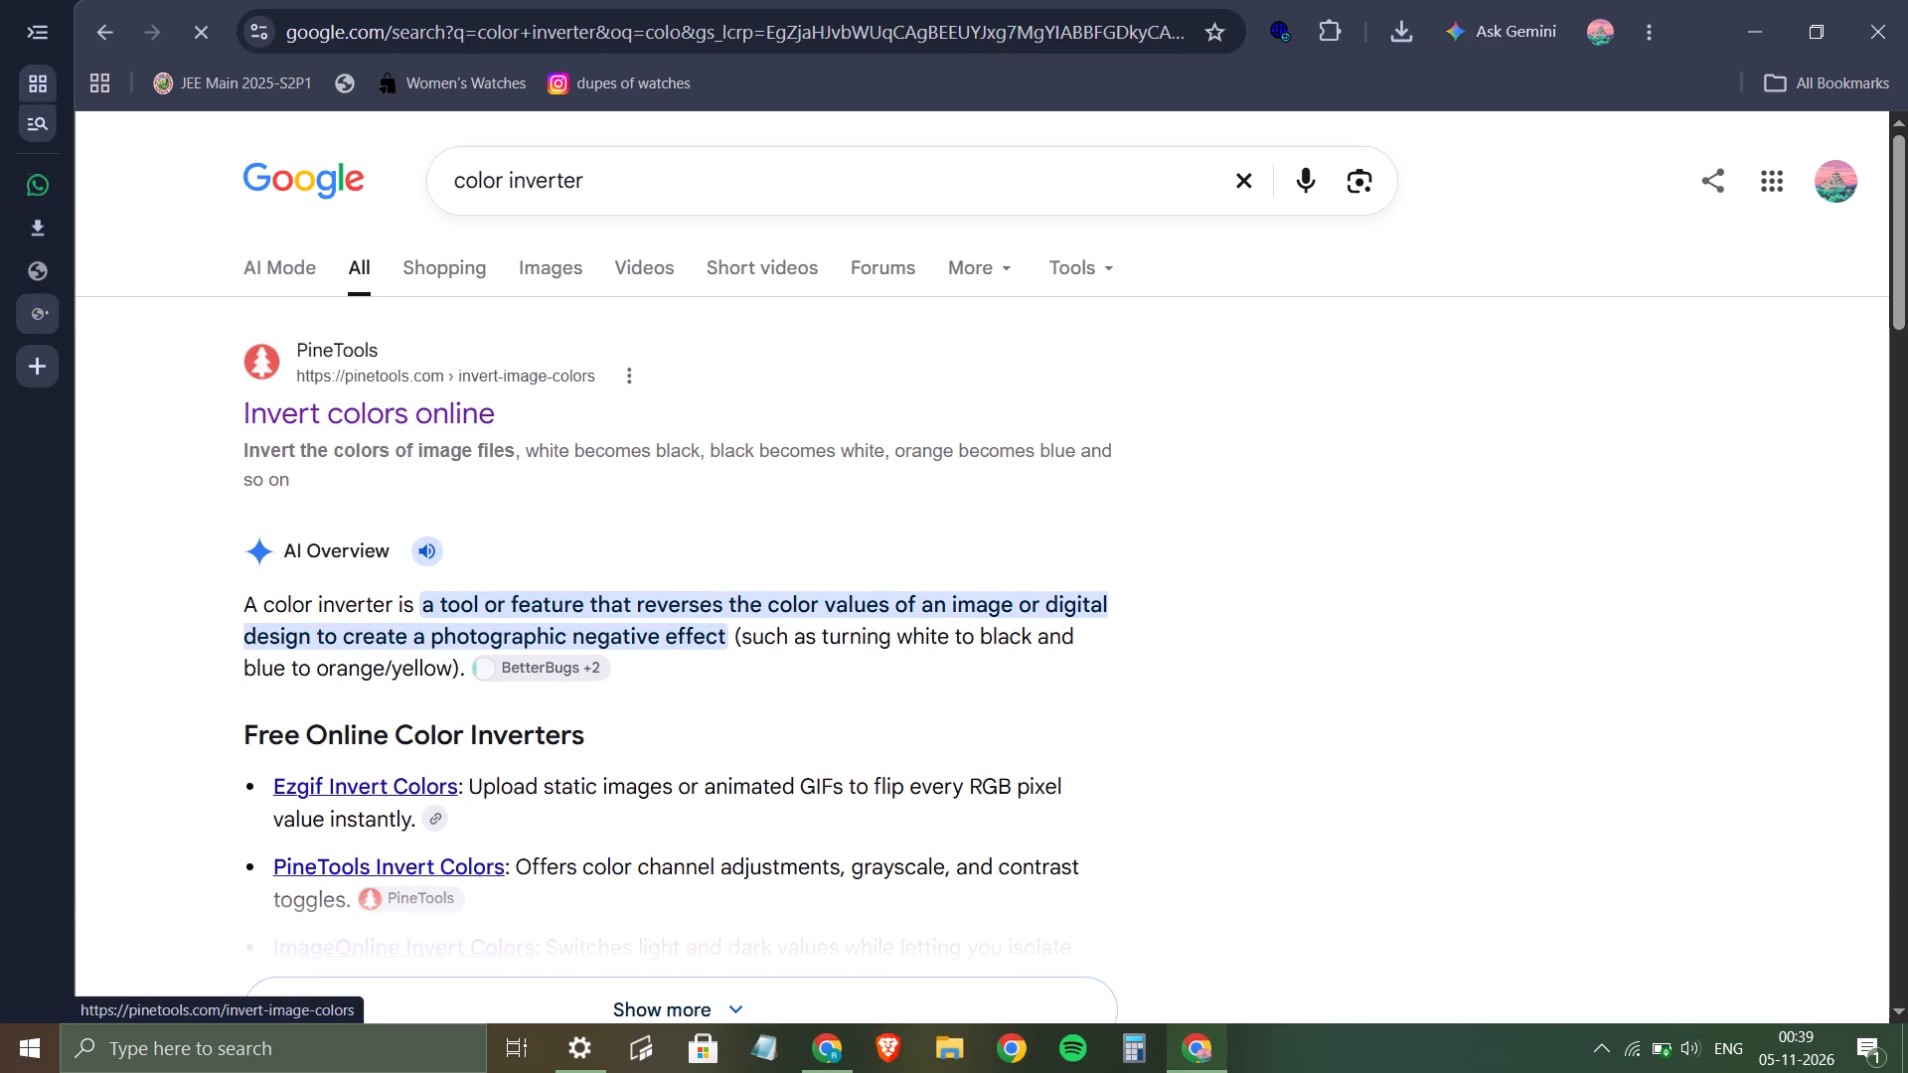
left_click(439, 418)
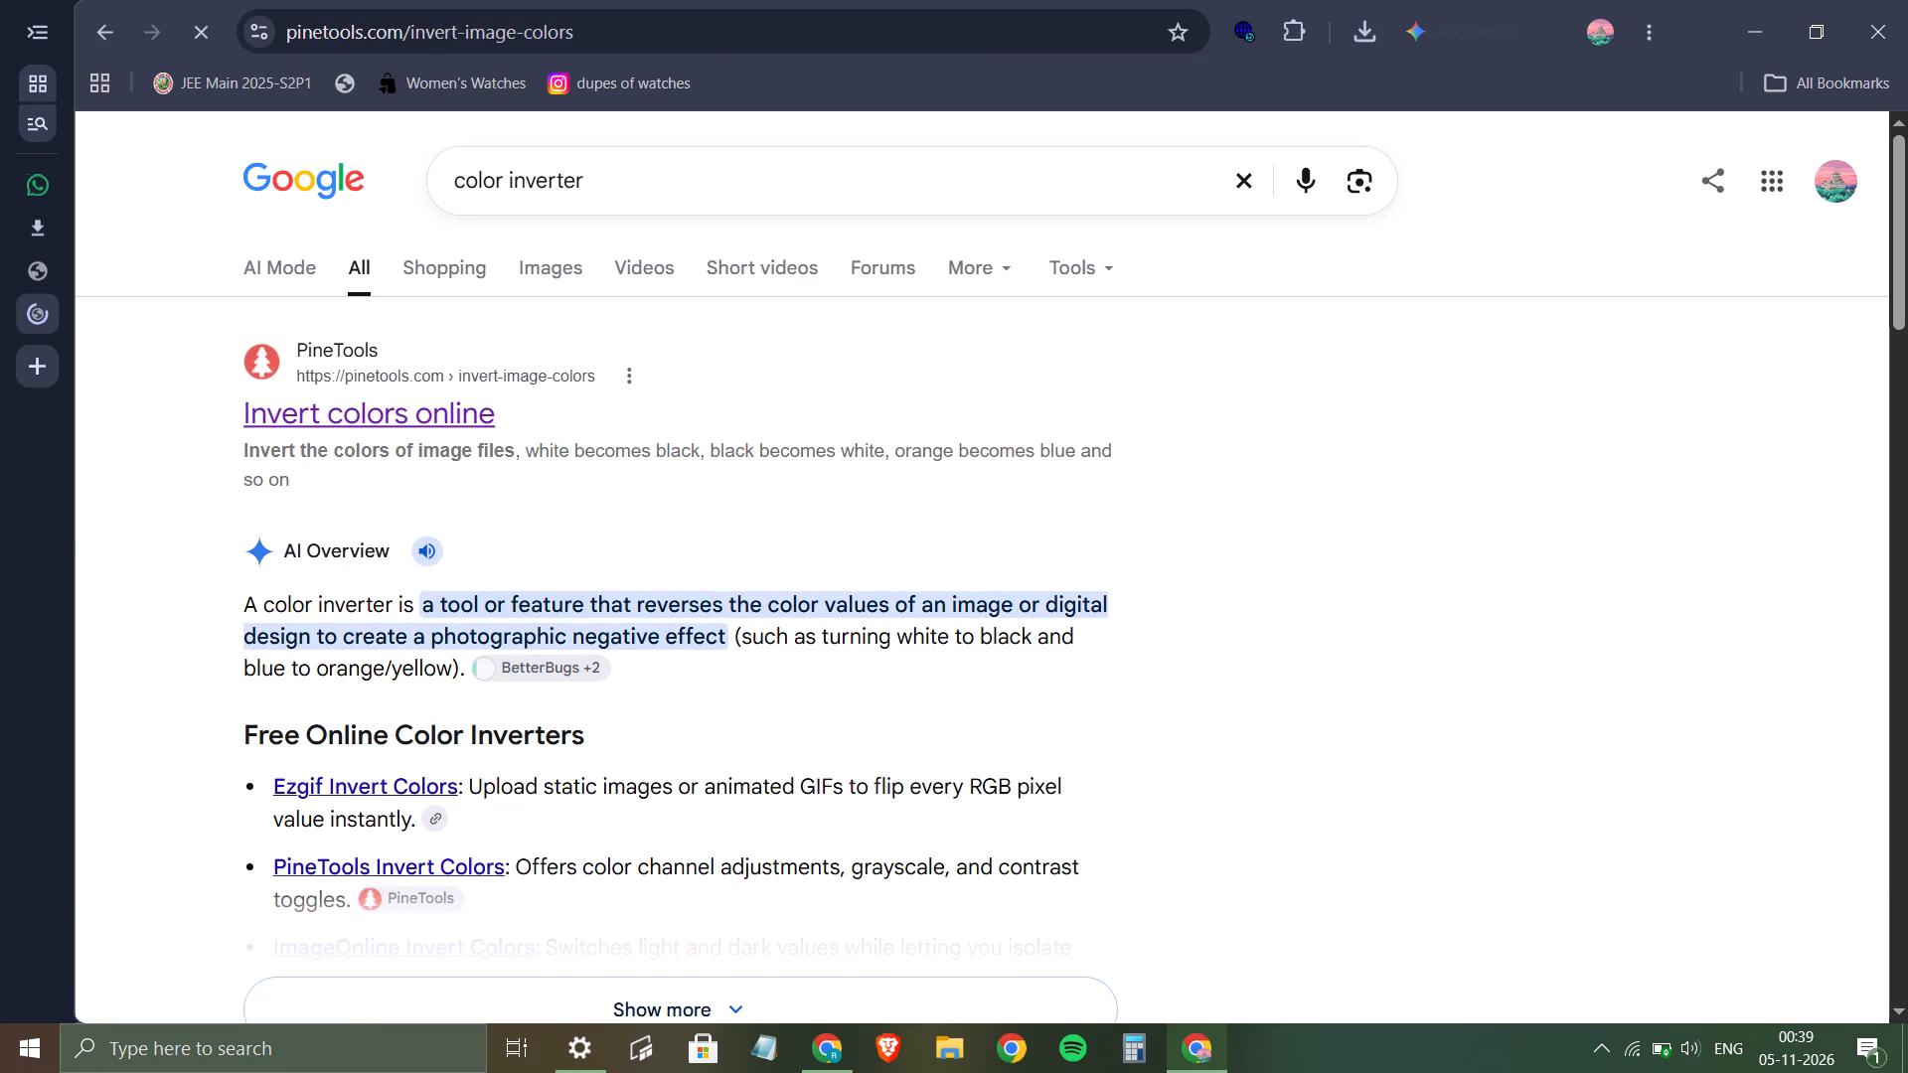
Paste the copied output snip as the input image and invert its colors.
left_click(684, 606)
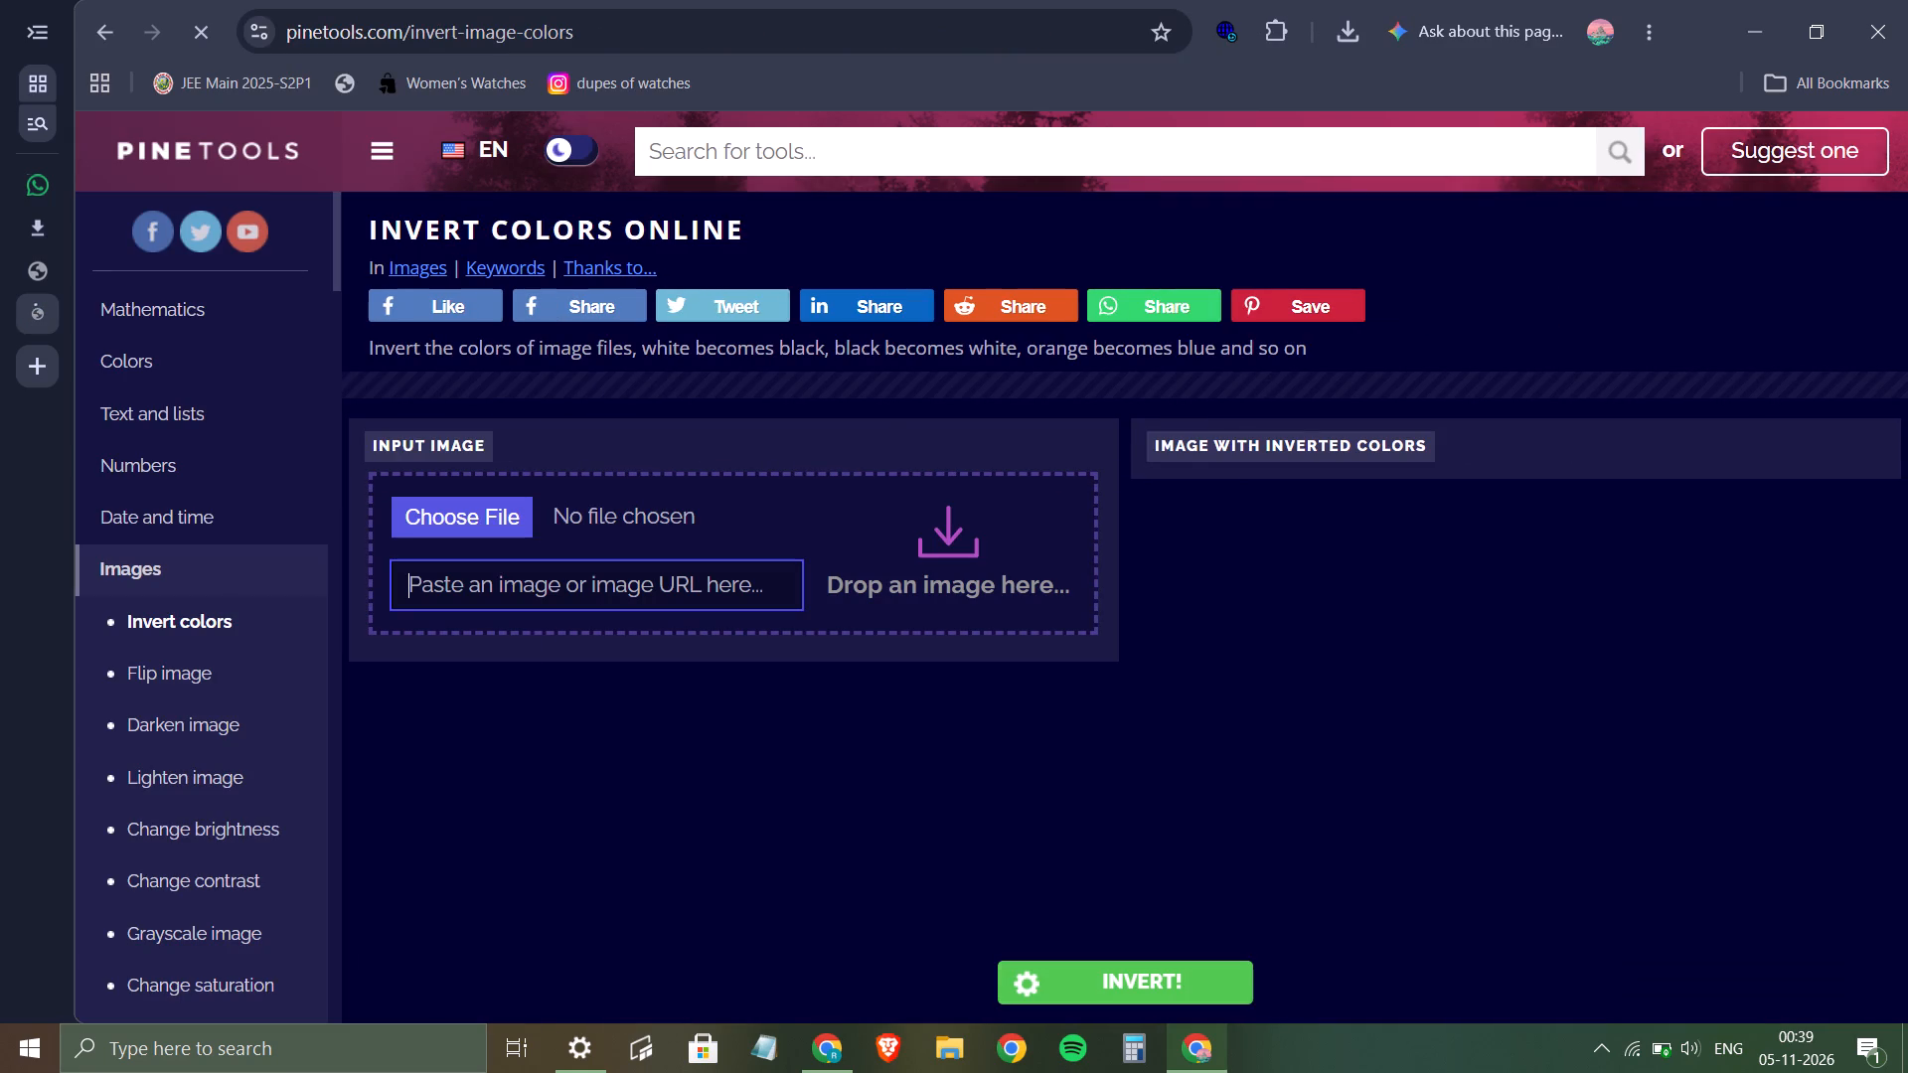
key("ctrl+v")
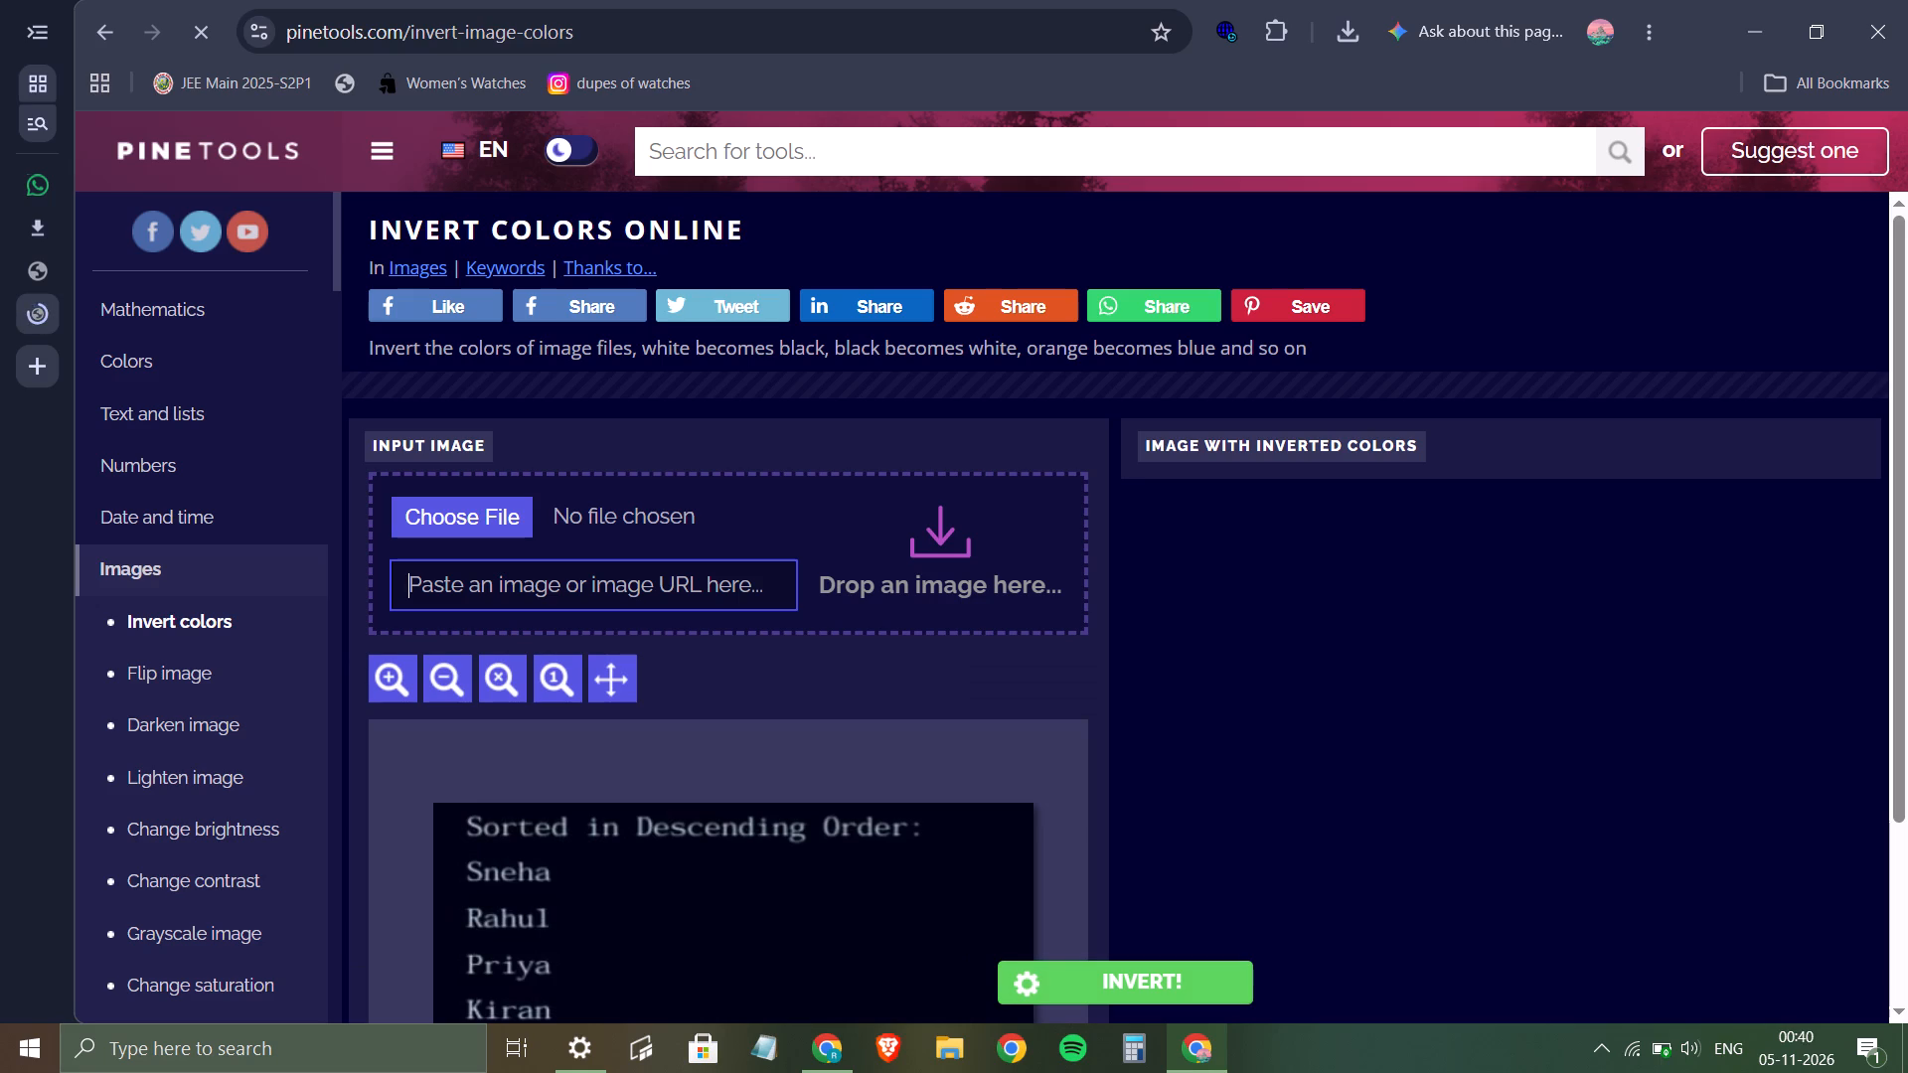
double_click(1907, 398)
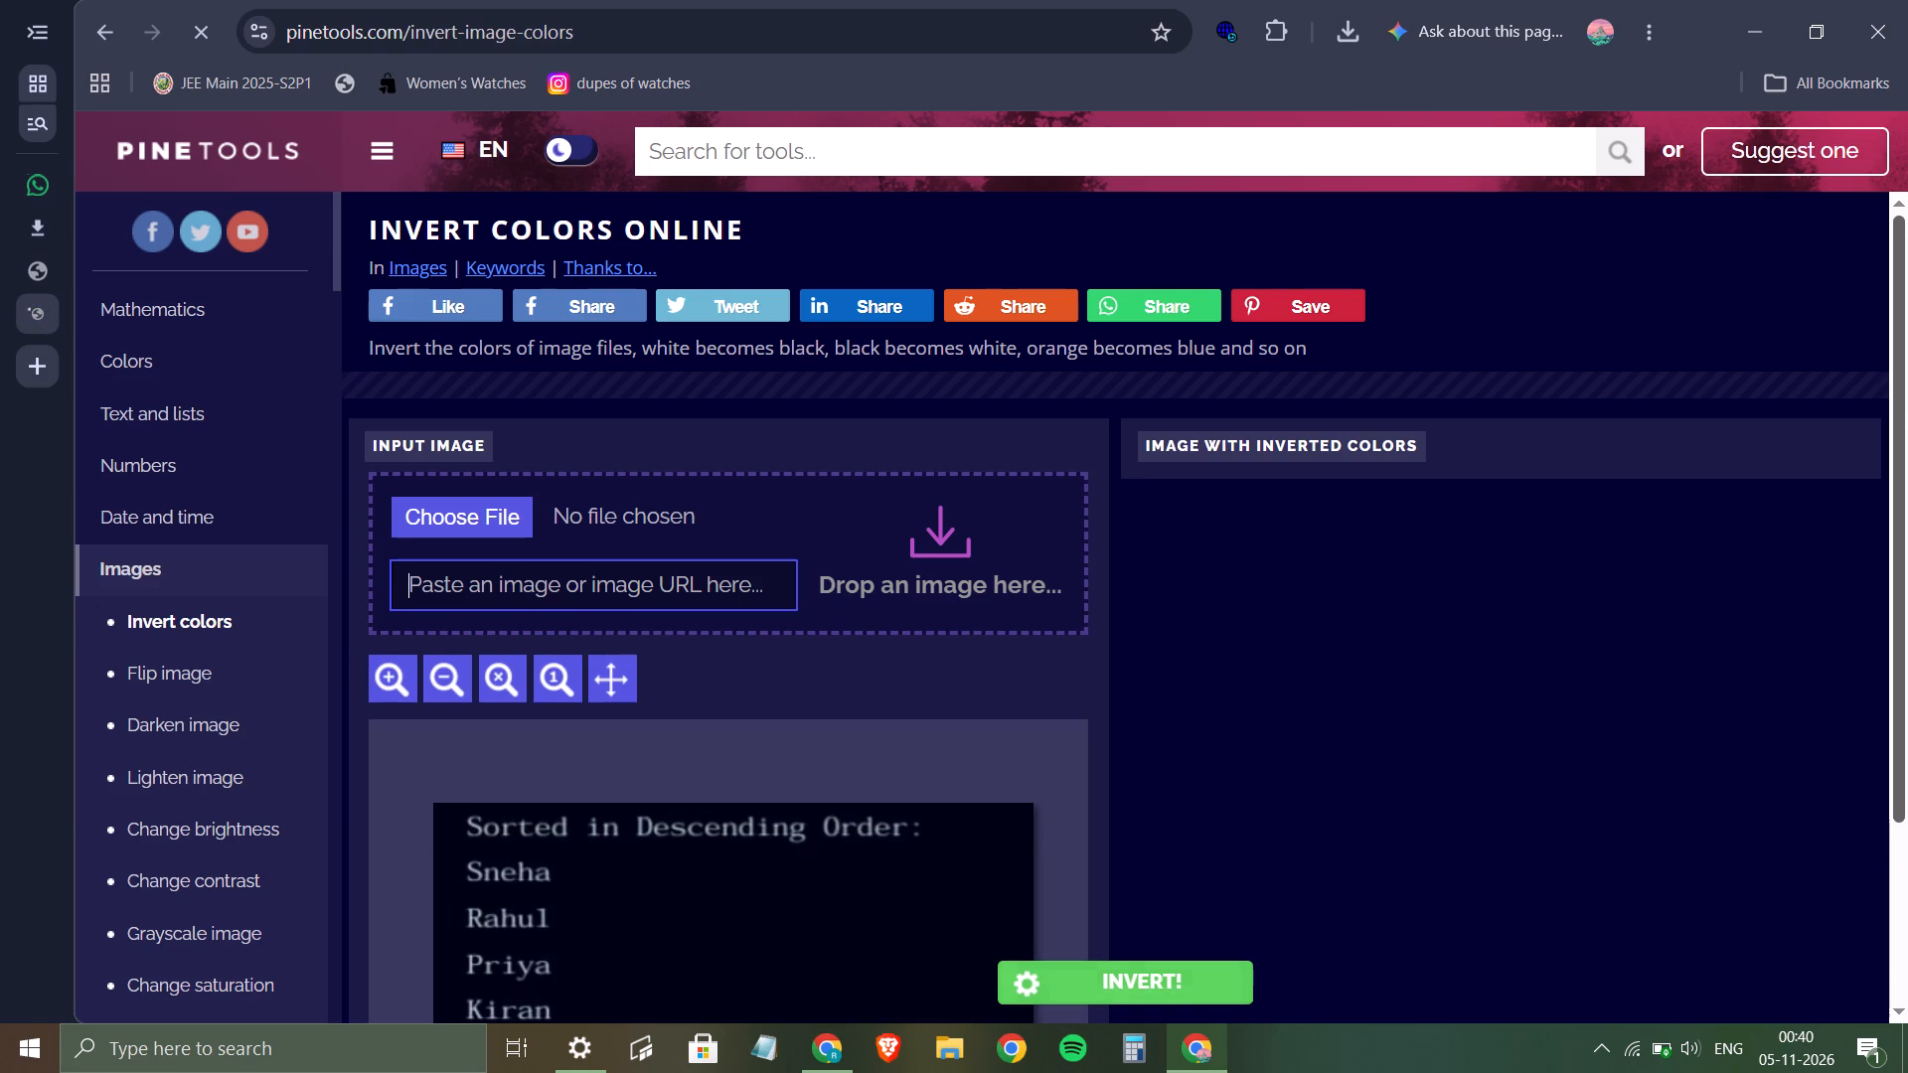
left_click_drag(1906, 621, 1904, 923)
left_click(1243, 975)
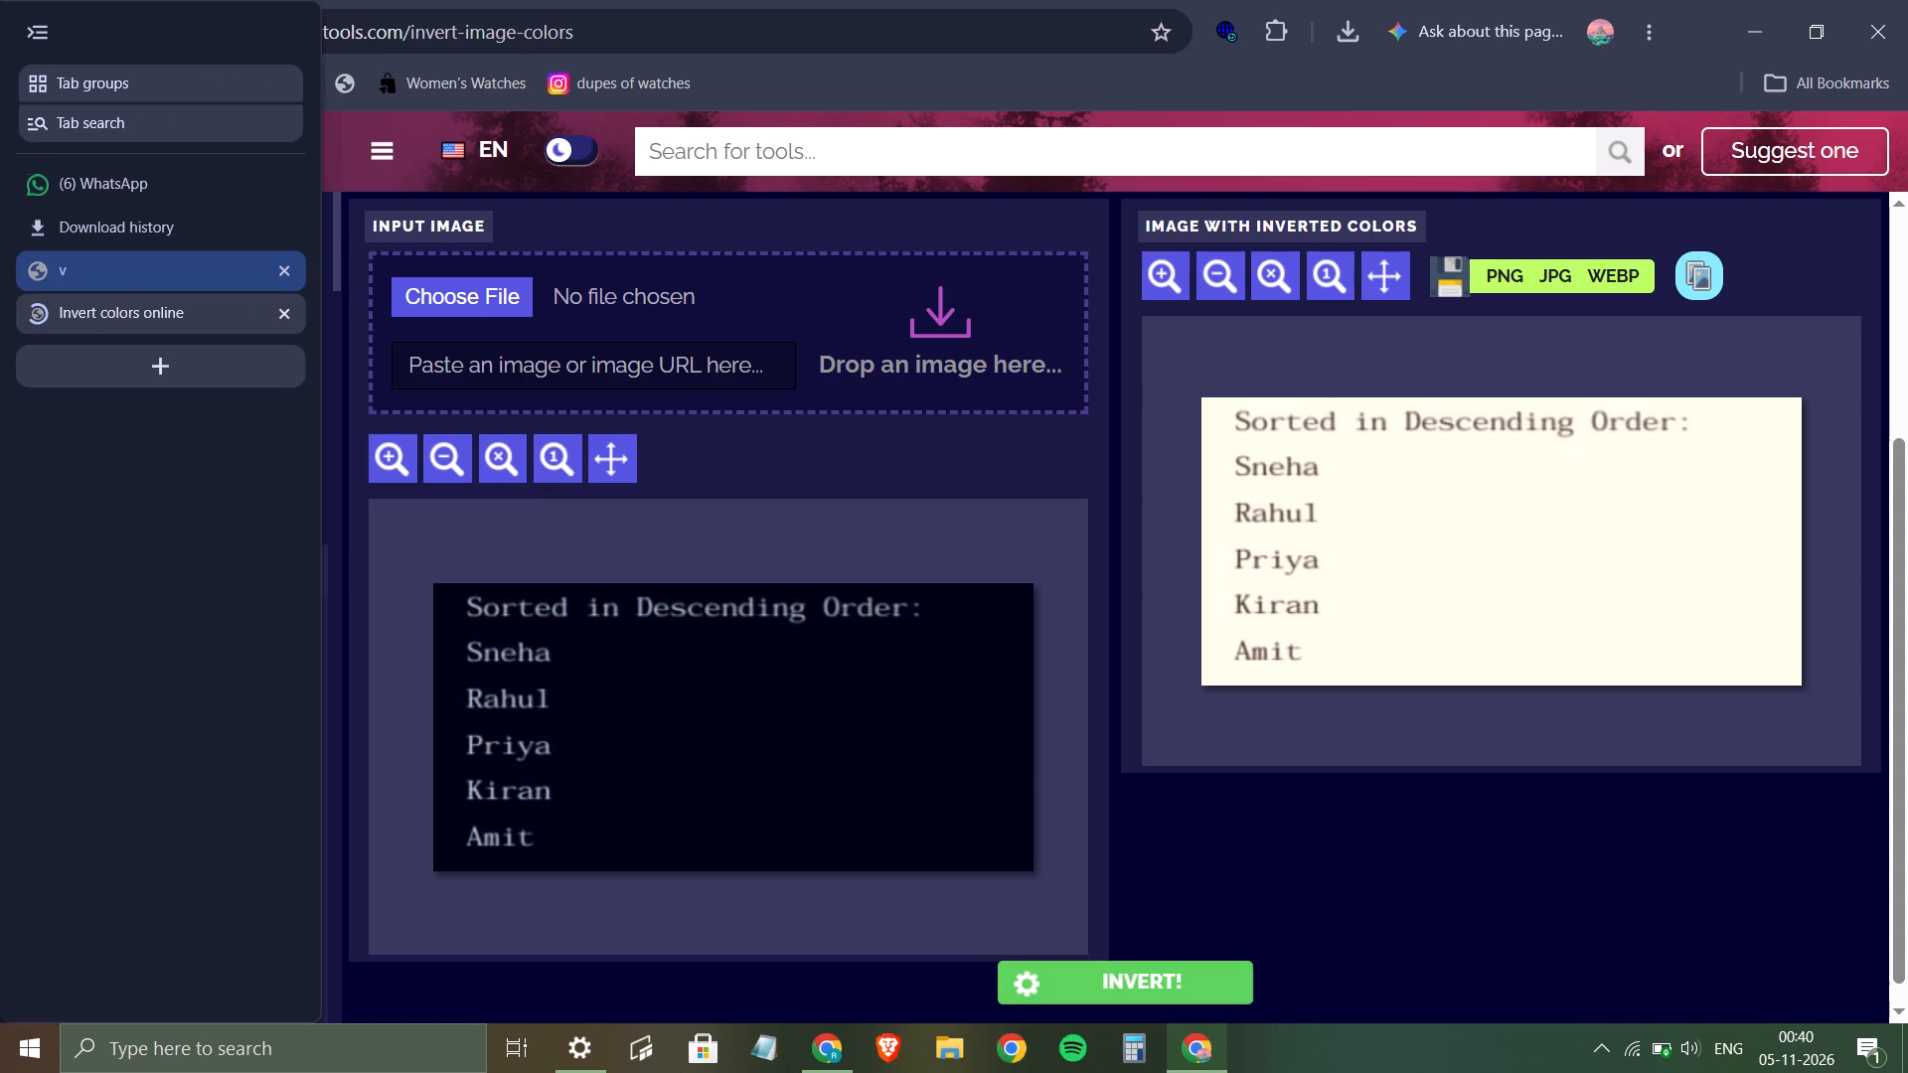
Return to v.pdf and reopen its print settings with EPSONC9B02B (L3250 Series) as the destination.
left_click(103, 230)
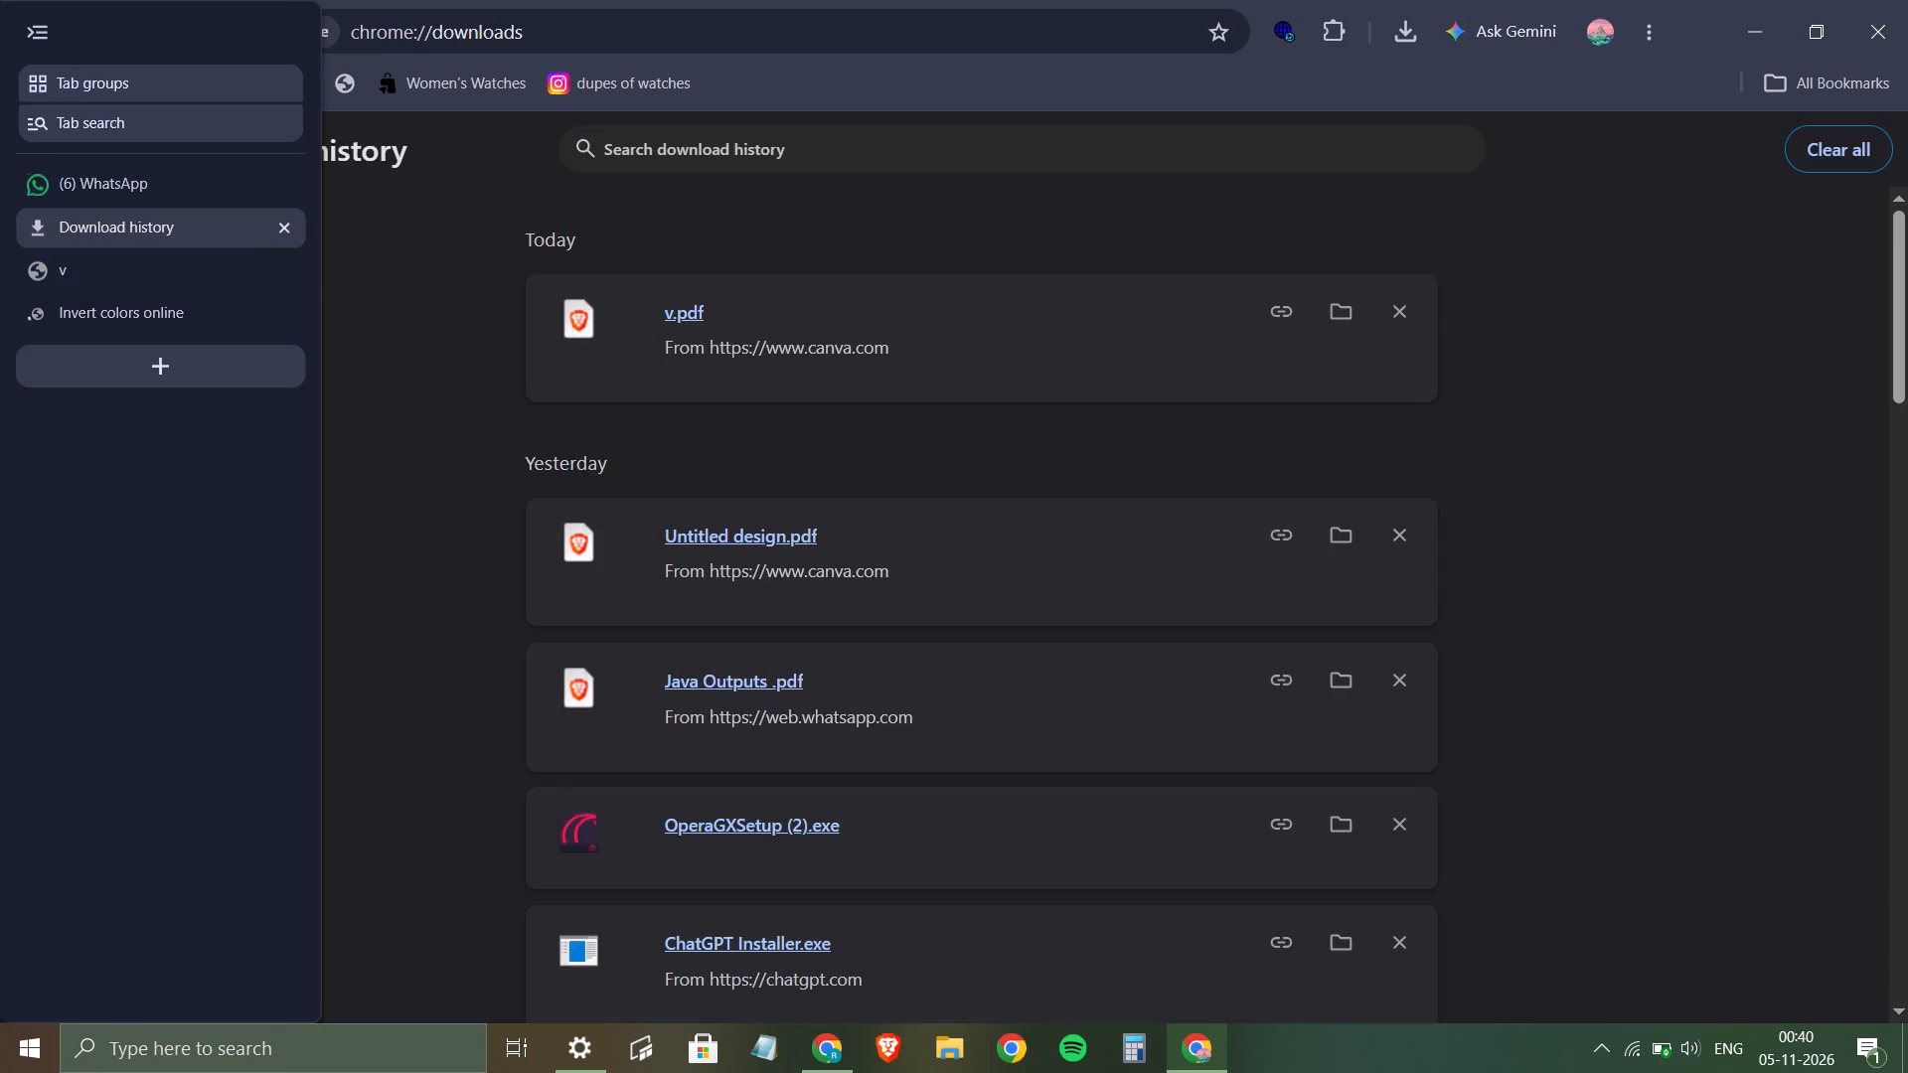
left_click(62, 283)
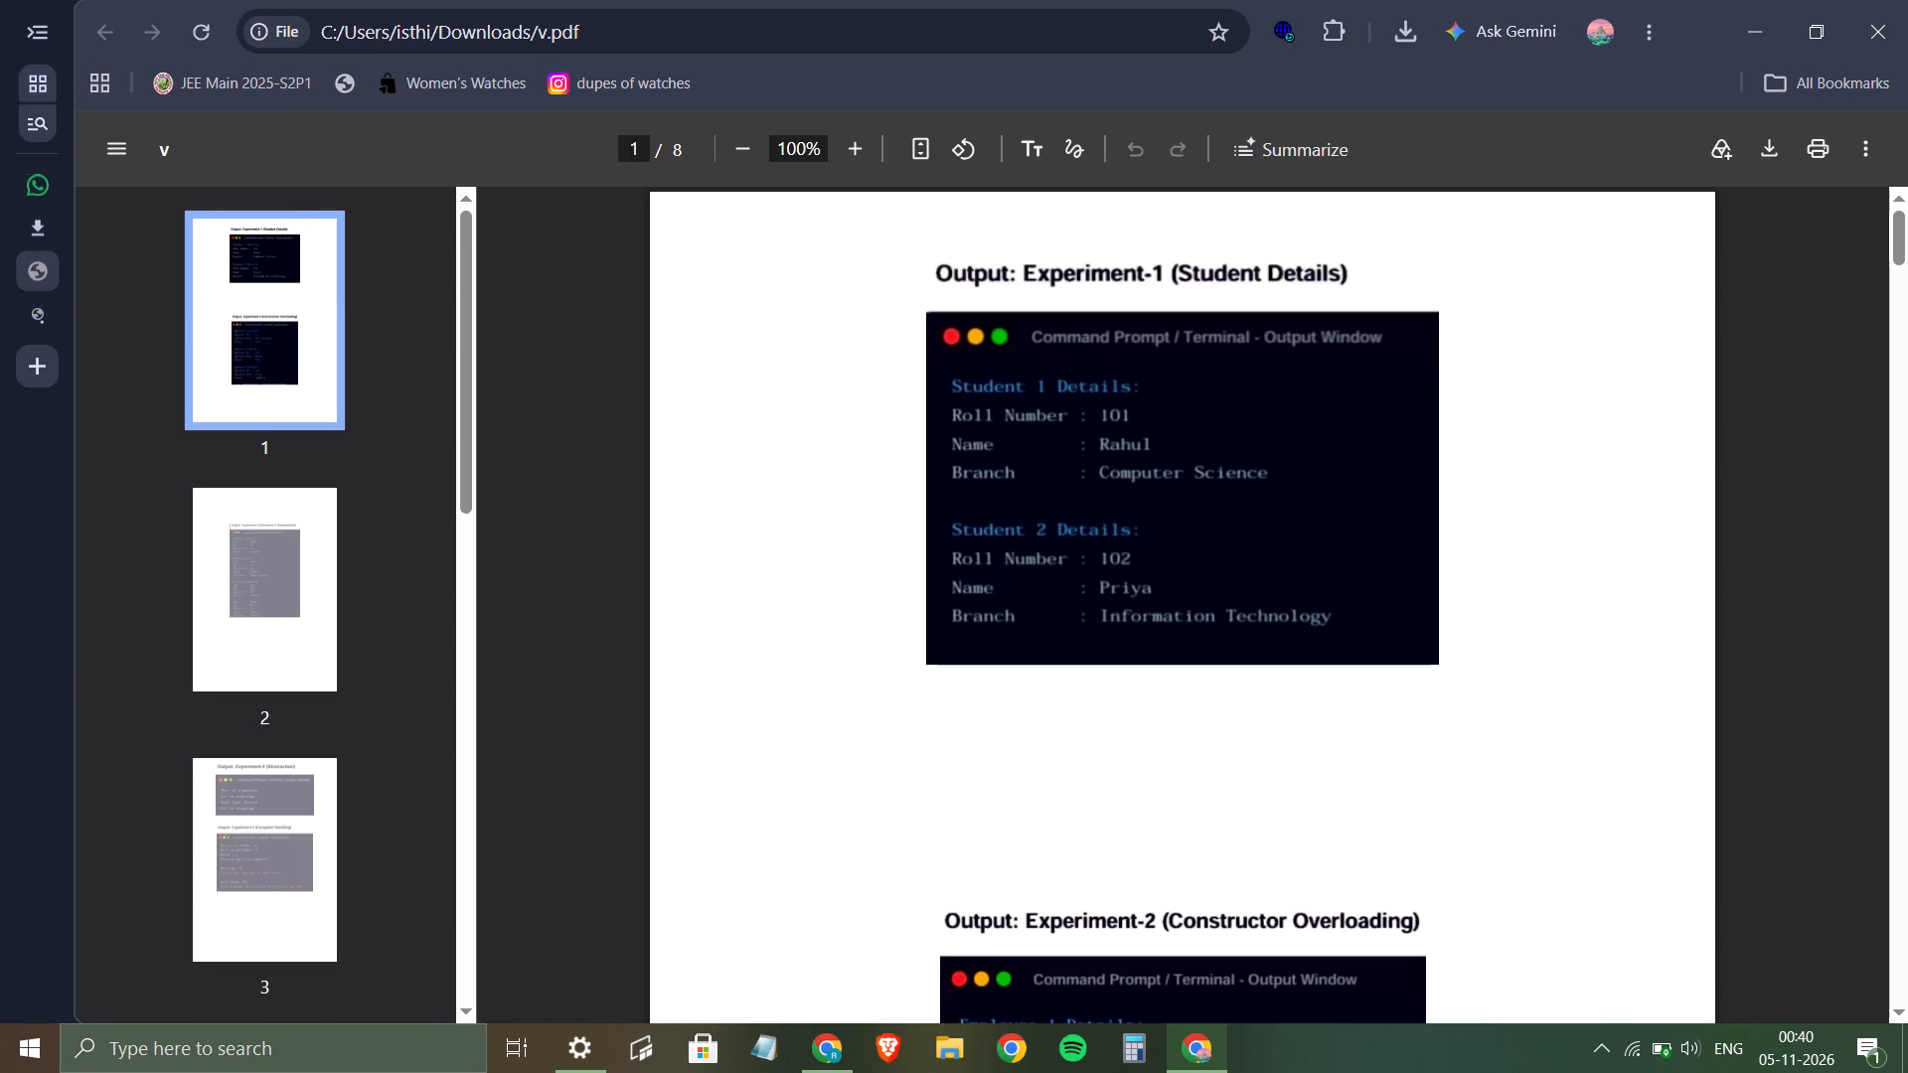
key("ctrl+p")
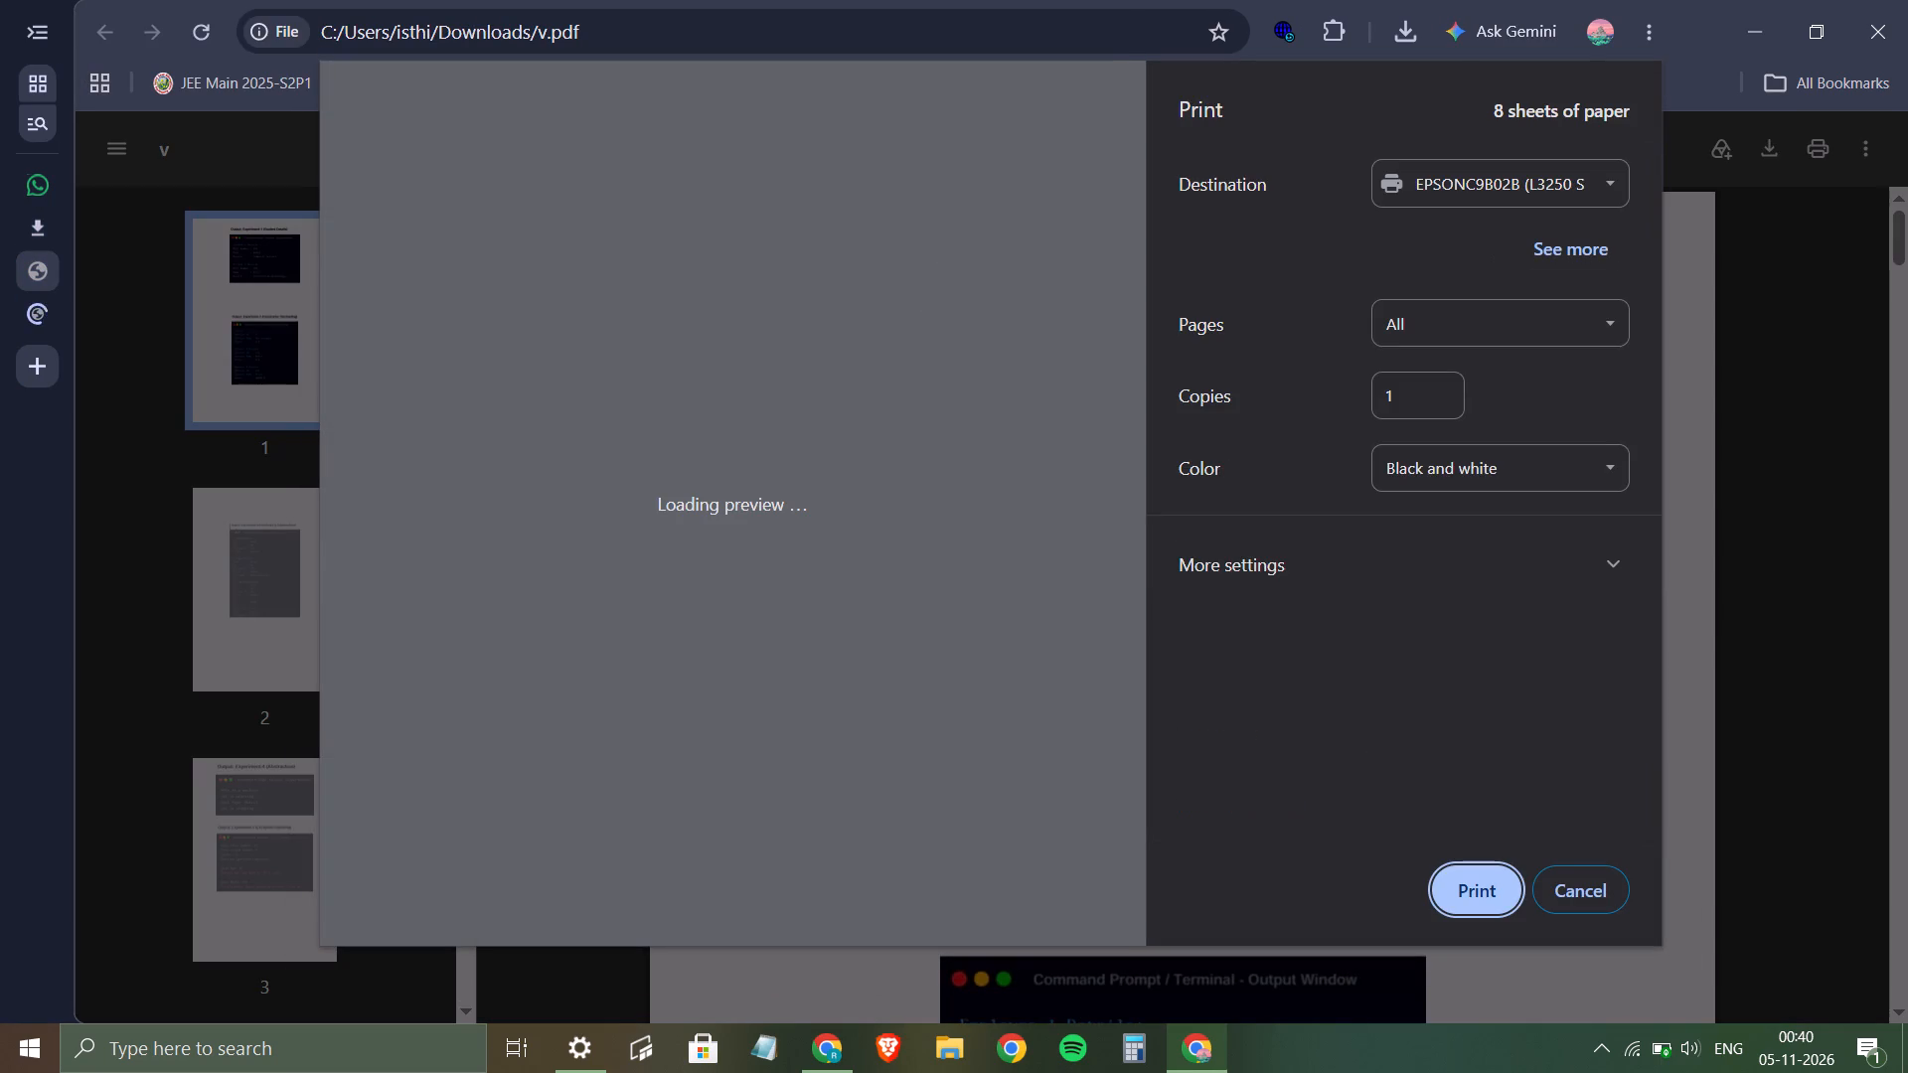
left_click(1463, 192)
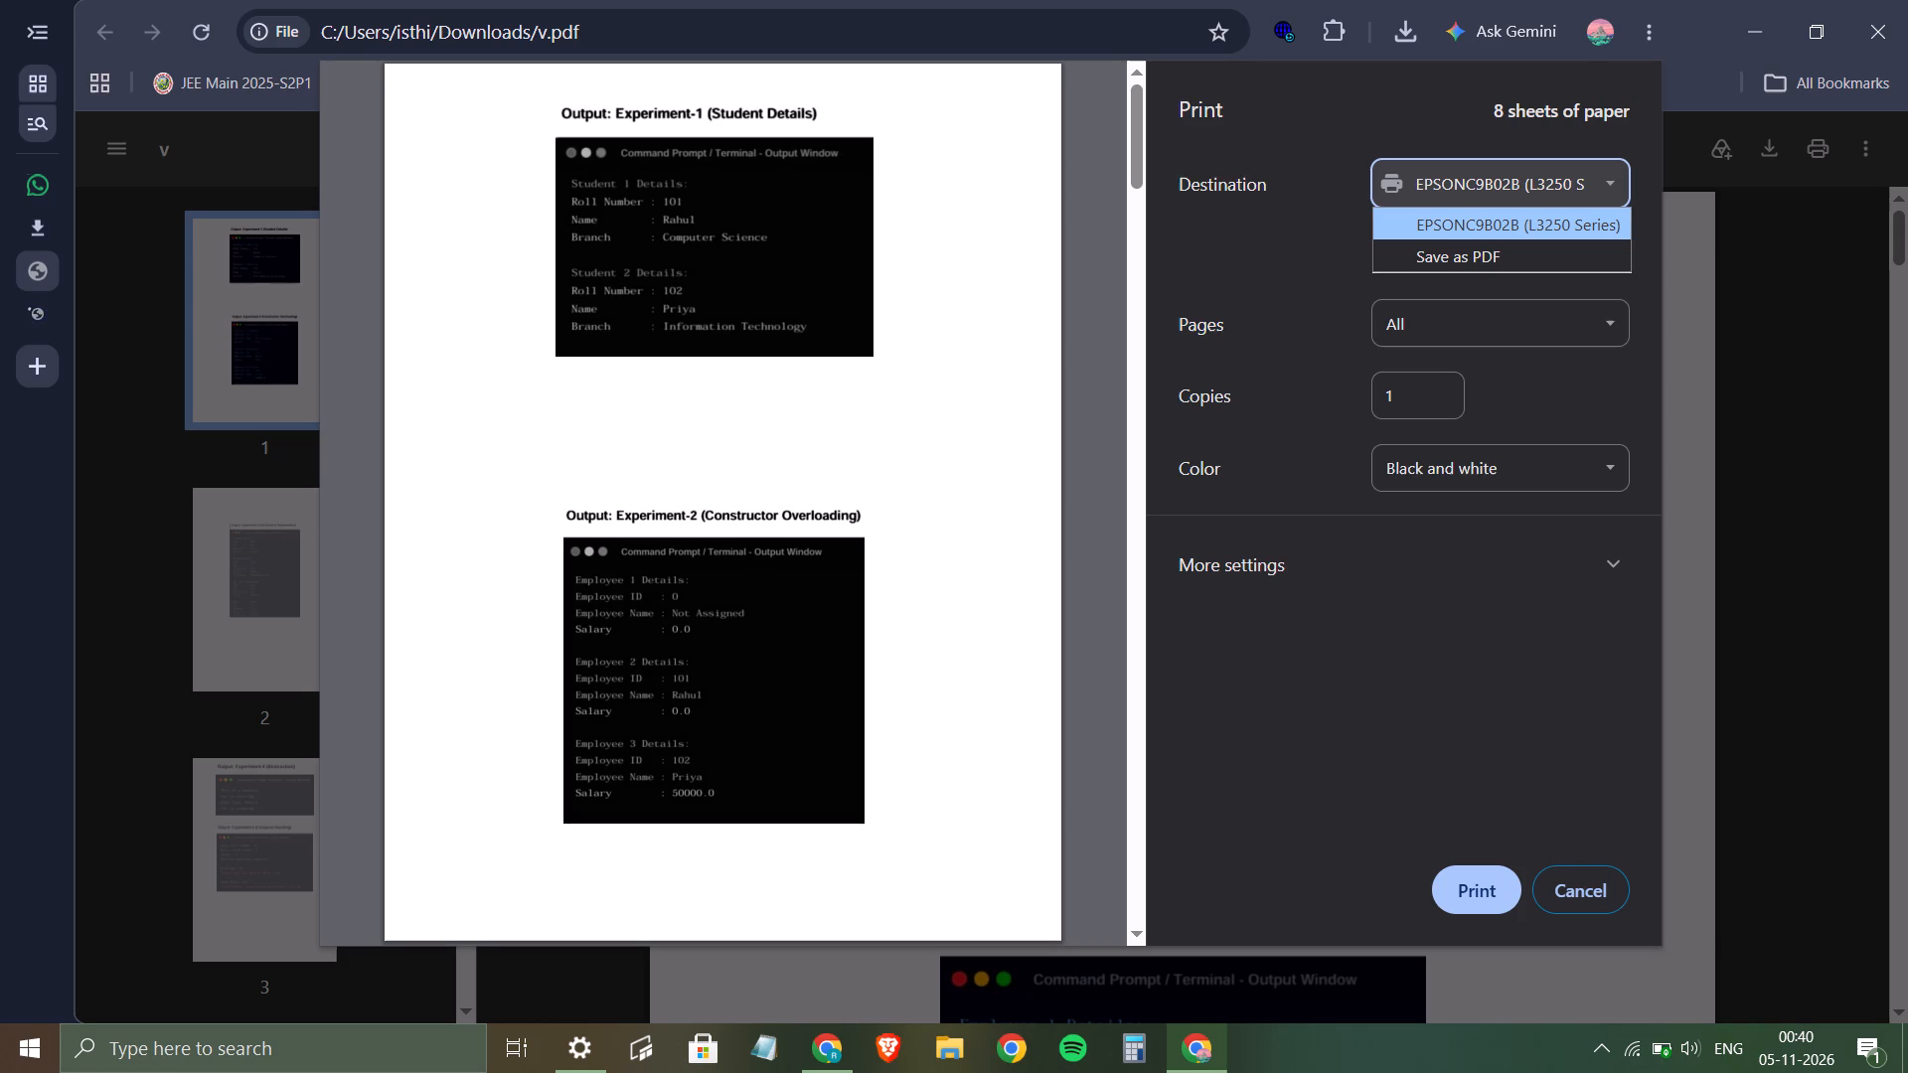
left_click(1427, 217)
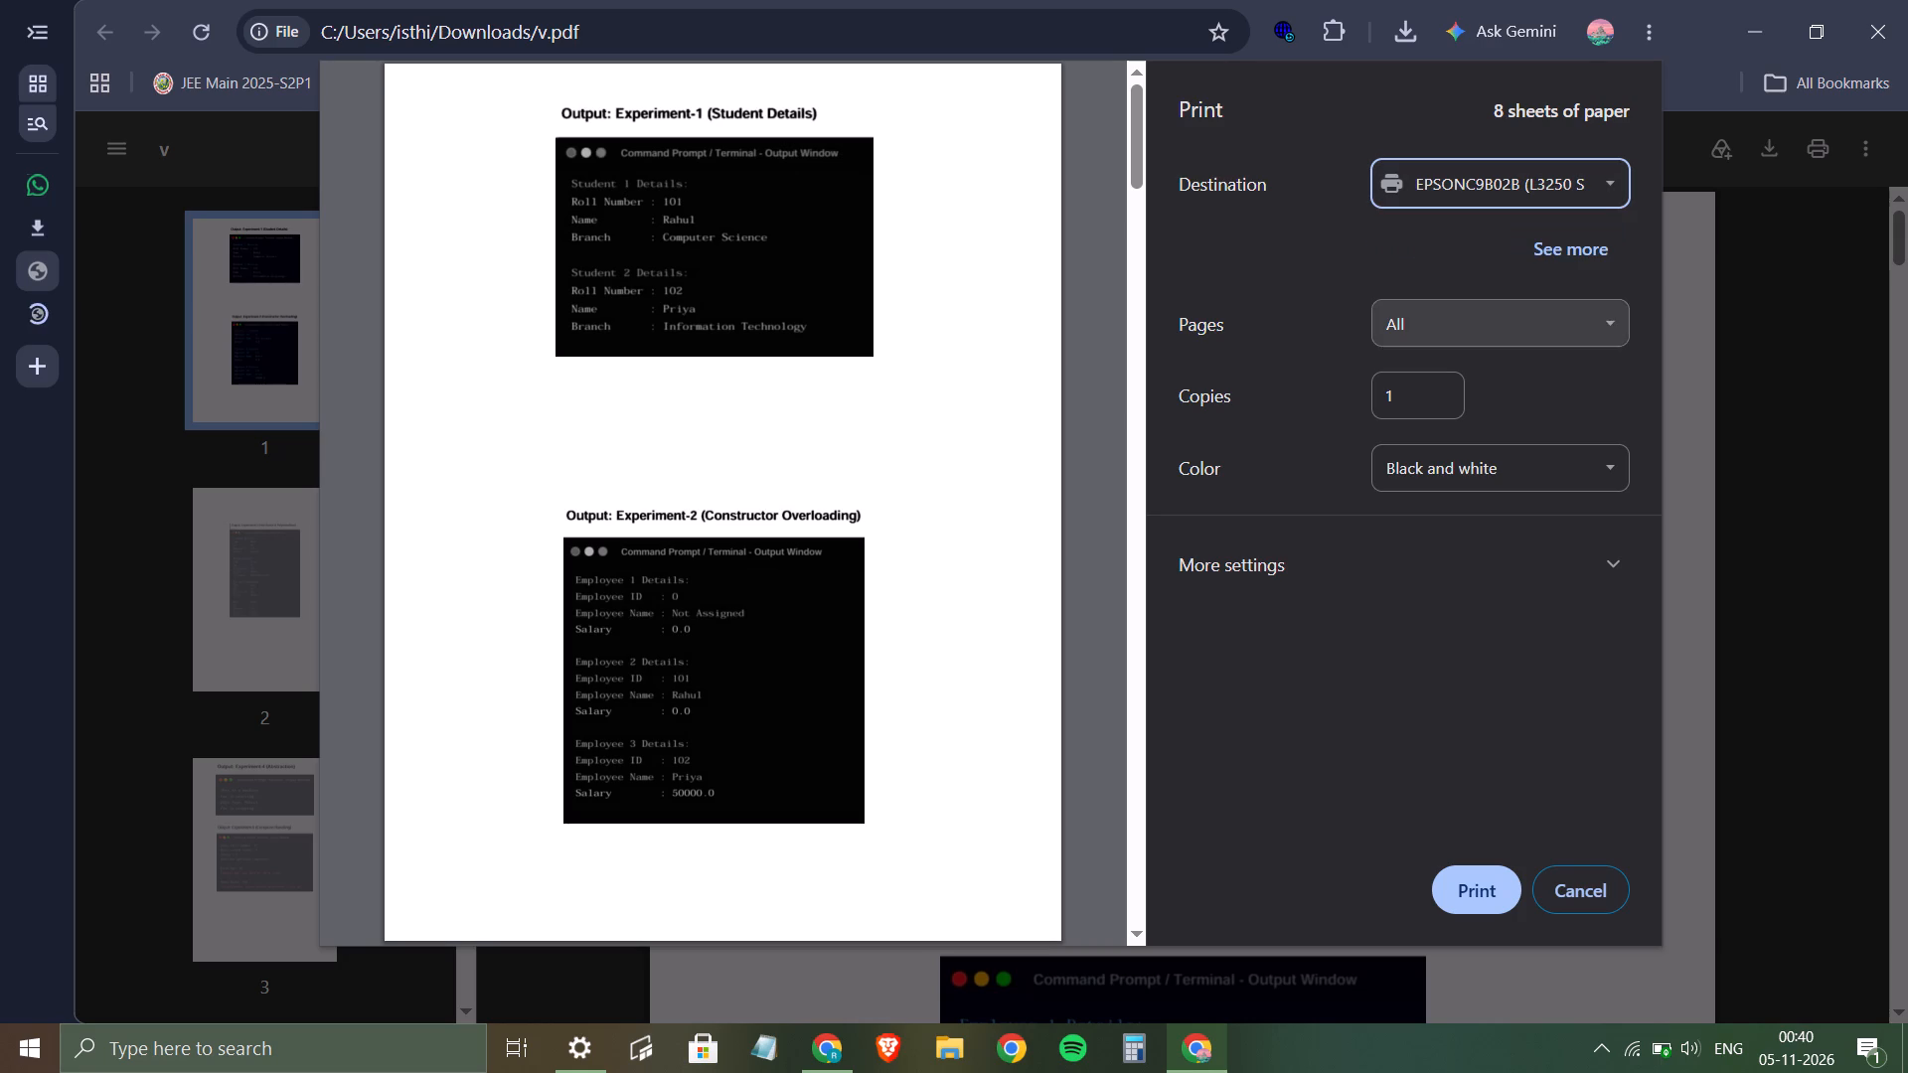
Set a custom page range of 1 for the v.pdf print.
left_click(1467, 332)
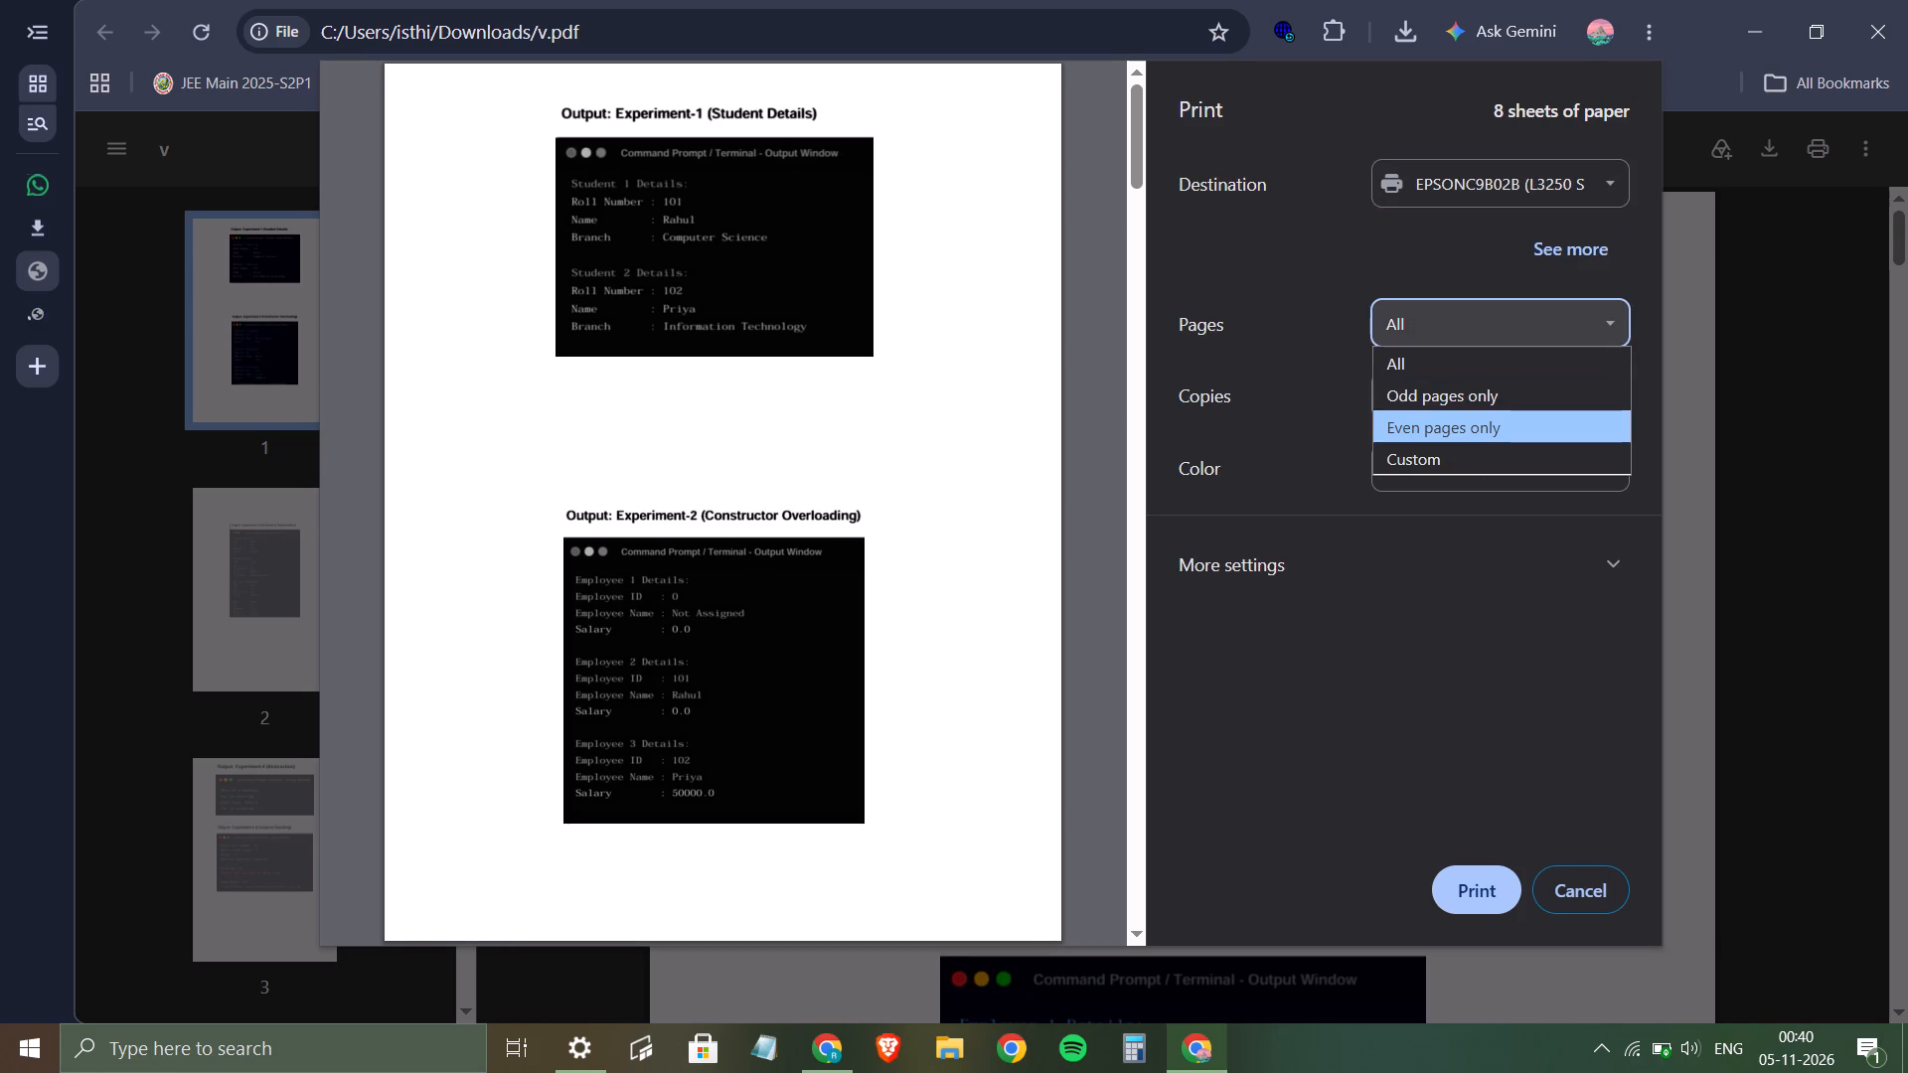
left_click(1421, 472)
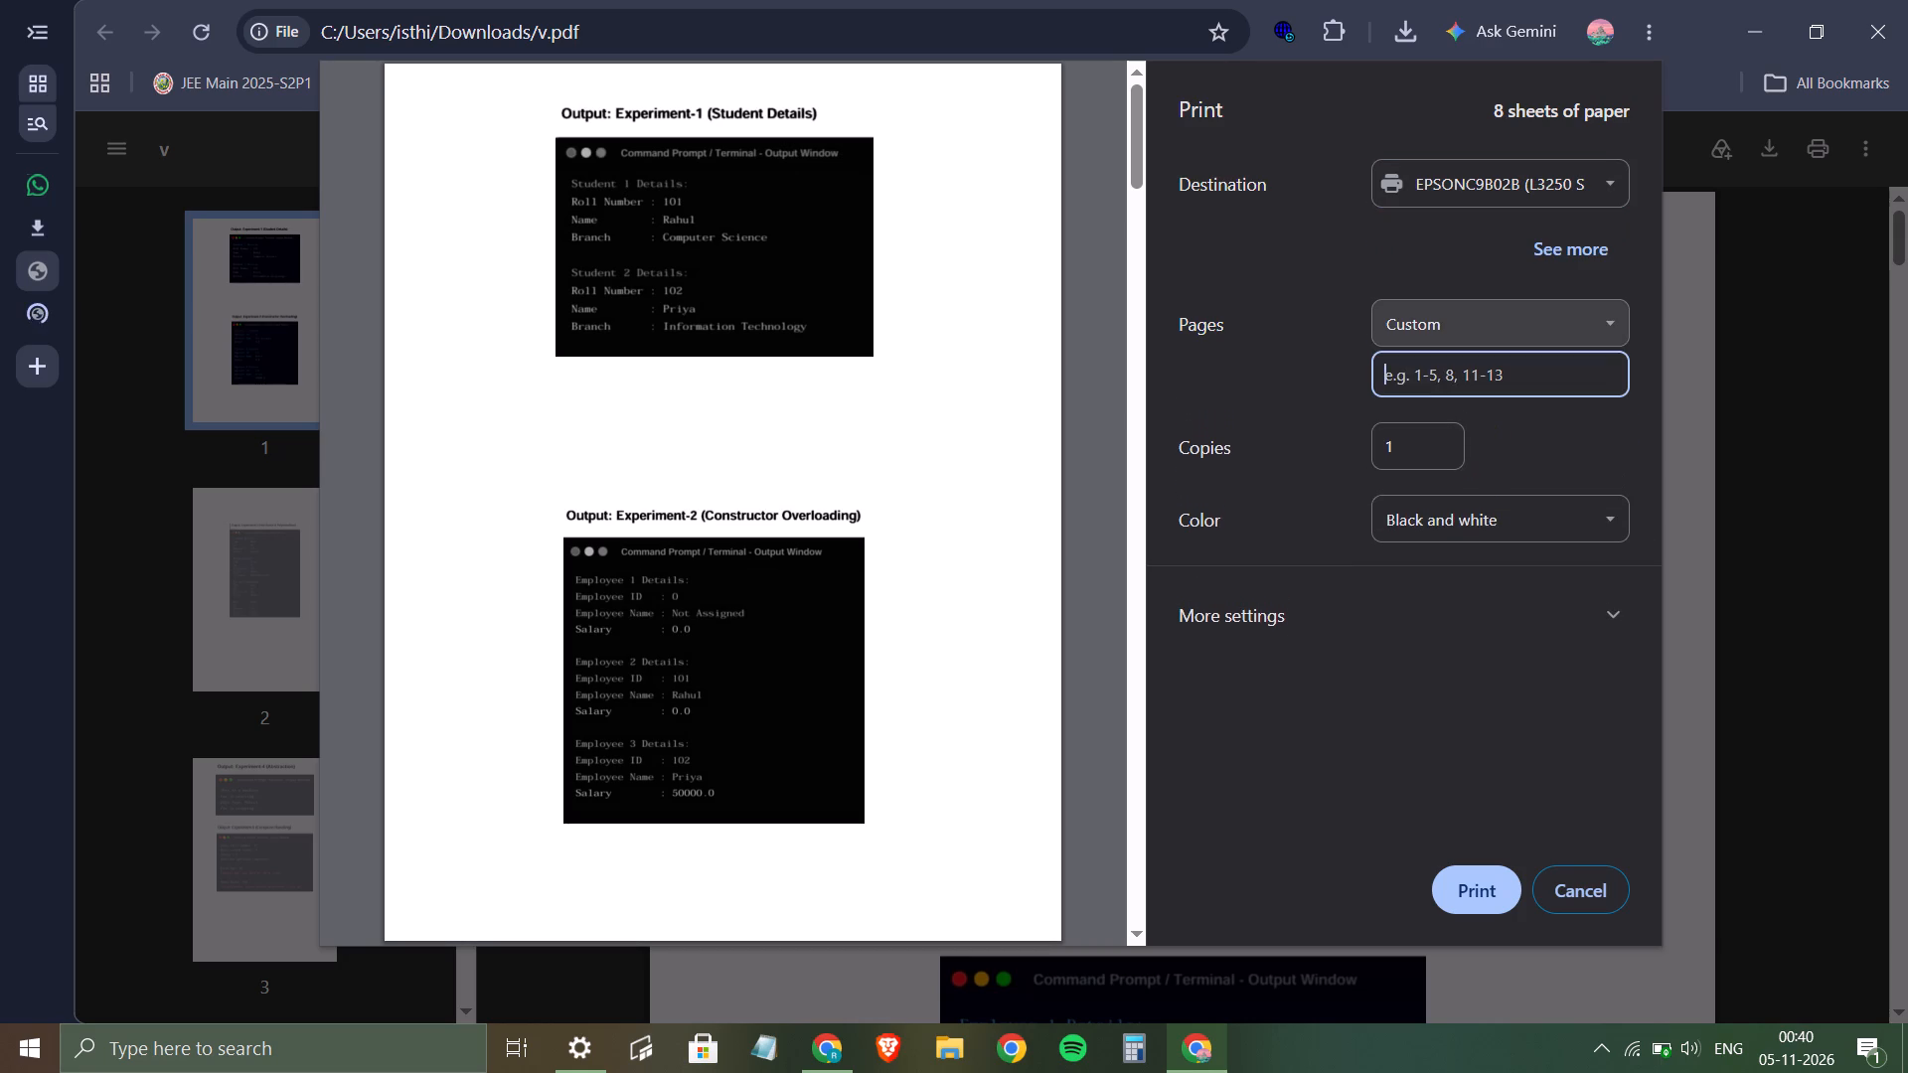
left_click(1446, 324)
left_click(1307, 325)
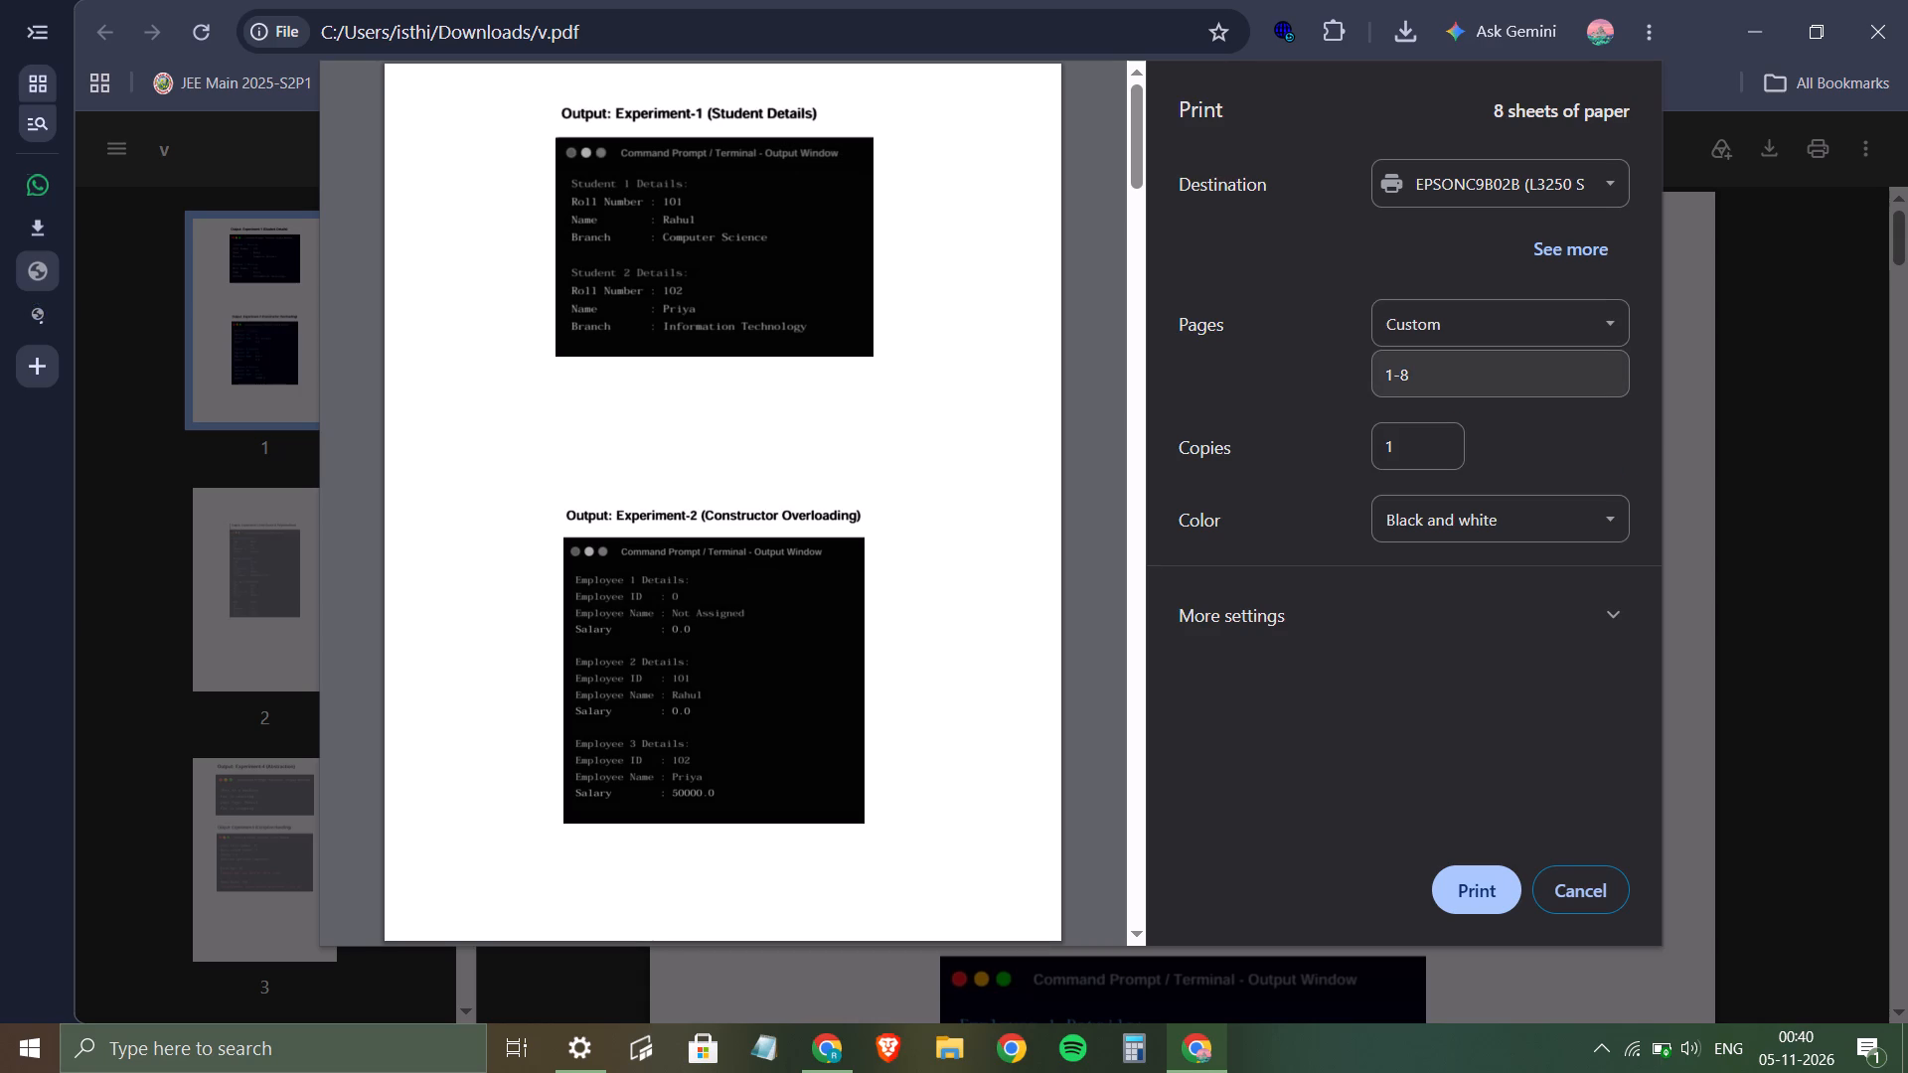
left_click(1444, 381)
key("BackSpace")
key("BackSpace")
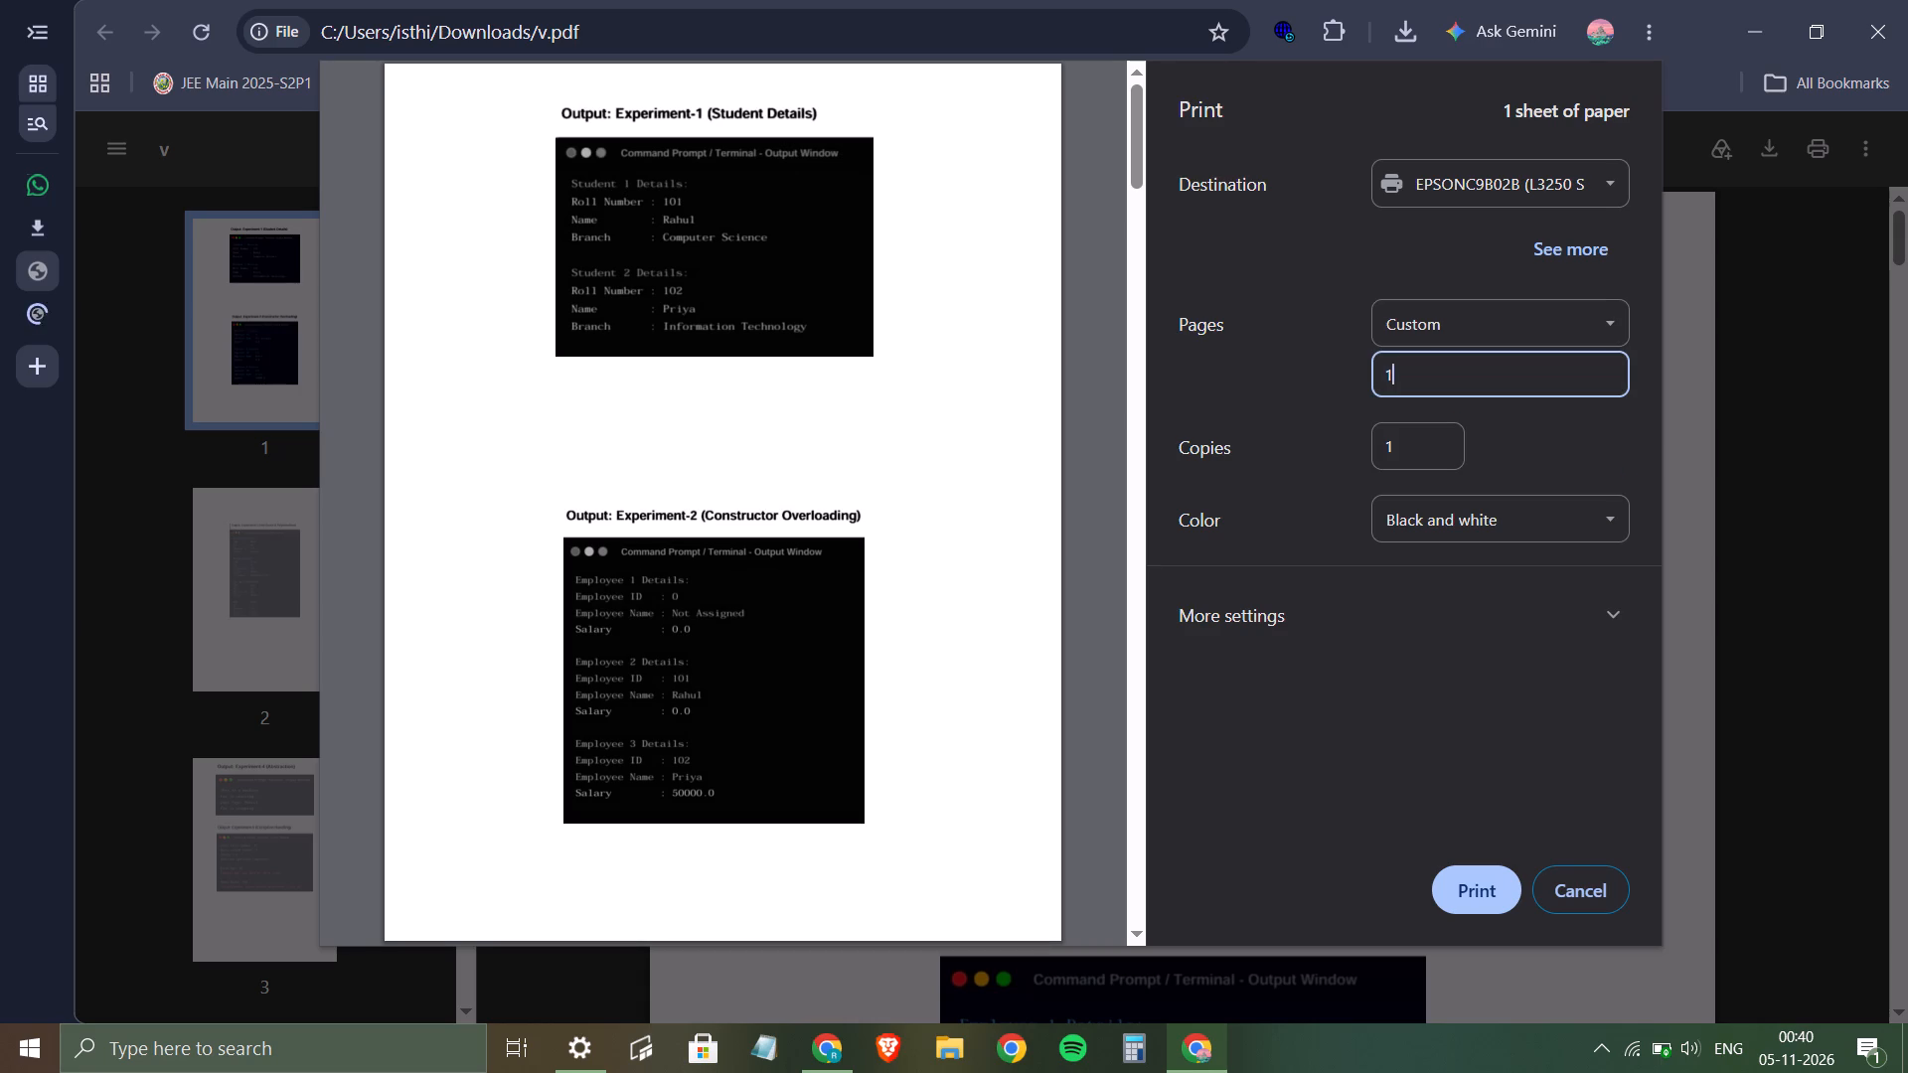
Set the paper size to A4 and send the v.pdf print to the Epson printer.
left_click(1448, 634)
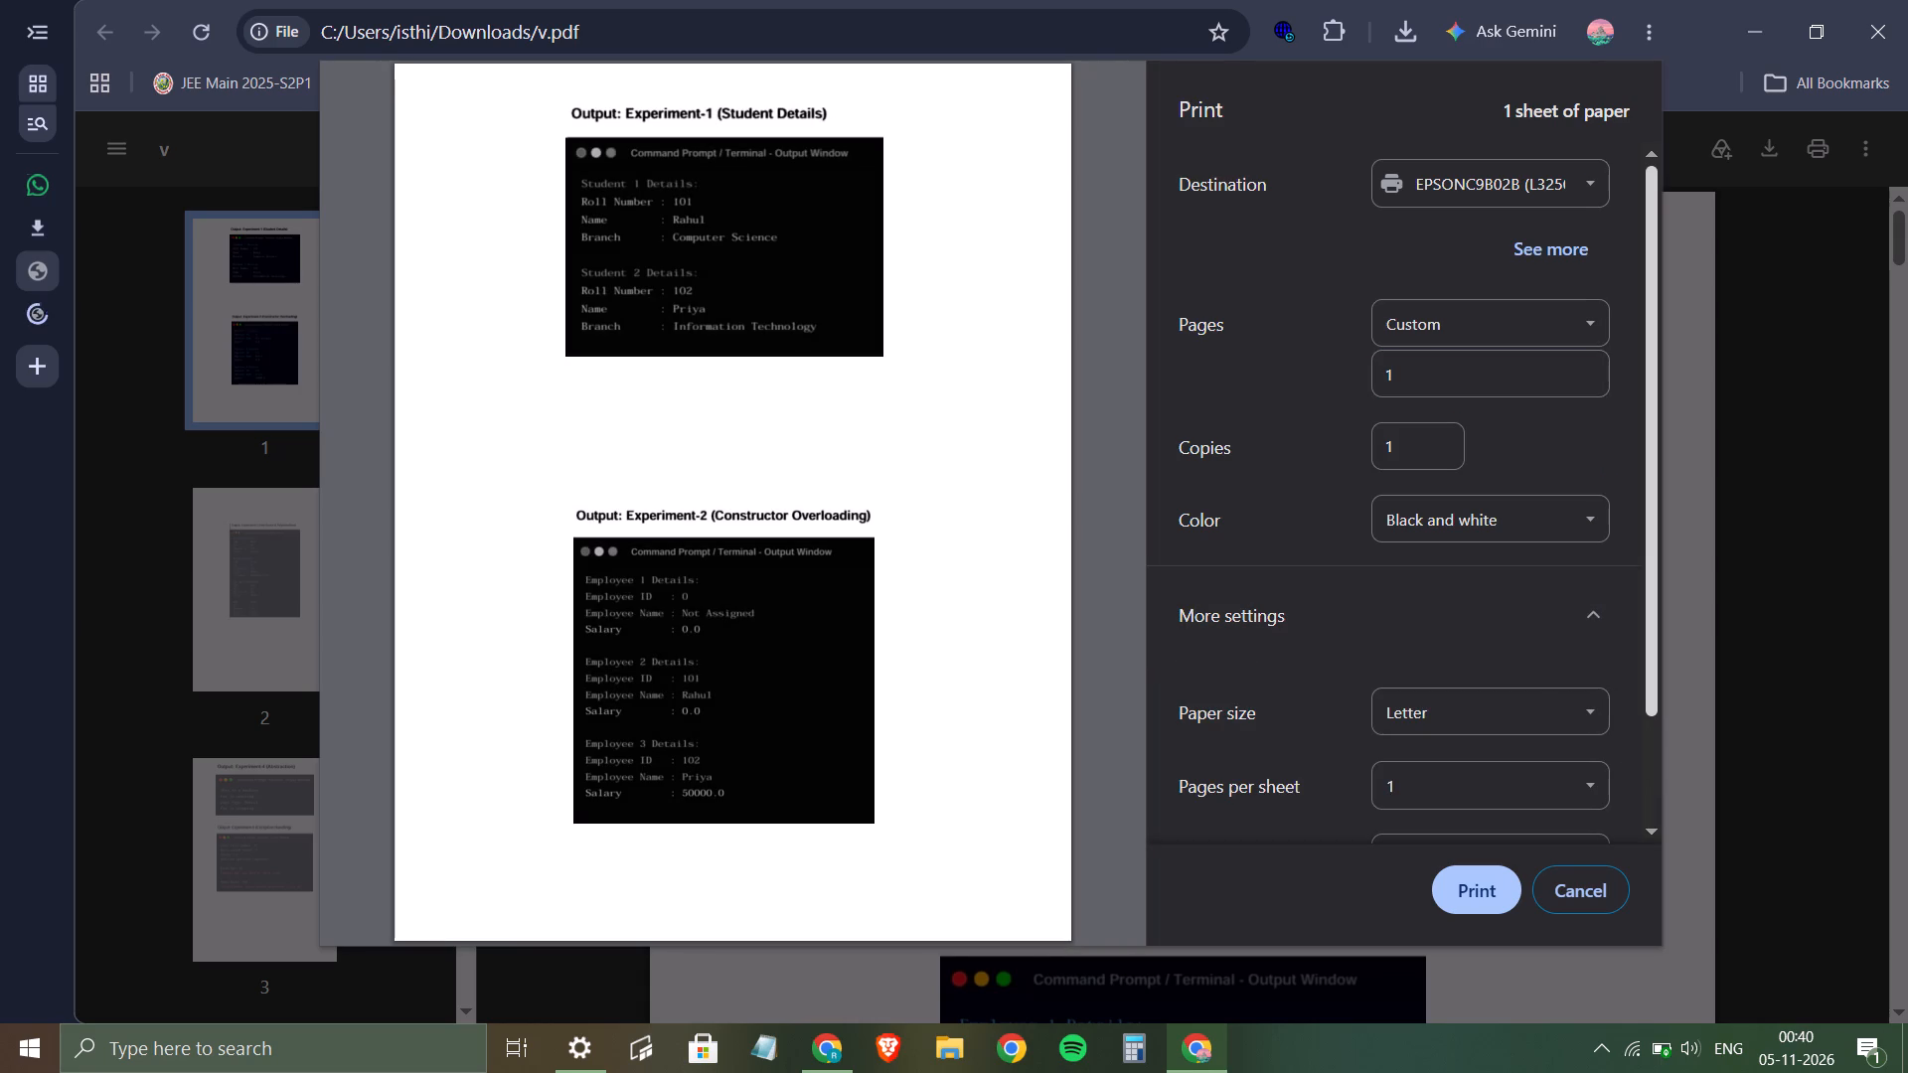
left_click_drag(1654, 707, 1647, 854)
left_click(1552, 588)
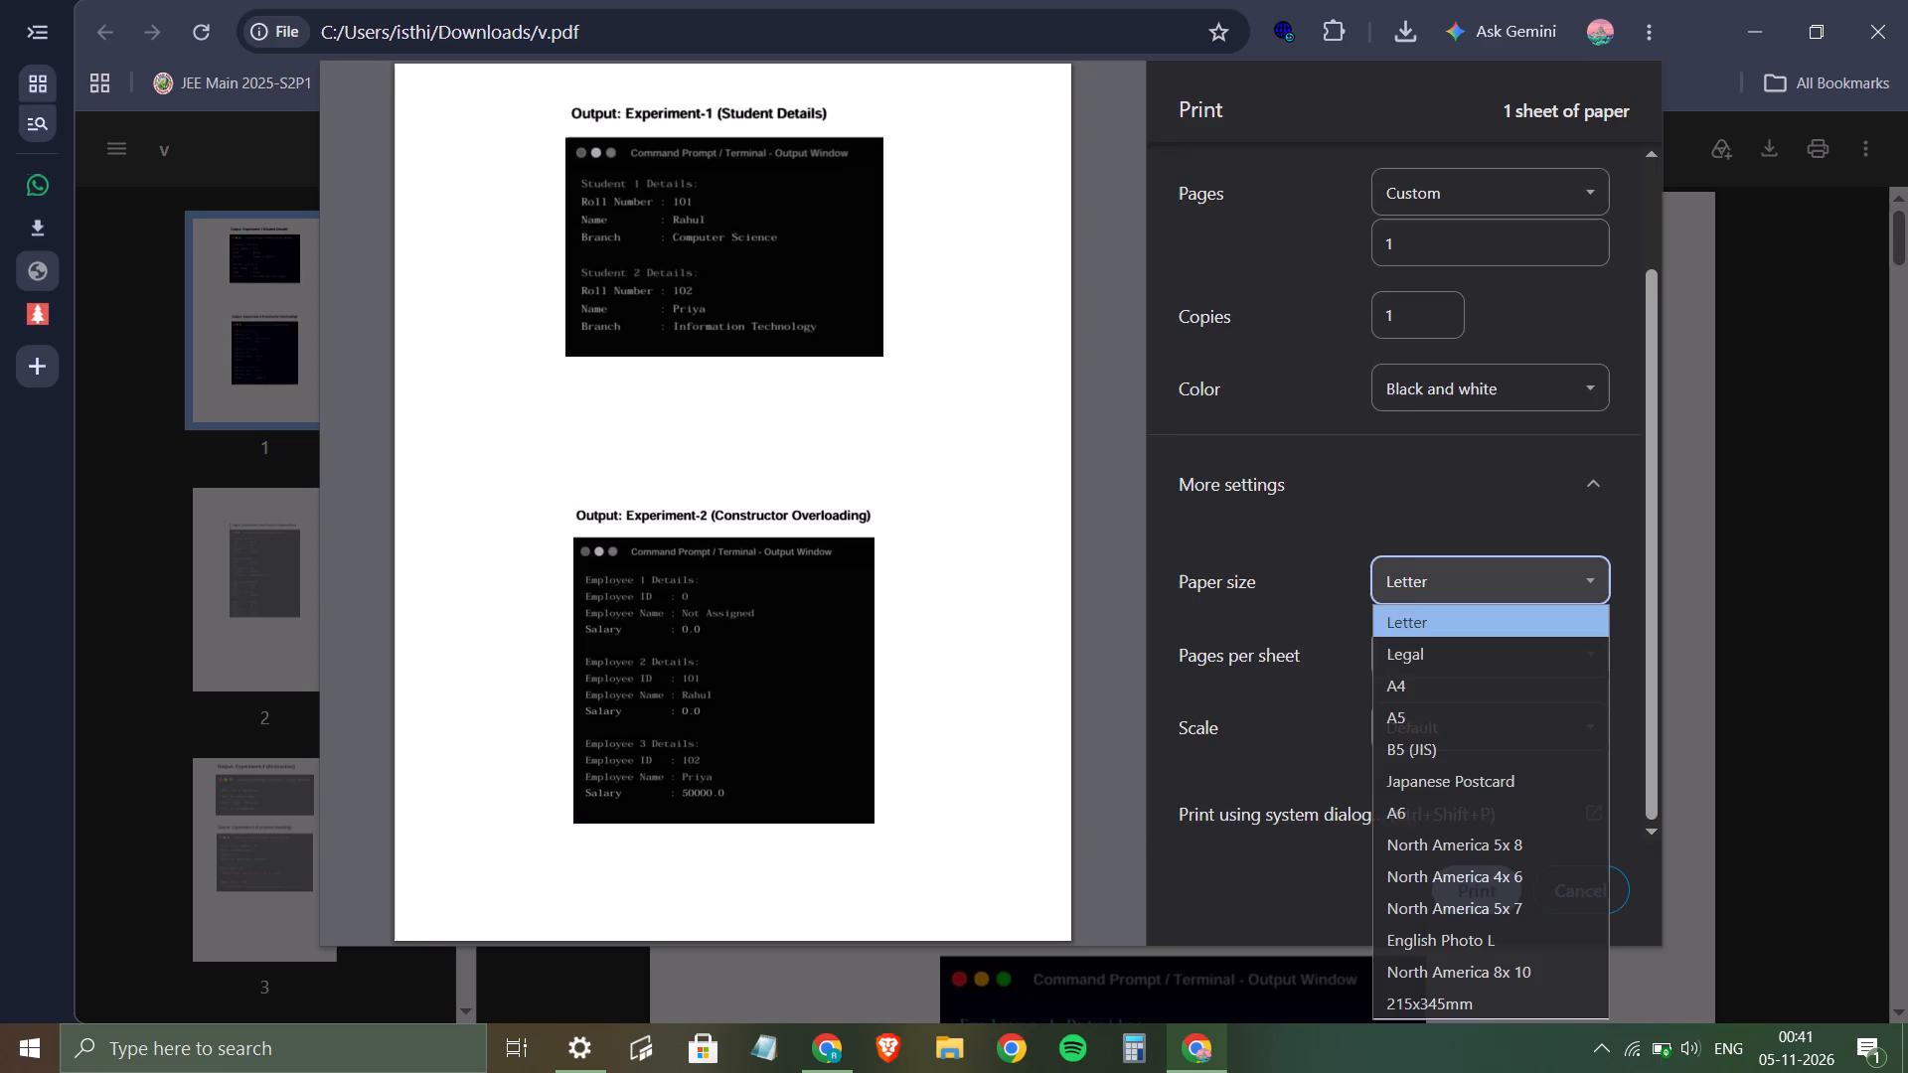
left_click(1452, 682)
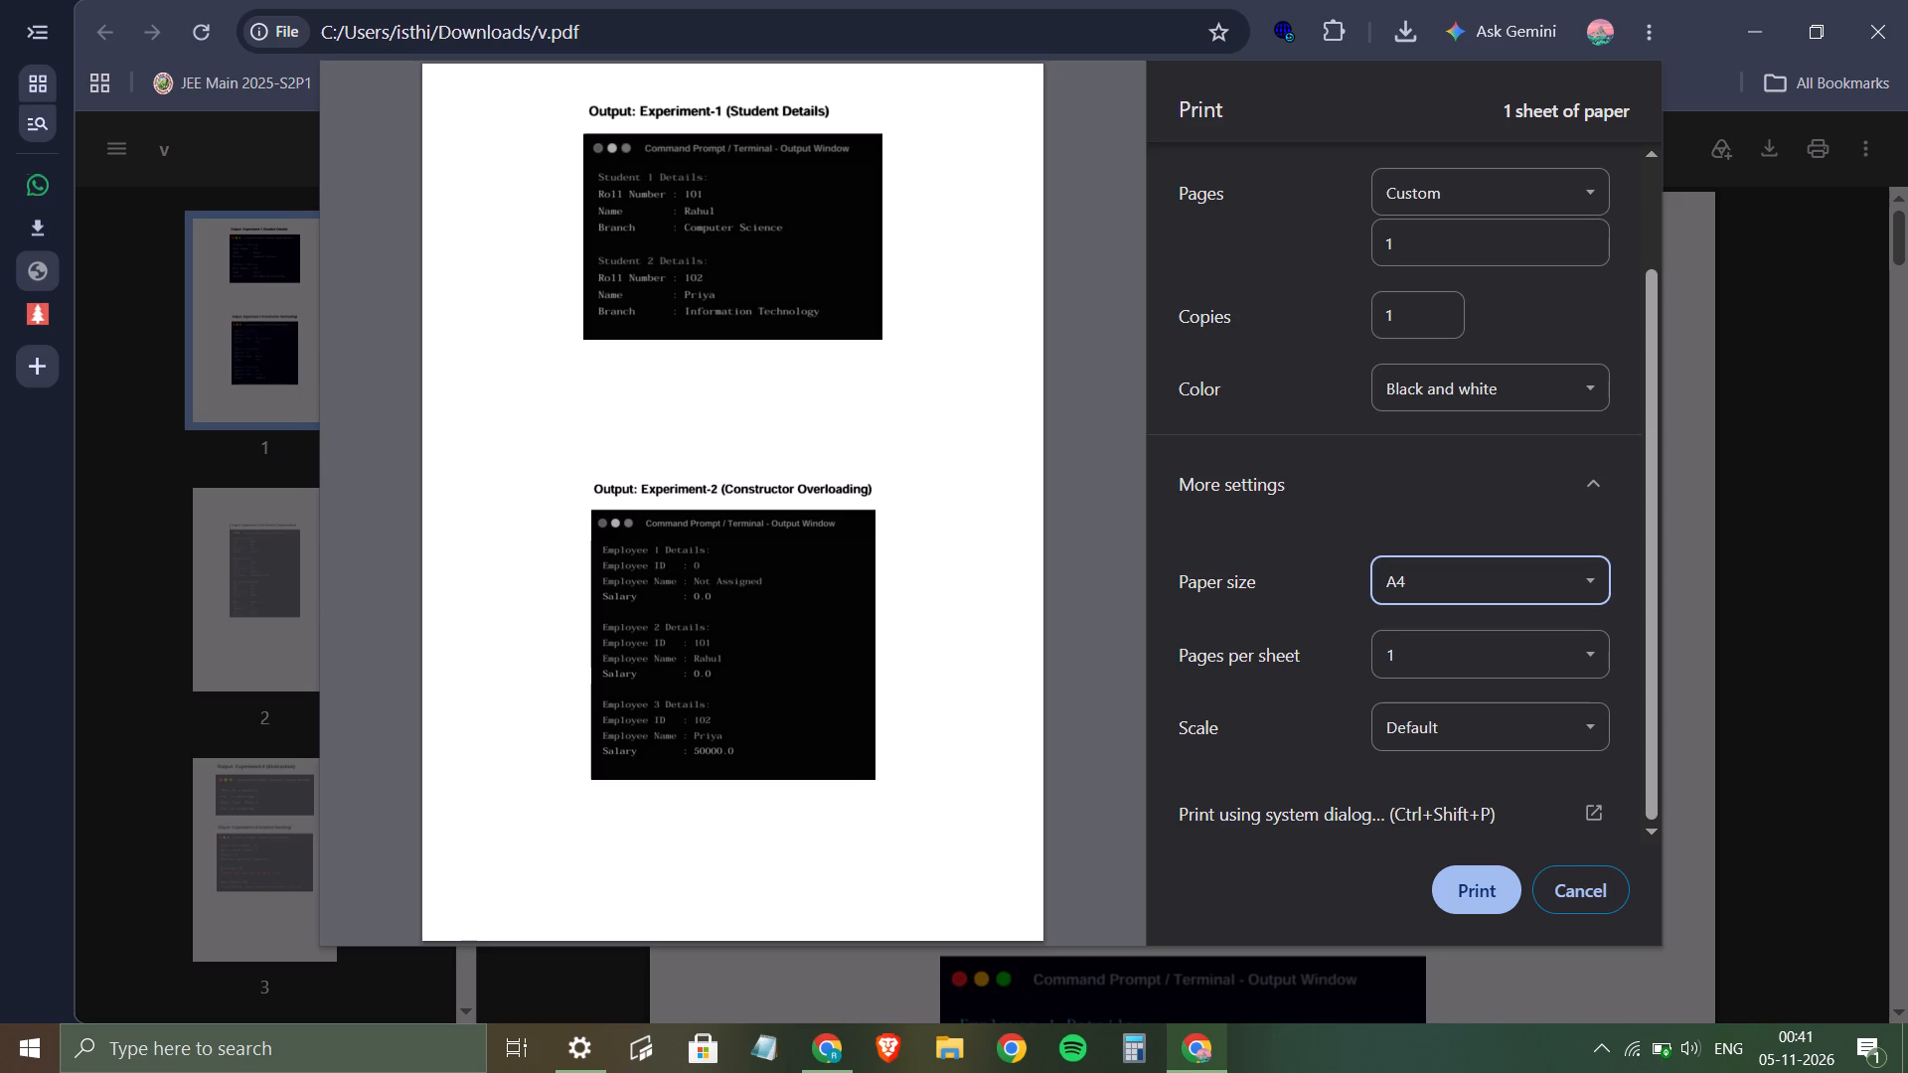
left_click(1469, 884)
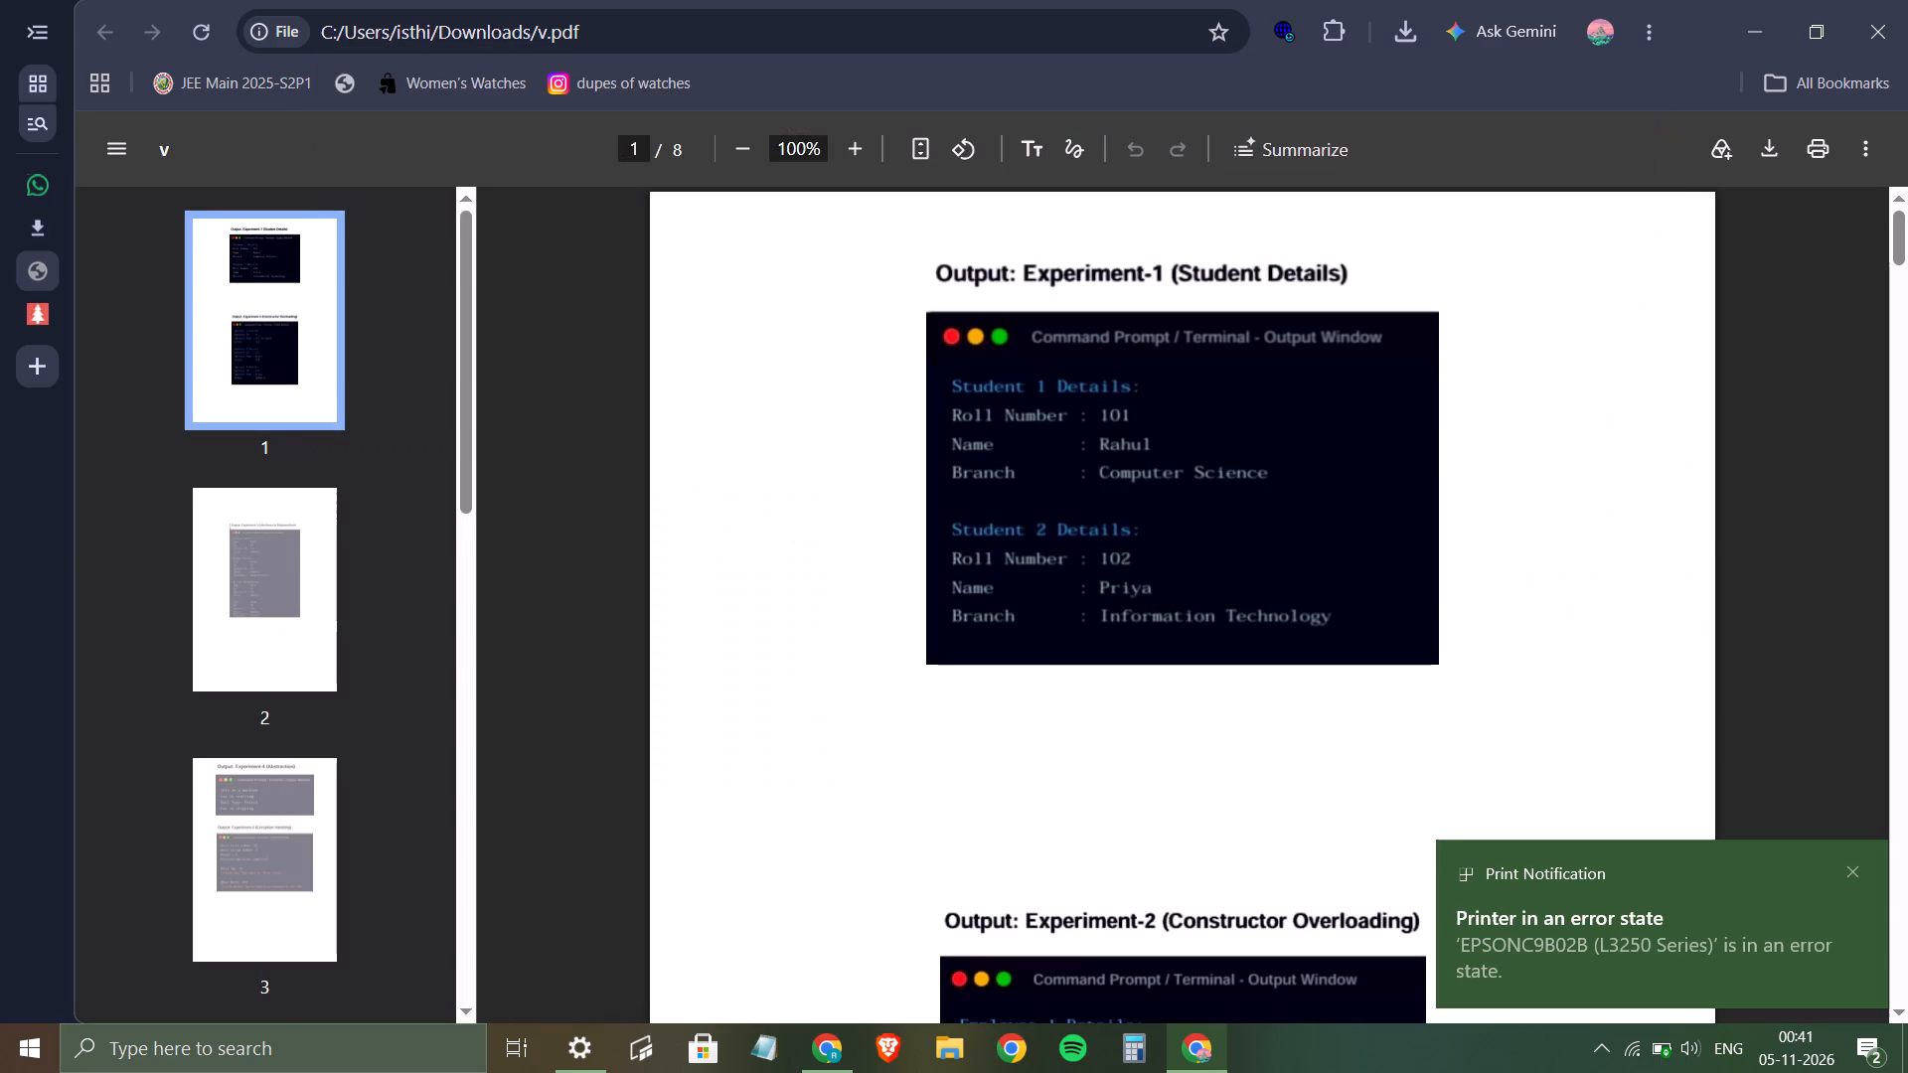
Open the Epson printer's queue and cancel the older 8-page v document.
left_click(1600, 965)
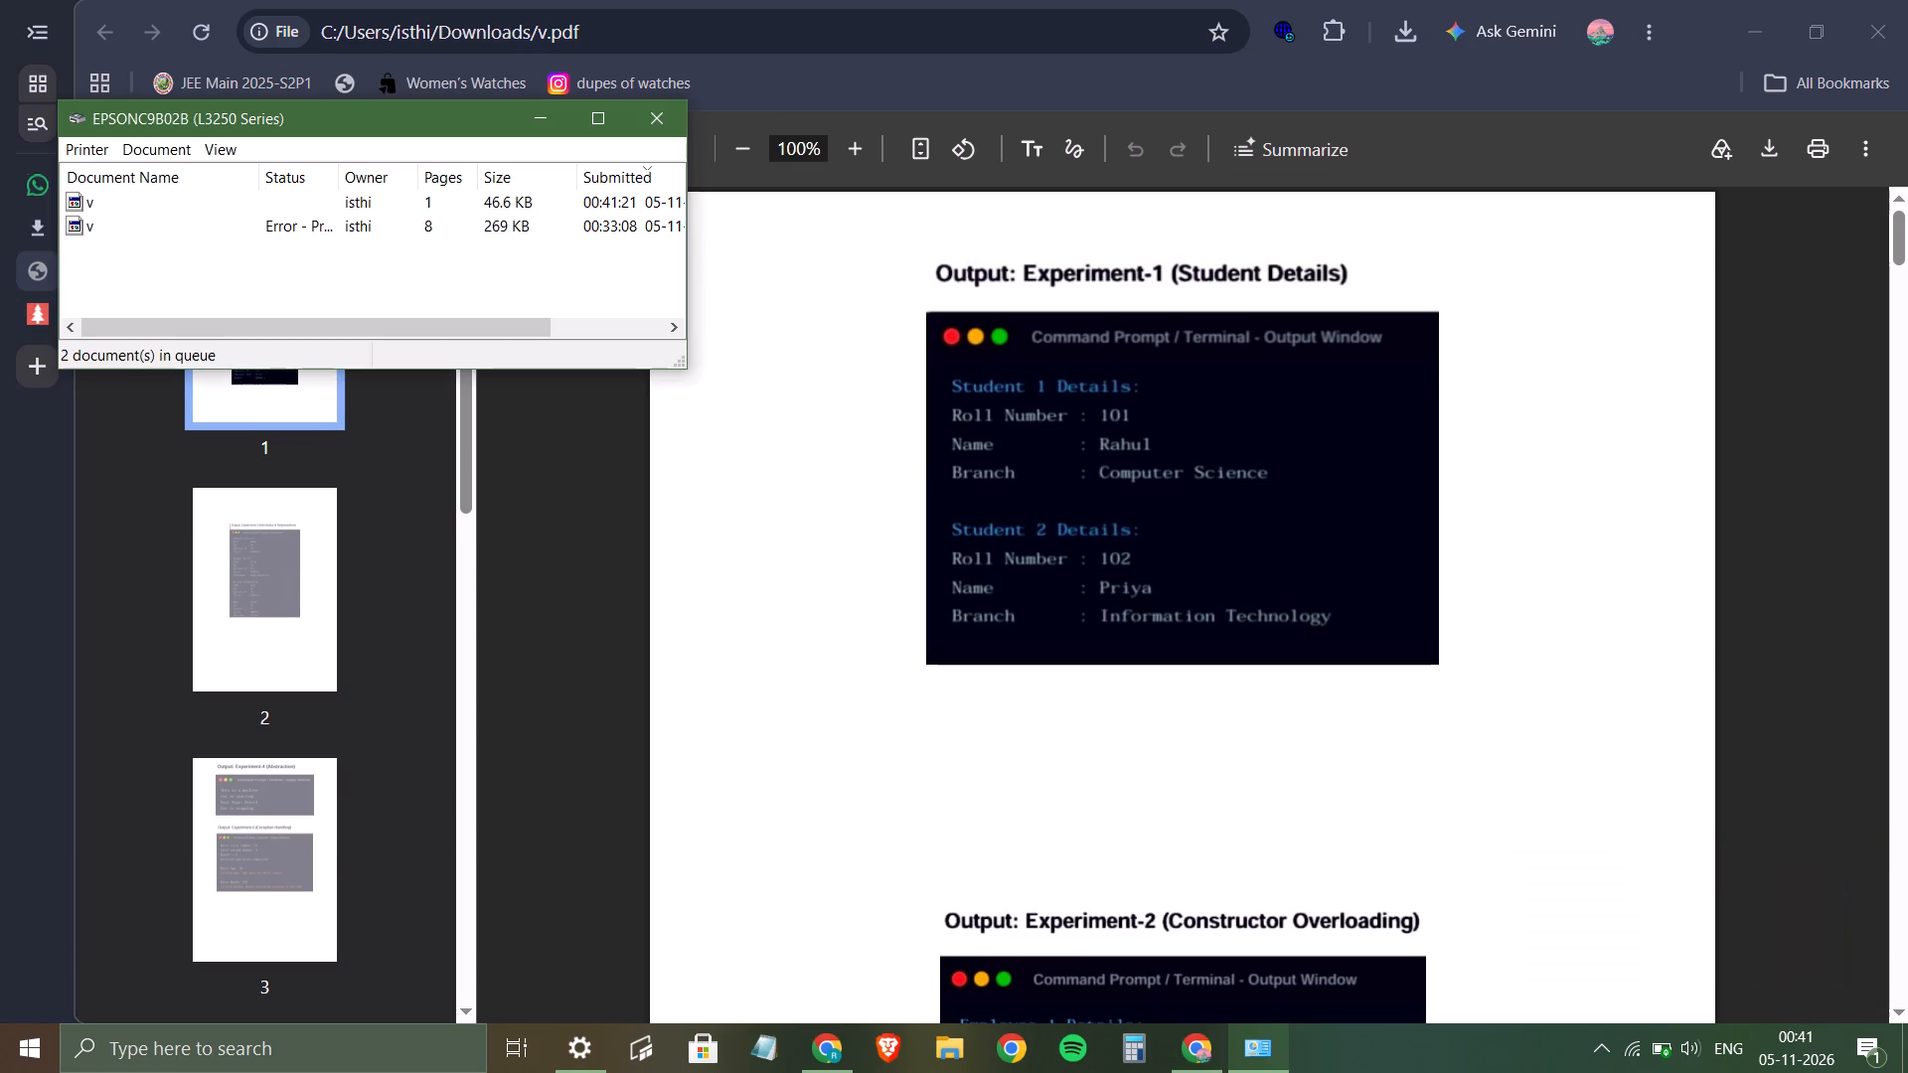
left_click_drag(457, 331, 627, 327)
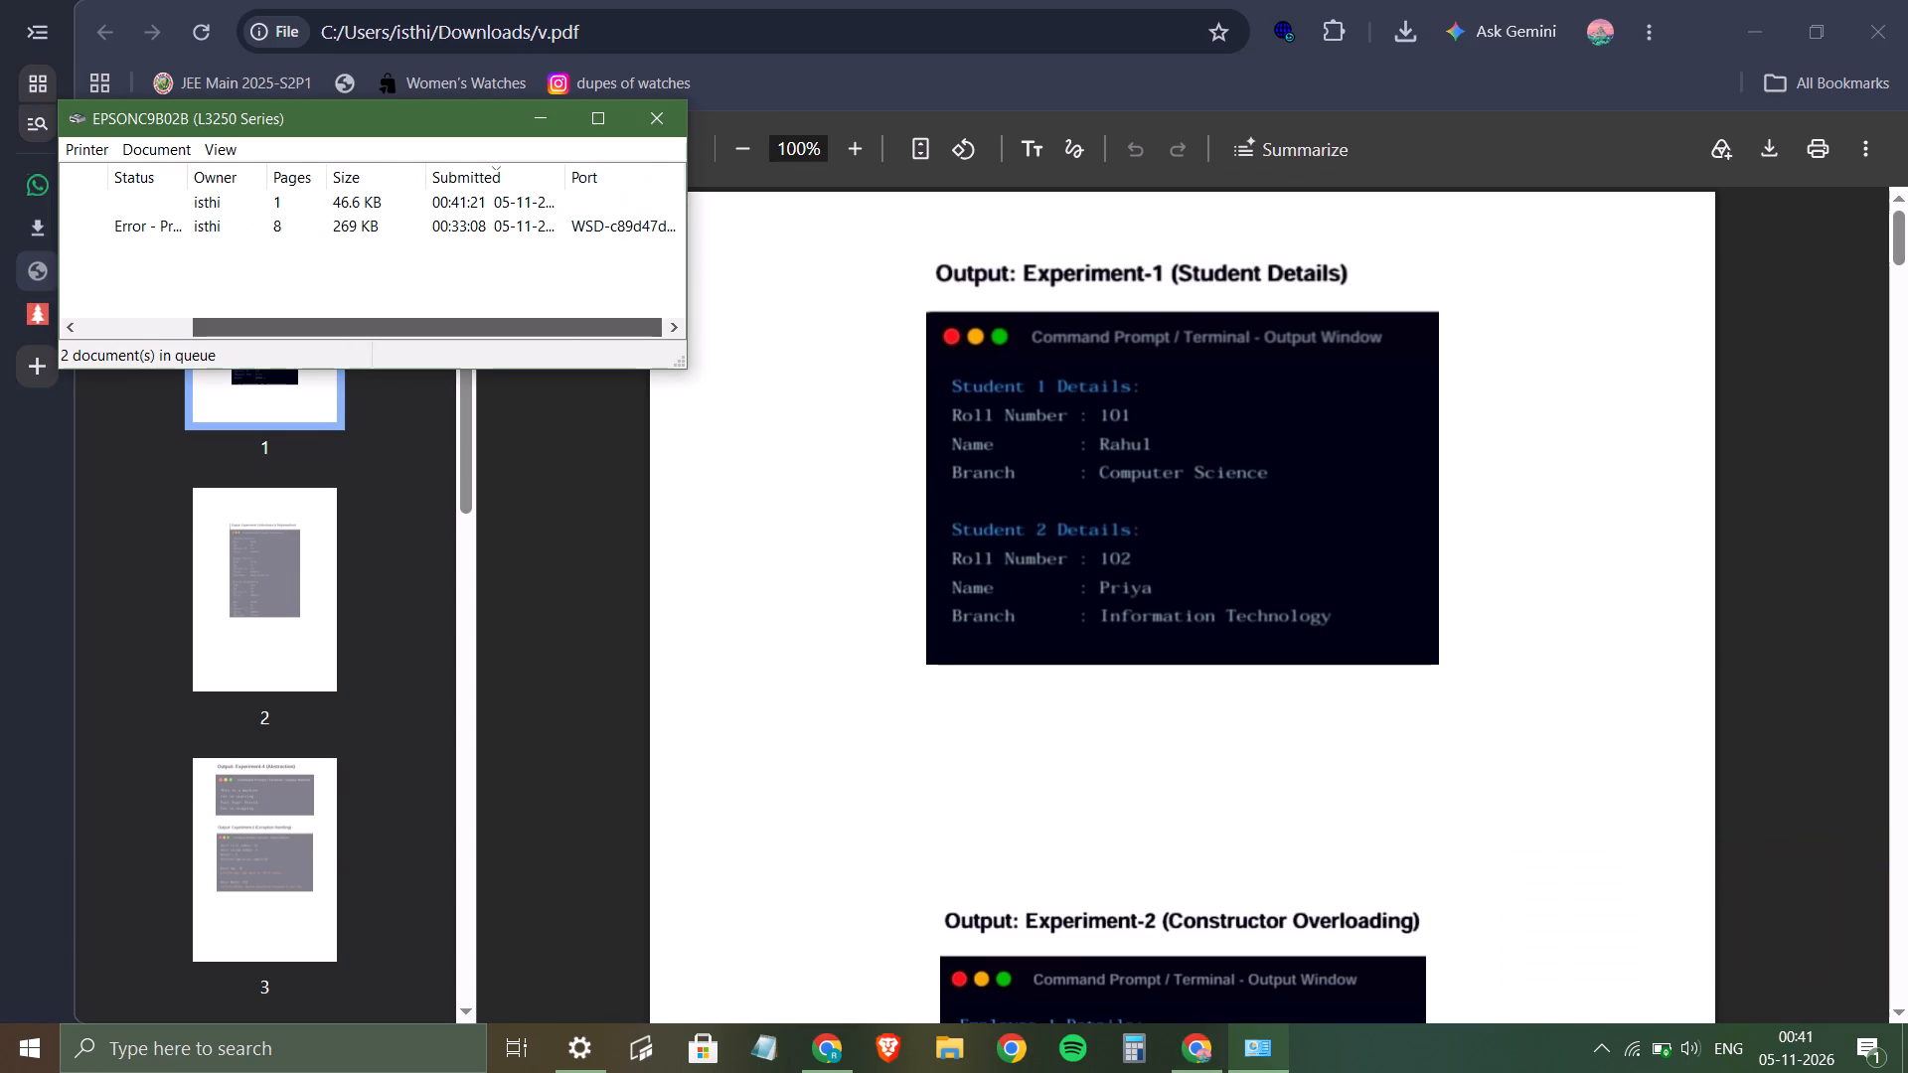
left_click_drag(627, 327, 633, 327)
left_click(528, 219)
right_click(528, 219)
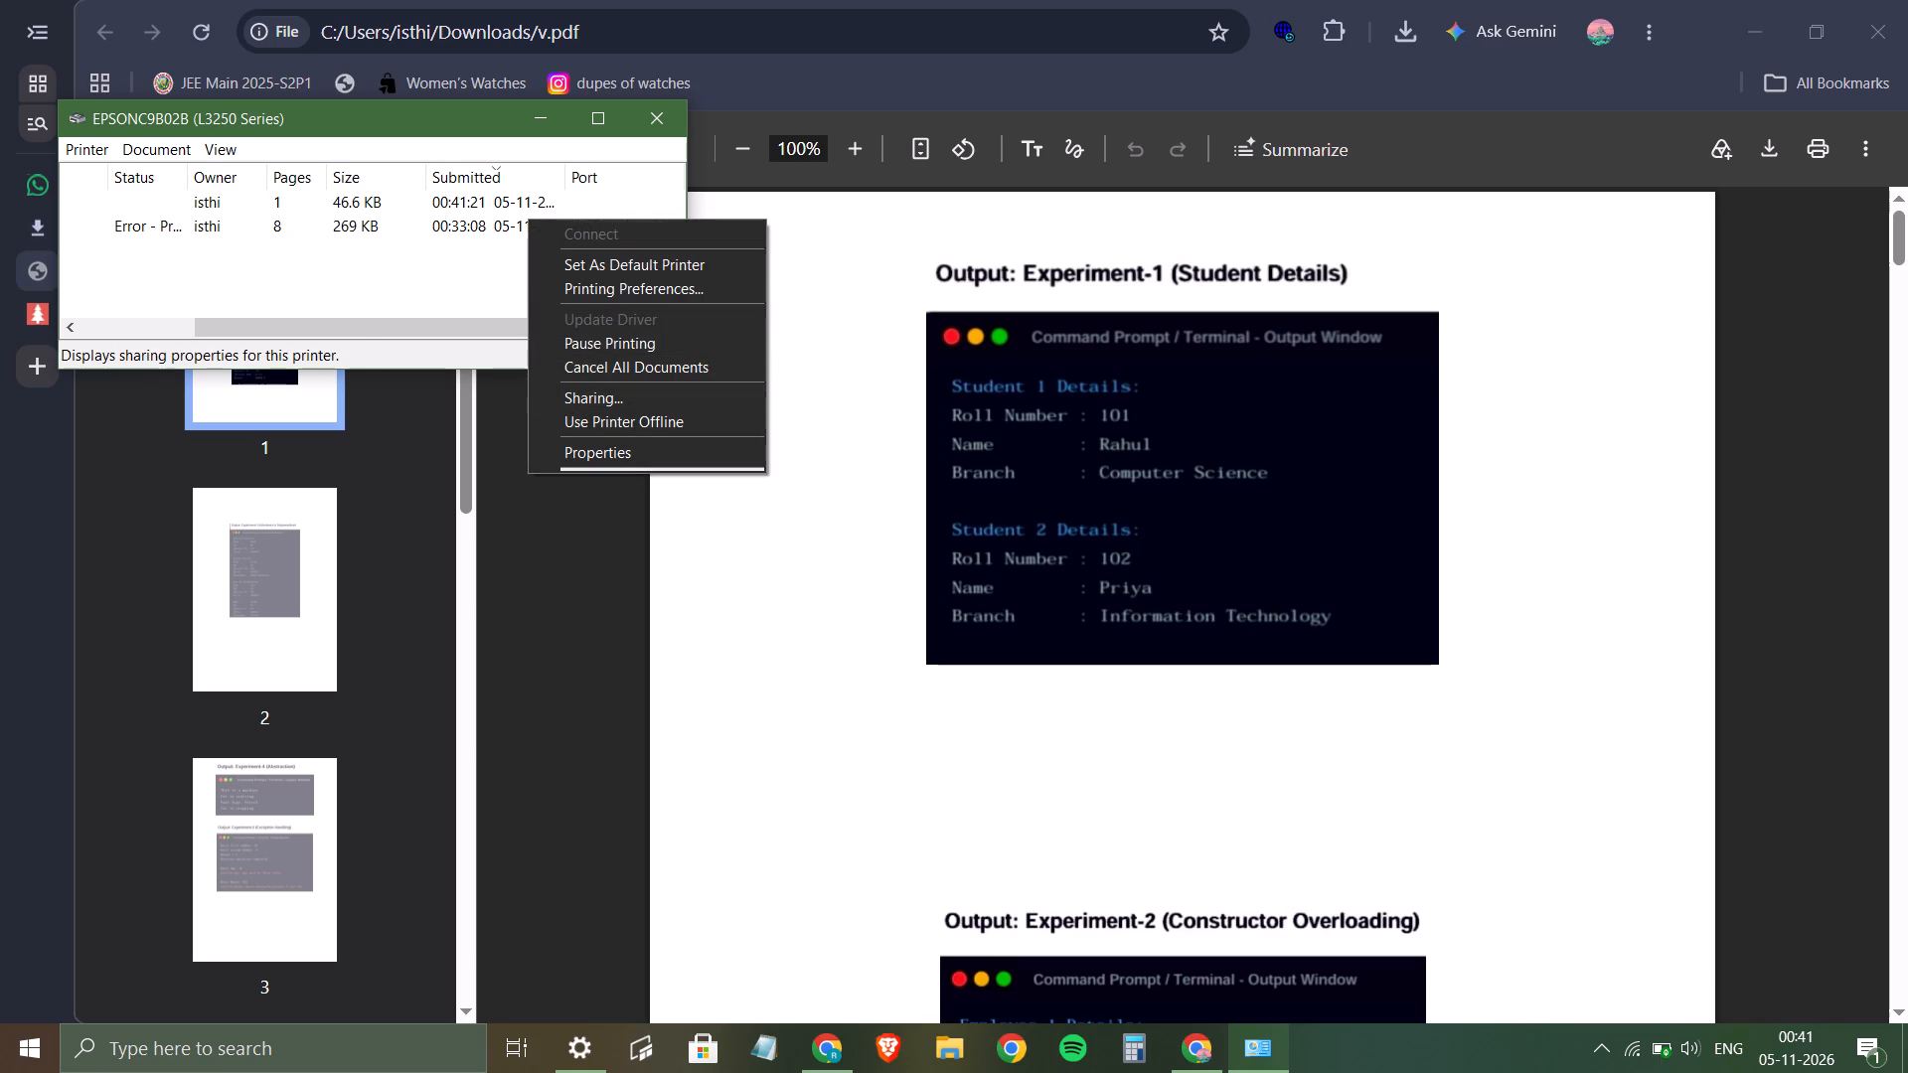
left_click(164, 224)
triple_click(164, 224)
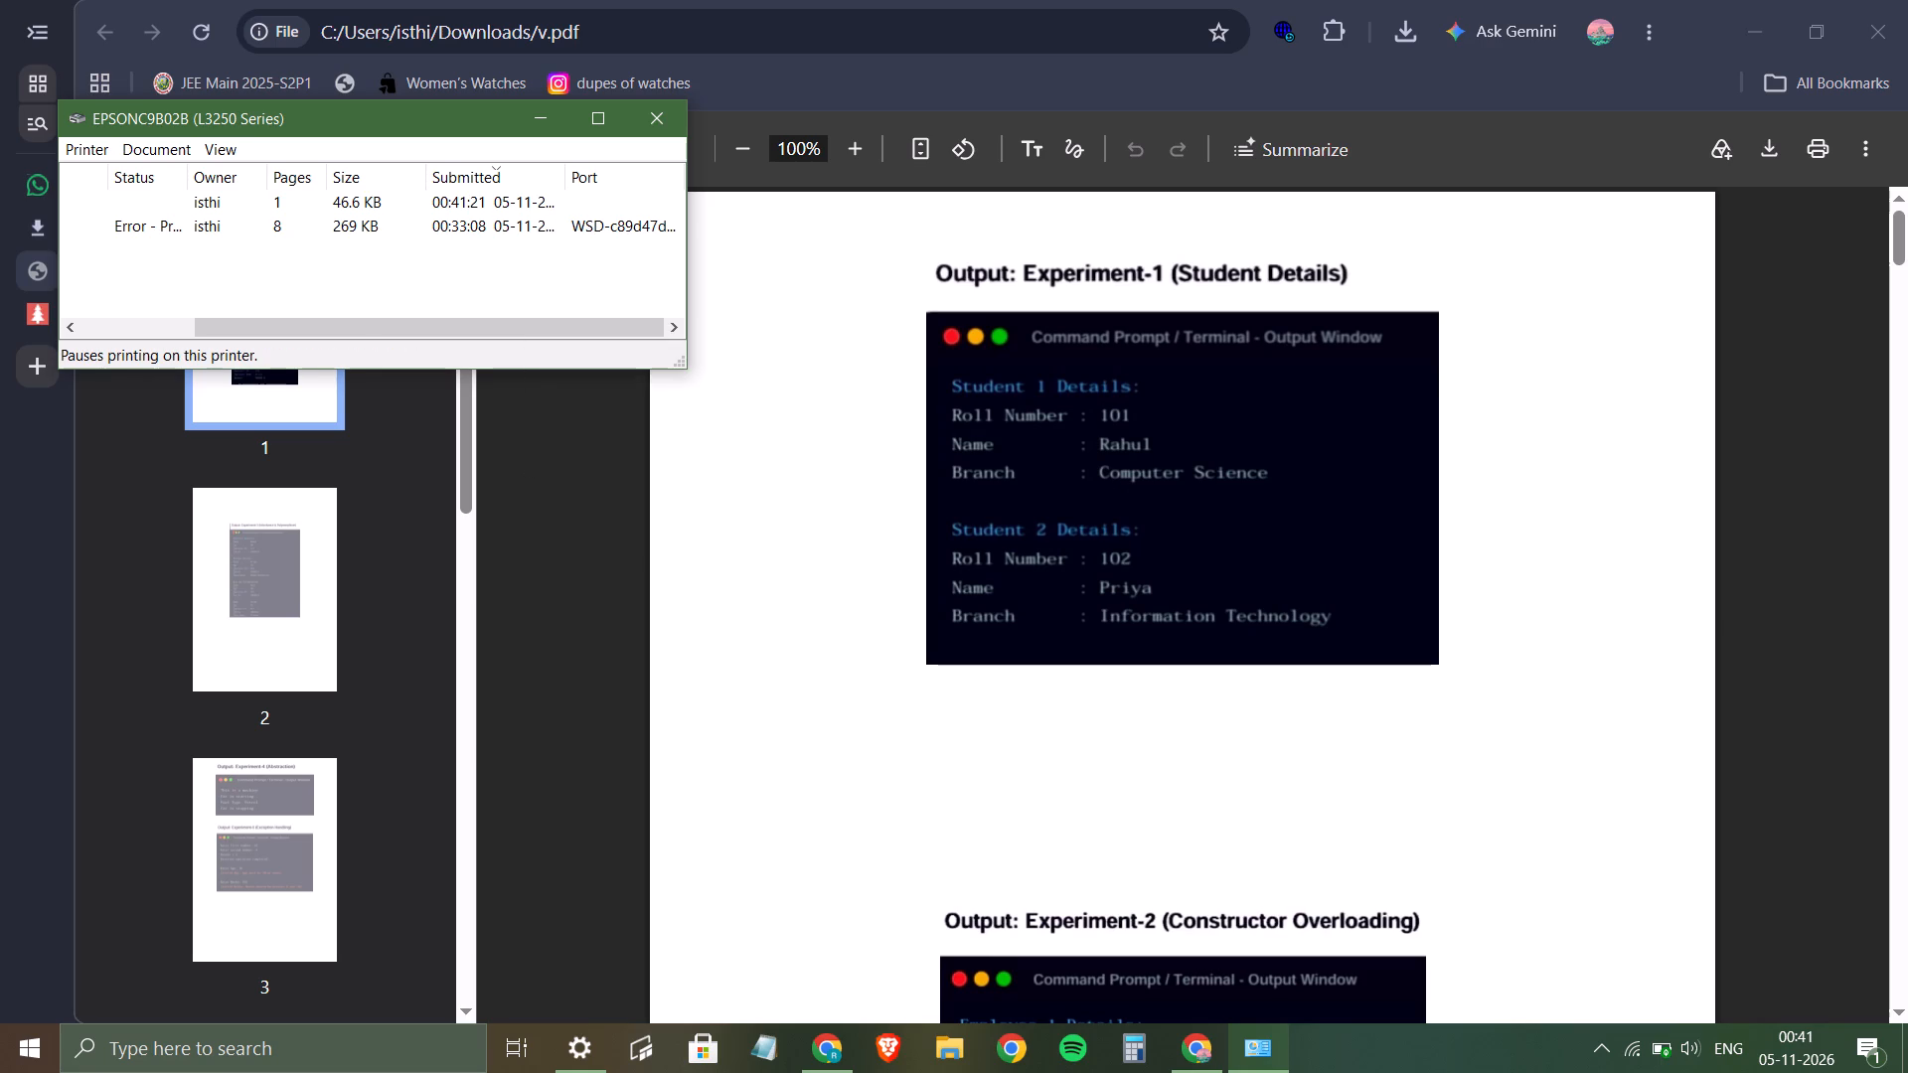
left_click_drag(232, 328, 59, 346)
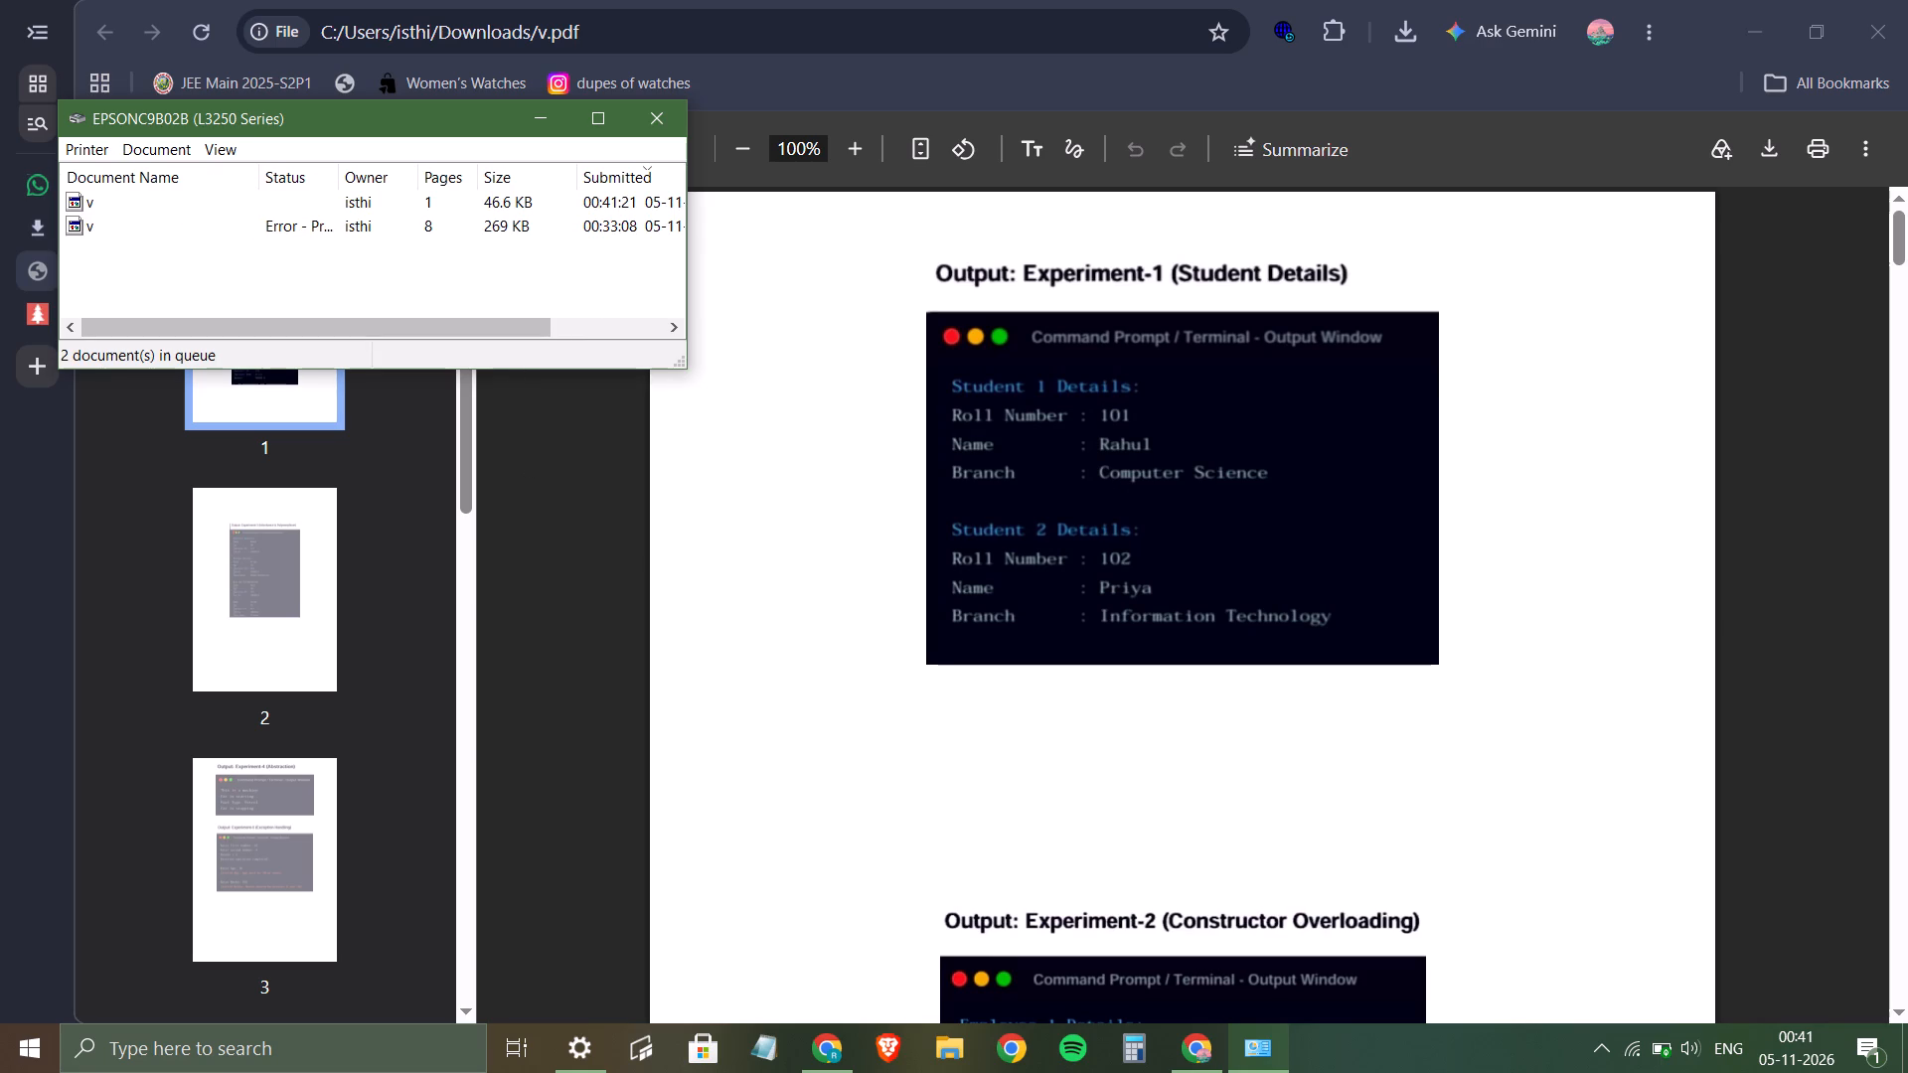
left_click(75, 229)
right_click(75, 229)
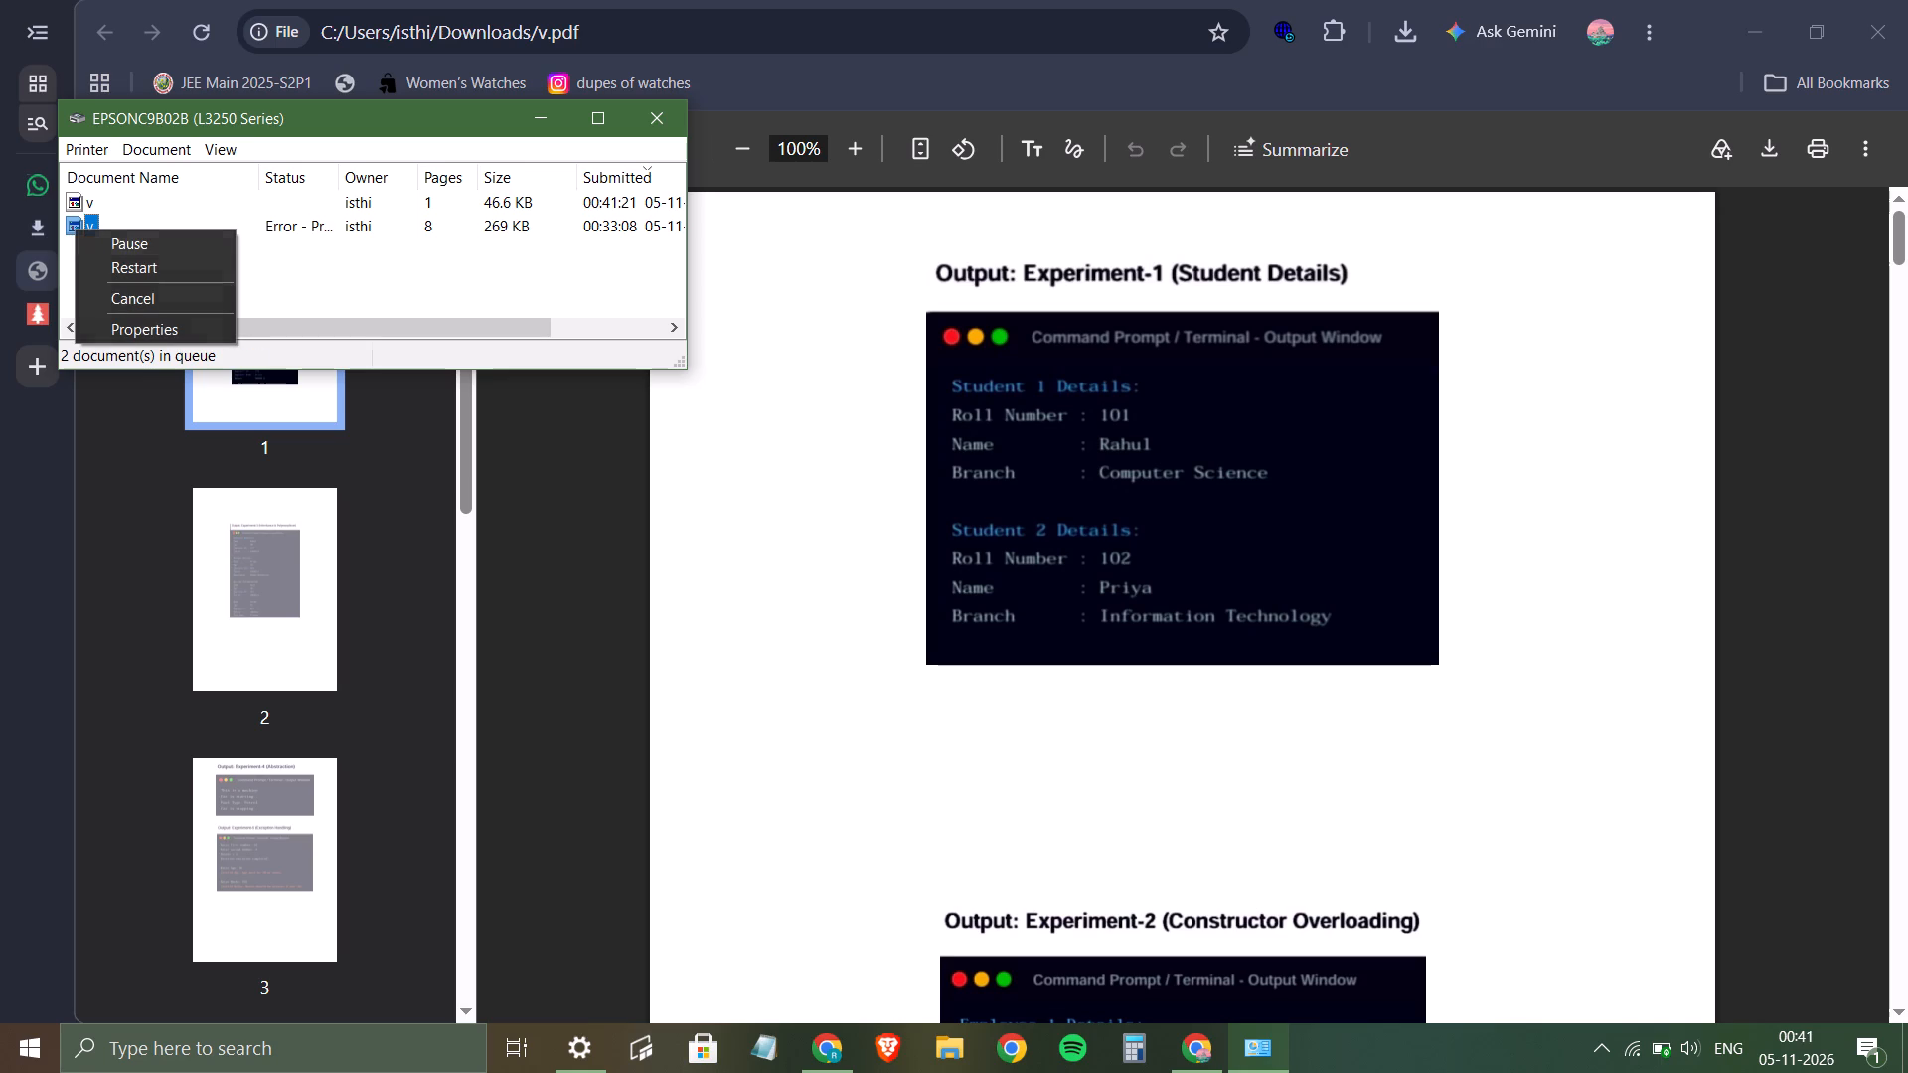
left_click(145, 297)
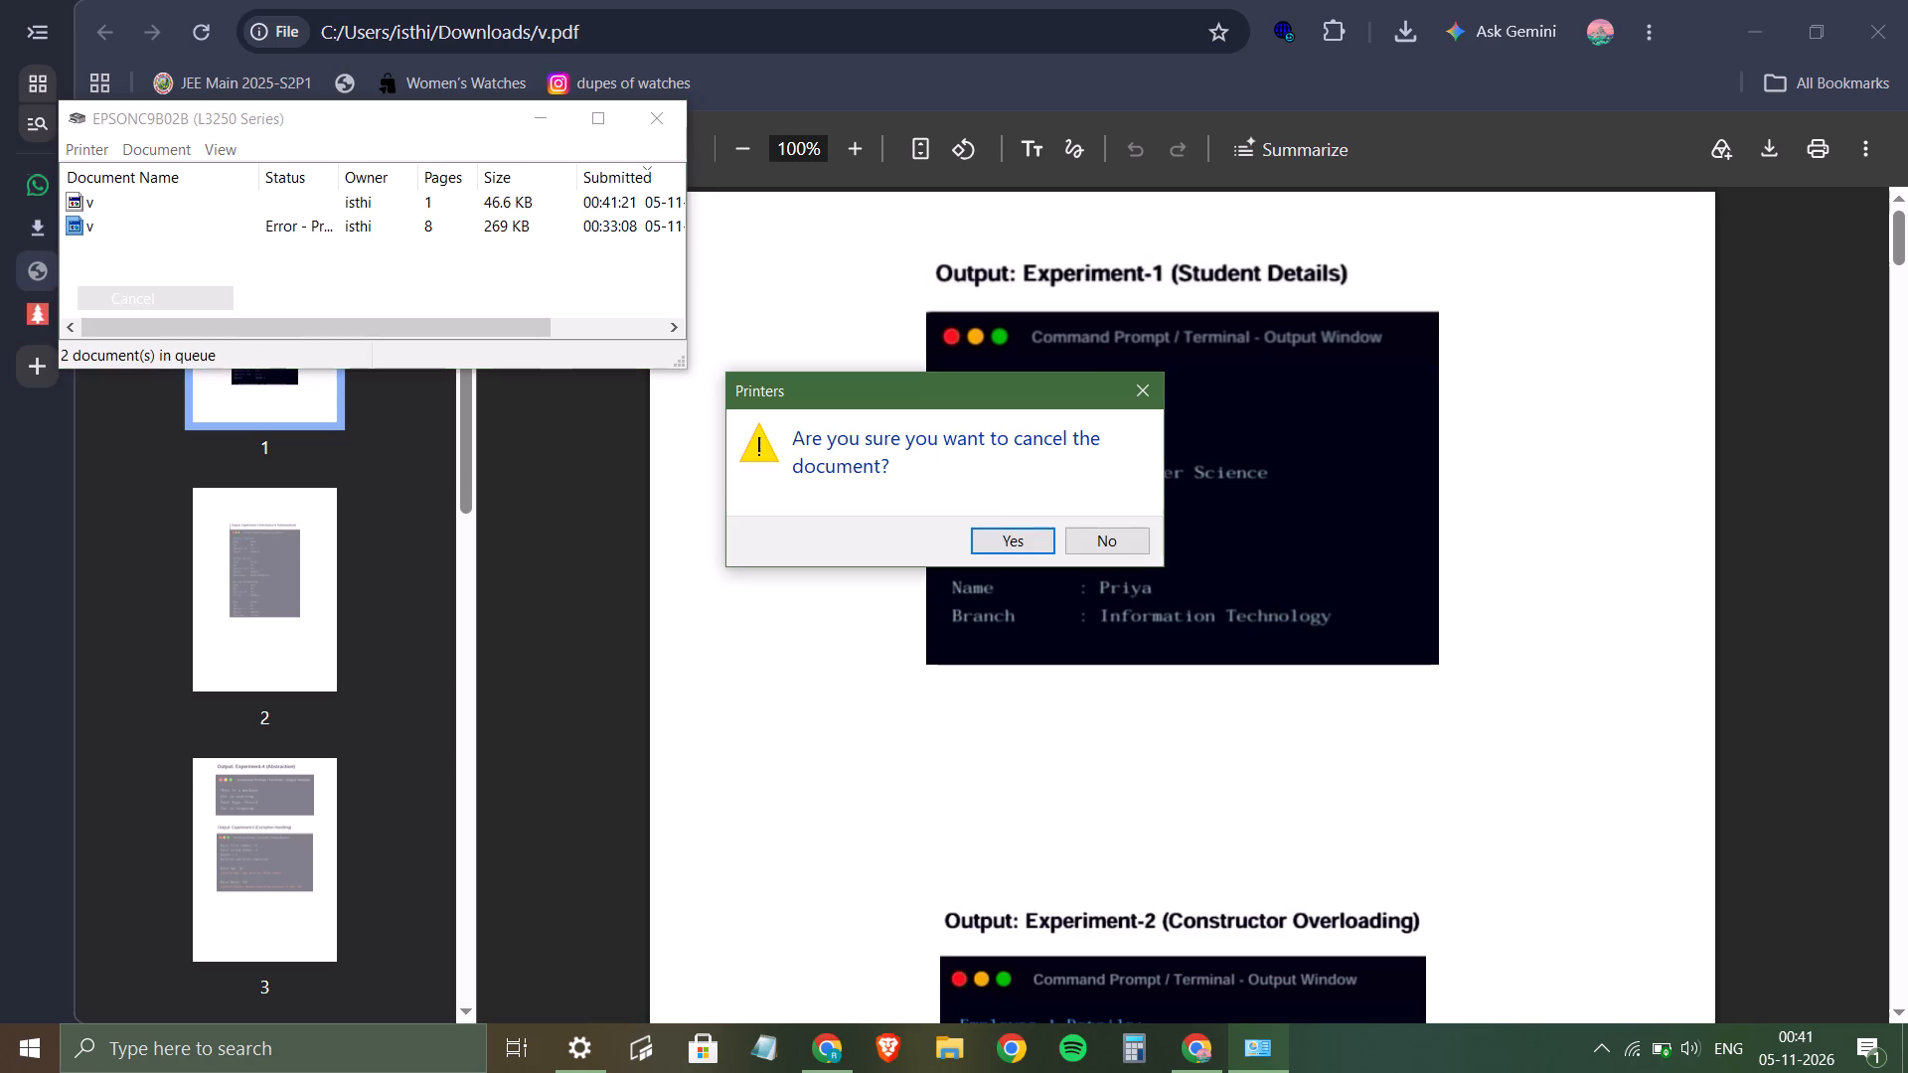
left_click(1020, 544)
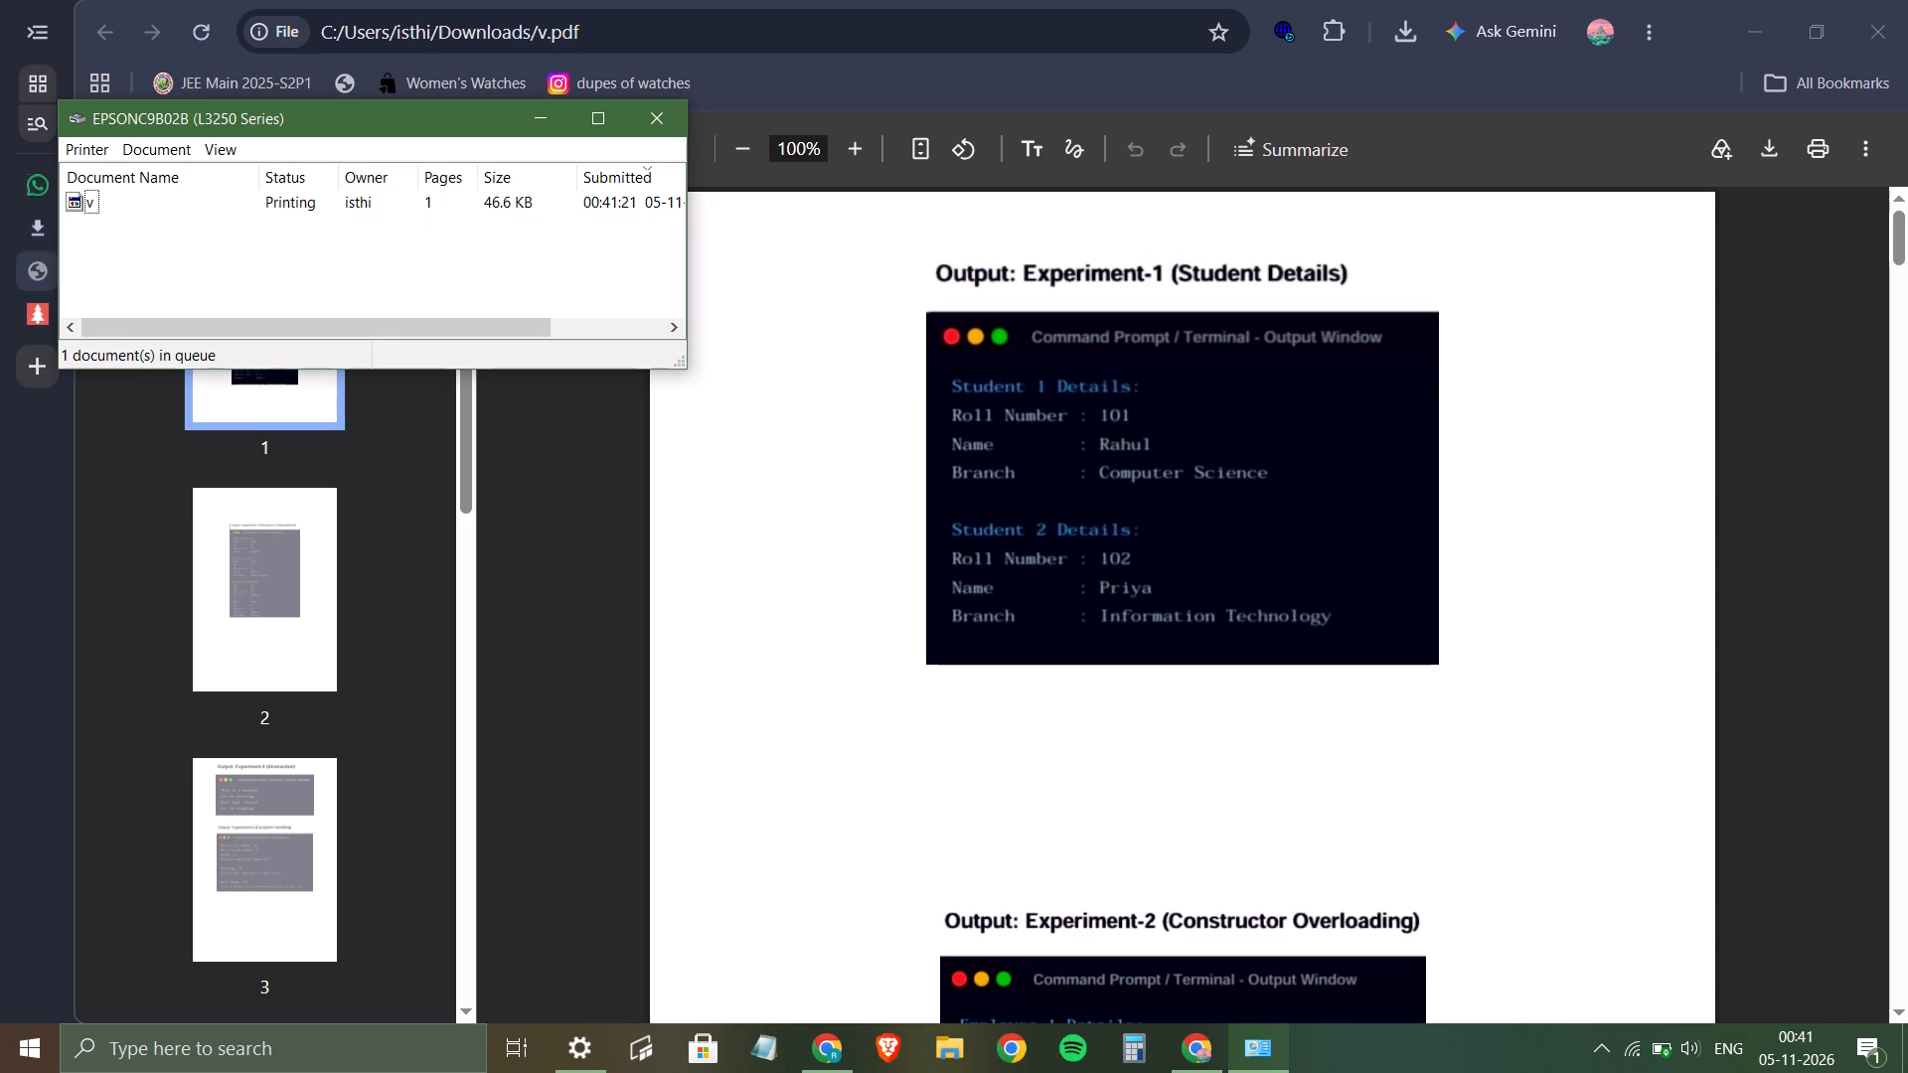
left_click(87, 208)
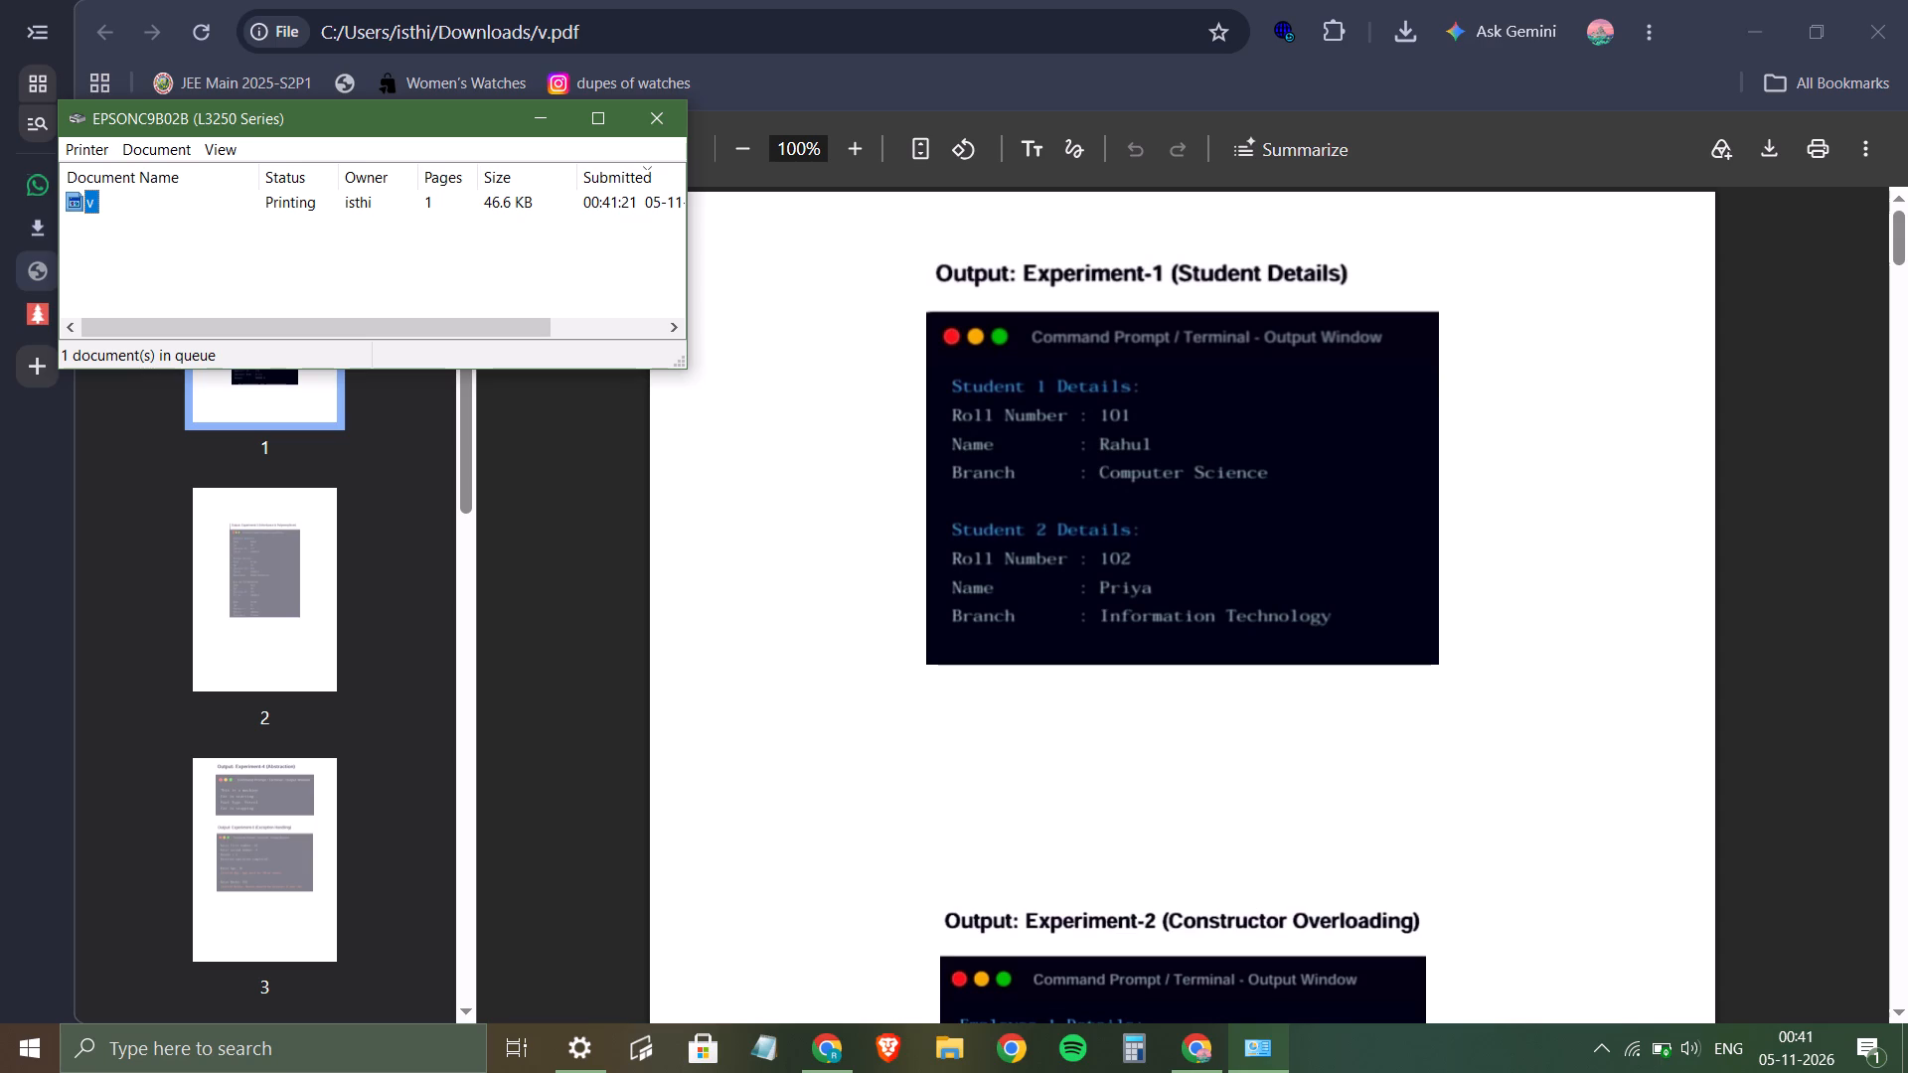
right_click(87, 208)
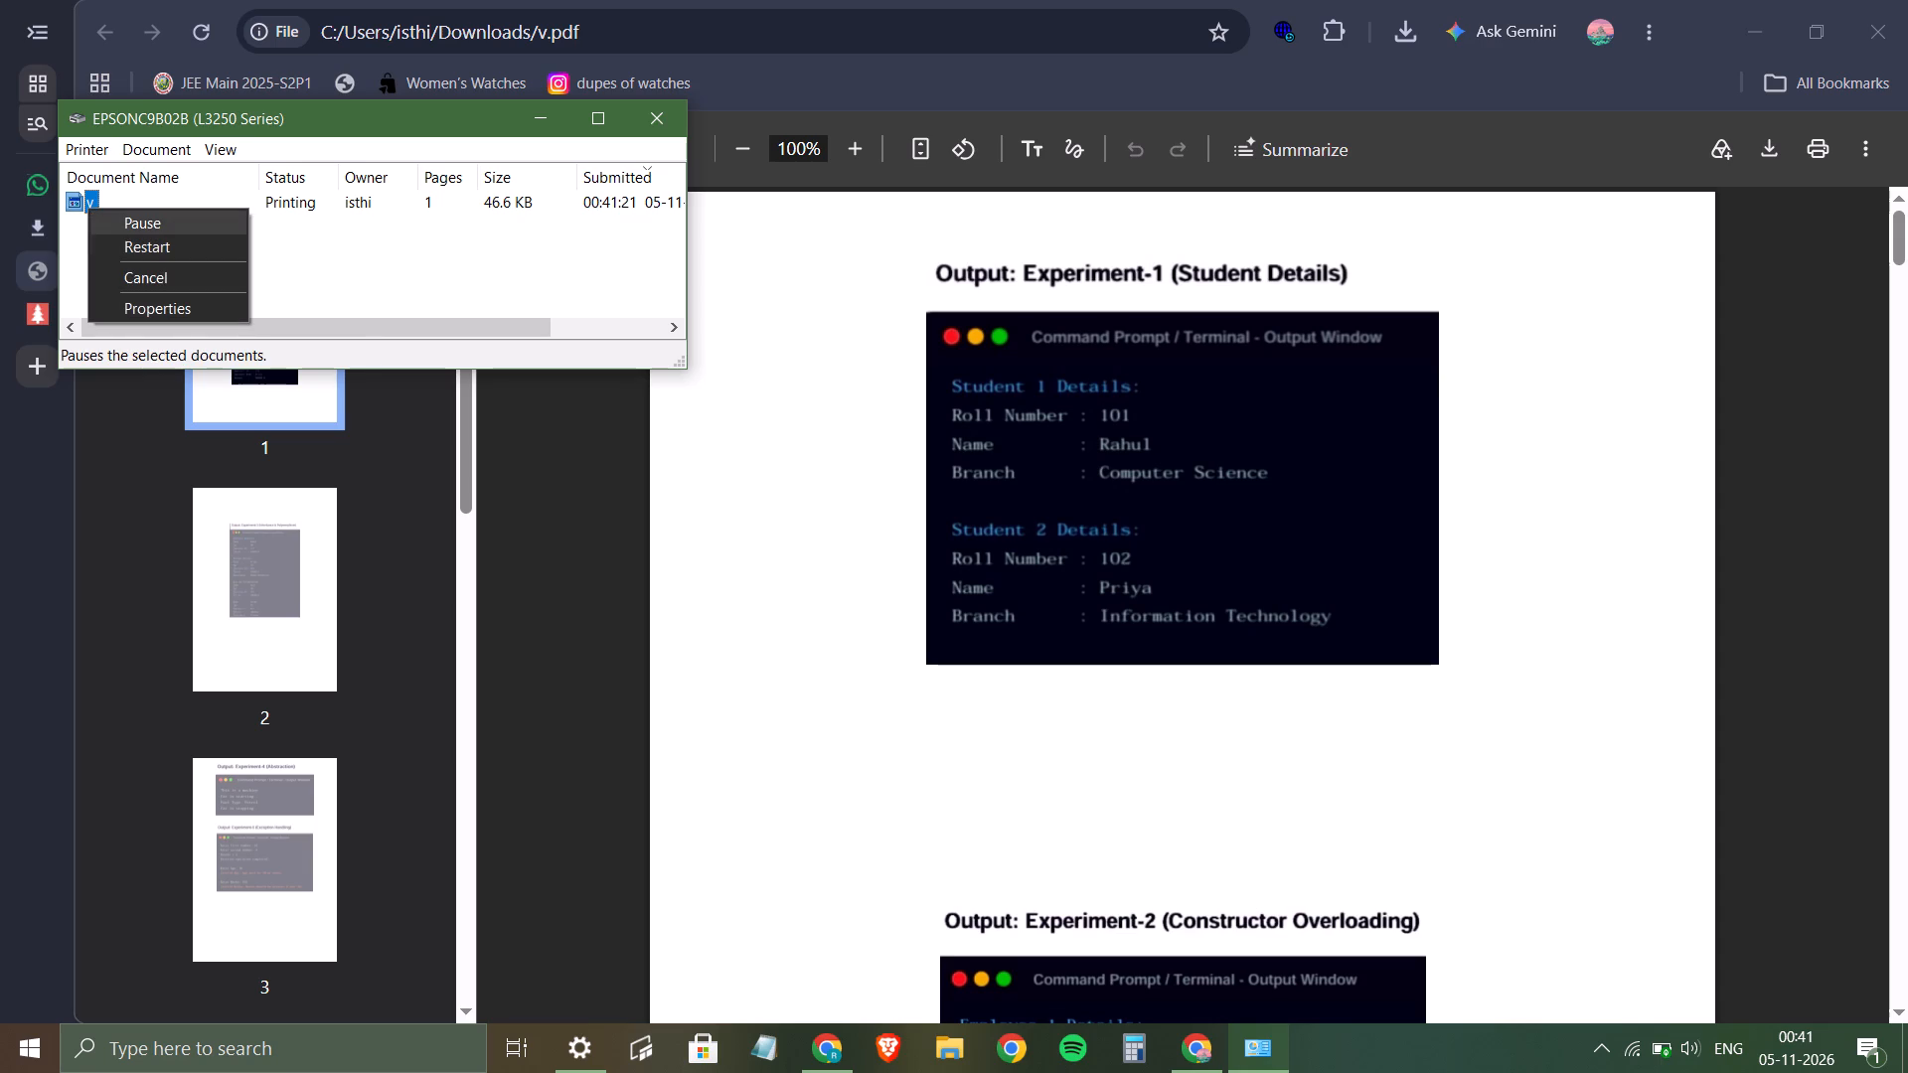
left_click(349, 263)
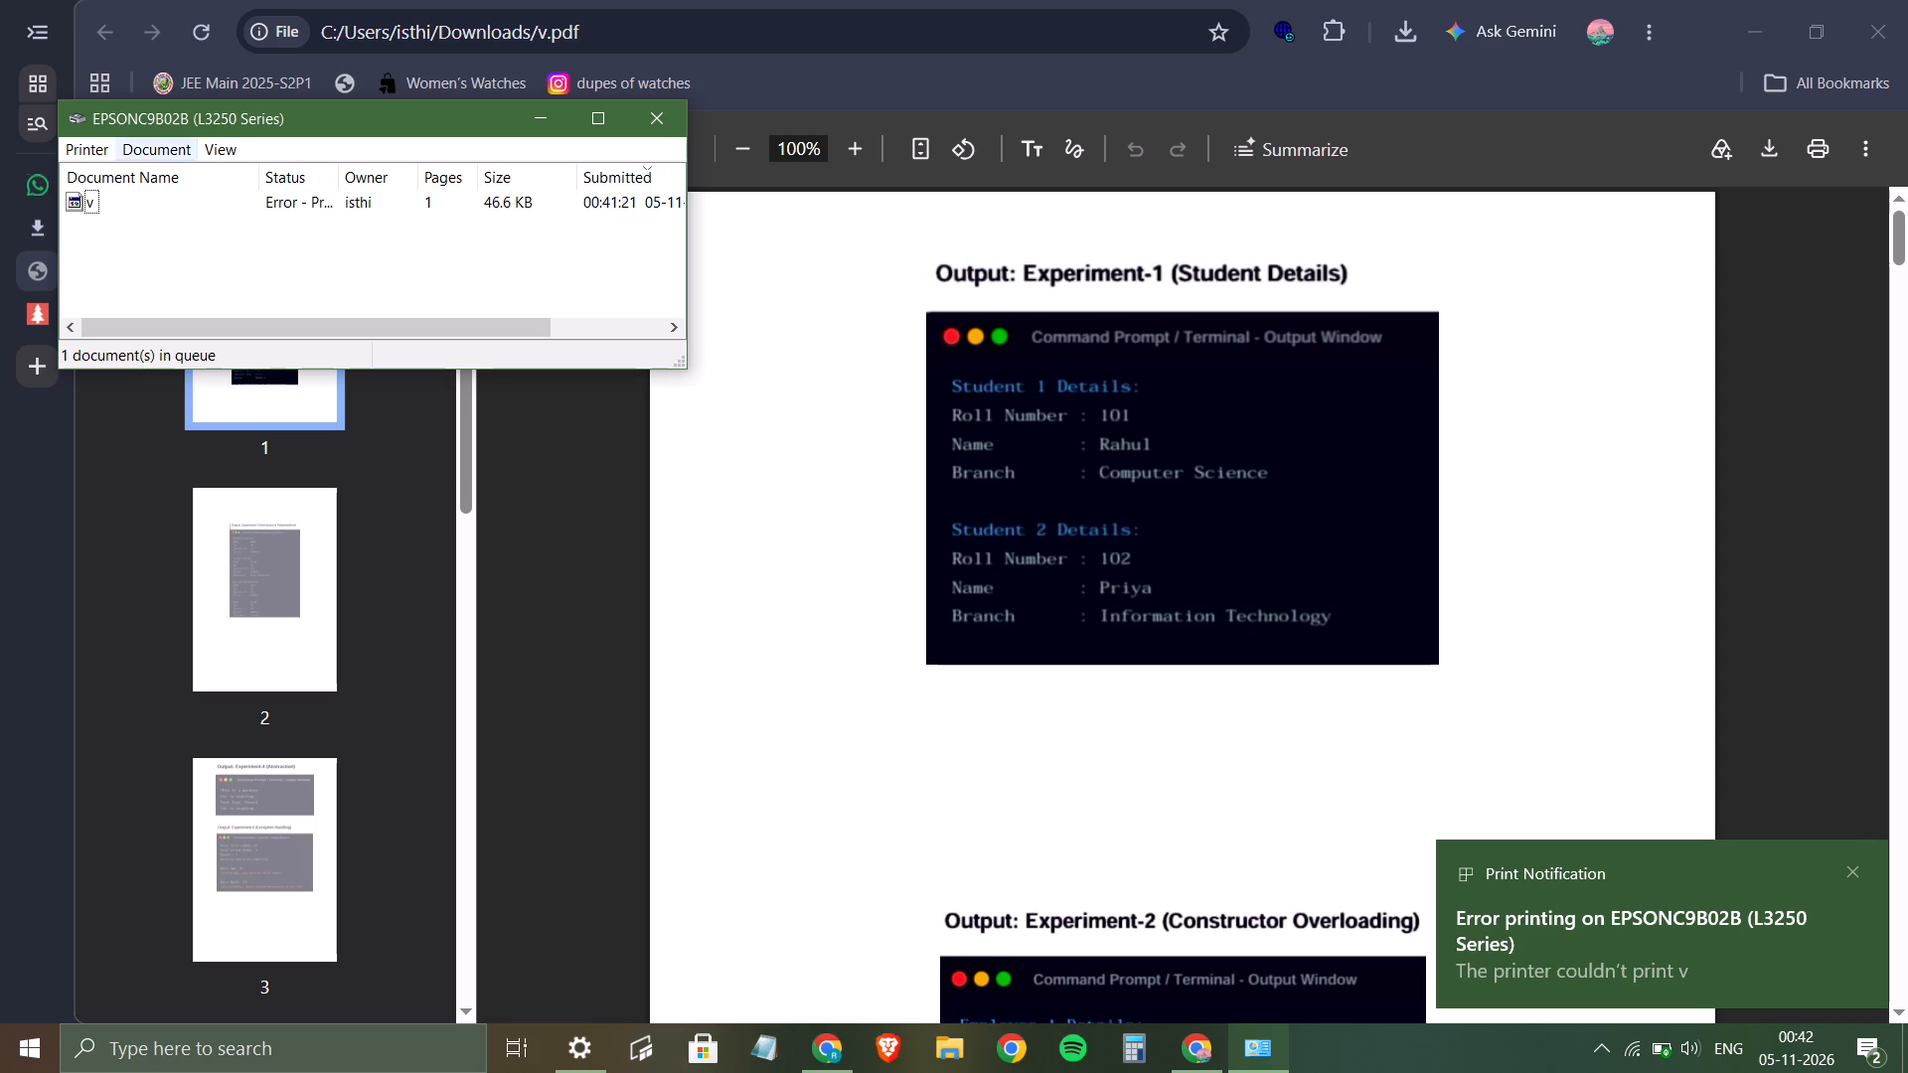
View the document properties of the v job in the Epson printer's queue and close them without changes.
left_click(99, 198)
double_click(84, 202)
right_click(84, 202)
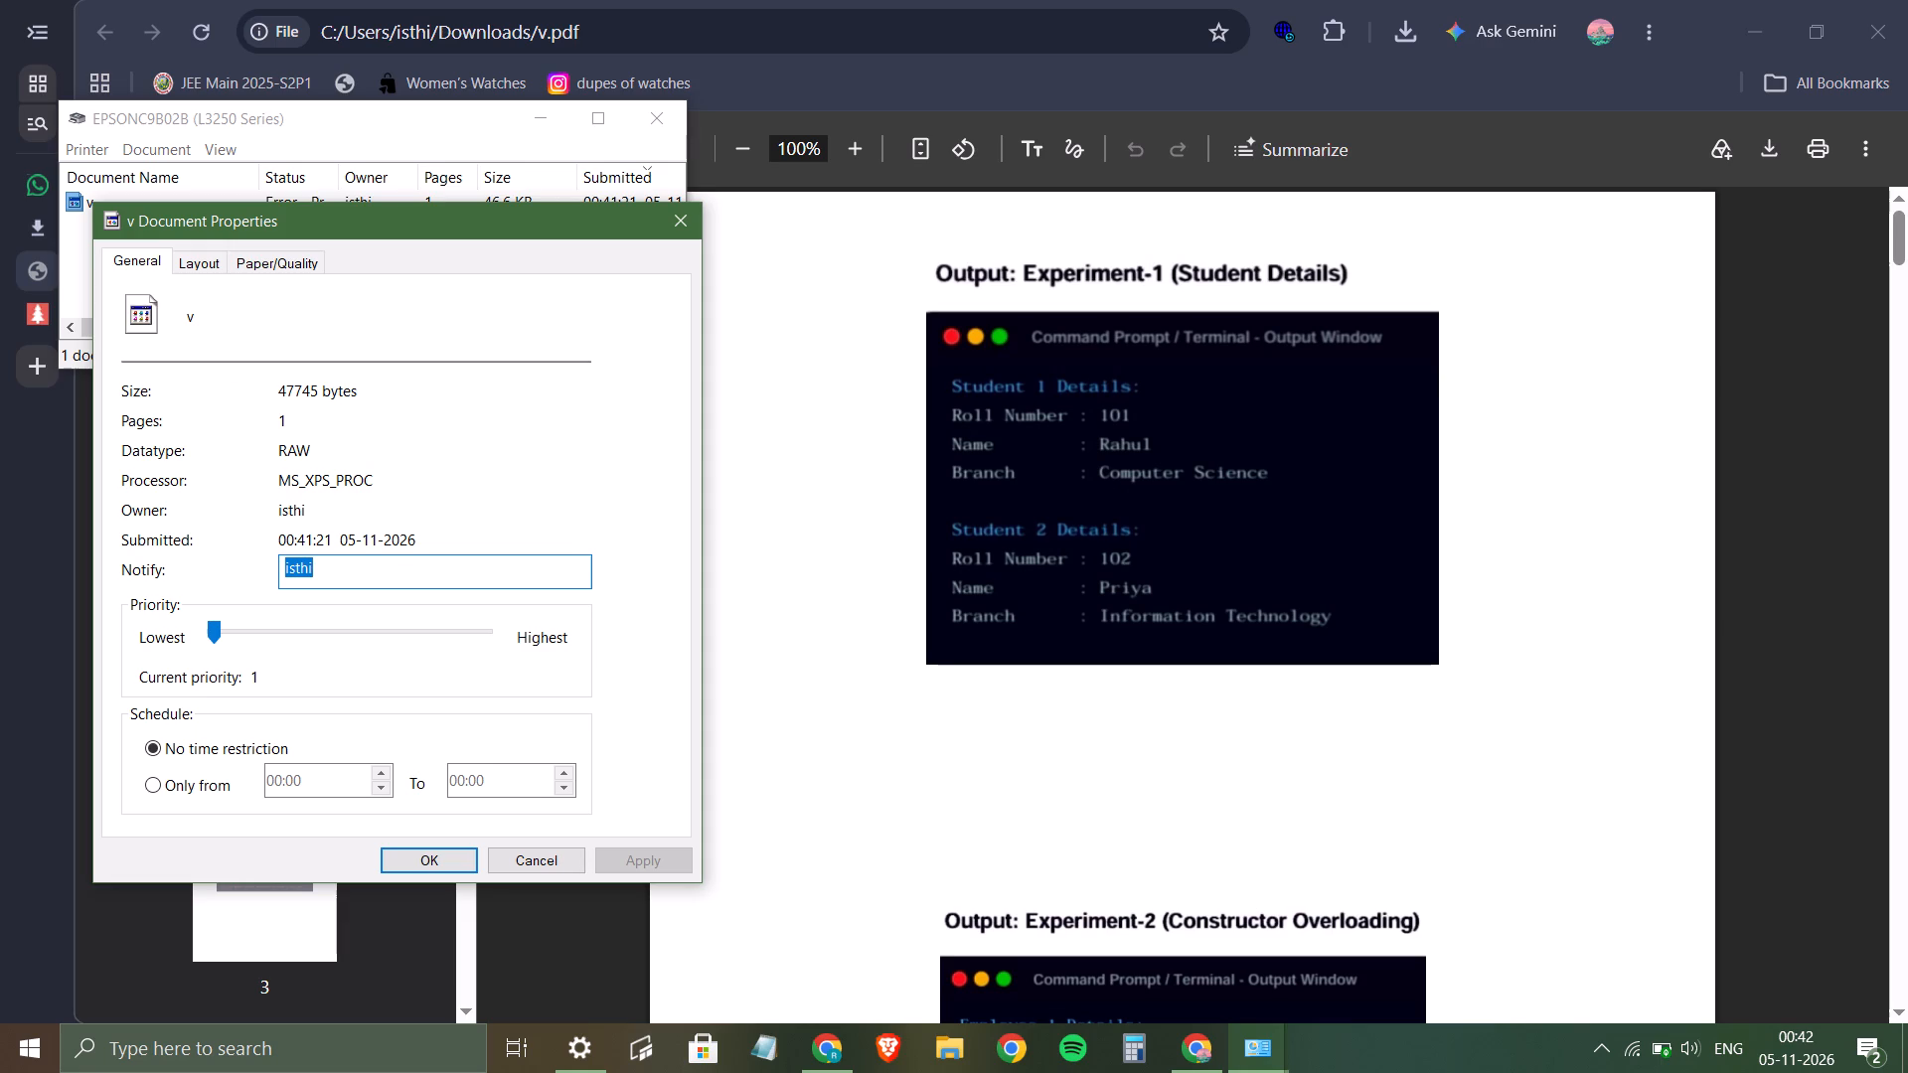
double_click(528, 862)
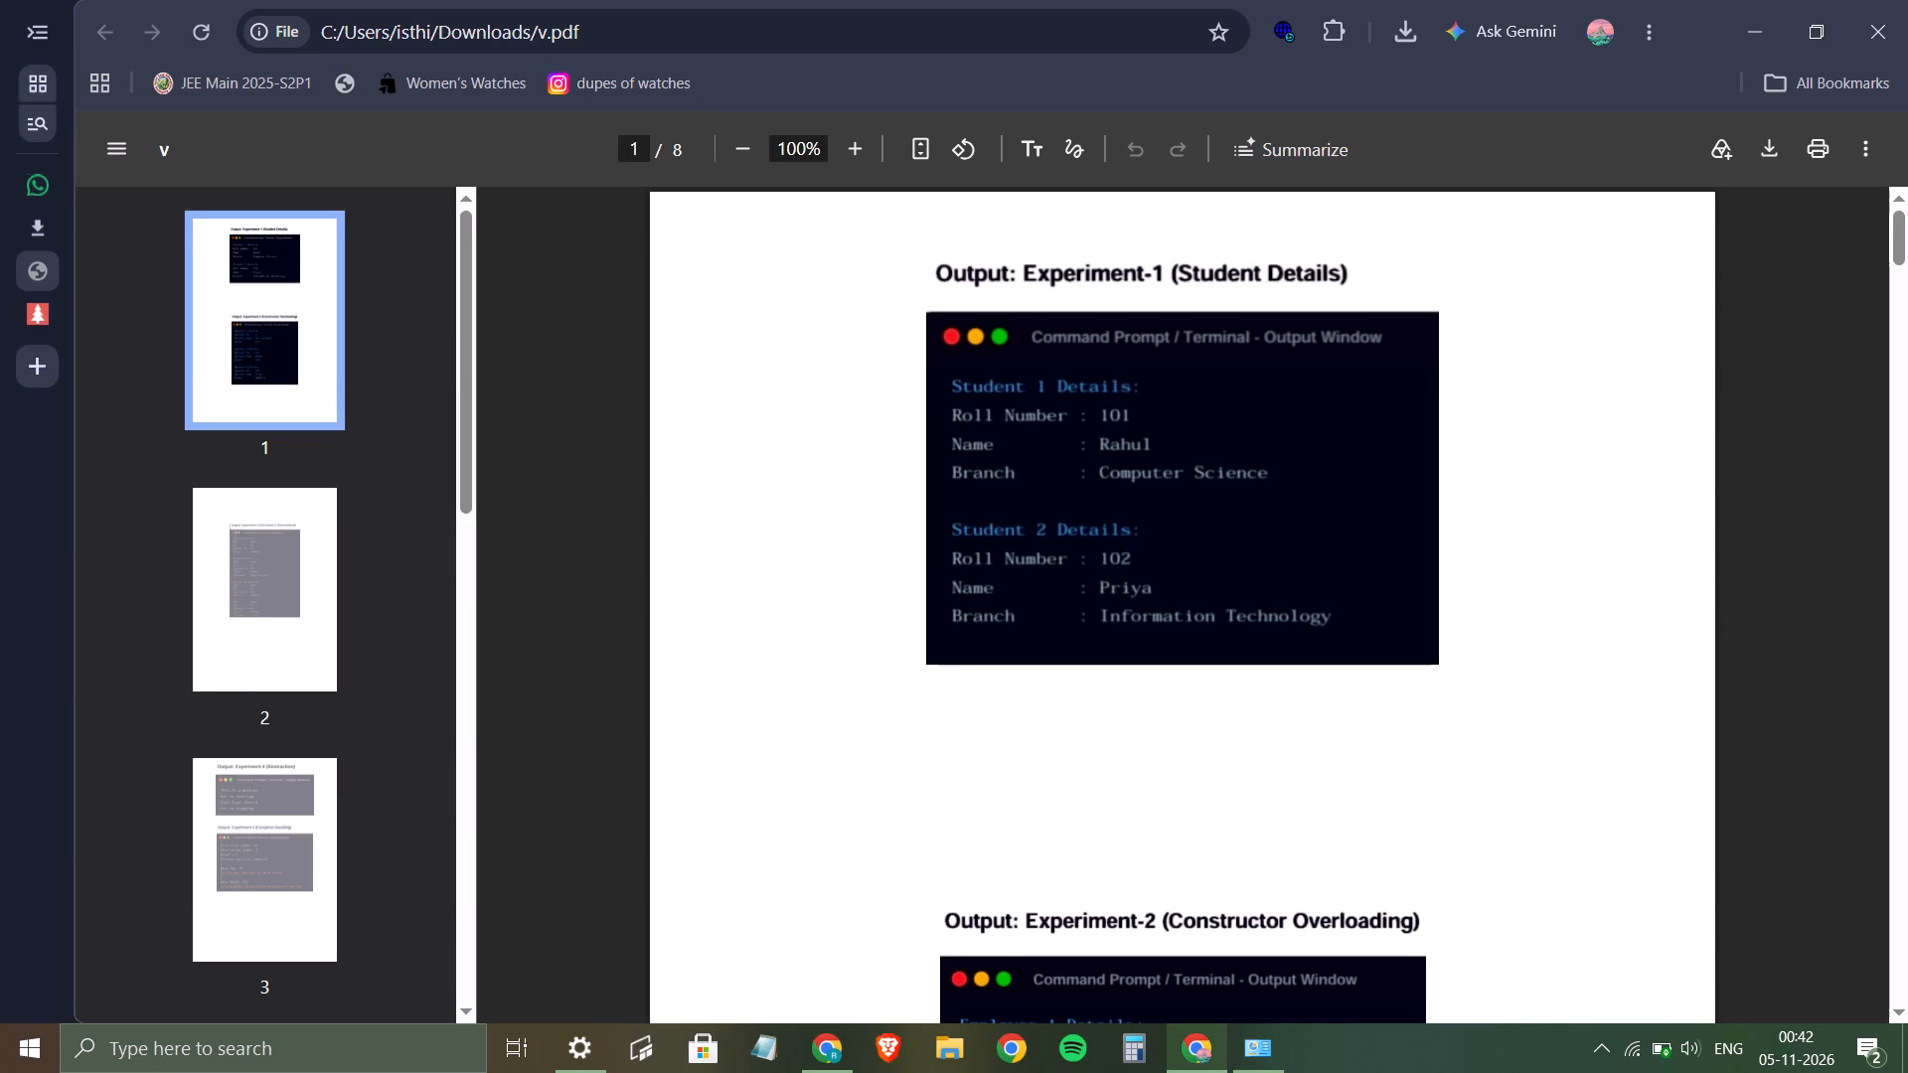
Restart the 1-page v document in the EPSONC9B02B (L3250 Series) print queue.
left_click(1239, 1027)
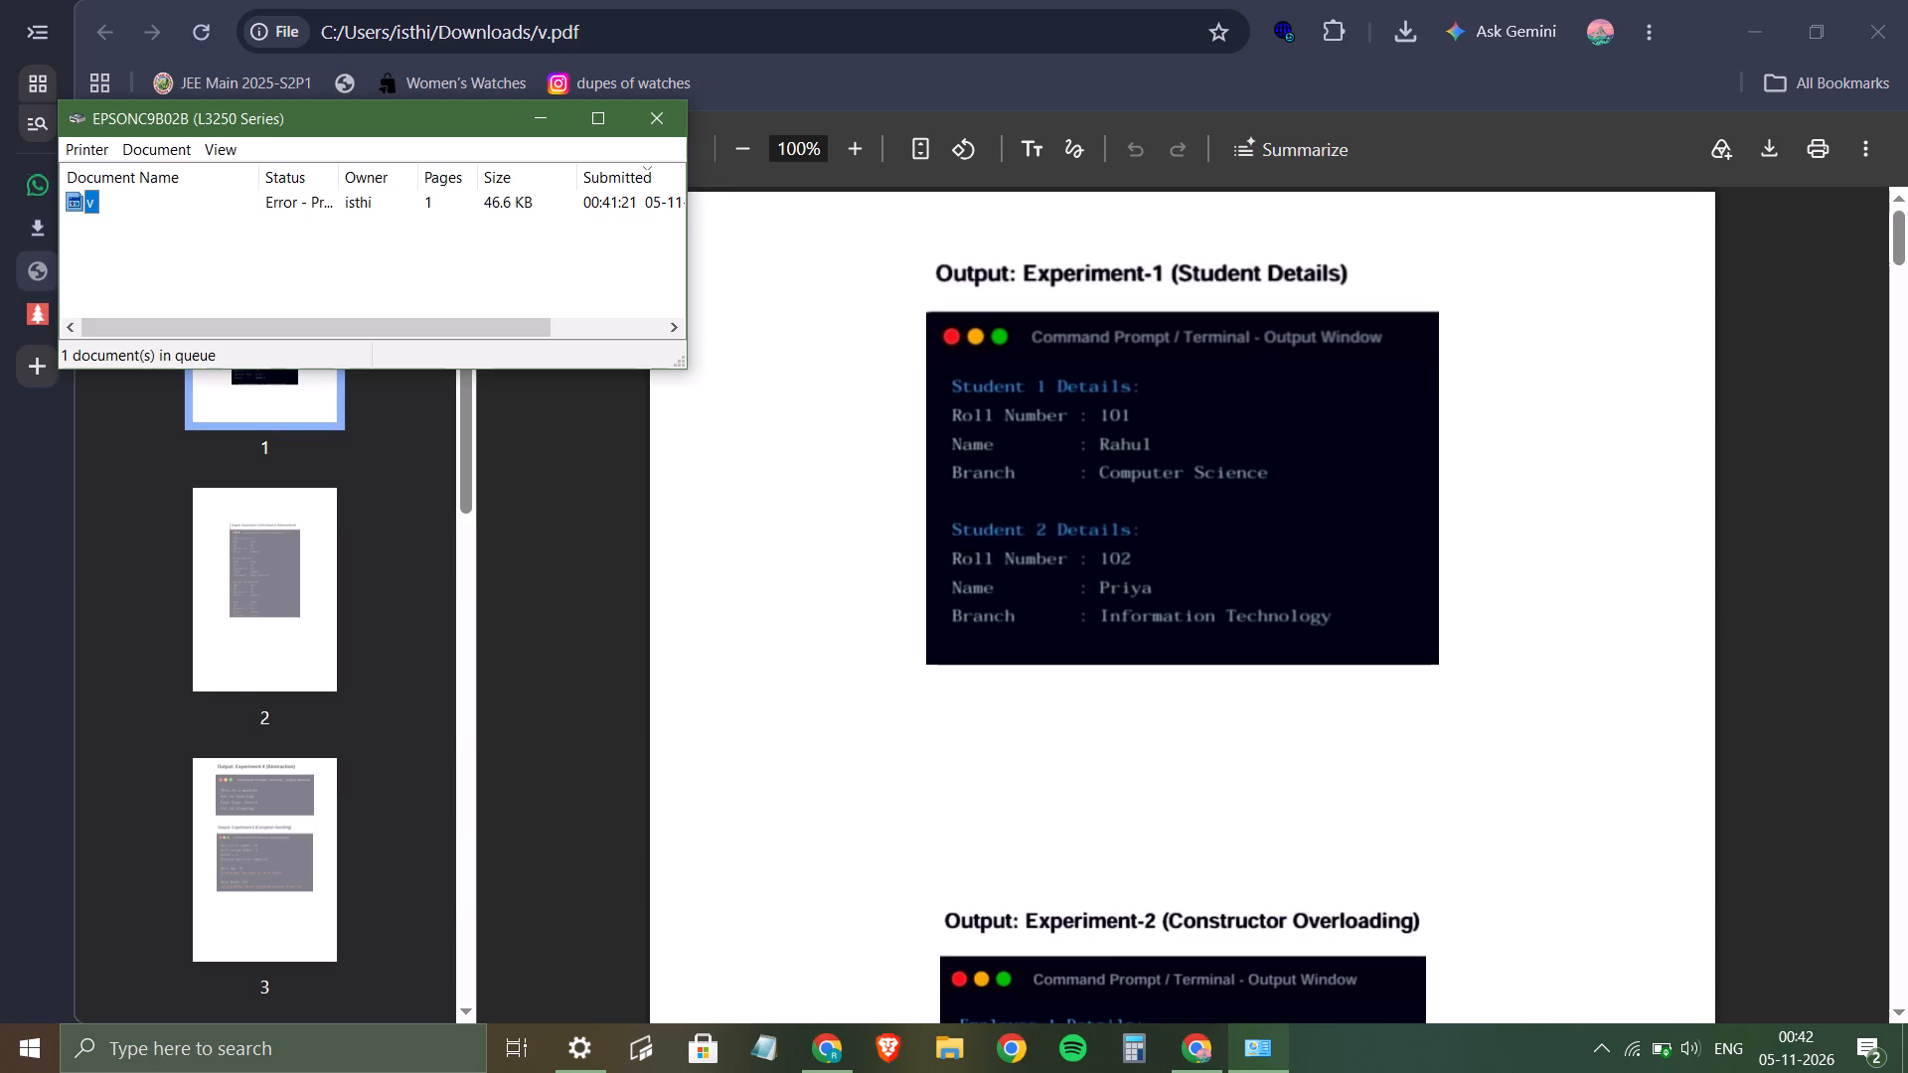
right_click(92, 193)
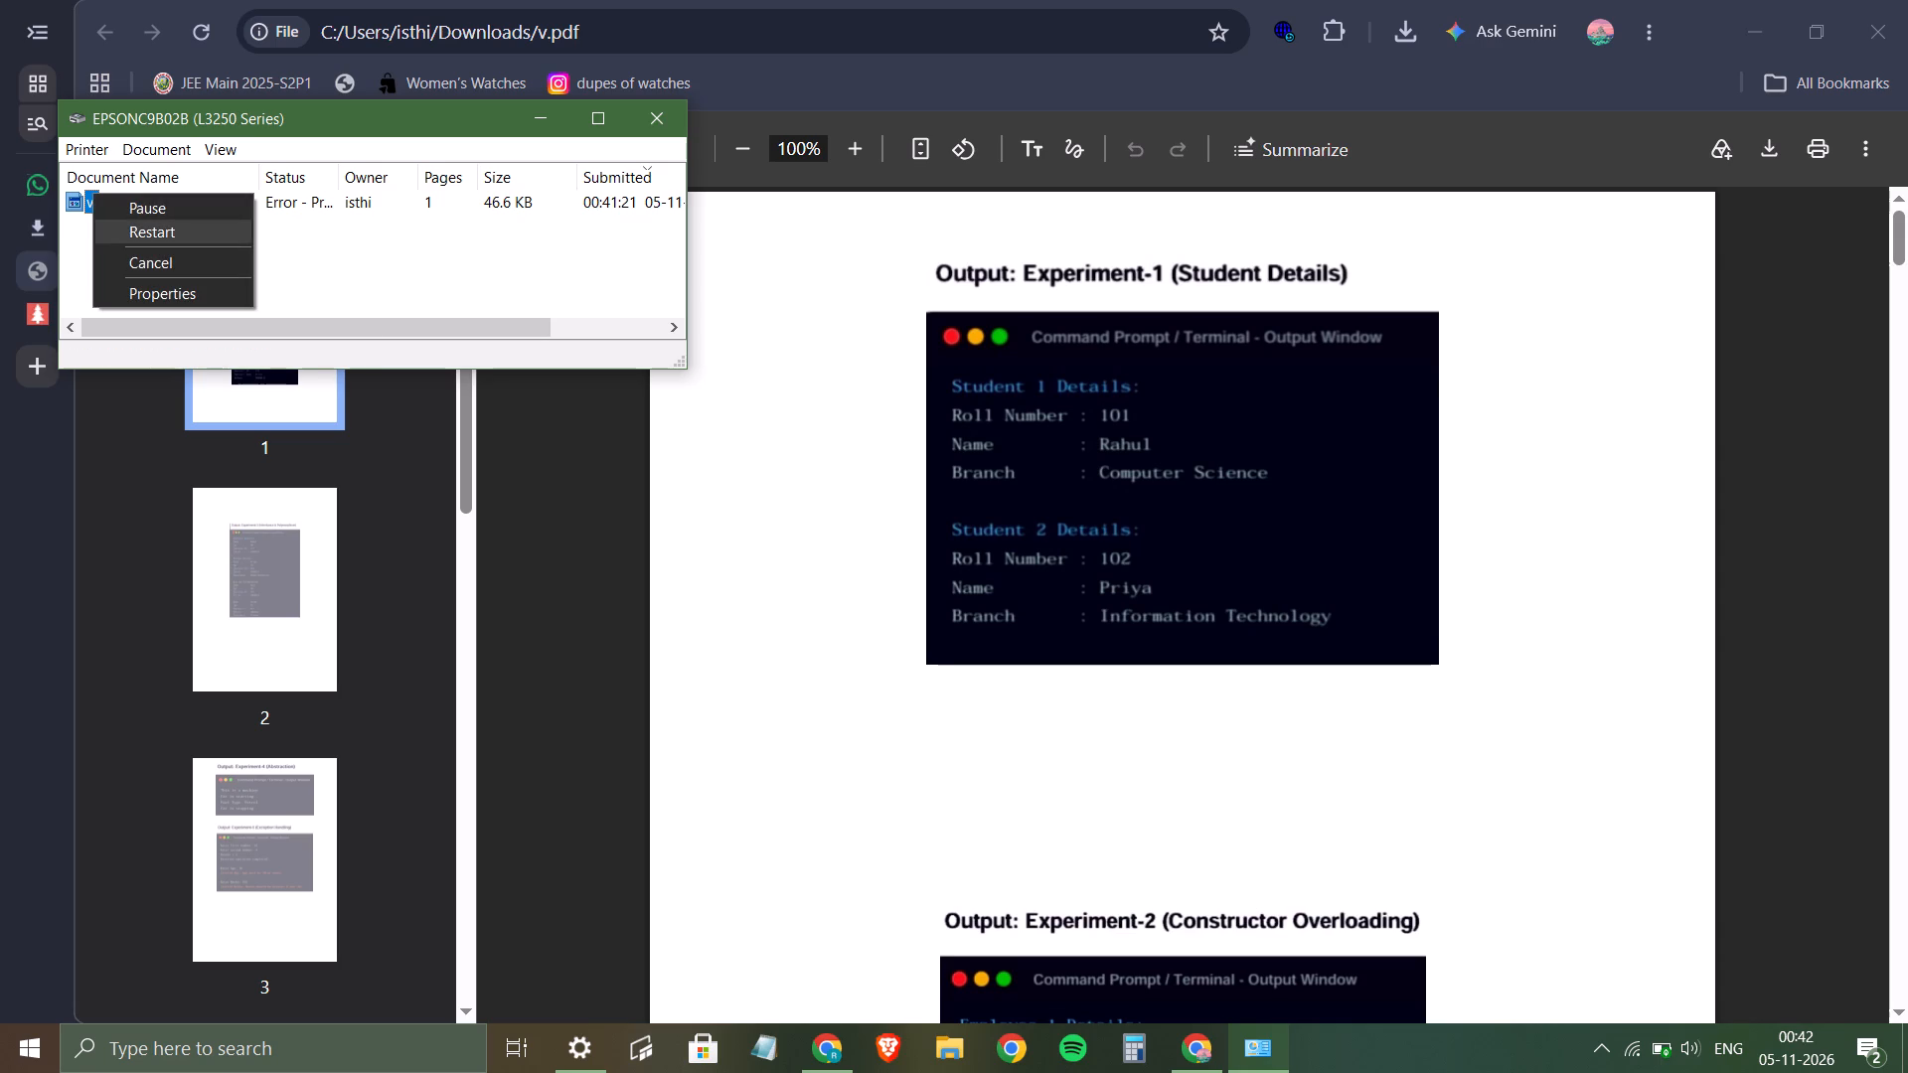
left_click(204, 227)
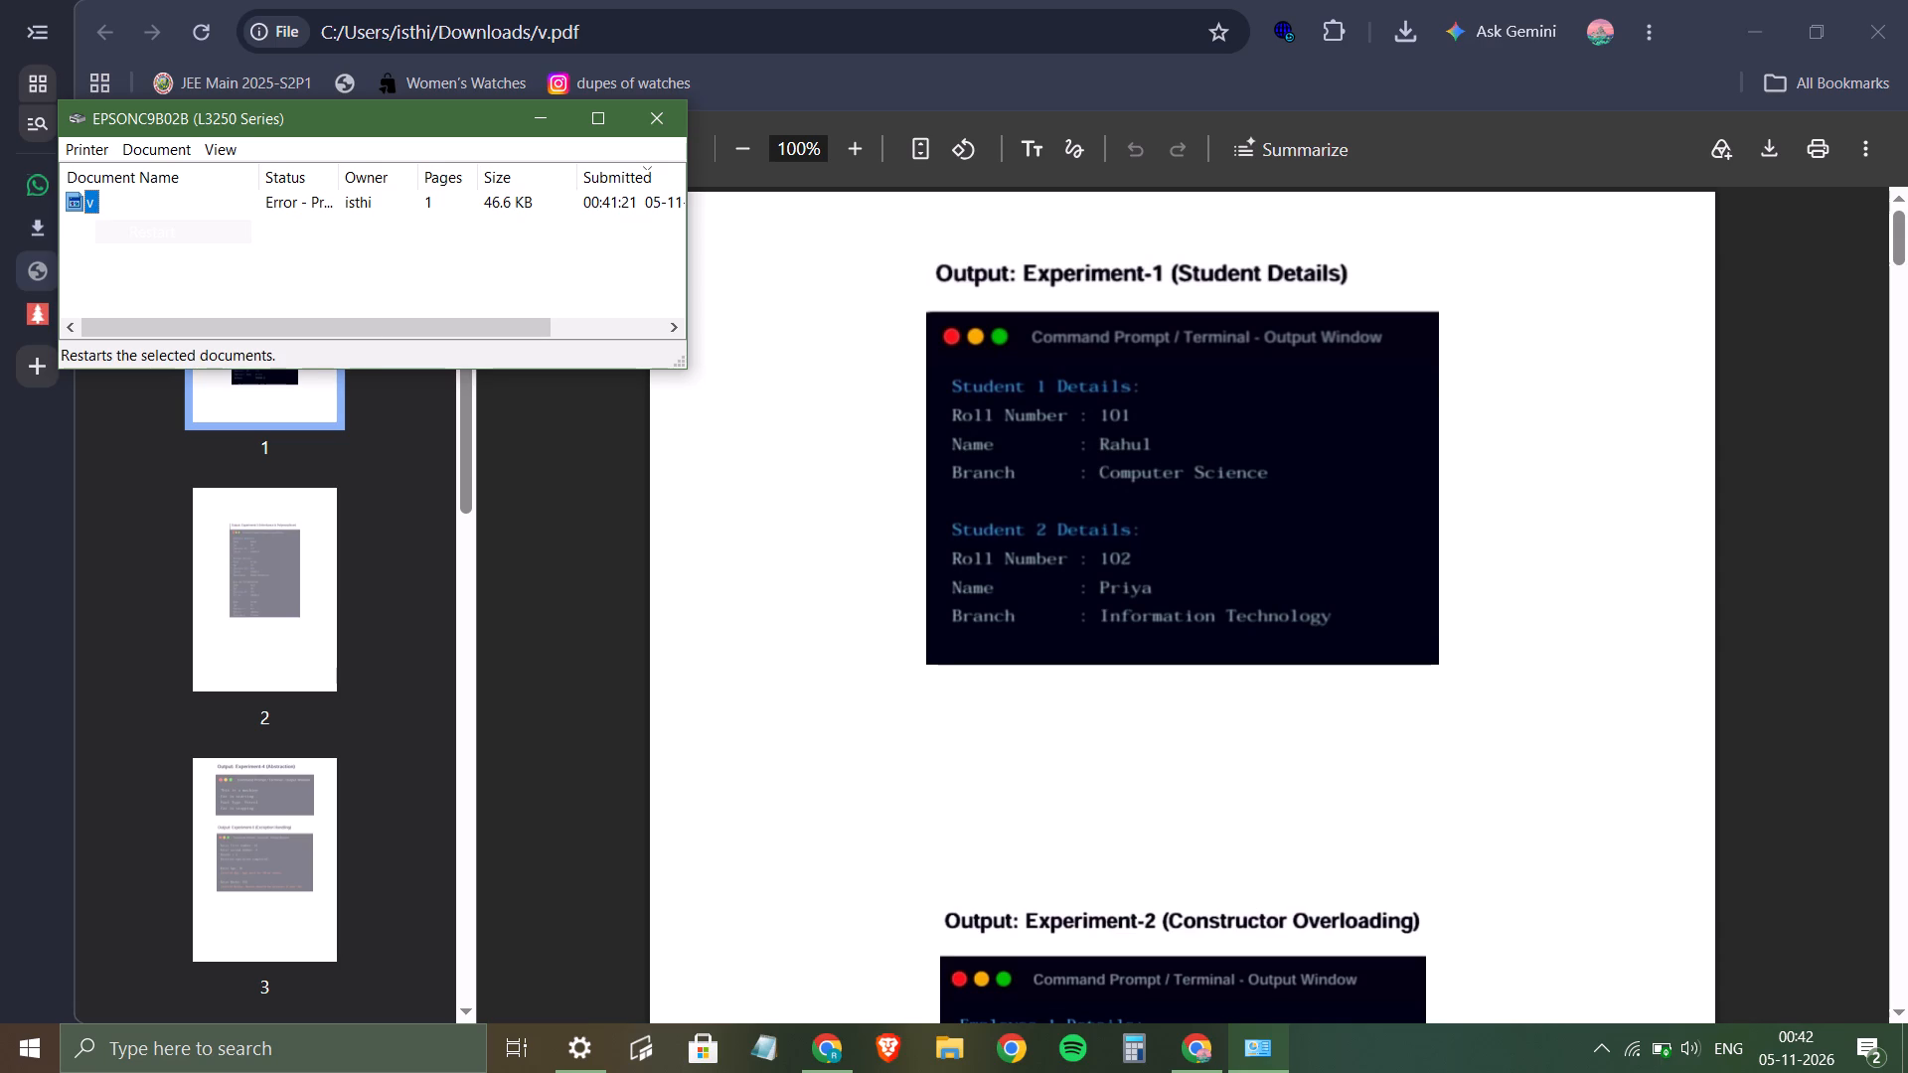
left_click(189, 254)
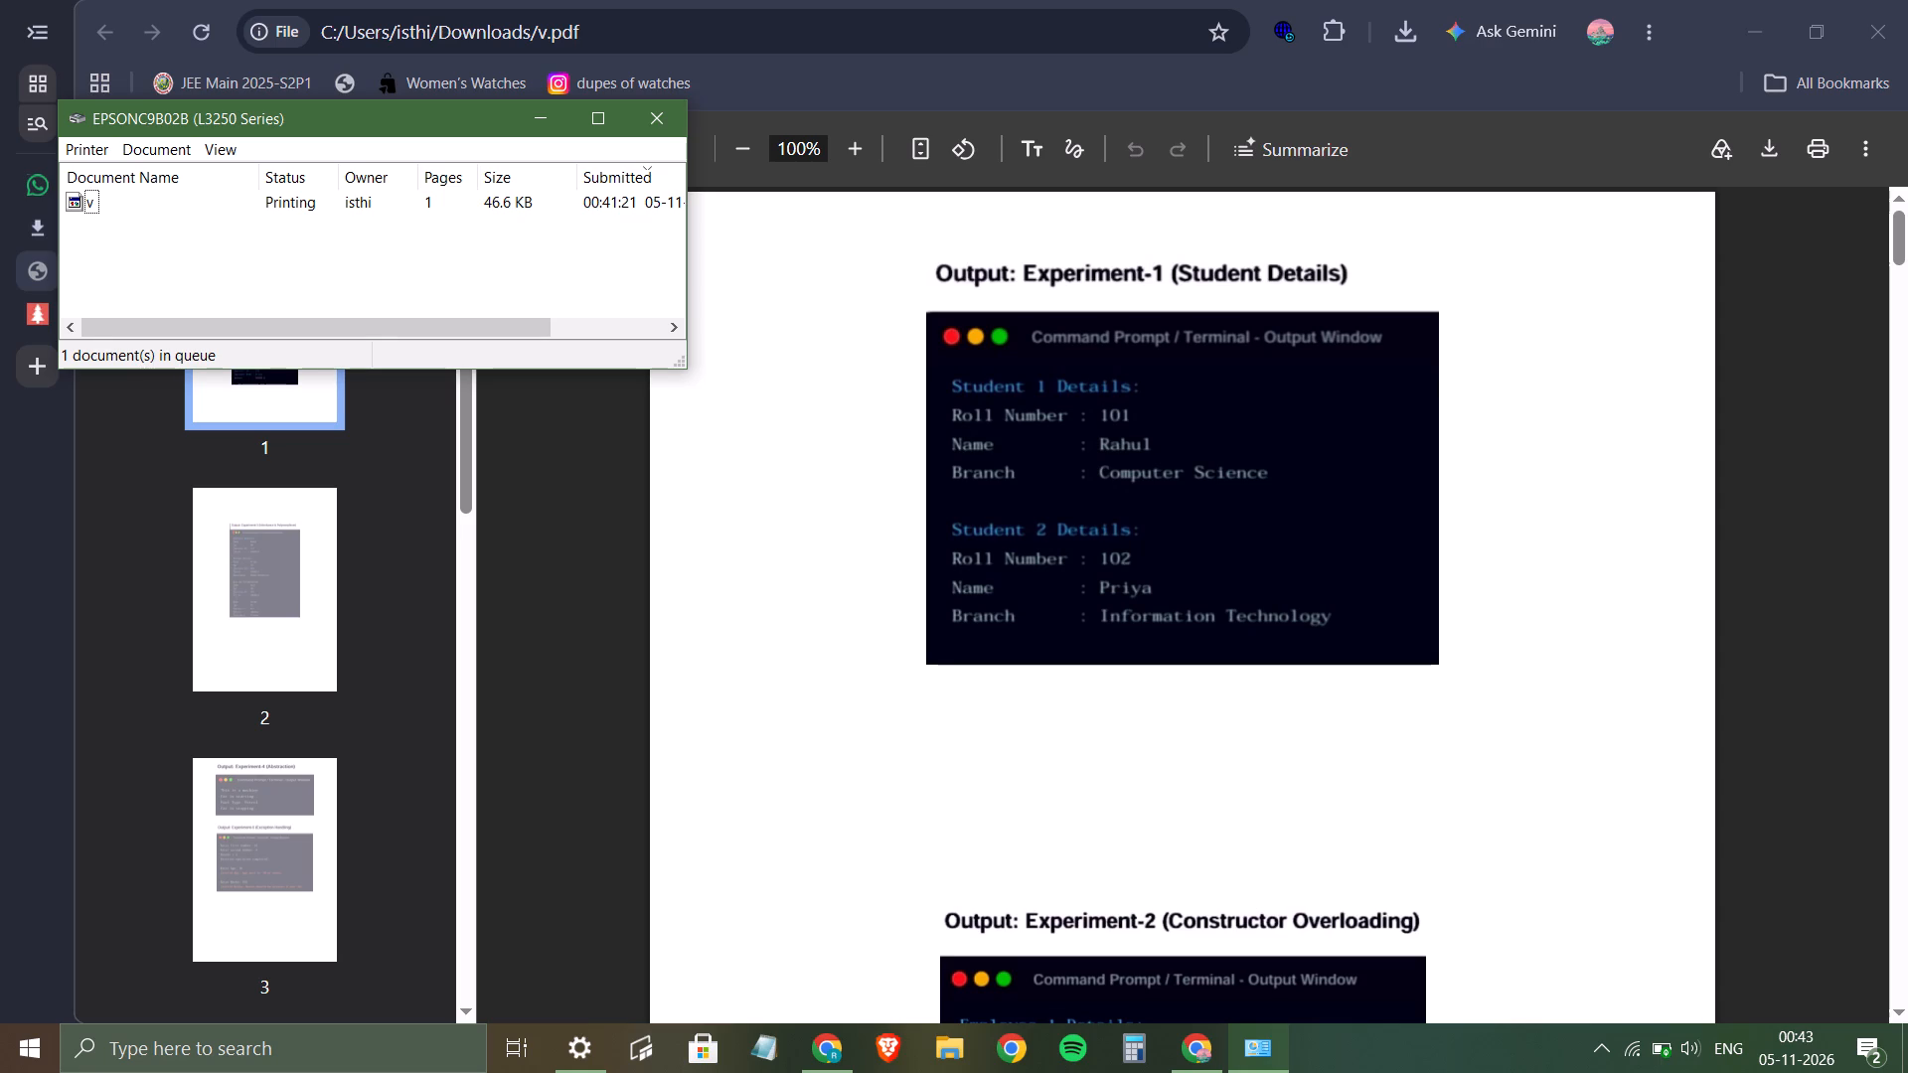
left_click(724, 477)
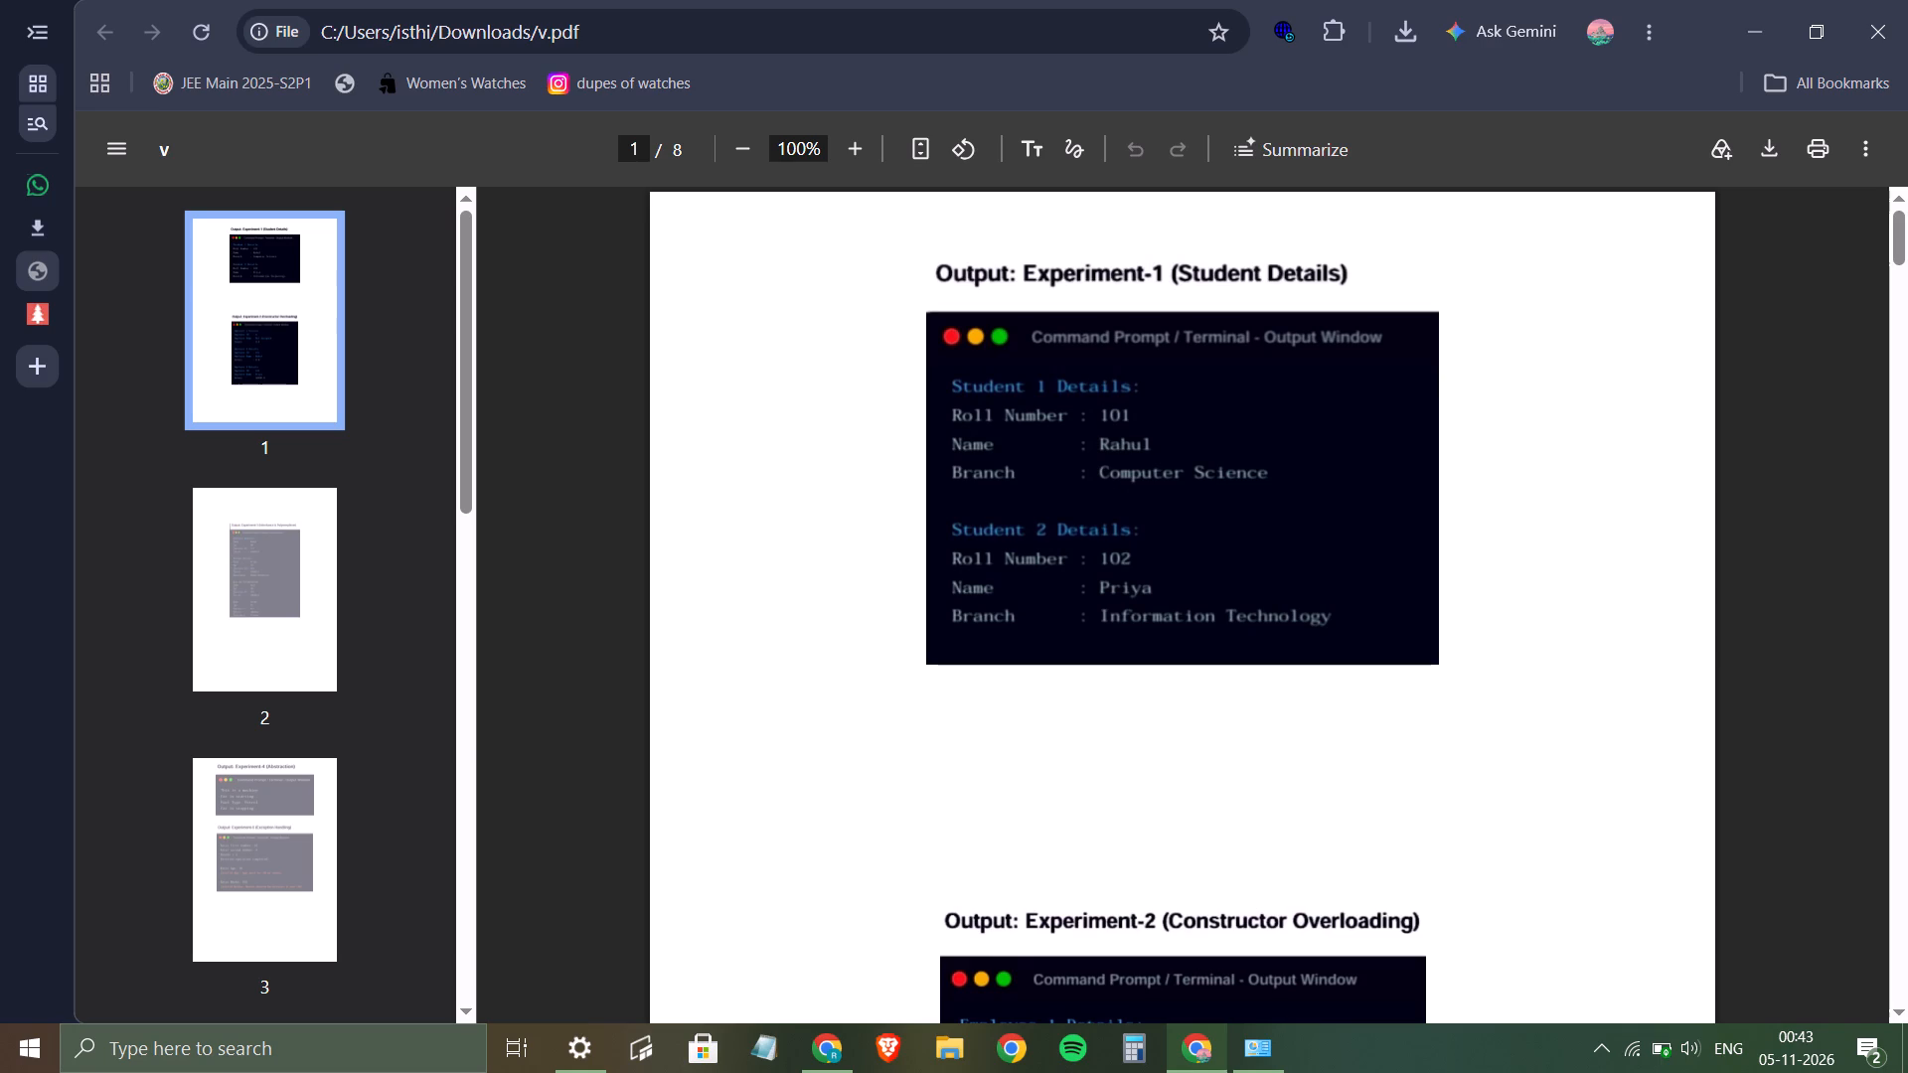
Switch to File Explorer, open the Downloads folder and look through its files from newest to older ones.
left_click(962, 1067)
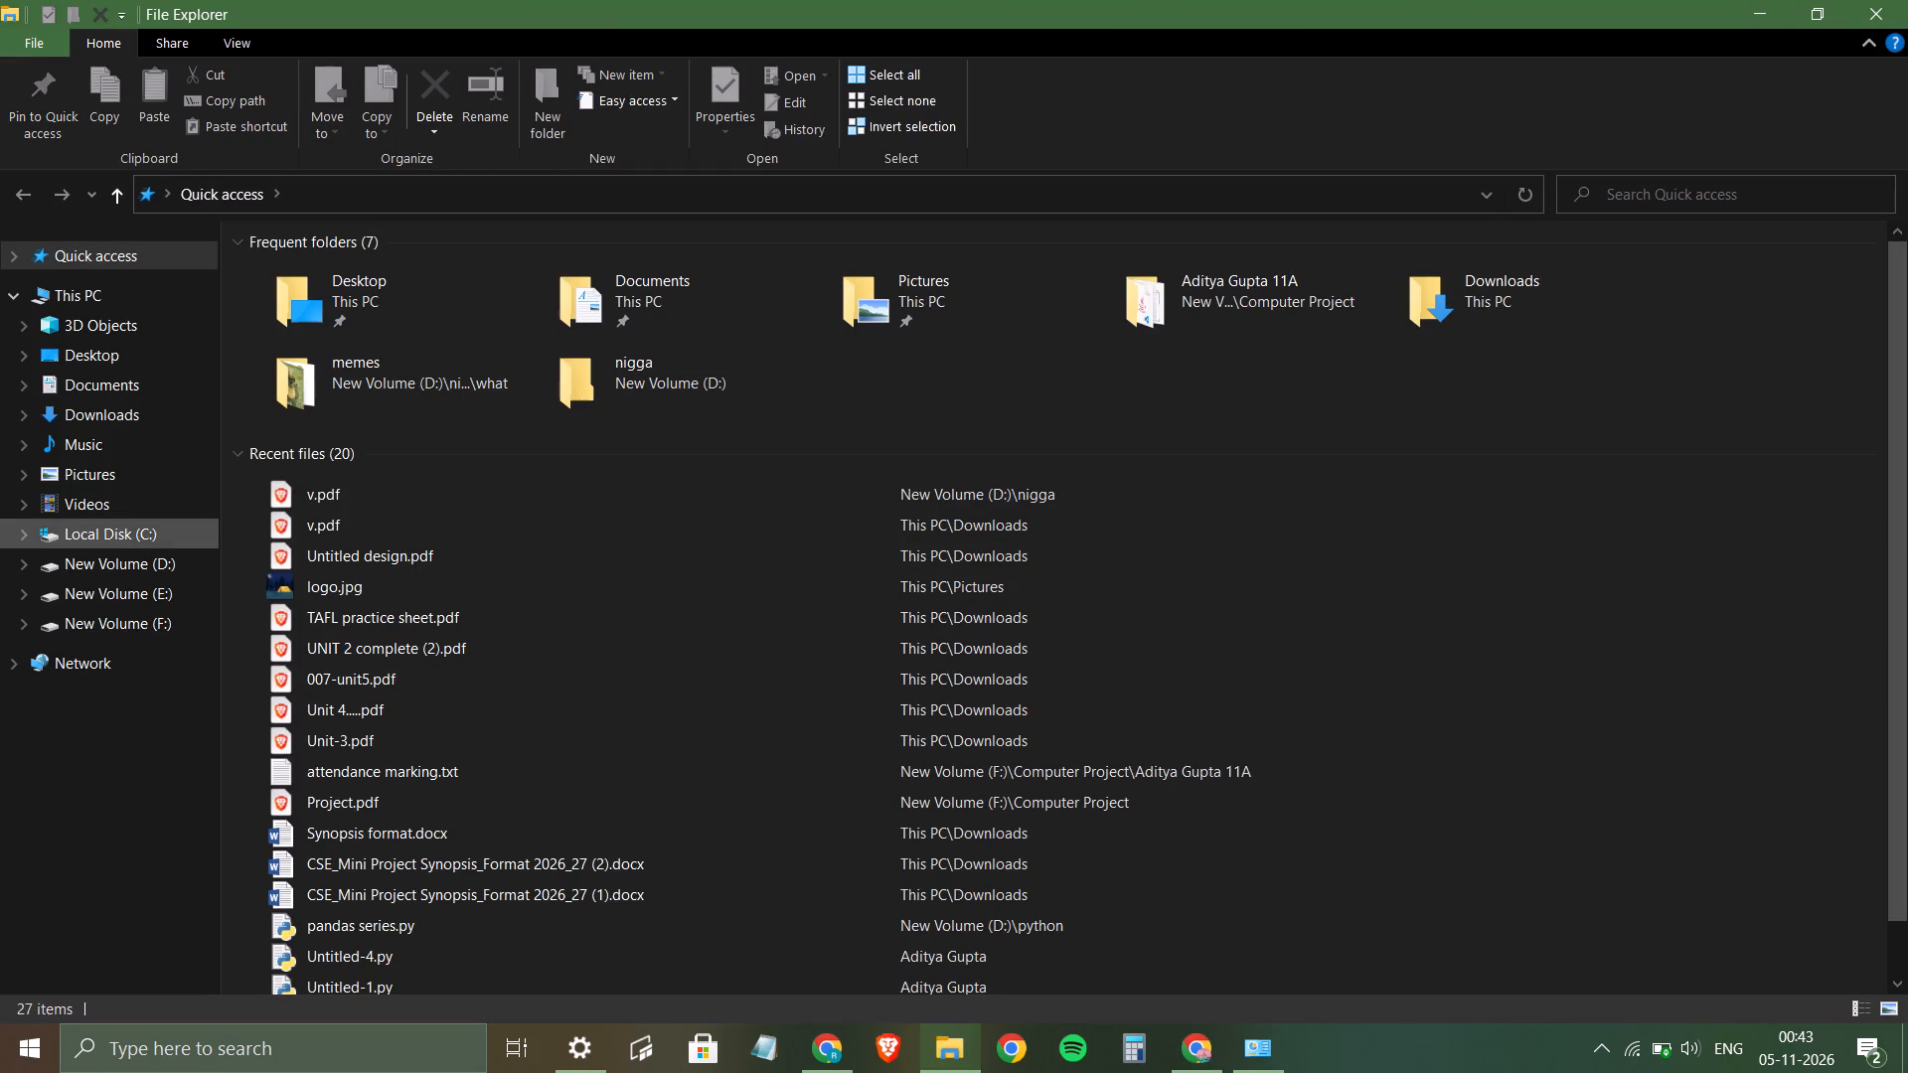
left_click(112, 411)
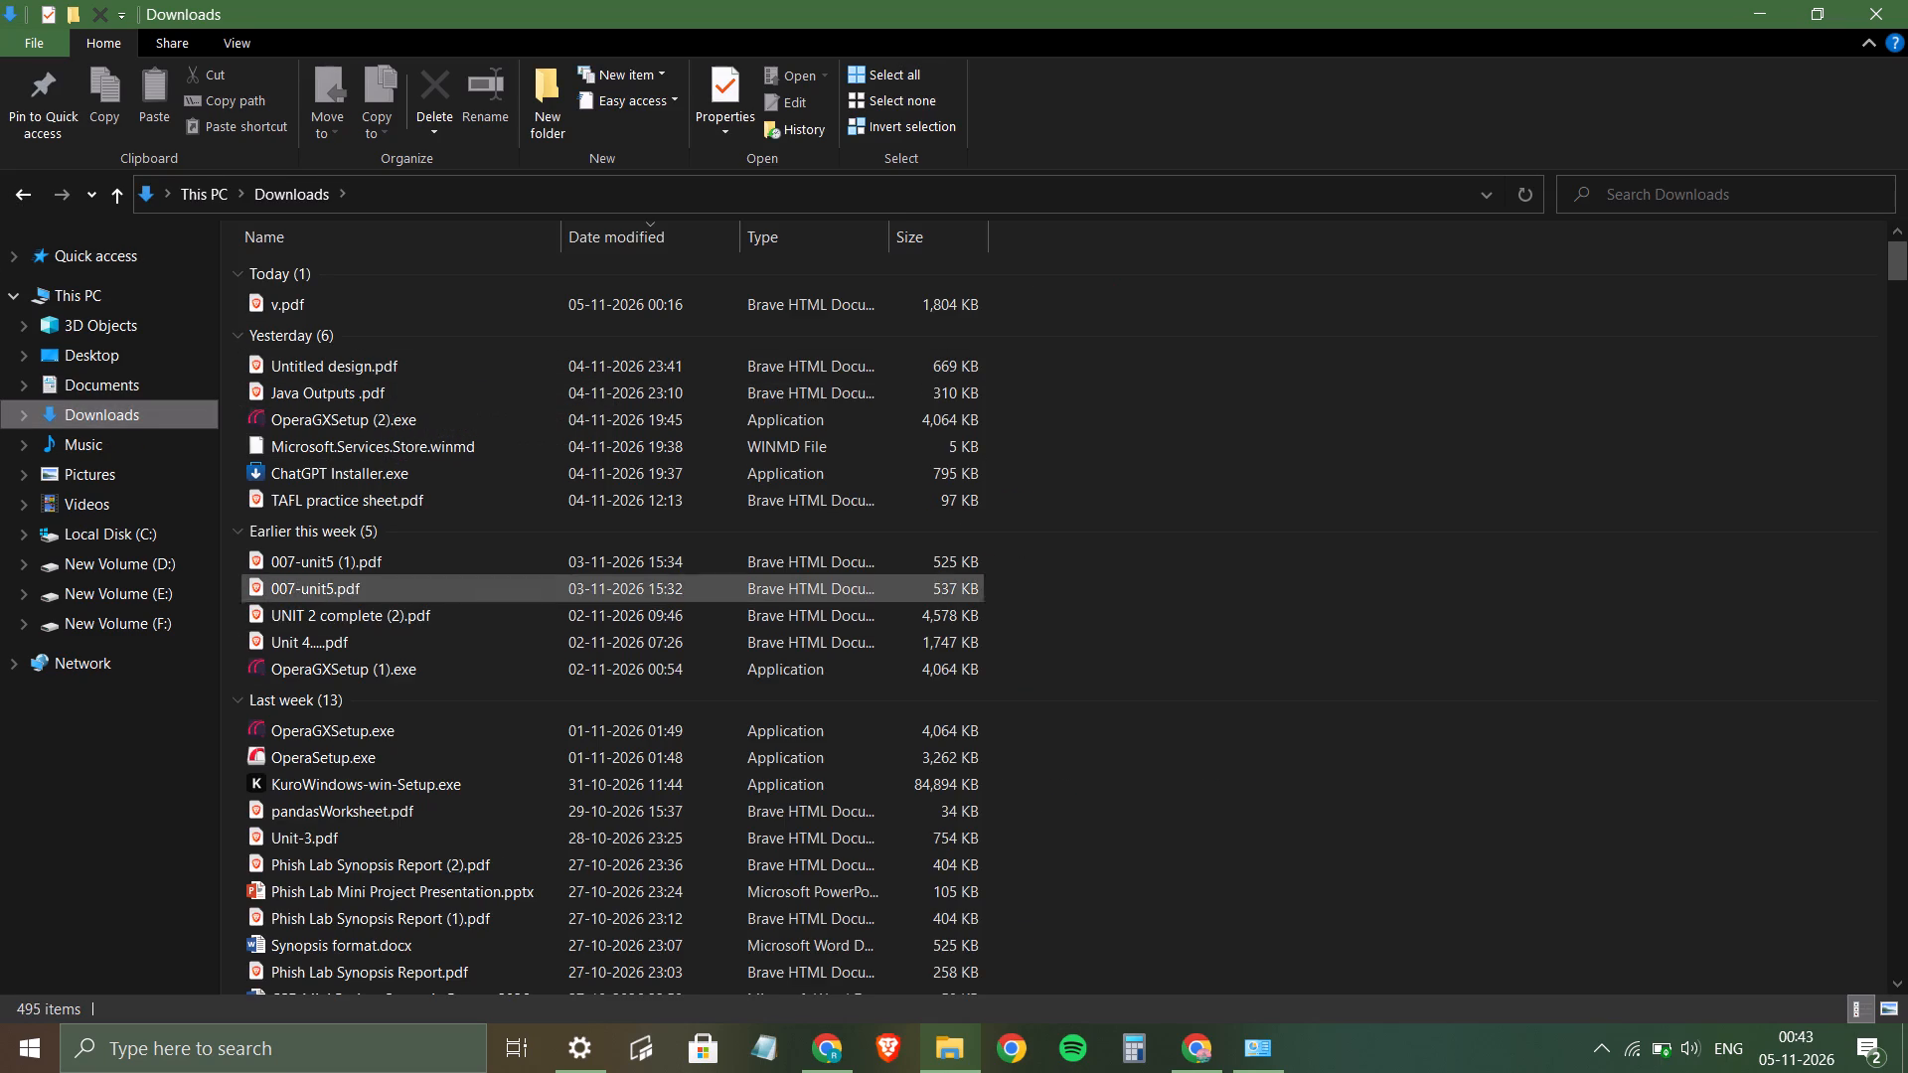
left_click(1124, 571)
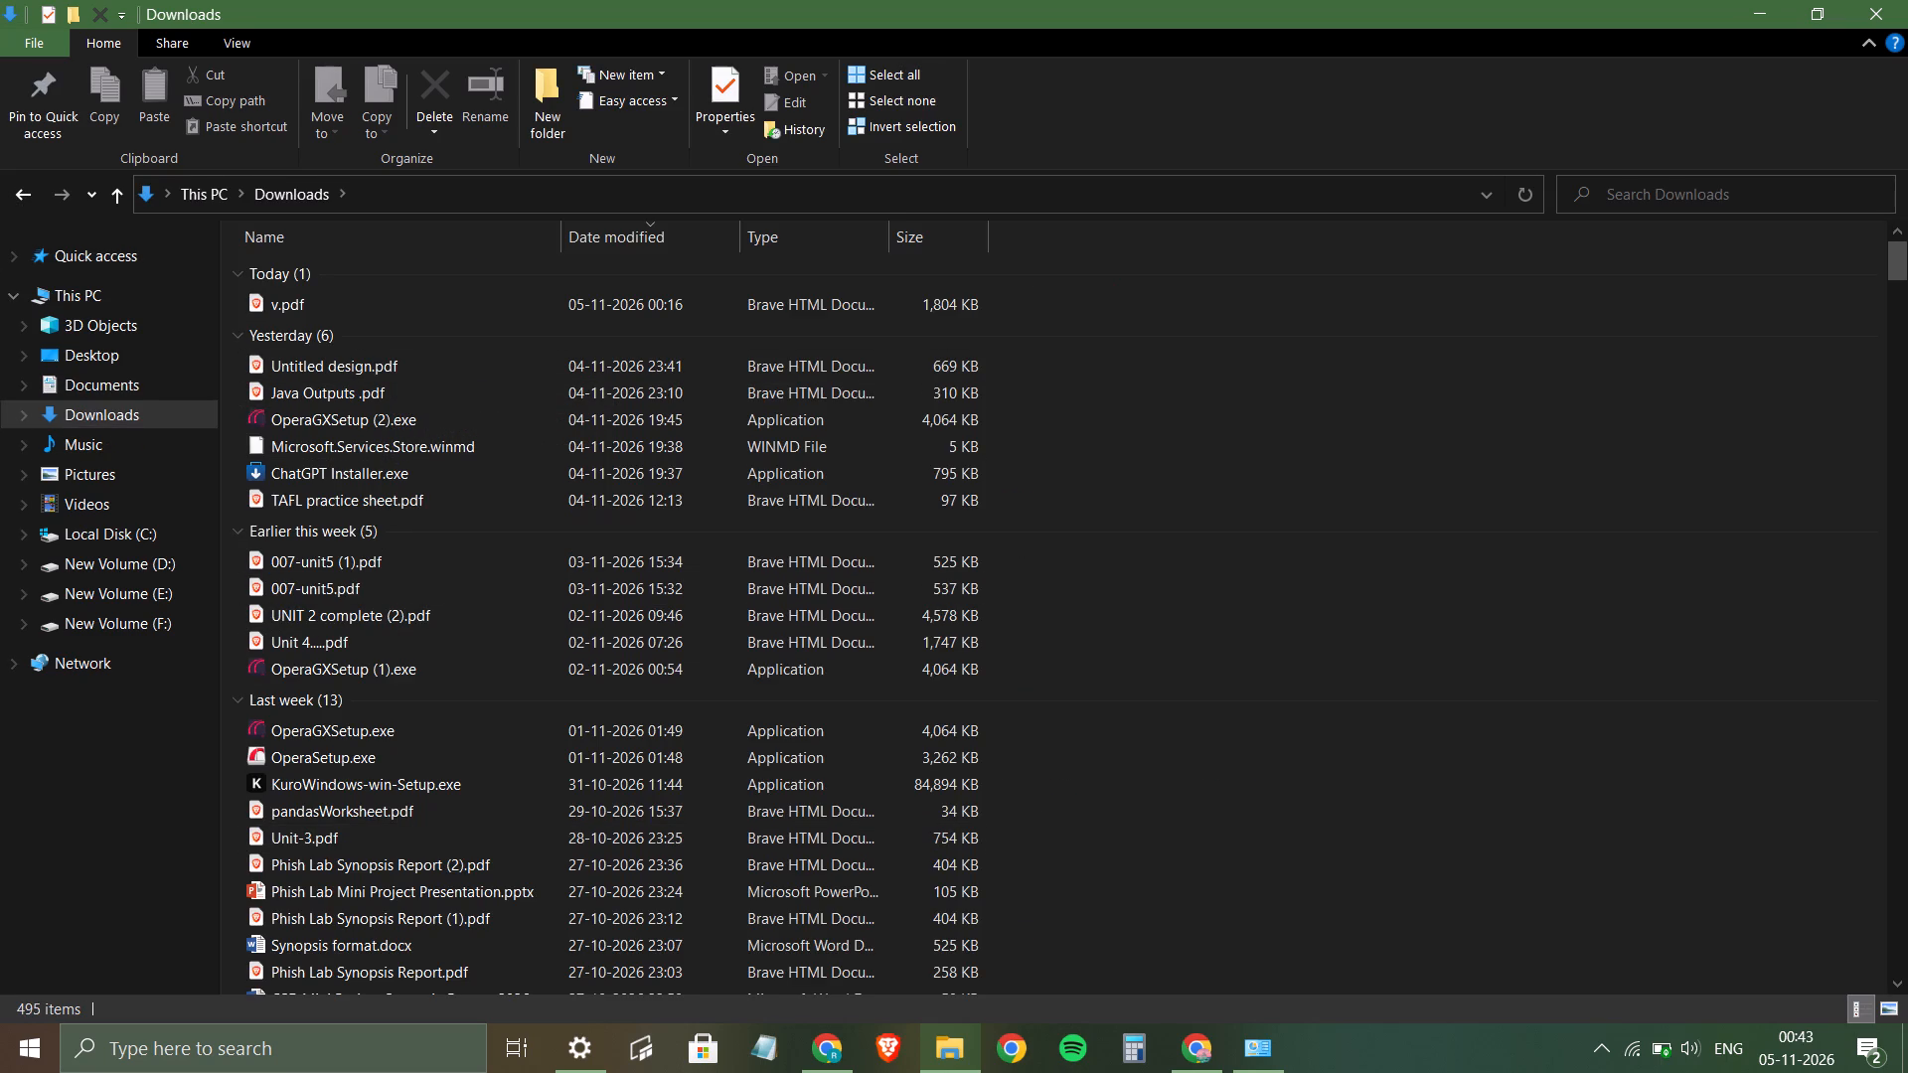
key("Down")
key("Down")
key("Down")
key("Down")
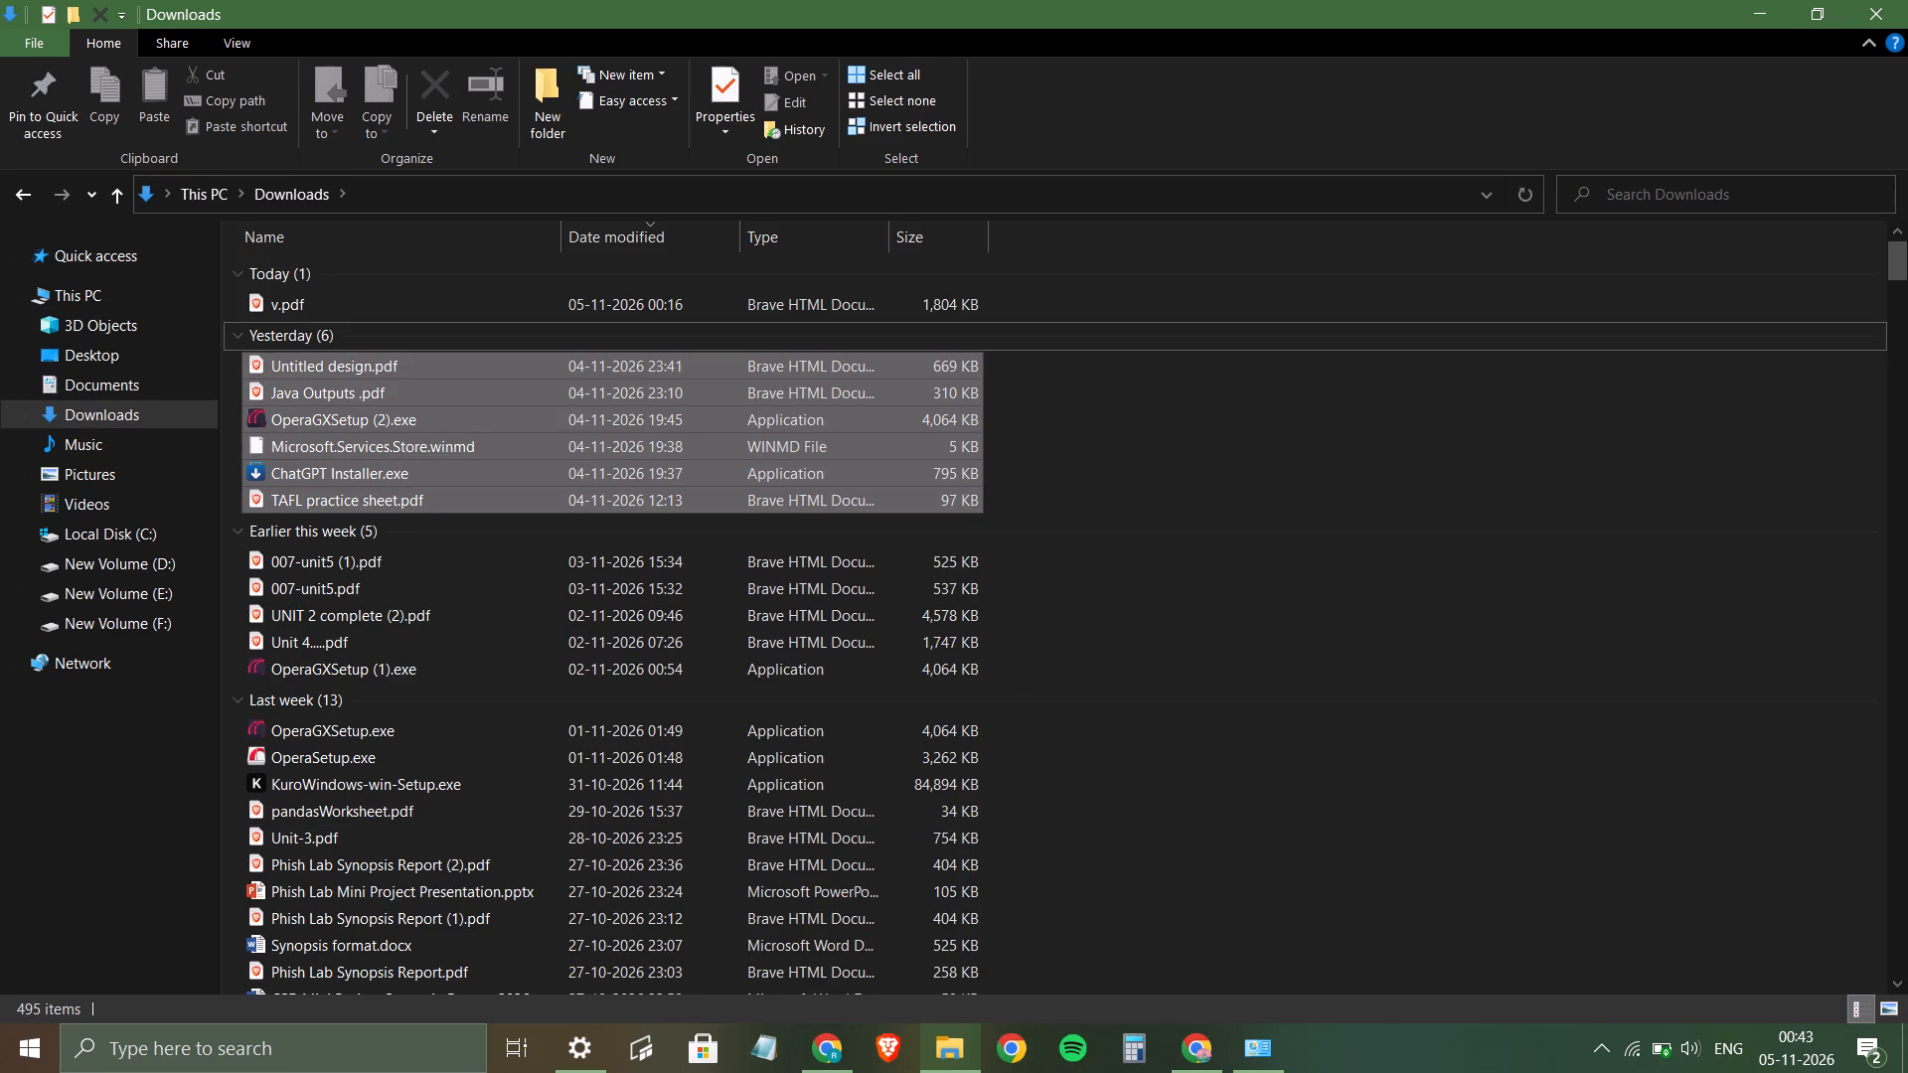
key("Down")
key("Down")
key("Down")
key("Down")
key("Down")
key("Down")
key("Down")
key("Down")
key("Down")
key("Down")
key("Down")
key("Down")
key("Down")
key("Down")
key("Down")
key("Down")
key("Down")
key("Down")
key("Down")
key("Down")
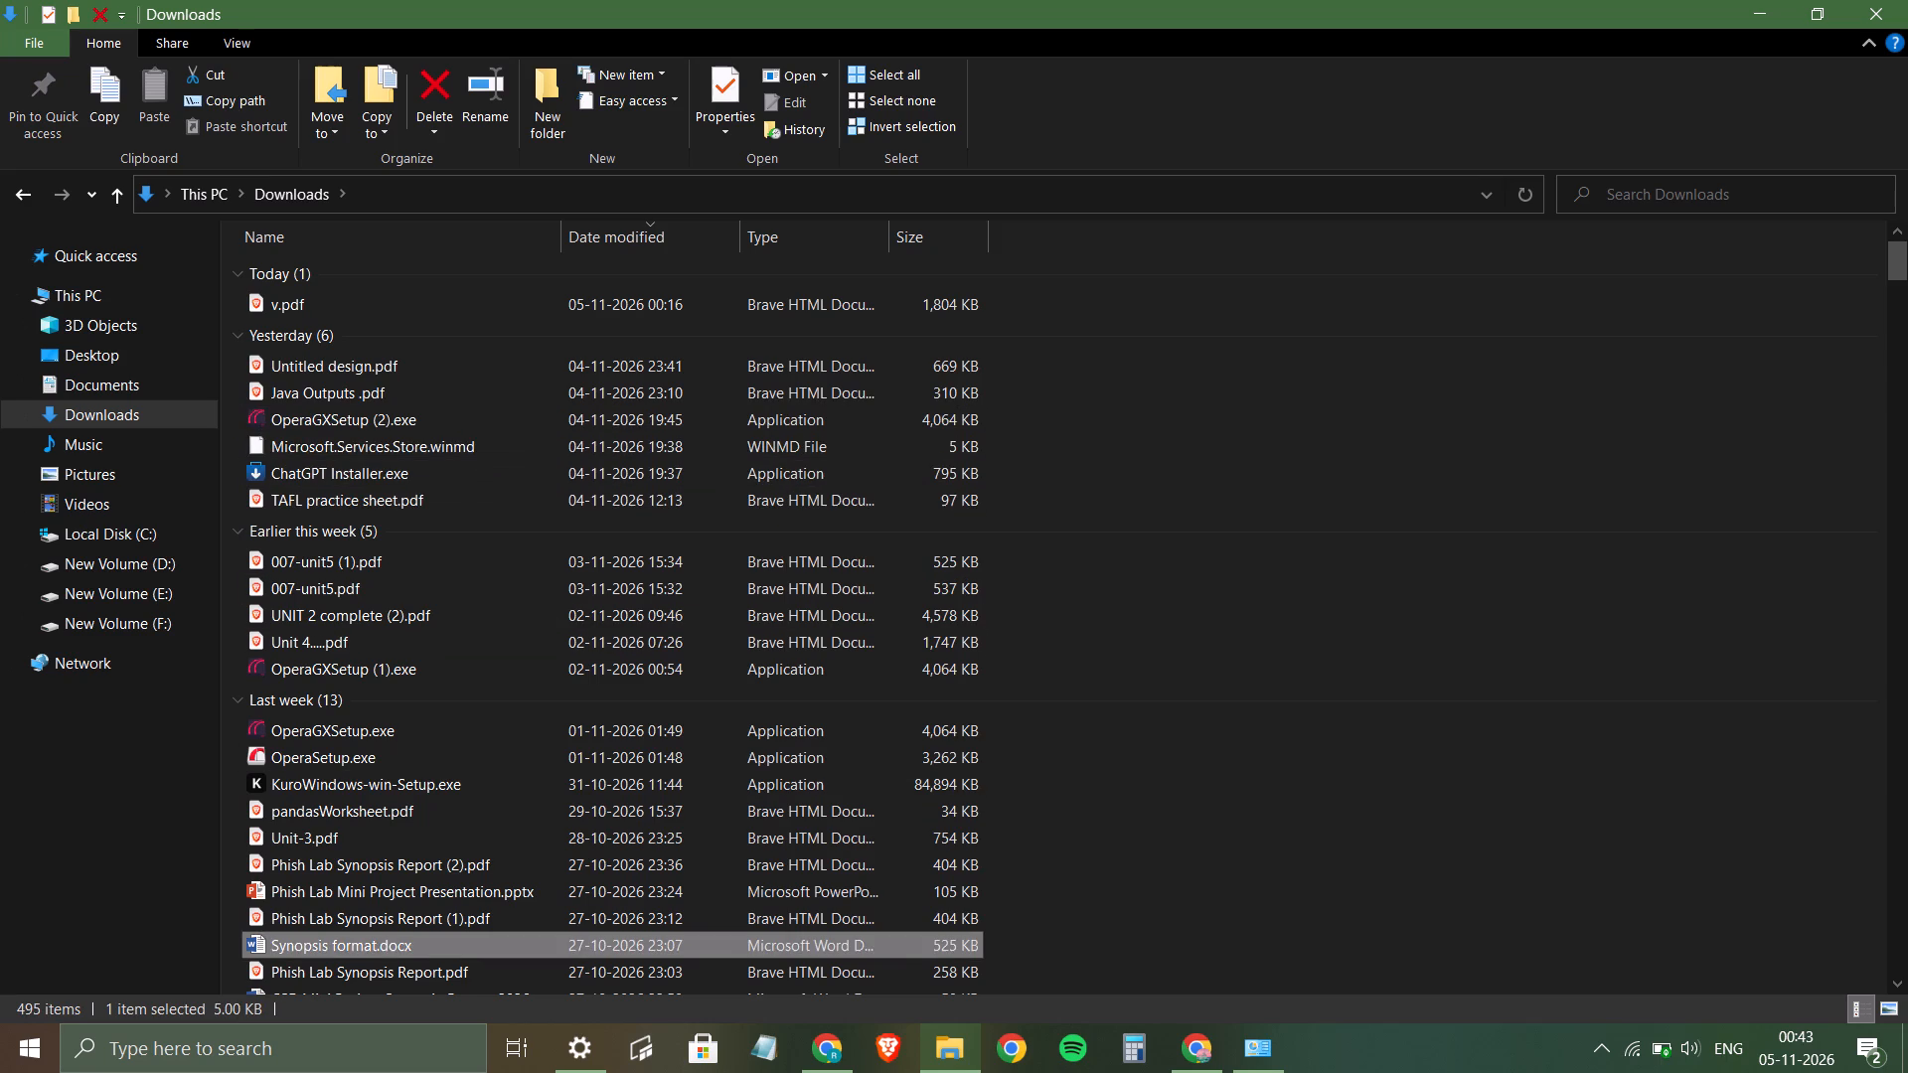
key("Down")
key("Down")
key("Down")
key("Down")
key("Down")
key("Down")
key("Down")
key("Down")
key("Down")
key("Down")
key("Down")
key("Down")
key("Down")
key("Down")
key("Down")
key("Down")
key("Down")
key("Down")
key("Down")
key("Down")
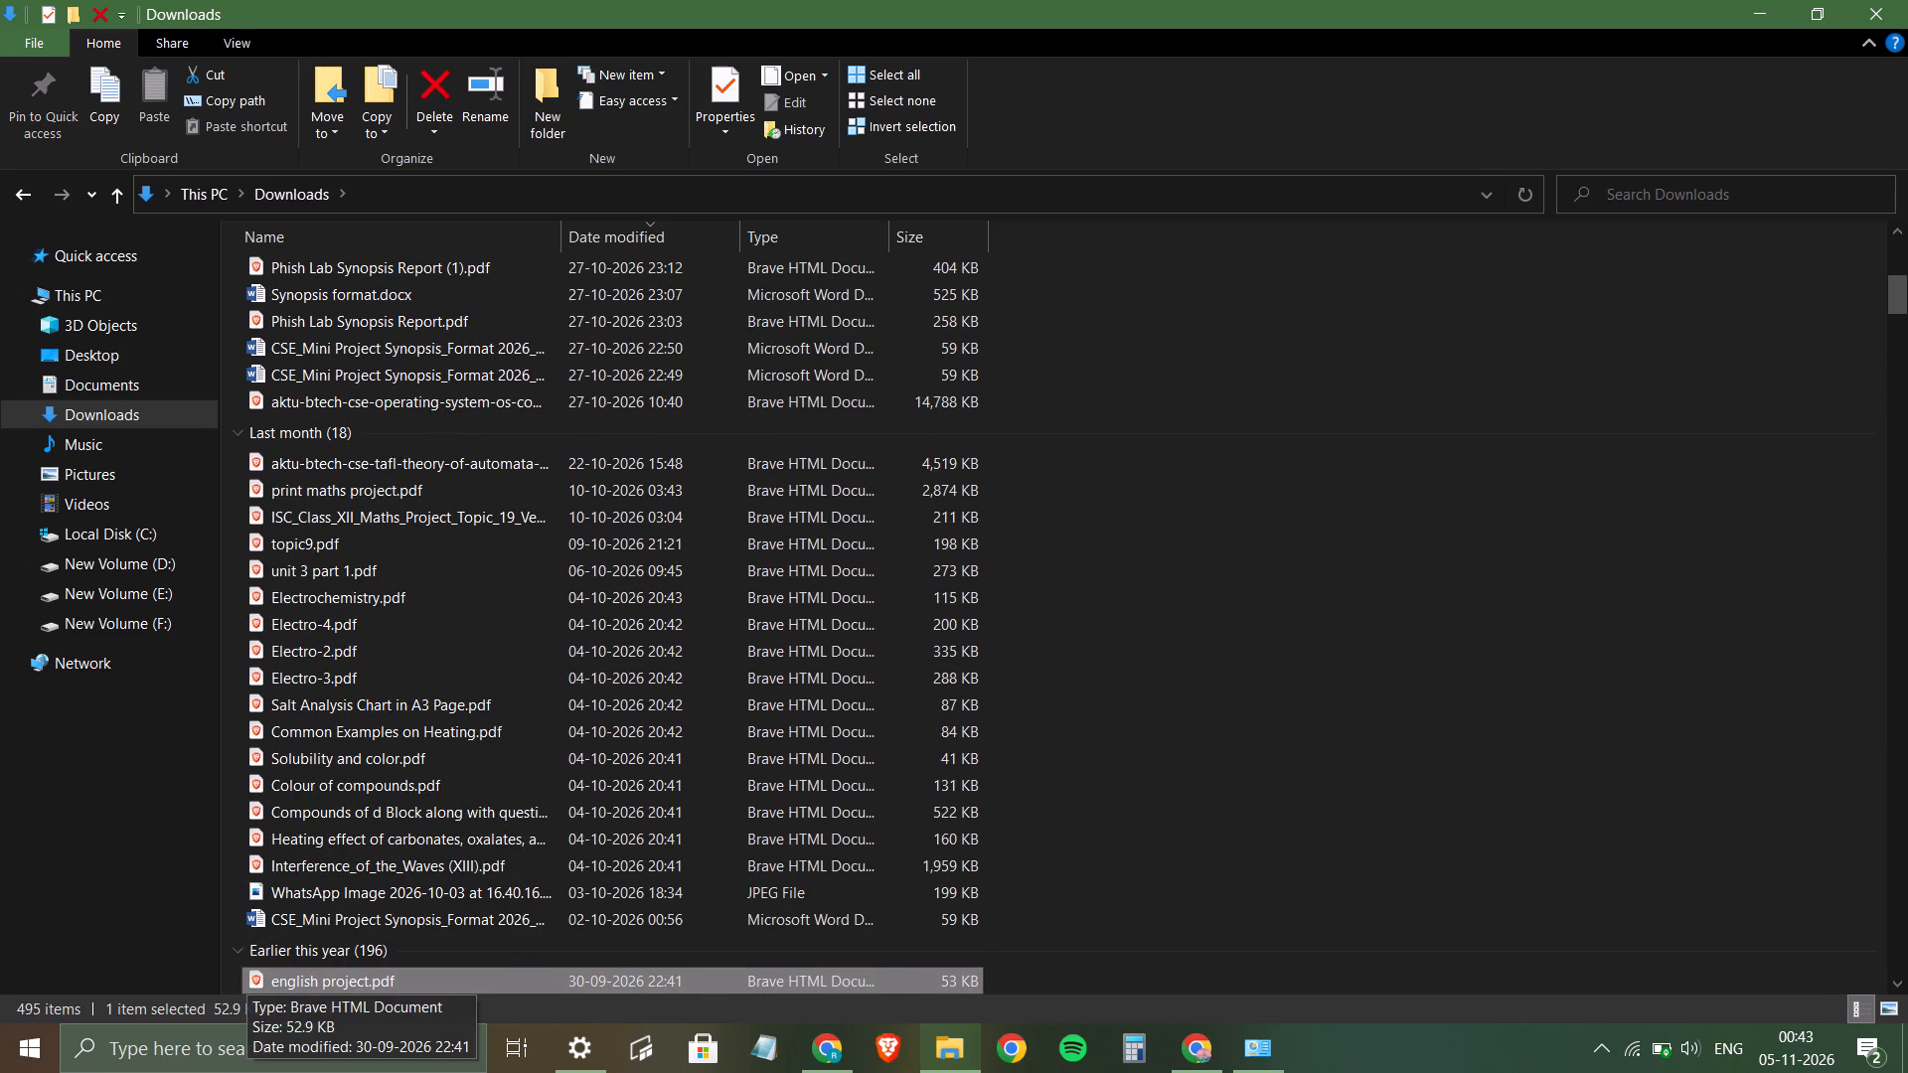
key("Up")
key("Up")
key("Up")
key("Up")
key("Up")
key("Up")
key("Up")
key("Up")
key("Up")
key("Up")
key("Up")
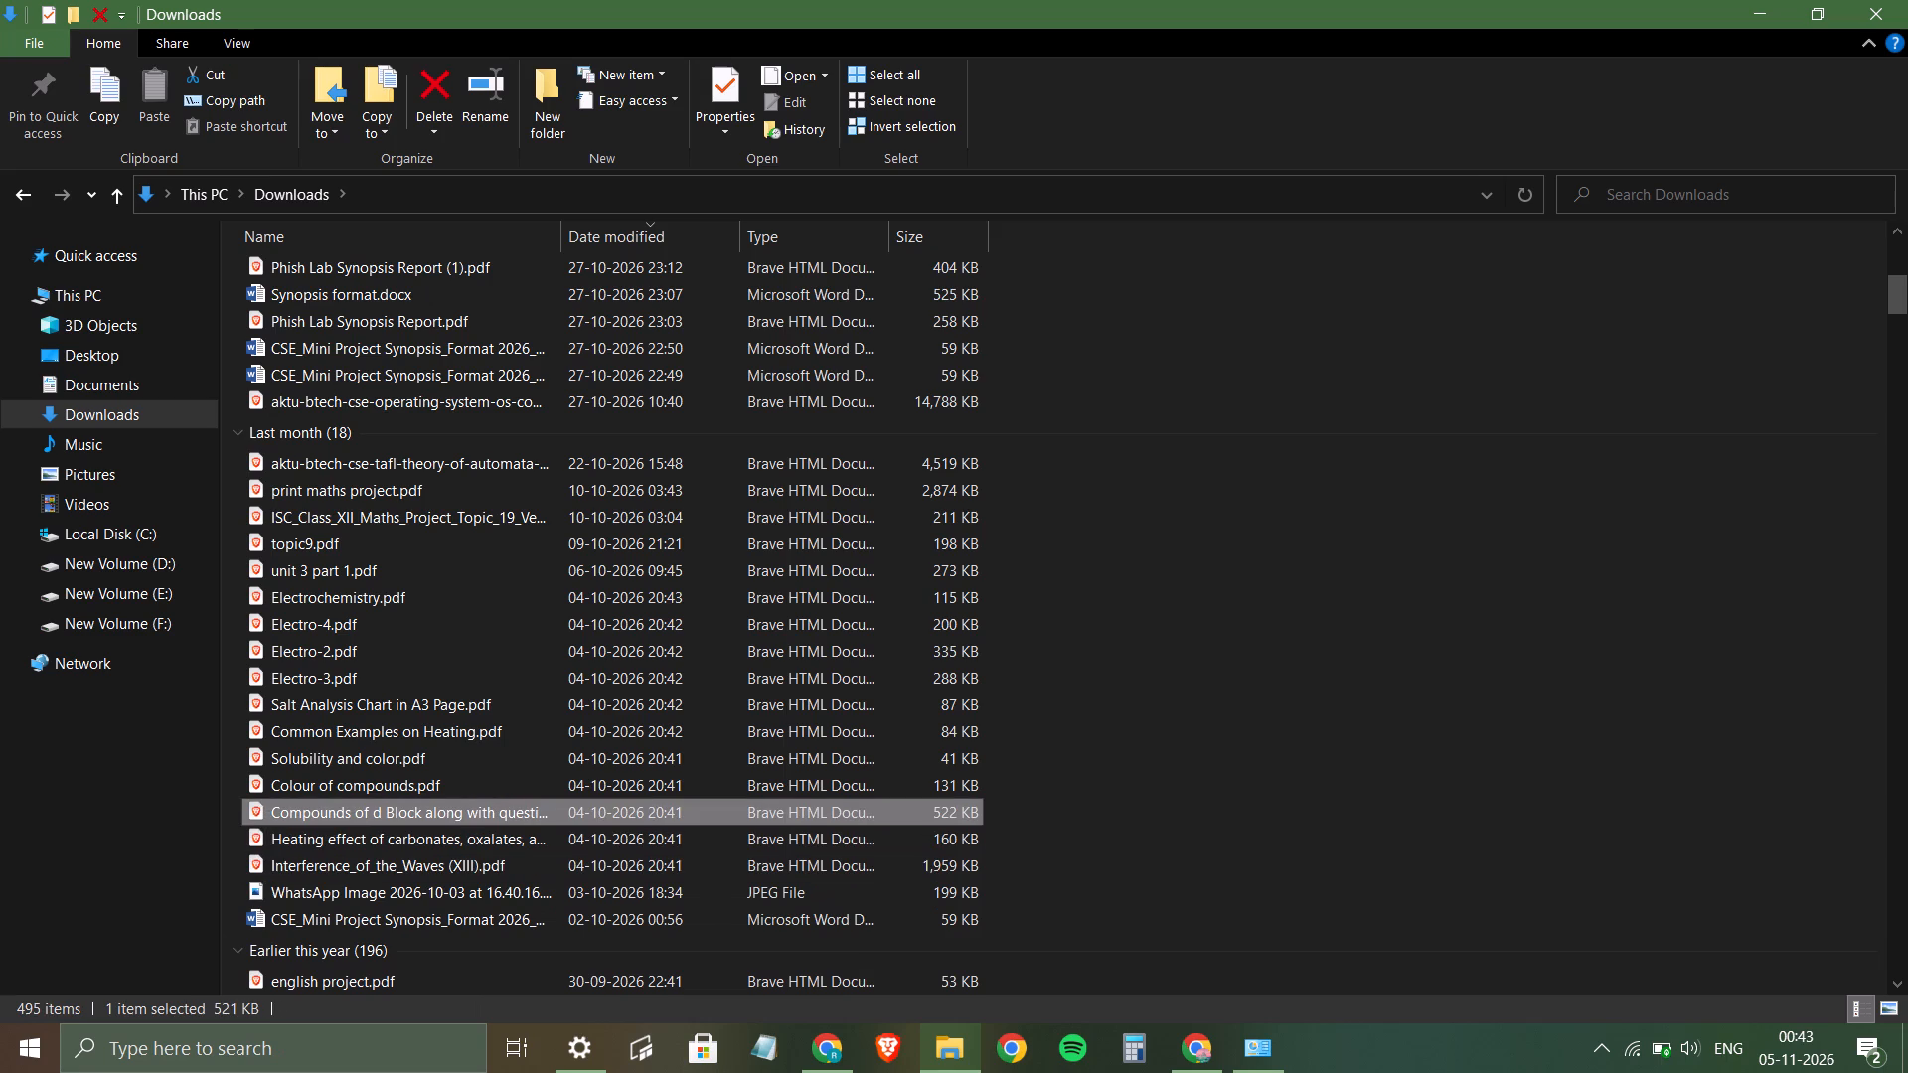
key("Up")
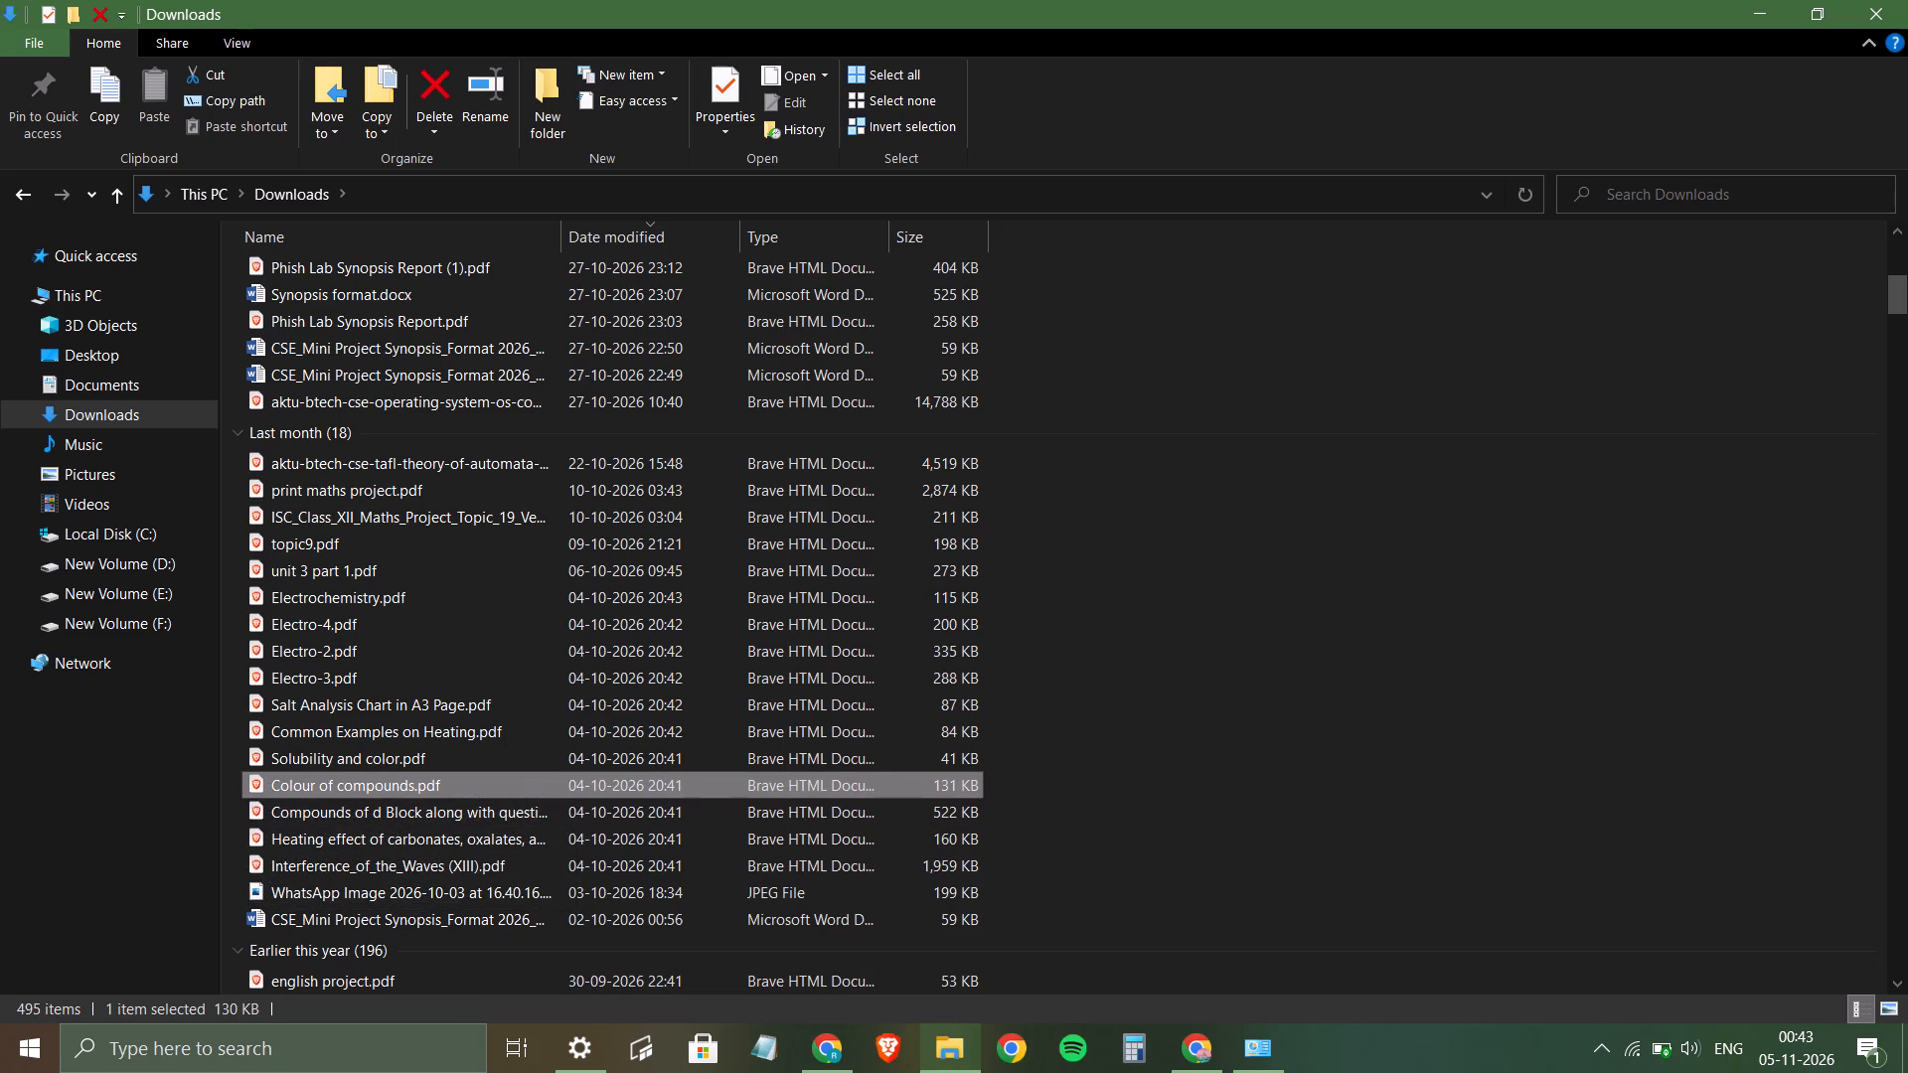
key("Down")
key("Down")
key("Down")
key("Down")
key("Down")
key("Down")
key("Down")
key("Down")
key("Down")
key("Down")
key("Down")
key("Down")
key("Down")
key("Down")
key("Down")
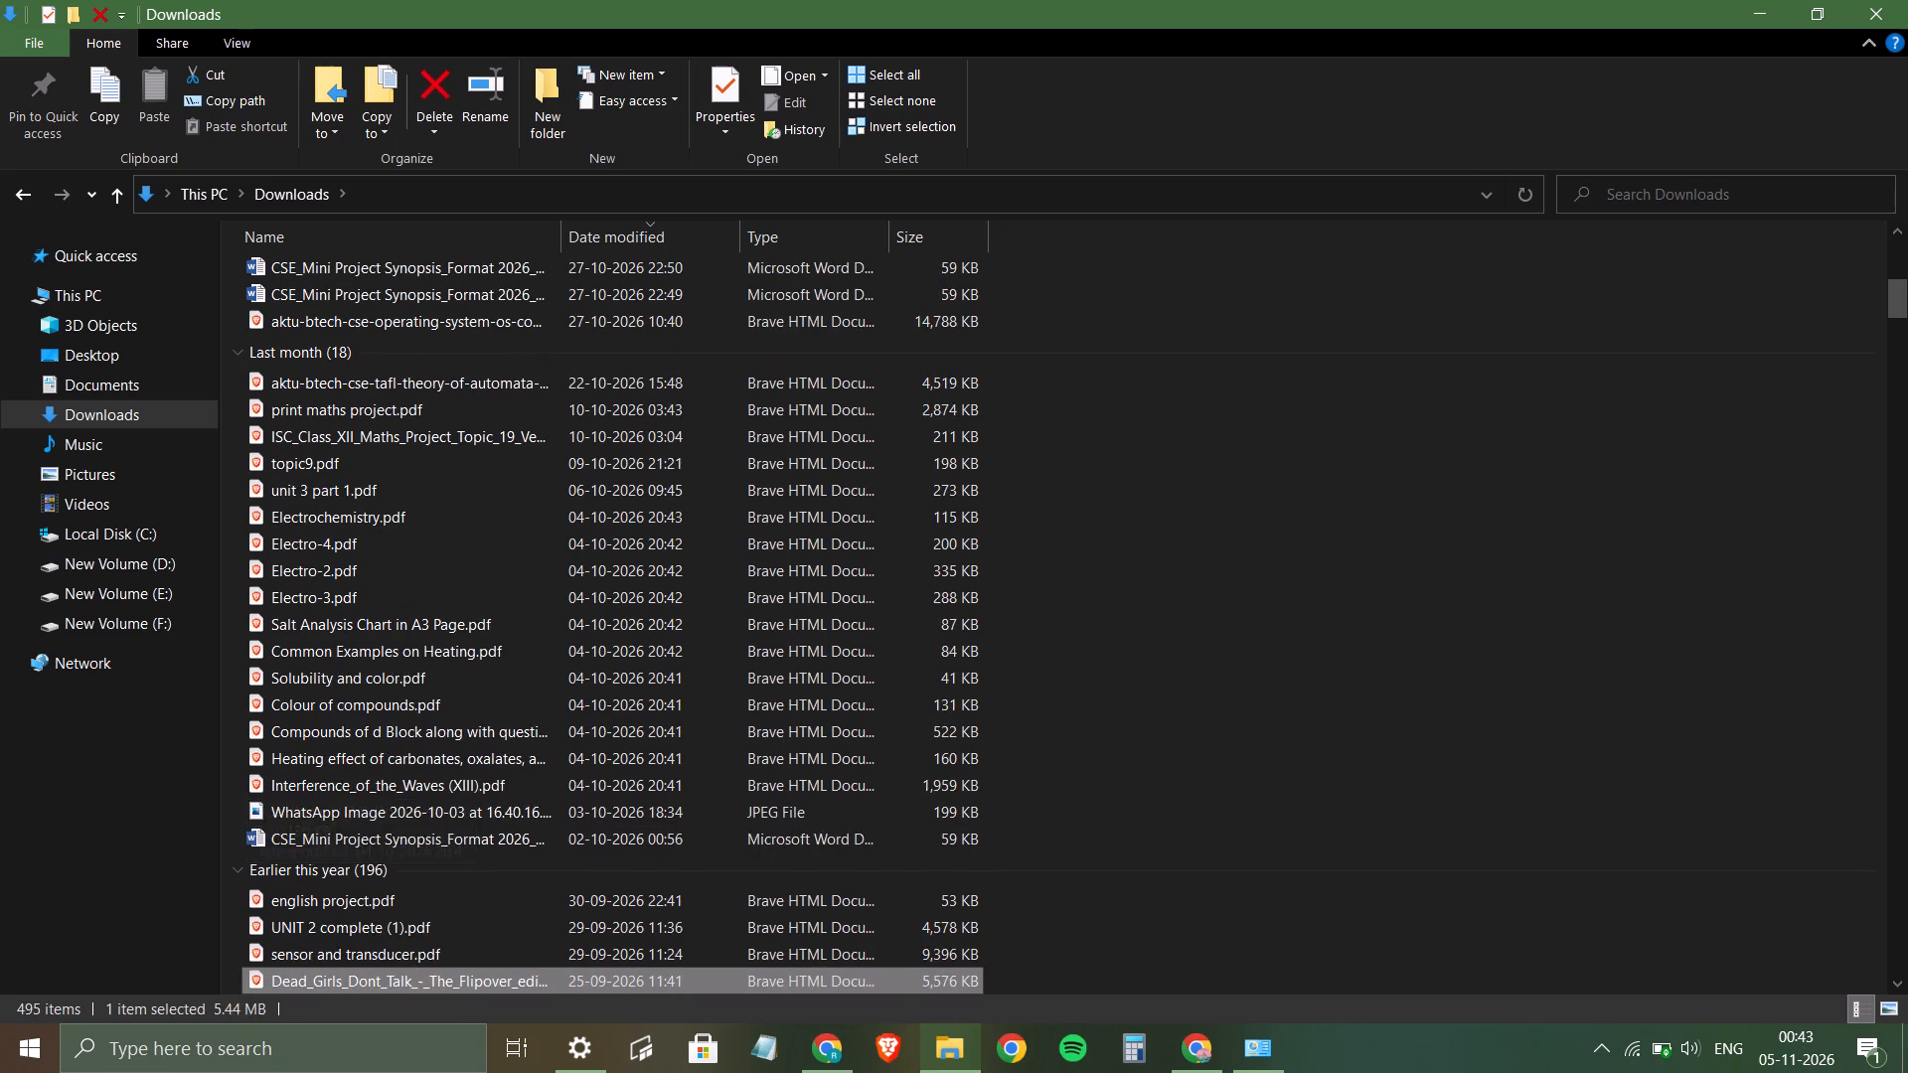
key("Down")
key("Down")
key("Down")
key("Down")
key("Down")
key("Down")
key("Down")
key("Down")
key("Down")
key("Down")
key("Down")
key("Down")
key("Down")
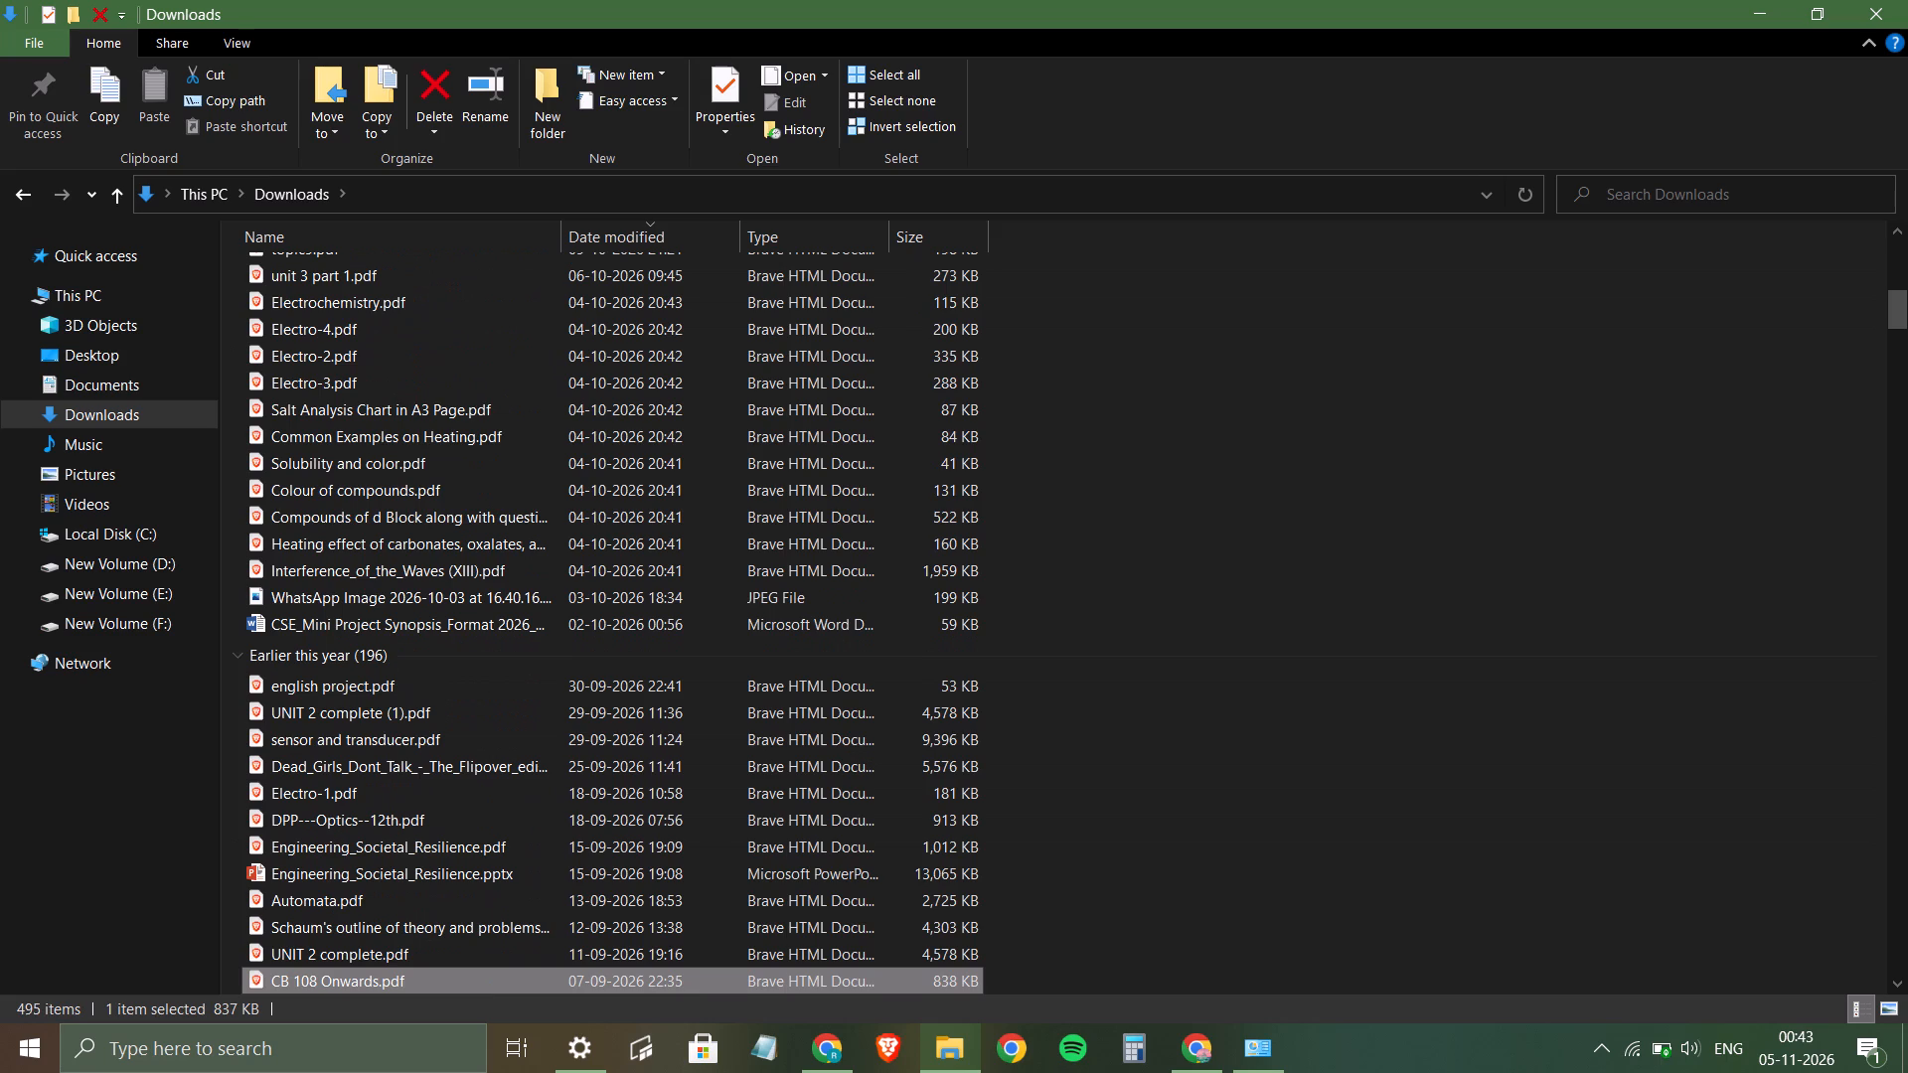
key("Down")
key("Down")
key("Down")
key("Down")
key("Down")
key("Down")
key("Down")
key("Down")
key("Down")
key("Down")
key("Down")
key("Down")
key("Down")
key("Down")
key("Down")
key("Down")
key("Down")
key("Down")
key("Down")
key("Down")
key("Down")
key("Down")
key("Down")
key("Down")
key("Down")
key("Down")
key("Down")
key("Down")
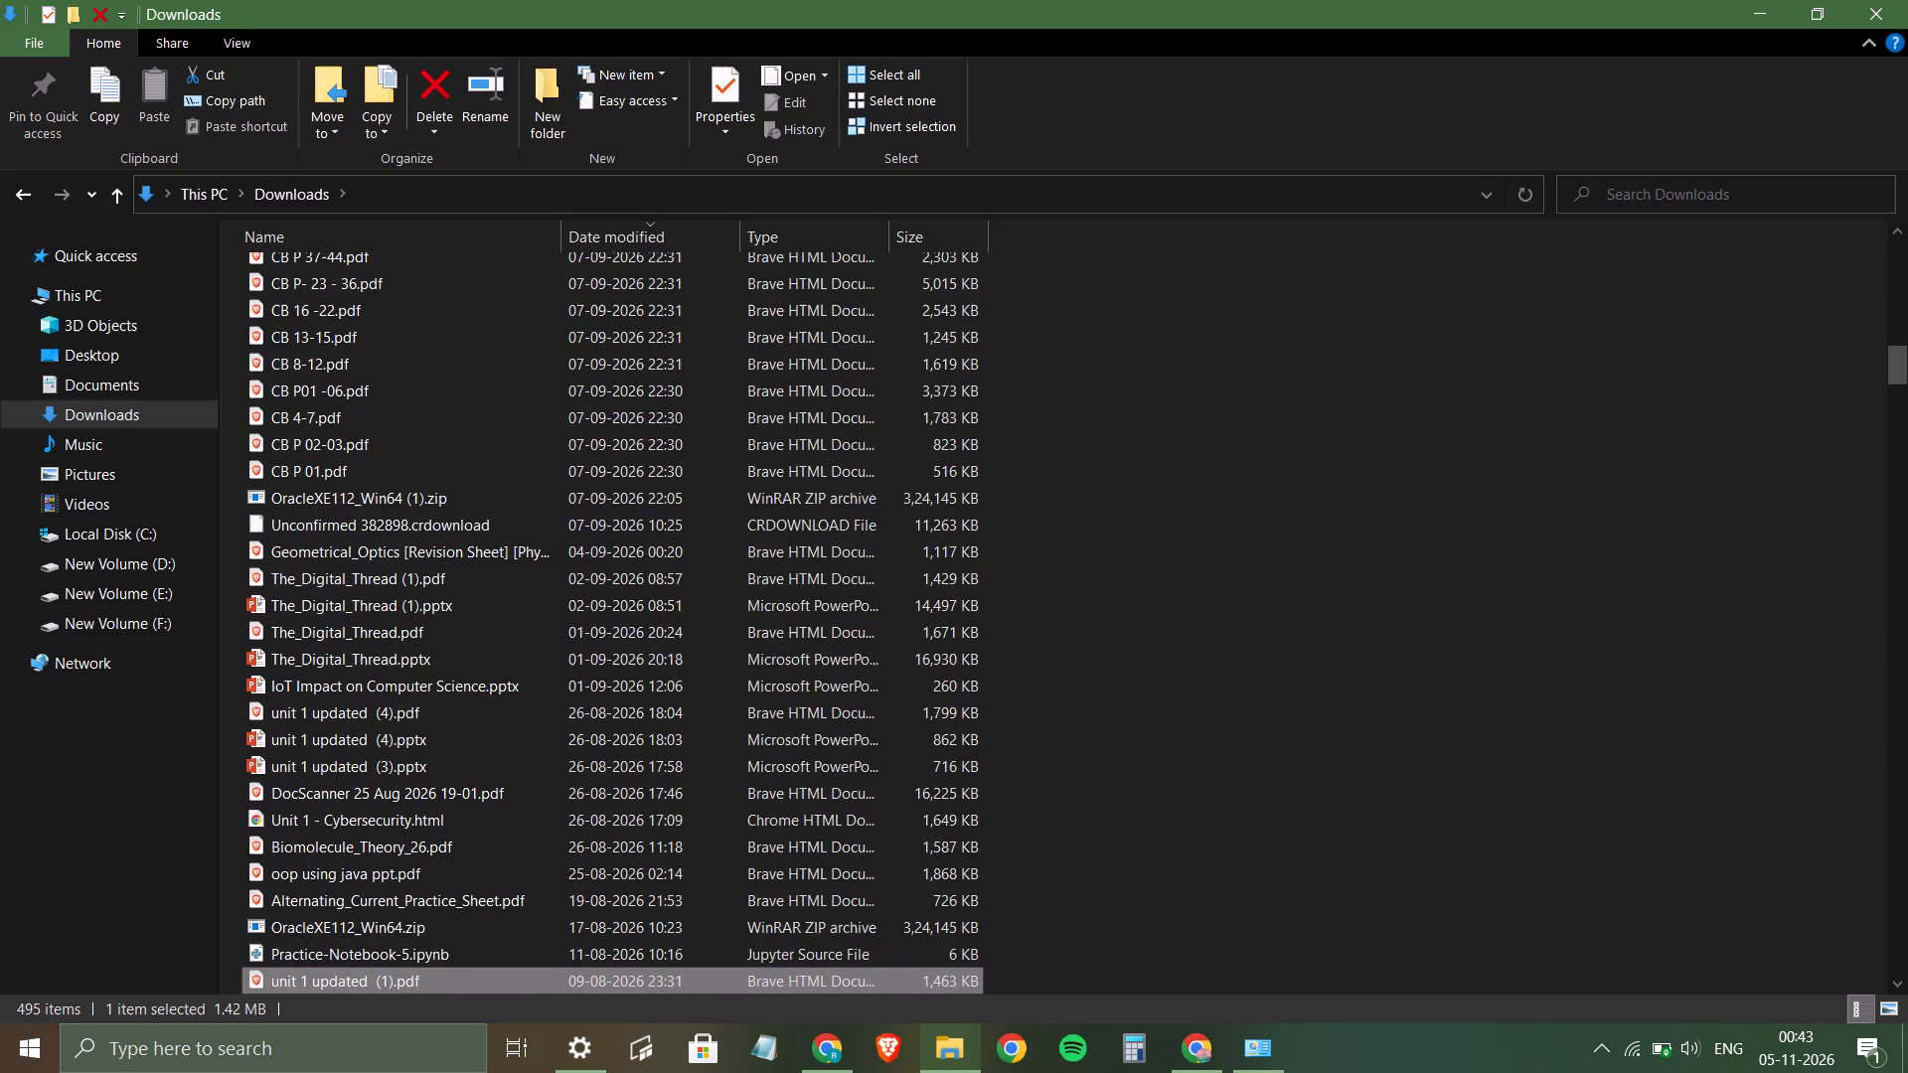
key("Up")
key("Up")
key("Up")
key("Up")
key("Up")
key("Up")
key("Up")
key("Down")
key("Down")
key("Down")
key("Down")
key("Down")
key("Down")
key("Down")
key("Down")
key("Down")
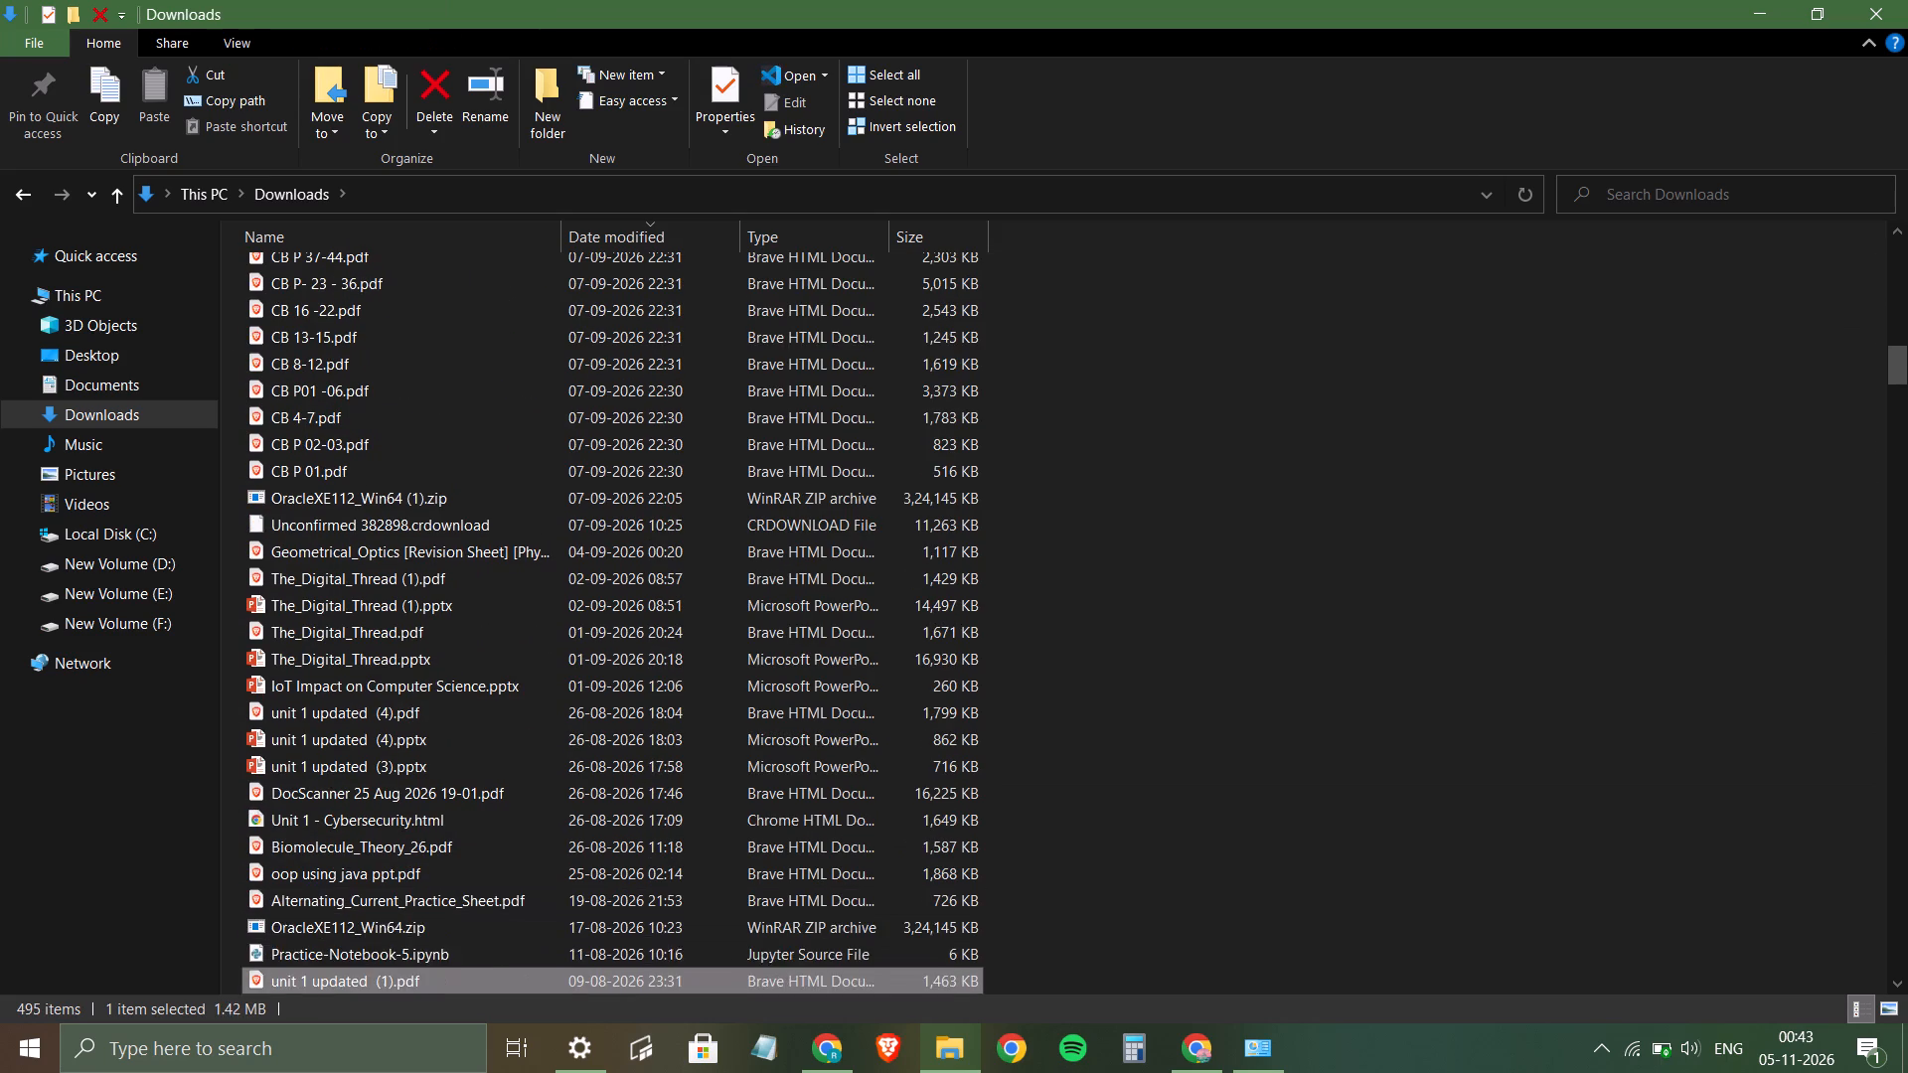
Look back through the Downloads files from the older ones to the newest, ending with v.pdf selected.
key("Up")
key("Up")
key("Up")
key("Up")
key("Up")
key("Up")
key("Up")
key("Up")
key("Up")
key("Up")
key("Up")
key("Up")
key("Up")
key("Up")
key("Up")
key("Up")
key("Up")
key("Up")
key("Up")
key("Up")
key("Up")
key("Up")
key("Up")
key("Up")
key("Up")
key("Up")
key("Up")
key("Up")
key("Up")
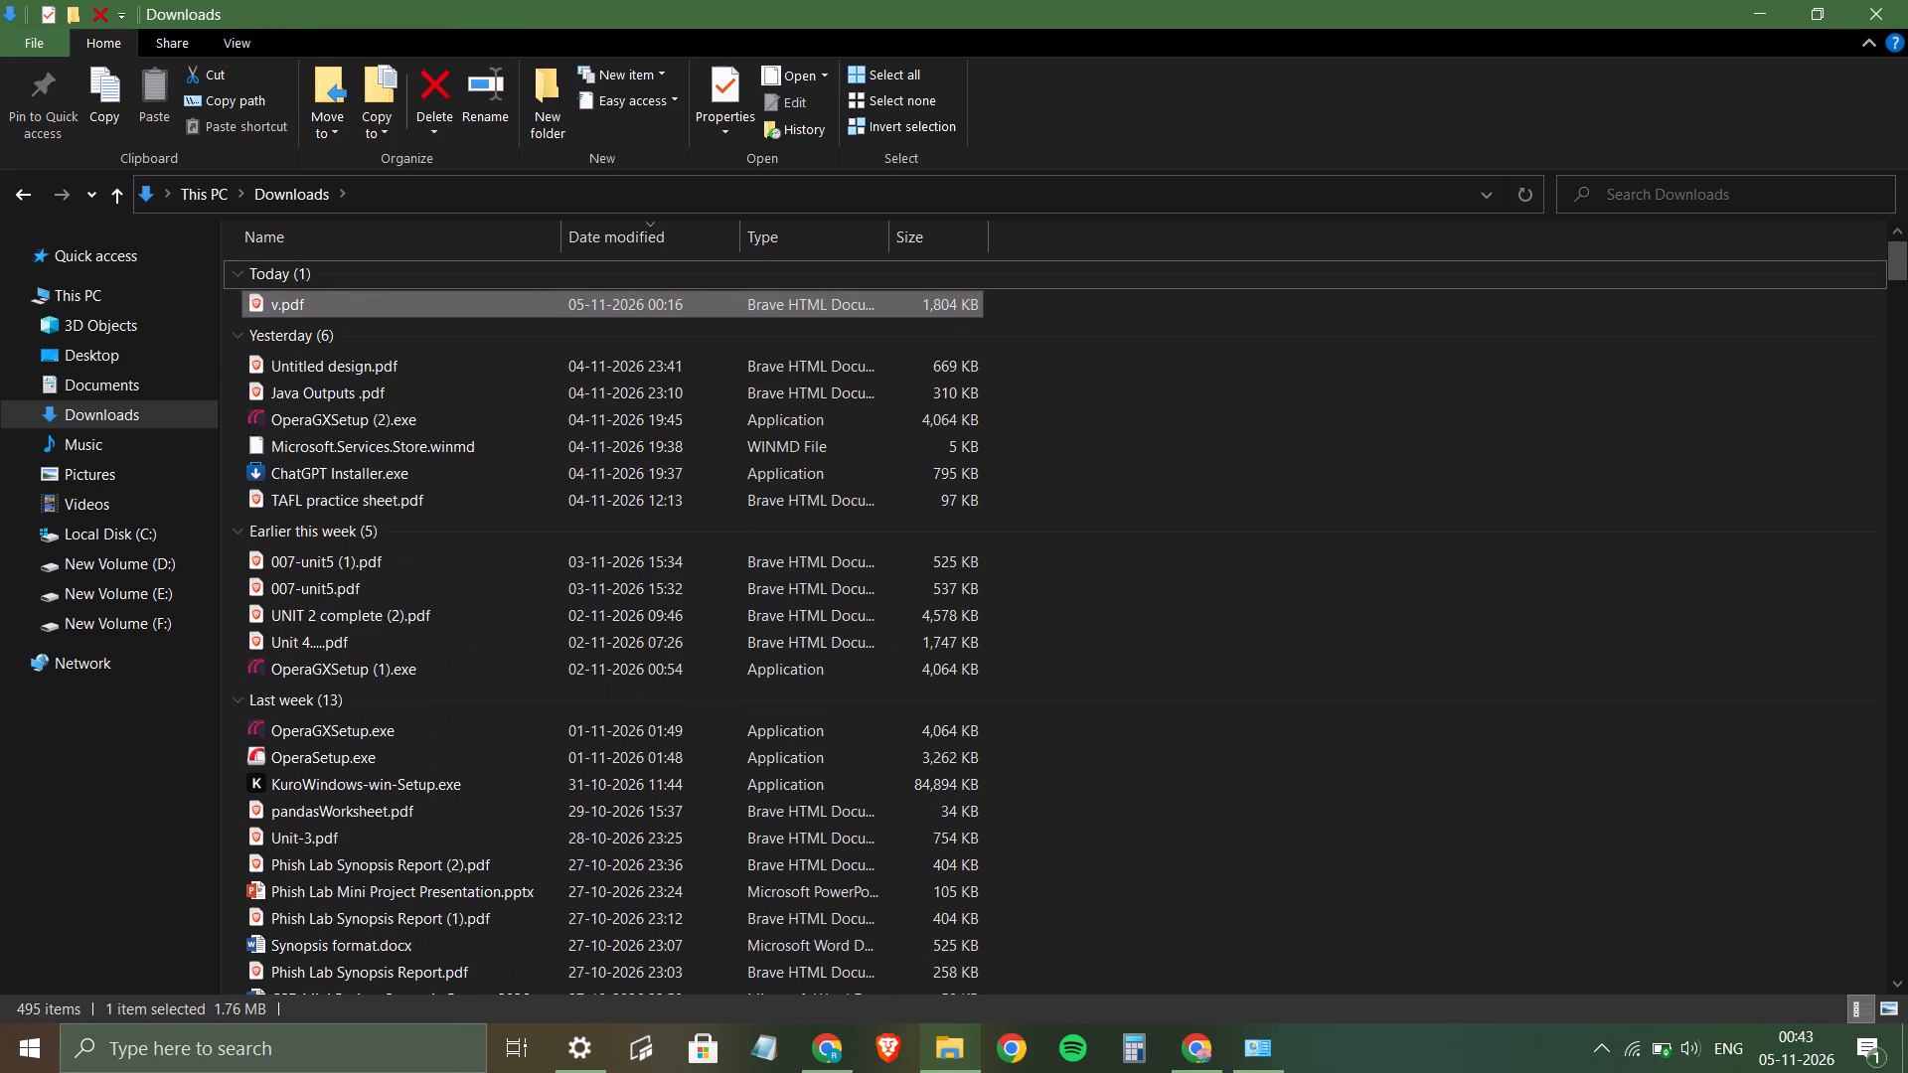
Close the Downloads window and open a Chrome window with the Person 1 profile.
key("ctrl+w")
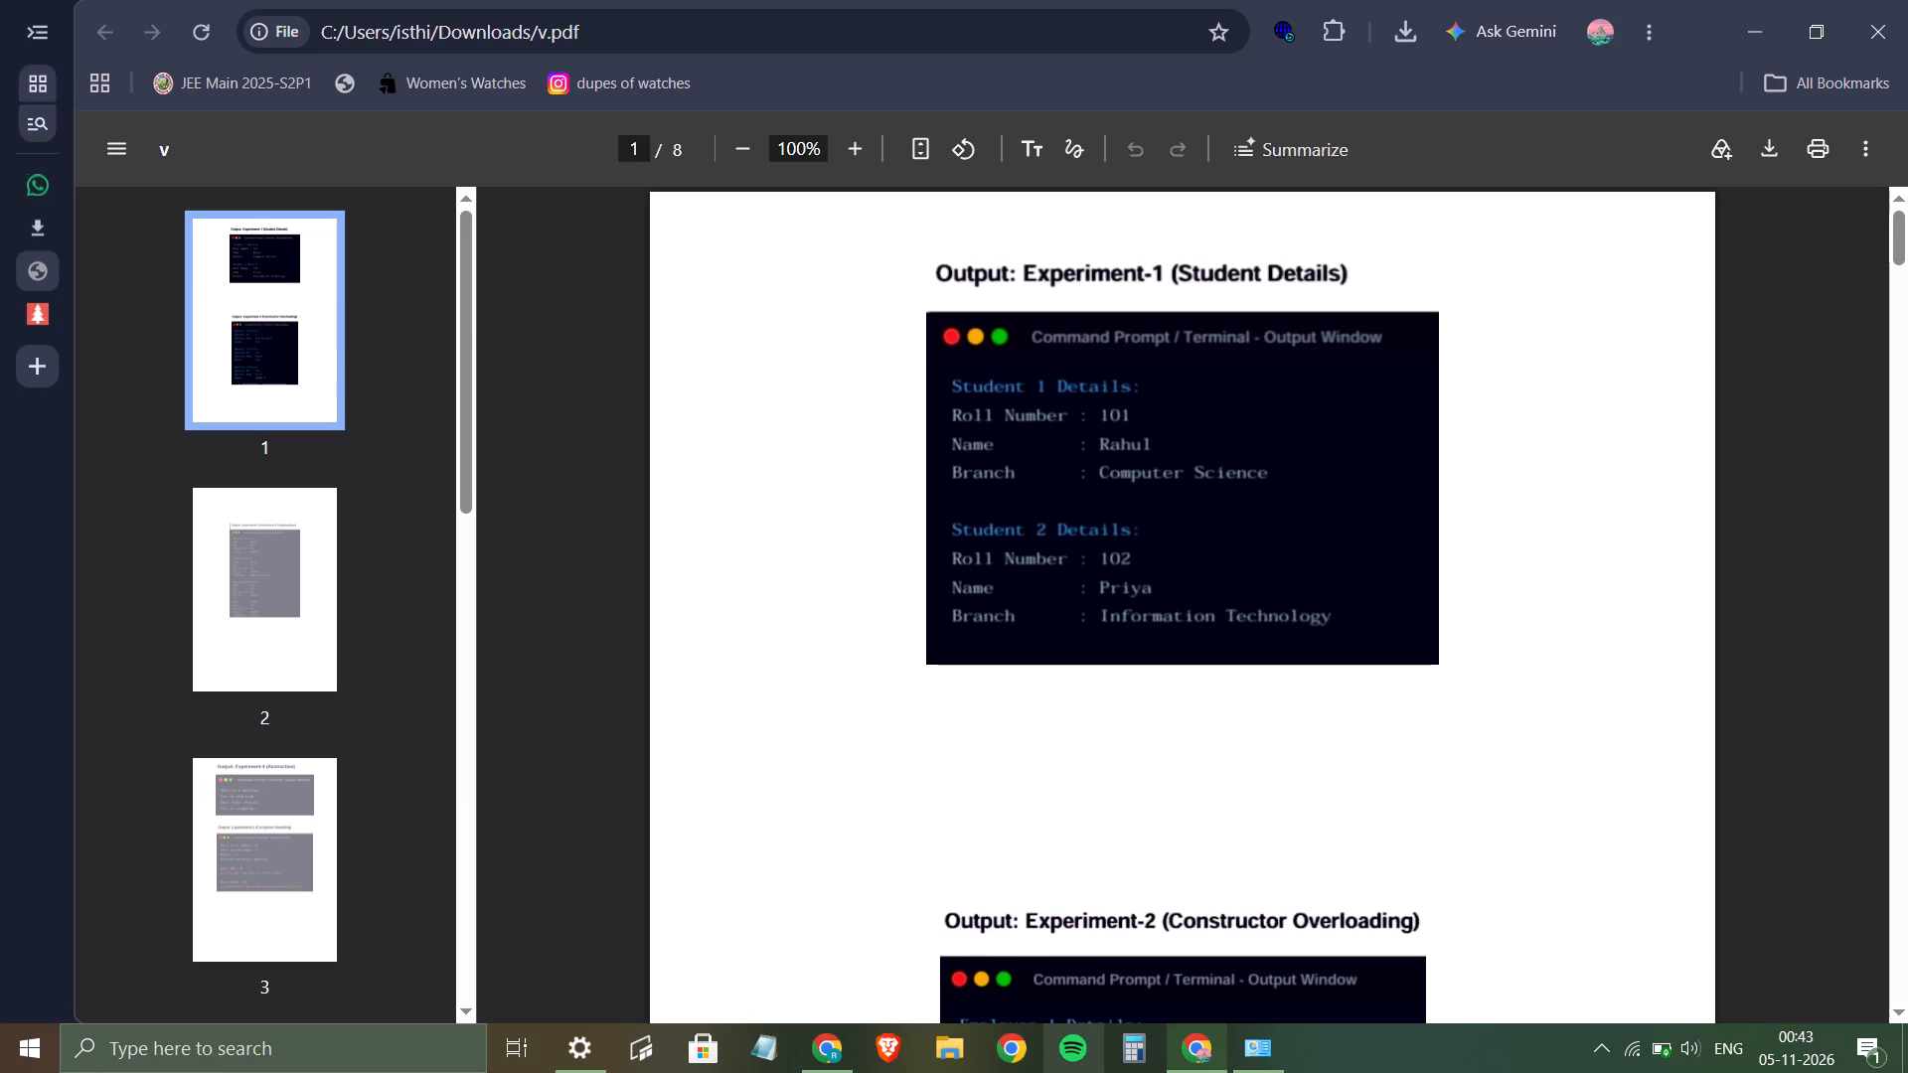
left_click(1039, 1031)
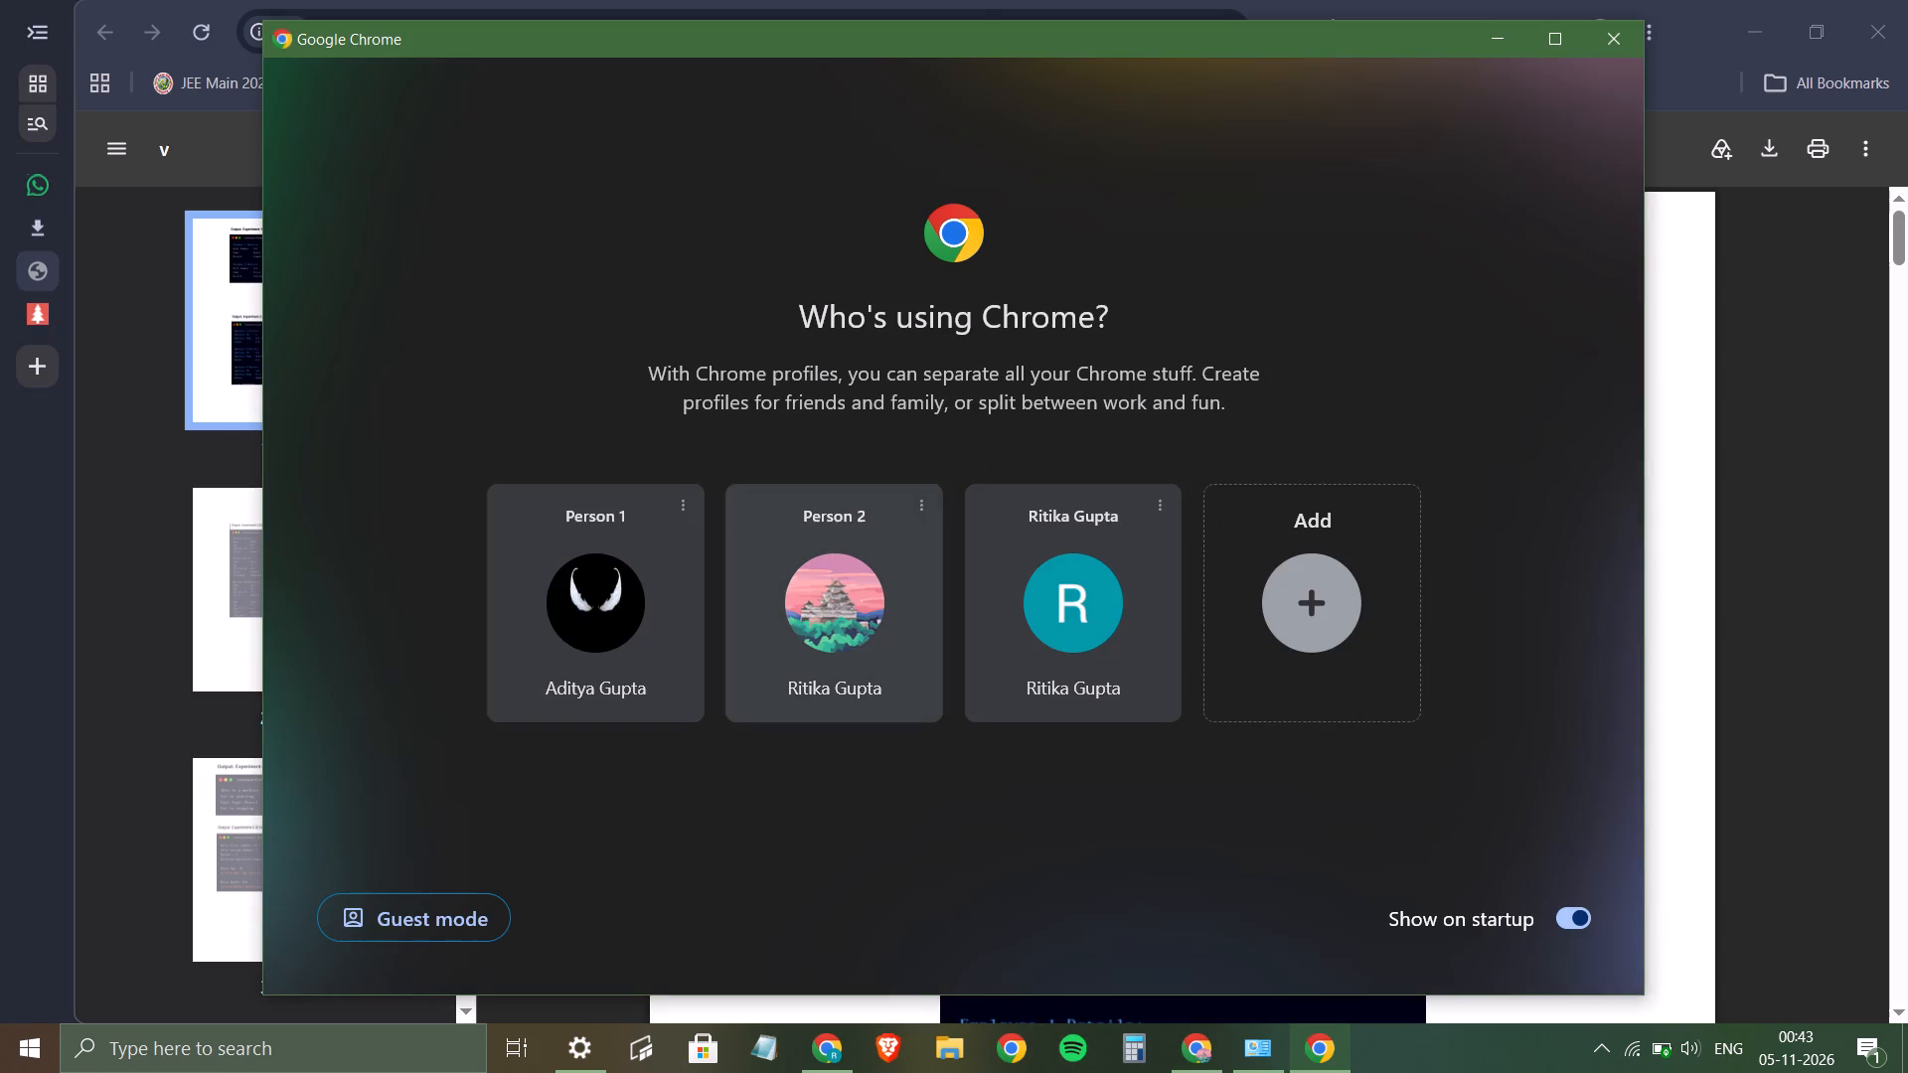
left_click(684, 679)
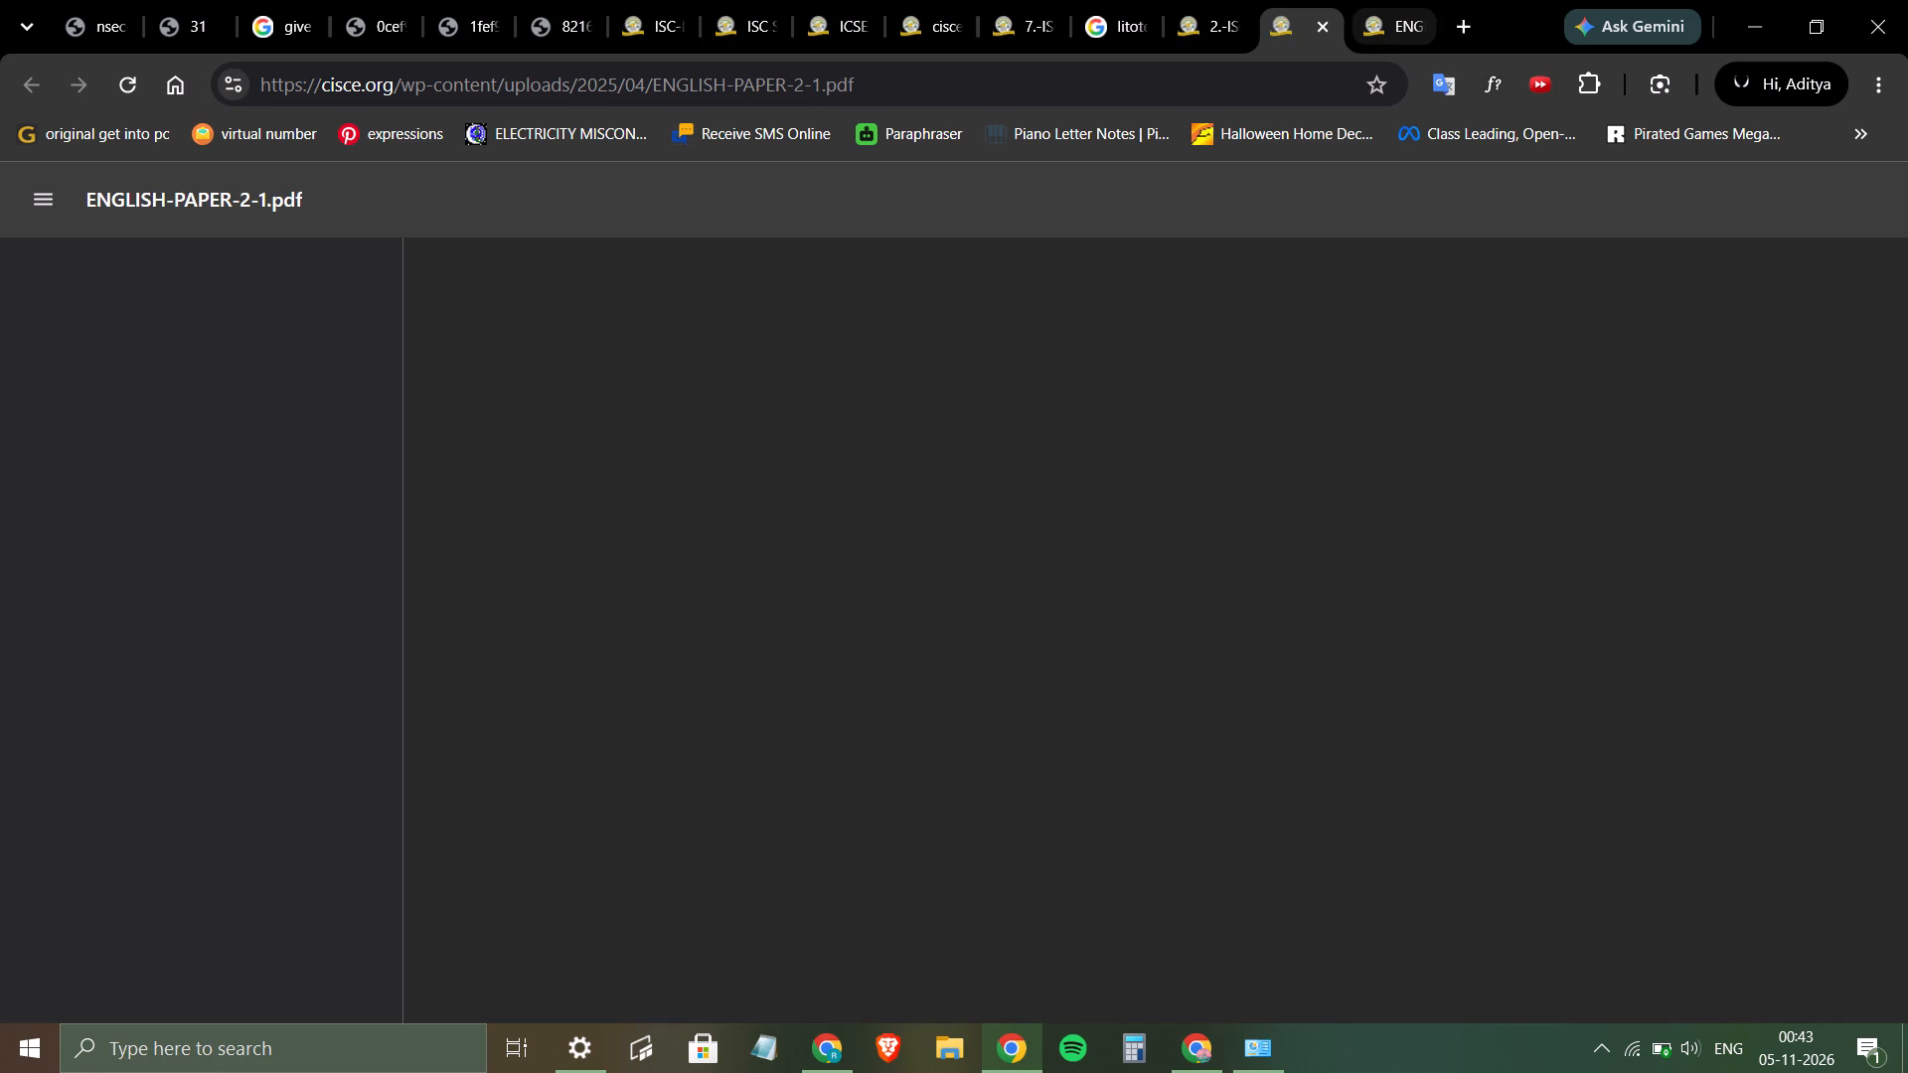
Close the restored tabs, including the cisce.org papers and Google searches, keeping only the nsec-2022-final-answer-key.pdf tab.
key("ctrl+w")
key("ctrl+w")
key("ctrl+w")
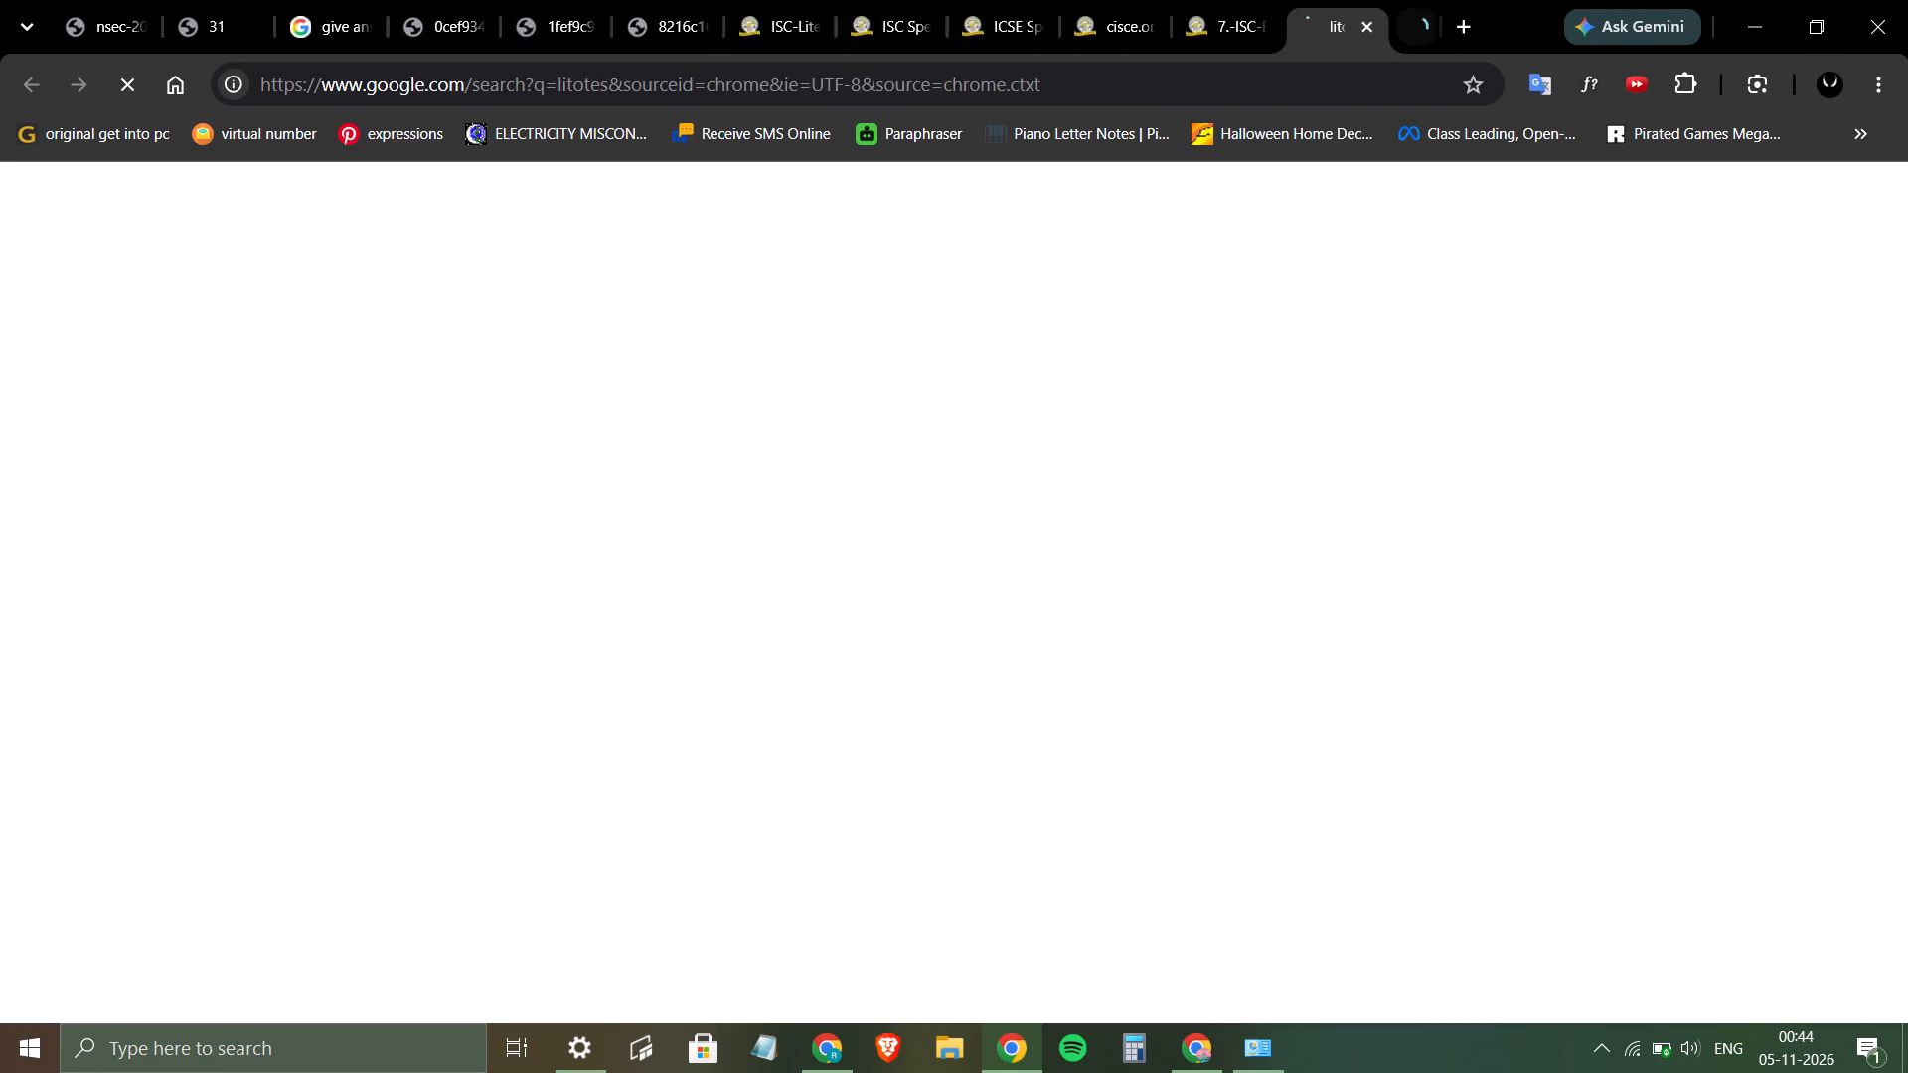
key("ctrl+w")
key("ctrl+w")
key("ctrl+w")
key("ctrl+w")
key("ctrl+w")
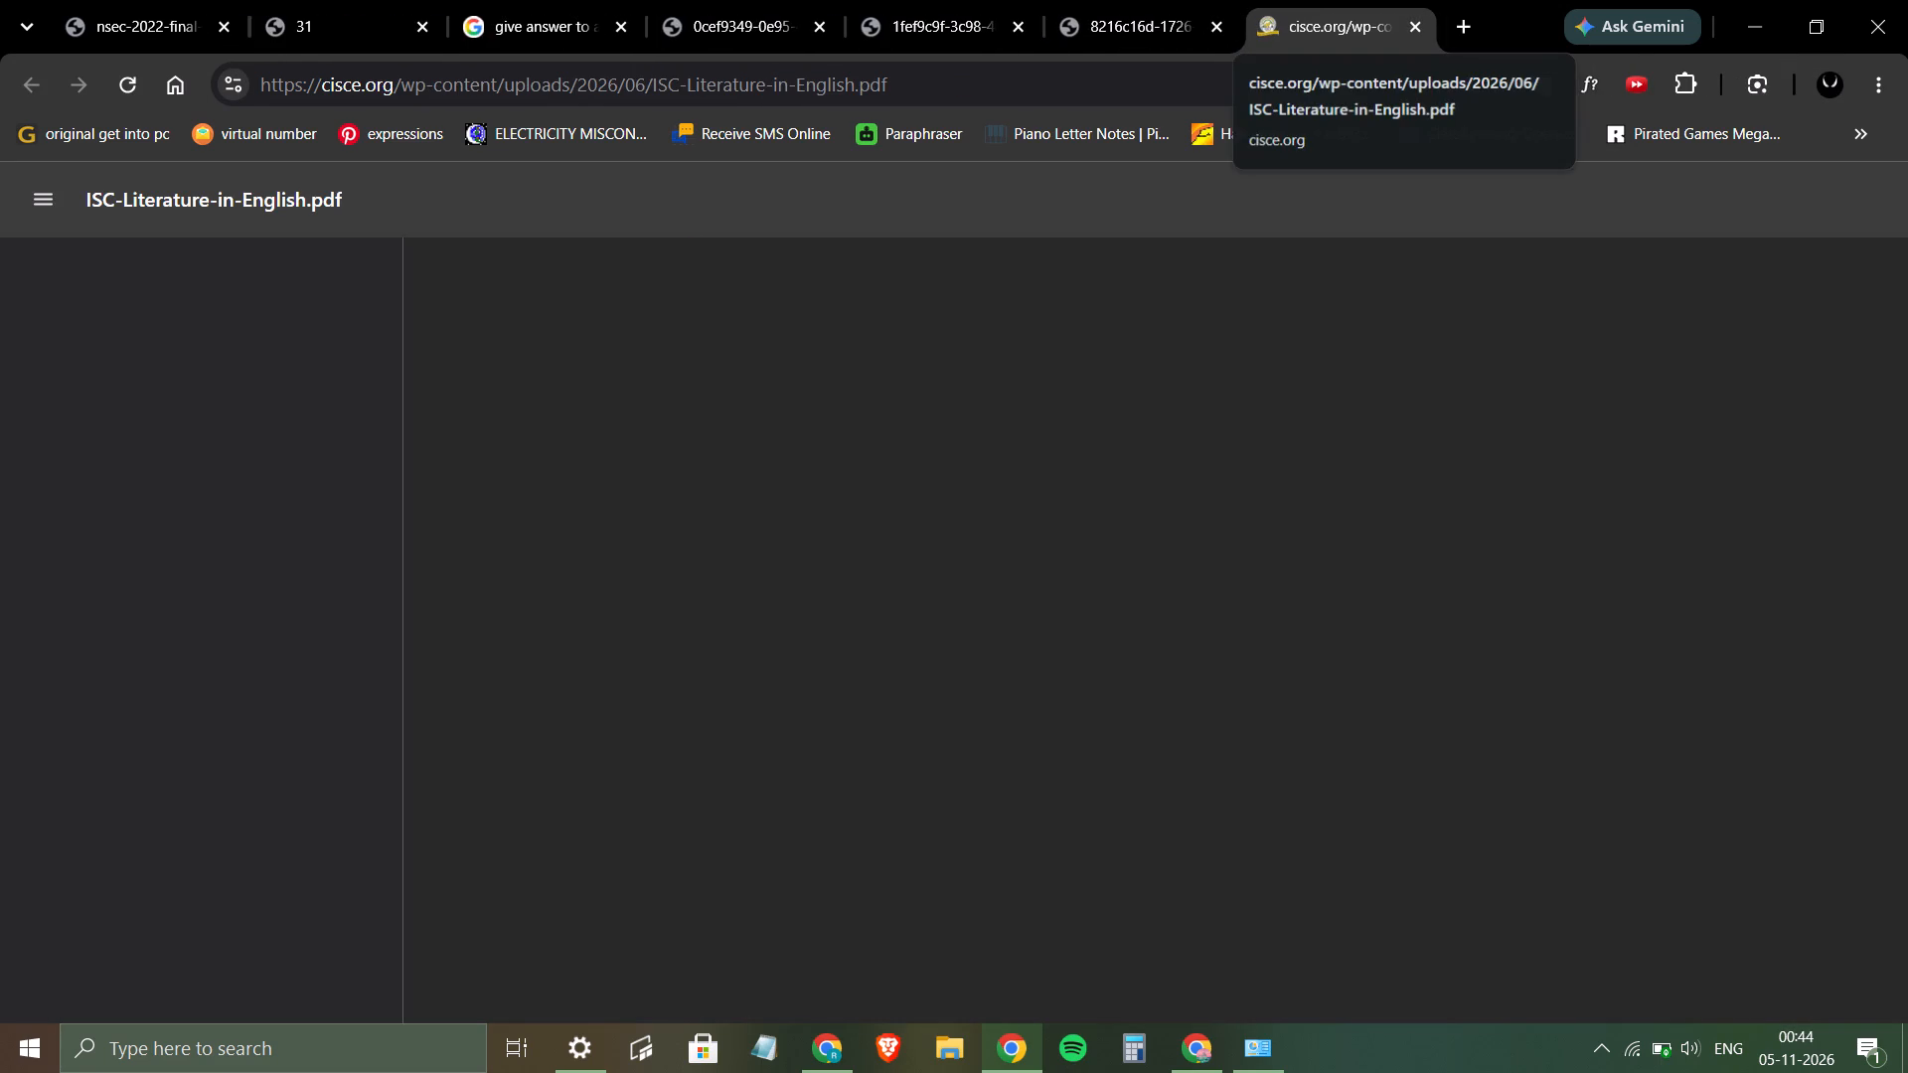
key("ctrl+w")
key("ctrl+w")
key("ctrl+w")
key("ctrl+w")
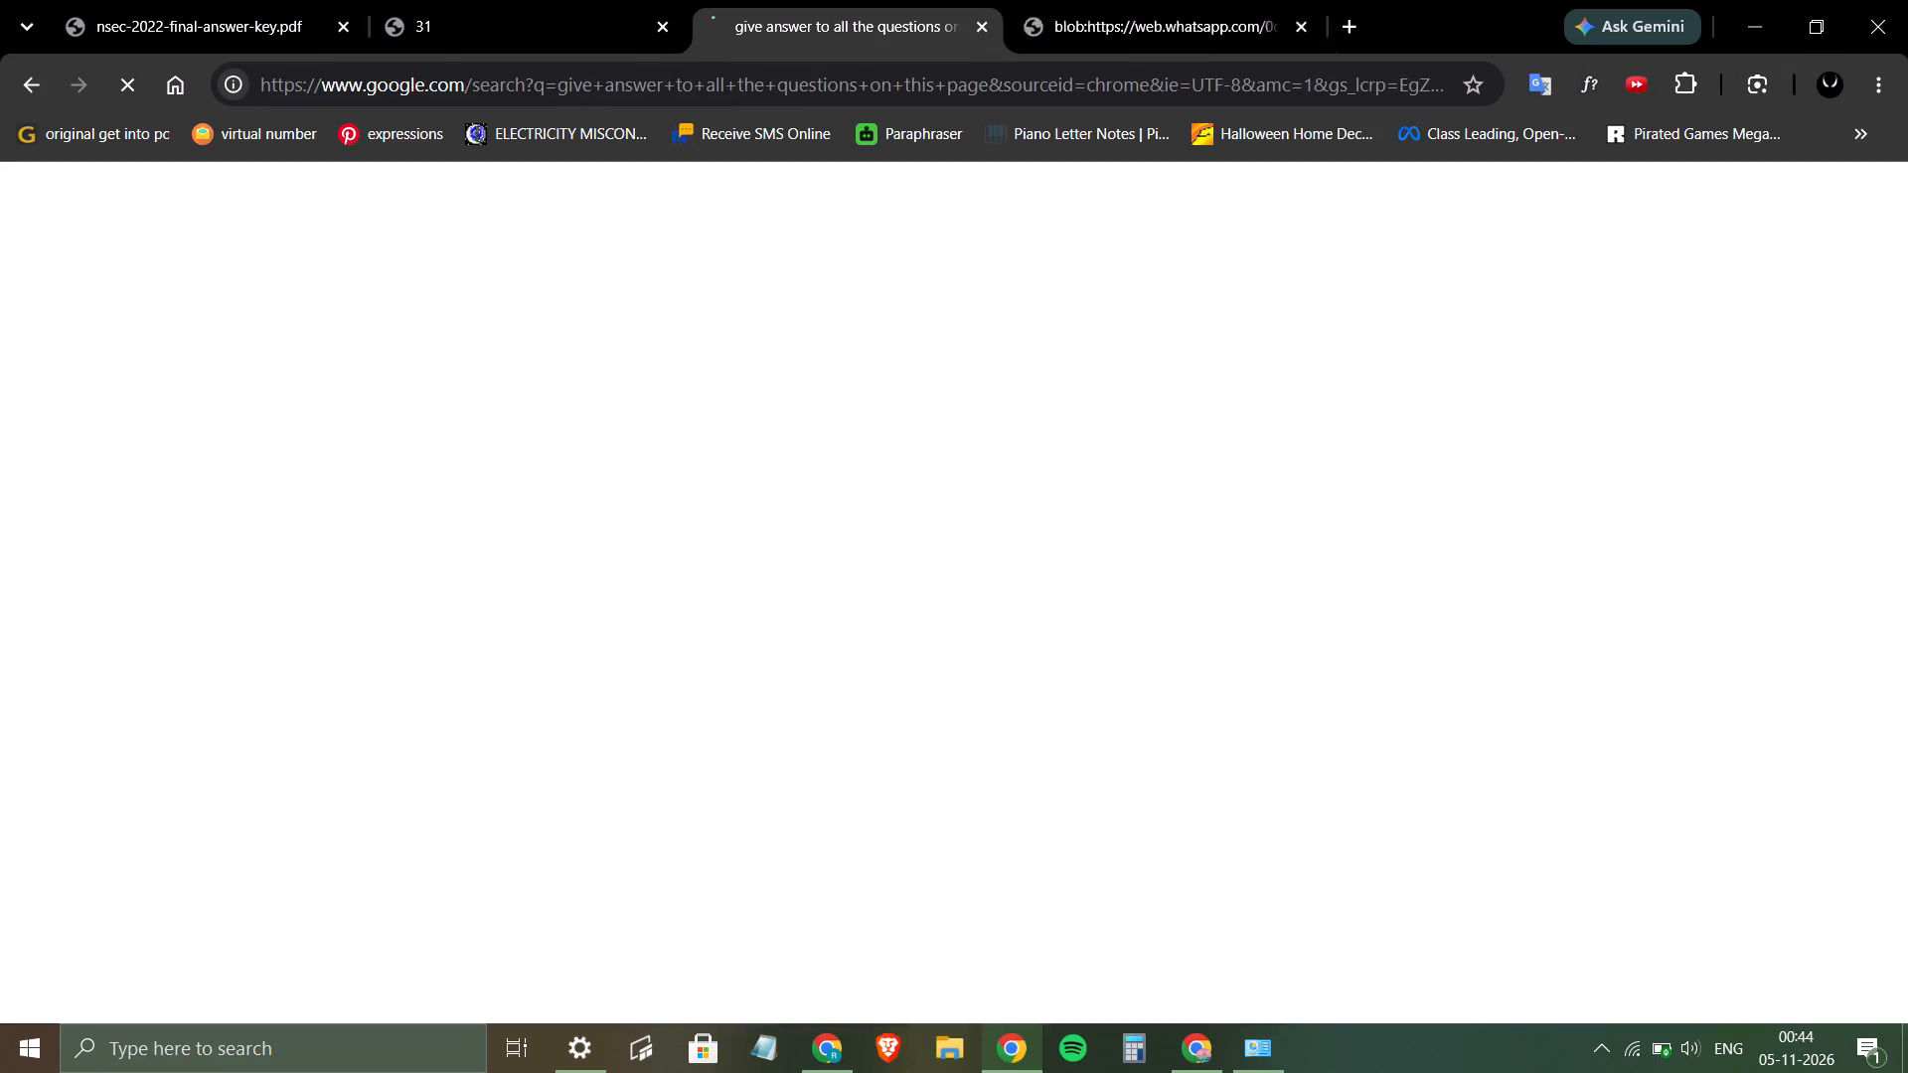
key("ctrl+w")
key("ctrl+w")
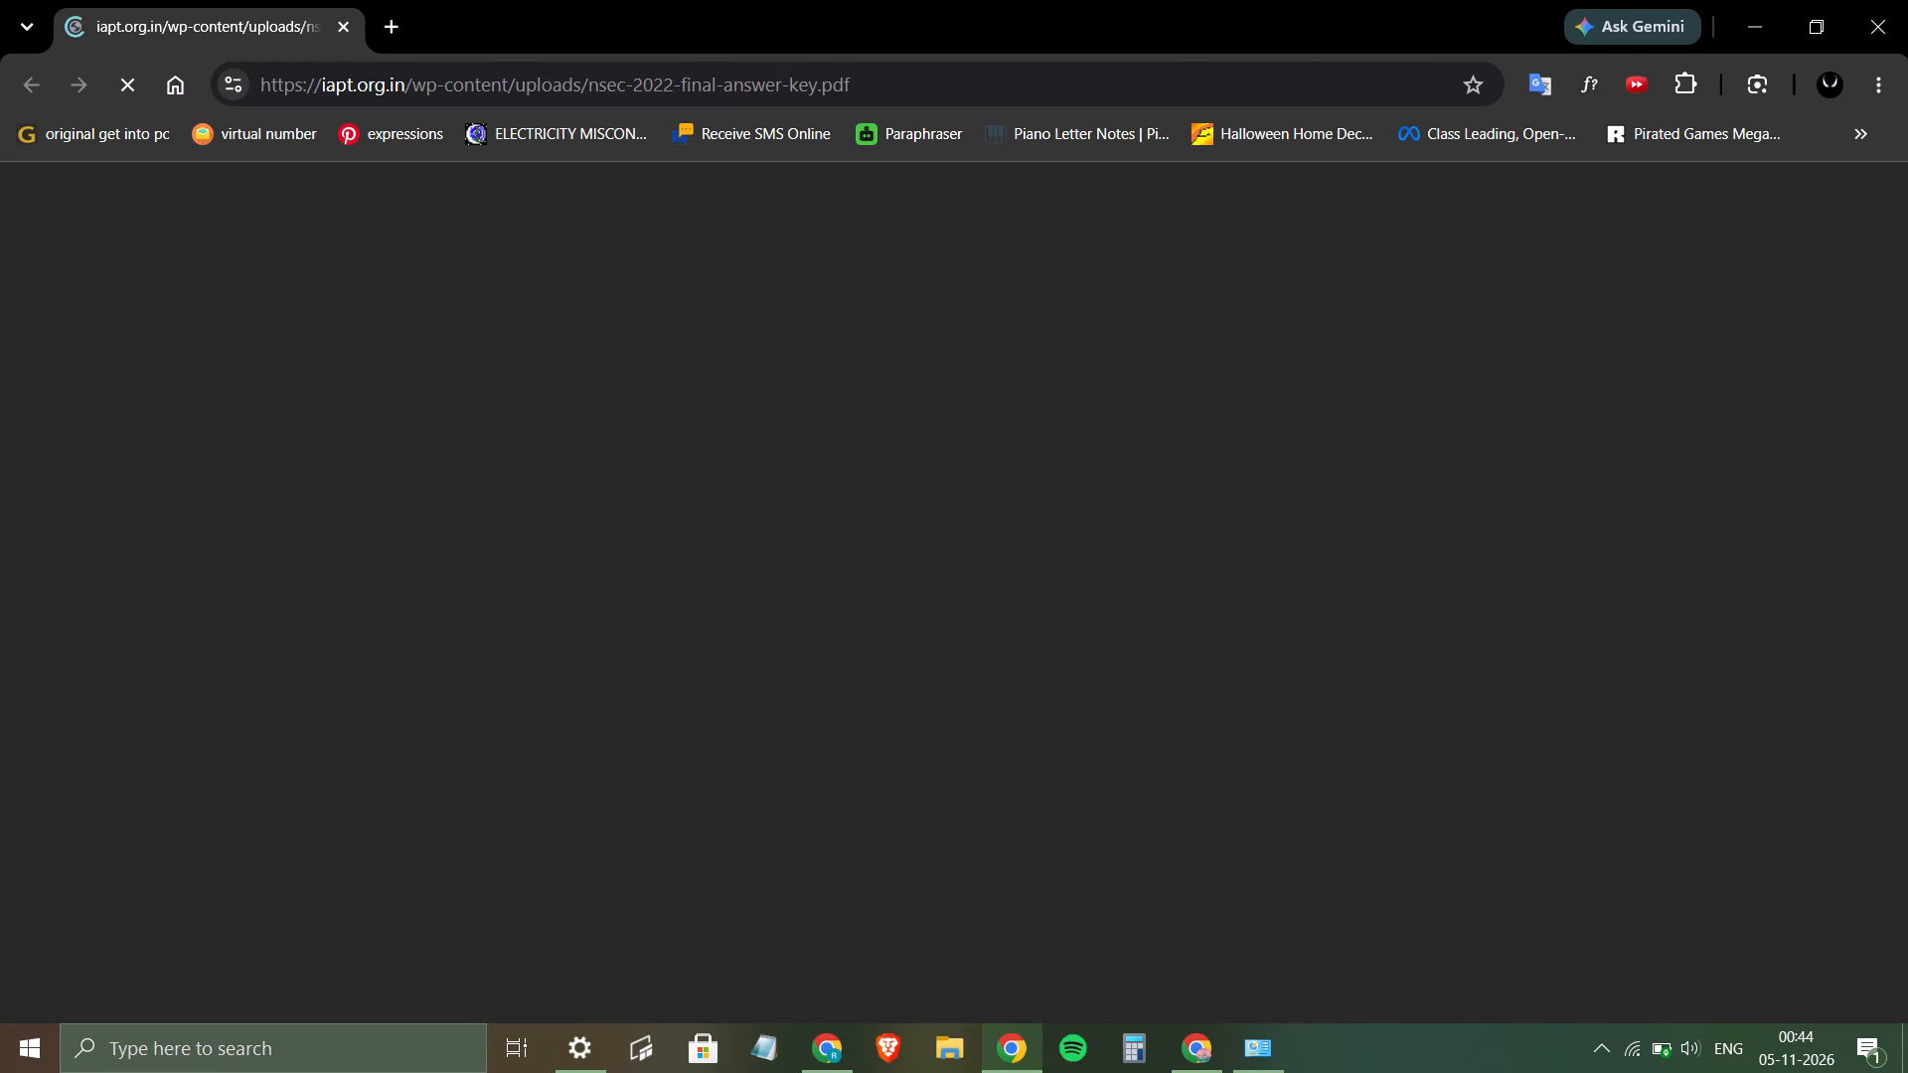
Open web.whatsapp.com in a new tab.
key("ctrl+t")
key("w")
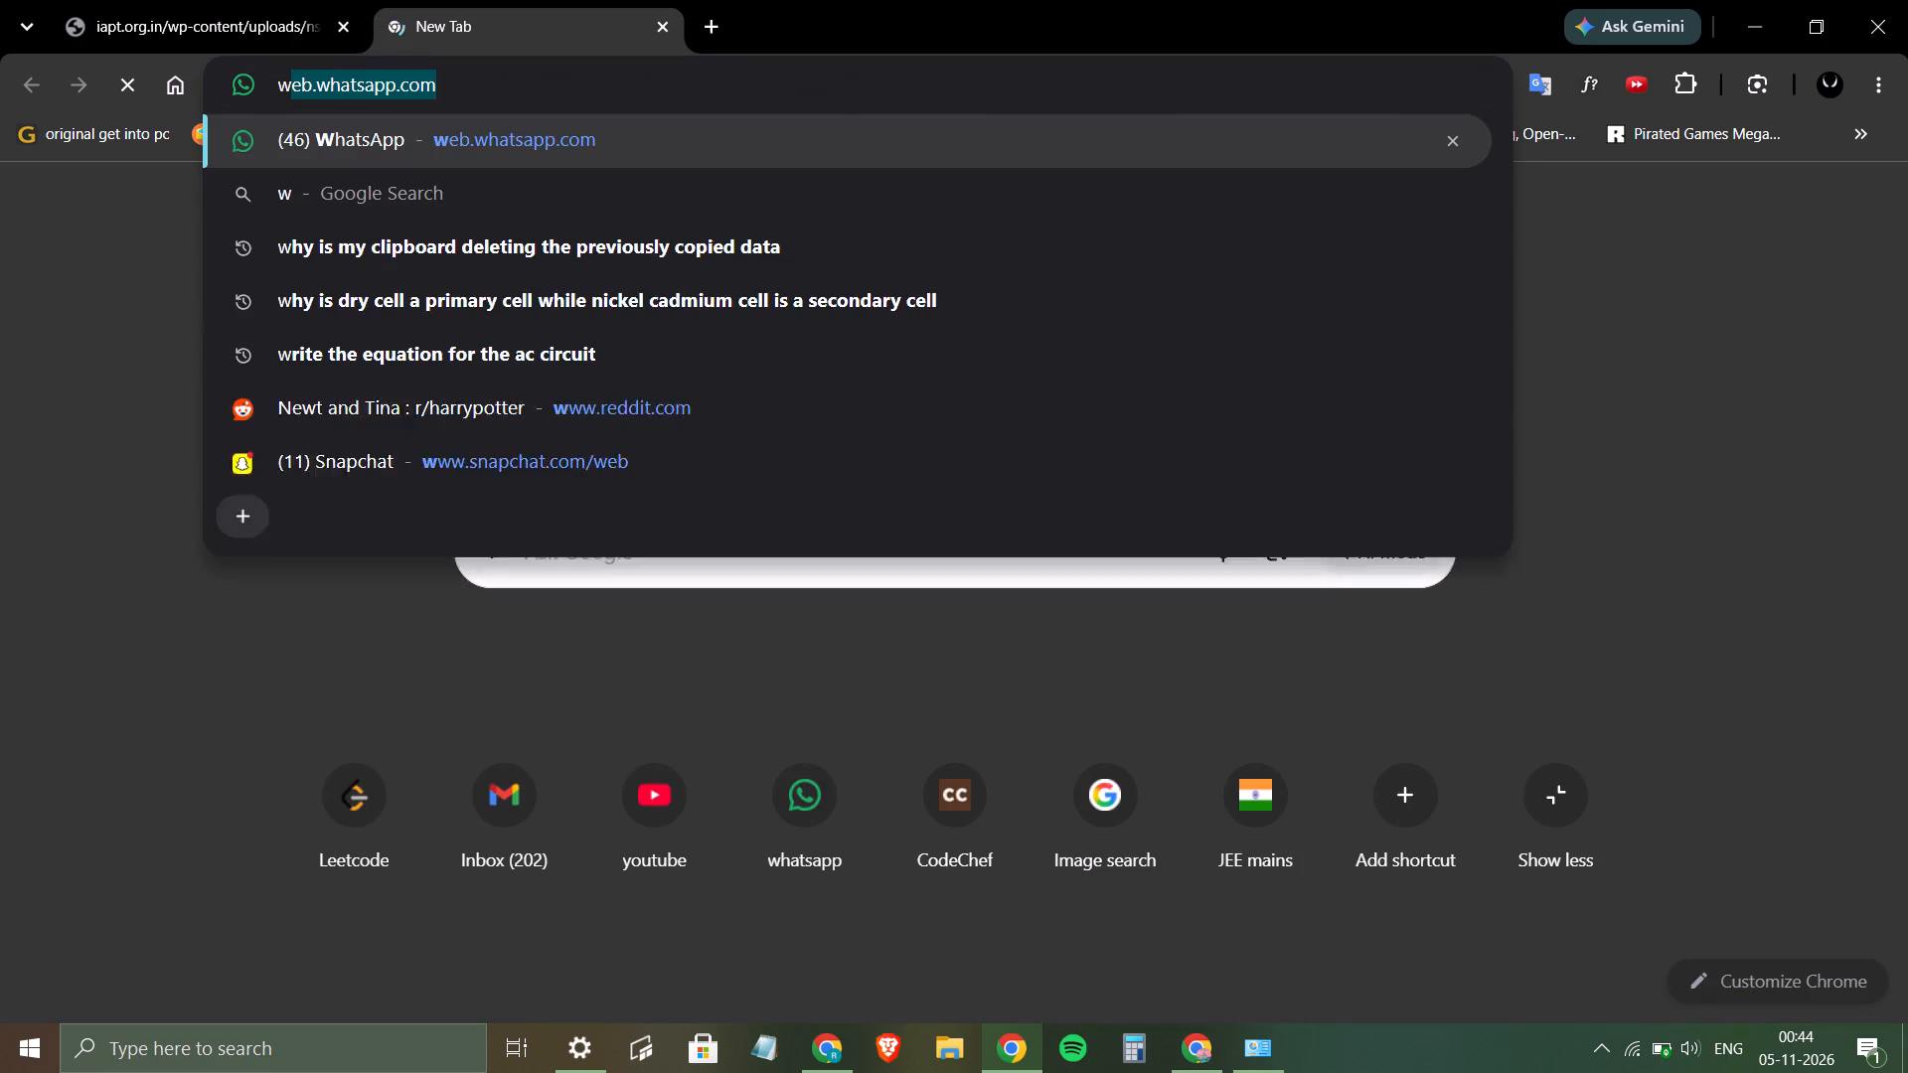
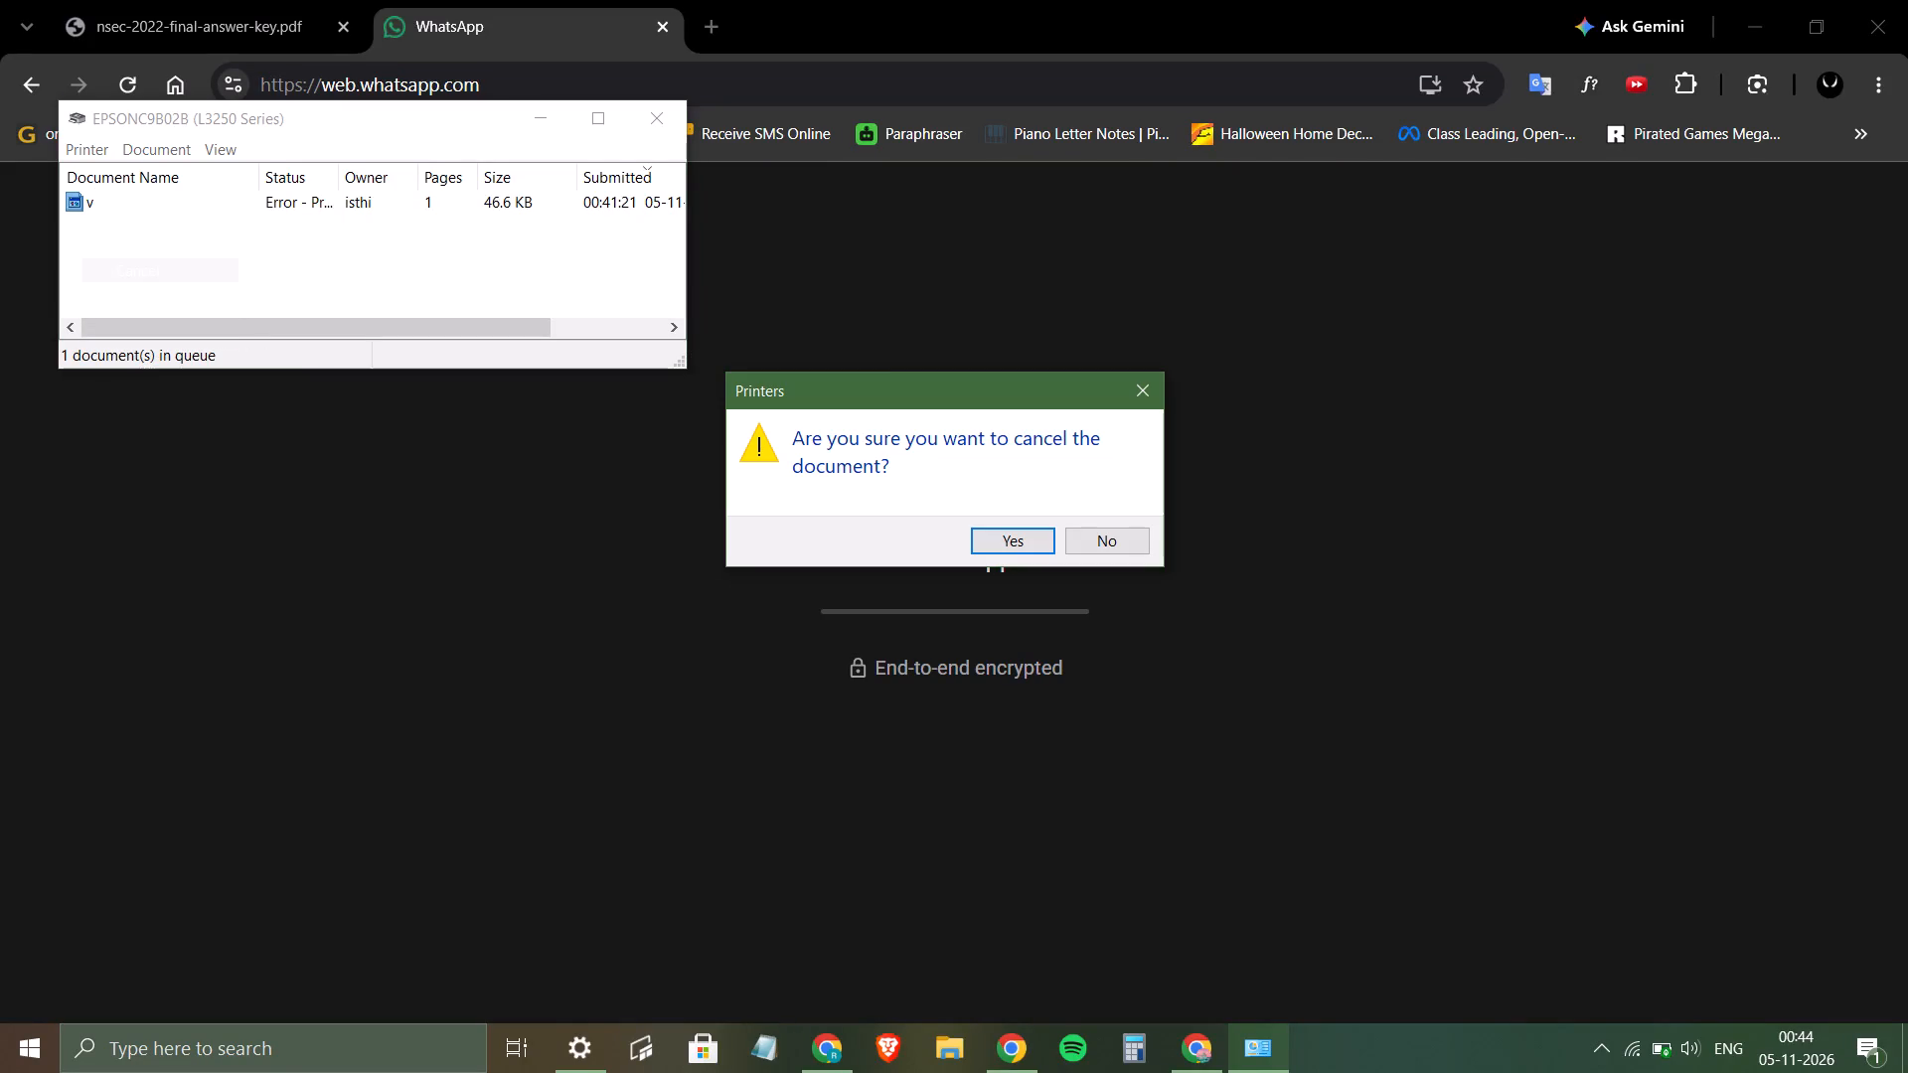
Confirm cancelling the v document in the EPSONC9B02B (L3250 Series) print queue.
left_click(991, 537, "ctrl")
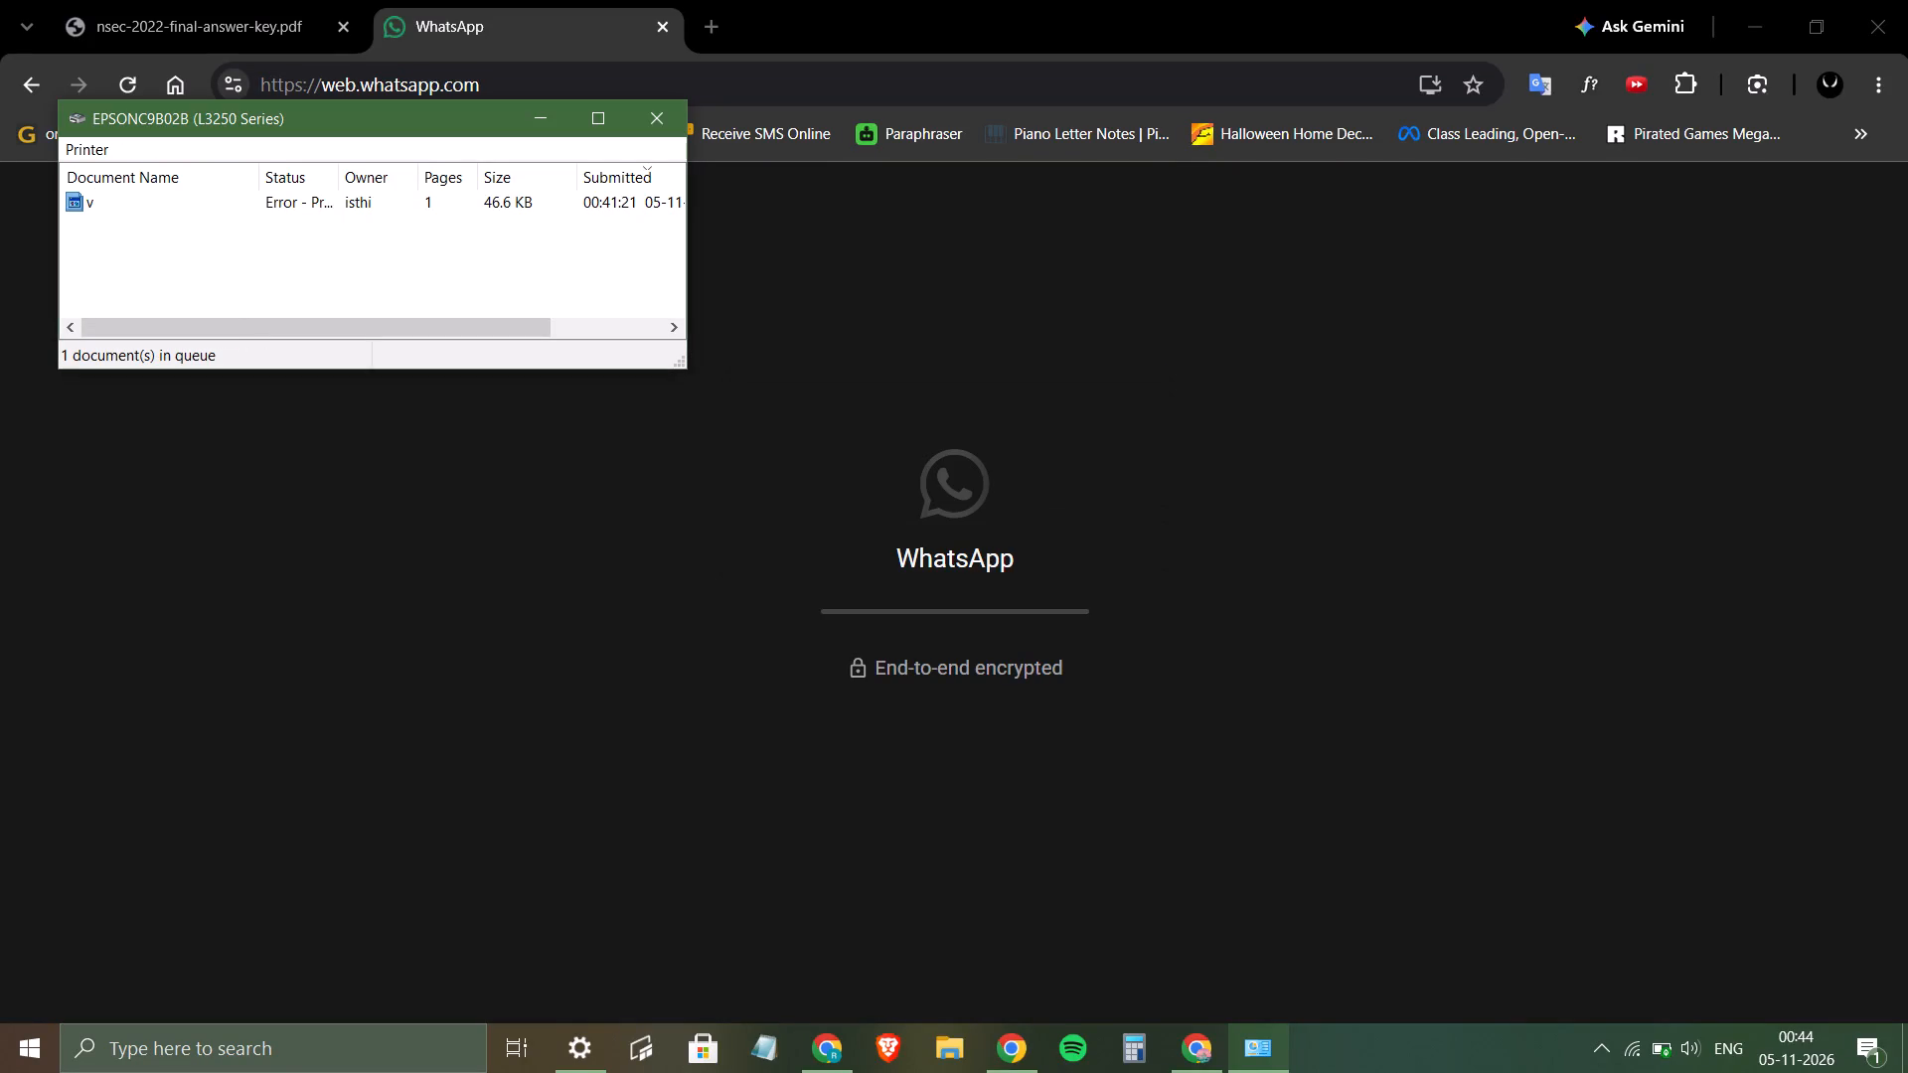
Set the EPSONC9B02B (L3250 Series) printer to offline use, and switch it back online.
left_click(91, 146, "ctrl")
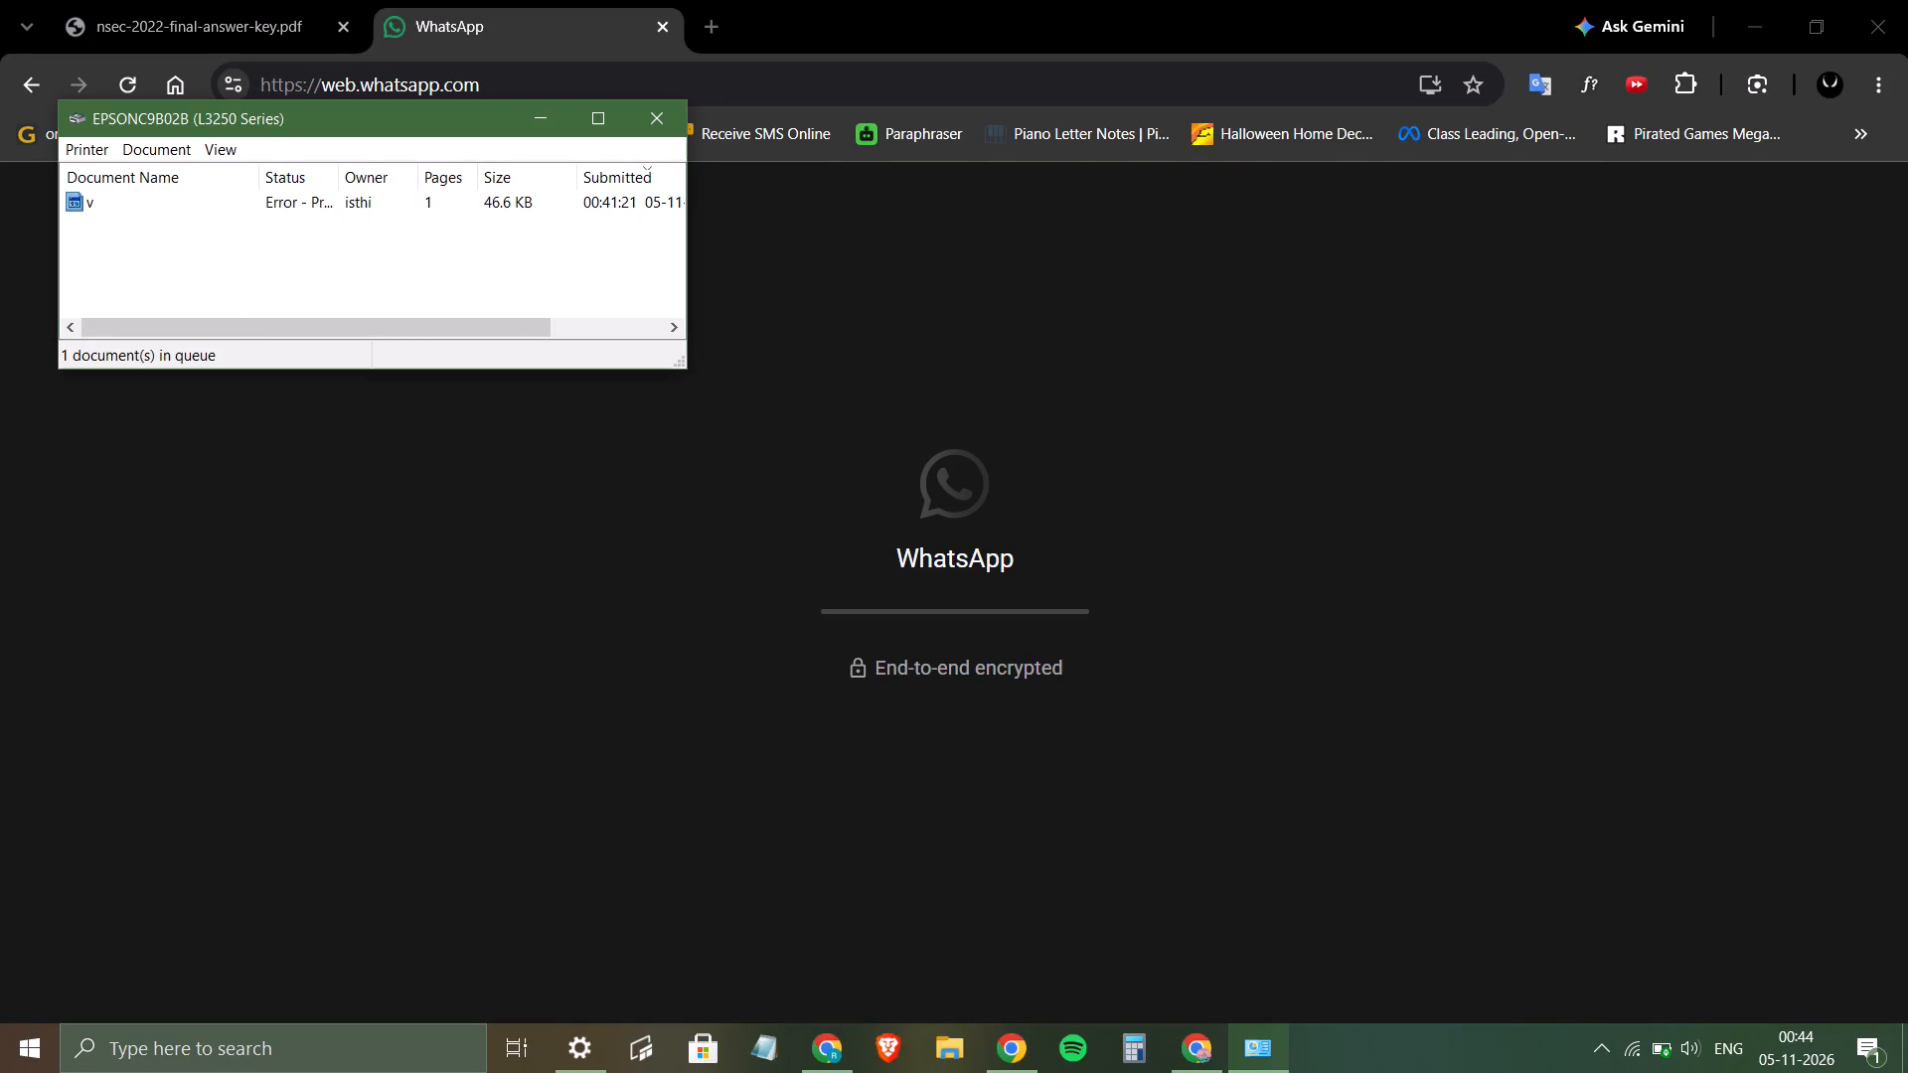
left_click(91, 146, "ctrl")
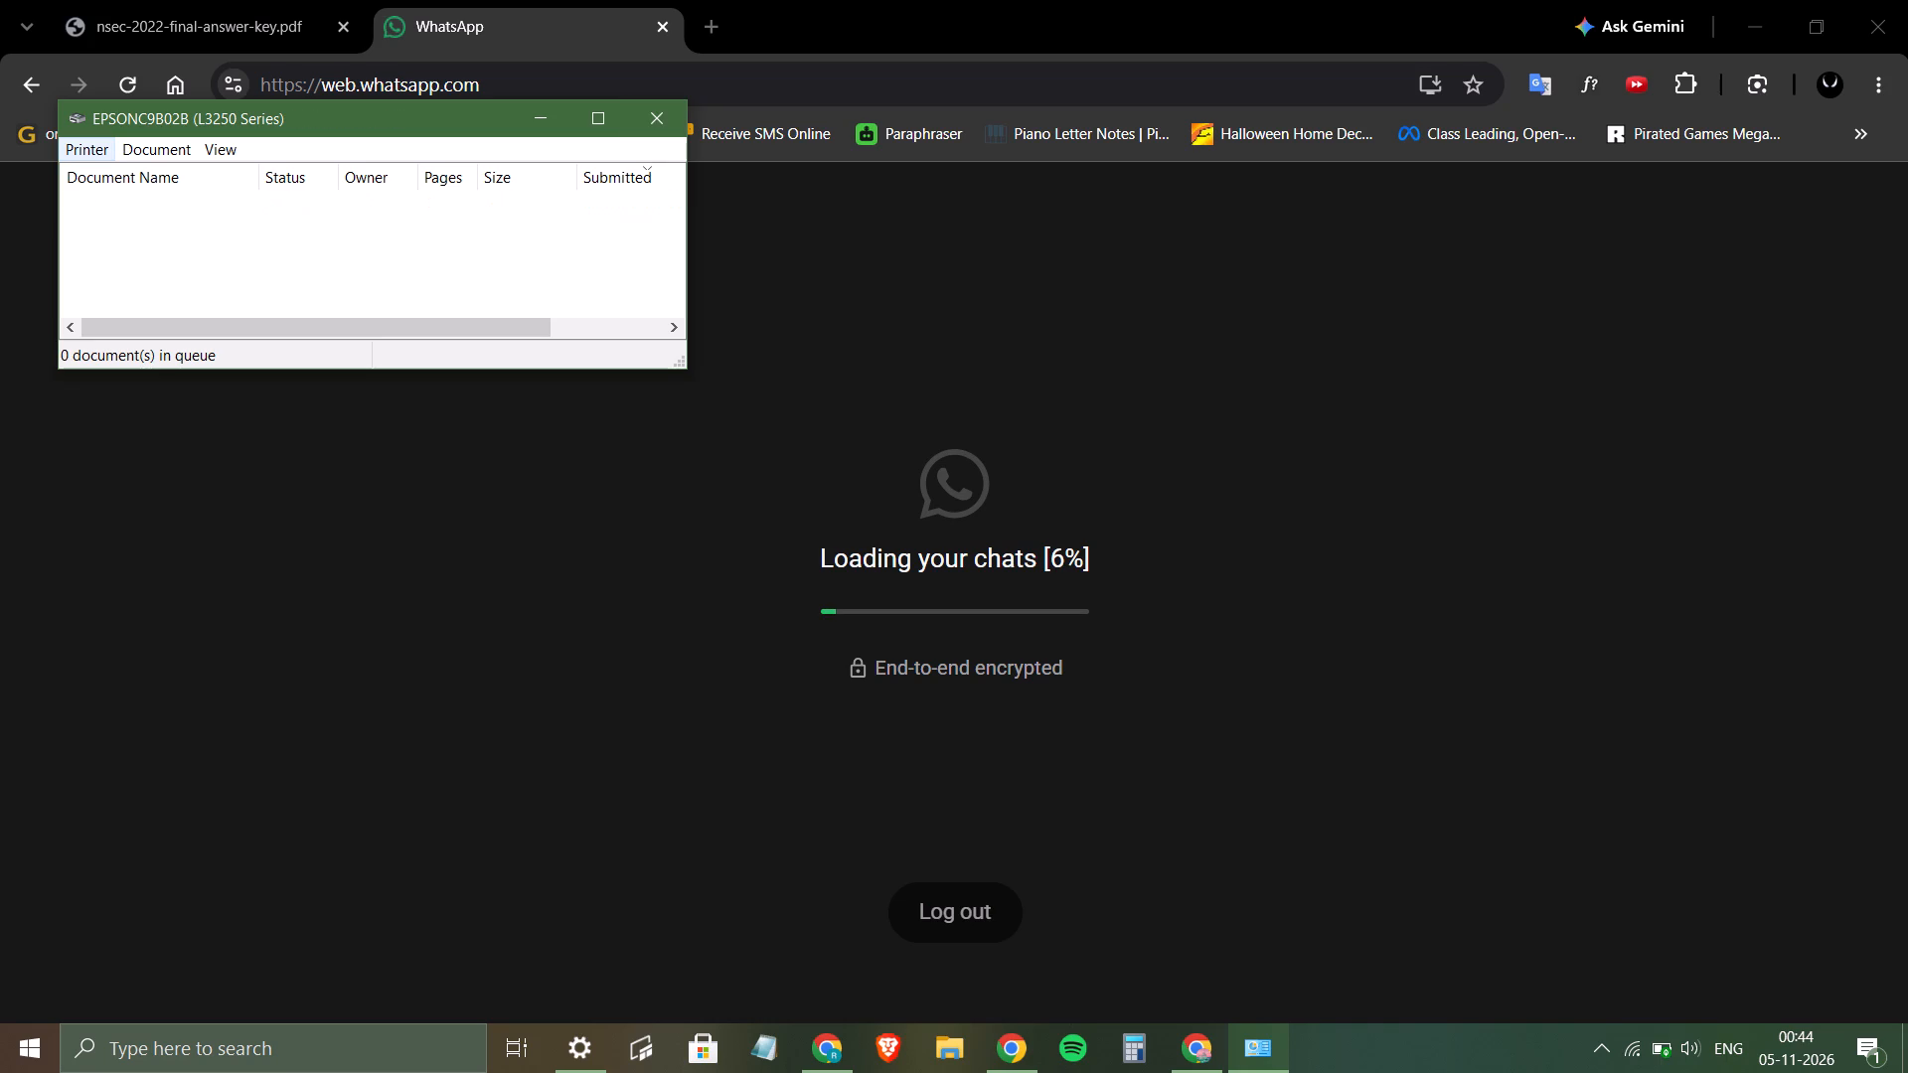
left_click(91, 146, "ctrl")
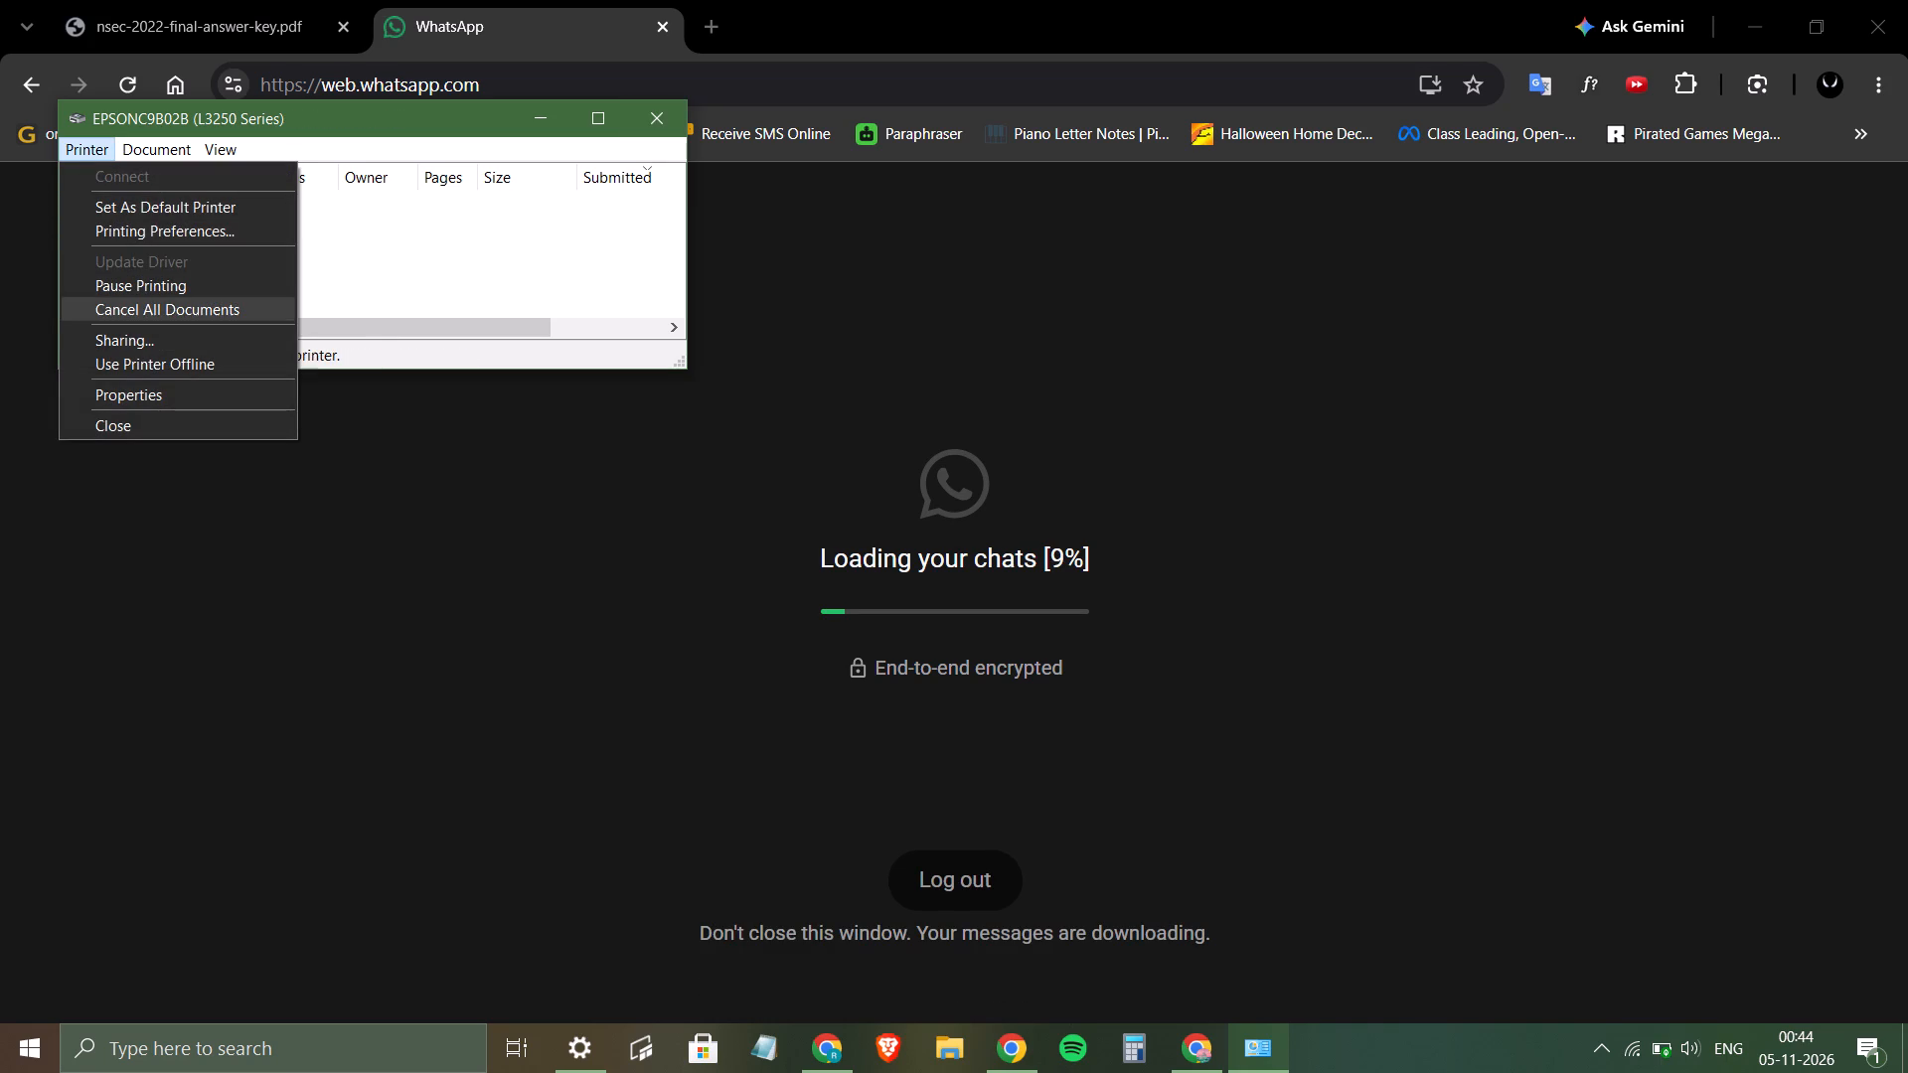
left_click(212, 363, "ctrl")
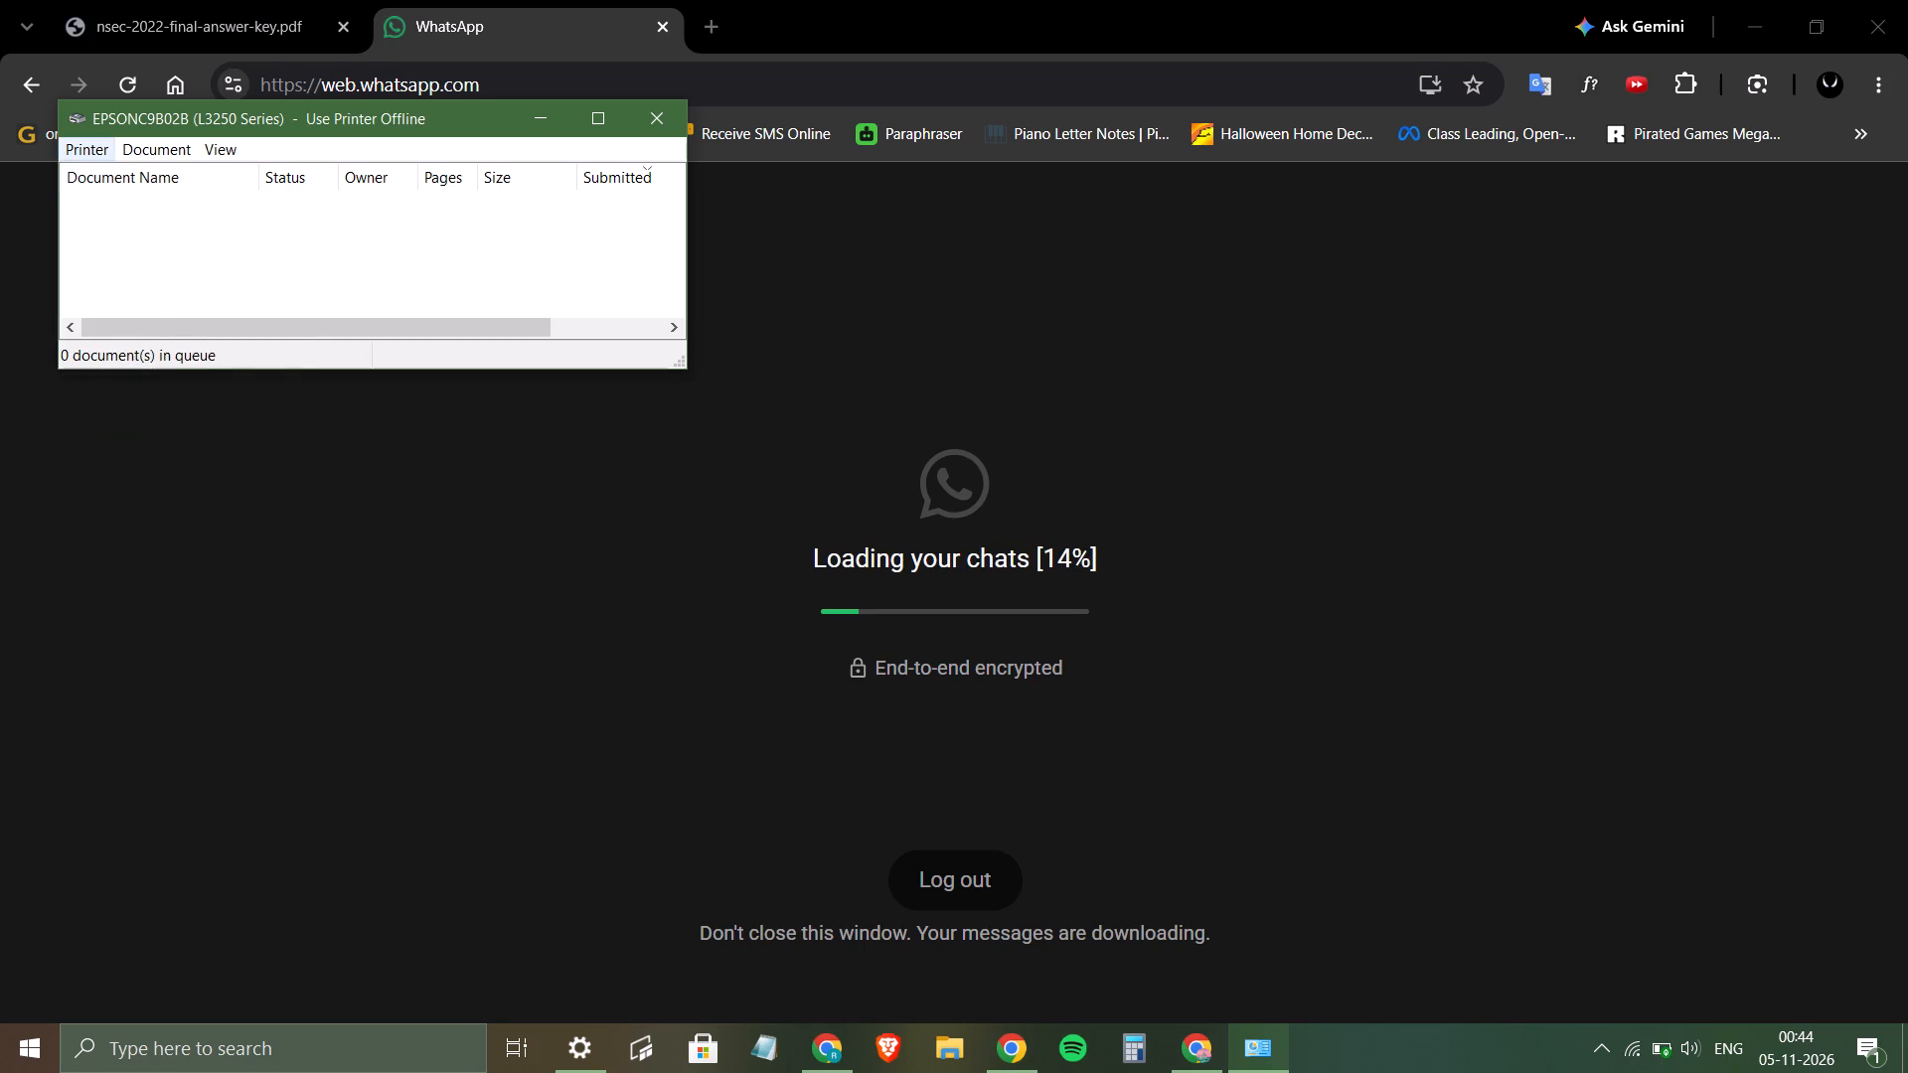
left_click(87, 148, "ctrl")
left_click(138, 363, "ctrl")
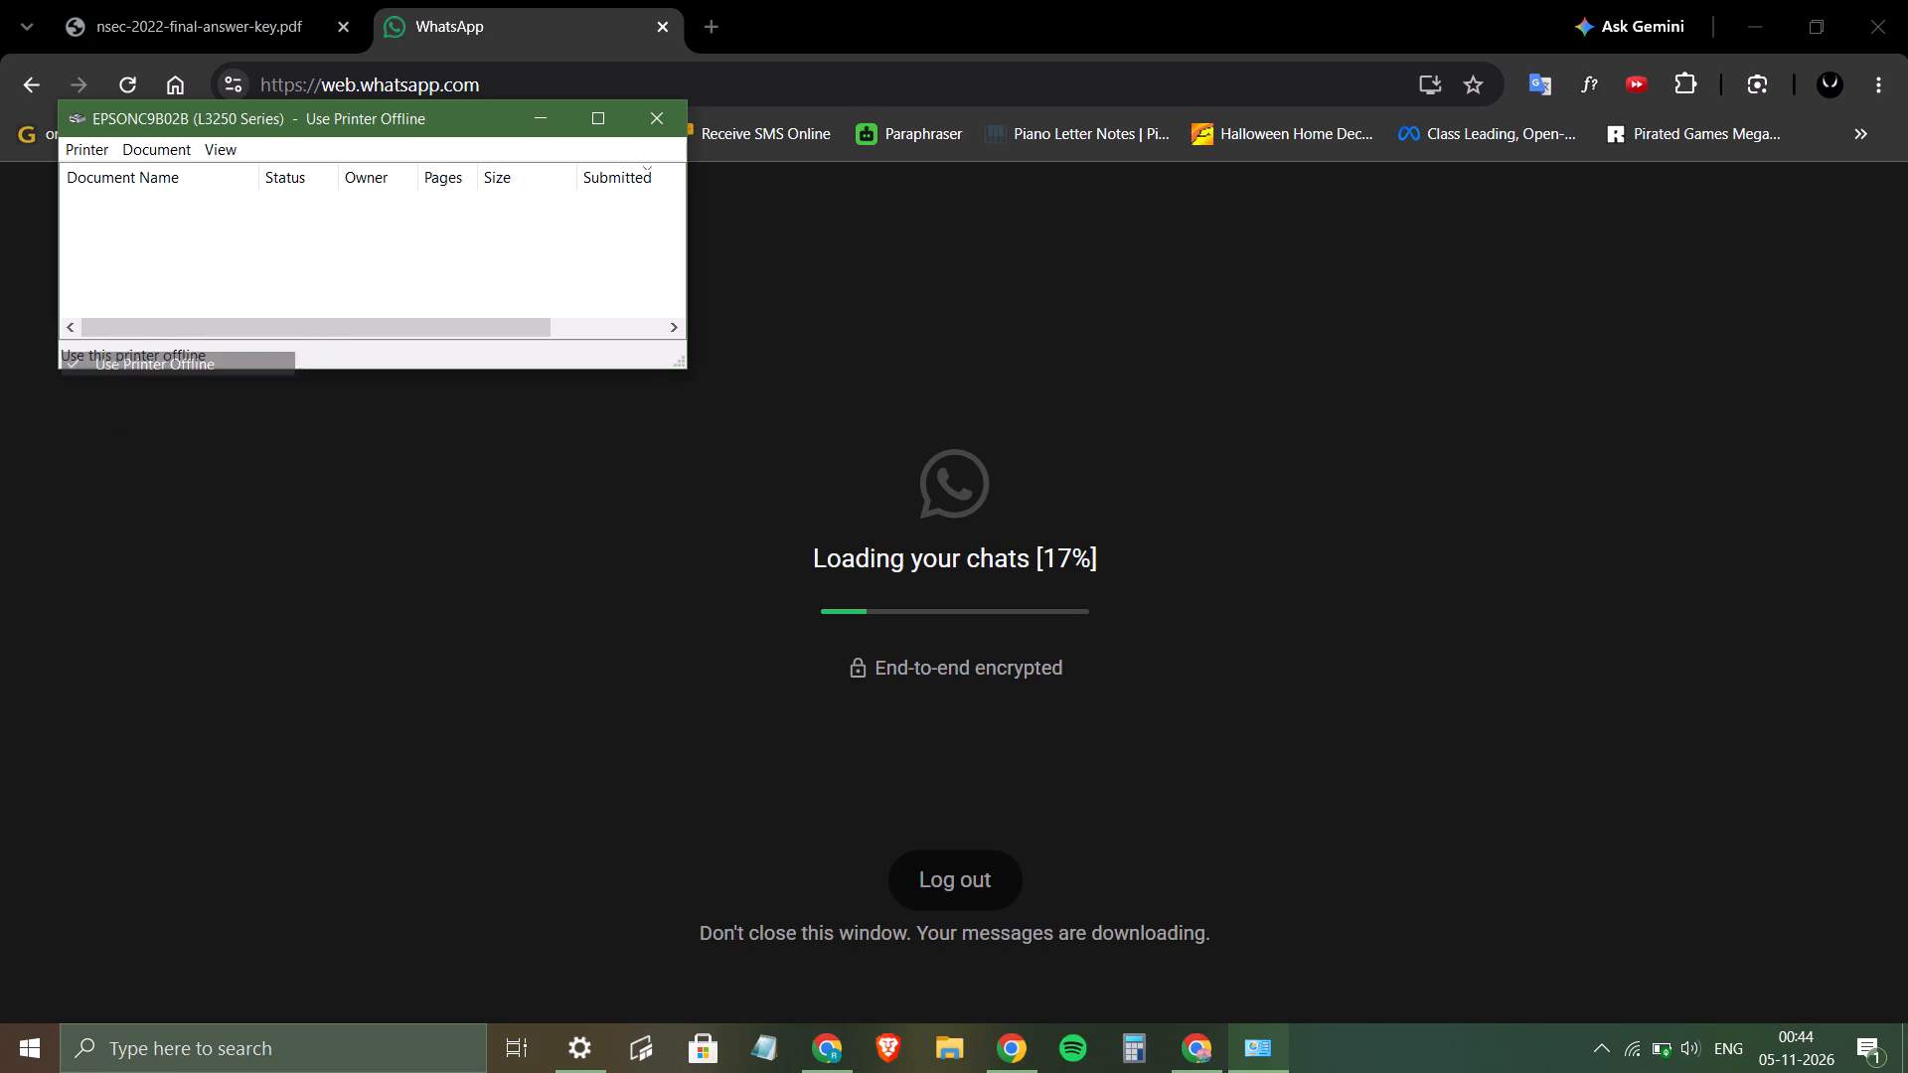
View the EPSONC9B02B (L3250 Series) printer's properties and close them without changes.
left_click(78, 151, "ctrl")
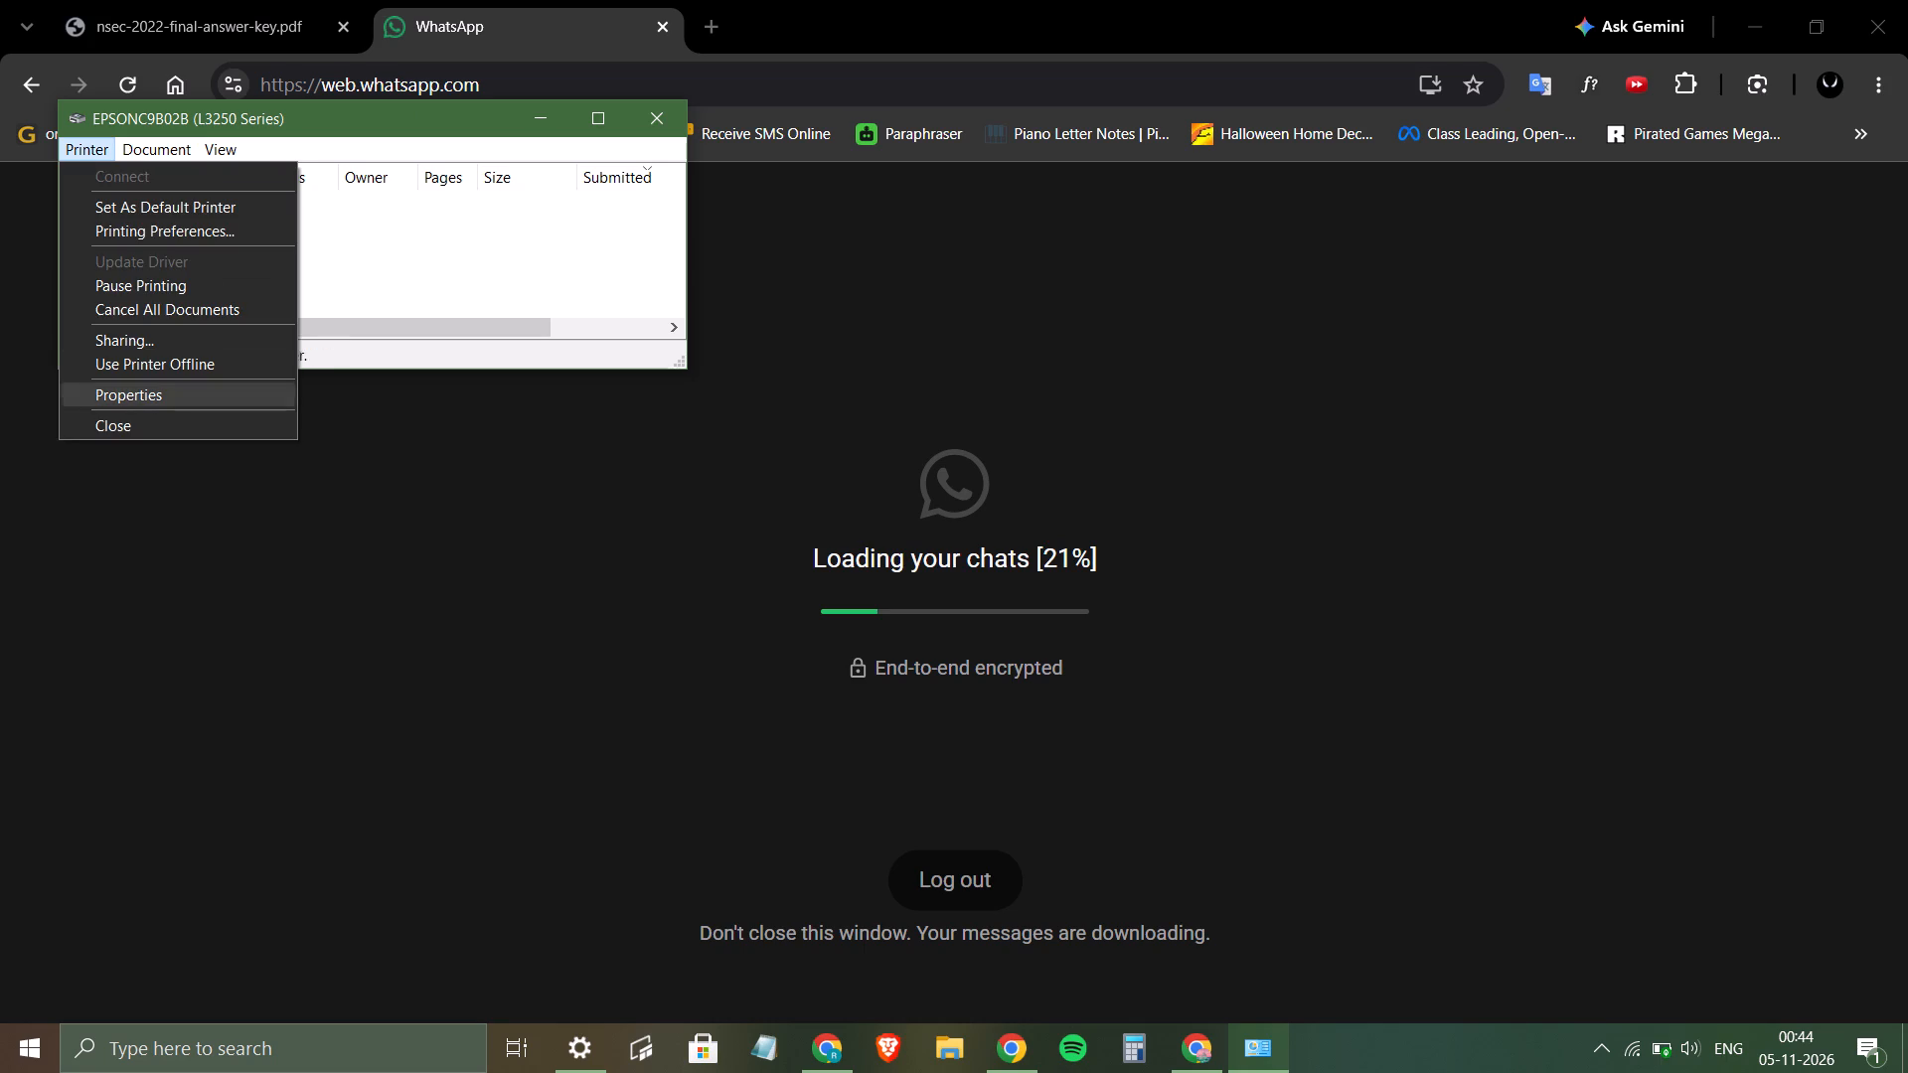
left_click(151, 393, "ctrl")
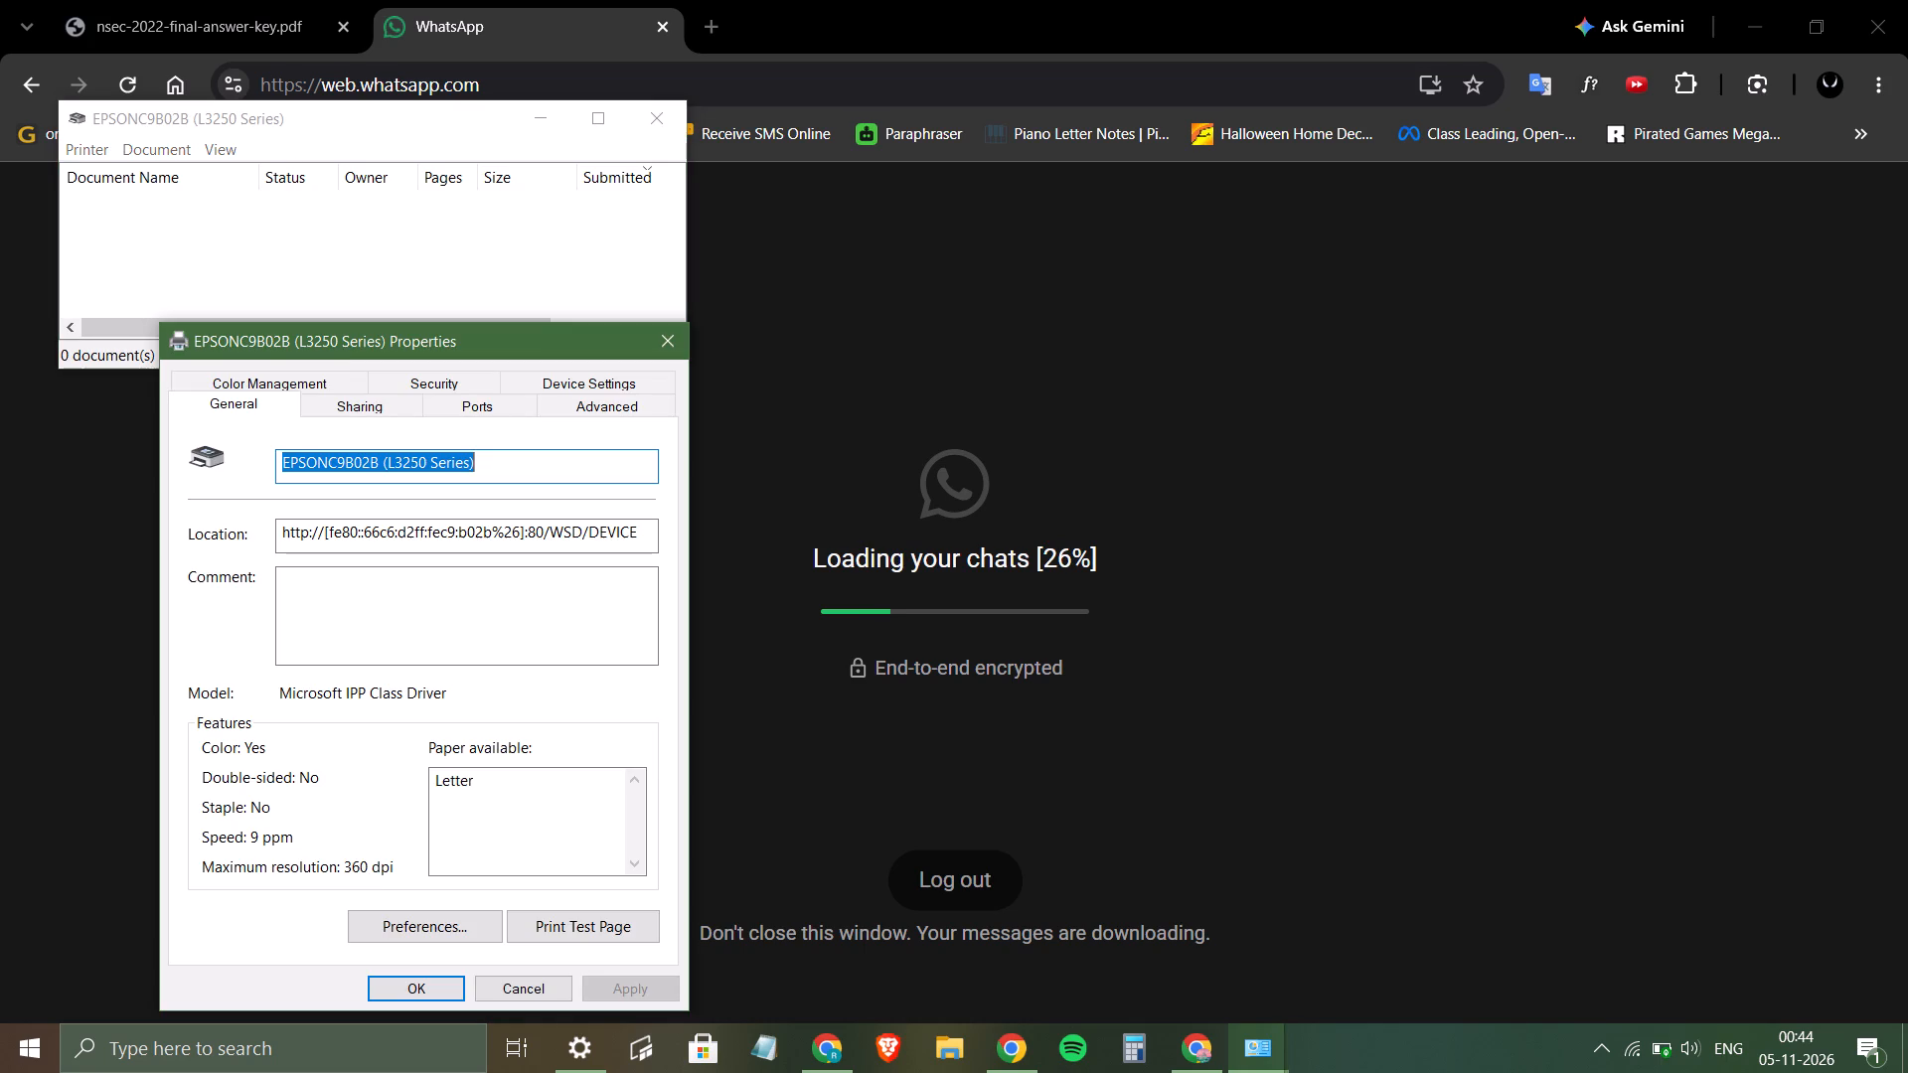
left_click(663, 356, "ctrl")
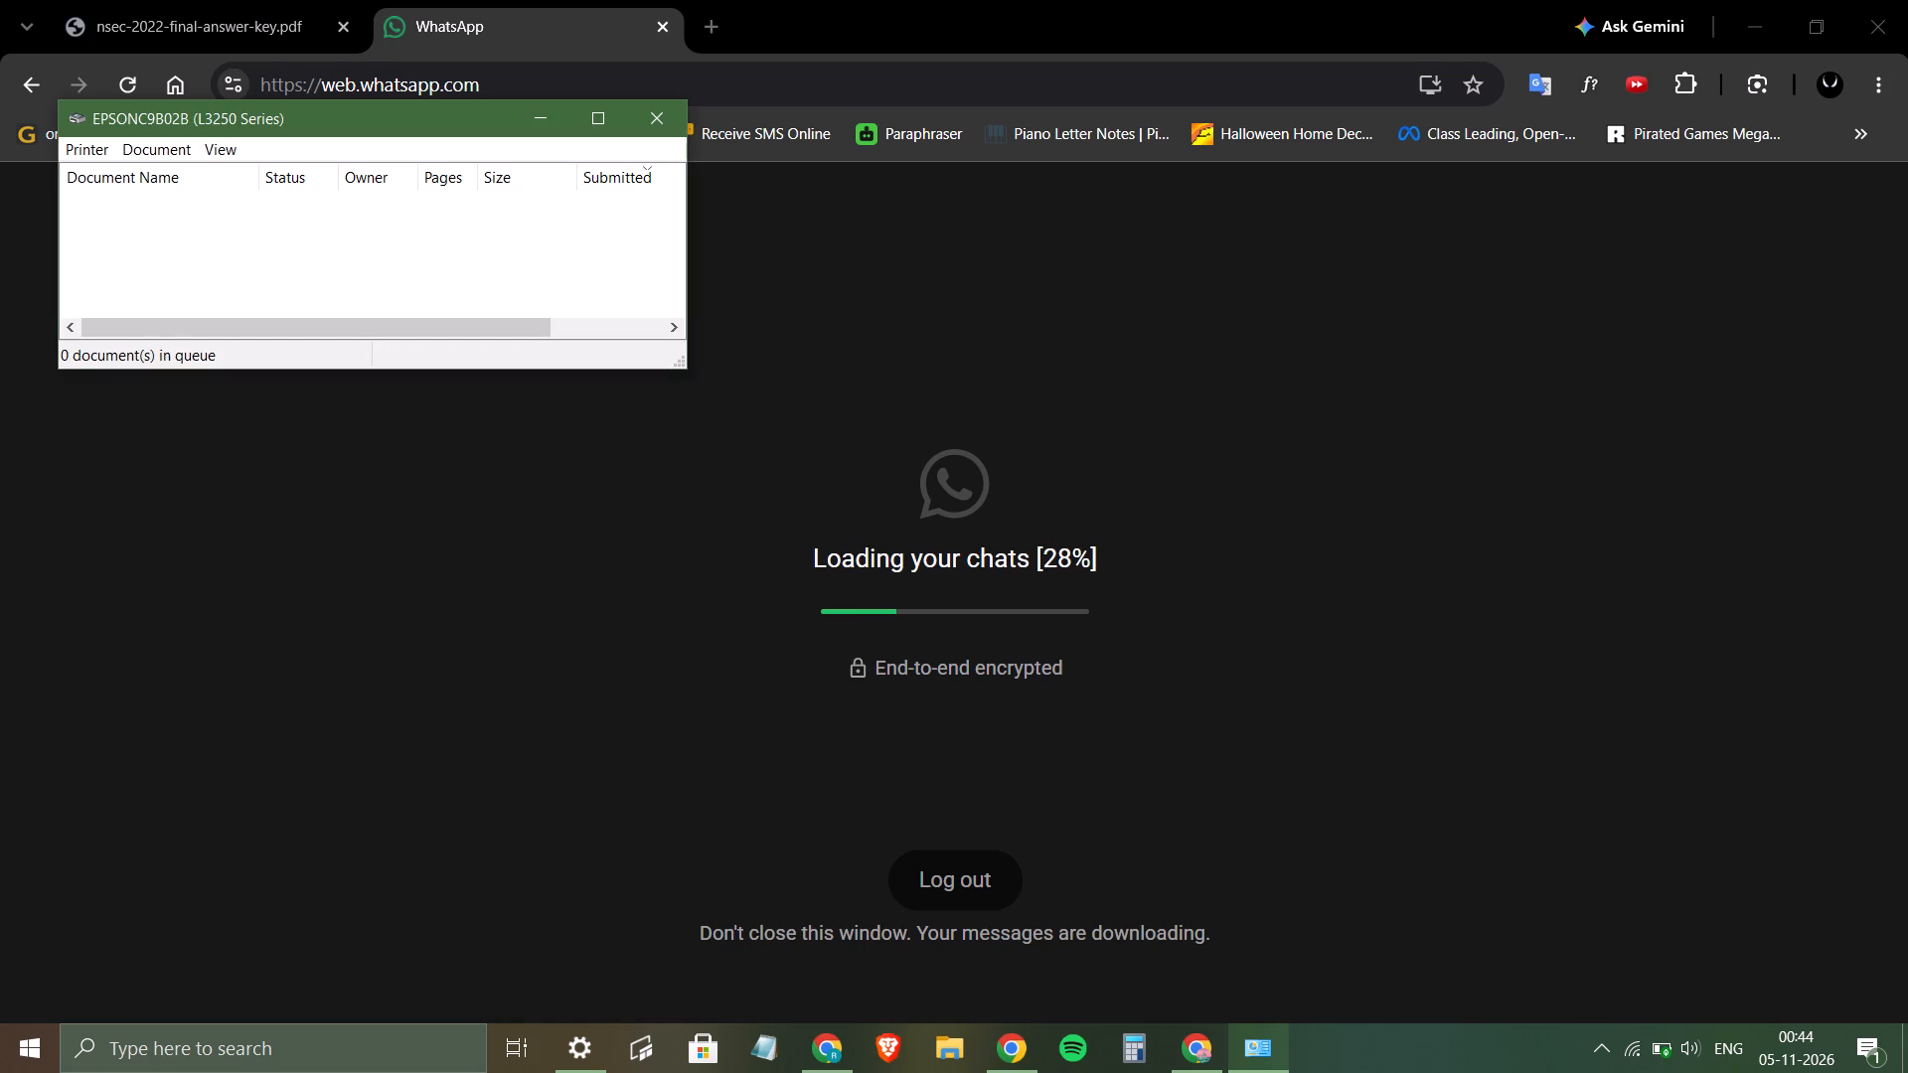
Switch to the Chrome window that shows v.pdf.
left_click(1201, 1038, "ctrl")
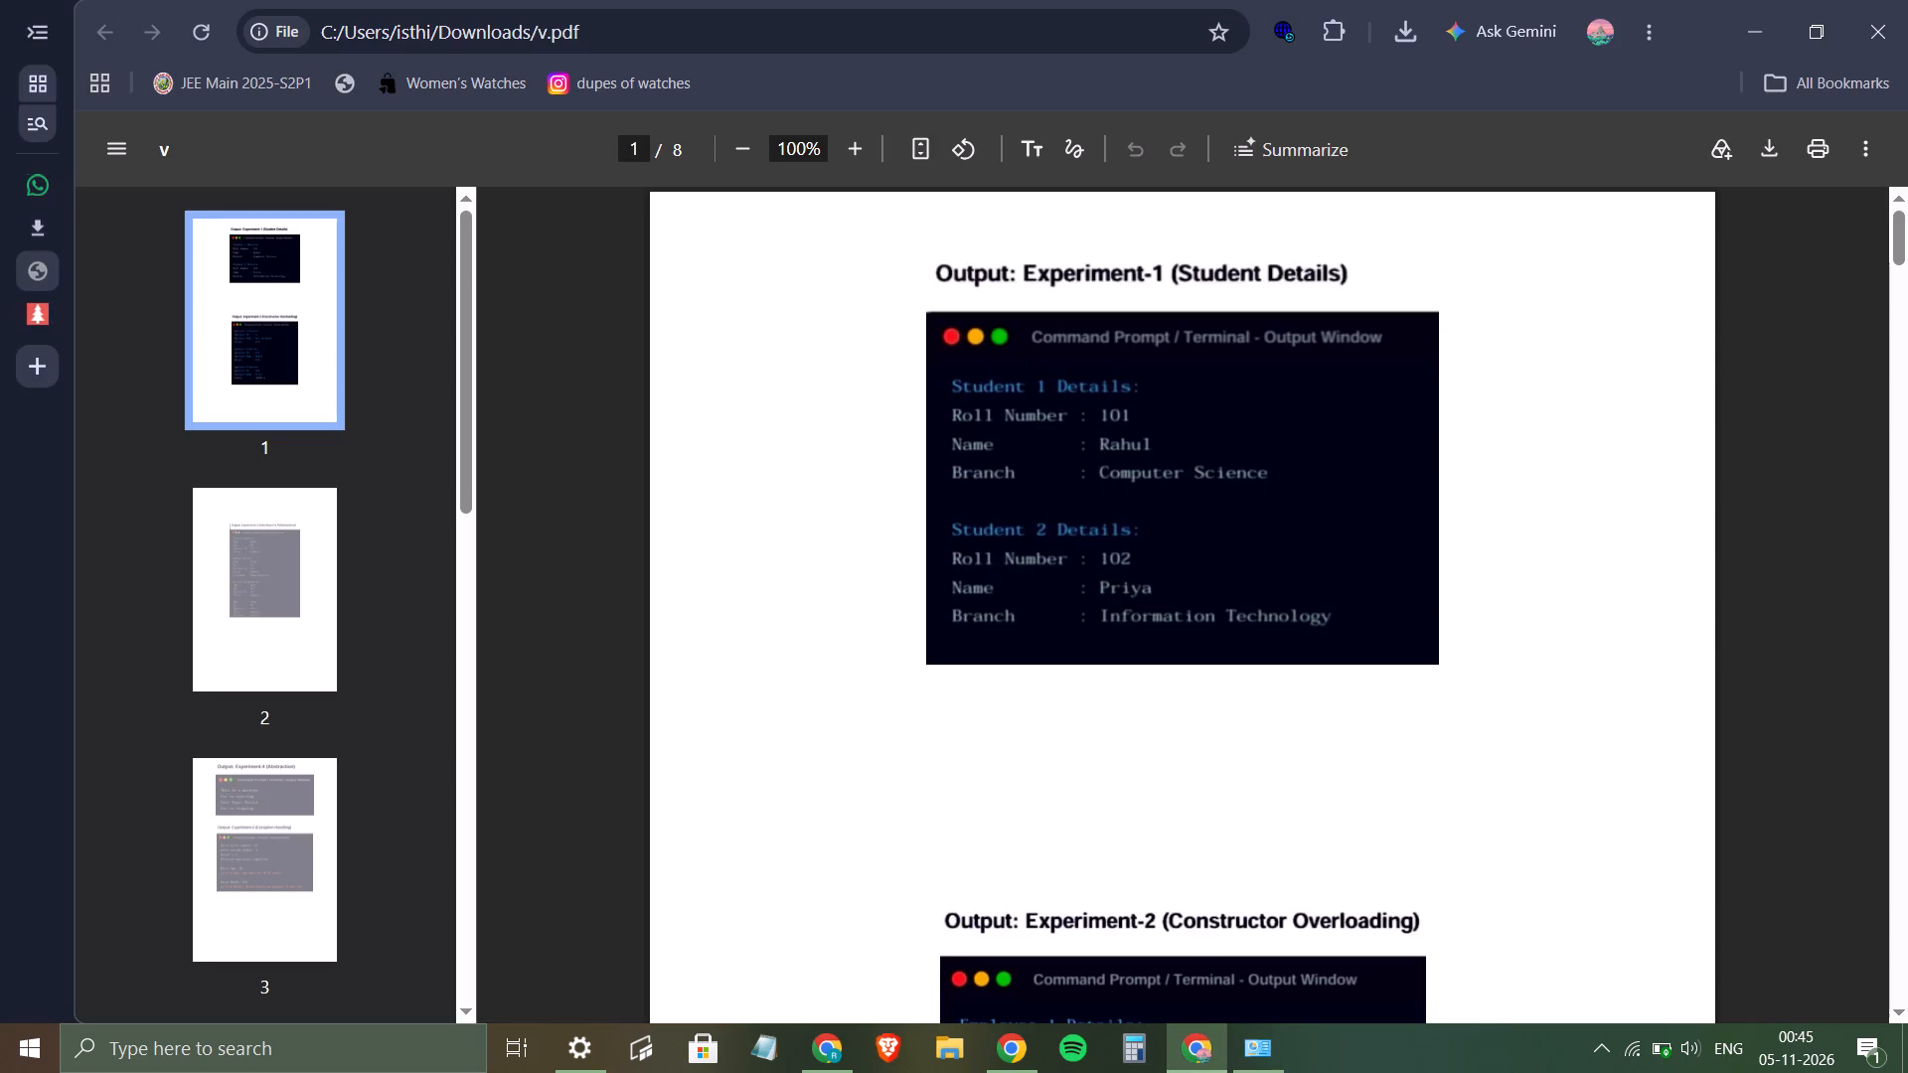